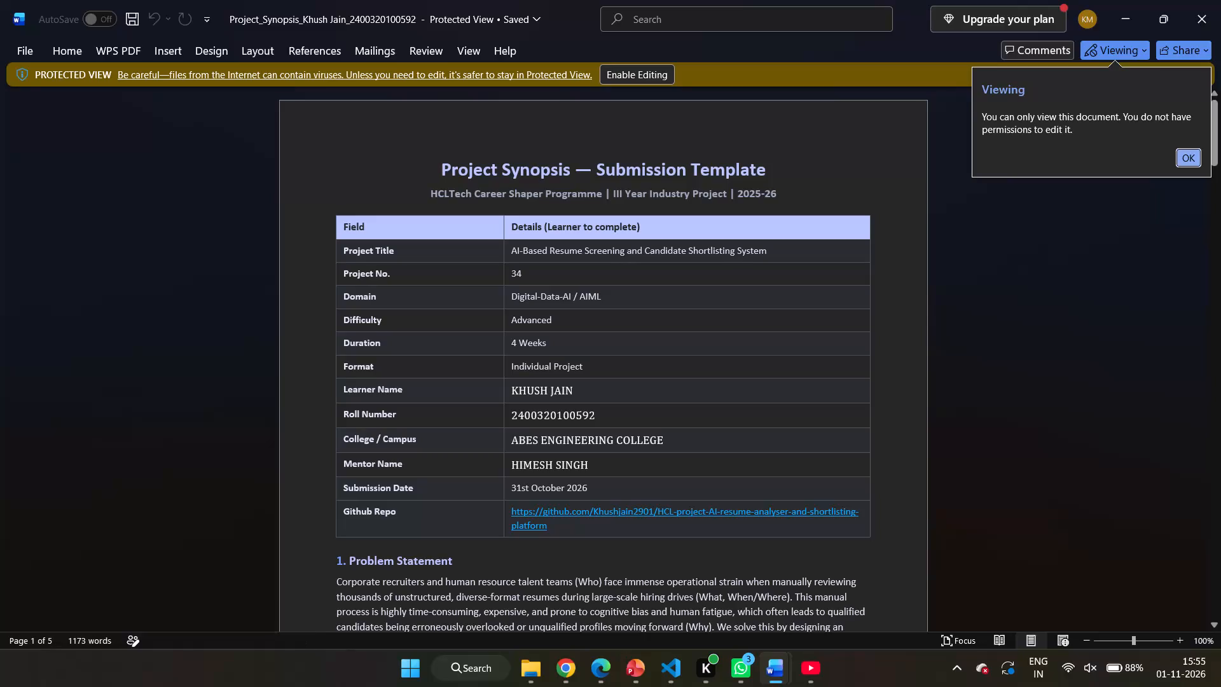
Look through the project synopsis, examining the System Architecture diagram and the Technology Stack table.
{"action": "scroll", "coordinate": [458, 453], "scroll_direction": "down", "scroll_amount": 5}
{"action": "scroll", "coordinate": [458, 453], "scroll_direction": "up", "scroll_amount": 1}
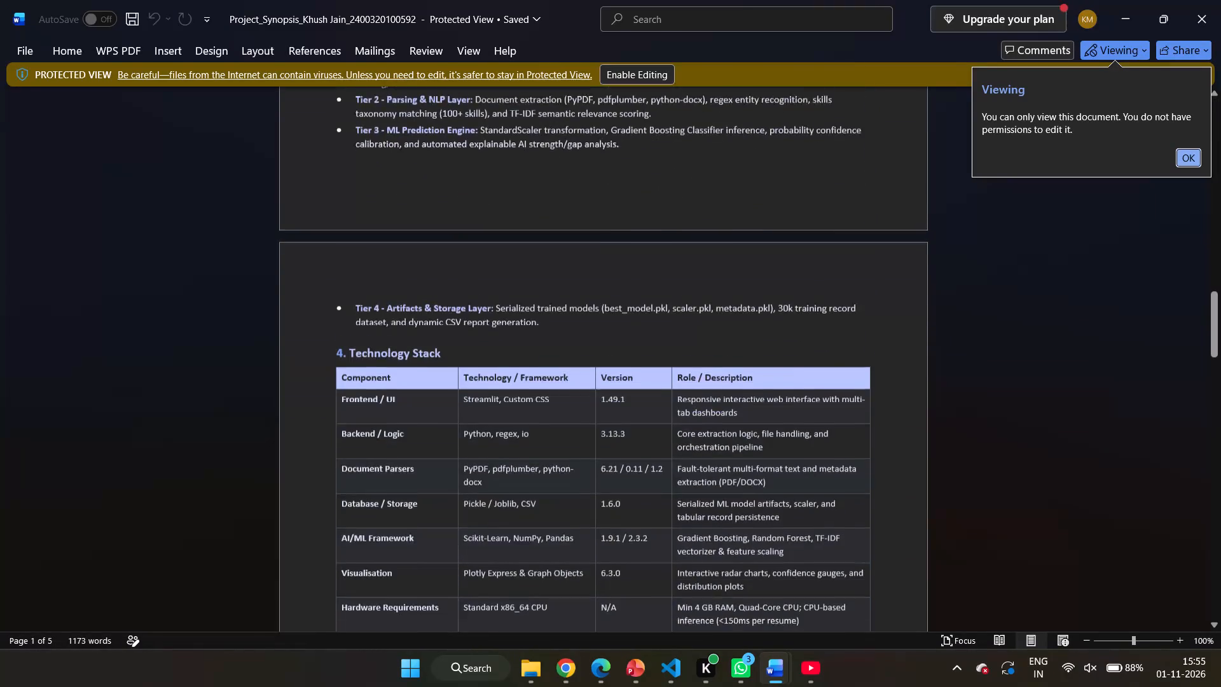
{"action": "scroll", "coordinate": [458, 453], "scroll_direction": "up", "scroll_amount": 1}
{"action": "scroll", "coordinate": [458, 453], "scroll_direction": "down", "scroll_amount": 2}
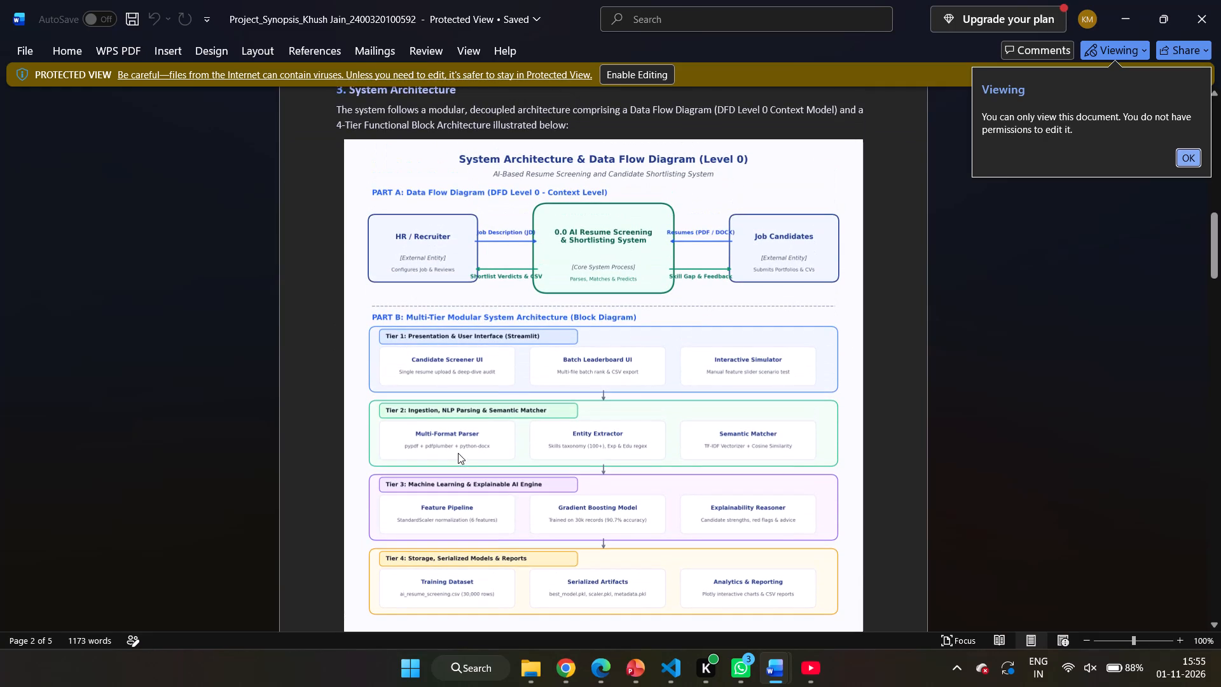
{"action": "scroll", "coordinate": [458, 453], "scroll_direction": "up", "scroll_amount": 1}
Read the synopsis from the System Architecture section through dataset, results, challenges and output images to the references and Ethical Compliance Declaration.
{"action": "scroll", "coordinate": [458, 453], "scroll_direction": "up", "scroll_amount": 2}
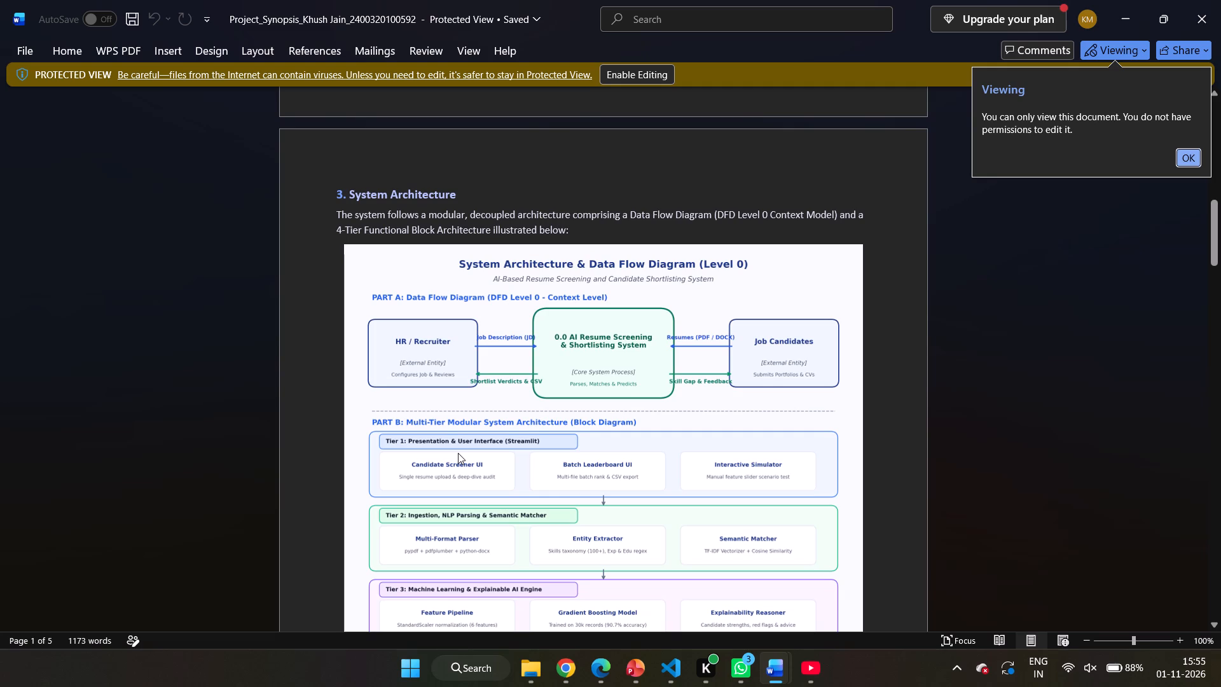
{"action": "scroll", "coordinate": [458, 453], "scroll_direction": "down", "scroll_amount": 2}
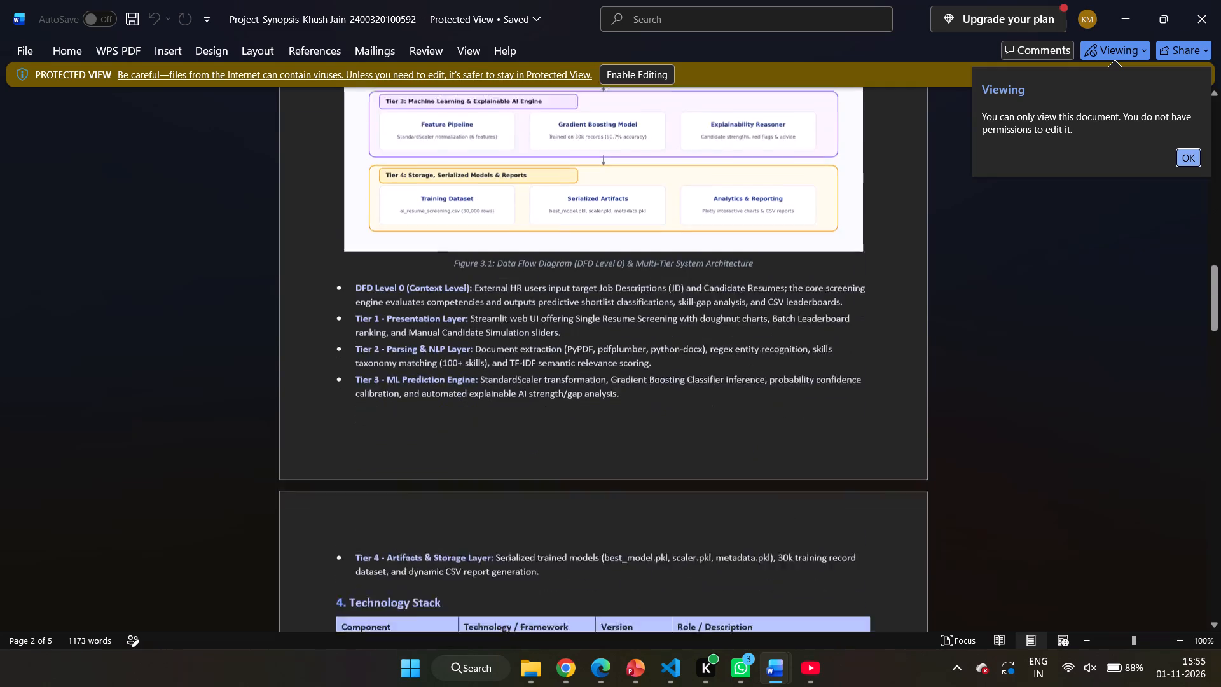
{"action": "scroll", "coordinate": [458, 453], "scroll_direction": "down", "scroll_amount": 4}
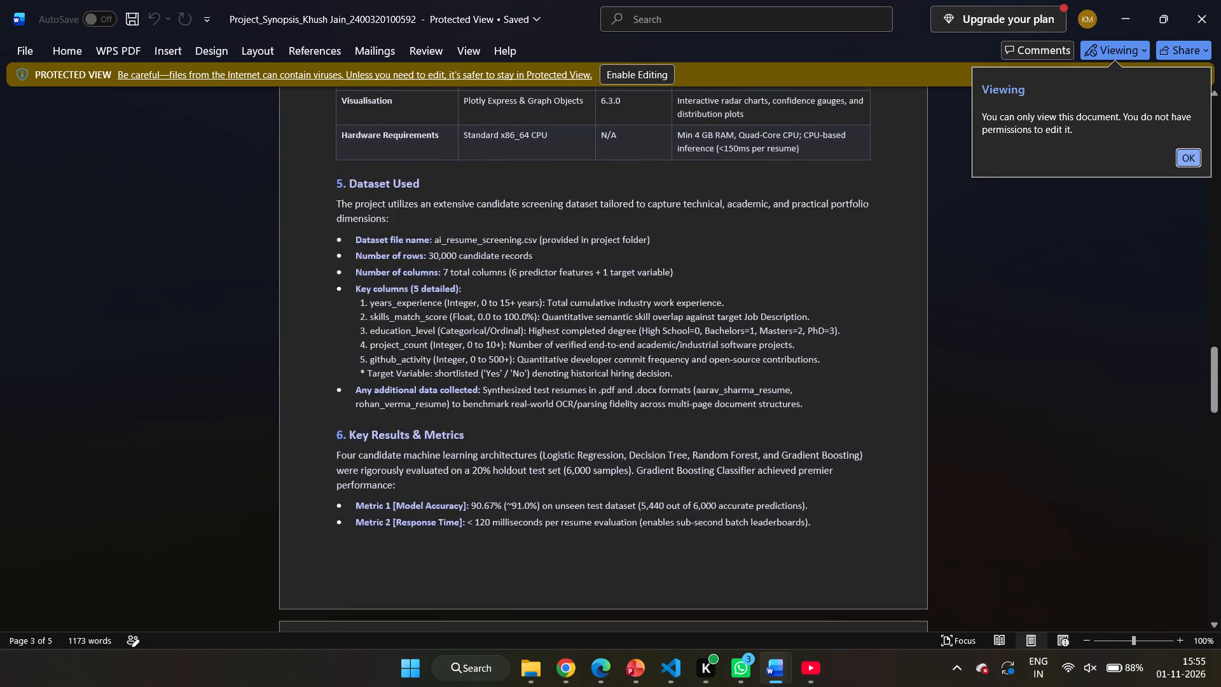
{"action": "scroll", "coordinate": [458, 453], "scroll_direction": "down", "scroll_amount": 4}
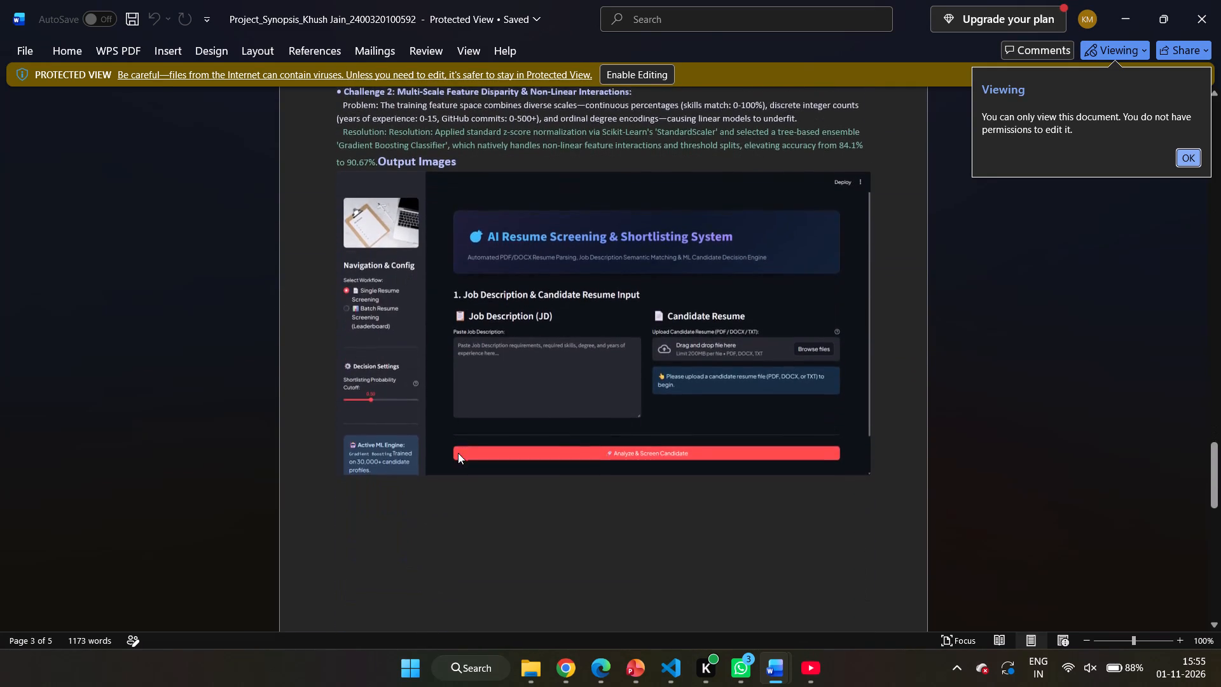
{"action": "scroll", "coordinate": [458, 453], "scroll_direction": "down", "scroll_amount": 1}
{"action": "scroll", "coordinate": [458, 453], "scroll_direction": "up", "scroll_amount": 3}
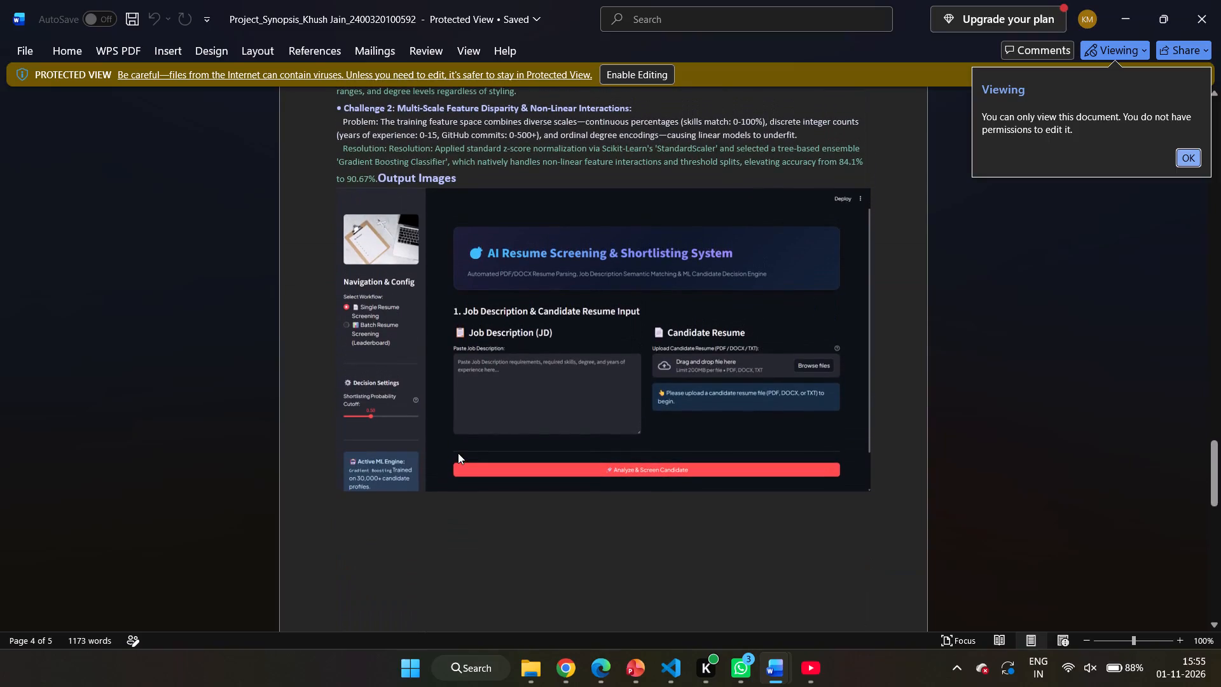
{"action": "scroll", "coordinate": [458, 453], "scroll_direction": "down", "scroll_amount": 4}
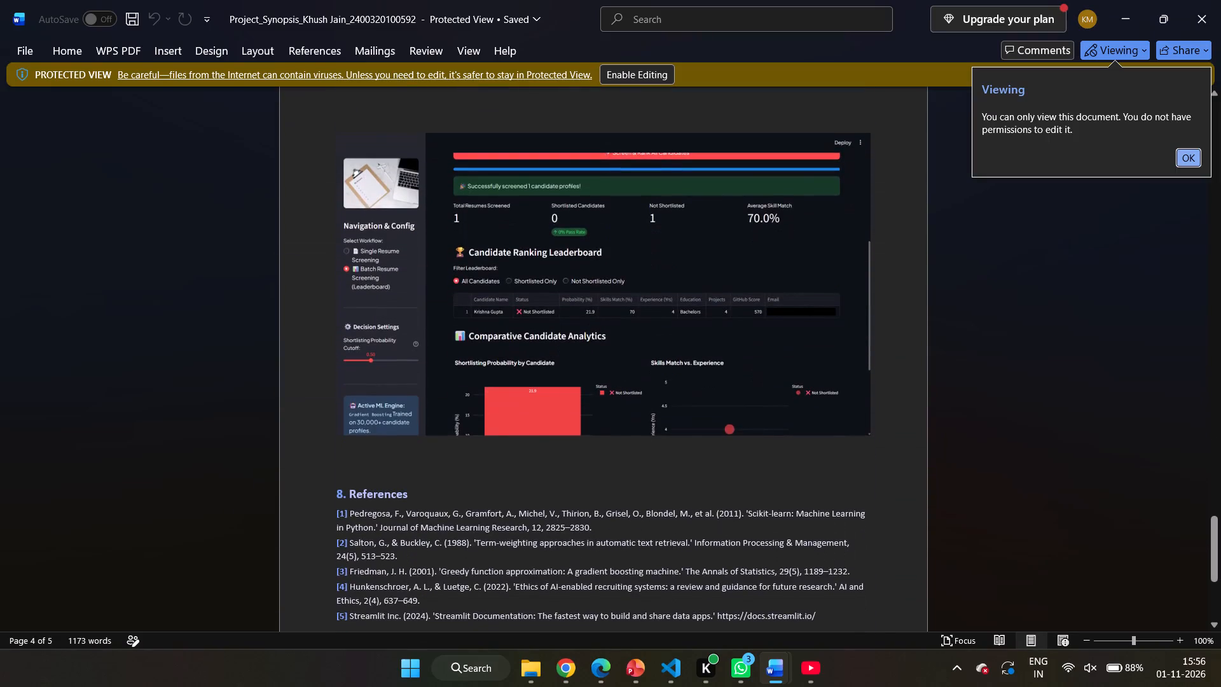
{"action": "scroll", "coordinate": [458, 453], "scroll_direction": "down", "scroll_amount": 2}
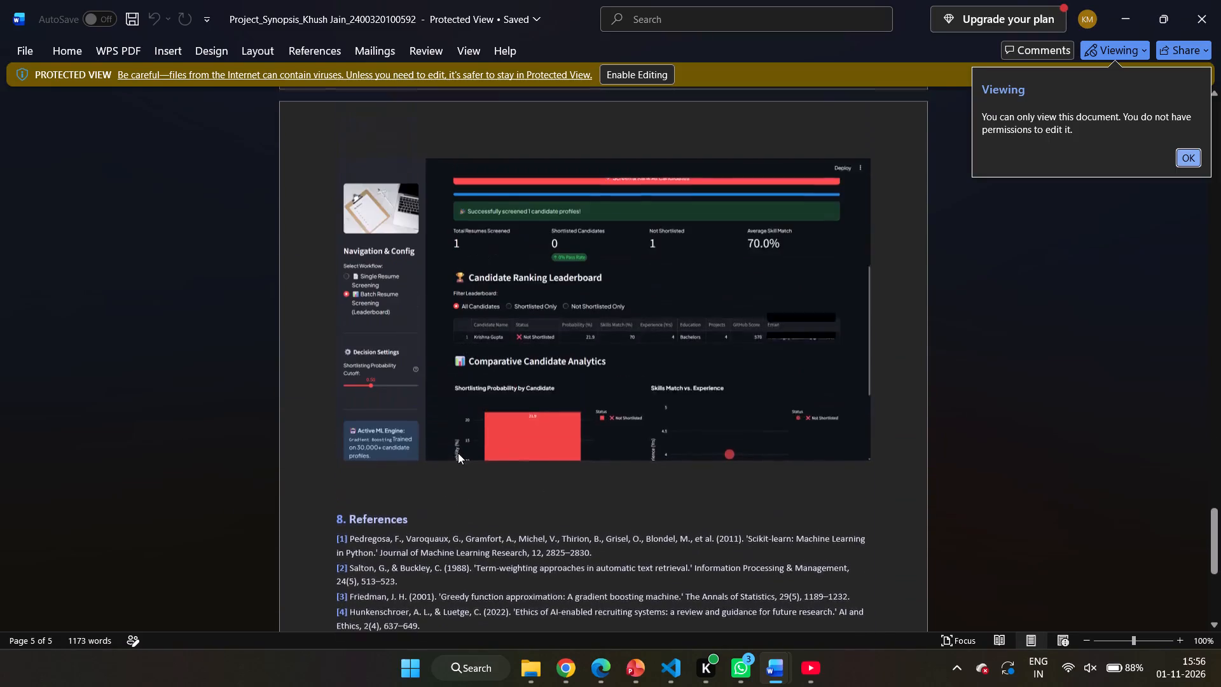
{"action": "scroll", "coordinate": [458, 453], "scroll_direction": "down", "scroll_amount": 2}
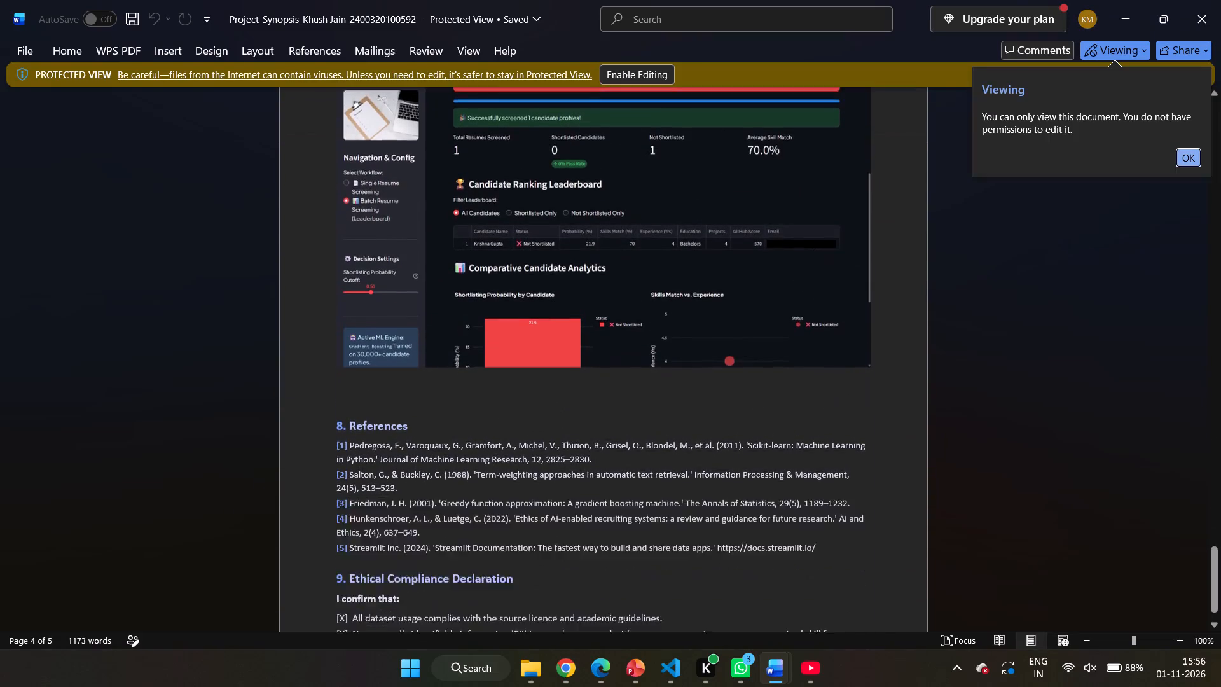
{"action": "scroll", "coordinate": [458, 453], "scroll_direction": "down", "scroll_amount": 4}
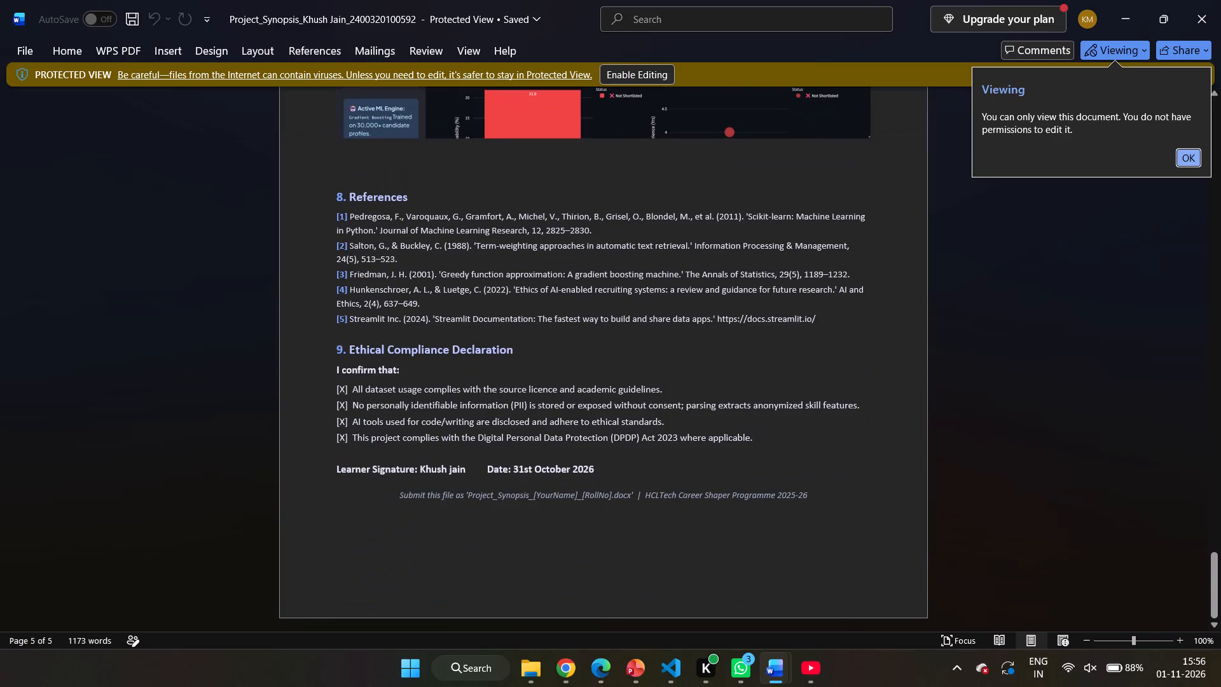
Go back to the System Architecture section and re-examine its data flow and multi-tier block diagram.
{"action": "scroll", "coordinate": [458, 453], "scroll_direction": "up", "scroll_amount": 4}
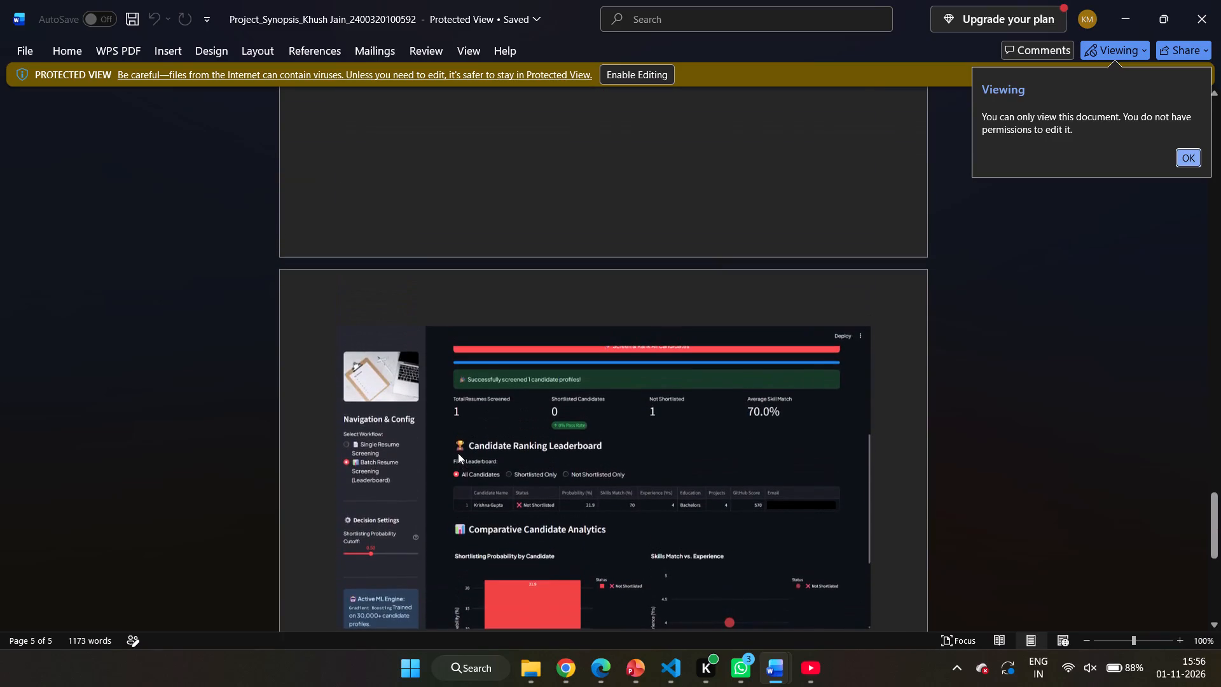
{"action": "scroll", "coordinate": [458, 453], "scroll_direction": "up", "scroll_amount": 5}
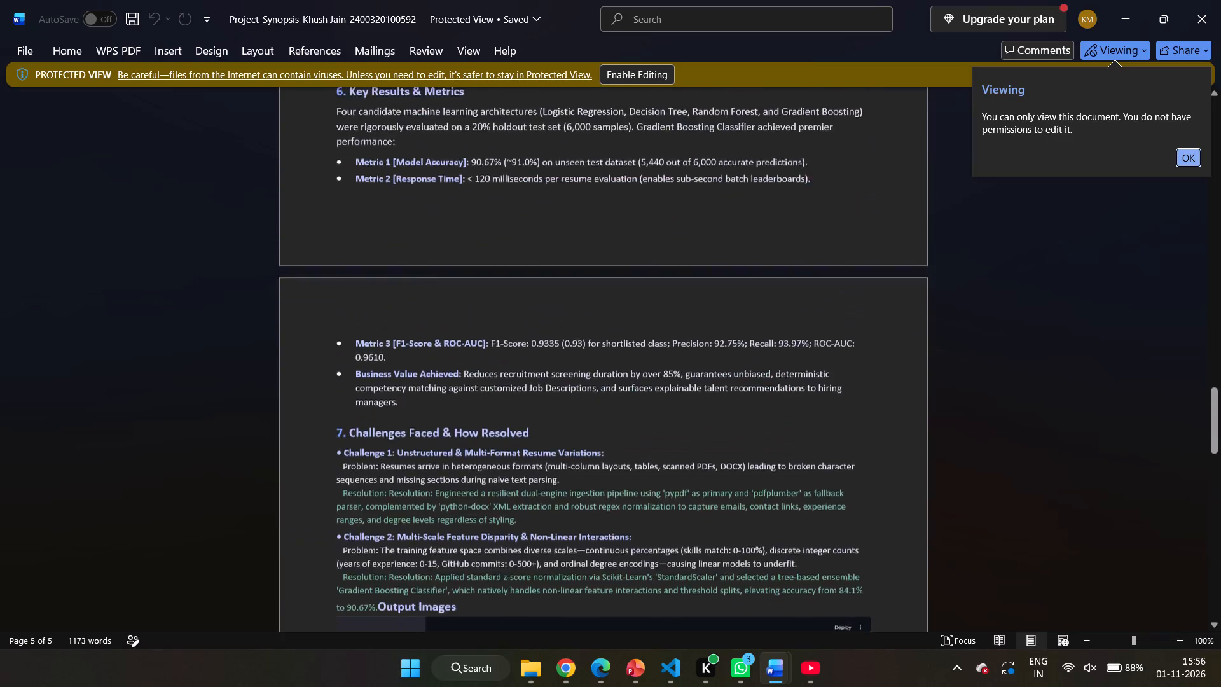
{"action": "scroll", "coordinate": [458, 453], "scroll_direction": "up", "scroll_amount": 7}
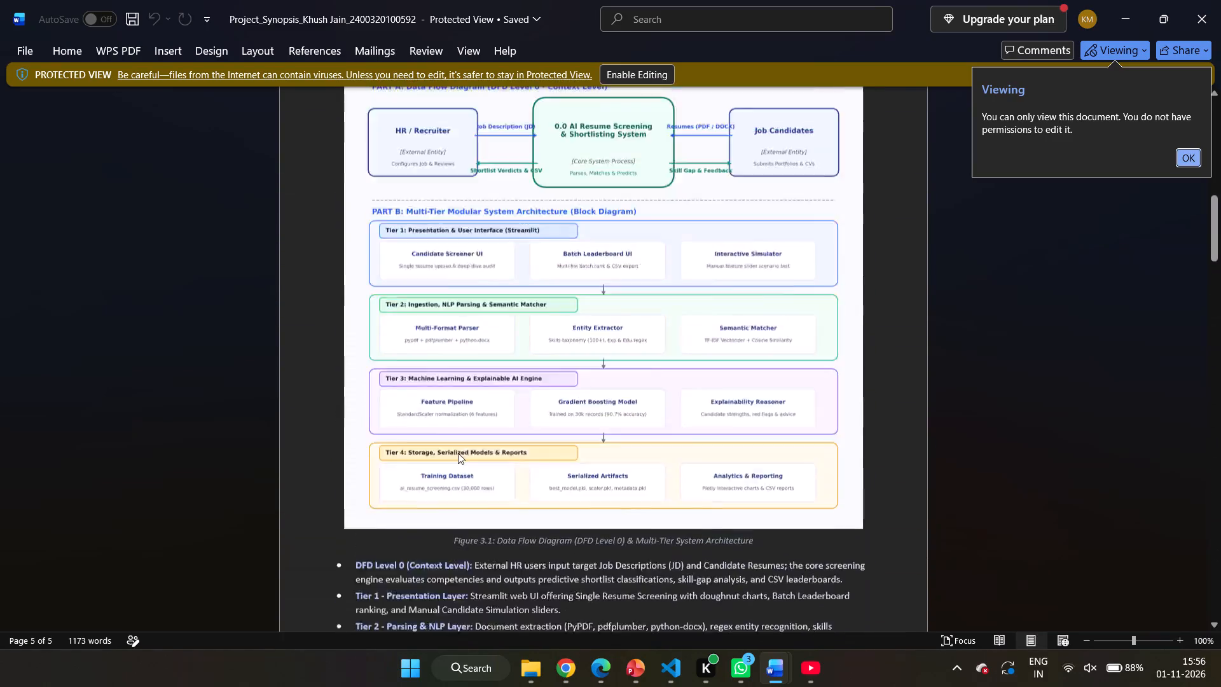
{"action": "scroll", "coordinate": [458, 453], "scroll_direction": "up", "scroll_amount": 1}
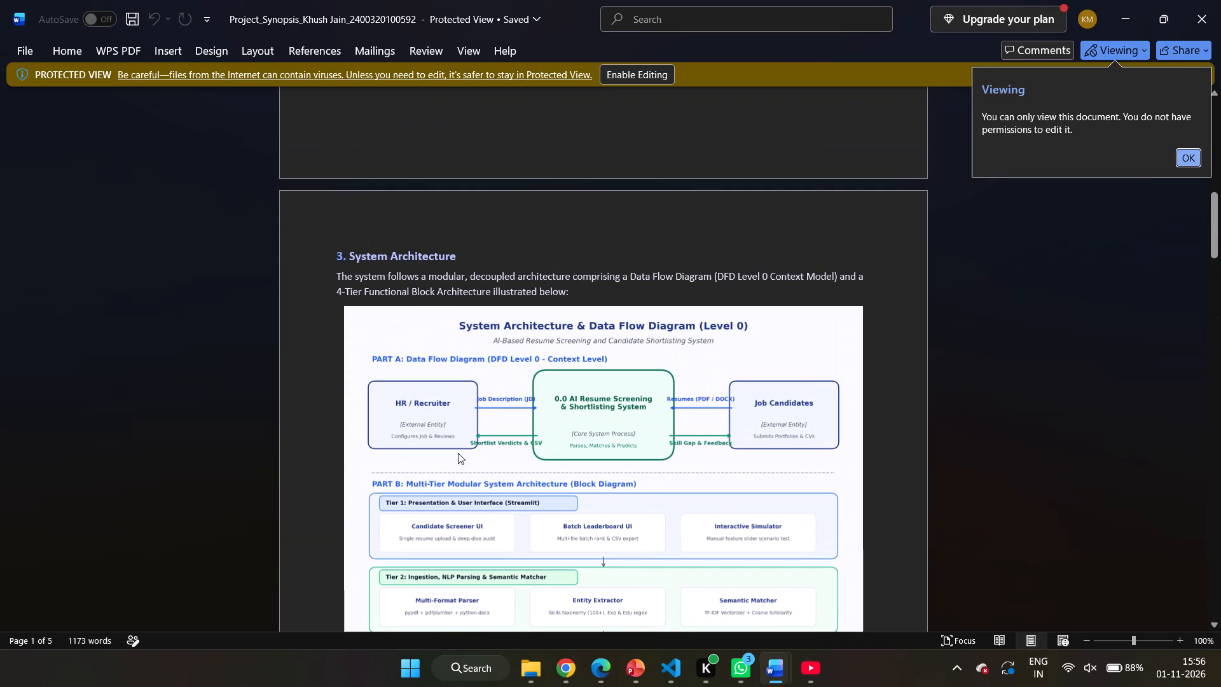
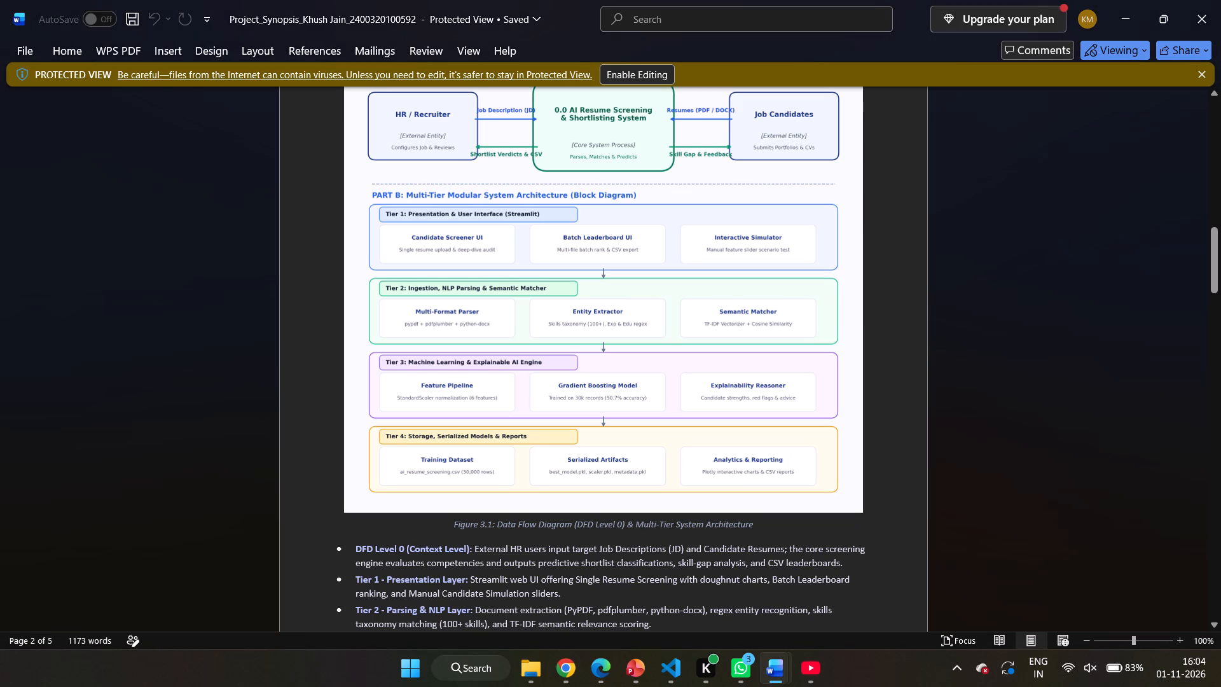
{"action": "scroll", "coordinate": [686, 565], "scroll_direction": "down", "scroll_amount": 20}
{"action": "scroll", "coordinate": [686, 565], "scroll_direction": "down", "scroll_amount": 1}
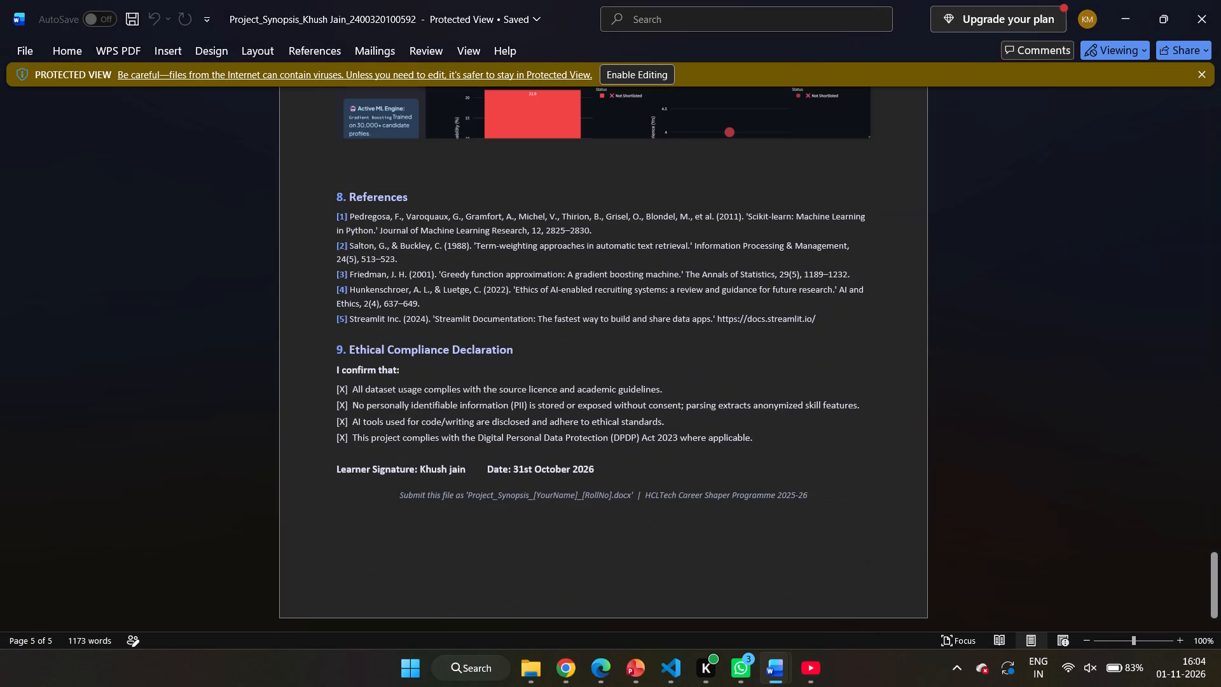
{"action": "scroll", "coordinate": [686, 565], "scroll_direction": "up", "scroll_amount": 4}
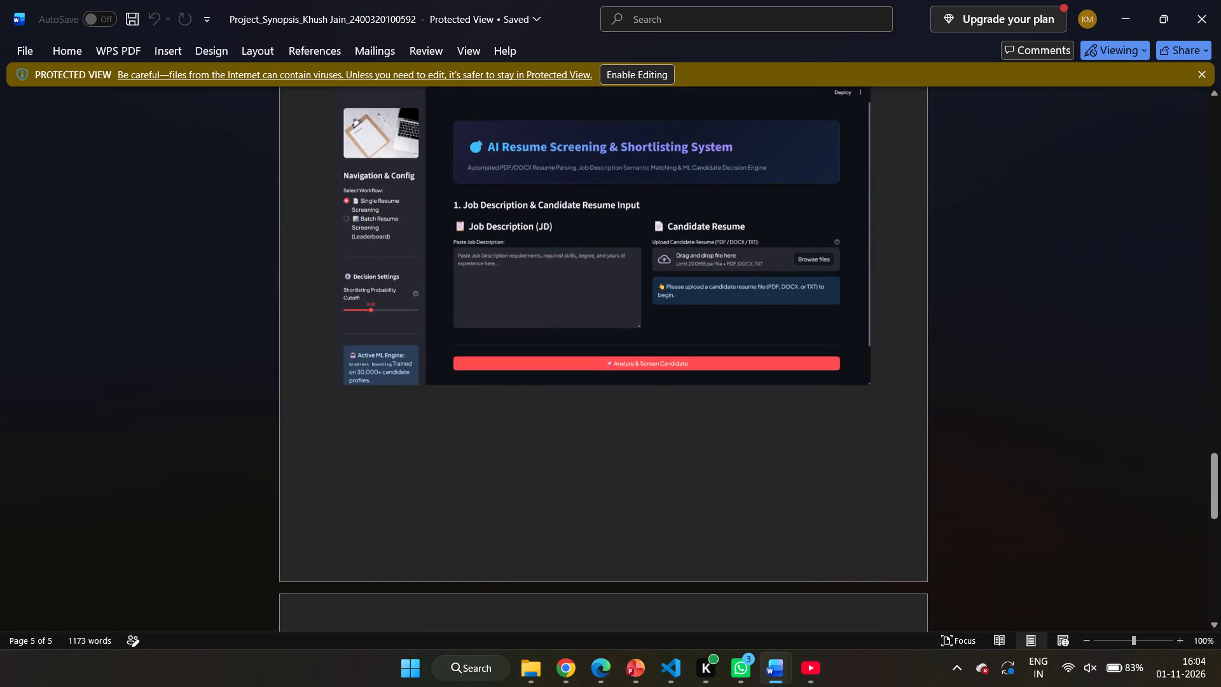
{"action": "scroll", "coordinate": [686, 565], "scroll_direction": "up", "scroll_amount": 2}
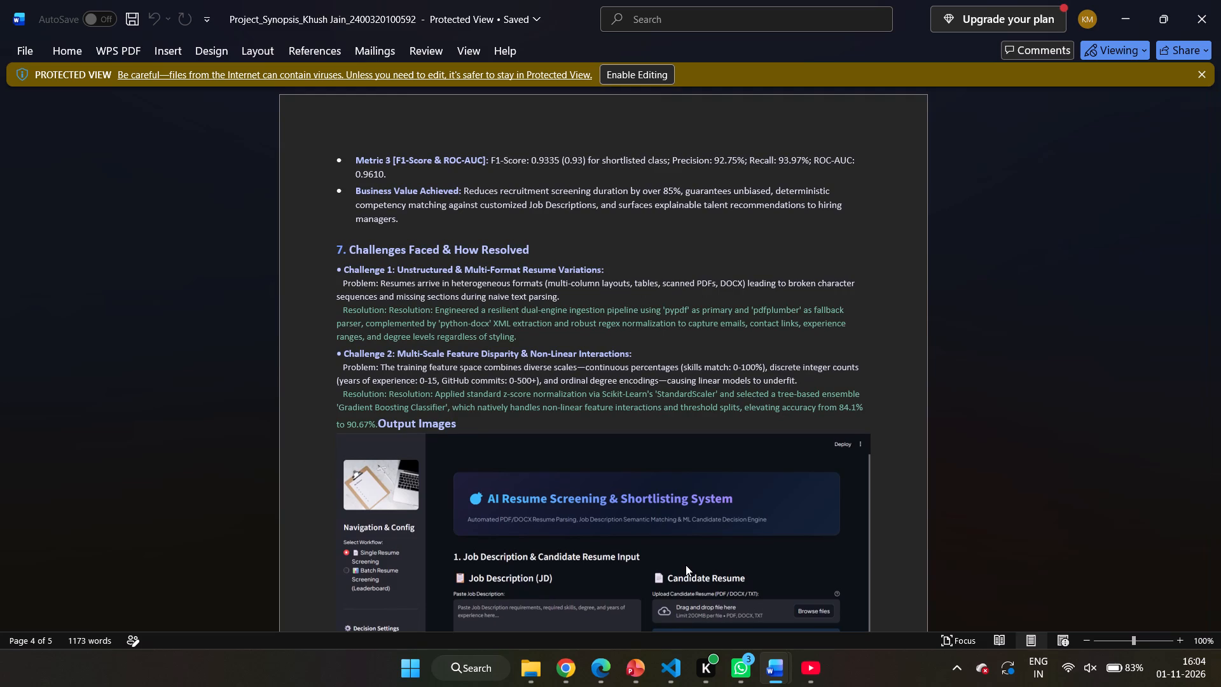
{"action": "scroll", "coordinate": [686, 565], "scroll_direction": "up", "scroll_amount": 7}
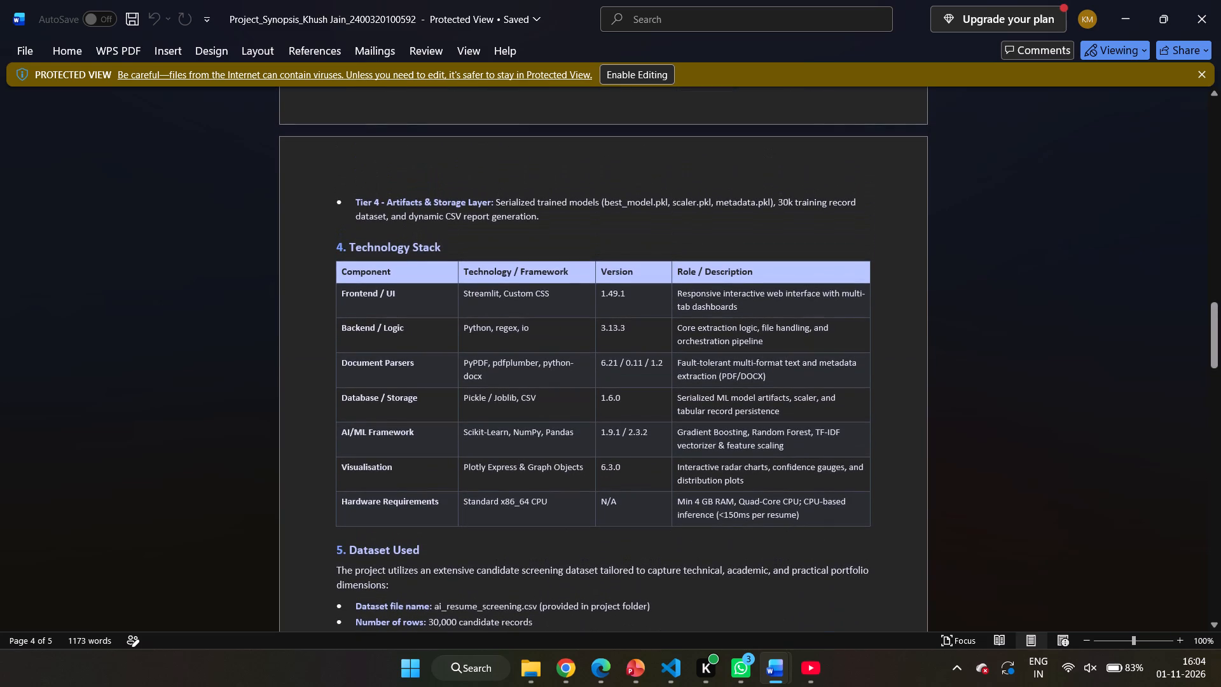
{"action": "scroll", "coordinate": [686, 565], "scroll_direction": "up", "scroll_amount": 3}
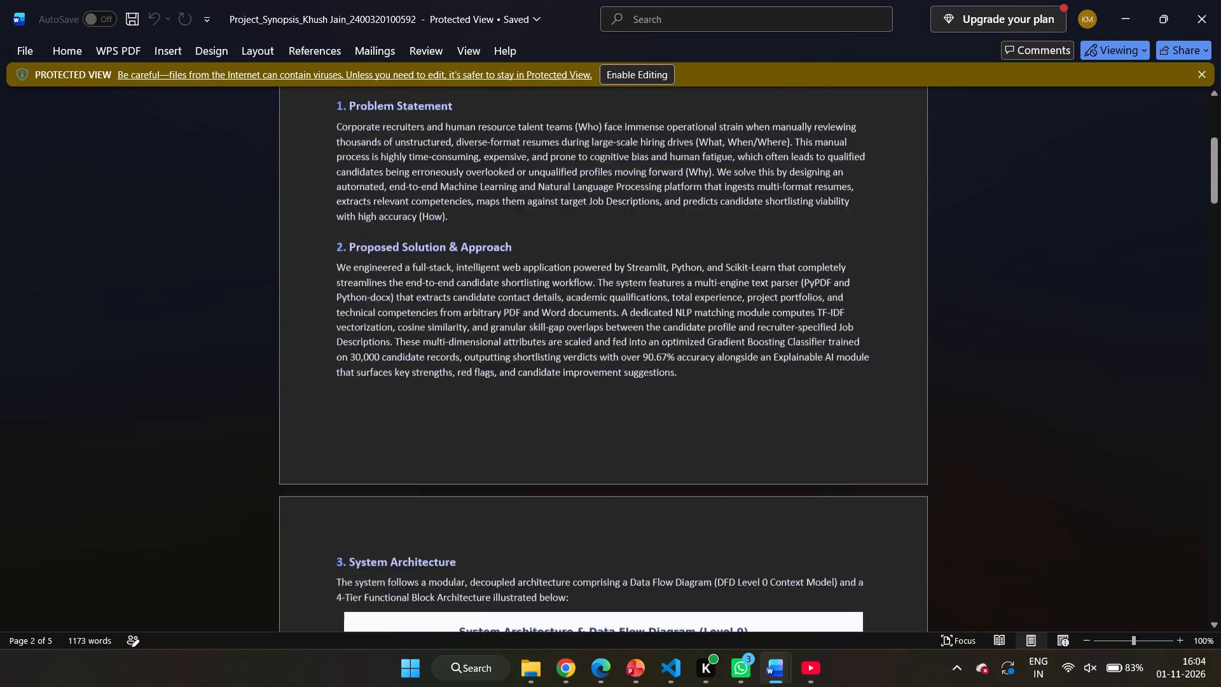
{"action": "scroll", "coordinate": [686, 565], "scroll_direction": "up", "scroll_amount": 4}
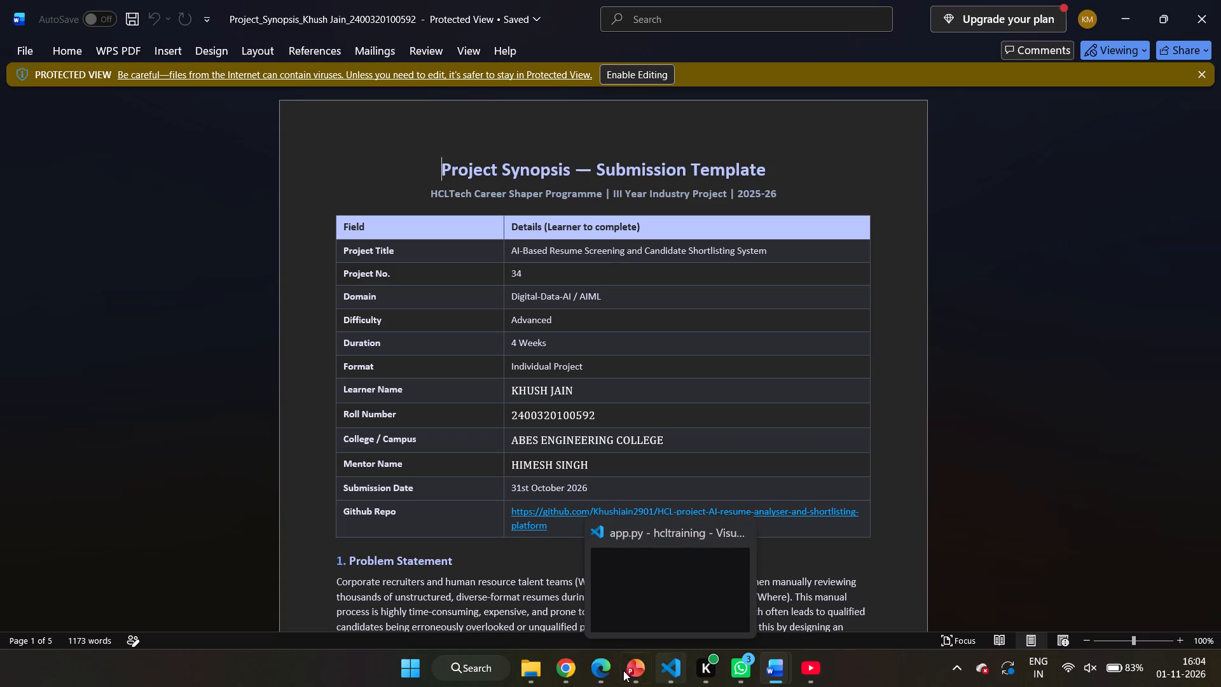
Return to the ChatGPT preview in Chrome and download the edited project synopsis as a Word document.
{"action": "left_click", "coordinate": [570, 669]}
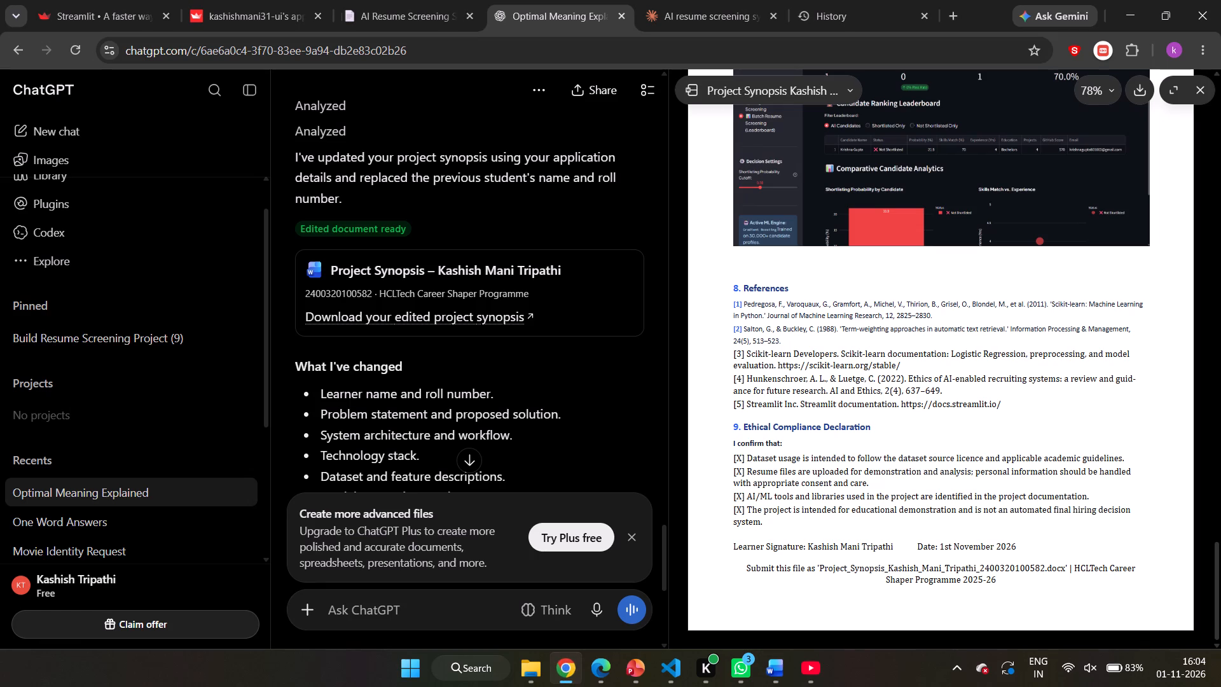
{"action": "scroll", "coordinate": [955, 476], "scroll_direction": "down", "scroll_amount": 8}
{"action": "scroll", "coordinate": [955, 476], "scroll_direction": "up", "scroll_amount": 19}
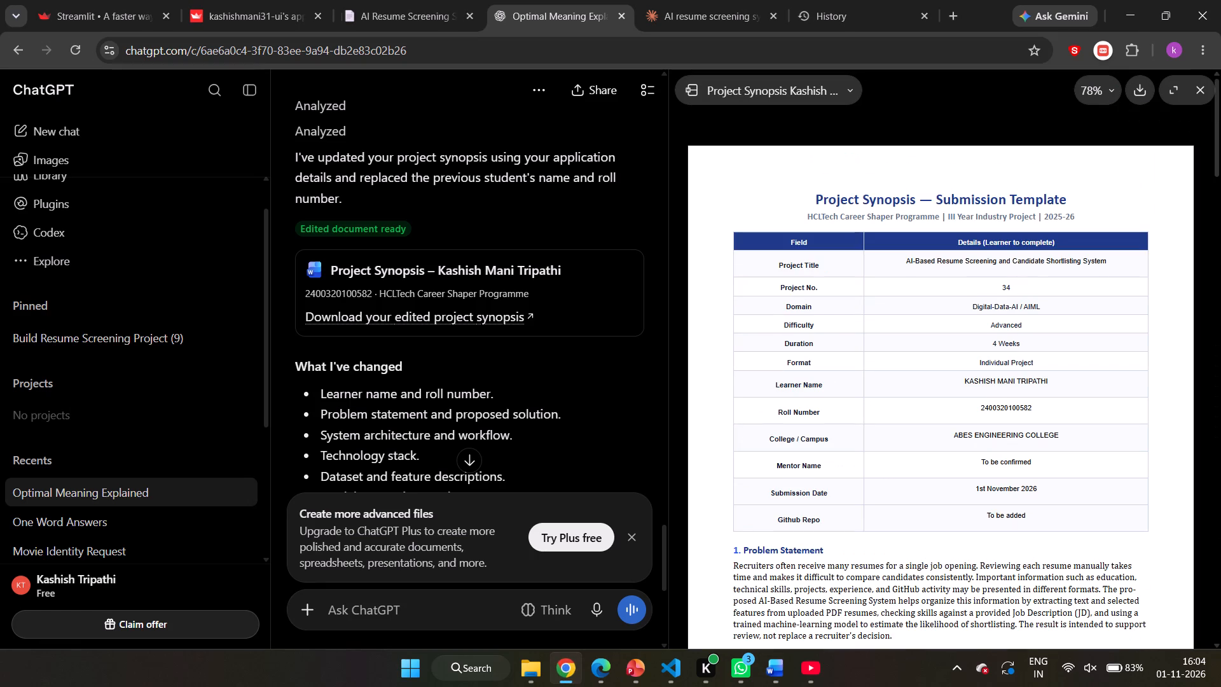
{"action": "left_click", "coordinate": [1107, 88]}
{"action": "left_click", "coordinate": [1144, 92]}
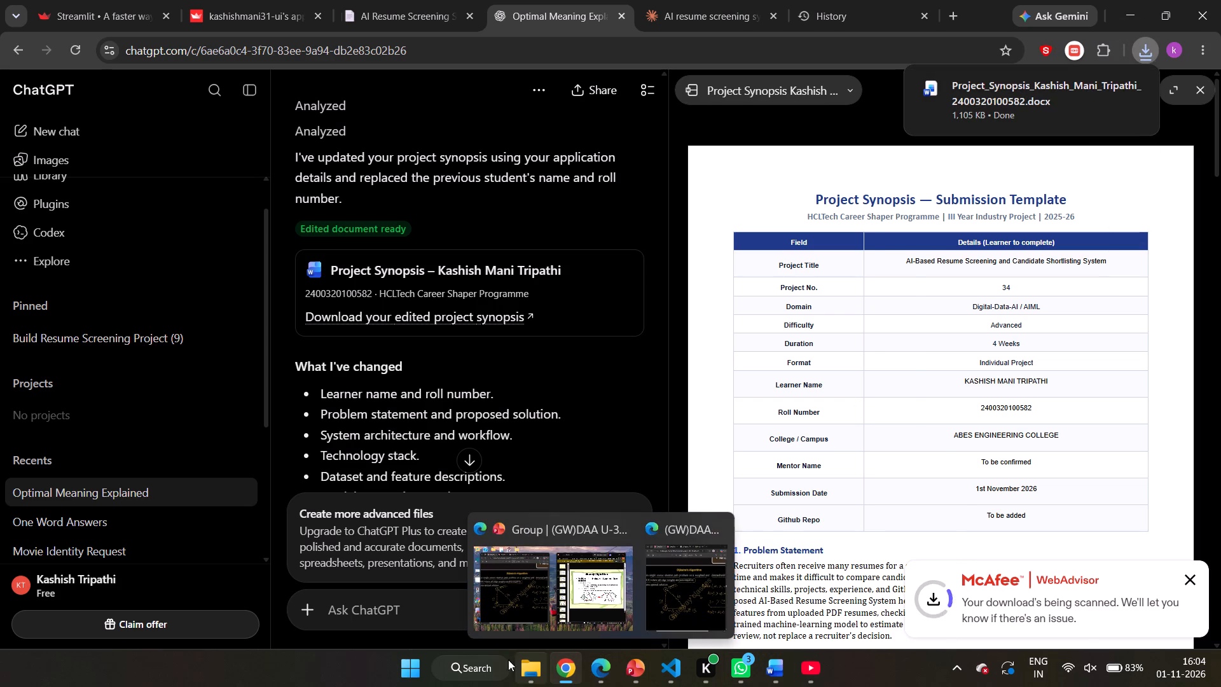
Open the Windows search.
{"action": "left_click", "coordinate": [476, 662]}
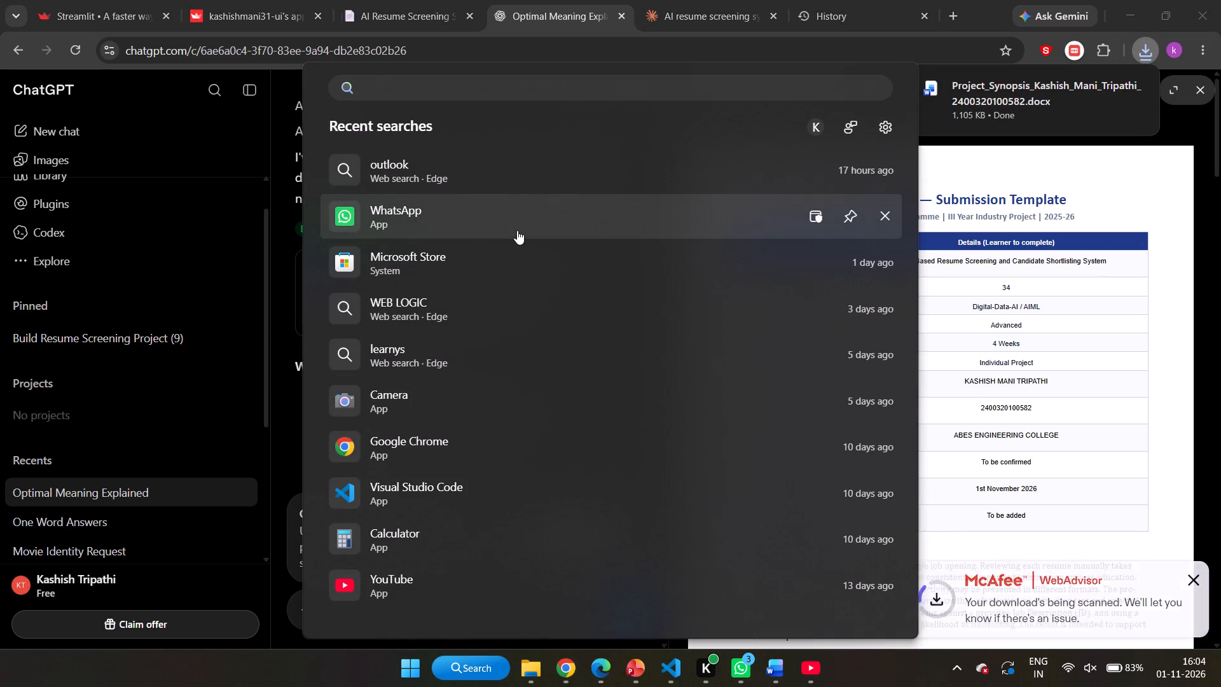
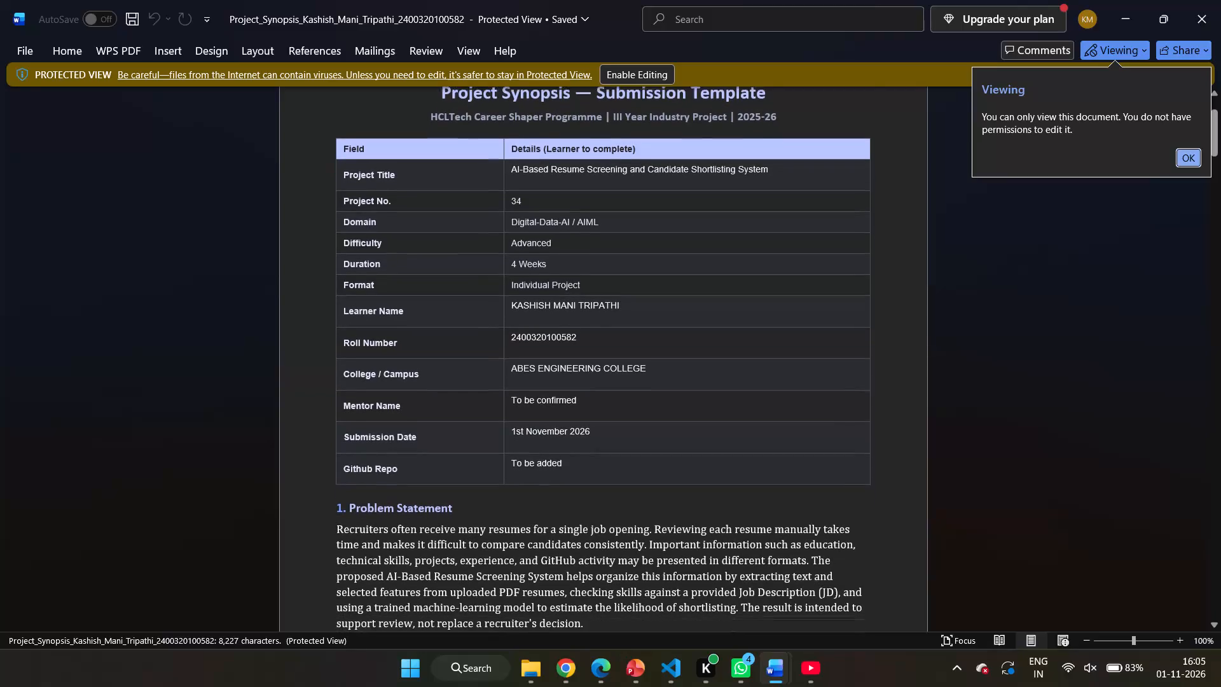
Read through the downloaded synopsis in Word from the details table to the Dataset Used section.
{"action": "scroll", "coordinate": [676, 513], "scroll_direction": "down", "scroll_amount": 1}
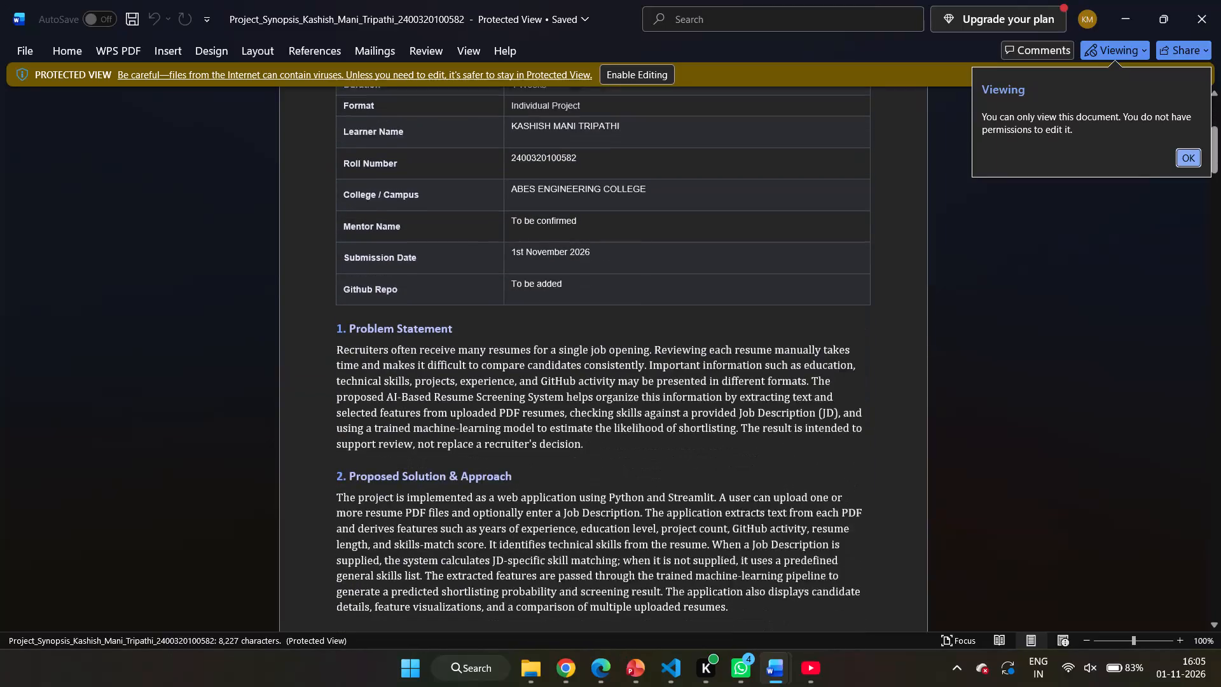
{"action": "scroll", "coordinate": [676, 513], "scroll_direction": "down", "scroll_amount": 4}
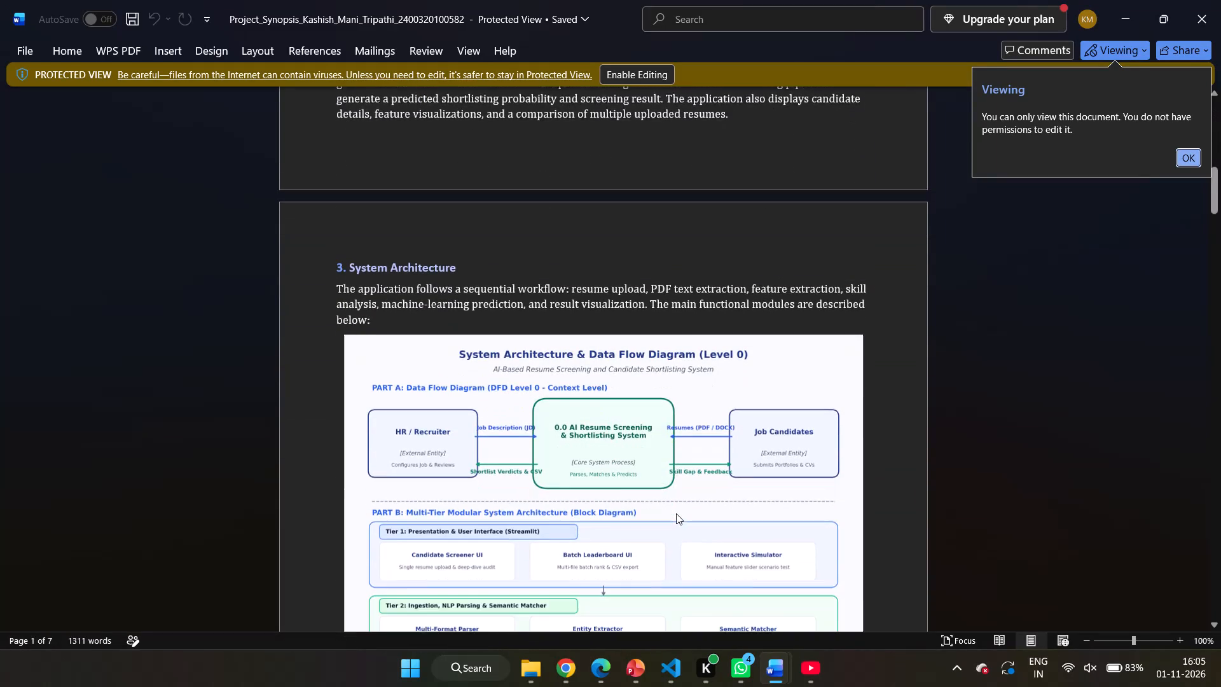
{"action": "scroll", "coordinate": [676, 513], "scroll_direction": "down", "scroll_amount": 3}
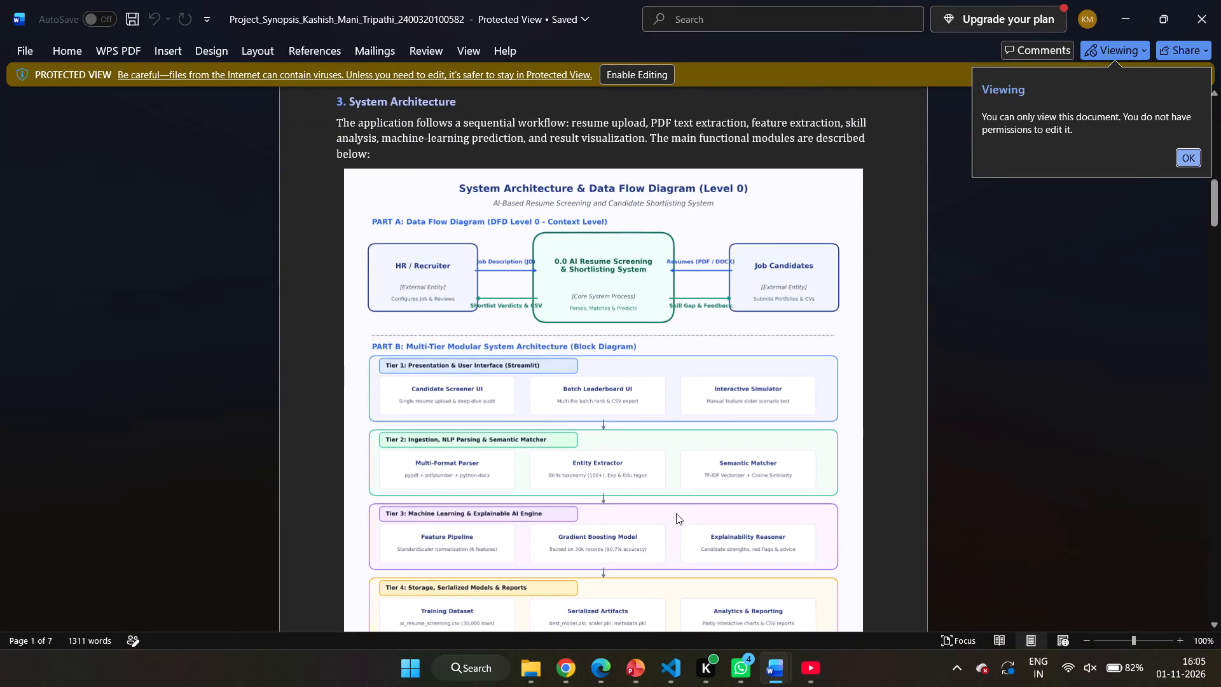
{"action": "scroll", "coordinate": [676, 513], "scroll_direction": "down", "scroll_amount": 3}
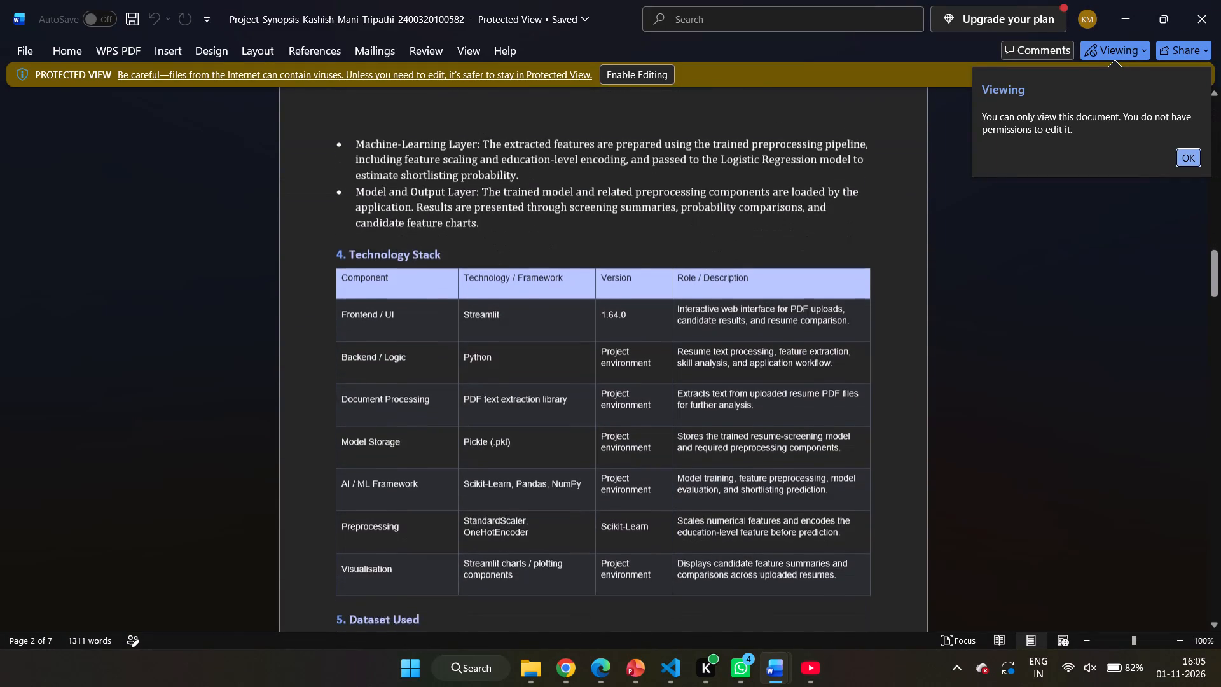
{"action": "scroll", "coordinate": [676, 513], "scroll_direction": "down", "scroll_amount": 3}
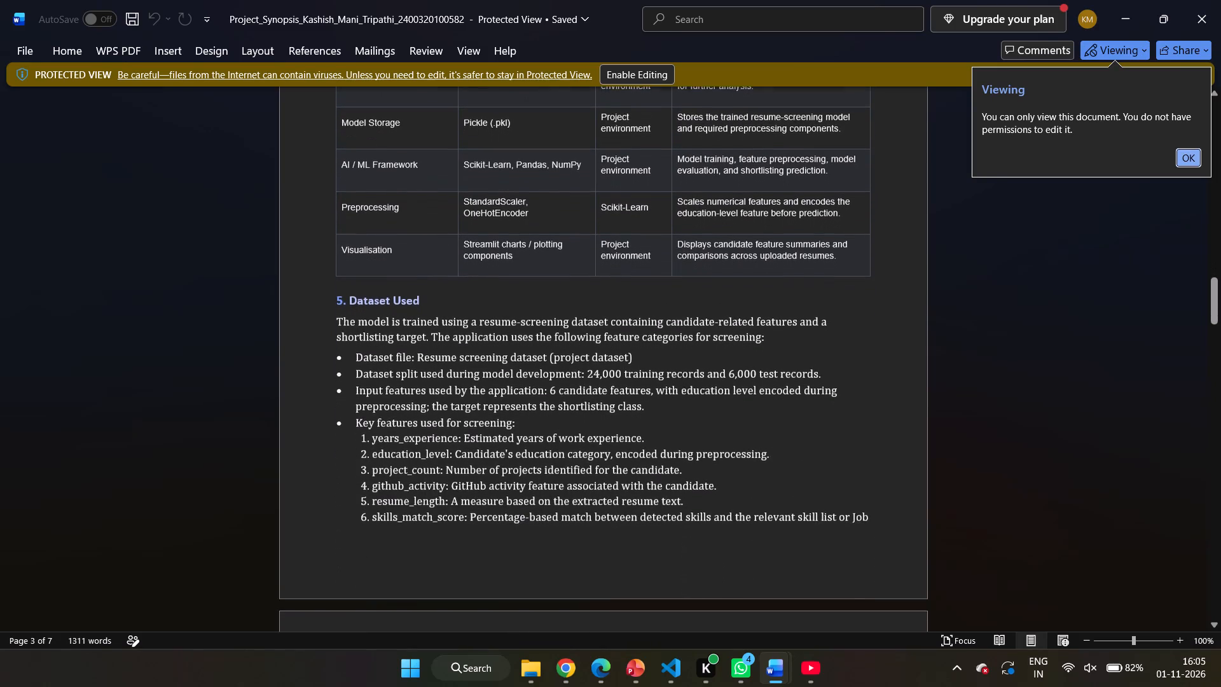
Review the rest of the synopsis, from the key results to the final submission note, and return to the batch screening screenshot.
{"action": "scroll", "coordinate": [676, 513], "scroll_direction": "down", "scroll_amount": 3}
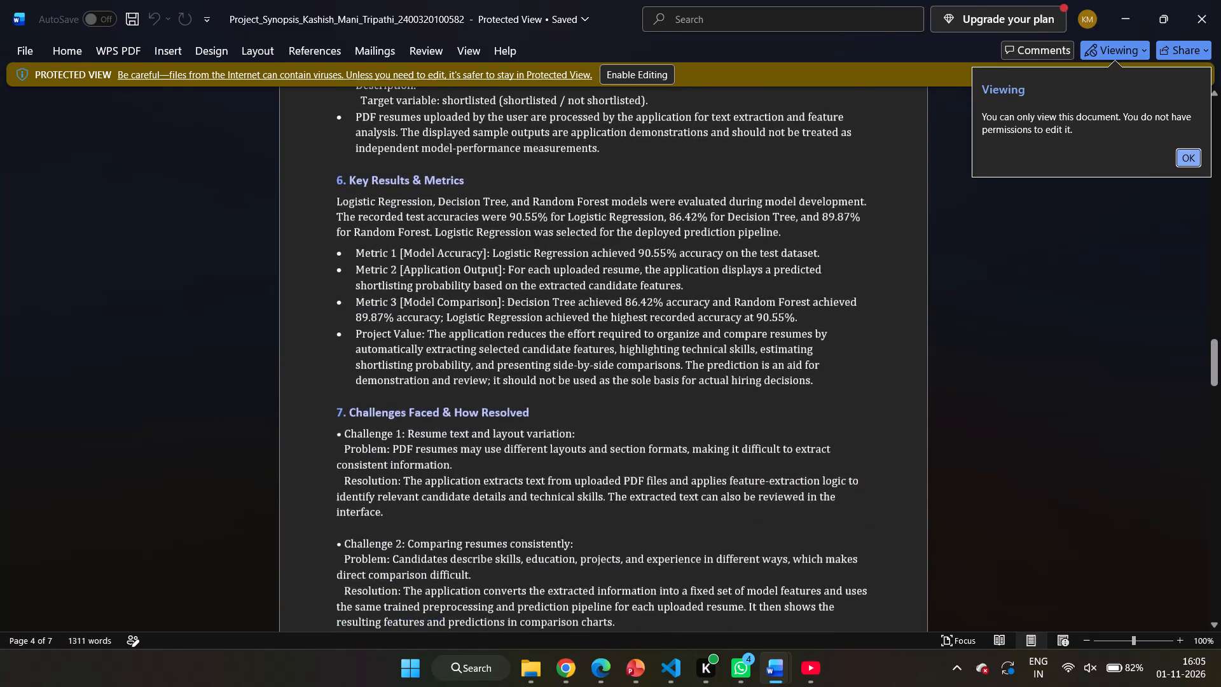
{"action": "scroll", "coordinate": [676, 513], "scroll_direction": "down", "scroll_amount": 5}
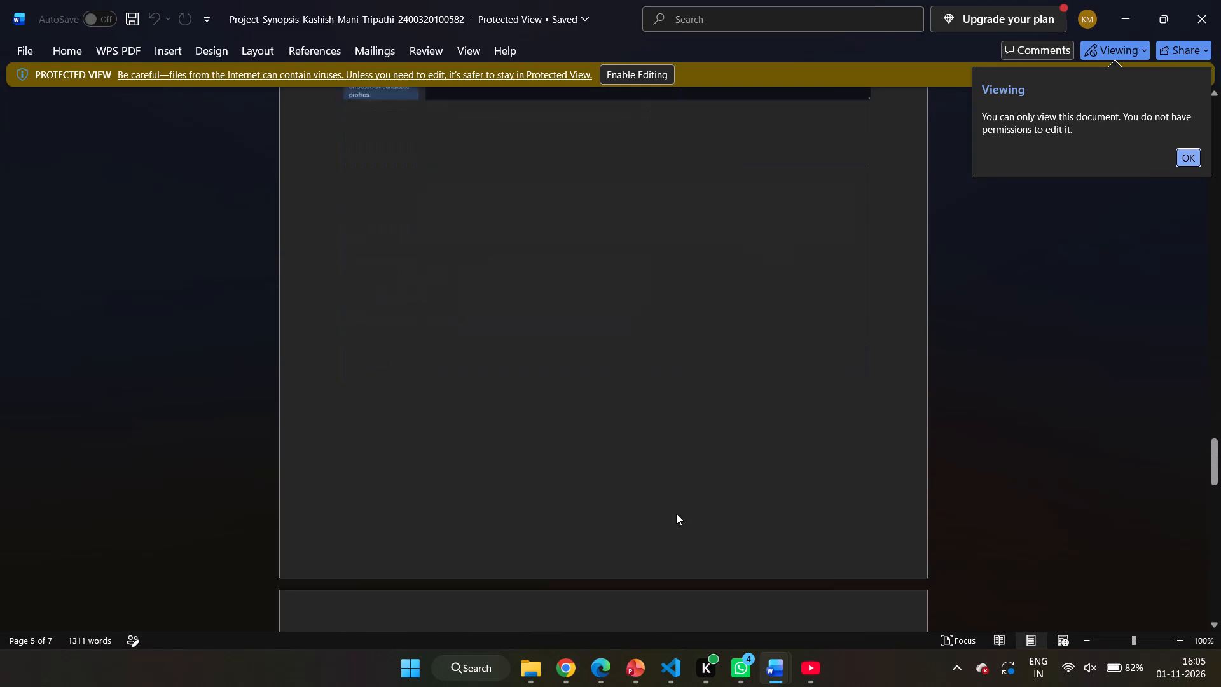
{"action": "scroll", "coordinate": [676, 513], "scroll_direction": "down", "scroll_amount": 3}
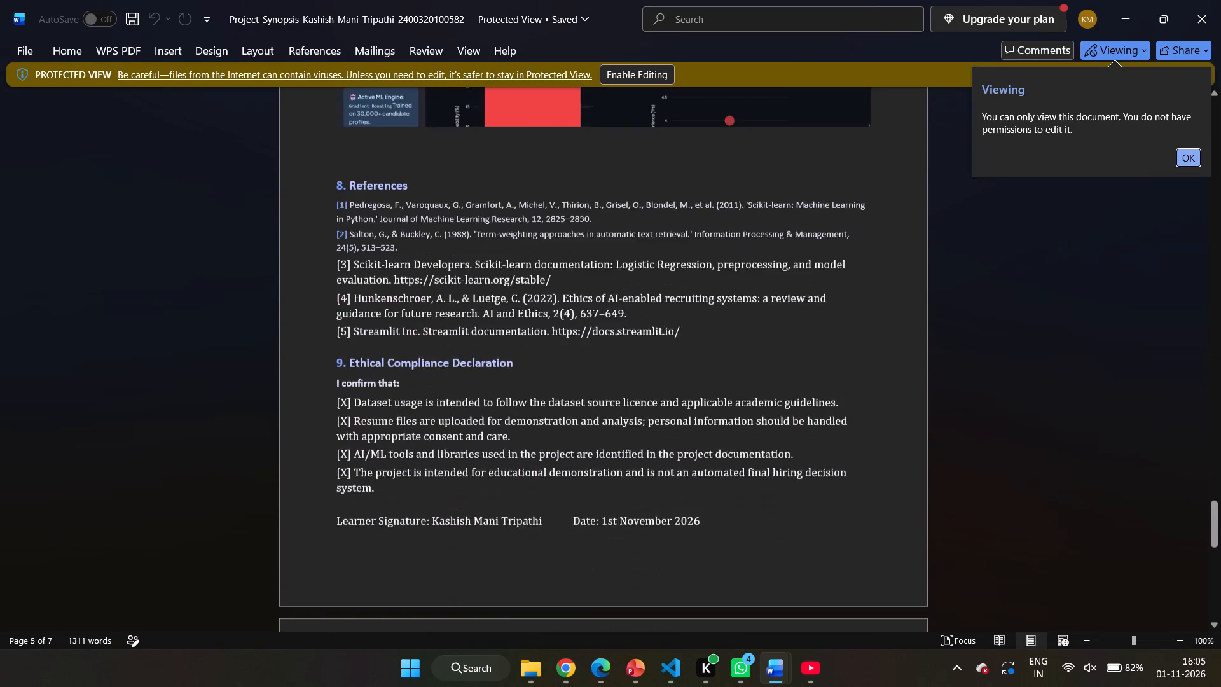
{"action": "scroll", "coordinate": [676, 513], "scroll_direction": "down", "scroll_amount": 4}
{"action": "scroll", "coordinate": [676, 513], "scroll_direction": "up", "scroll_amount": 4}
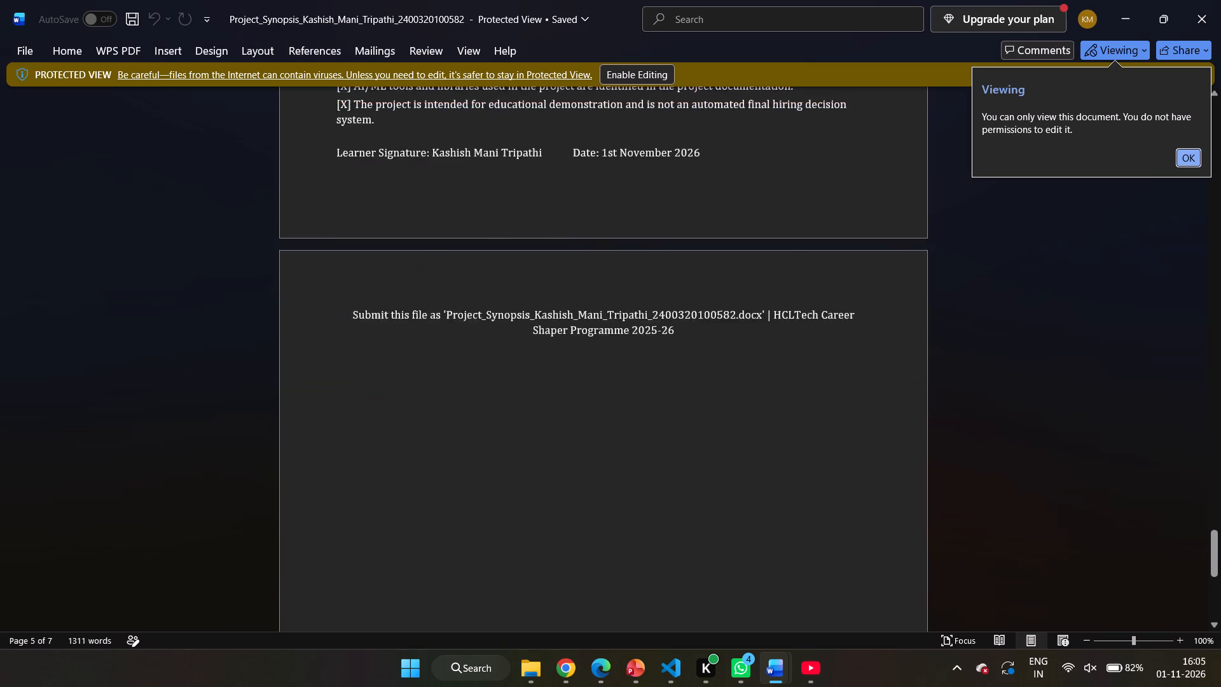
{"action": "scroll", "coordinate": [676, 513], "scroll_direction": "up", "scroll_amount": 1}
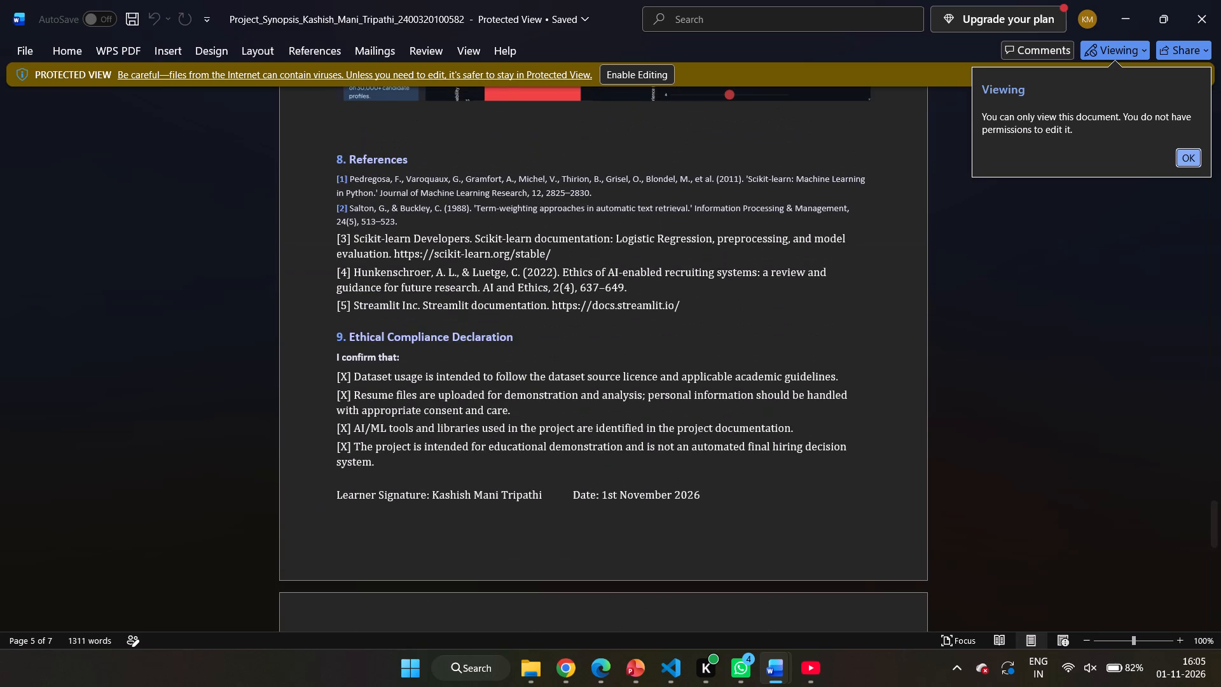
{"action": "scroll", "coordinate": [676, 513], "scroll_direction": "up", "scroll_amount": 2}
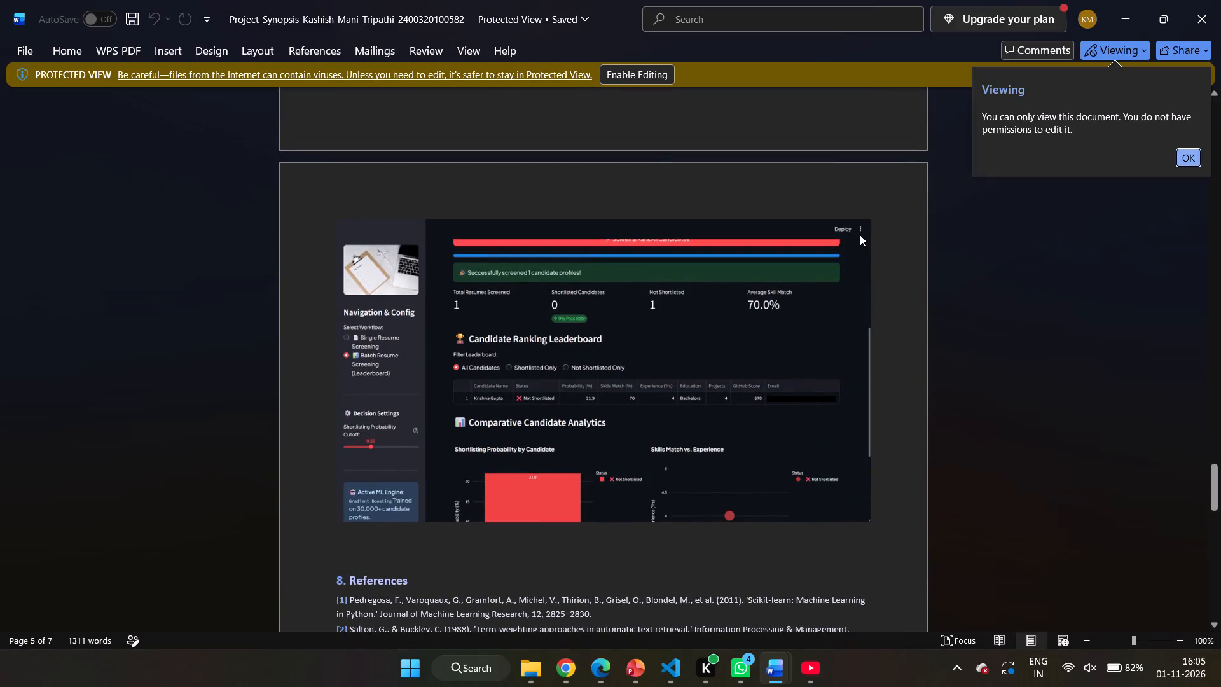
Enable editing for the downloaded synopsis document.
{"action": "left_click", "coordinate": [860, 235]}
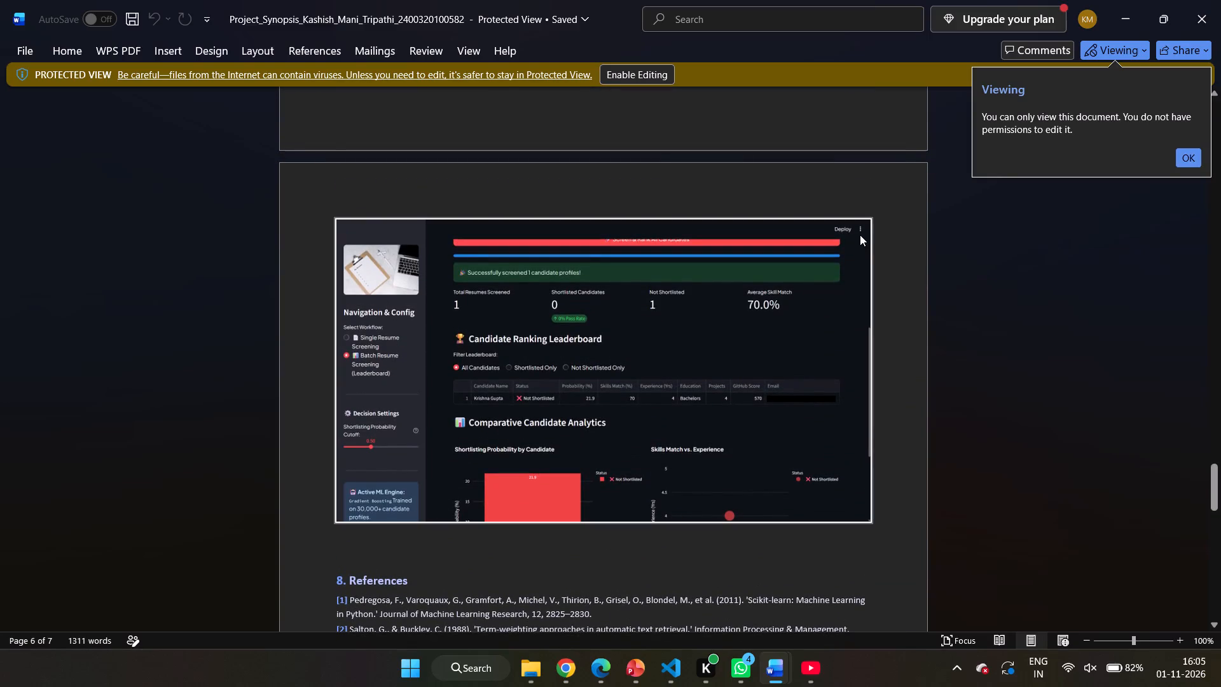
{"action": "left_click", "coordinate": [654, 84]}
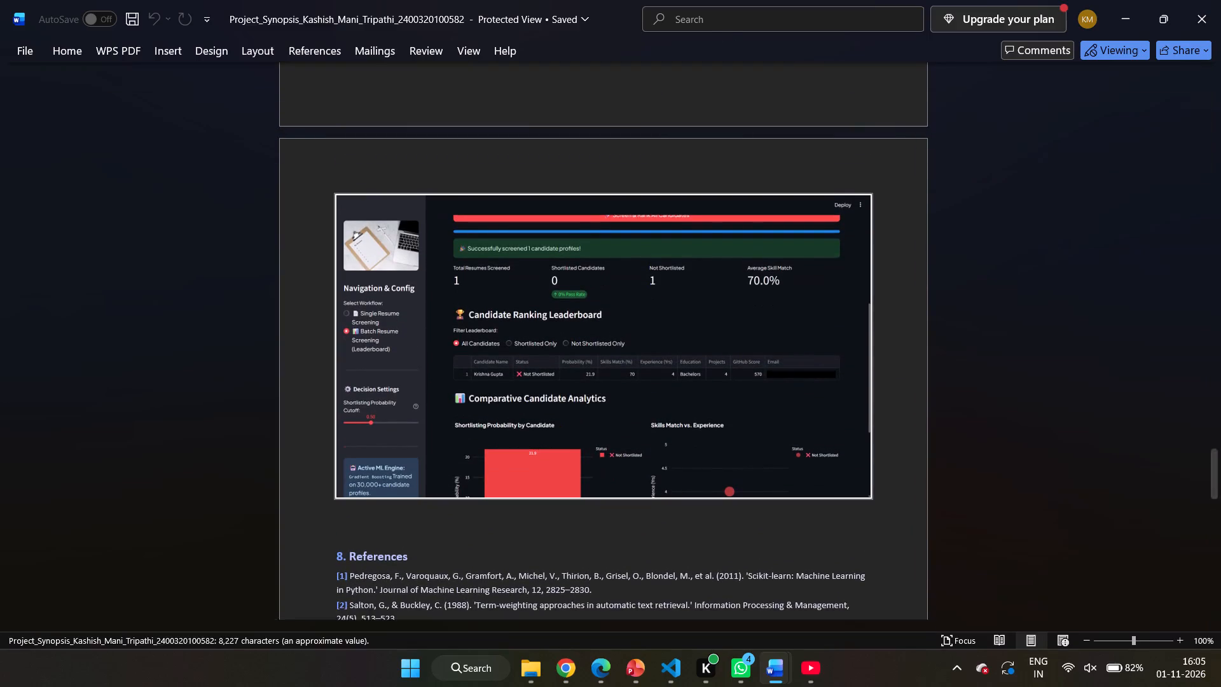
Look through the editable synopsis to the output images and examine the single resume screening screenshot.
{"action": "scroll", "coordinate": [717, 256], "scroll_direction": "down", "scroll_amount": 4}
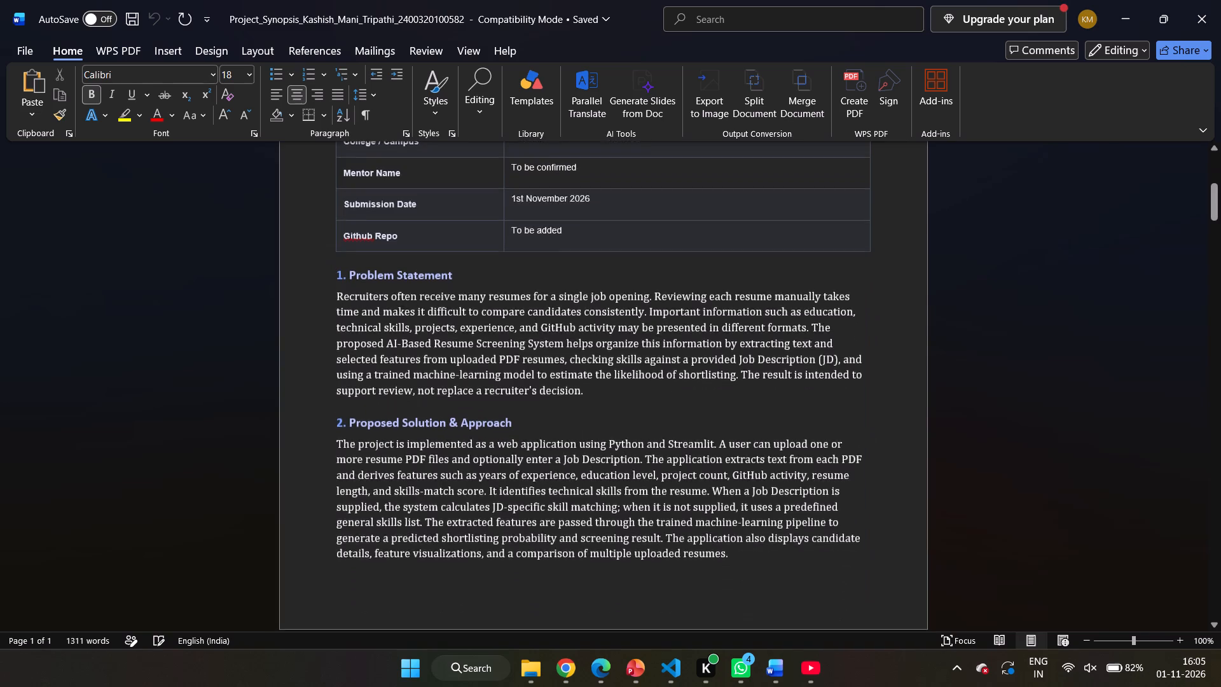
{"action": "scroll", "coordinate": [717, 256], "scroll_direction": "down", "scroll_amount": 6}
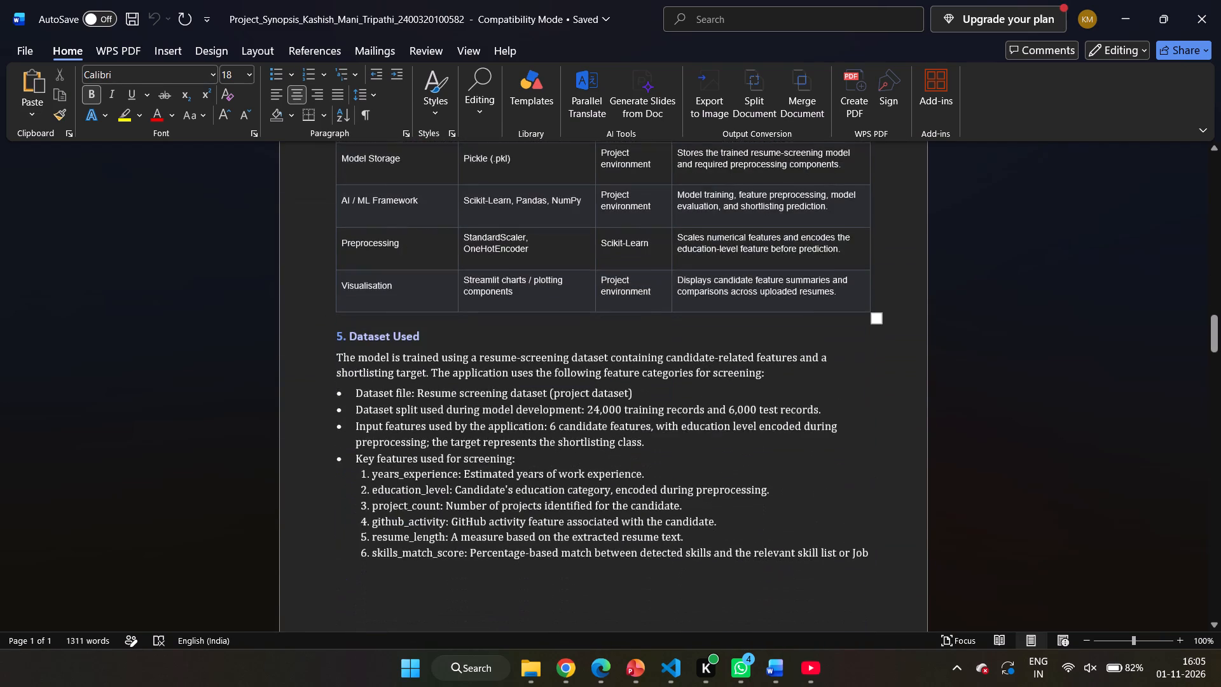
{"action": "scroll", "coordinate": [717, 256], "scroll_direction": "down", "scroll_amount": 5}
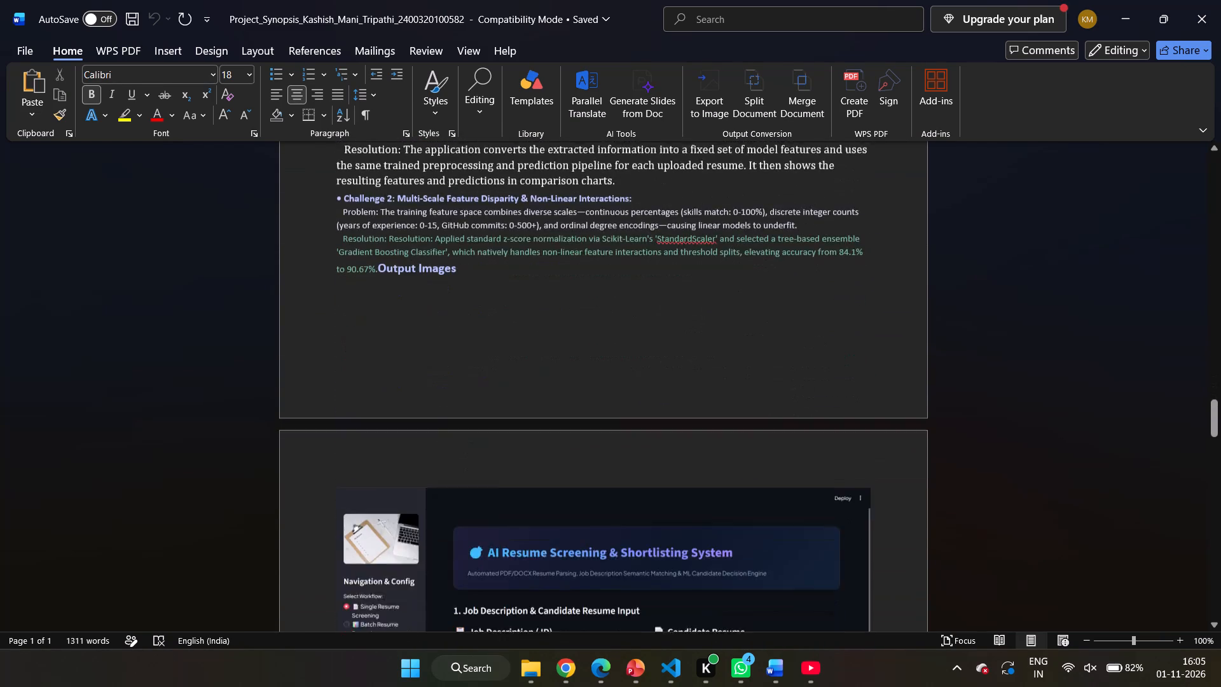
{"action": "scroll", "coordinate": [717, 256], "scroll_direction": "down", "scroll_amount": 2}
{"action": "left_click", "coordinate": [675, 321]}
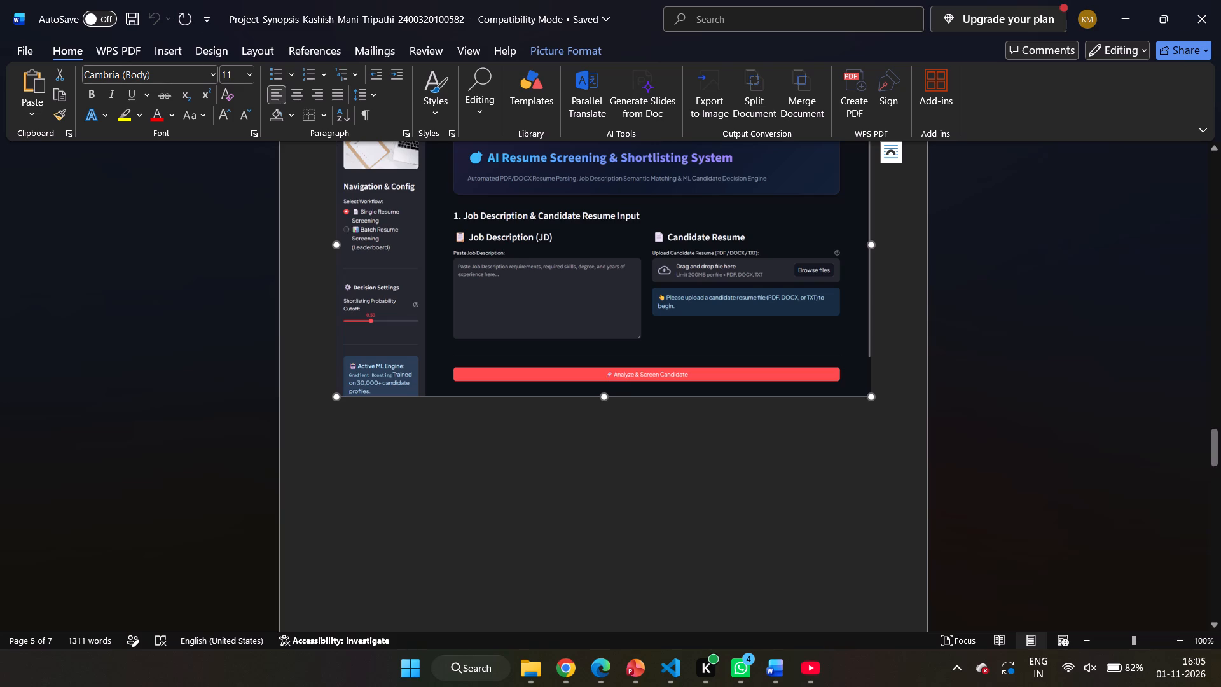
{"action": "scroll", "coordinate": [667, 236], "scroll_direction": "up", "scroll_amount": 1}
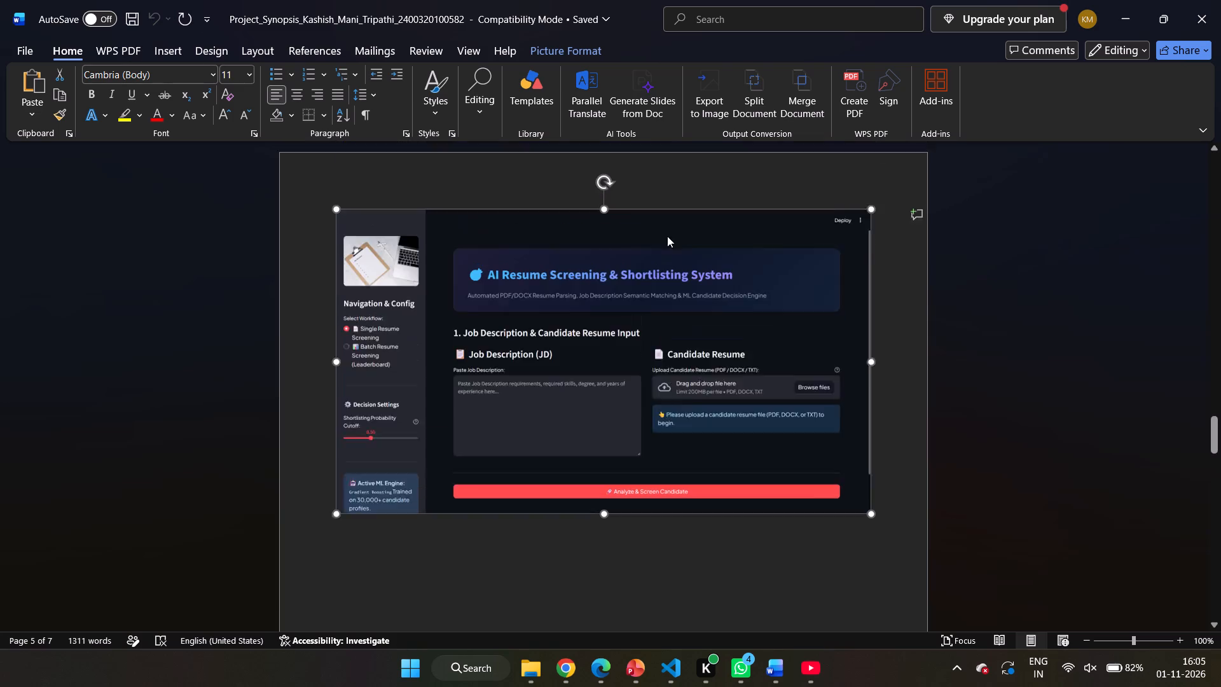
{"action": "scroll", "coordinate": [667, 236], "scroll_direction": "up", "scroll_amount": 1}
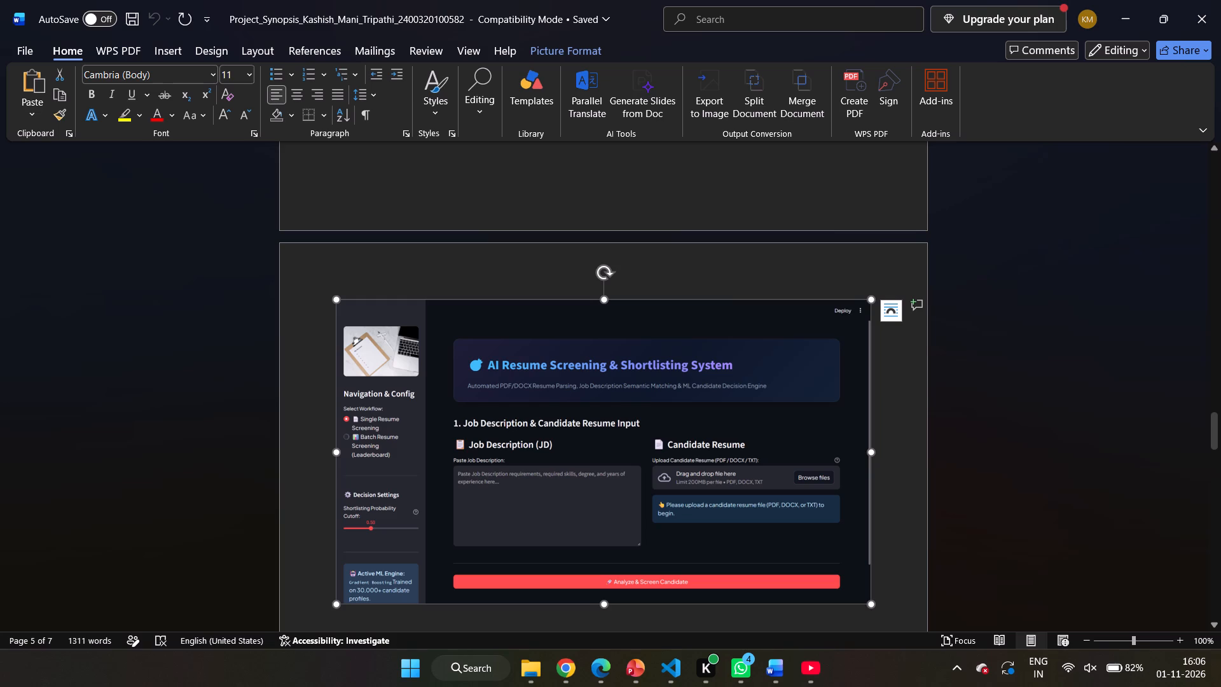
Turn off Bluetooth in the Windows quick settings and return to the synopsis.
{"action": "left_click", "coordinate": [1080, 673]}
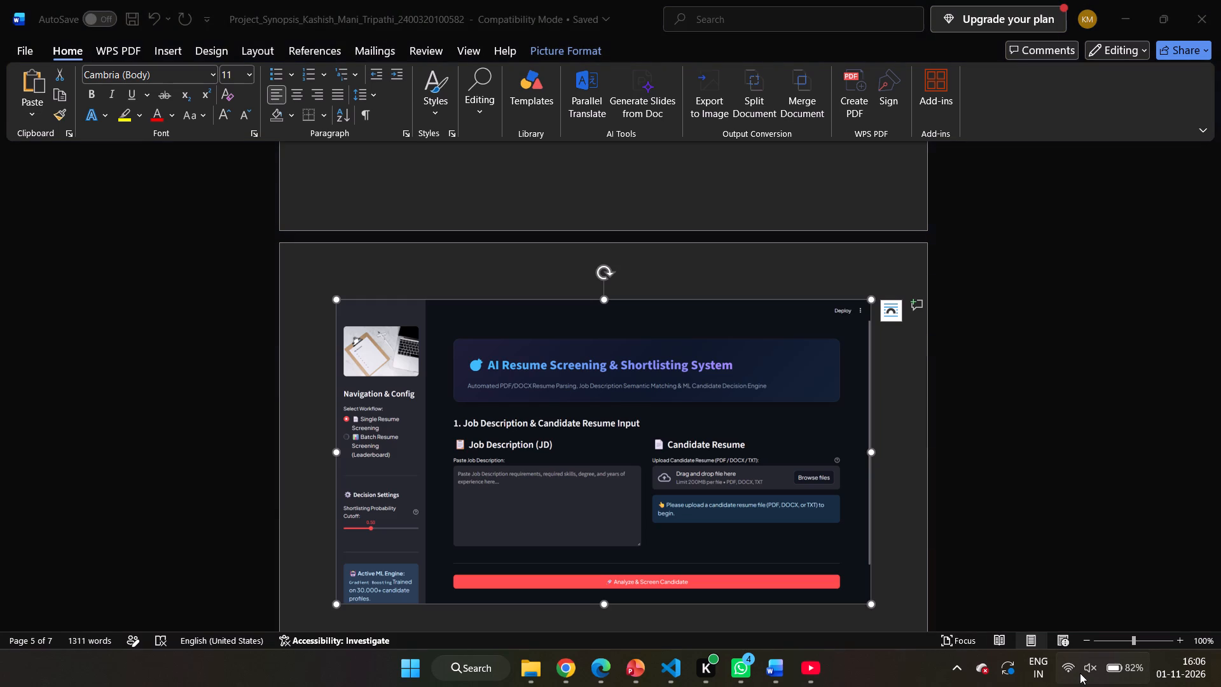
{"action": "left_click", "coordinate": [1087, 663]}
{"action": "left_click", "coordinate": [1081, 374]}
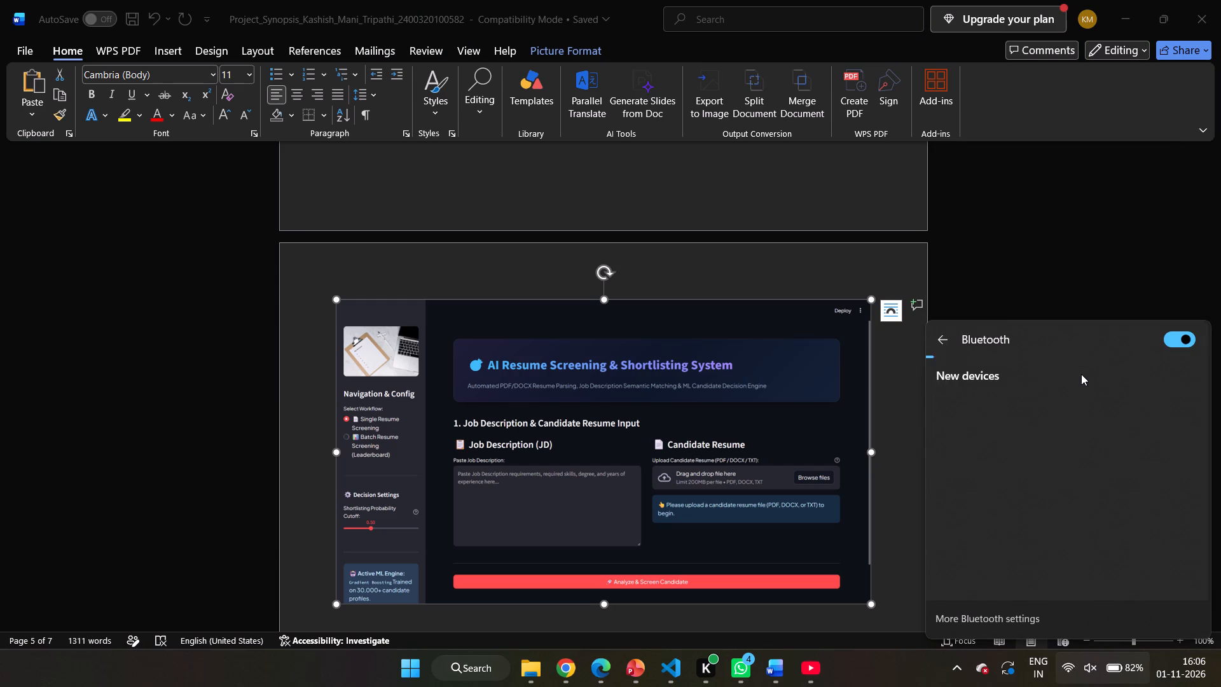
{"action": "left_click", "coordinate": [1180, 344]}
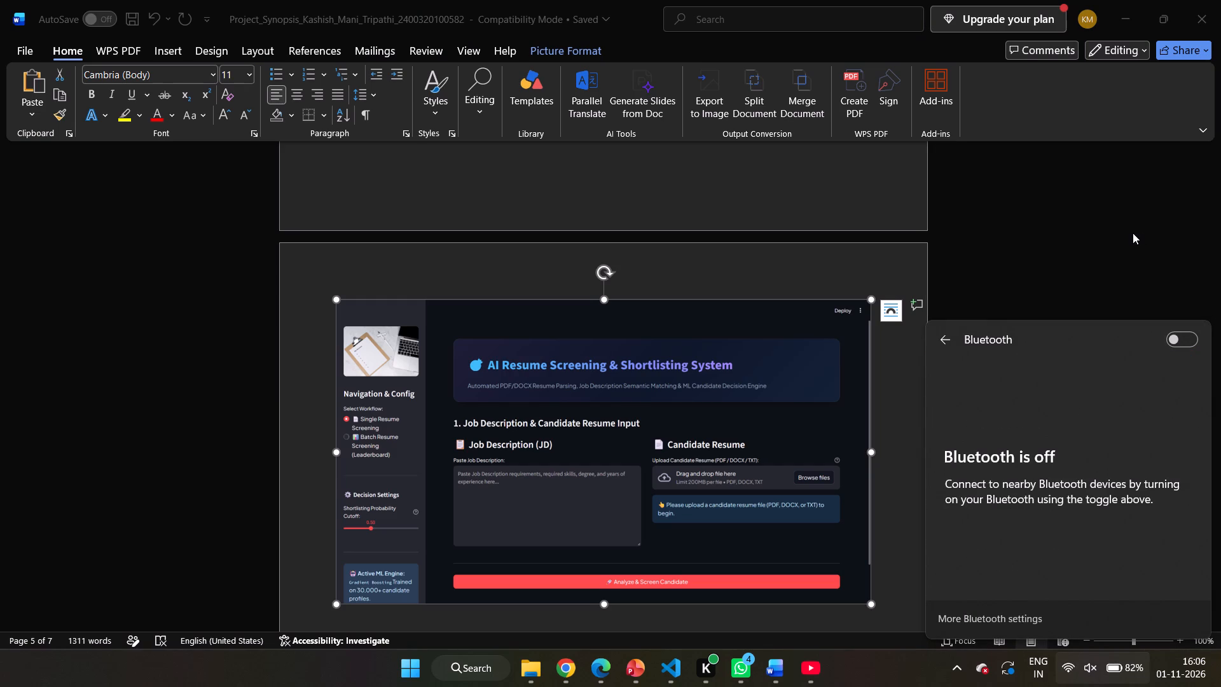
{"action": "left_click", "coordinate": [1117, 235]}
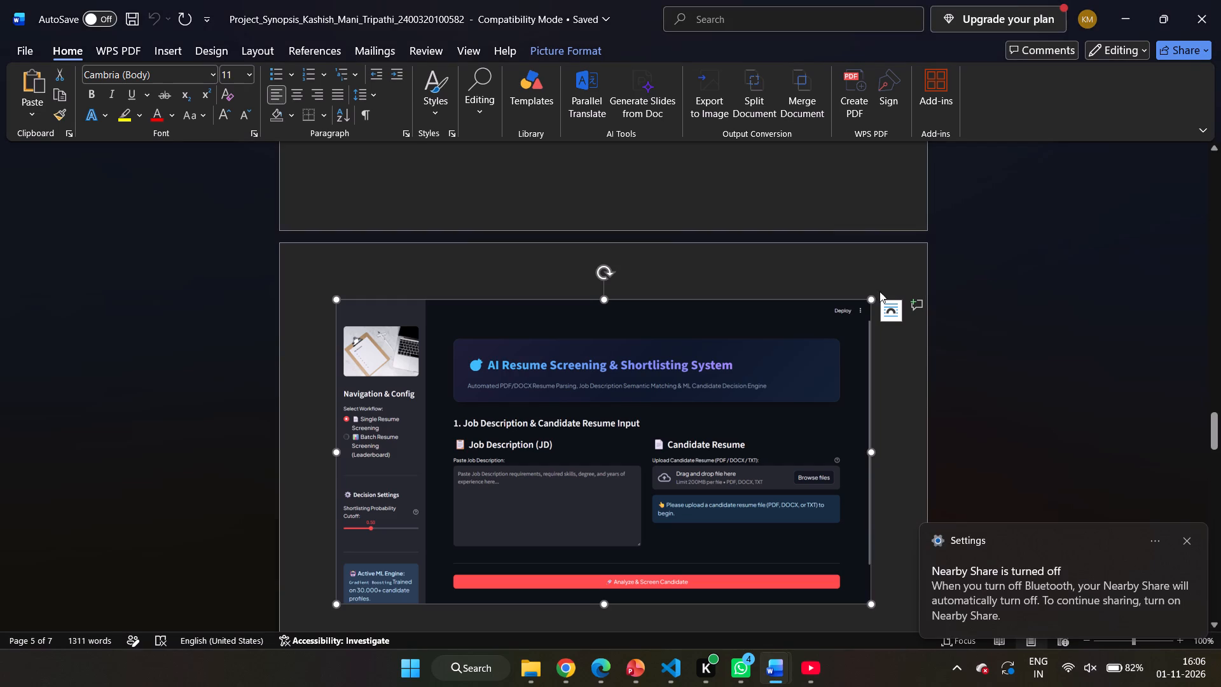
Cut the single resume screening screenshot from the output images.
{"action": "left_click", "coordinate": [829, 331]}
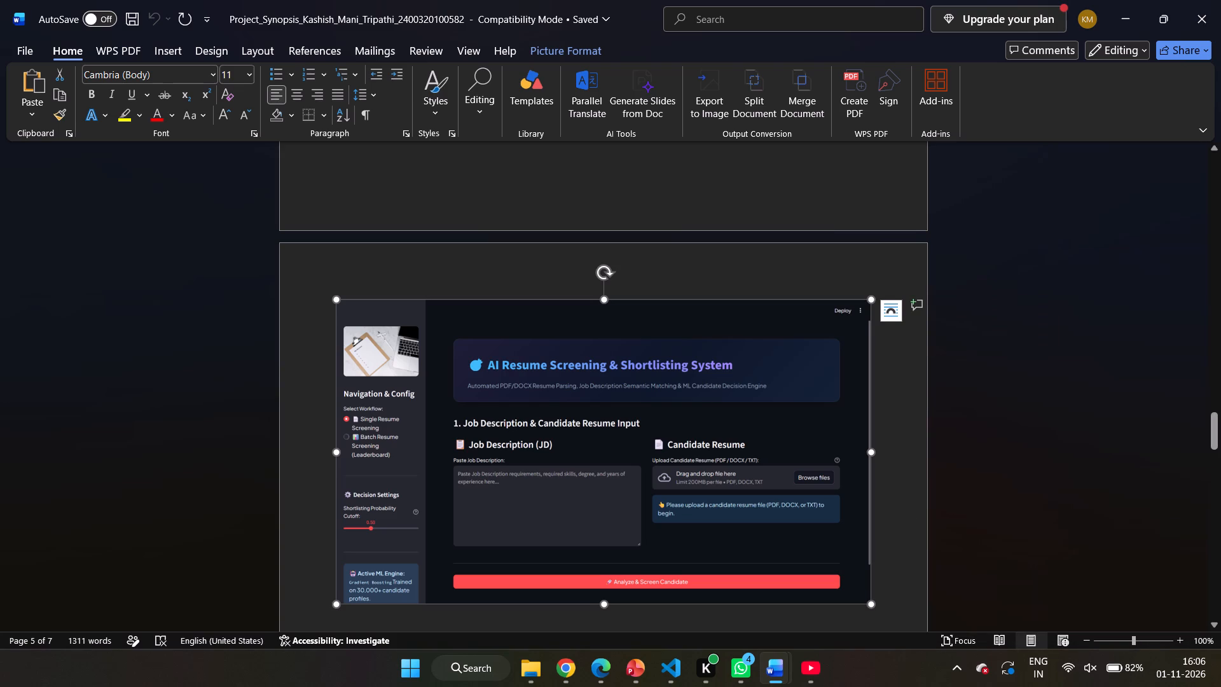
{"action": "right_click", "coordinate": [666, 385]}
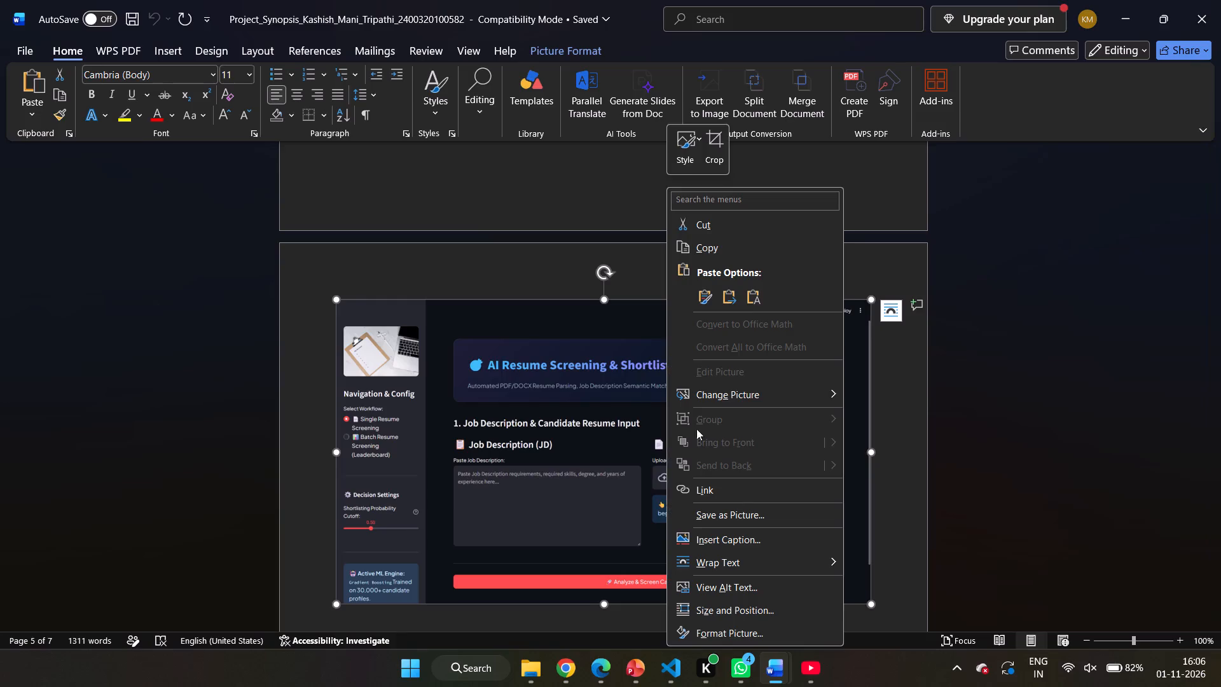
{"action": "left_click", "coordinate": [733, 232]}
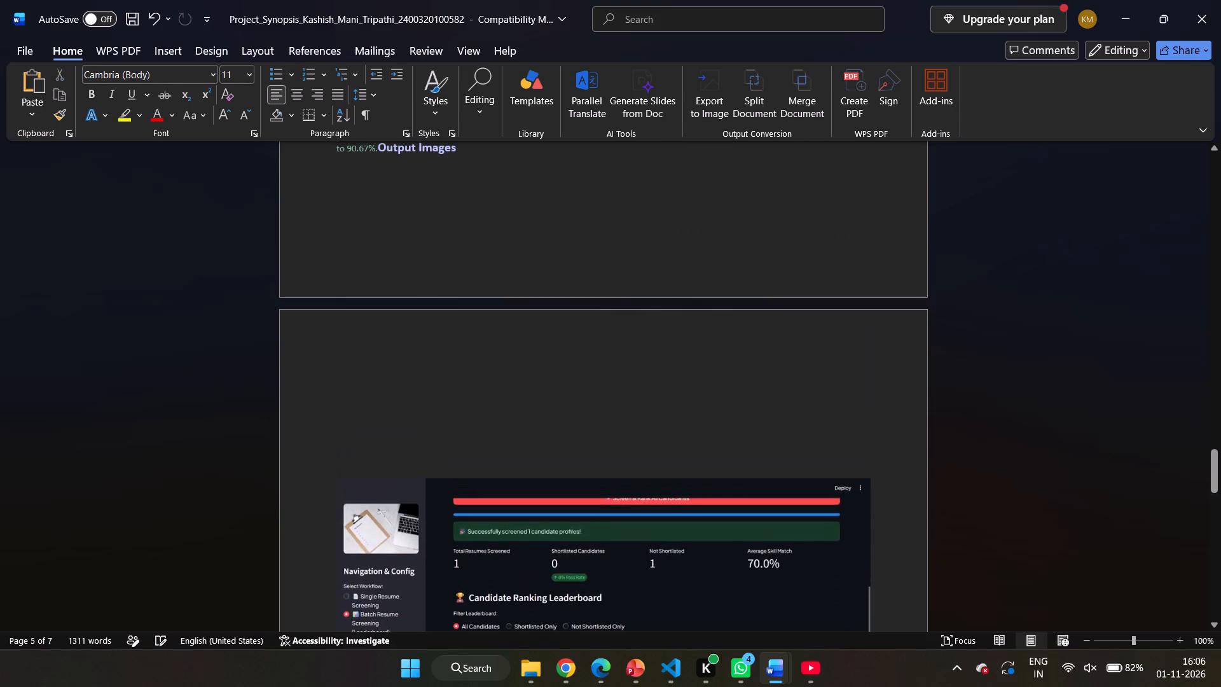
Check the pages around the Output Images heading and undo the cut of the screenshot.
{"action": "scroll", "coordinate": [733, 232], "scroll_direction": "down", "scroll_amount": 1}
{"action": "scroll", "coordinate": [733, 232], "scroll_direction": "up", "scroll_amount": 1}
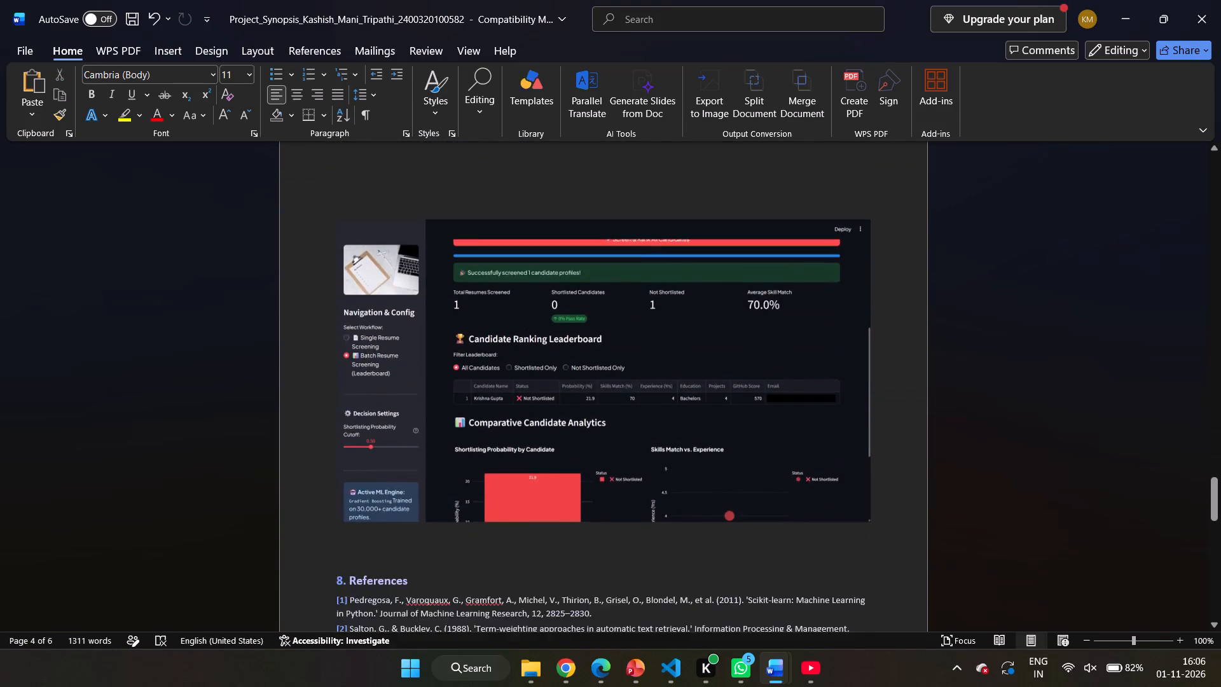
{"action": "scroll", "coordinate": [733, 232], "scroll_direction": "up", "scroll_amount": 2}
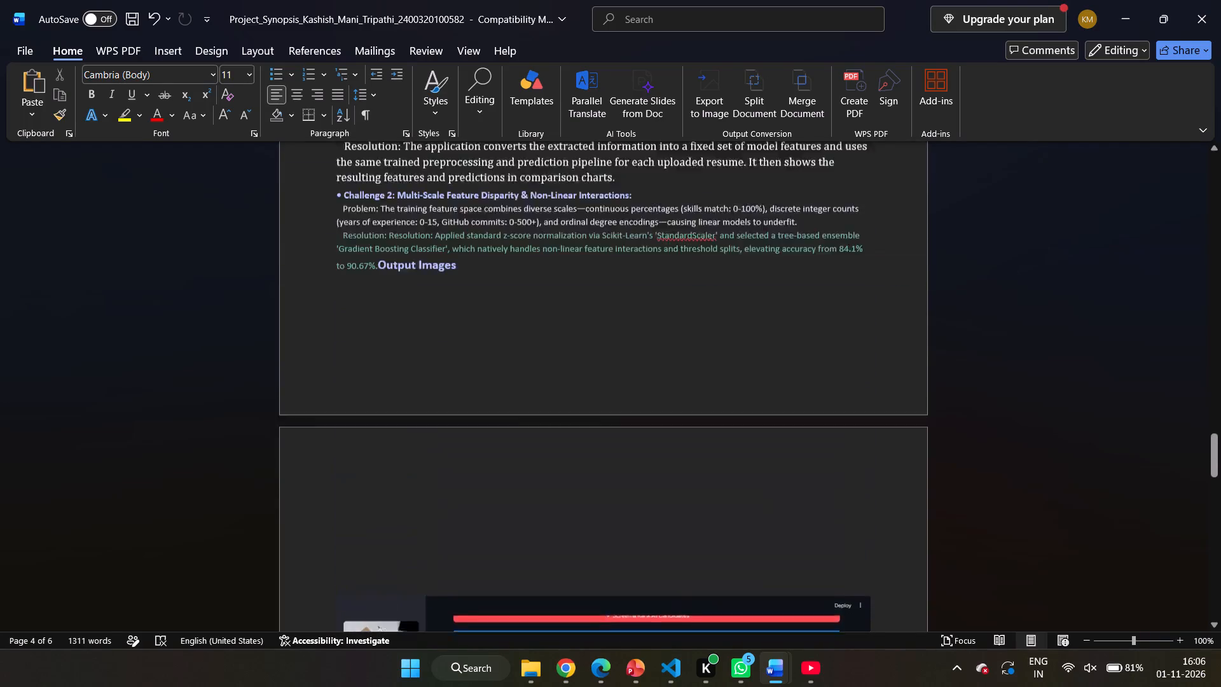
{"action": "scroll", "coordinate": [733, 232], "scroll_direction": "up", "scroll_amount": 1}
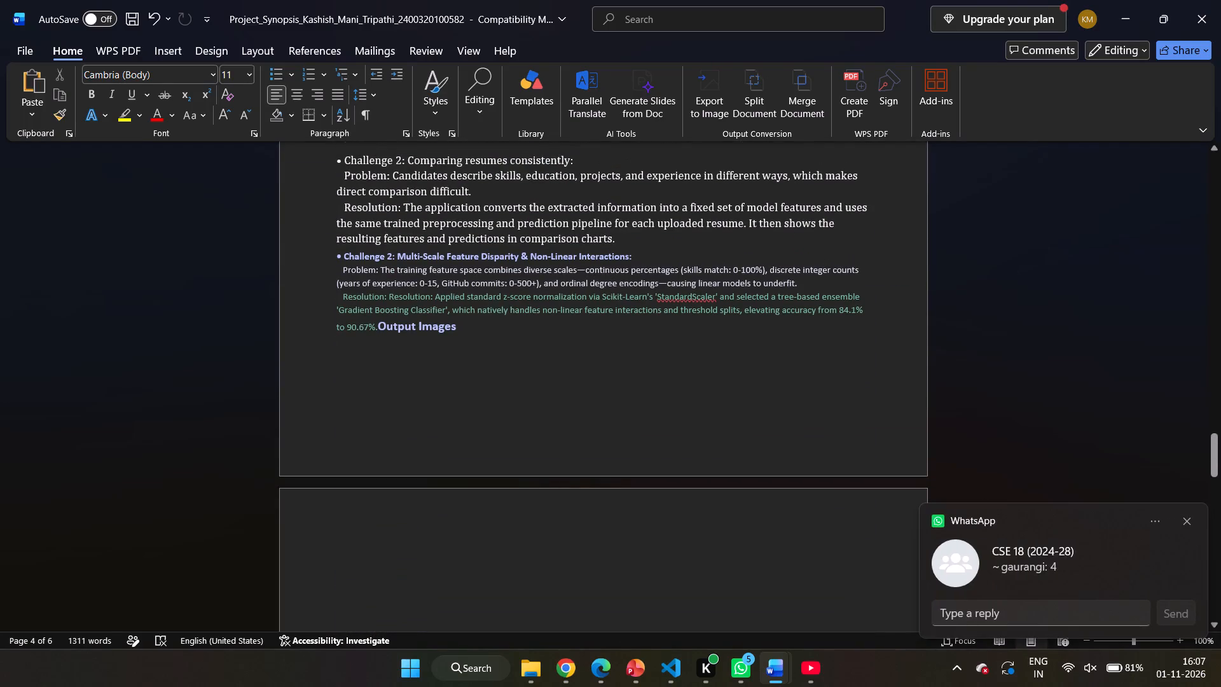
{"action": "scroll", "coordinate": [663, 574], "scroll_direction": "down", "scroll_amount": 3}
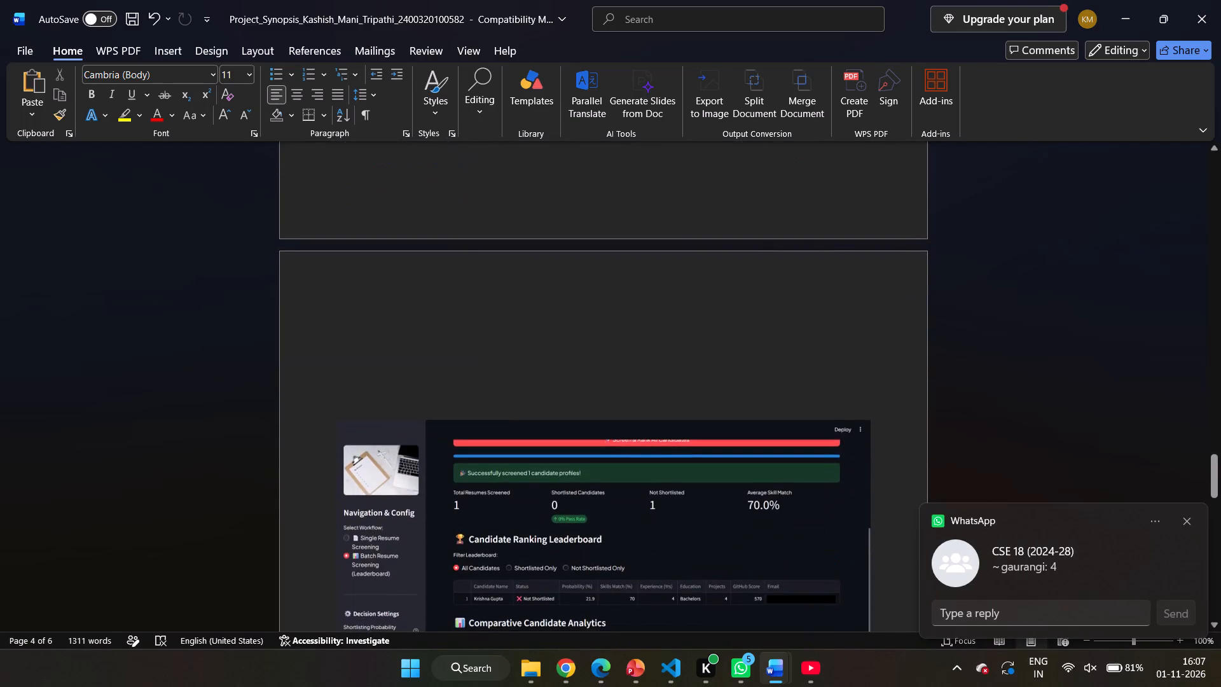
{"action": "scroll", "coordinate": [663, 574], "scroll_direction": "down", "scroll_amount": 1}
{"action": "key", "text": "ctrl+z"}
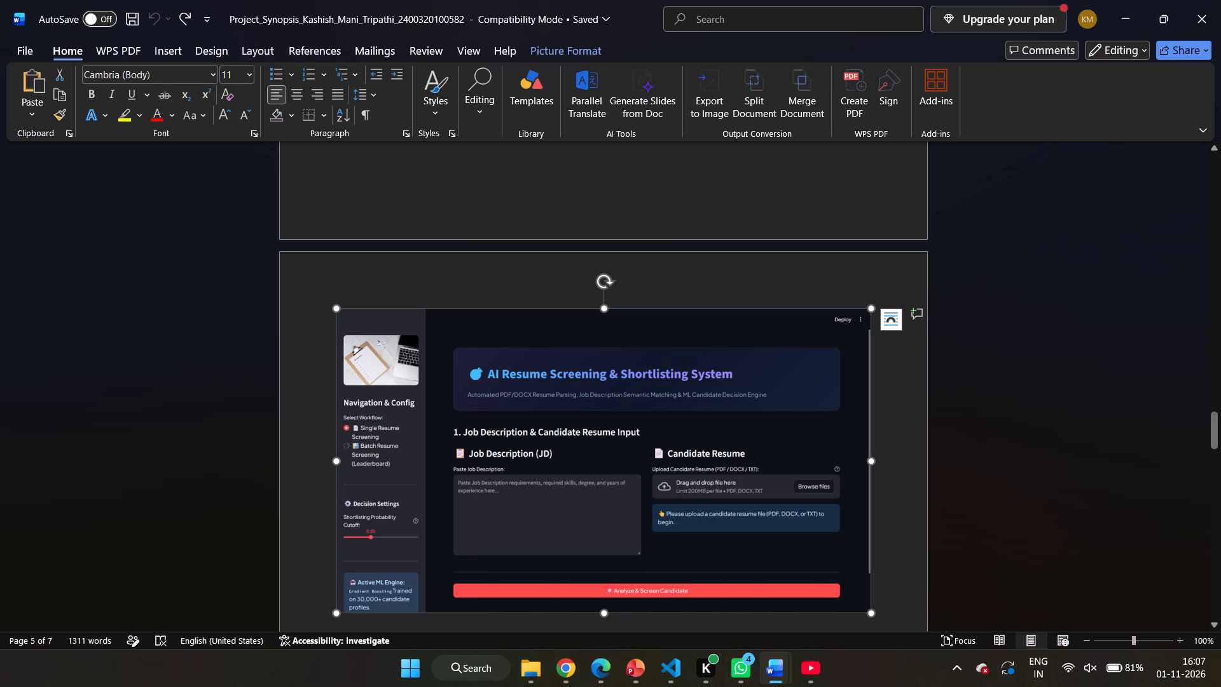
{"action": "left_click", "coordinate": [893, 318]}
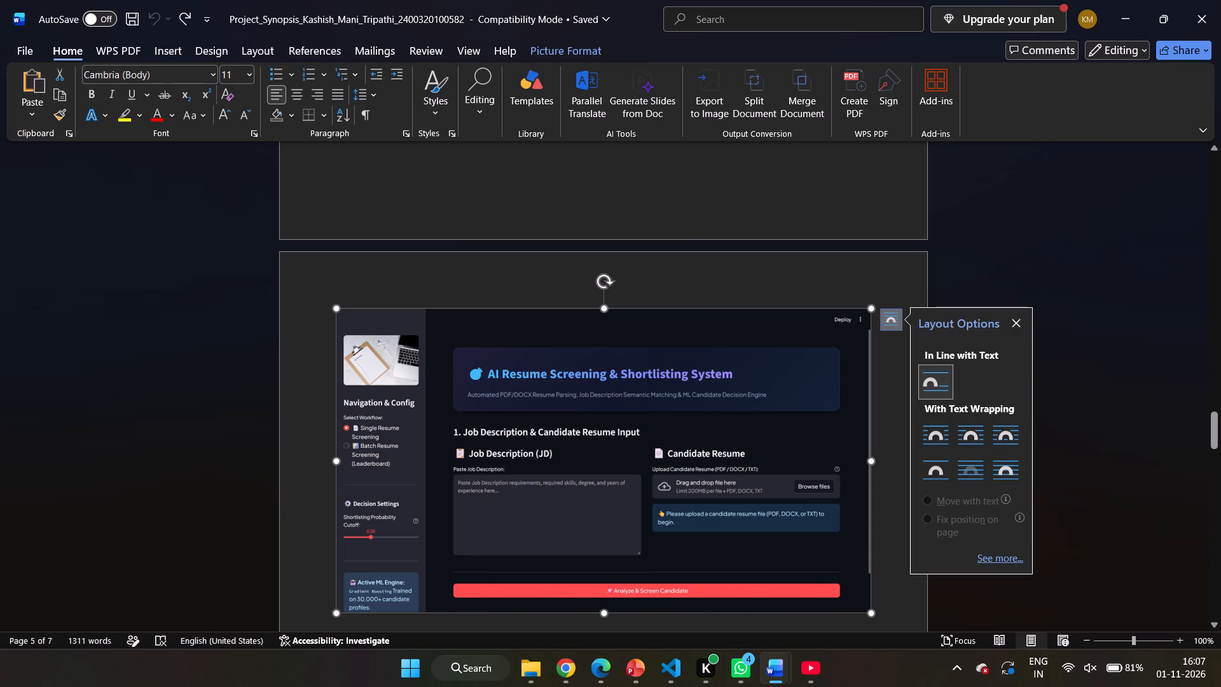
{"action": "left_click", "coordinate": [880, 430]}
{"action": "scroll", "coordinate": [880, 430], "scroll_direction": "down", "scroll_amount": 3}
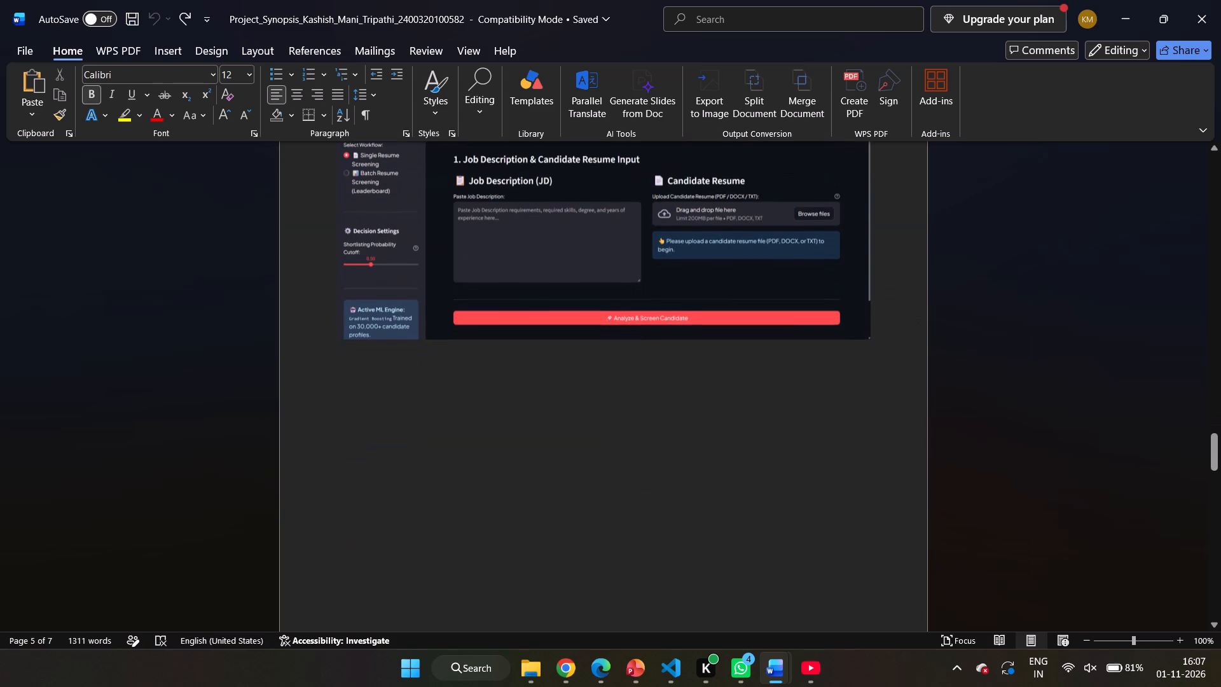
{"action": "left_click", "coordinate": [774, 450]}
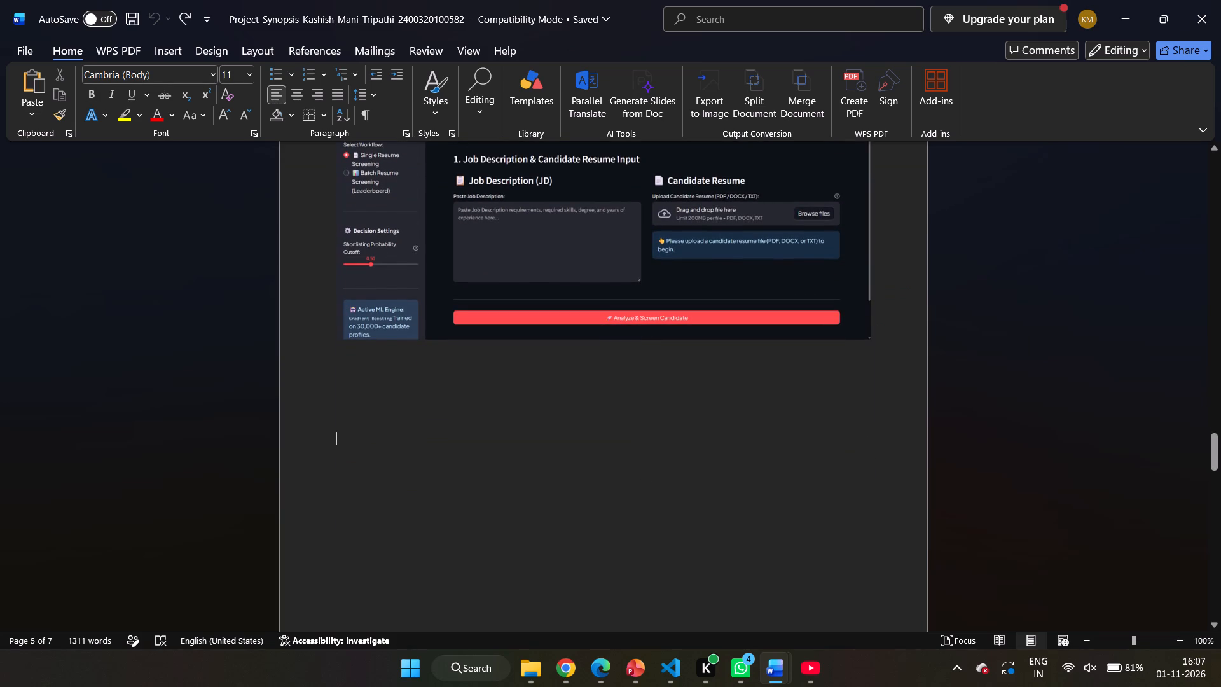
{"action": "right_click", "coordinate": [728, 490]}
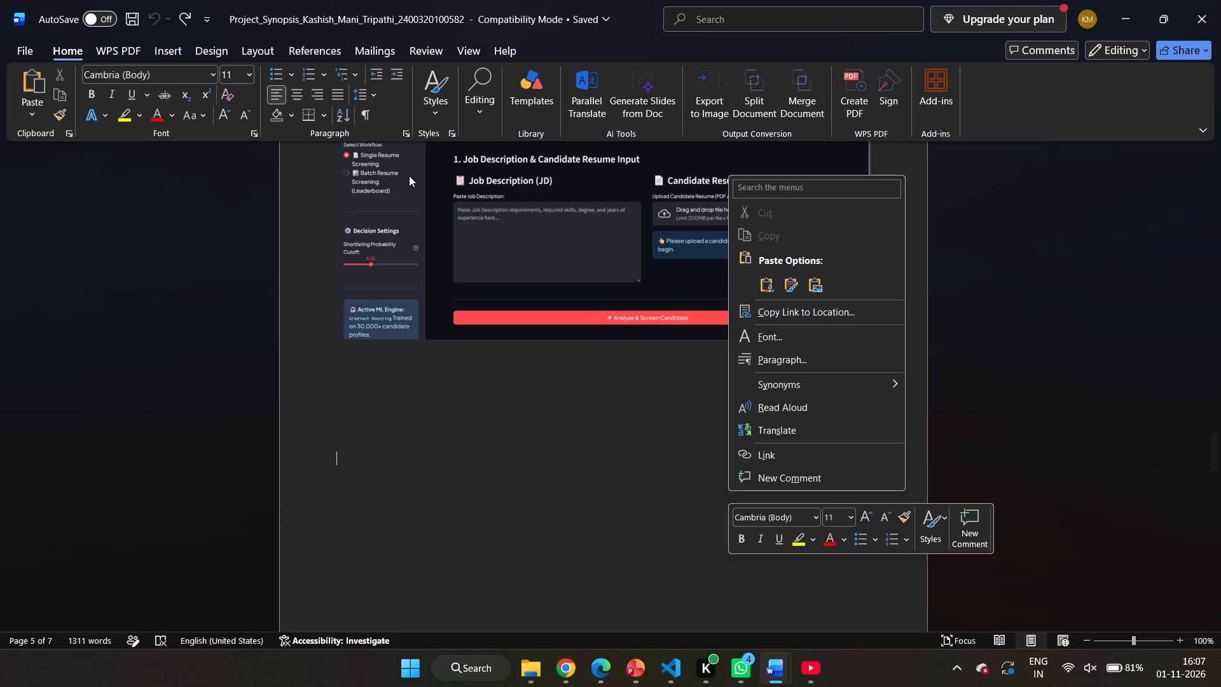
{"action": "left_click", "coordinate": [169, 48]}
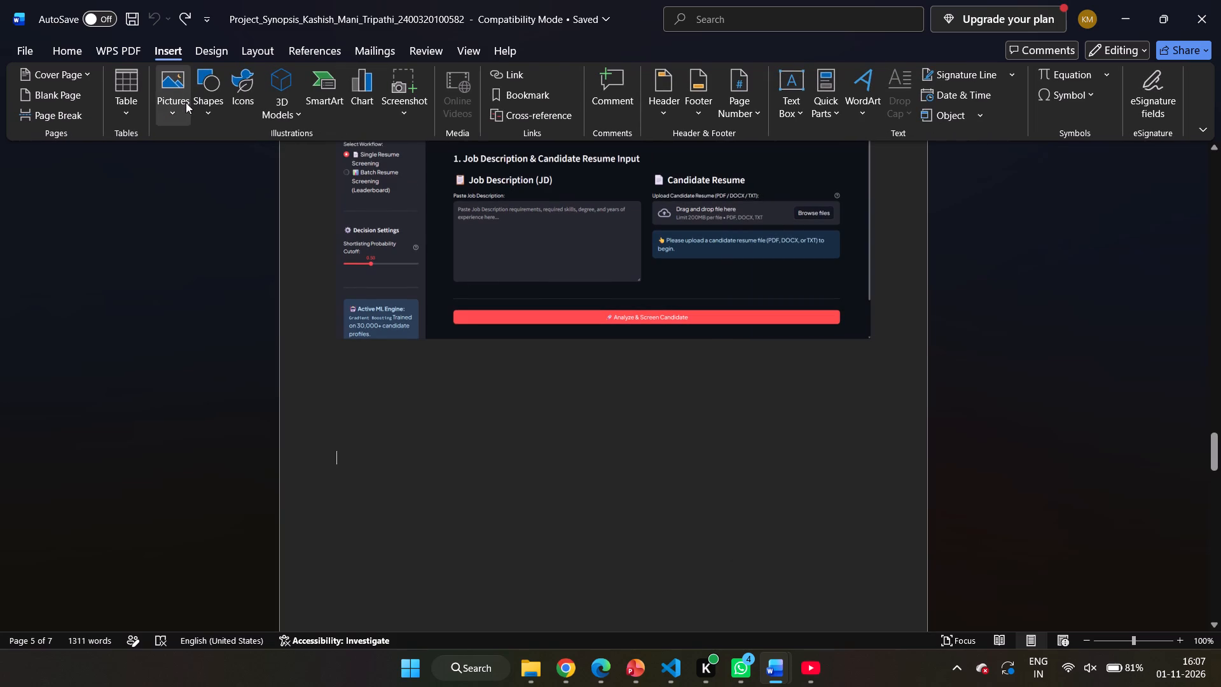
{"action": "left_click", "coordinate": [186, 102]}
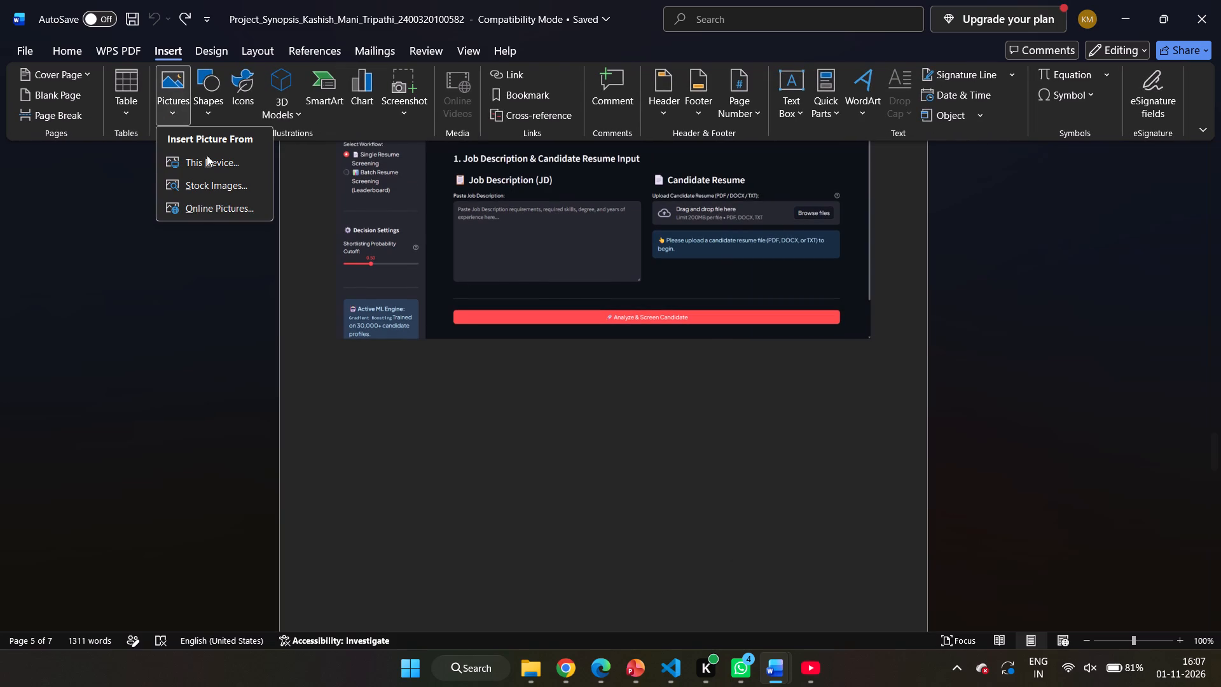
{"action": "left_click", "coordinate": [209, 163]}
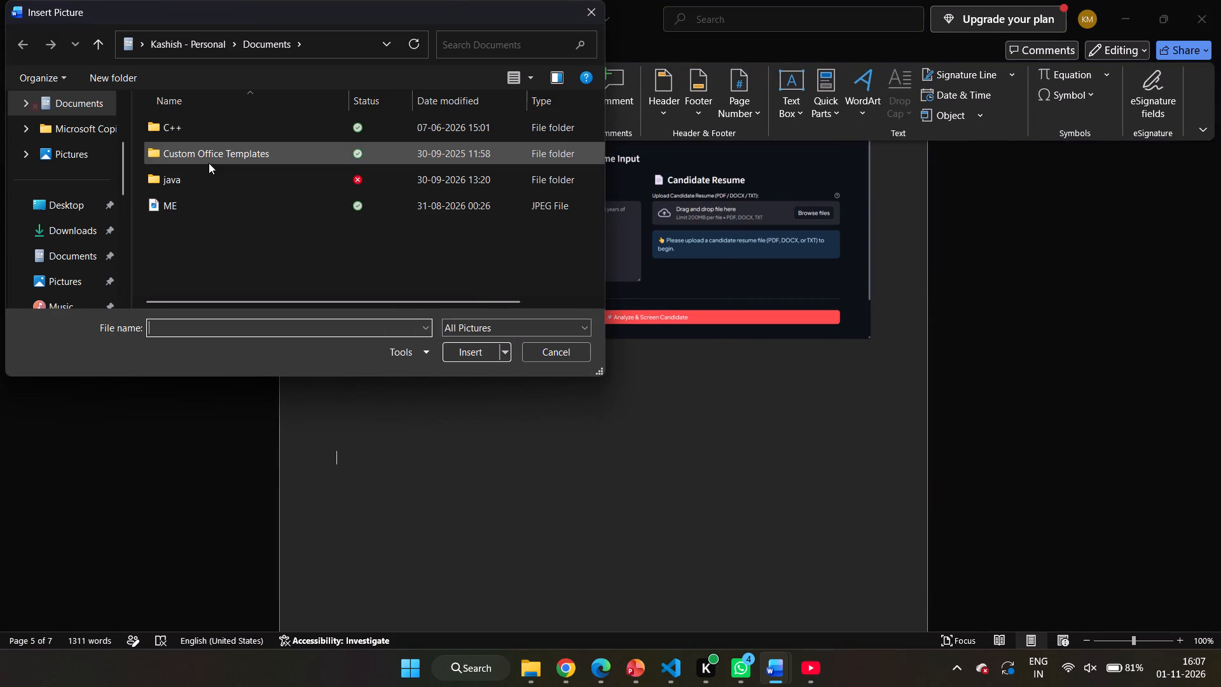
{"action": "left_click", "coordinate": [80, 156]}
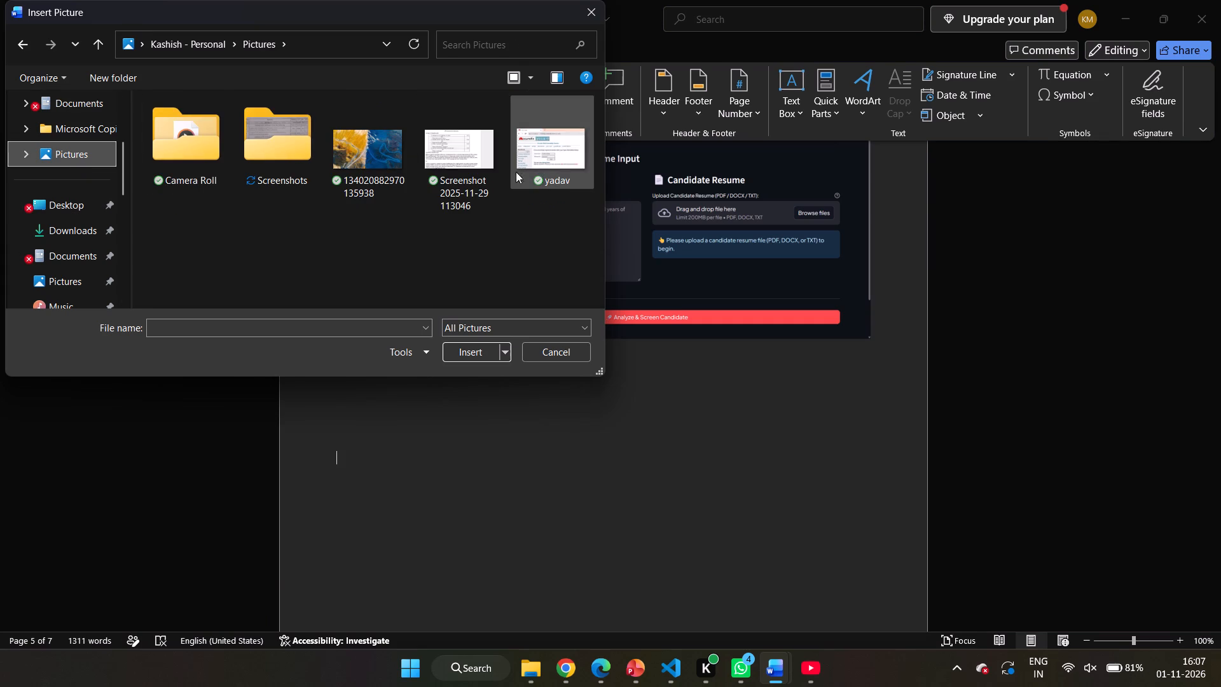
{"action": "double_click", "coordinate": [186, 125]}
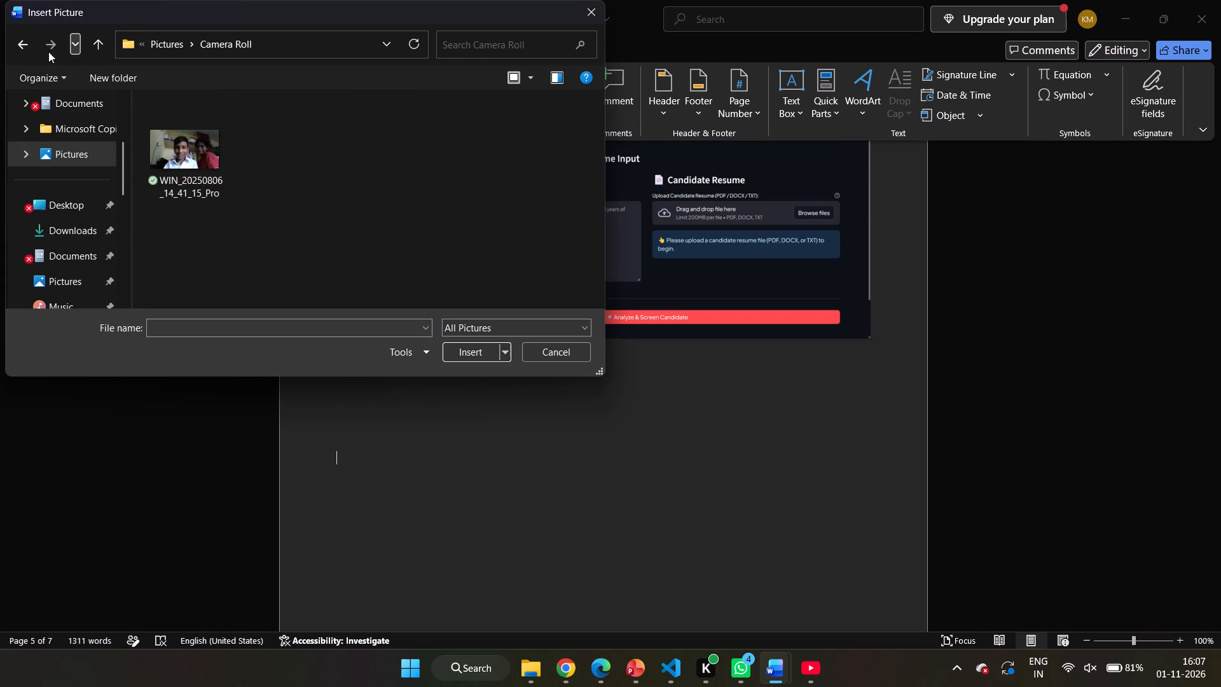
{"action": "left_click", "coordinate": [25, 45]}
{"action": "left_click", "coordinate": [315, 128]}
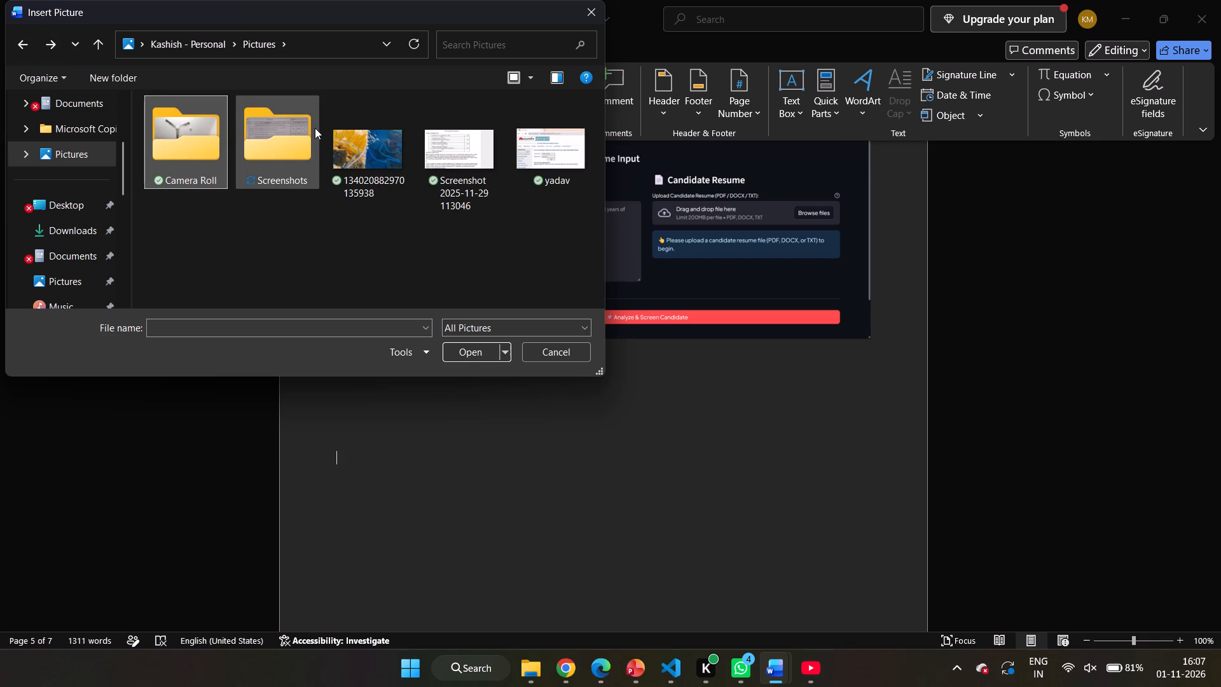
{"action": "double_click", "coordinate": [304, 133]}
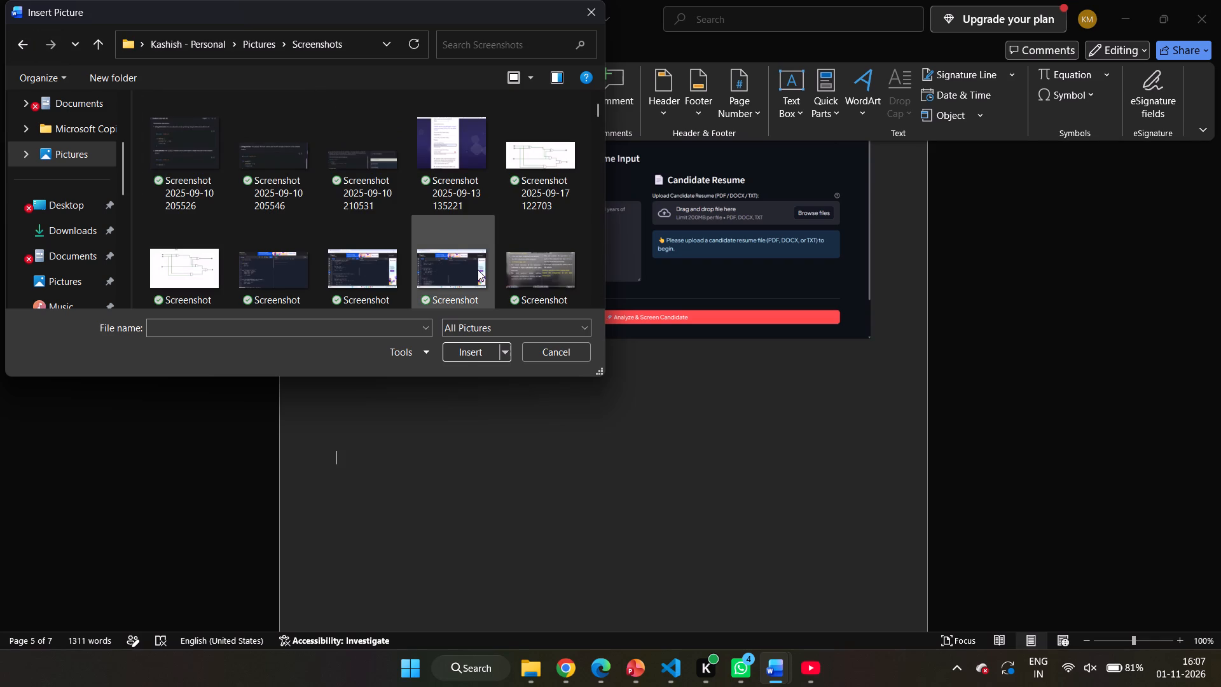
{"action": "scroll", "coordinate": [478, 270], "scroll_direction": "down", "scroll_amount": 20}
{"action": "scroll", "coordinate": [478, 270], "scroll_direction": "down", "scroll_amount": 1}
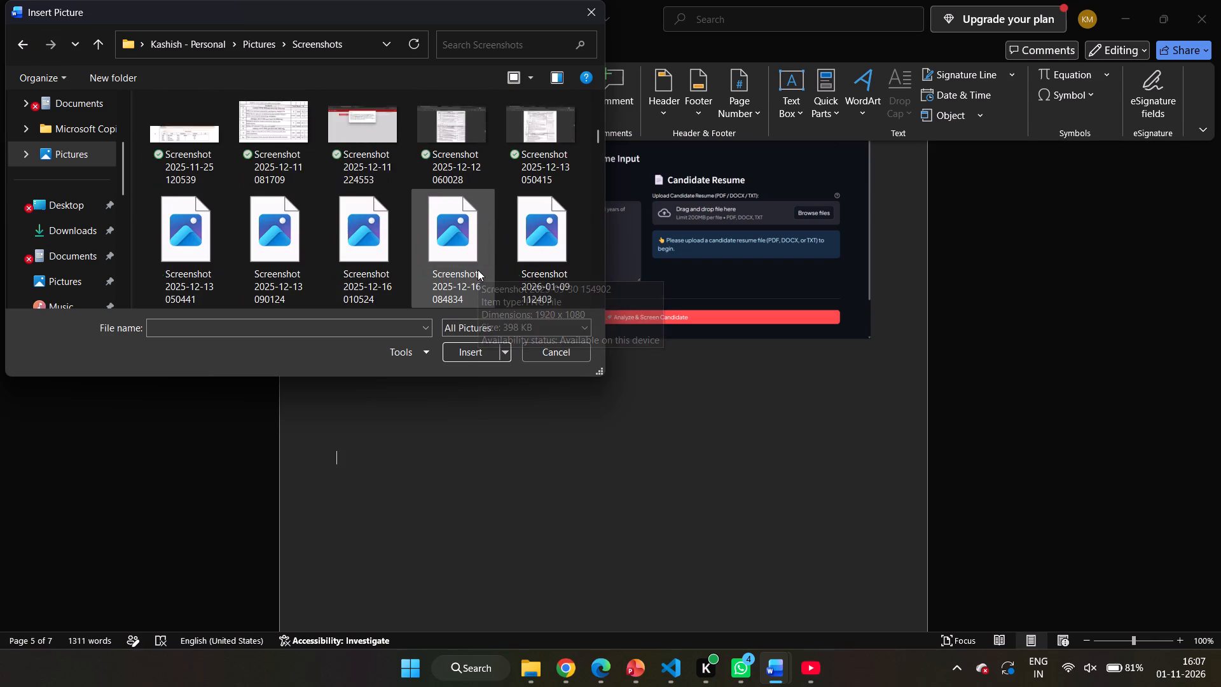
{"action": "scroll", "coordinate": [478, 270], "scroll_direction": "down", "scroll_amount": 20}
{"action": "scroll", "coordinate": [478, 270], "scroll_direction": "down", "scroll_amount": 20}
{"action": "scroll", "coordinate": [478, 270], "scroll_direction": "down", "scroll_amount": 9}
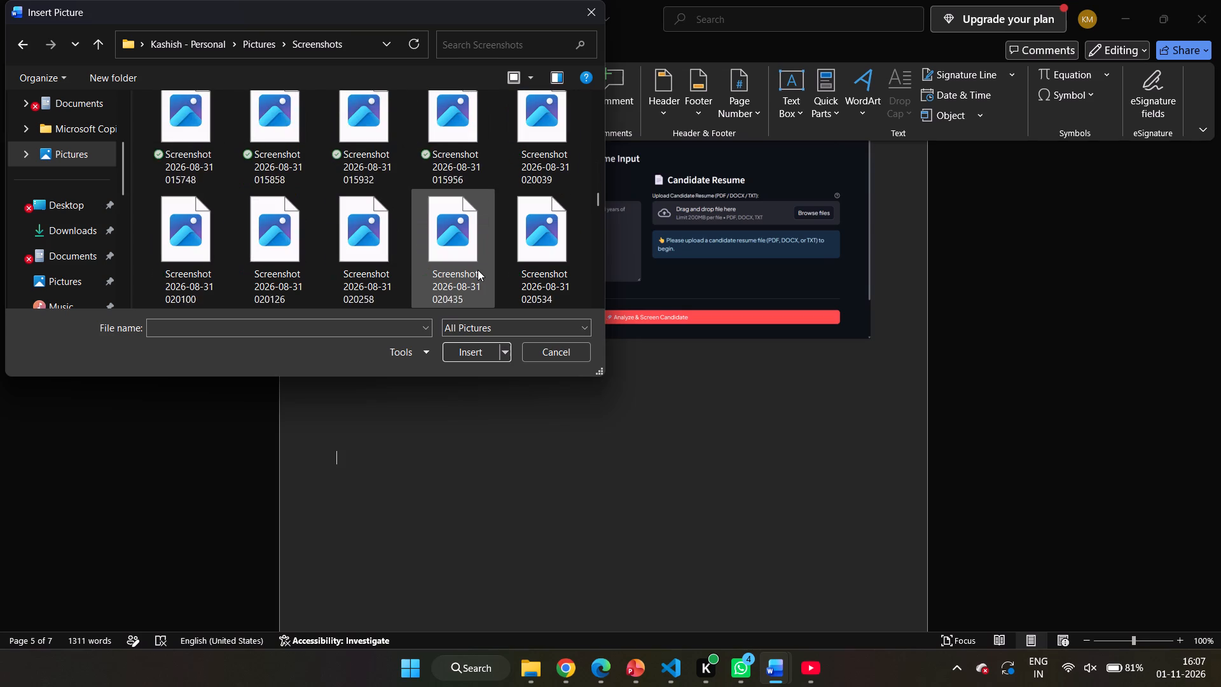
{"action": "scroll", "coordinate": [478, 270], "scroll_direction": "down", "scroll_amount": 20}
{"action": "scroll", "coordinate": [478, 270], "scroll_direction": "down", "scroll_amount": 20}
{"action": "scroll", "coordinate": [478, 270], "scroll_direction": "down", "scroll_amount": 8}
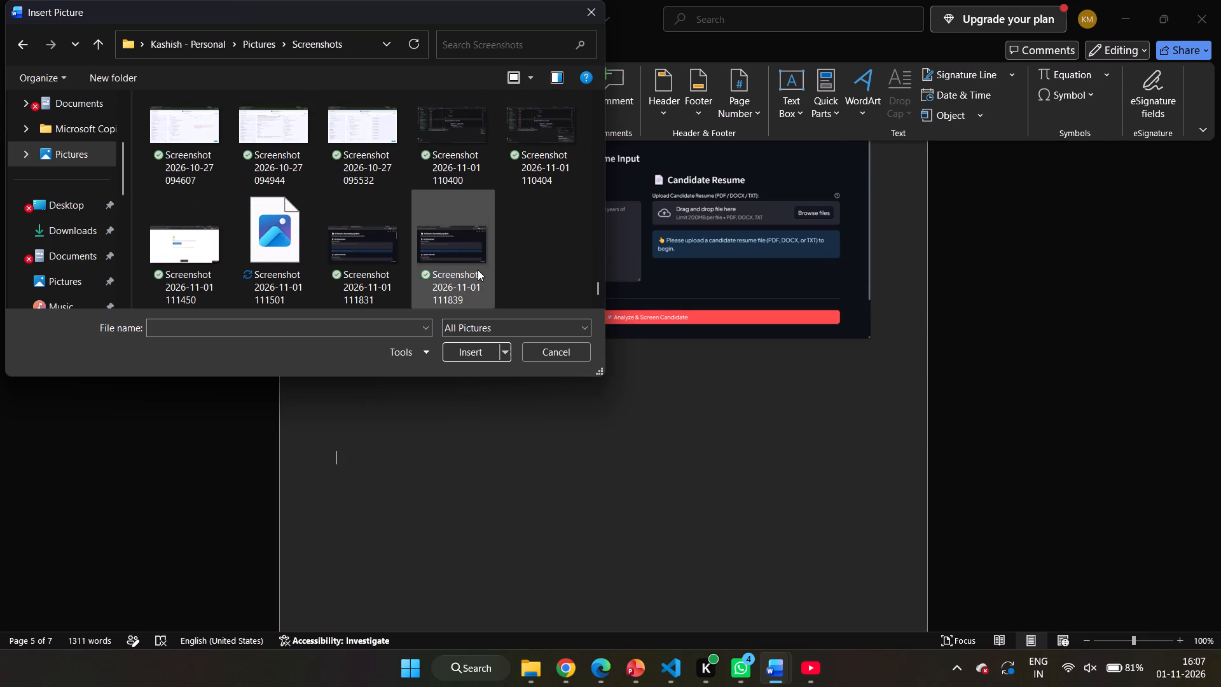
{"action": "scroll", "coordinate": [478, 270], "scroll_direction": "down", "scroll_amount": 4}
{"action": "left_click", "coordinate": [478, 270]}
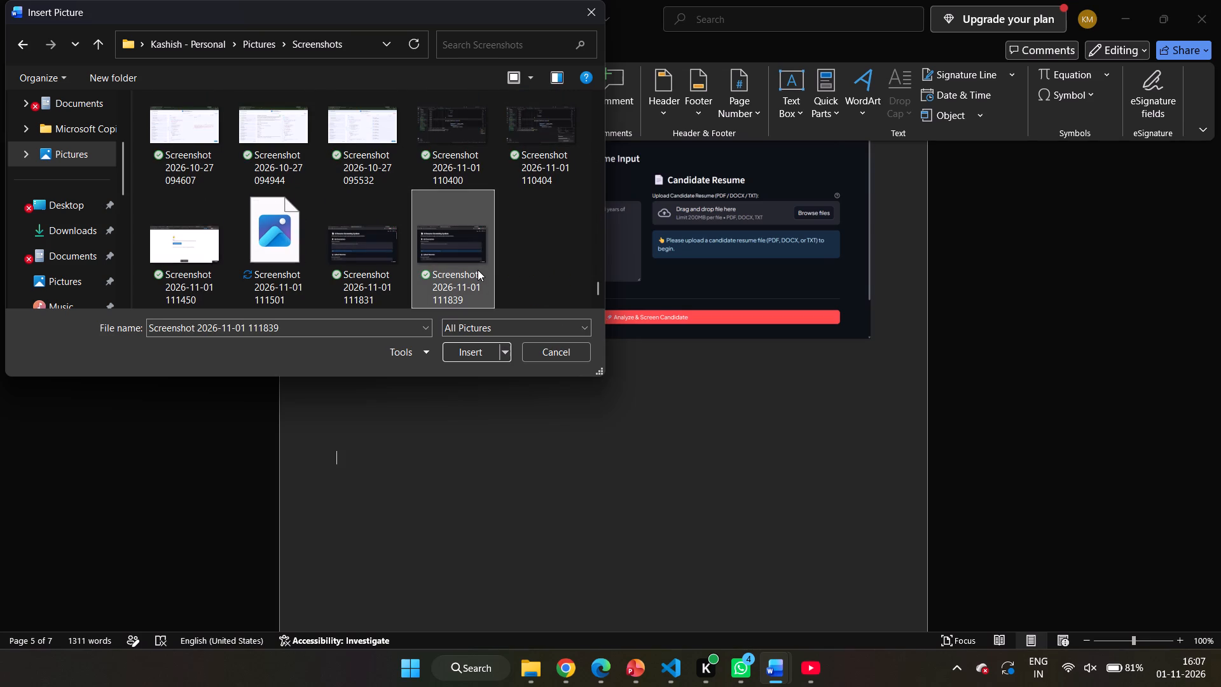
{"action": "left_click", "coordinate": [474, 350]}
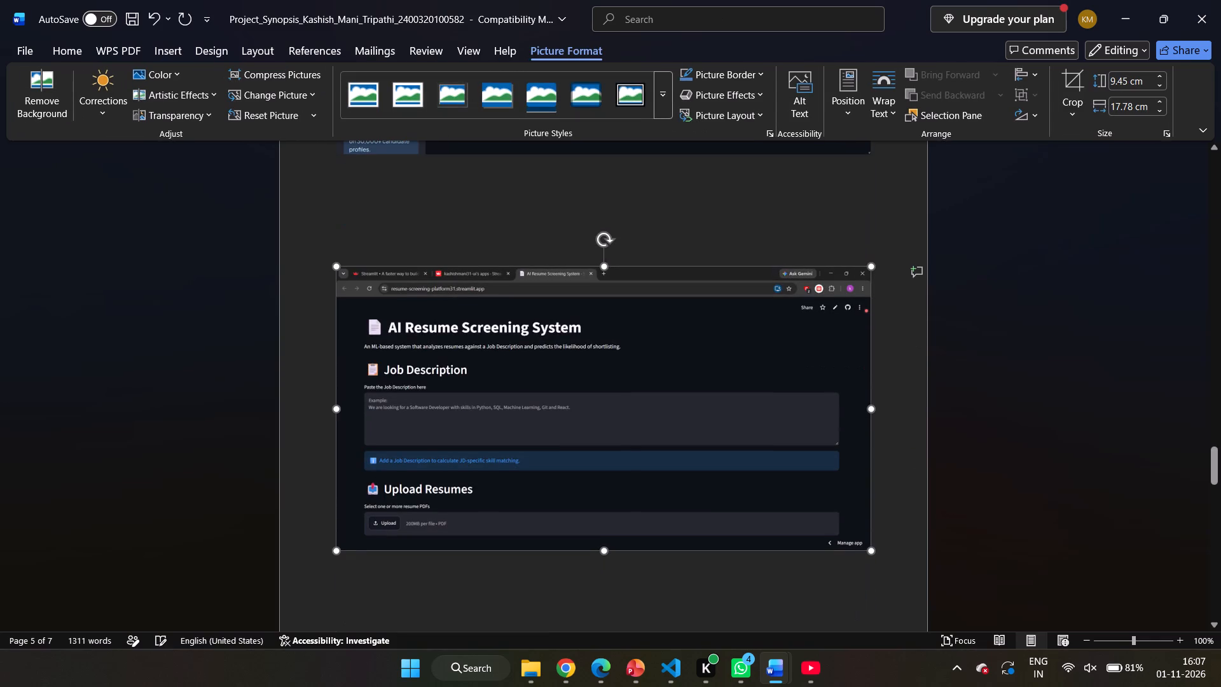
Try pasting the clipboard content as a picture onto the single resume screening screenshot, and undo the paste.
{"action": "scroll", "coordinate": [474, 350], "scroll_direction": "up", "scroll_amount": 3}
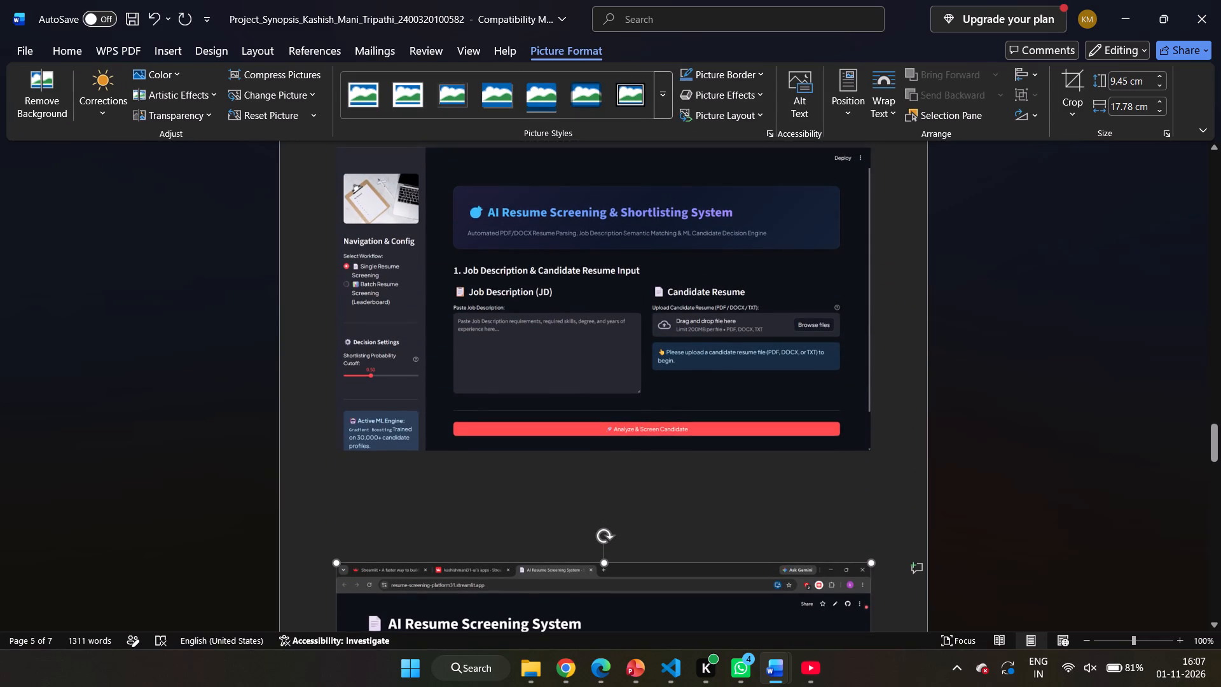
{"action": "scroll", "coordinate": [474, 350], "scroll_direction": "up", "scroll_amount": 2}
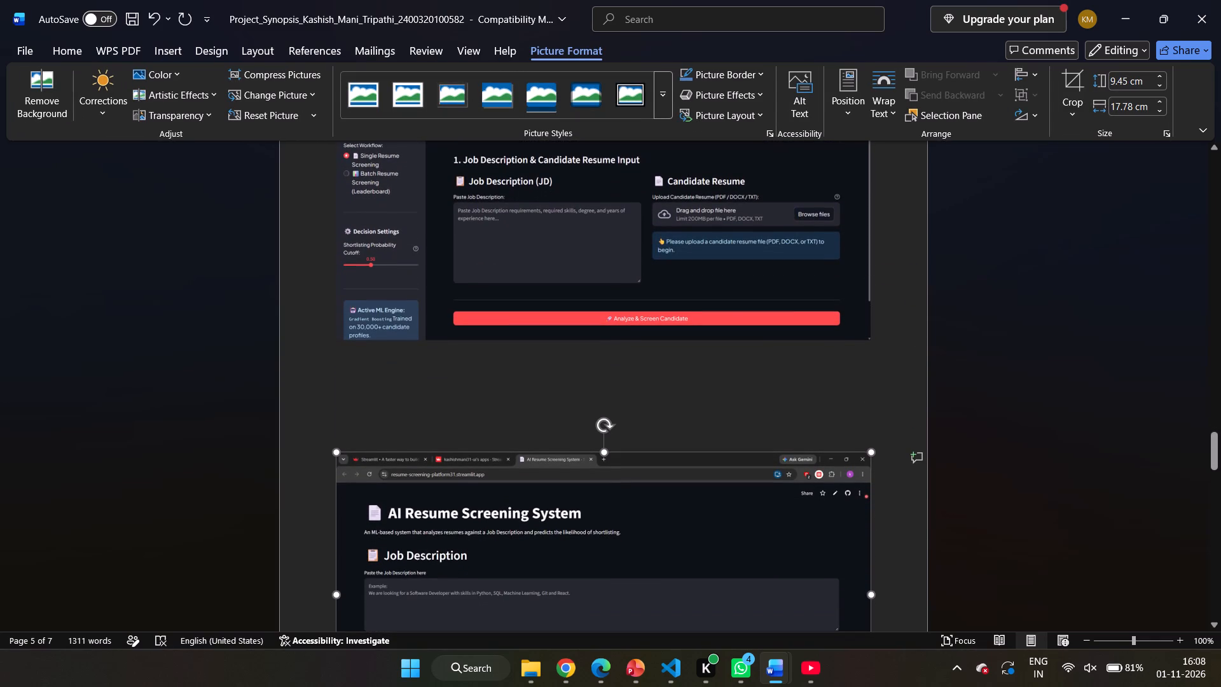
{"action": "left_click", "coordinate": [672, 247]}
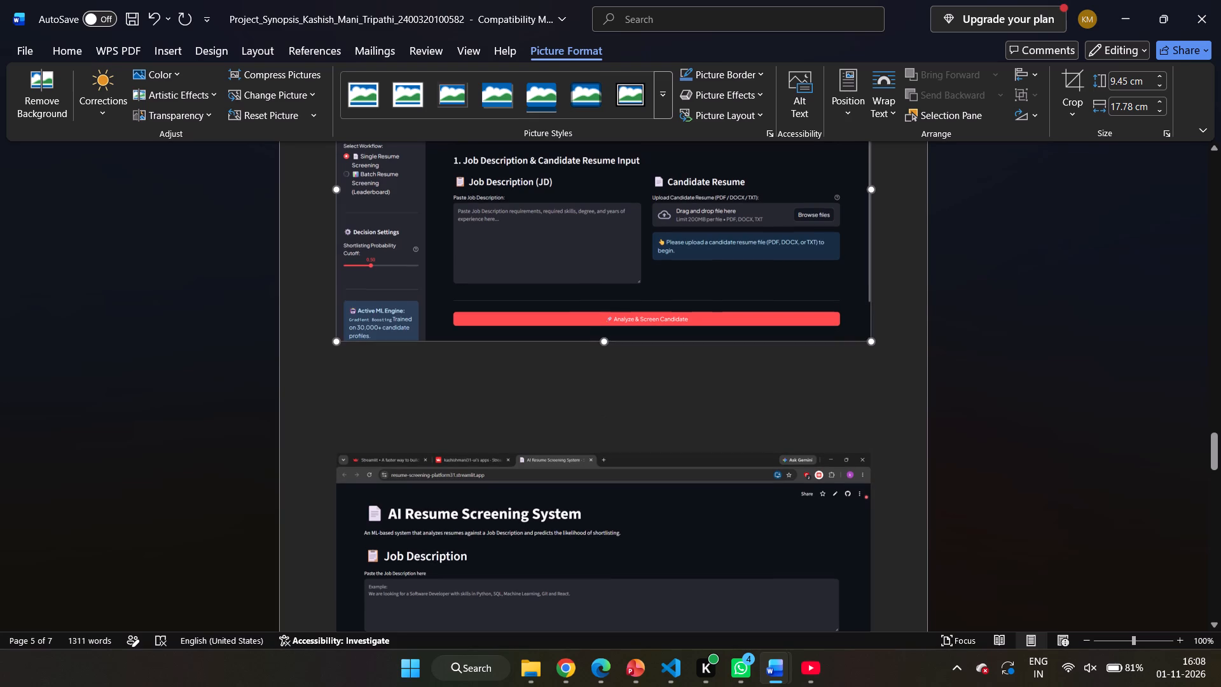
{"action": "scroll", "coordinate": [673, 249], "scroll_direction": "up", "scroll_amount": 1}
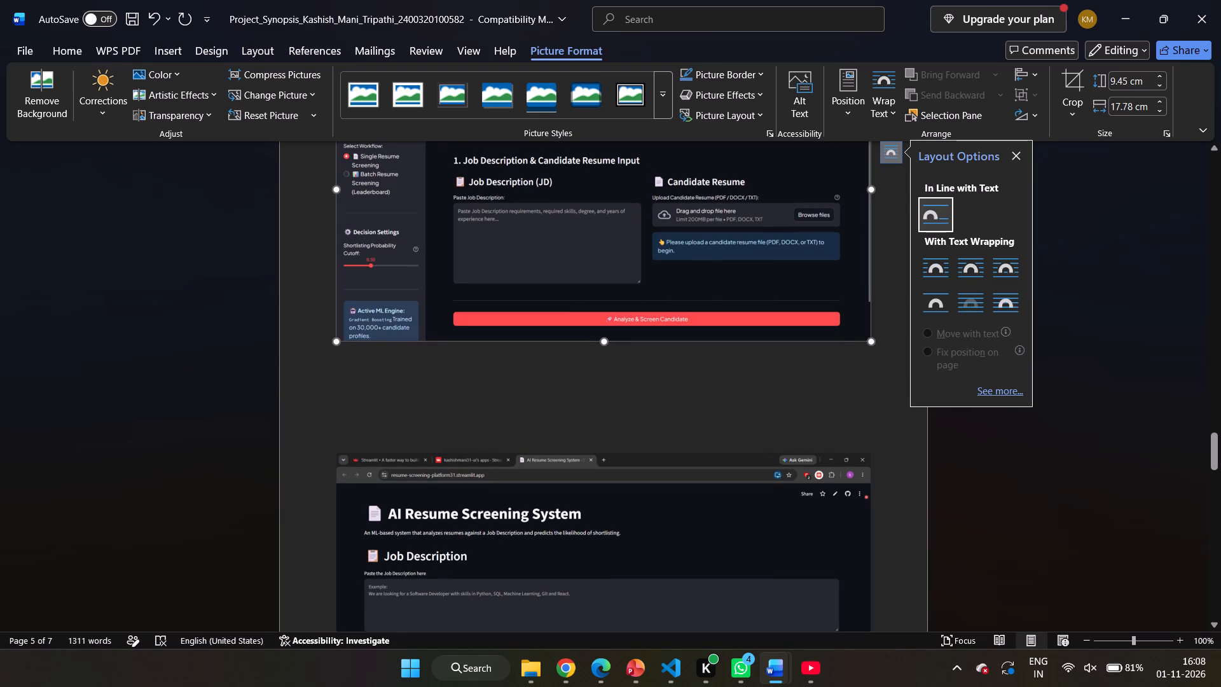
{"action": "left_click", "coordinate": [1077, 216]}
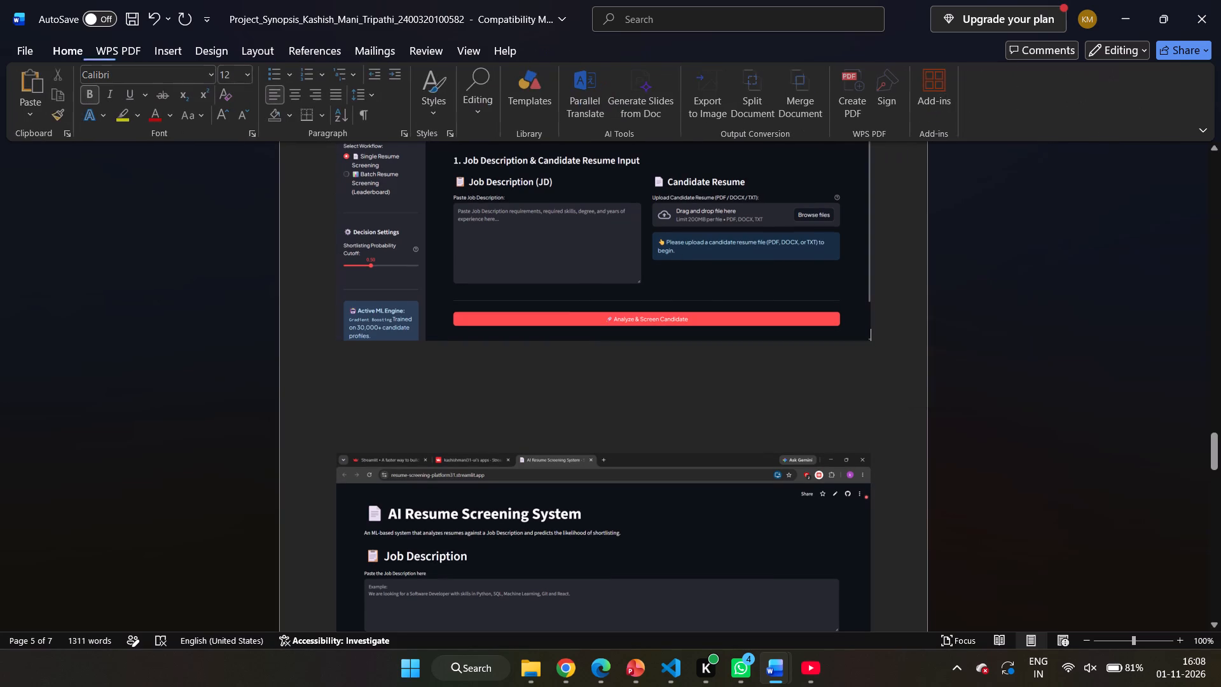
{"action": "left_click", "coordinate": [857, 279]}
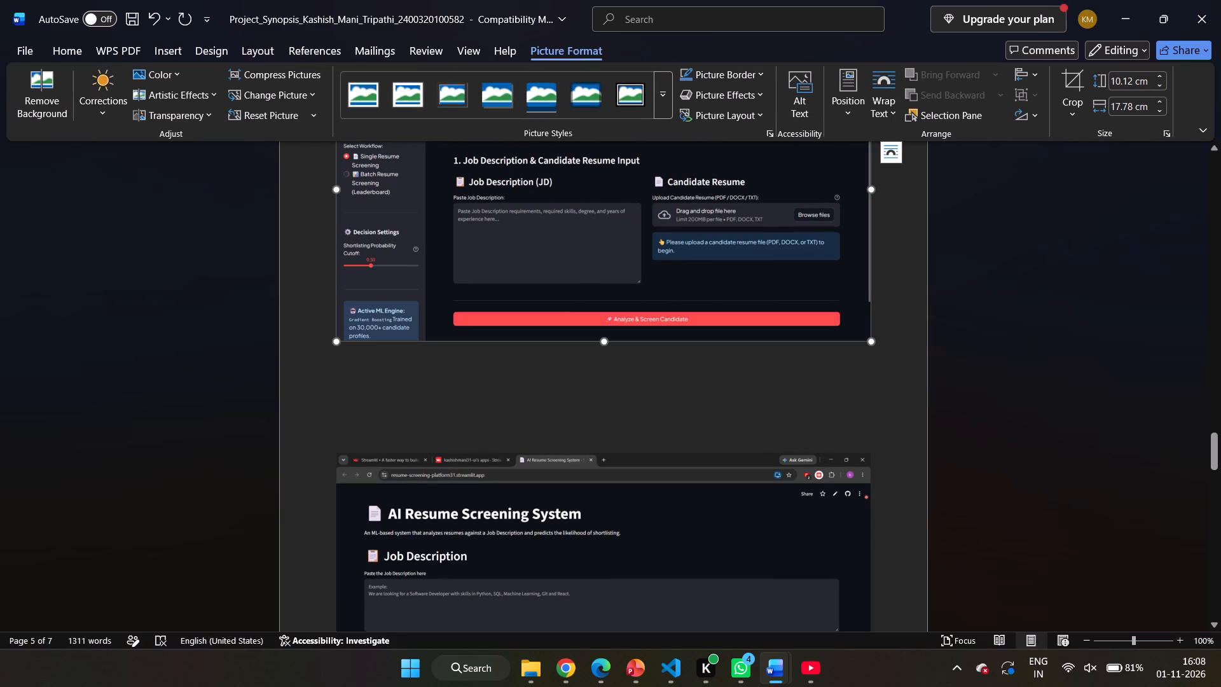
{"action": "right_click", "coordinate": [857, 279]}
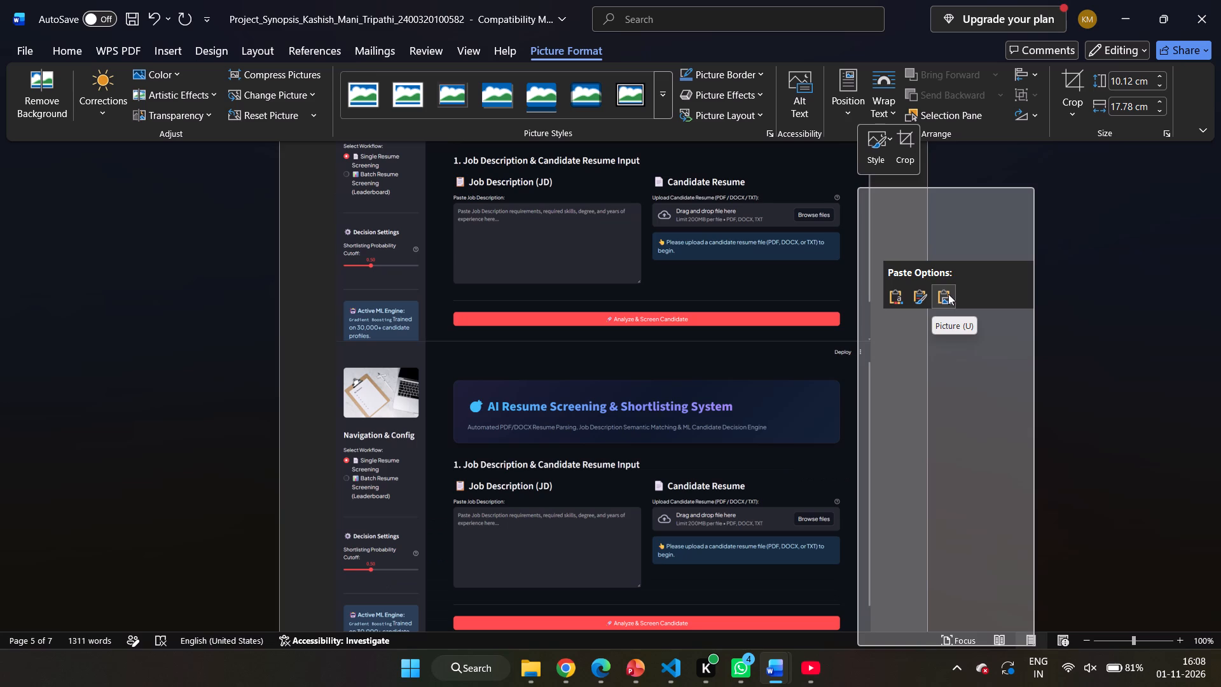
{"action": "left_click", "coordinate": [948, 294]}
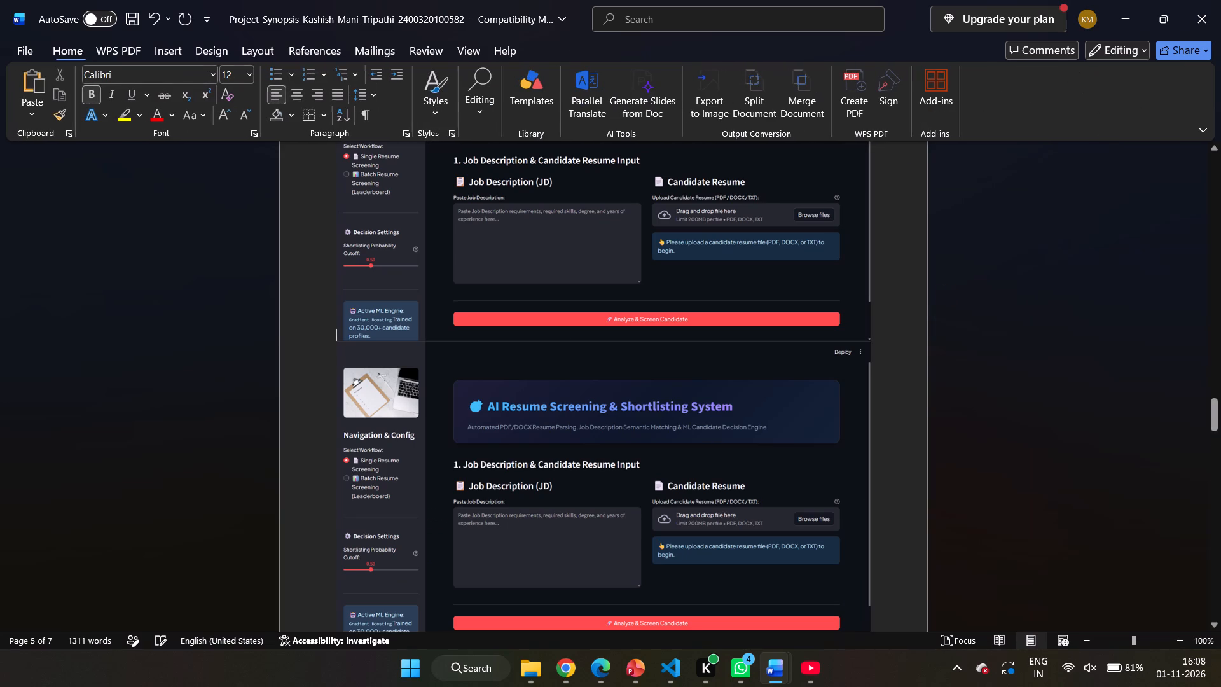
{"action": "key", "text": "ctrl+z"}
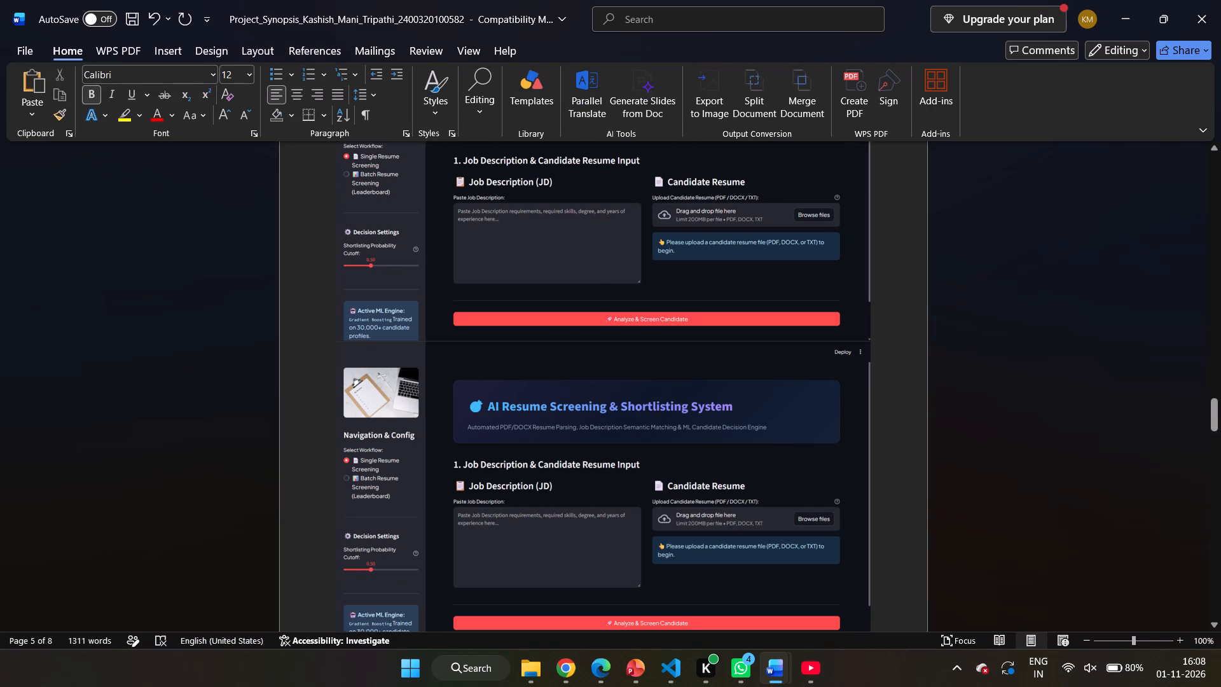
Cut the old single resume screening screenshot from the page after the Output Images heading.
{"action": "scroll", "coordinate": [857, 366], "scroll_direction": "up", "scroll_amount": 1}
{"action": "scroll", "coordinate": [857, 366], "scroll_direction": "down", "scroll_amount": 1}
{"action": "scroll", "coordinate": [857, 366], "scroll_direction": "up", "scroll_amount": 1}
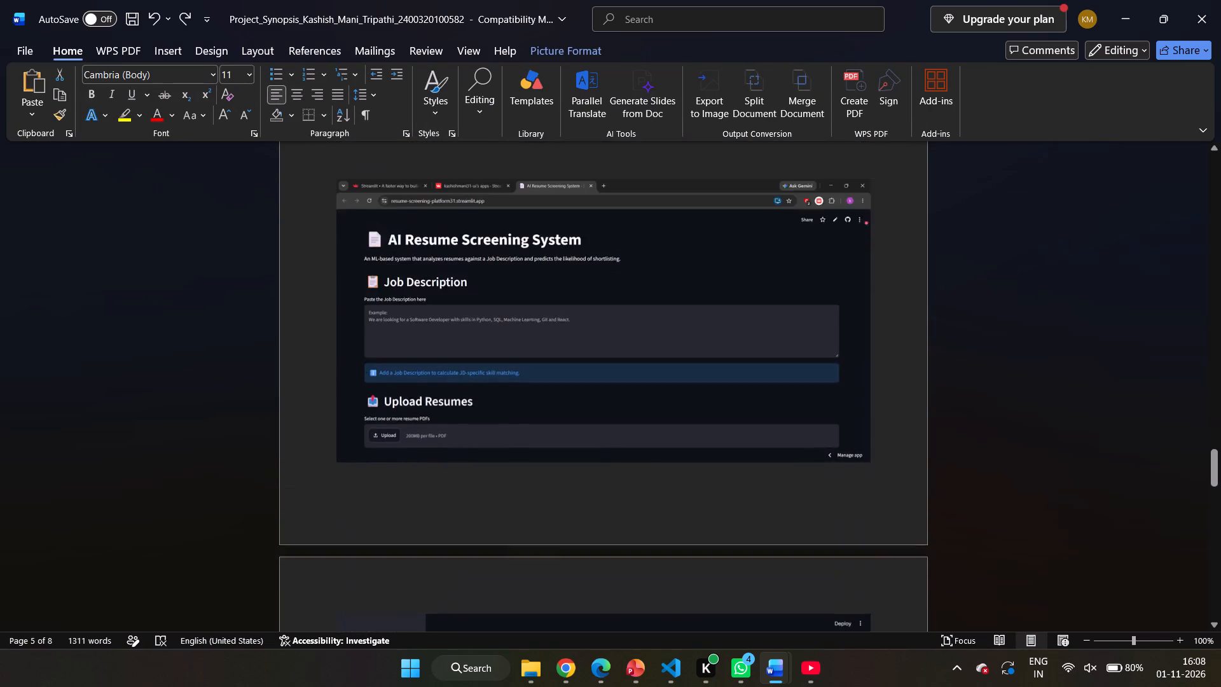
{"action": "scroll", "coordinate": [857, 366], "scroll_direction": "up", "scroll_amount": 2}
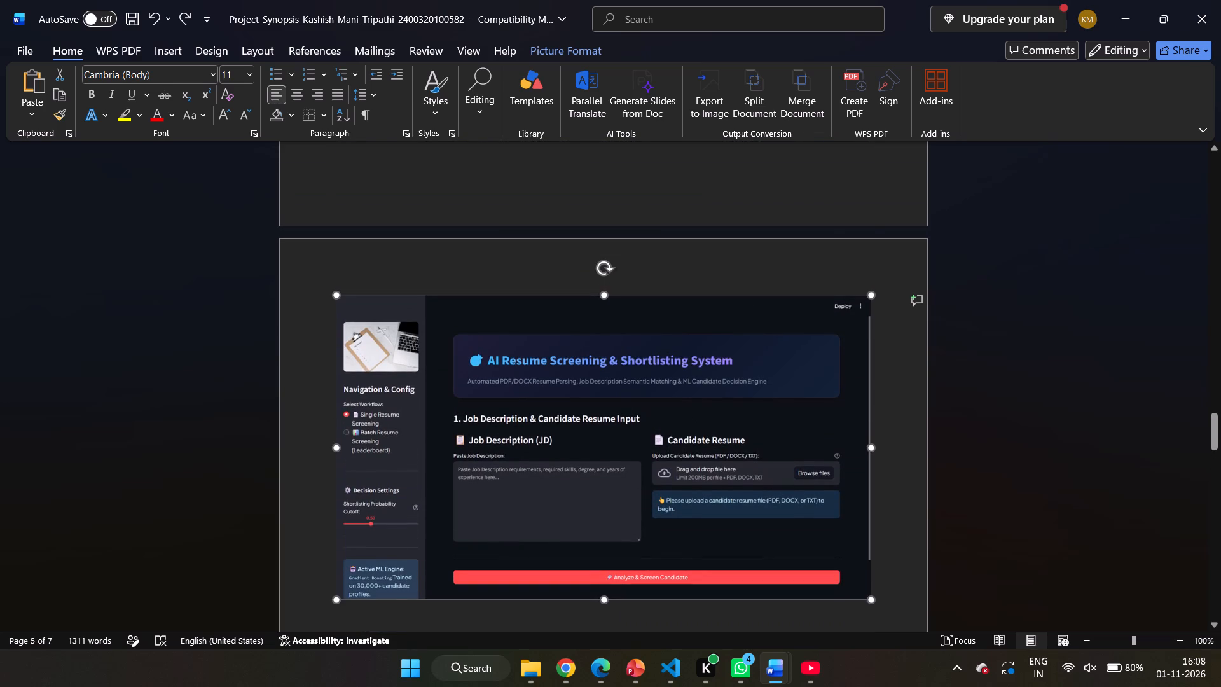
{"action": "right_click", "coordinate": [873, 302]}
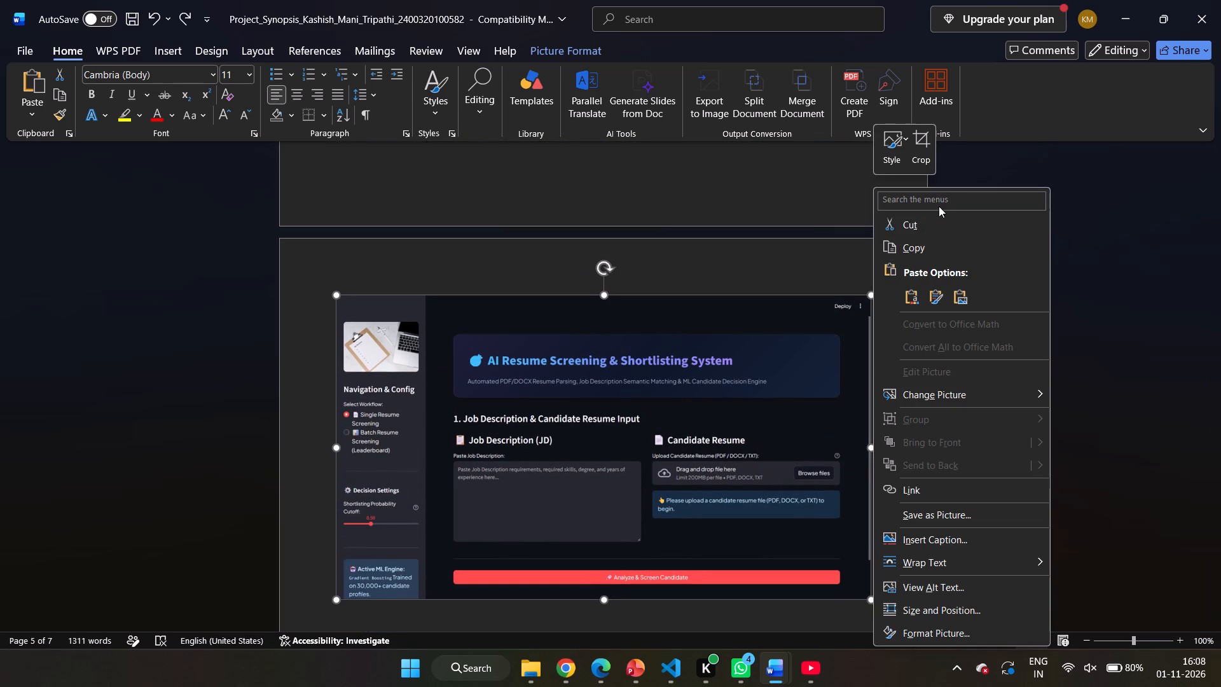
{"action": "left_click", "coordinate": [937, 217]}
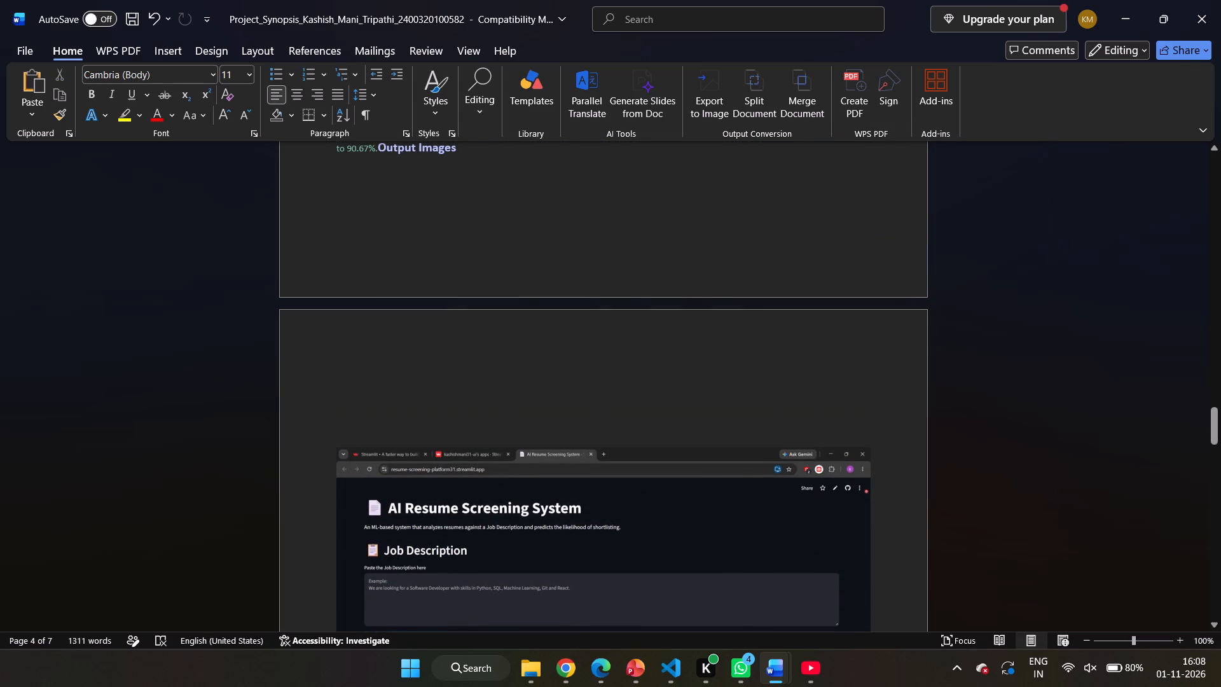
Move the newly inserted AI Resume Screening System screenshot up to near the top of its page.
{"action": "scroll", "coordinate": [740, 521], "scroll_direction": "down", "scroll_amount": 2}
{"action": "scroll", "coordinate": [740, 521], "scroll_direction": "up", "scroll_amount": 1}
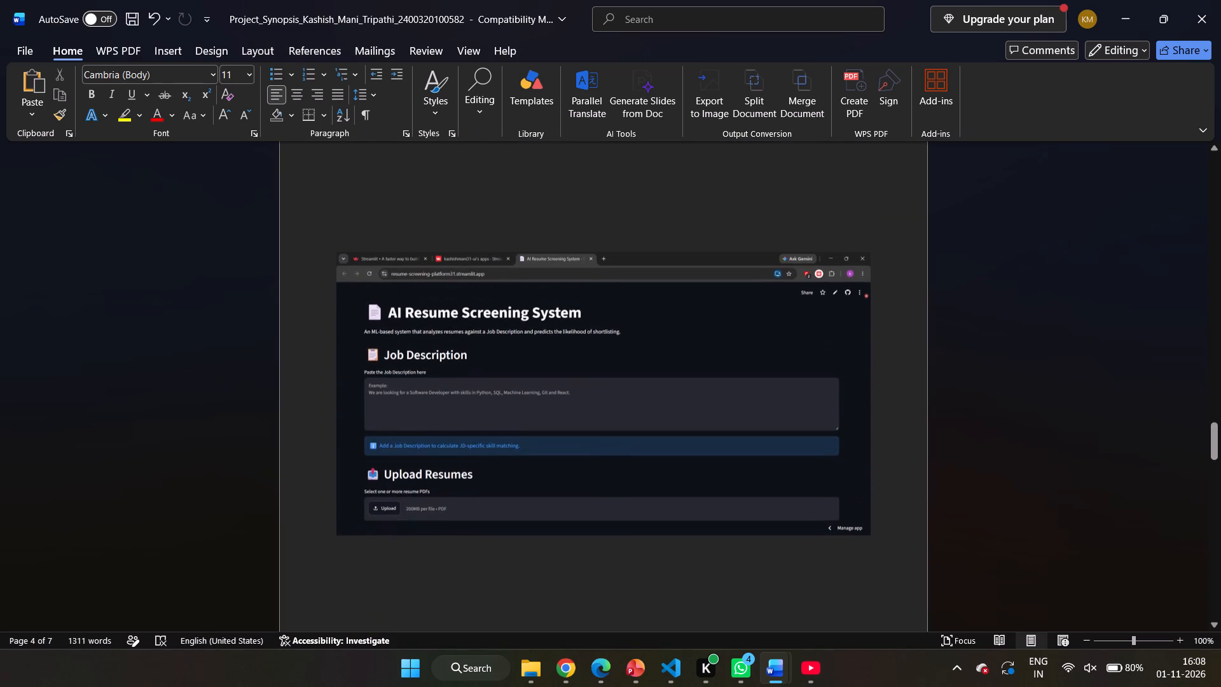
{"action": "scroll", "coordinate": [740, 521], "scroll_direction": "up", "scroll_amount": 2}
{"action": "left_click", "coordinate": [740, 521]}
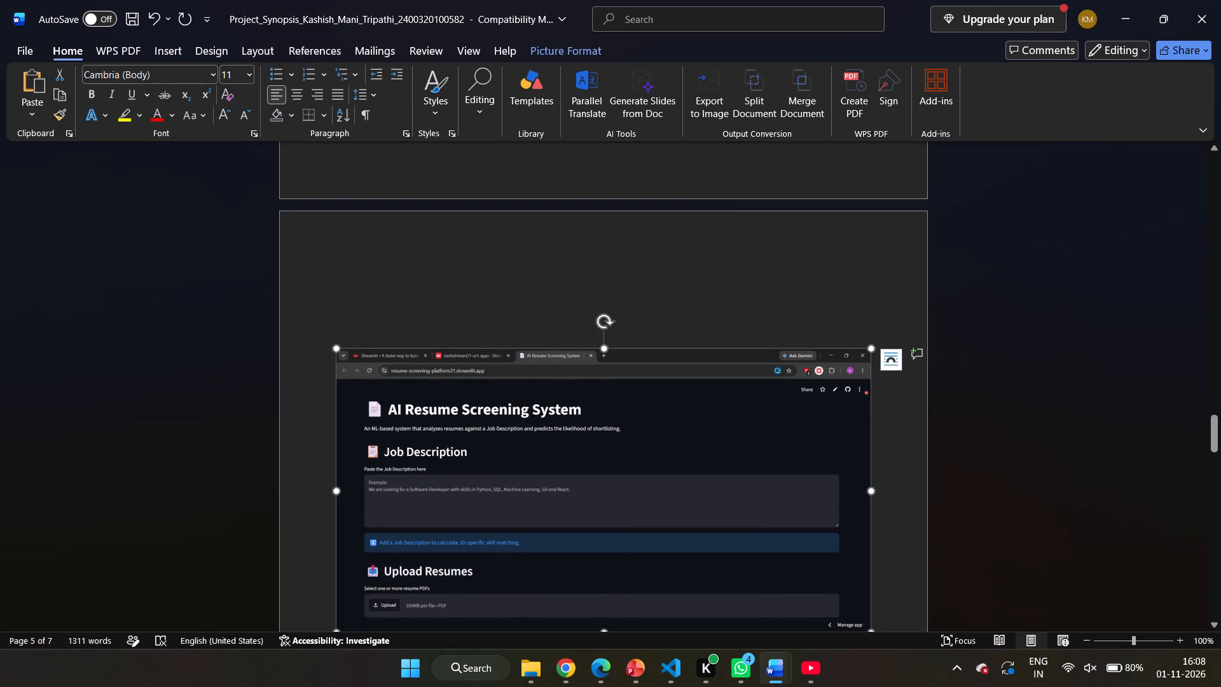
{"action": "scroll", "coordinate": [755, 429], "scroll_direction": "up", "scroll_amount": 1, "text": "ctrl"}
{"action": "left_click_drag", "start_coordinate": [755, 429], "coordinate": [754, 415]}
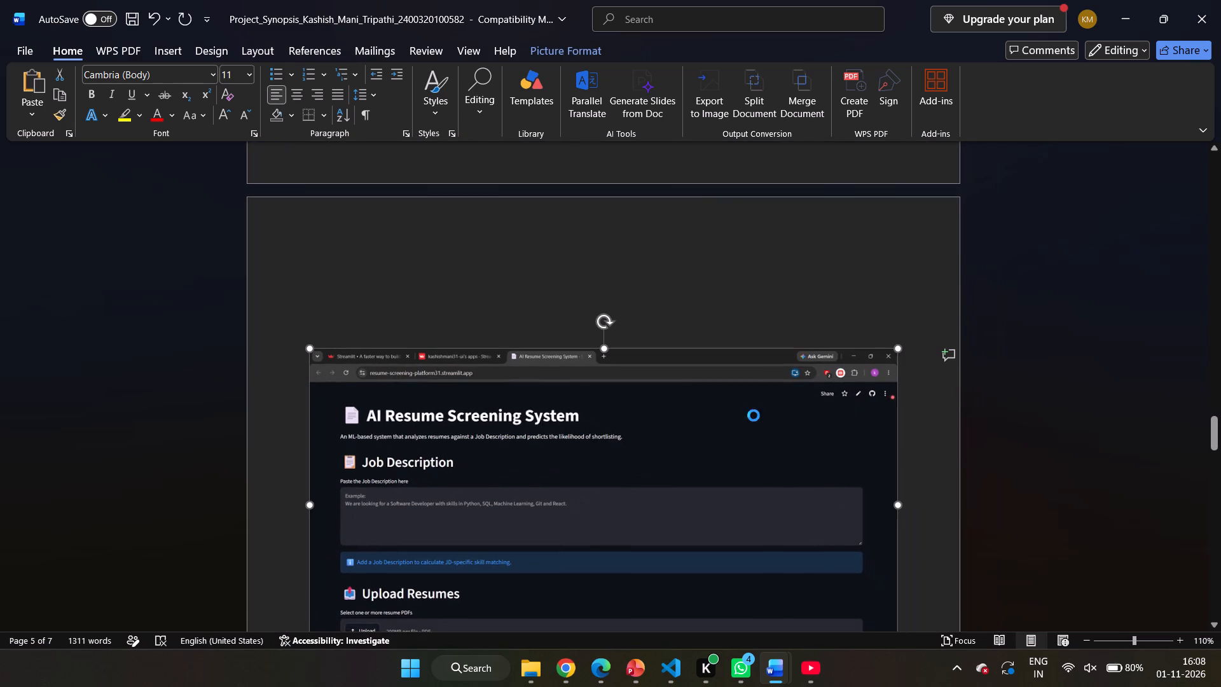
{"action": "left_click_drag", "start_coordinate": [754, 415], "coordinate": [750, 382]}
{"action": "left_click", "coordinate": [738, 420]}
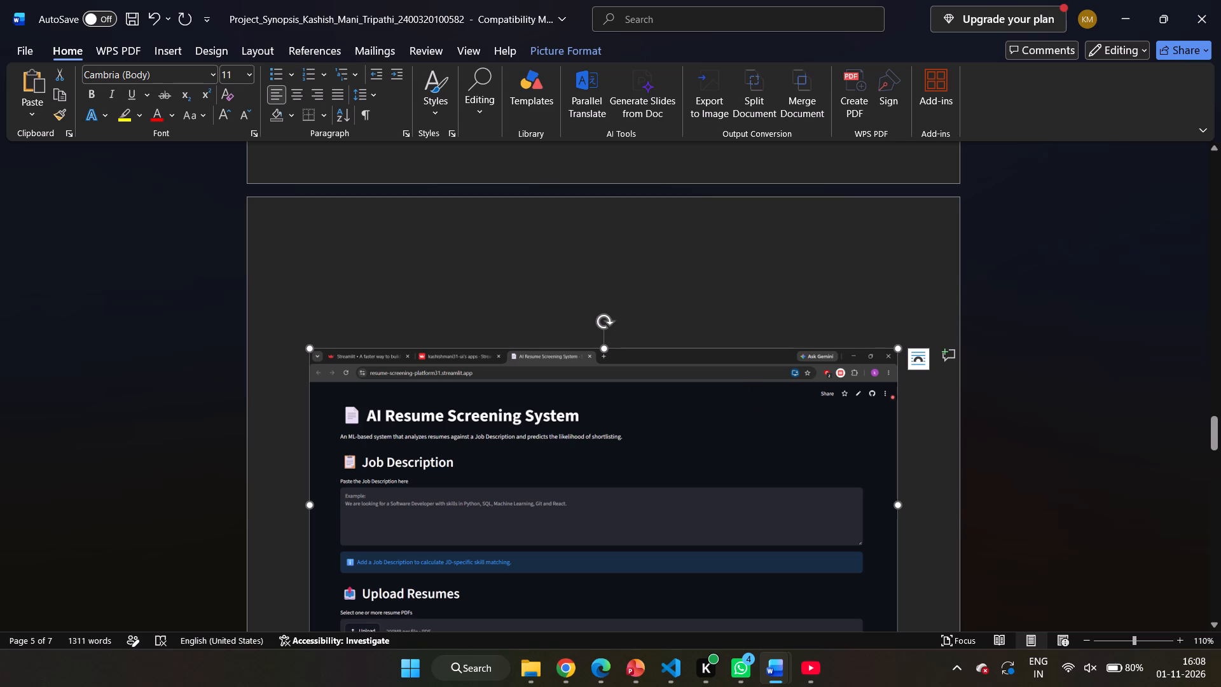
{"action": "left_click_drag", "start_coordinate": [717, 358], "coordinate": [706, 317]}
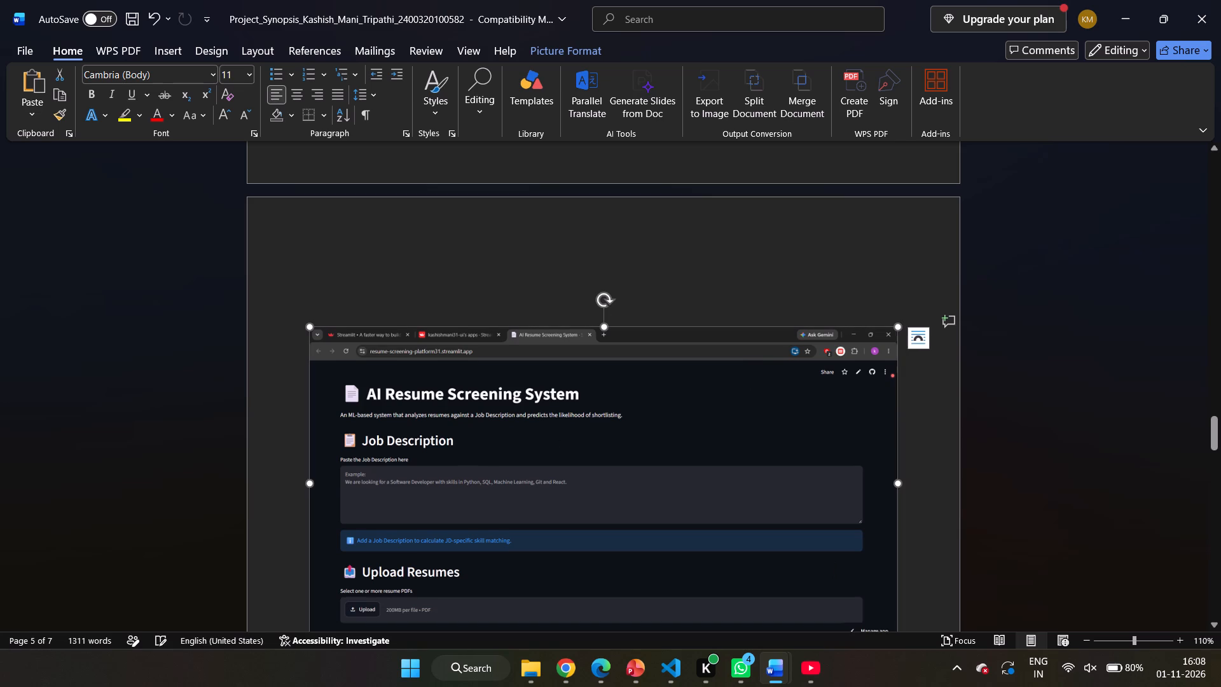
{"action": "left_click_drag", "start_coordinate": [712, 363], "coordinate": [702, 295]}
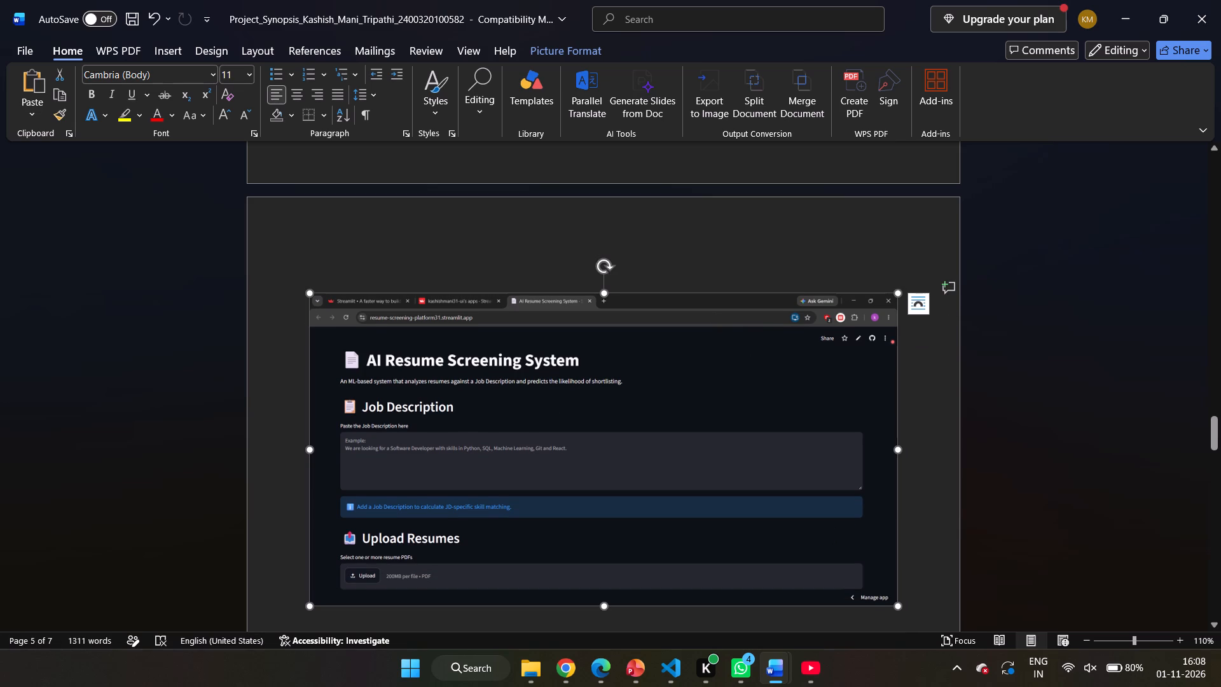
{"action": "left_click", "coordinate": [944, 445]}
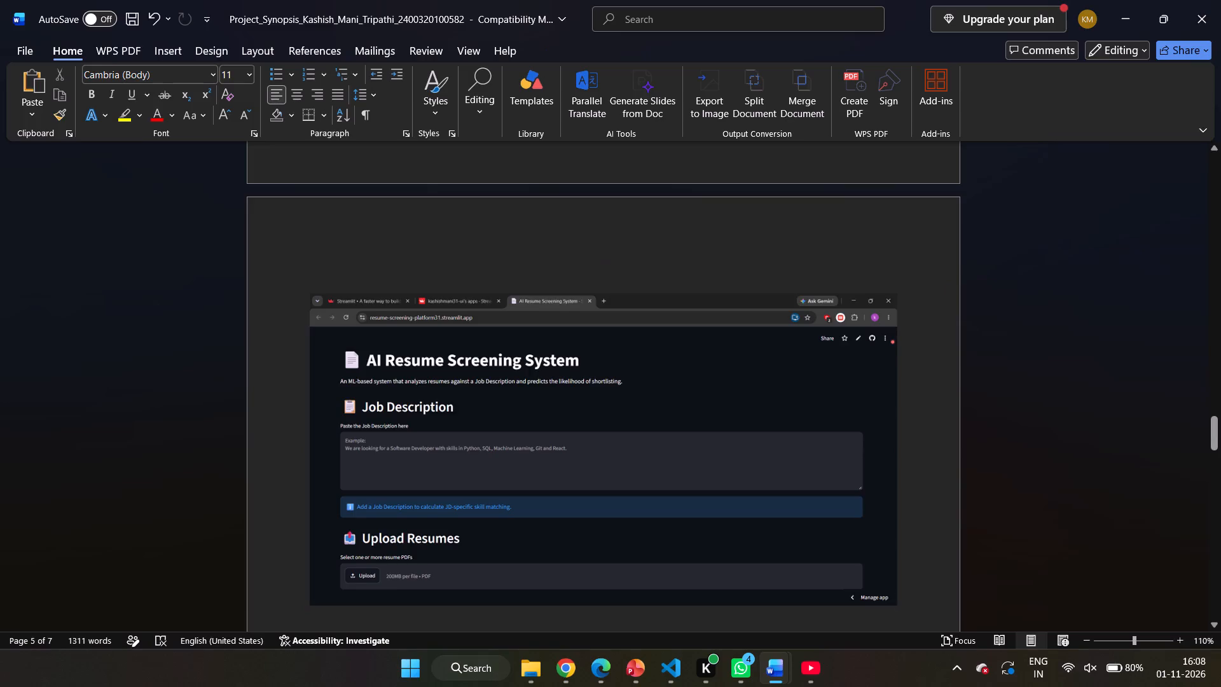
Review the output images in the synopsis, from the new AI Resume Screening System screenshot to the Candidate Ranking Leaderboard image.
{"action": "scroll", "coordinate": [756, 471], "scroll_direction": "down", "scroll_amount": 2}
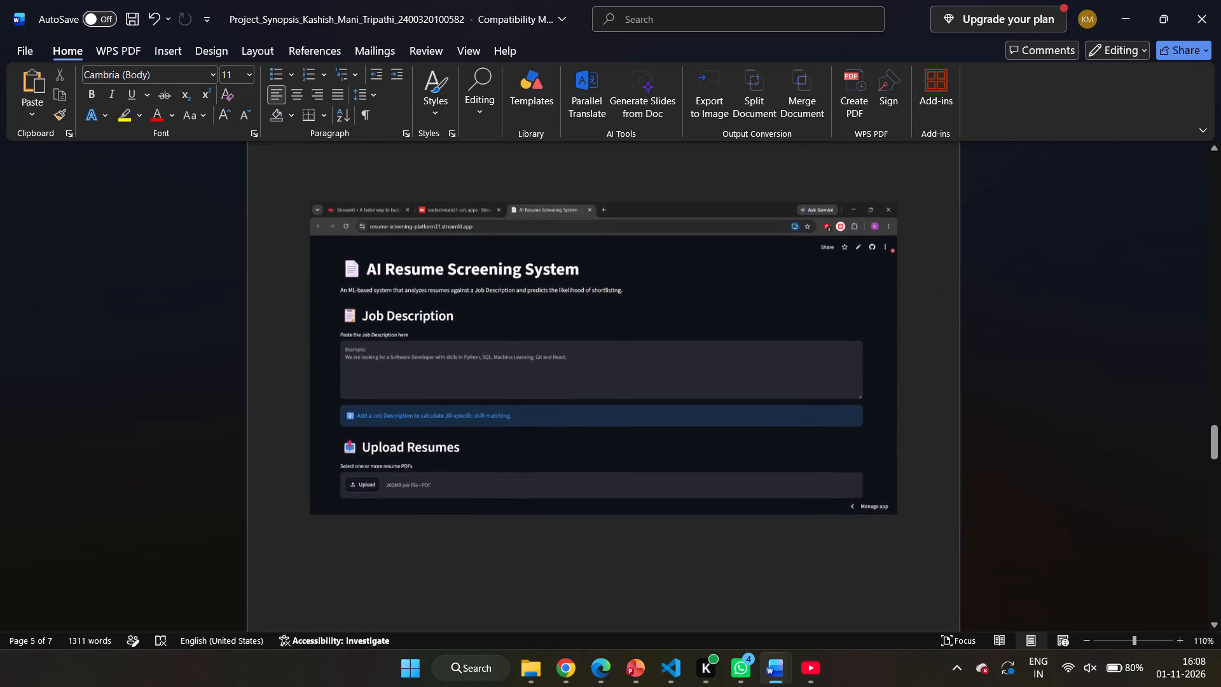
{"action": "scroll", "coordinate": [756, 471], "scroll_direction": "down", "scroll_amount": 4}
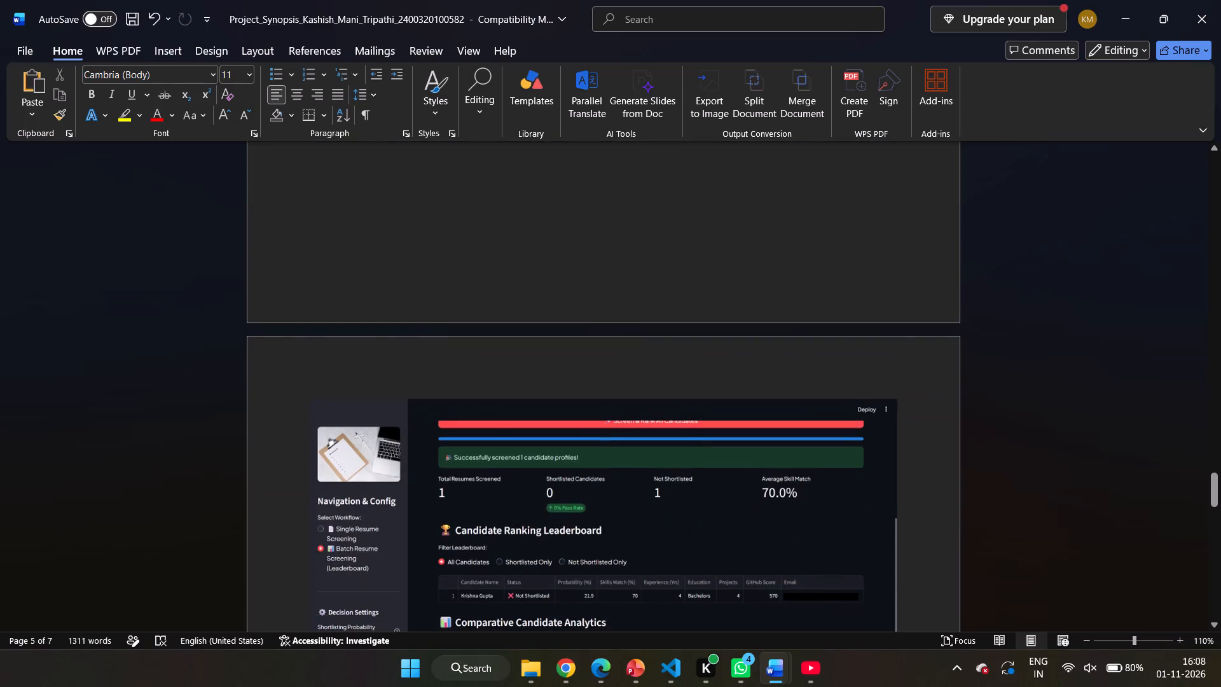
{"action": "scroll", "coordinate": [756, 471], "scroll_direction": "right", "scroll_amount": 1}
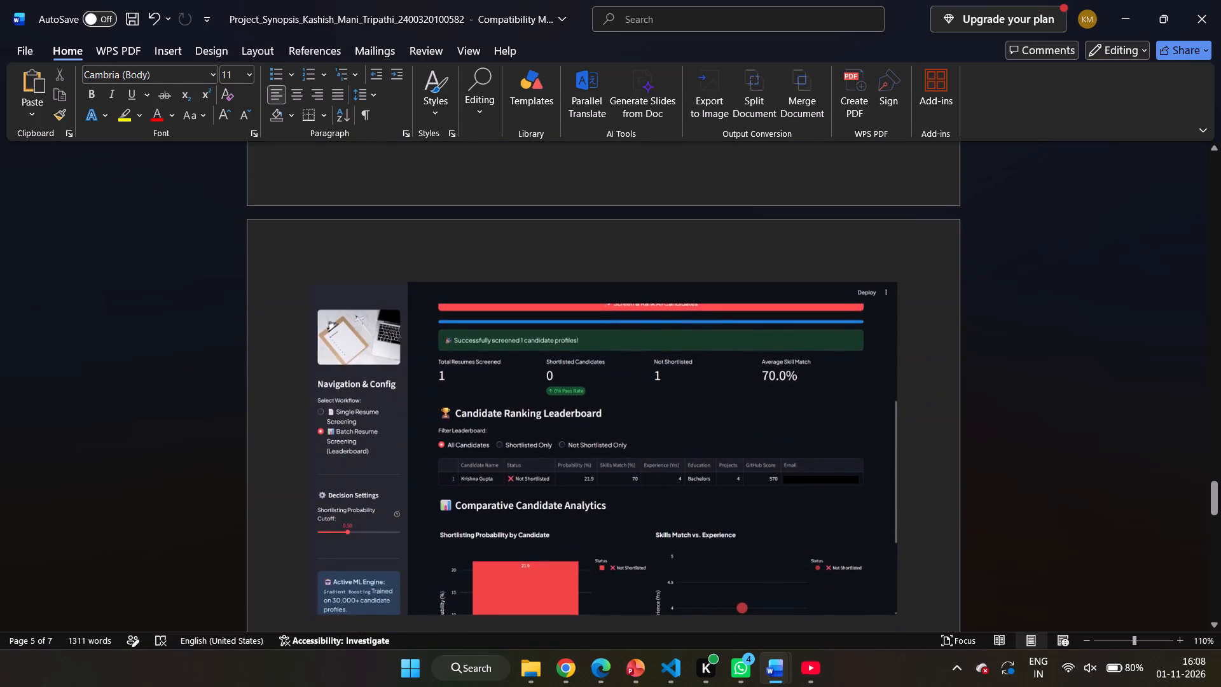
{"action": "scroll", "coordinate": [756, 471], "scroll_direction": "right", "scroll_amount": 2}
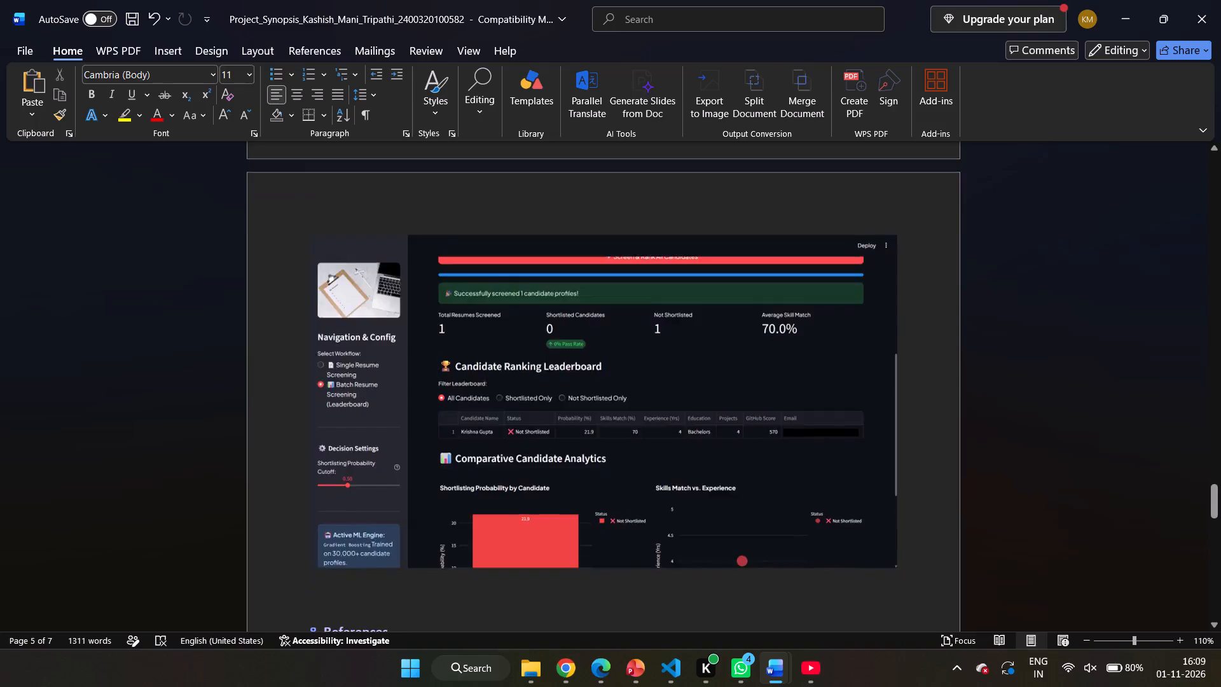
{"action": "scroll", "coordinate": [756, 471], "scroll_direction": "right", "scroll_amount": 1}
{"action": "scroll", "coordinate": [756, 471], "scroll_direction": "up", "scroll_amount": 2}
{"action": "left_click", "coordinate": [756, 471]}
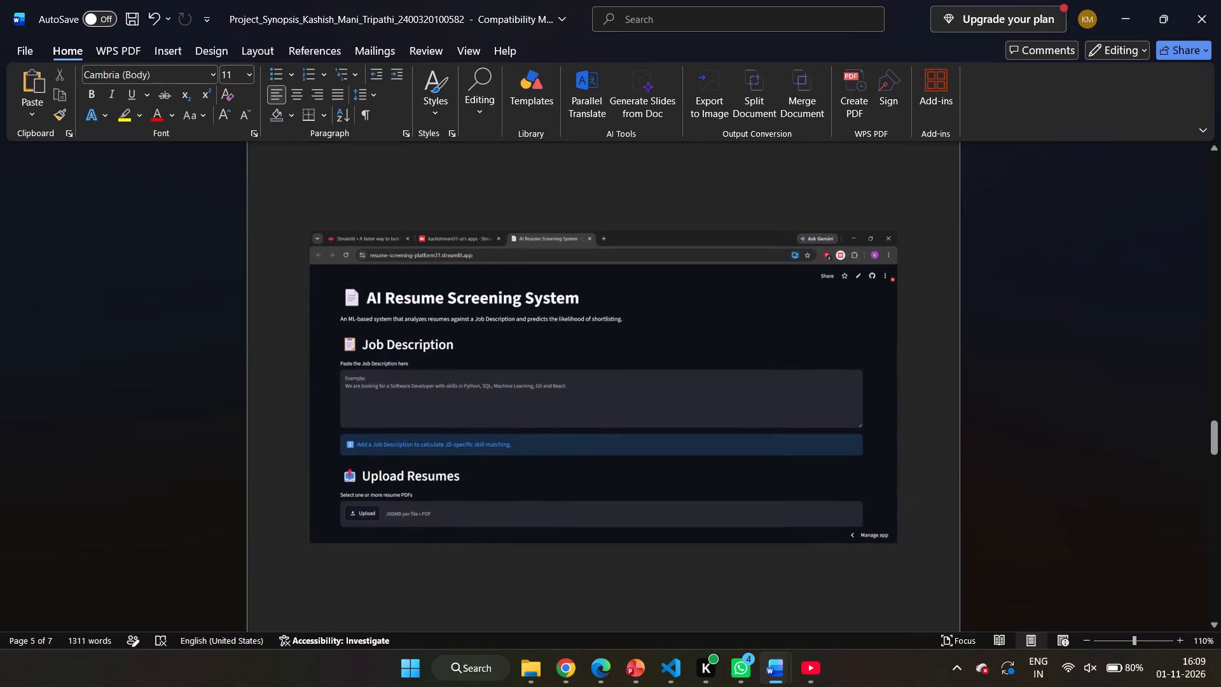
Switch to the deployed AI Resume Screening app in Chrome and look through its results from About the Project back to the page heading.
{"action": "left_click", "coordinate": [566, 662]}
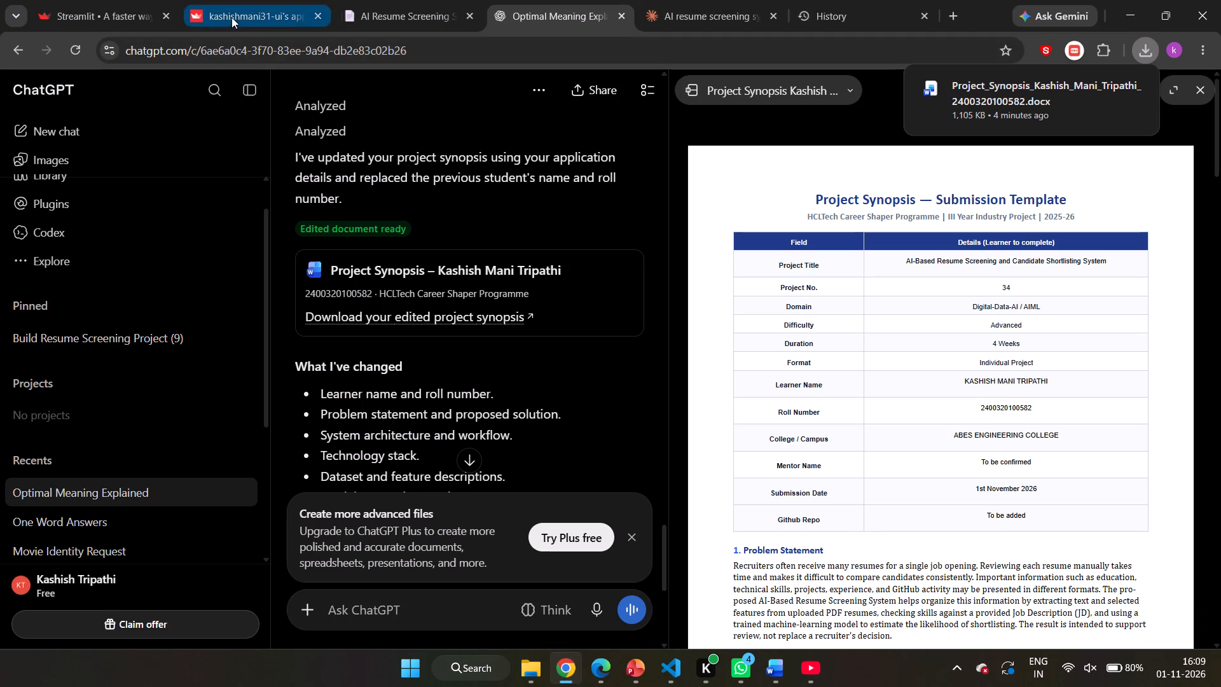
{"action": "left_click", "coordinate": [392, 13]}
{"action": "left_click", "coordinate": [533, 230]}
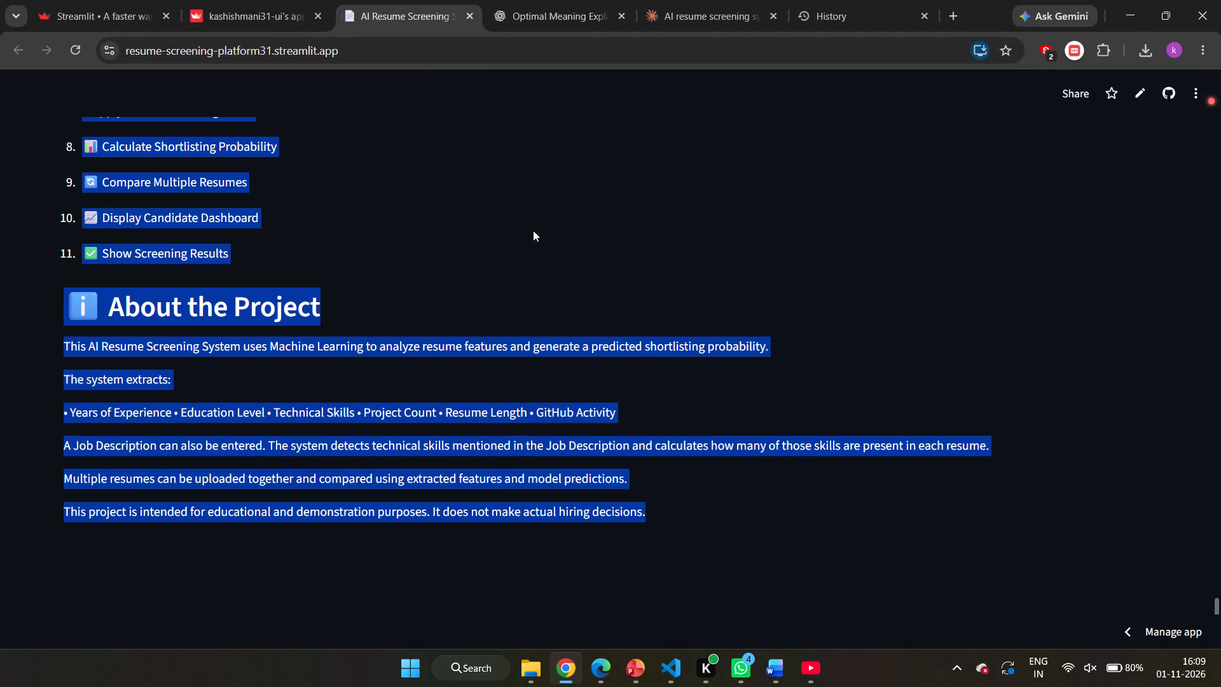
{"action": "scroll", "coordinate": [533, 230], "scroll_direction": "up", "scroll_amount": 9}
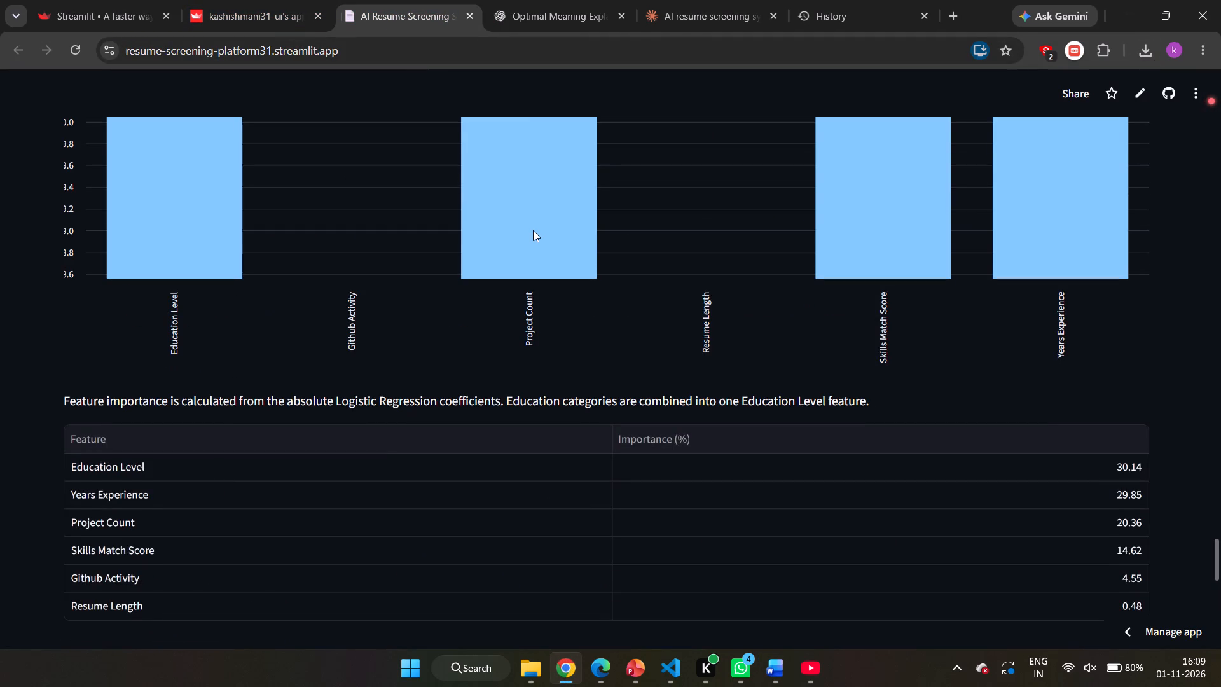
{"action": "scroll", "coordinate": [521, 347], "scroll_direction": "up", "scroll_amount": 5}
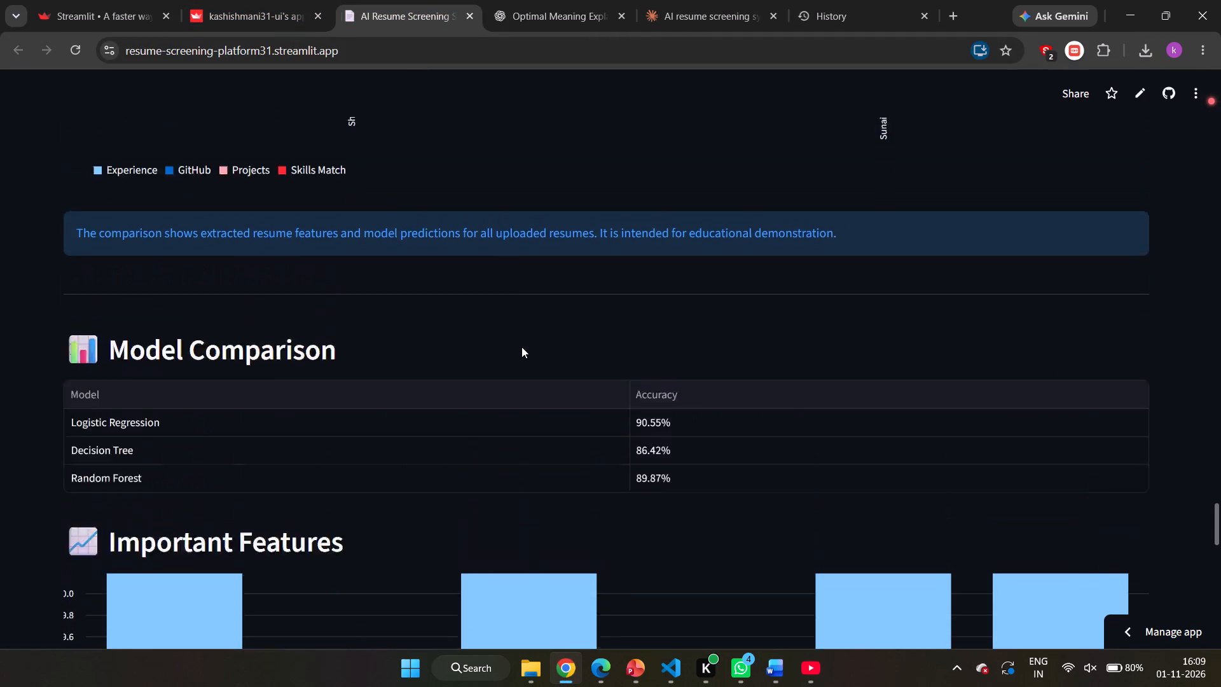
{"action": "scroll", "coordinate": [521, 347], "scroll_direction": "up", "scroll_amount": 9}
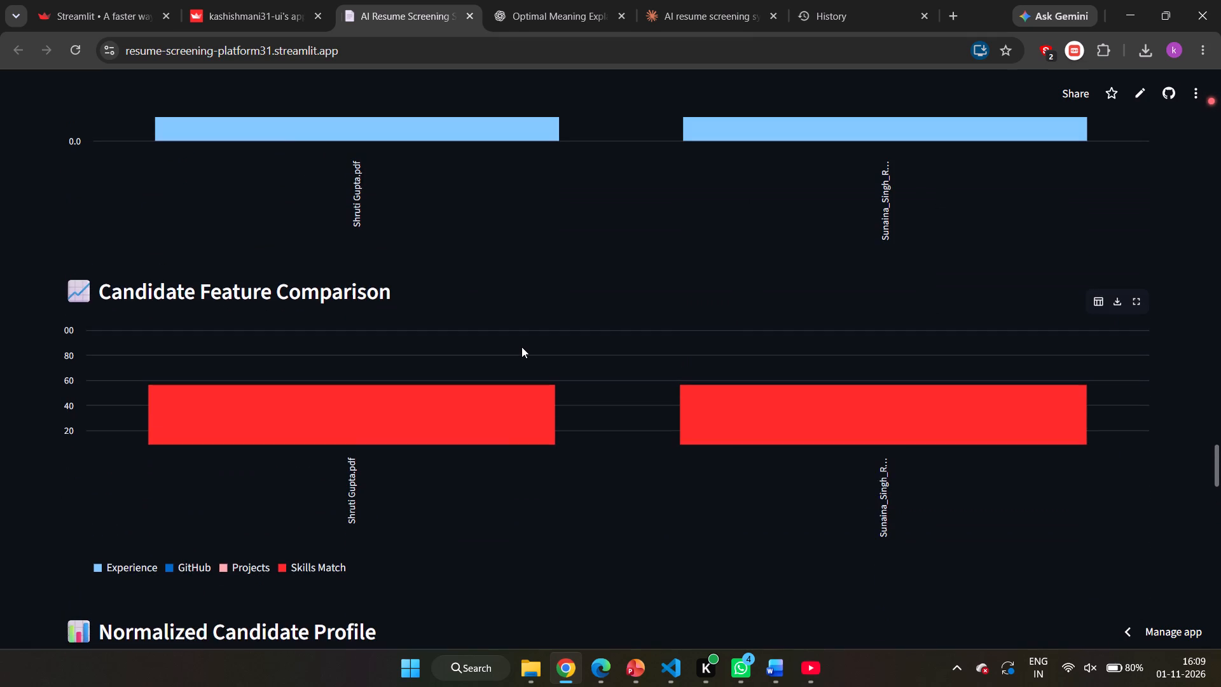
{"action": "scroll", "coordinate": [561, 233], "scroll_direction": "up", "scroll_amount": 8}
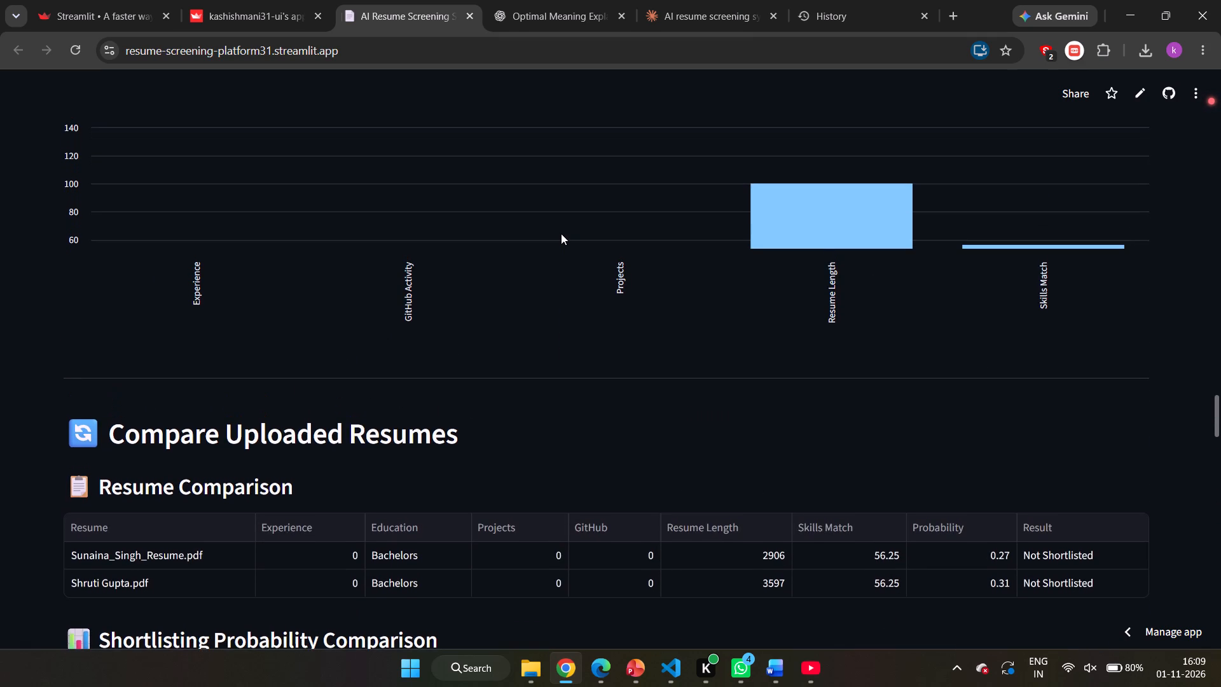
{"action": "scroll", "coordinate": [548, 344], "scroll_direction": "up", "scroll_amount": 5}
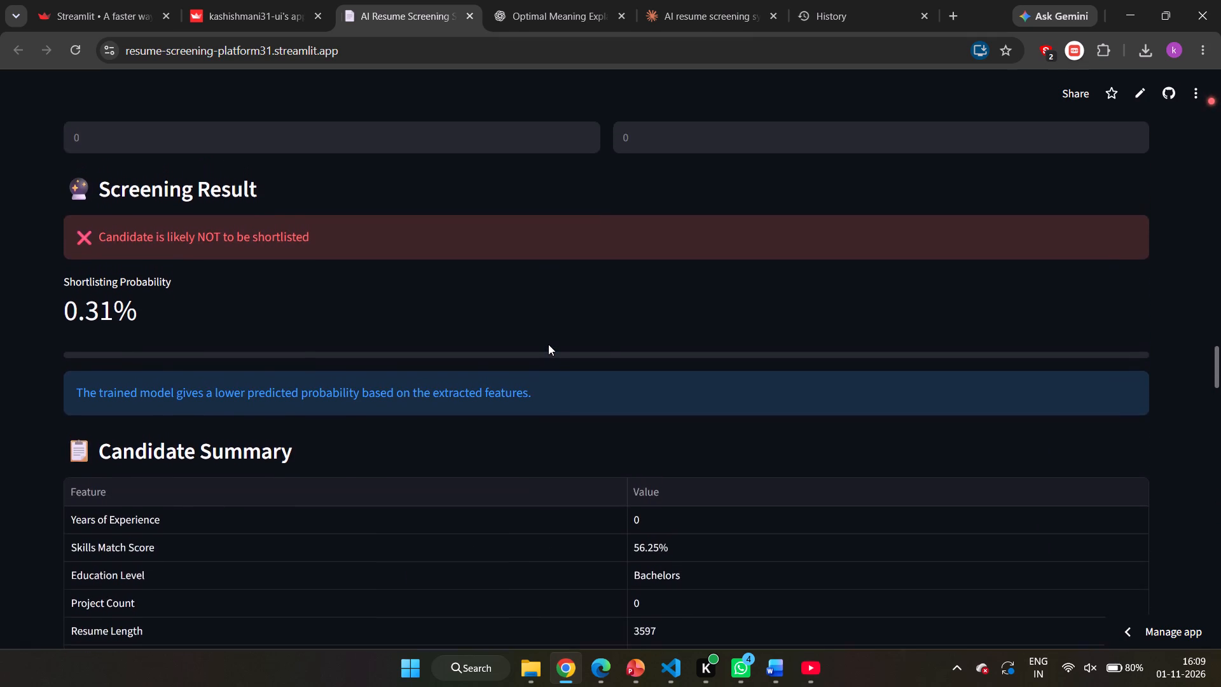
{"action": "scroll", "coordinate": [548, 344], "scroll_direction": "up", "scroll_amount": 8}
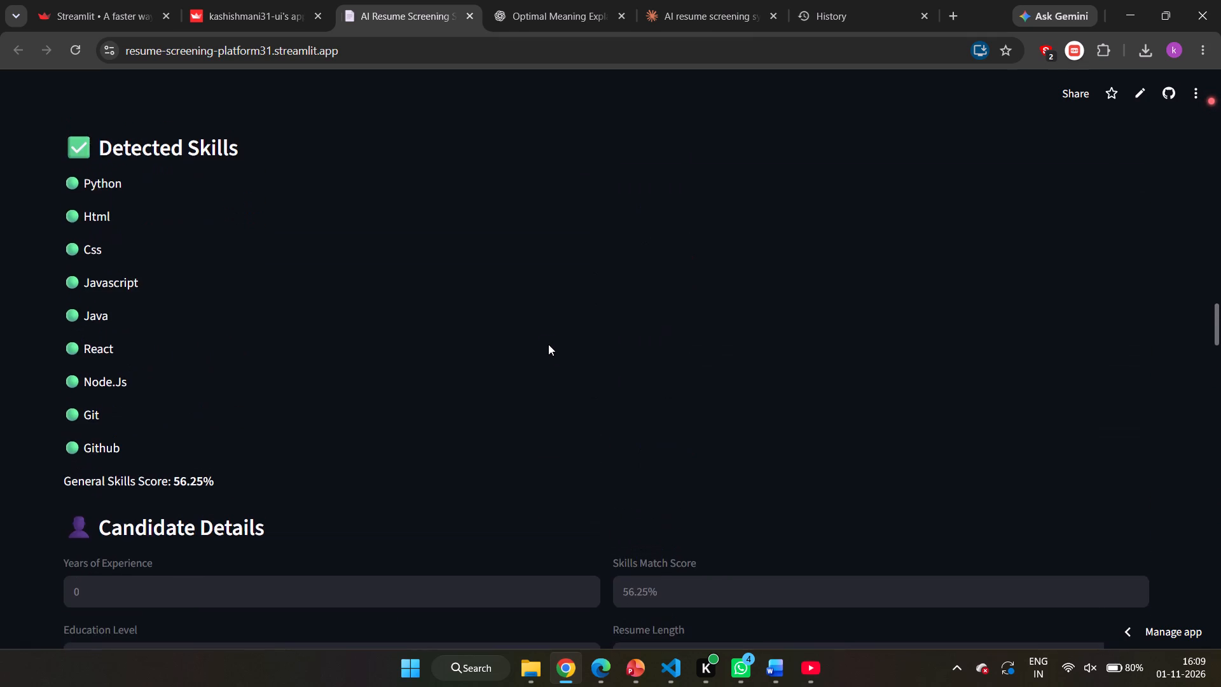
{"action": "scroll", "coordinate": [548, 344], "scroll_direction": "up", "scroll_amount": 6}
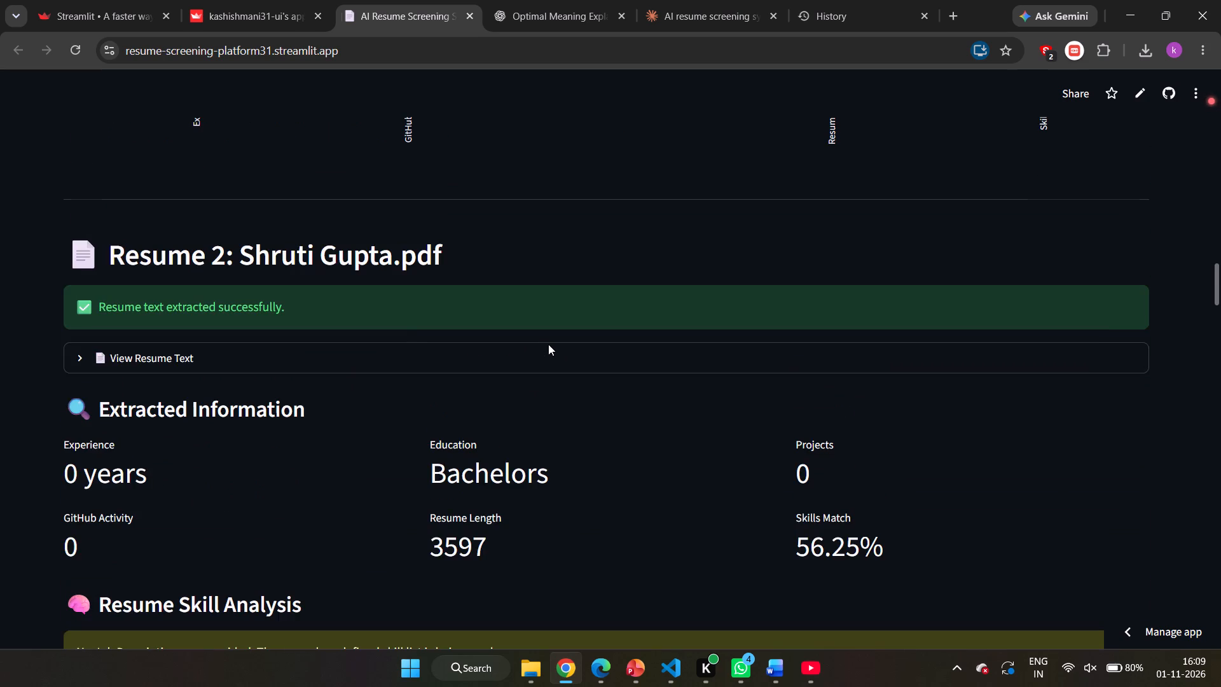
{"action": "scroll", "coordinate": [548, 344], "scroll_direction": "up", "scroll_amount": 16}
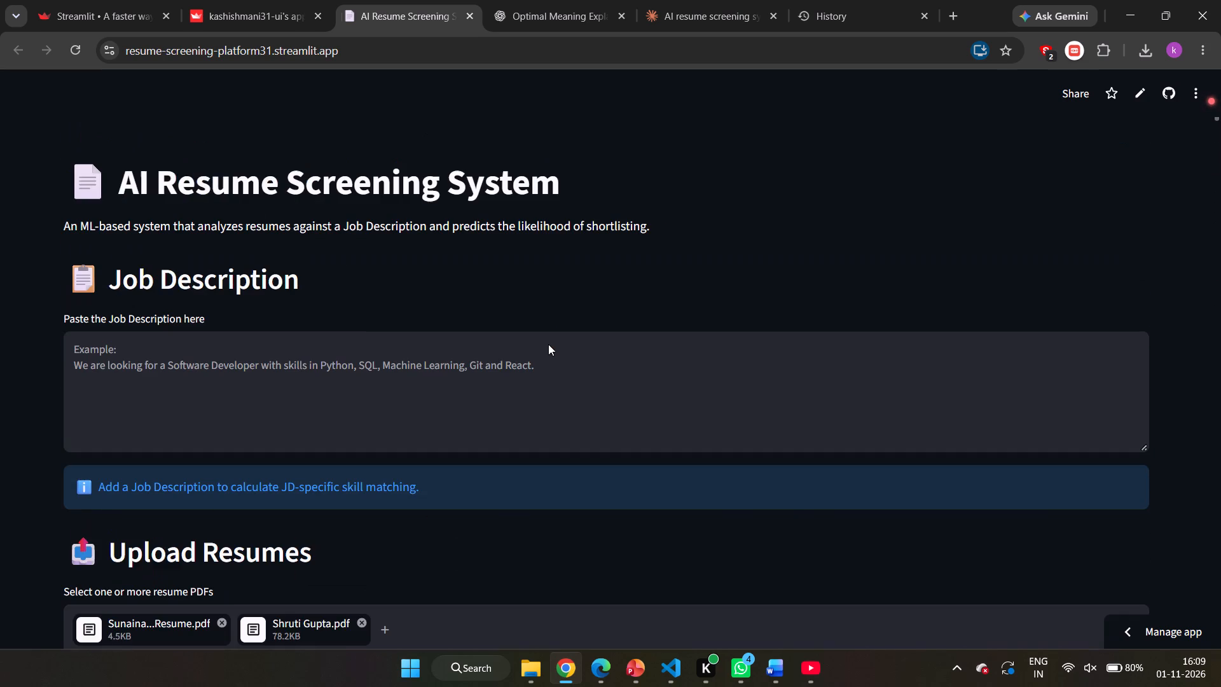
Take a screenshot of the app window showing the Upload Resumes section with two uploaded PDFs and the Resume 1 heading.
{"action": "scroll", "coordinate": [548, 344], "scroll_direction": "down", "scroll_amount": 4}
{"action": "scroll", "coordinate": [548, 344], "scroll_direction": "up", "scroll_amount": 1}
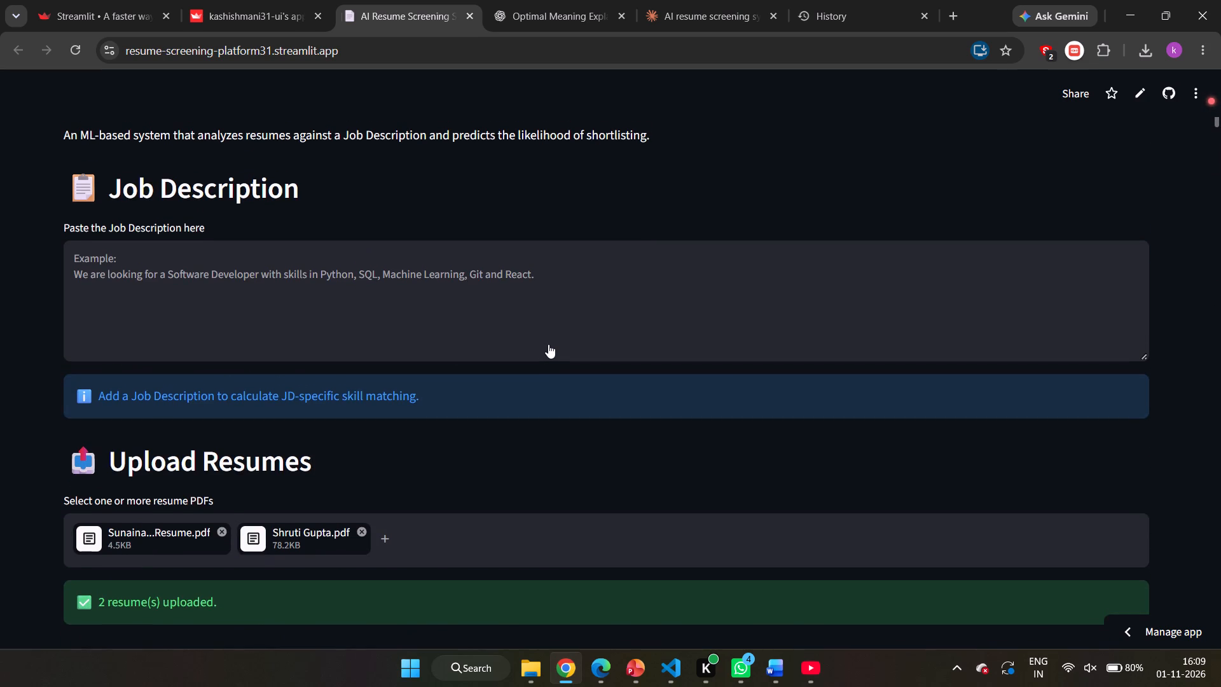
{"action": "scroll", "coordinate": [548, 344], "scroll_direction": "up", "scroll_amount": 1}
{"action": "scroll", "coordinate": [548, 344], "scroll_direction": "down", "scroll_amount": 1}
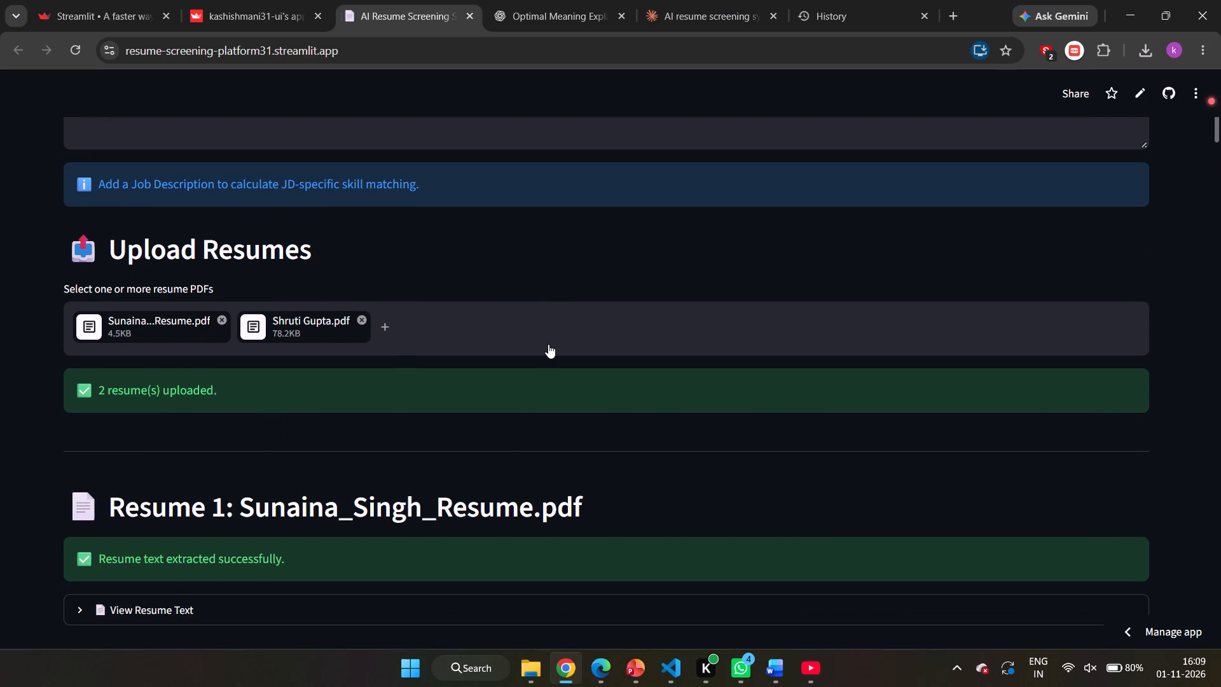
{"action": "scroll", "coordinate": [548, 344], "scroll_direction": "down", "scroll_amount": 1}
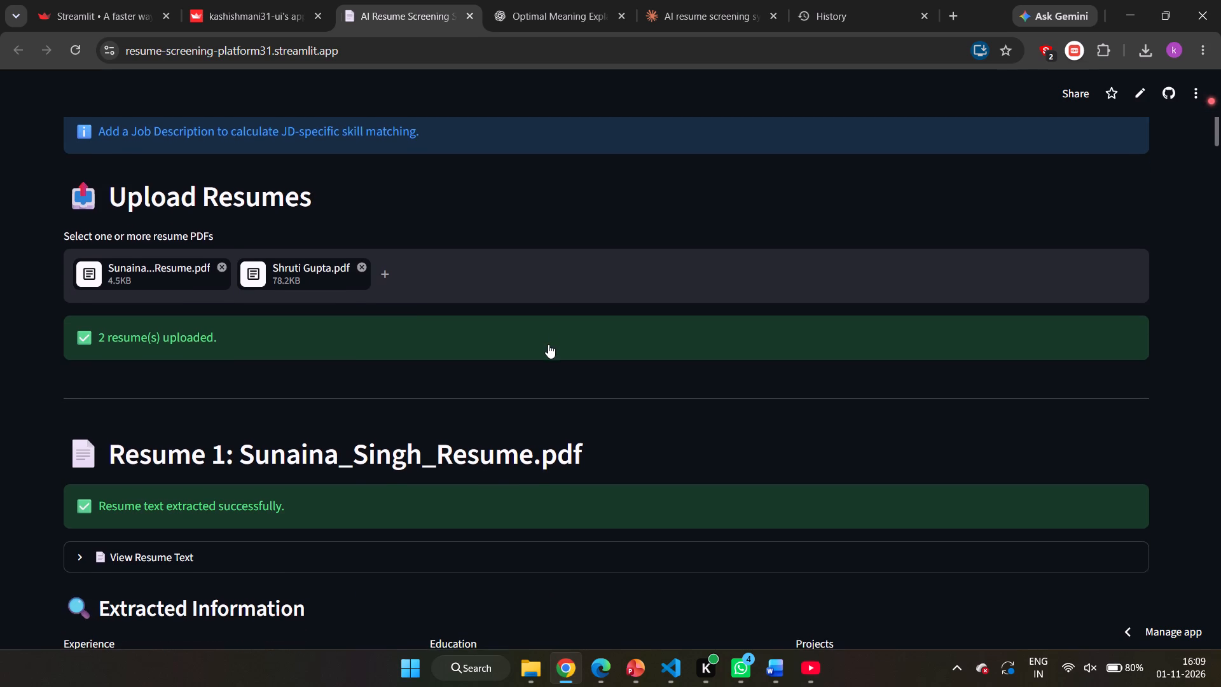
{"action": "scroll", "coordinate": [548, 344], "scroll_direction": "down", "scroll_amount": 1}
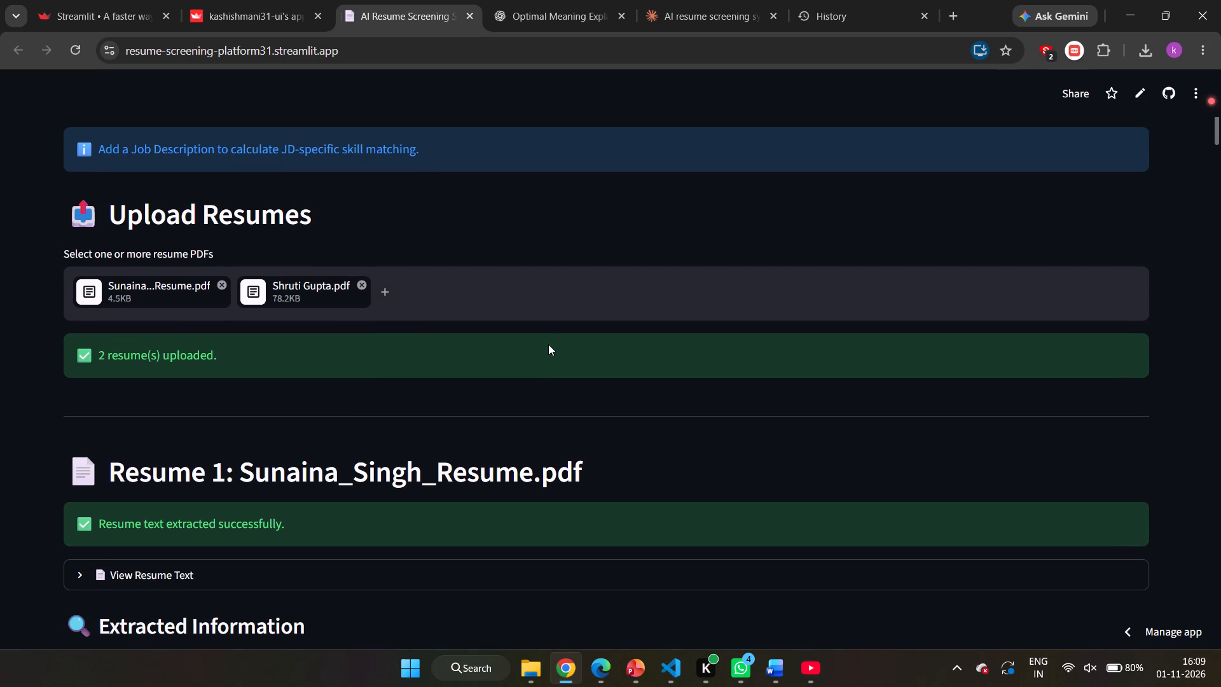
{"action": "key", "text": "Print"}
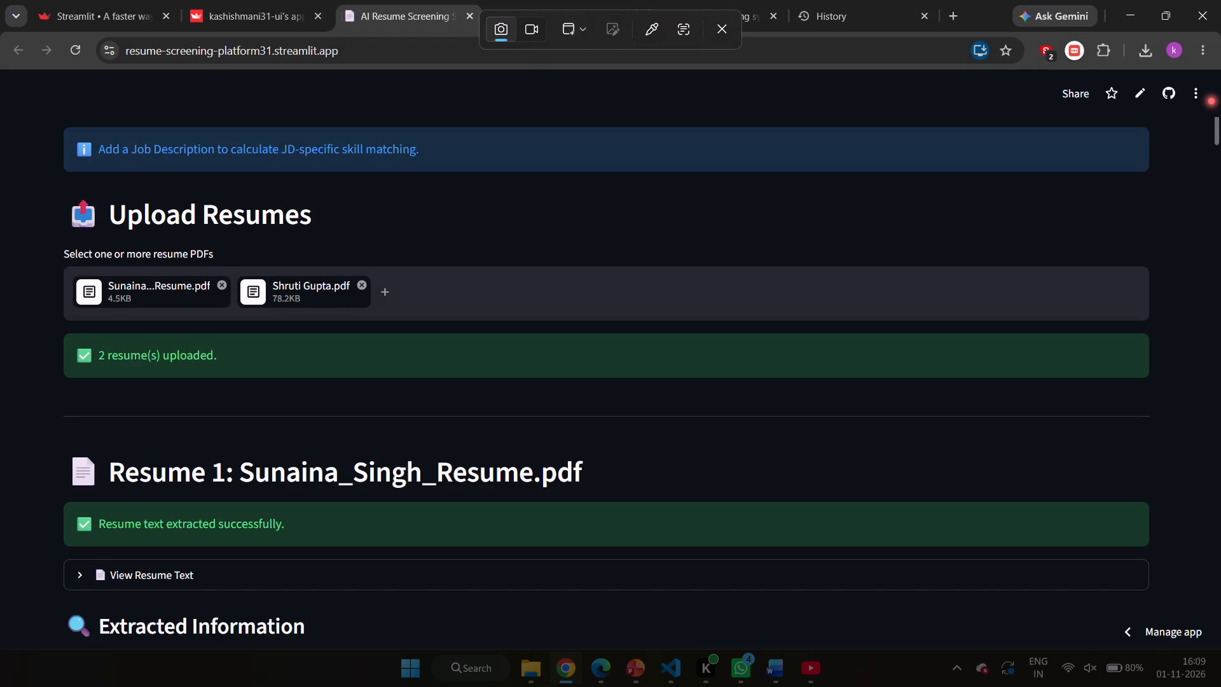
{"action": "left_click_drag", "start_coordinate": [46, 121], "coordinate": [49, 108]}
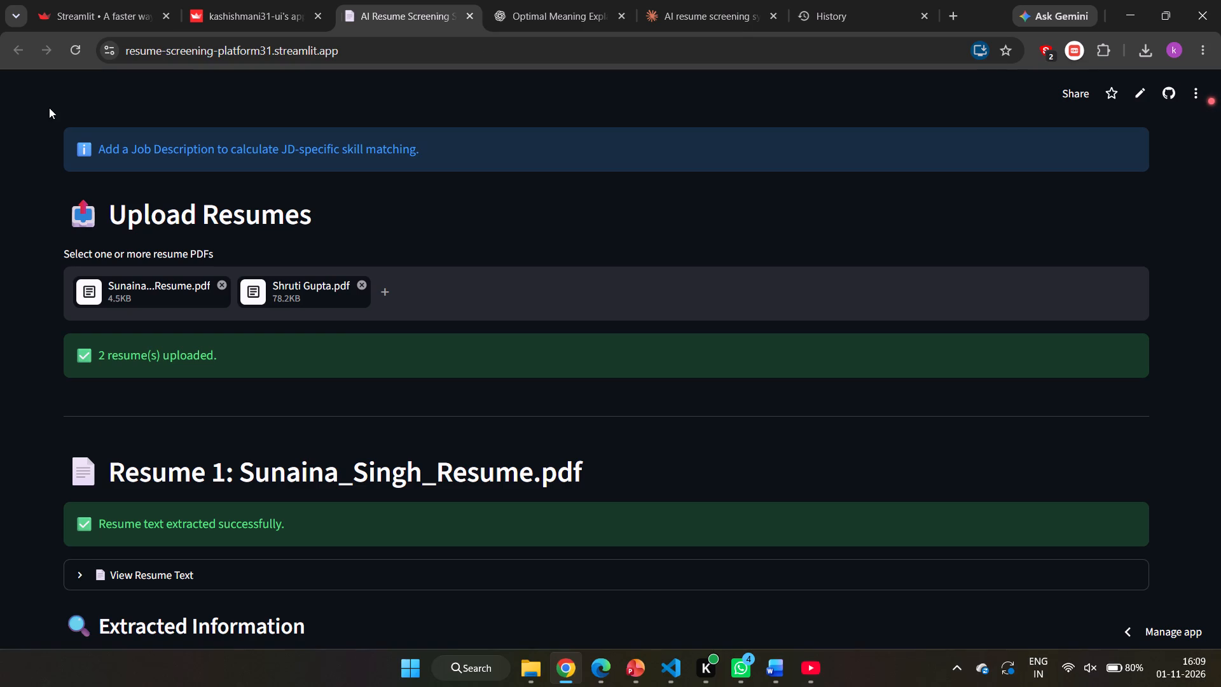
Take a screenshot of the app window showing Resume 1's Extracted Information and Resume Skill Analysis sections.
{"action": "scroll", "coordinate": [49, 108], "scroll_direction": "down", "scroll_amount": 3}
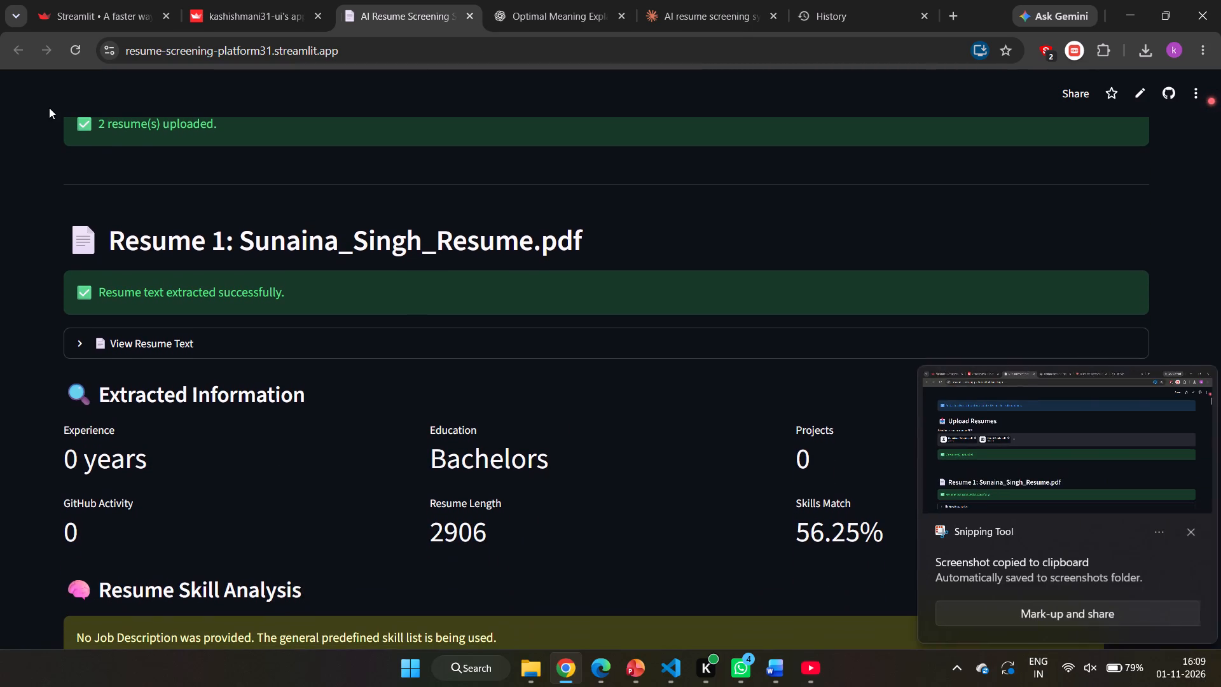
{"action": "scroll", "coordinate": [49, 108], "scroll_direction": "down", "scroll_amount": 1}
{"action": "scroll", "coordinate": [140, 275], "scroll_direction": "down", "scroll_amount": 2}
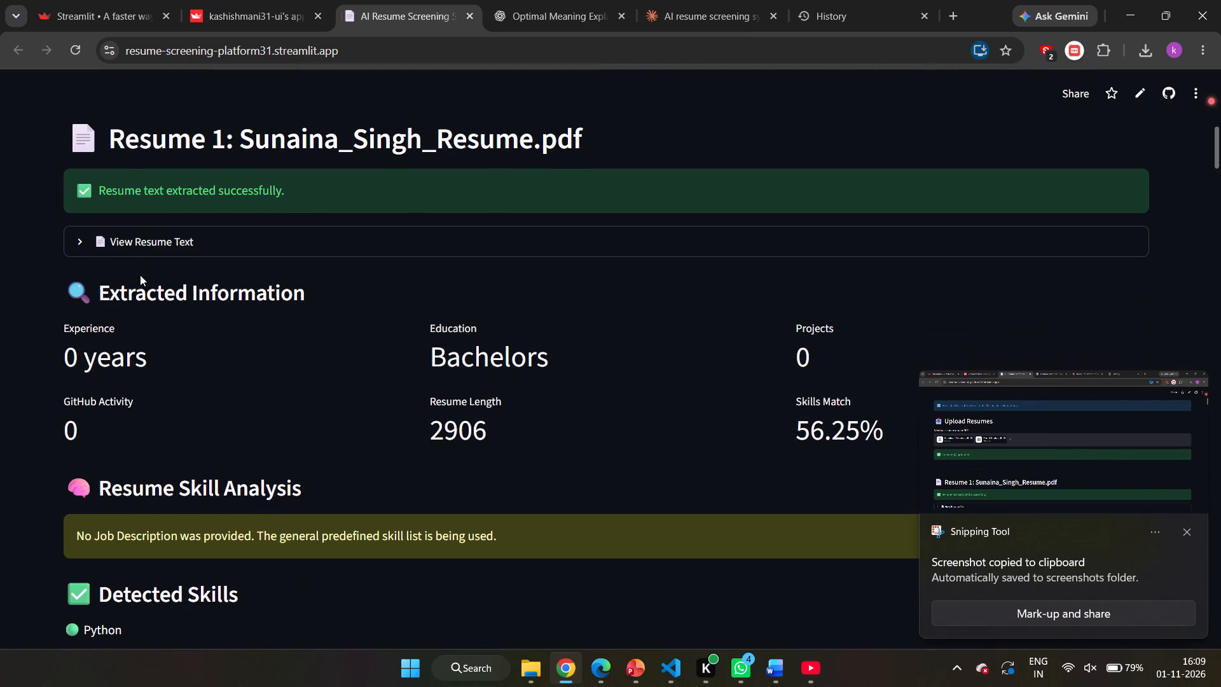
{"action": "scroll", "coordinate": [140, 275], "scroll_direction": "down", "scroll_amount": 1}
{"action": "scroll", "coordinate": [140, 275], "scroll_direction": "up", "scroll_amount": 1}
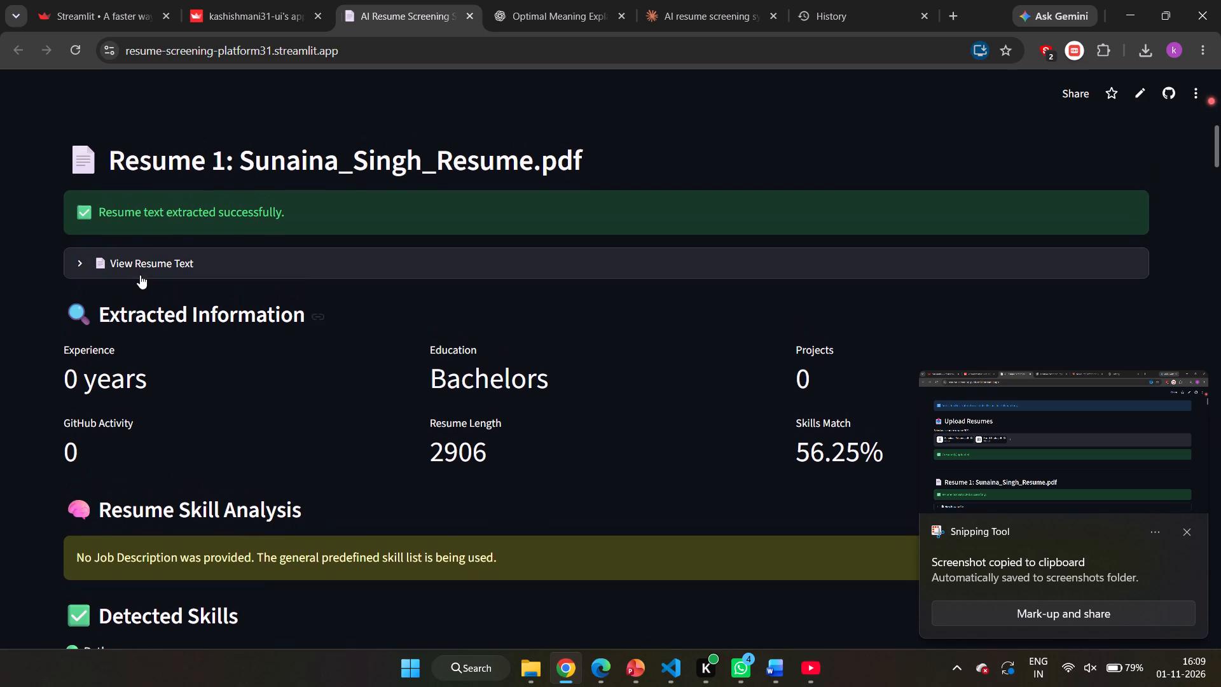
{"action": "key", "text": "Print"}
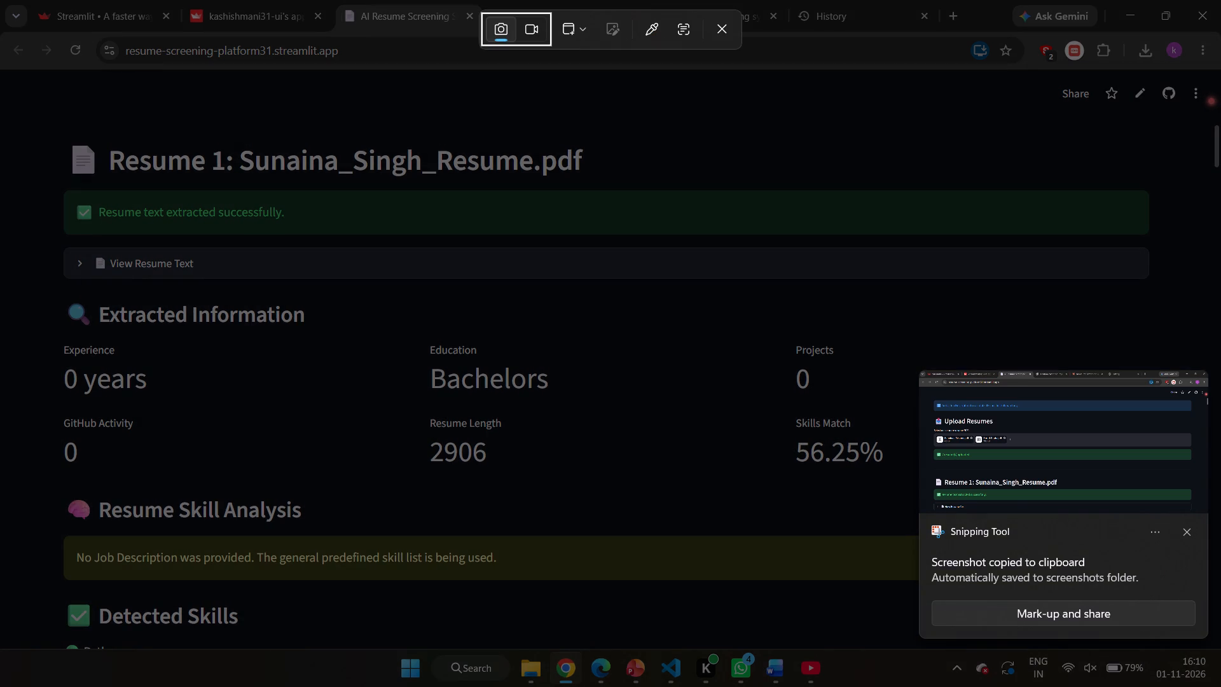
{"action": "left_click", "coordinate": [62, 146]}
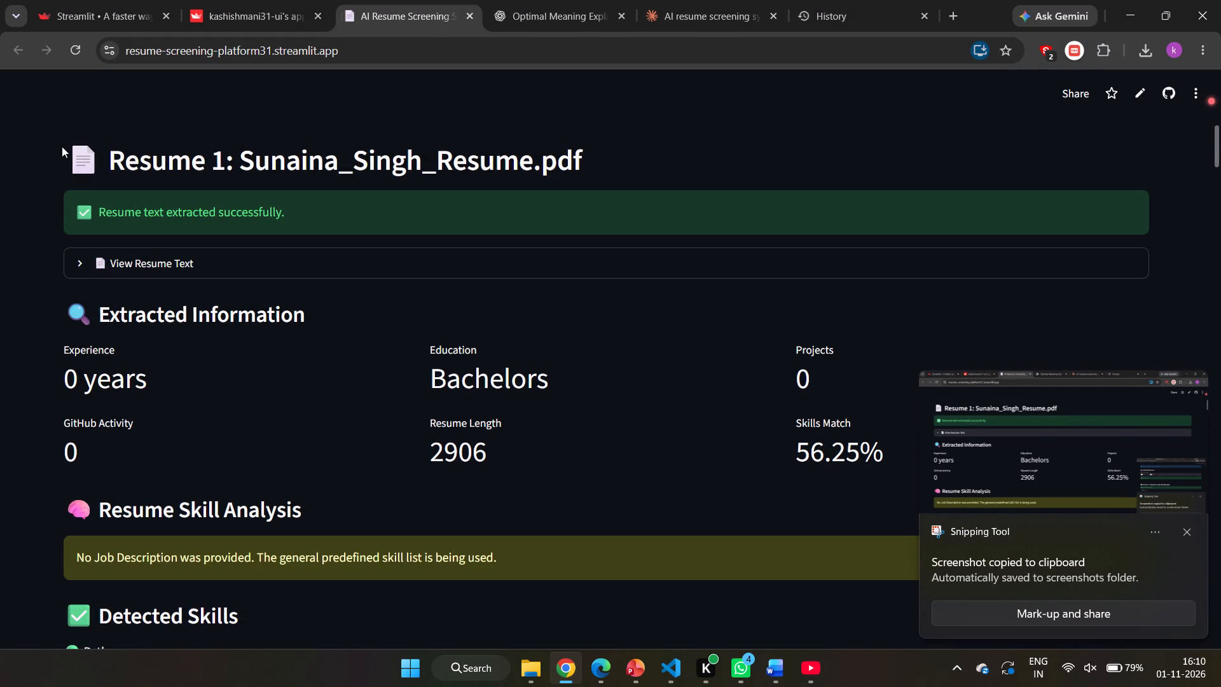
Take a screenshot of the app window showing Resume 1's Detected Skills list and General Skills Score.
{"action": "scroll", "coordinate": [62, 146], "scroll_direction": "down", "scroll_amount": 5}
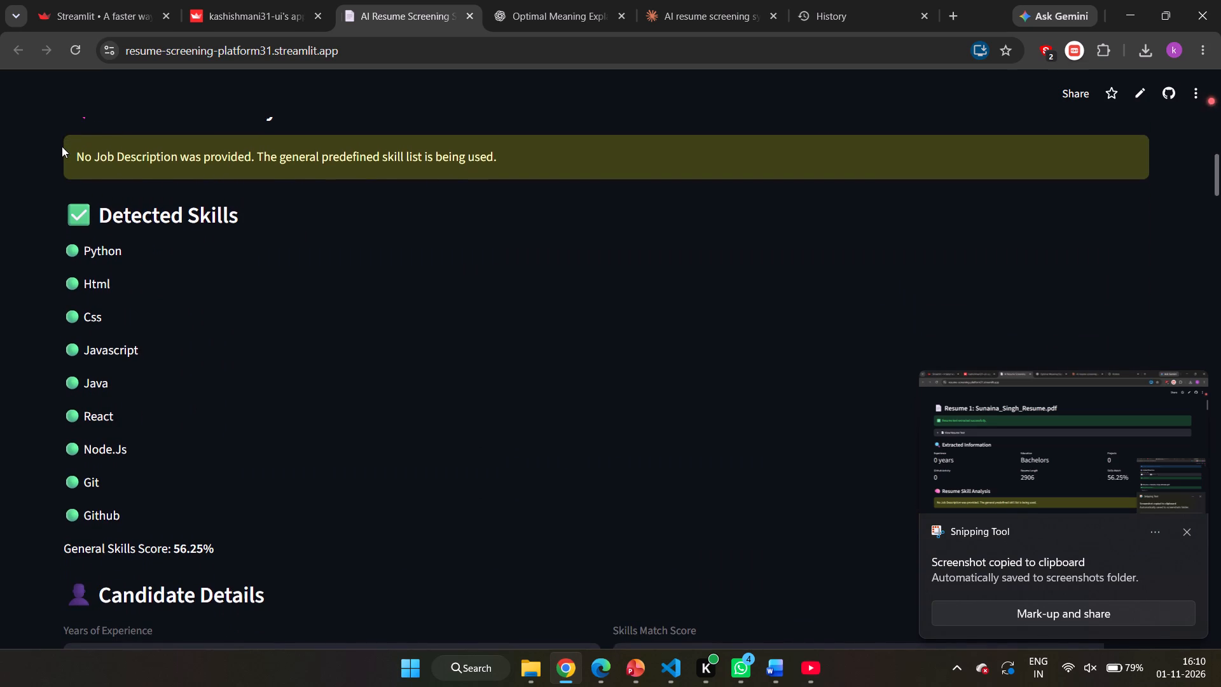
{"action": "key", "text": "Print"}
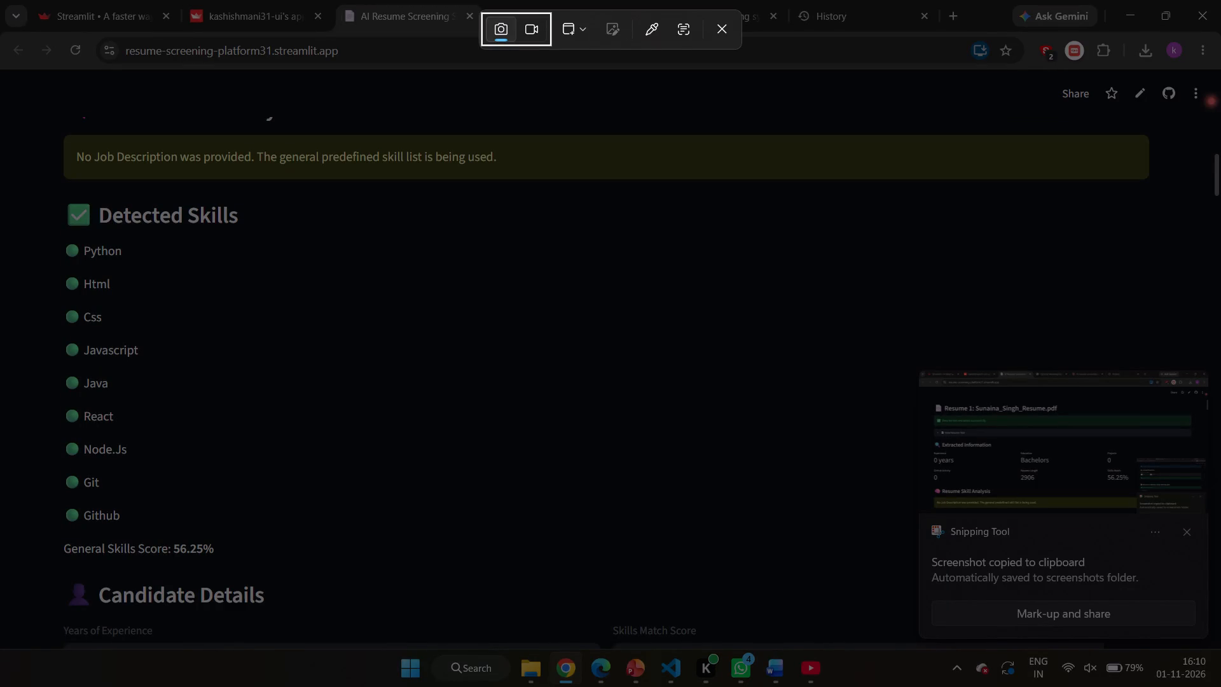
{"action": "left_click", "coordinate": [62, 146]}
Take a screenshot of the app window showing Resume 1's Candidate Details, Screening Result and Shortlisting Probability.
{"action": "scroll", "coordinate": [62, 146], "scroll_direction": "down", "scroll_amount": 4}
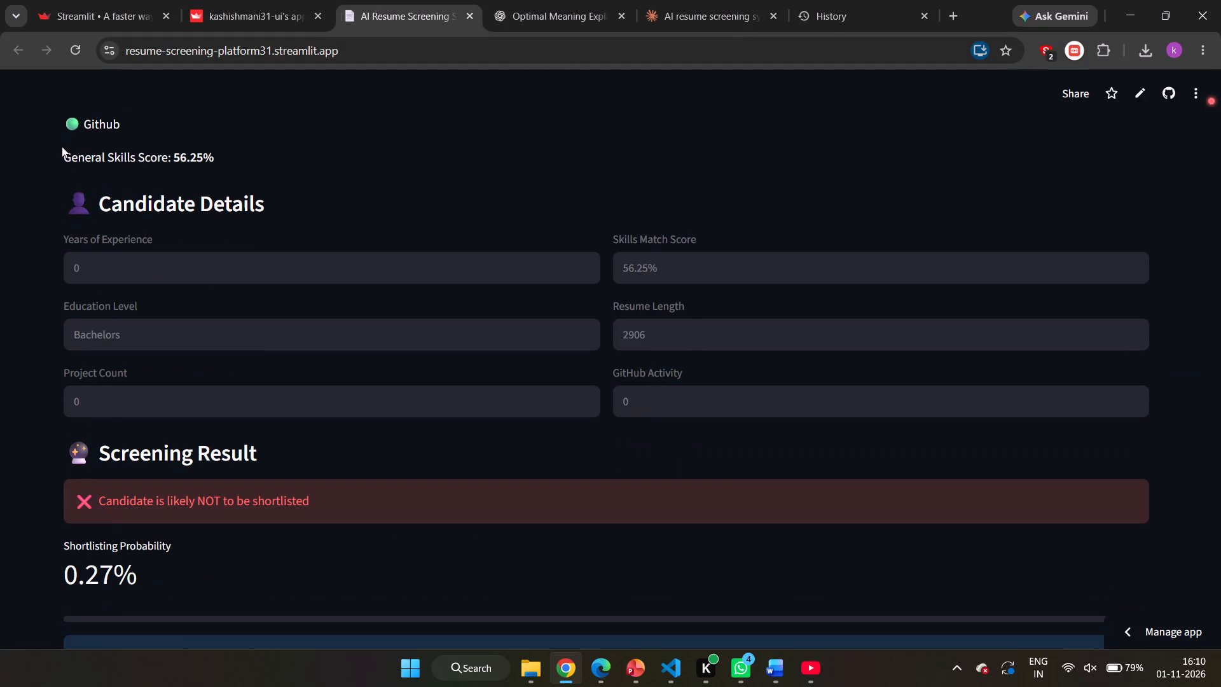
{"action": "scroll", "coordinate": [62, 146], "scroll_direction": "down", "scroll_amount": 1}
{"action": "scroll", "coordinate": [62, 146], "scroll_direction": "up", "scroll_amount": 1}
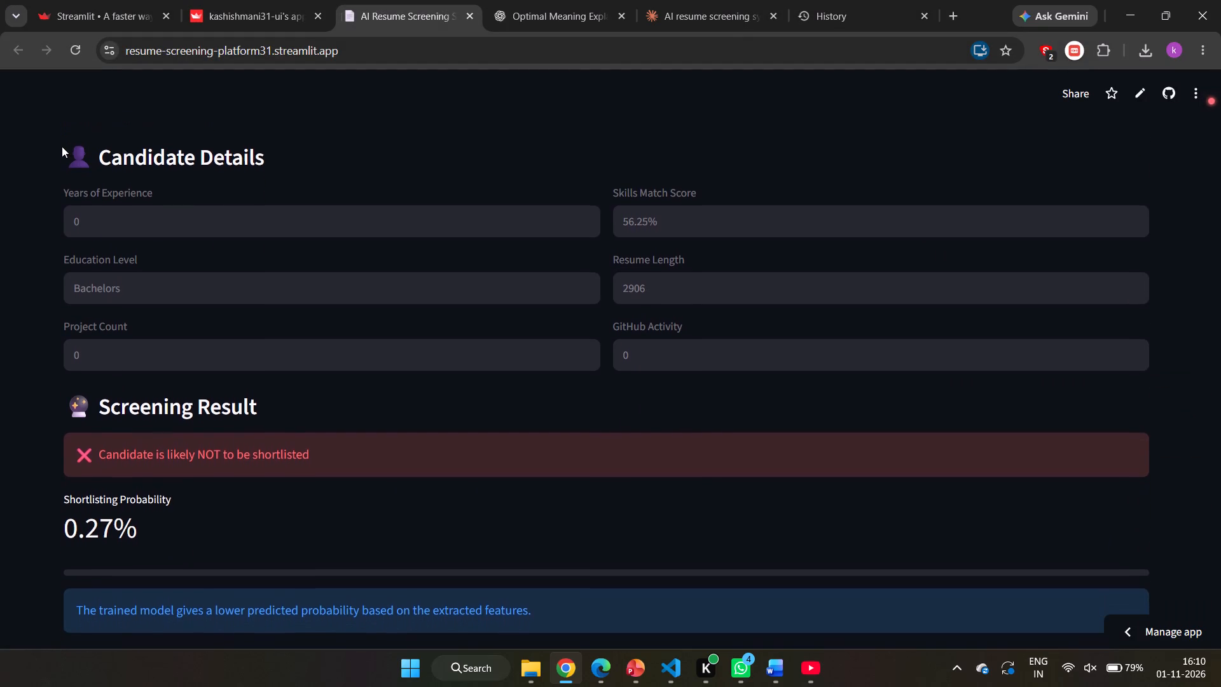
{"action": "scroll", "coordinate": [62, 146], "scroll_direction": "up", "scroll_amount": 3}
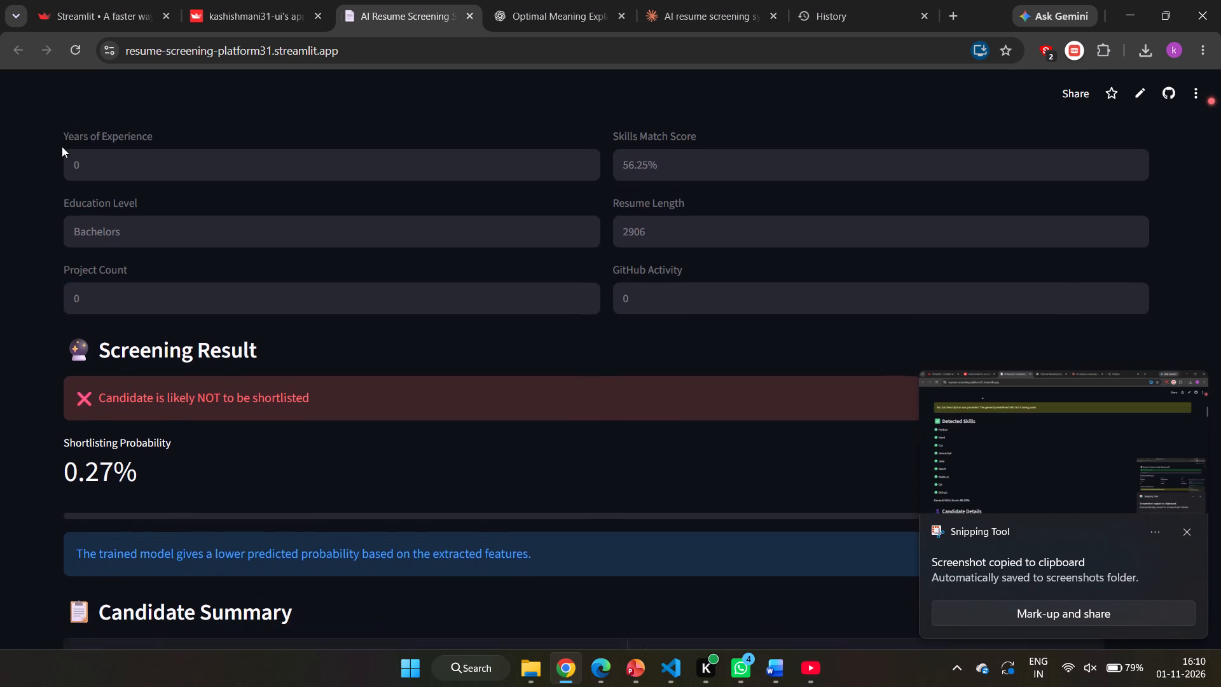
{"action": "scroll", "coordinate": [62, 146], "scroll_direction": "up", "scroll_amount": 2}
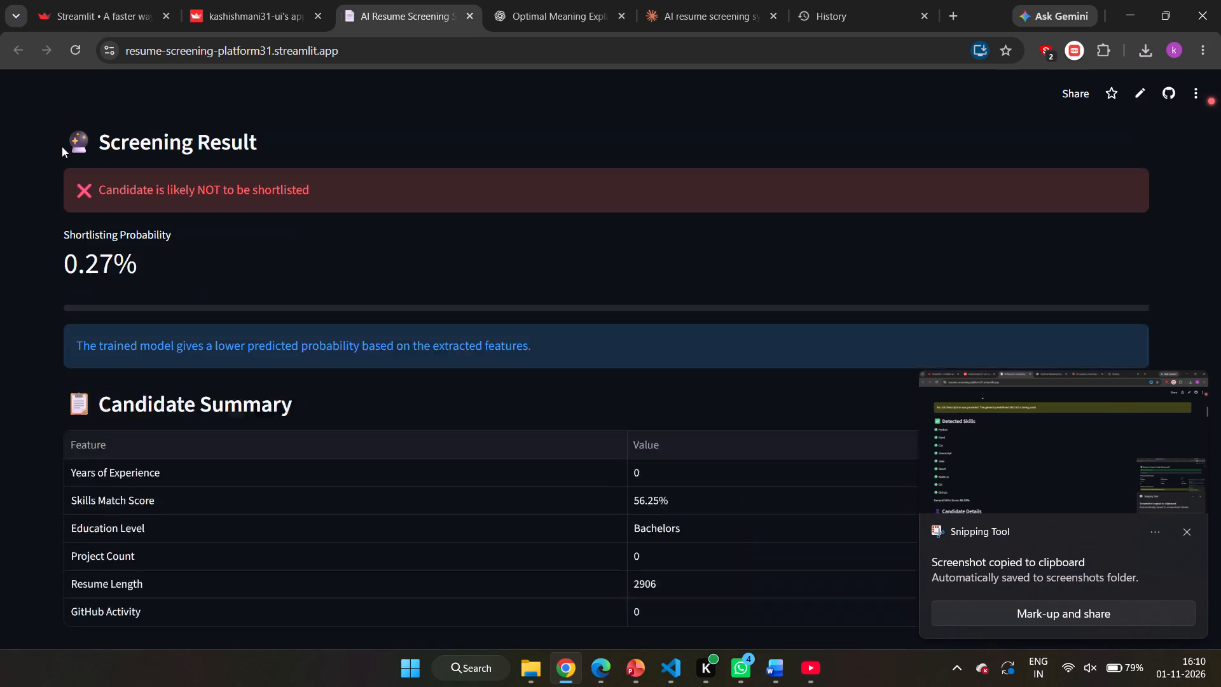
{"action": "scroll", "coordinate": [62, 146], "scroll_direction": "up", "scroll_amount": 2}
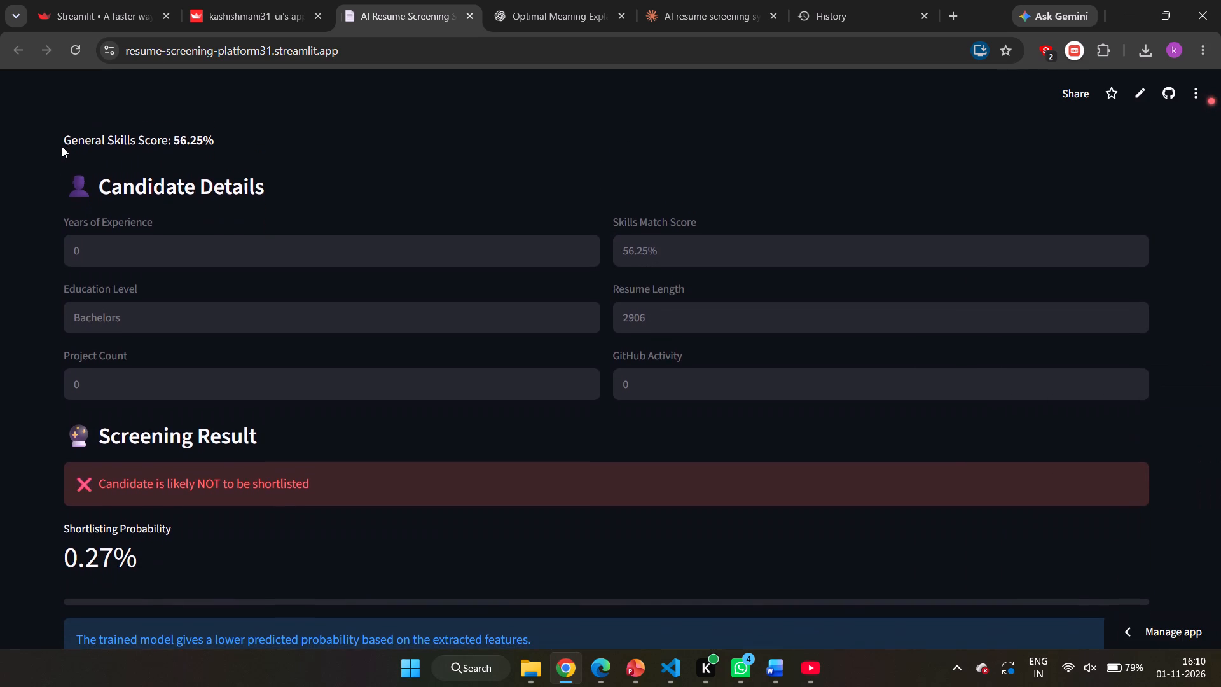
{"action": "key", "text": "Print"}
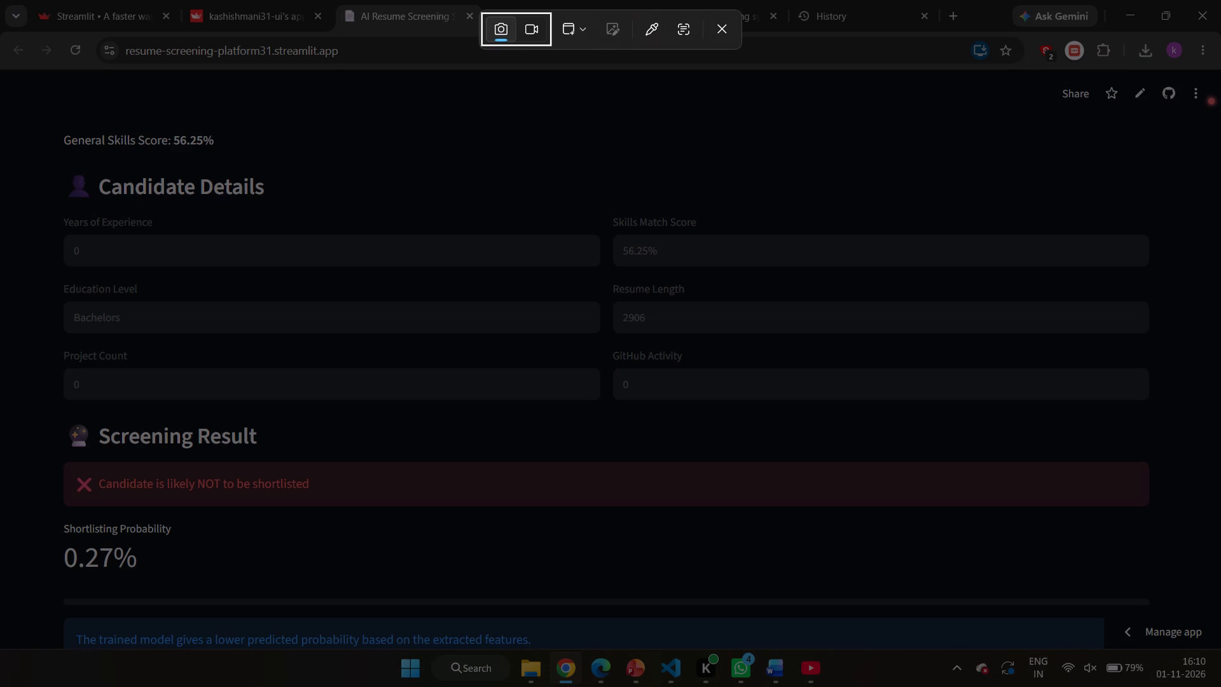
{"action": "left_click", "coordinate": [62, 146]}
Take a screenshot of the app window showing Resume 1's Candidate Summary table and the top of the Candidate Dashboard.
{"action": "scroll", "coordinate": [62, 146], "scroll_direction": "down", "scroll_amount": 1}
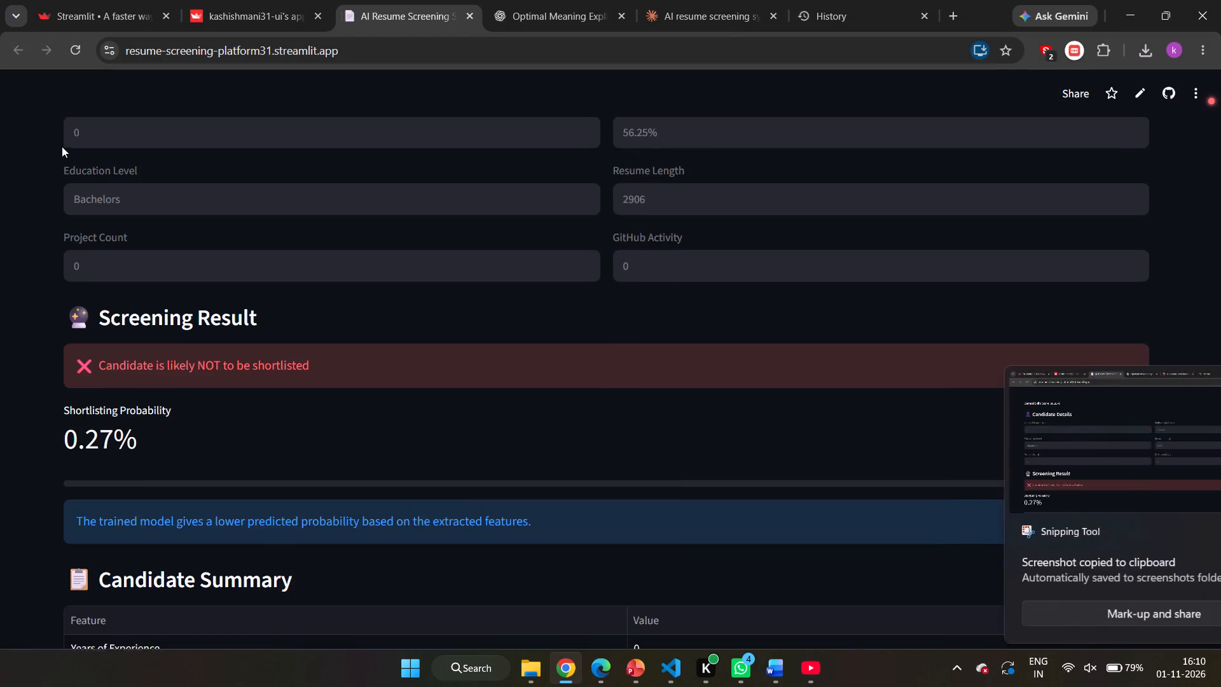
{"action": "scroll", "coordinate": [62, 146], "scroll_direction": "down", "scroll_amount": 3}
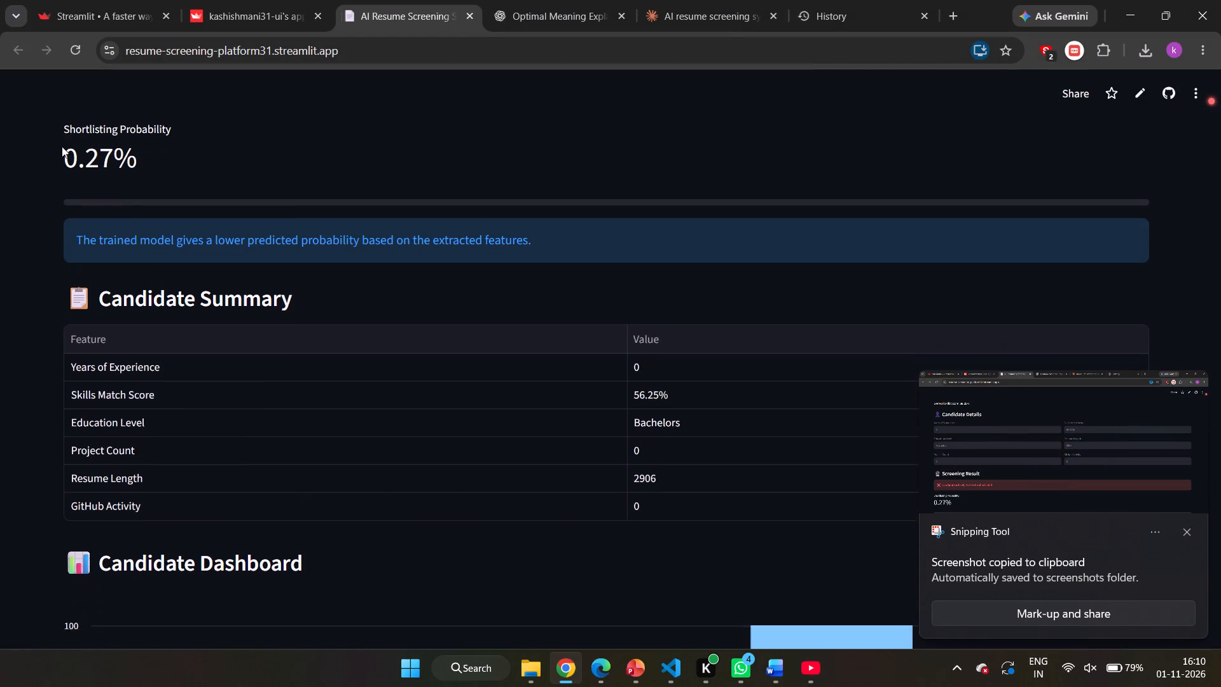
{"action": "scroll", "coordinate": [62, 146], "scroll_direction": "down", "scroll_amount": 3}
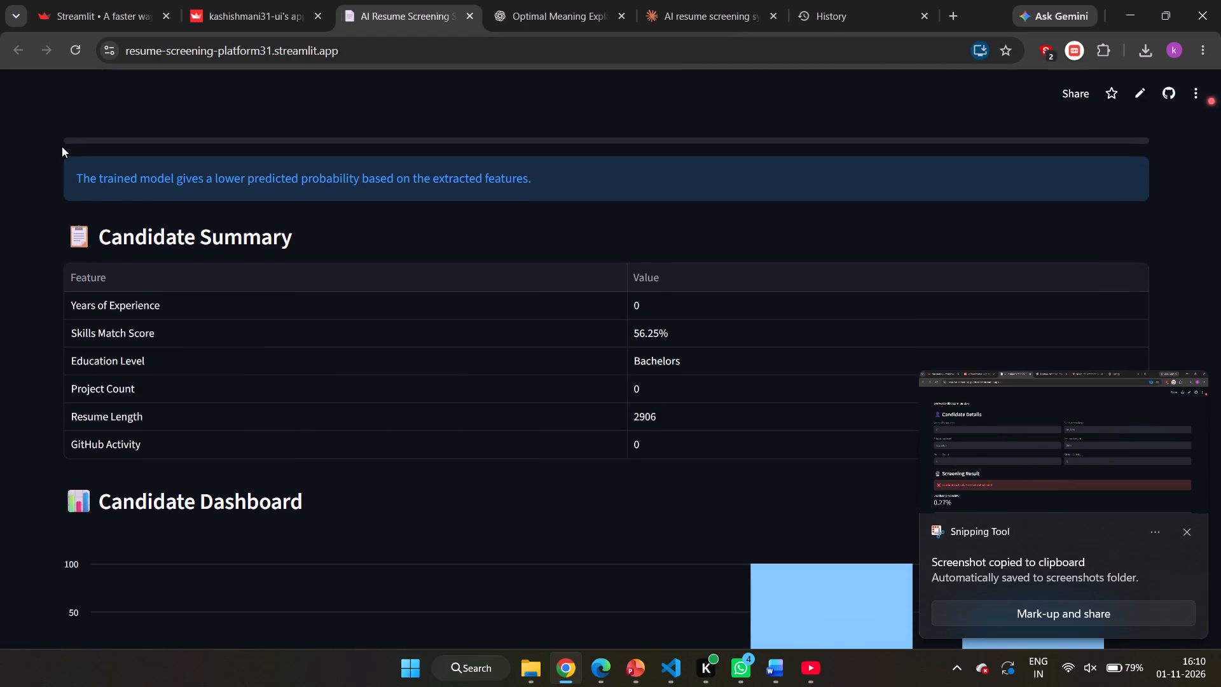
{"action": "key", "text": "Print"}
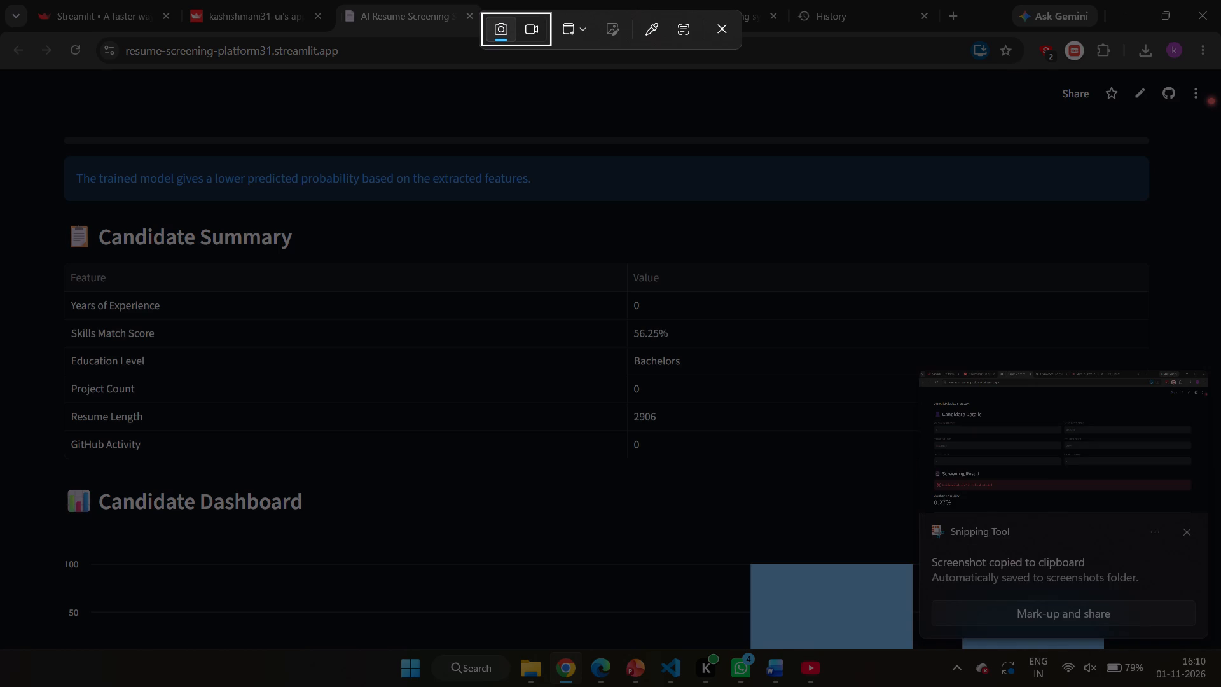
{"action": "left_click", "coordinate": [62, 146]}
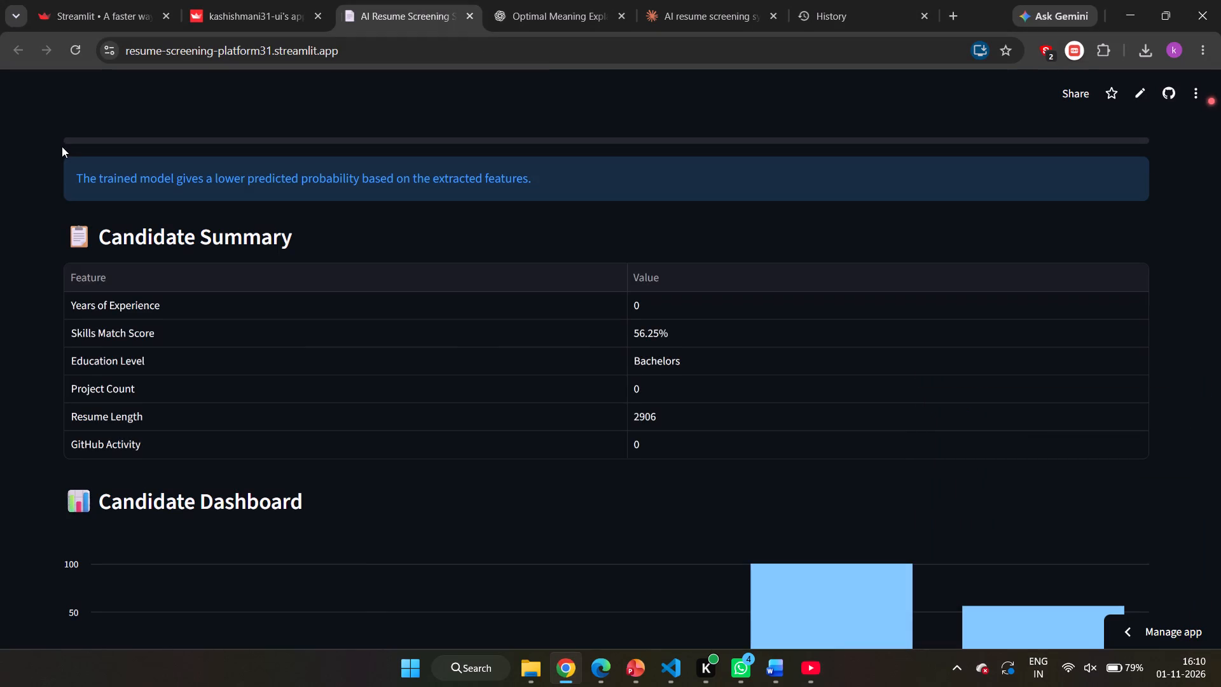
Remove the second resume PDF from the Upload Resumes section, keeping only the first file.
{"action": "scroll", "coordinate": [62, 146], "scroll_direction": "down", "scroll_amount": 6}
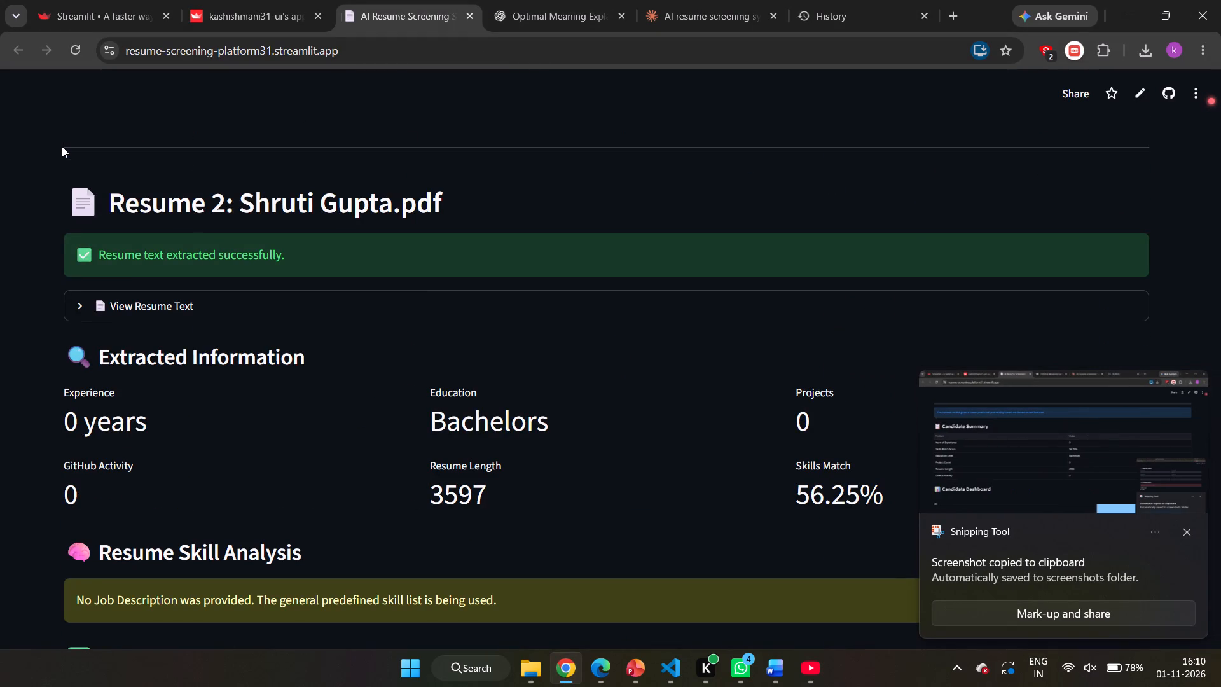
{"action": "scroll", "coordinate": [62, 146], "scroll_direction": "up", "scroll_amount": 12}
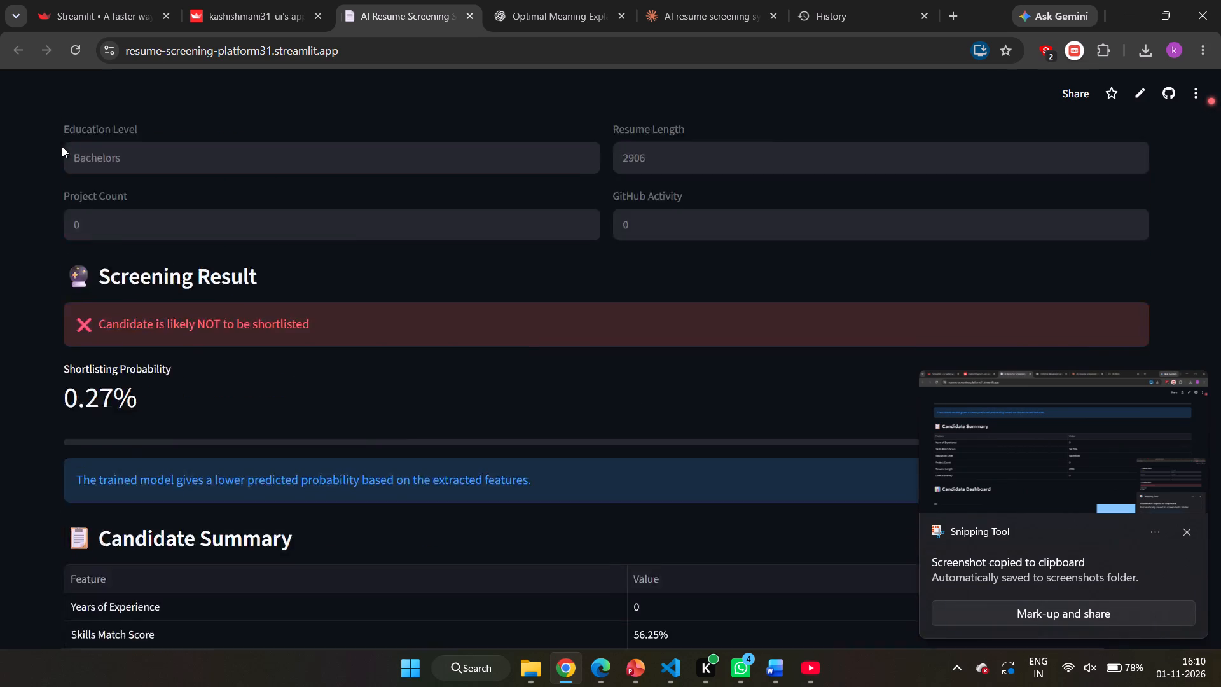
{"action": "scroll", "coordinate": [62, 146], "scroll_direction": "up", "scroll_amount": 4}
{"action": "scroll", "coordinate": [62, 146], "scroll_direction": "down", "scroll_amount": 2}
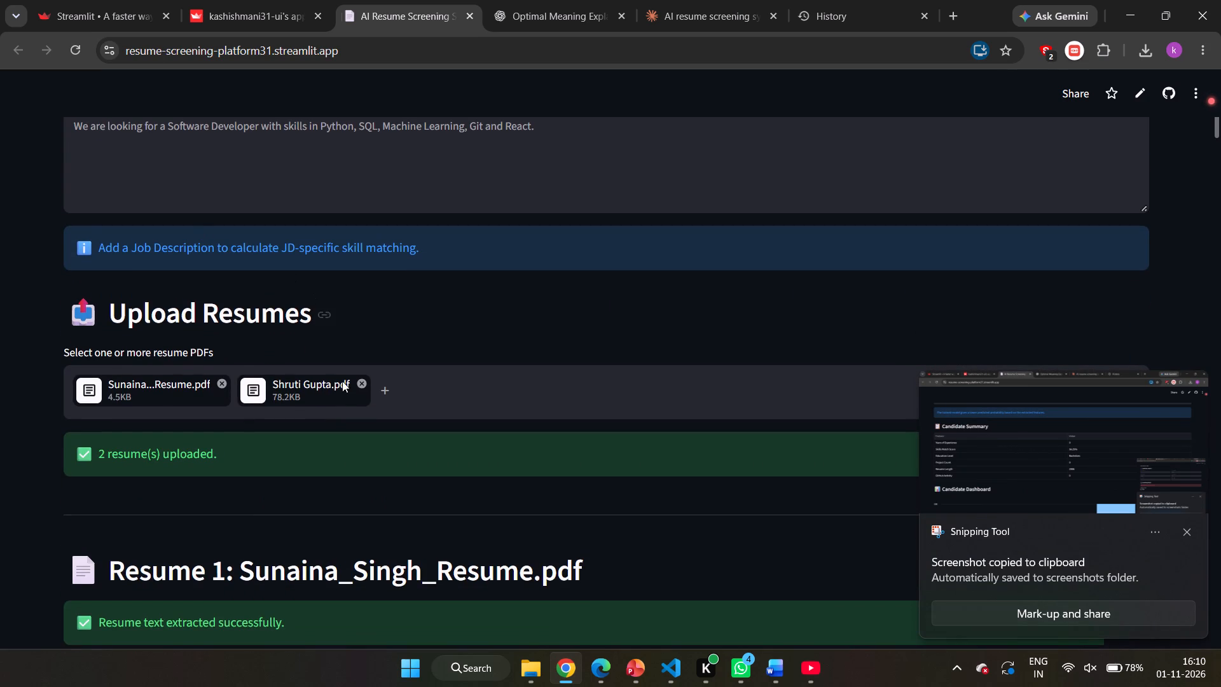
{"action": "left_click", "coordinate": [357, 384]}
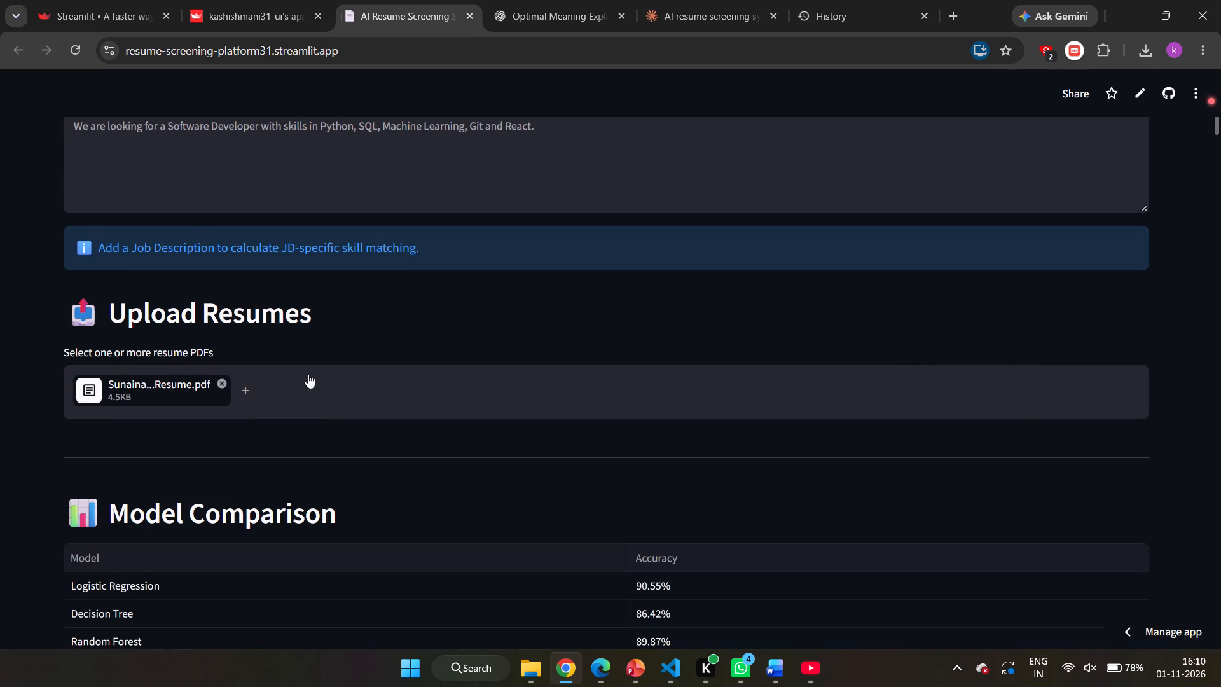
Take a screenshot of the app window showing the AI Resume Screening System title, Job Description and Upload Resumes sections.
{"action": "scroll", "coordinate": [114, 236], "scroll_direction": "up", "scroll_amount": 1}
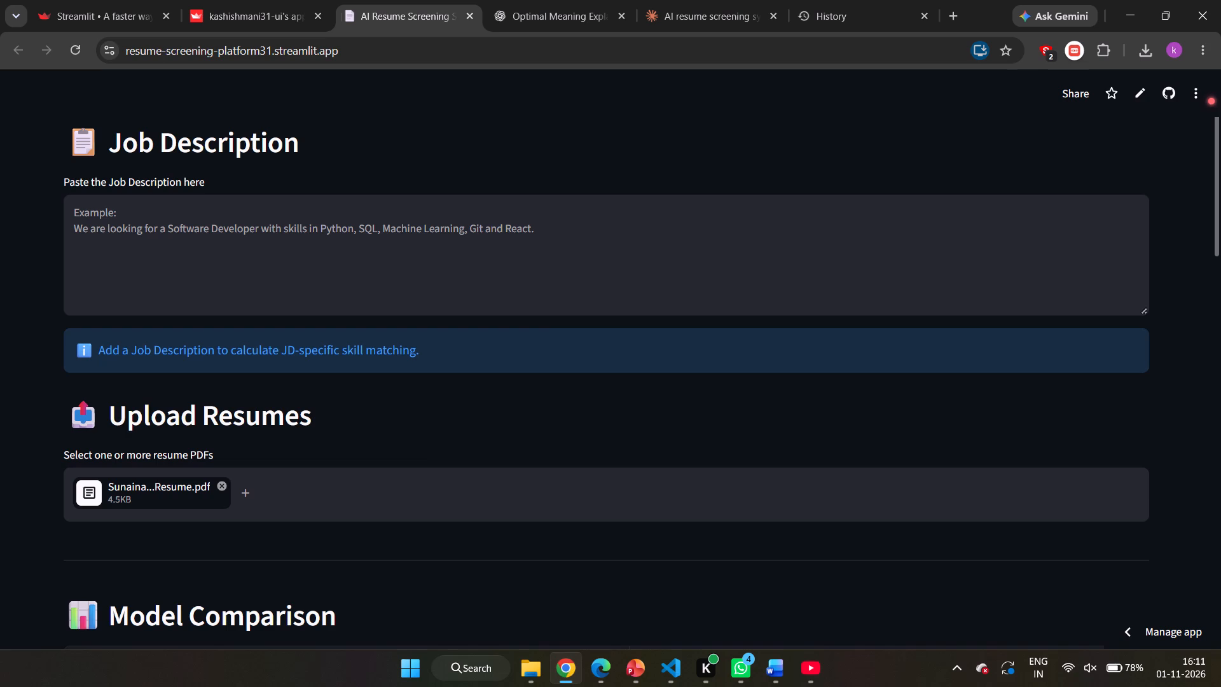
{"action": "scroll", "coordinate": [203, 303], "scroll_direction": "down", "scroll_amount": 4}
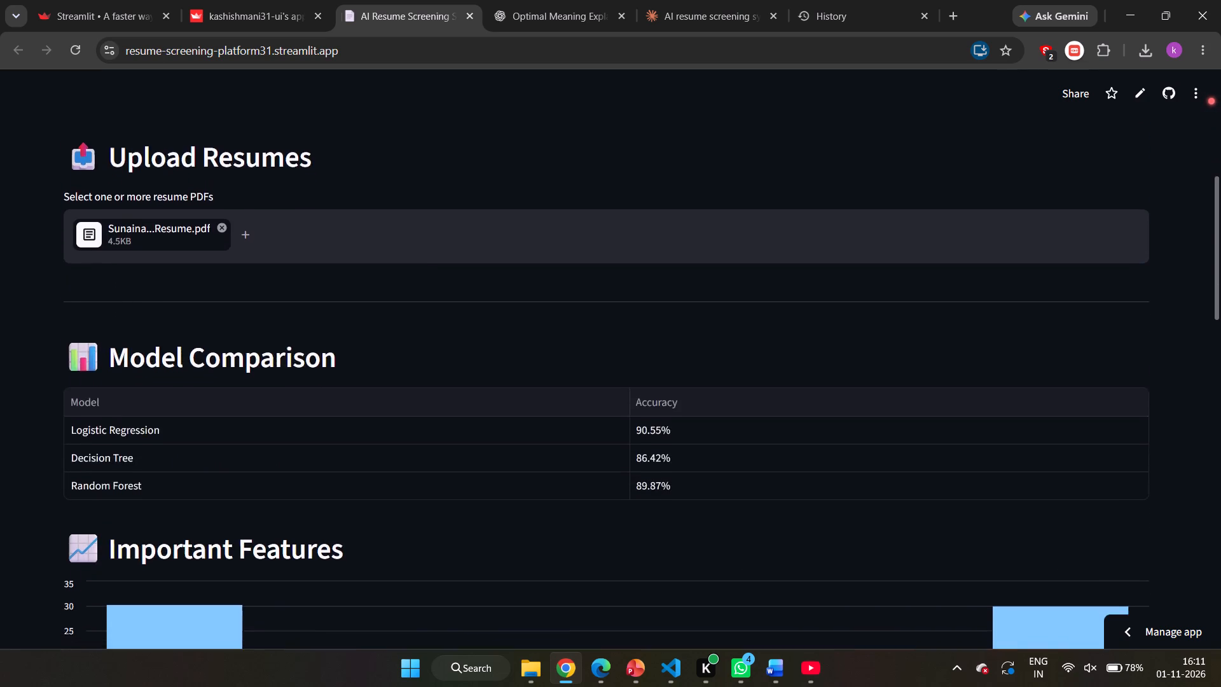
{"action": "scroll", "coordinate": [203, 303], "scroll_direction": "down", "scroll_amount": 4}
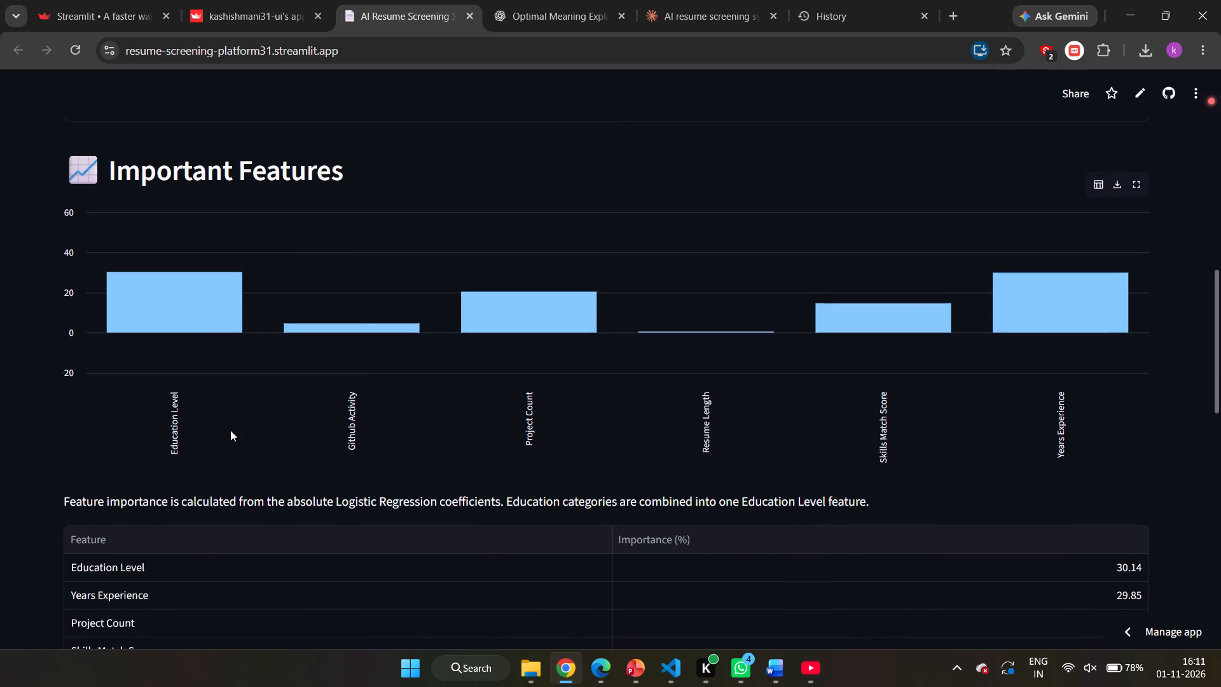
{"action": "scroll", "coordinate": [315, 317], "scroll_direction": "down", "scroll_amount": 1}
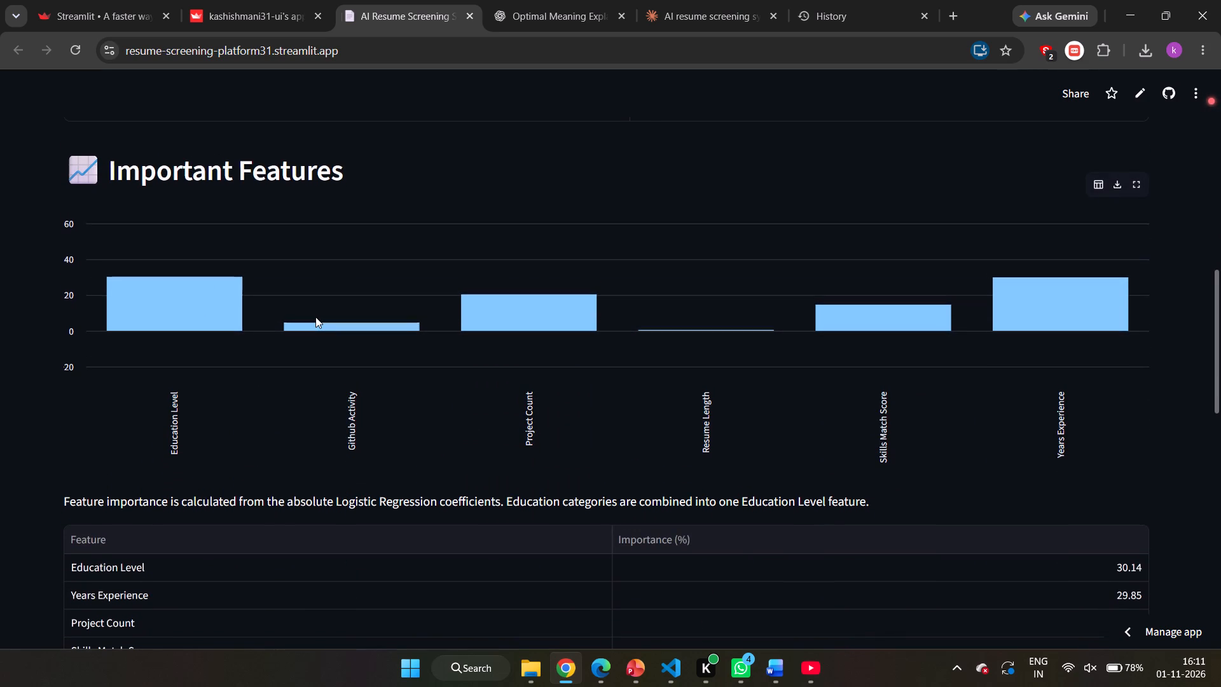
{"action": "scroll", "coordinate": [315, 317], "scroll_direction": "down", "scroll_amount": 3}
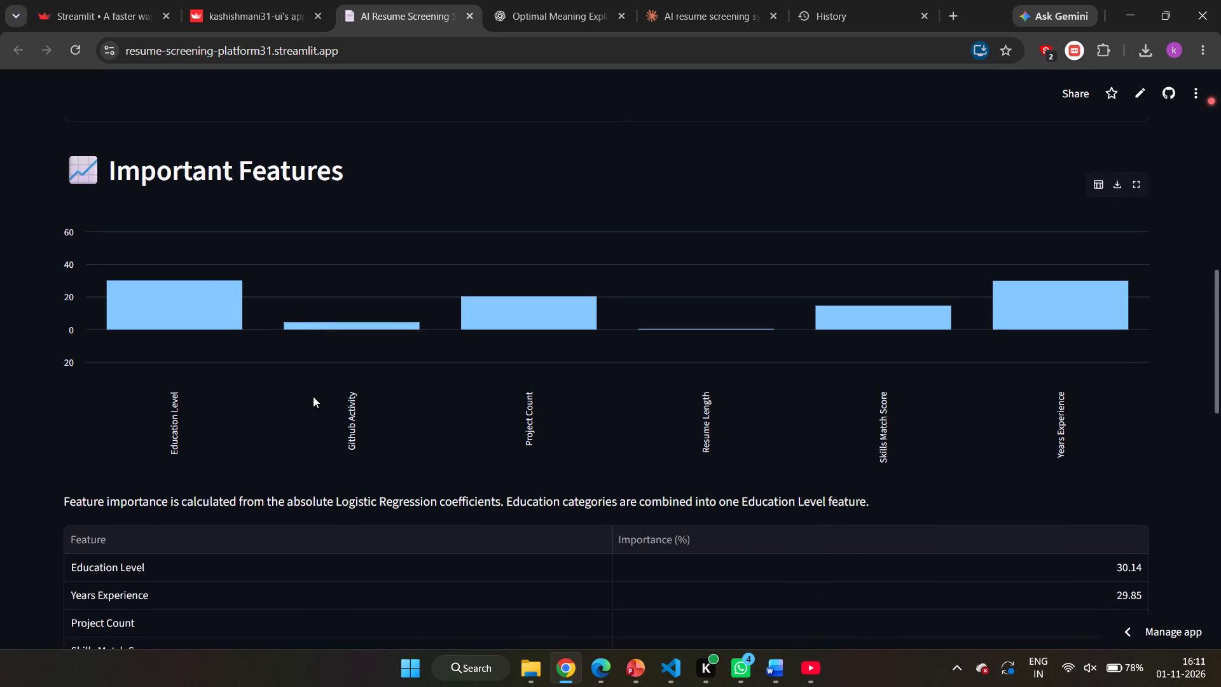
{"action": "scroll", "coordinate": [313, 399], "scroll_direction": "up", "scroll_amount": 5}
{"action": "scroll", "coordinate": [313, 399], "scroll_direction": "down", "scroll_amount": 1}
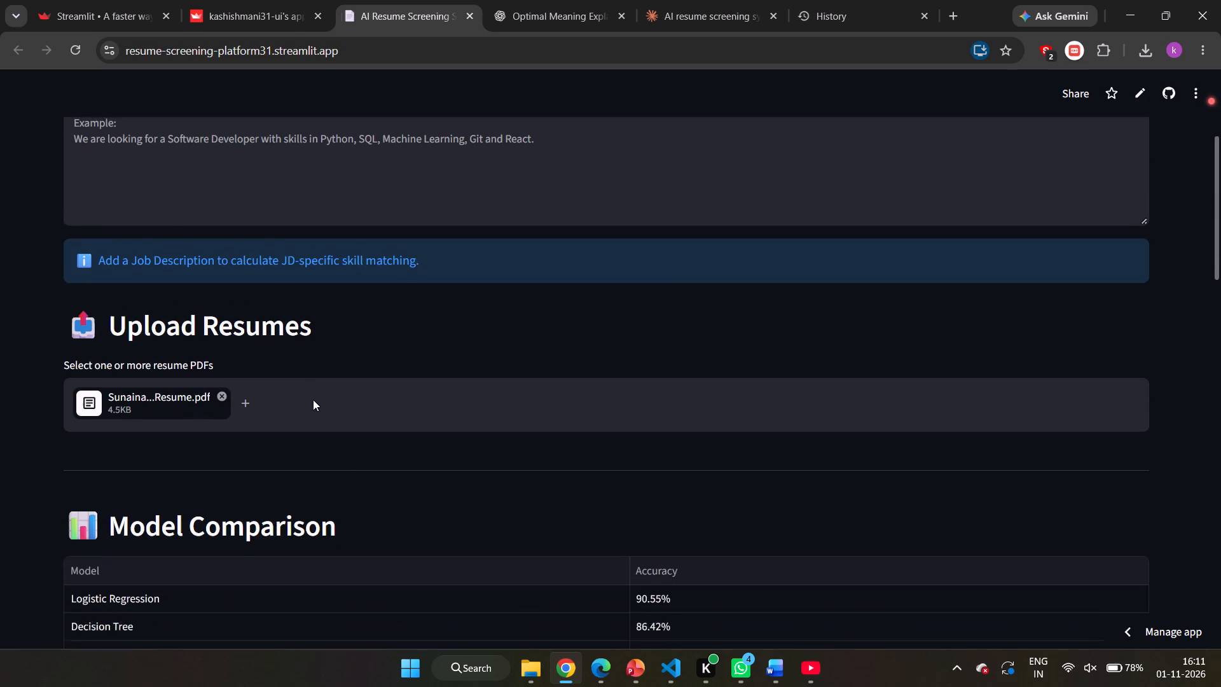
{"action": "scroll", "coordinate": [313, 399], "scroll_direction": "down", "scroll_amount": 1}
{"action": "scroll", "coordinate": [313, 399], "scroll_direction": "up", "scroll_amount": 1}
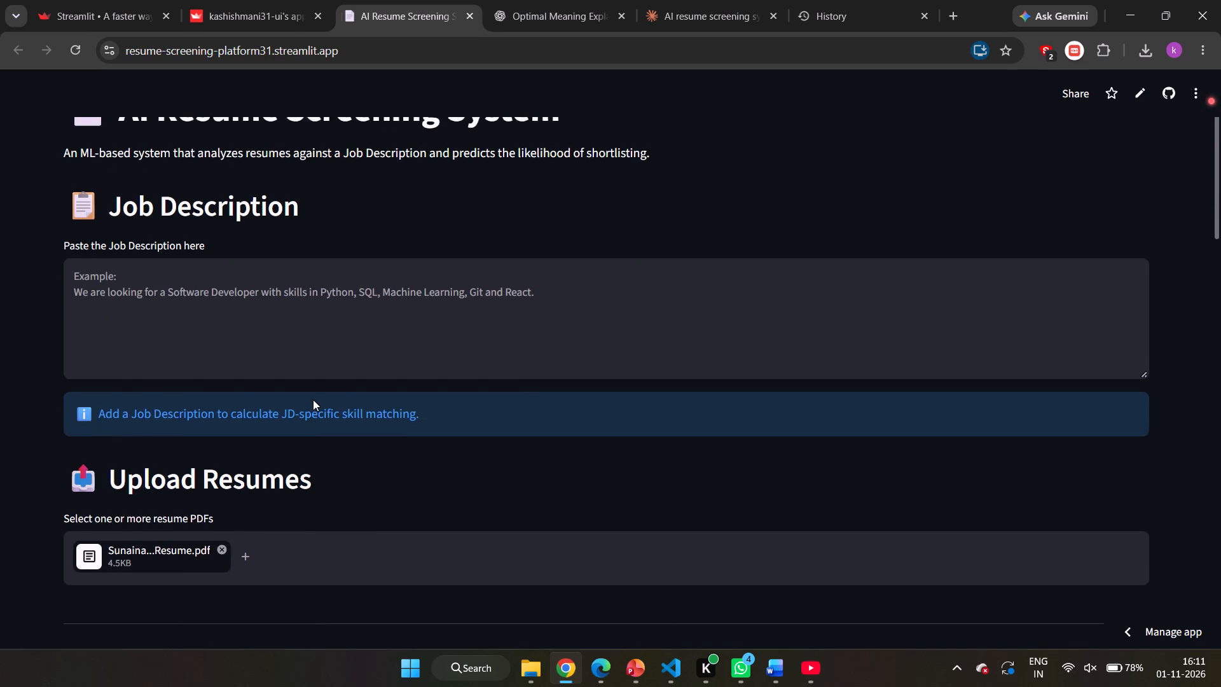
{"action": "scroll", "coordinate": [313, 399], "scroll_direction": "up", "scroll_amount": 1}
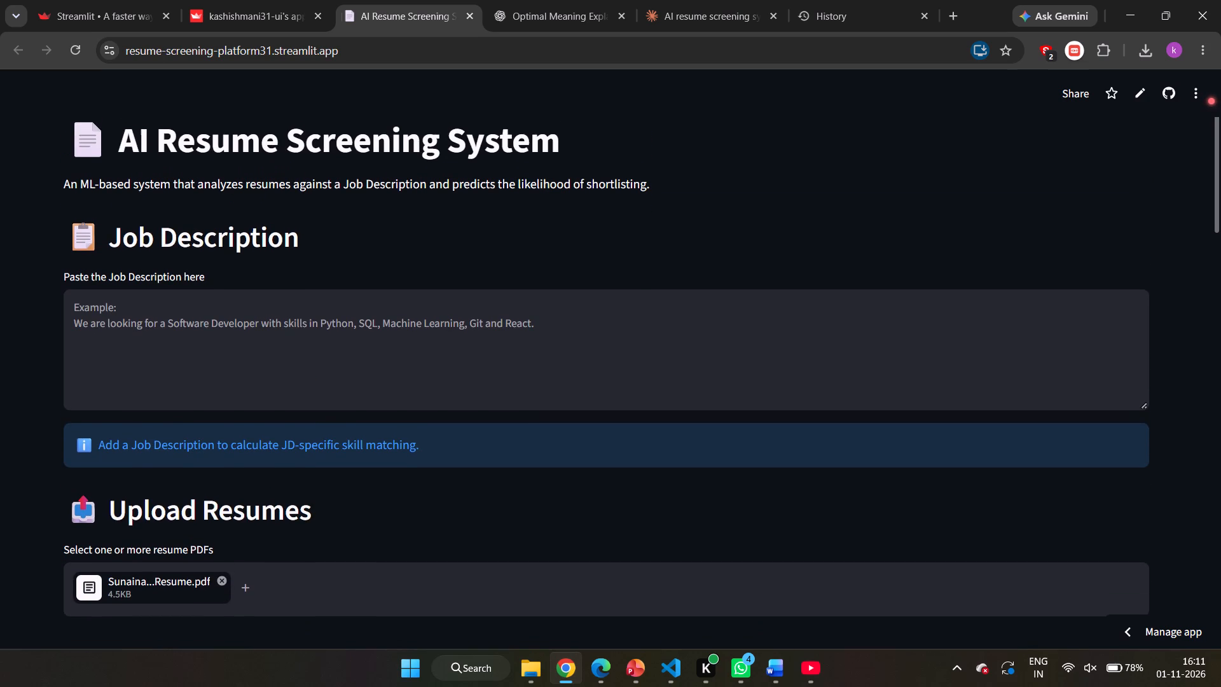
{"action": "key", "text": "Print"}
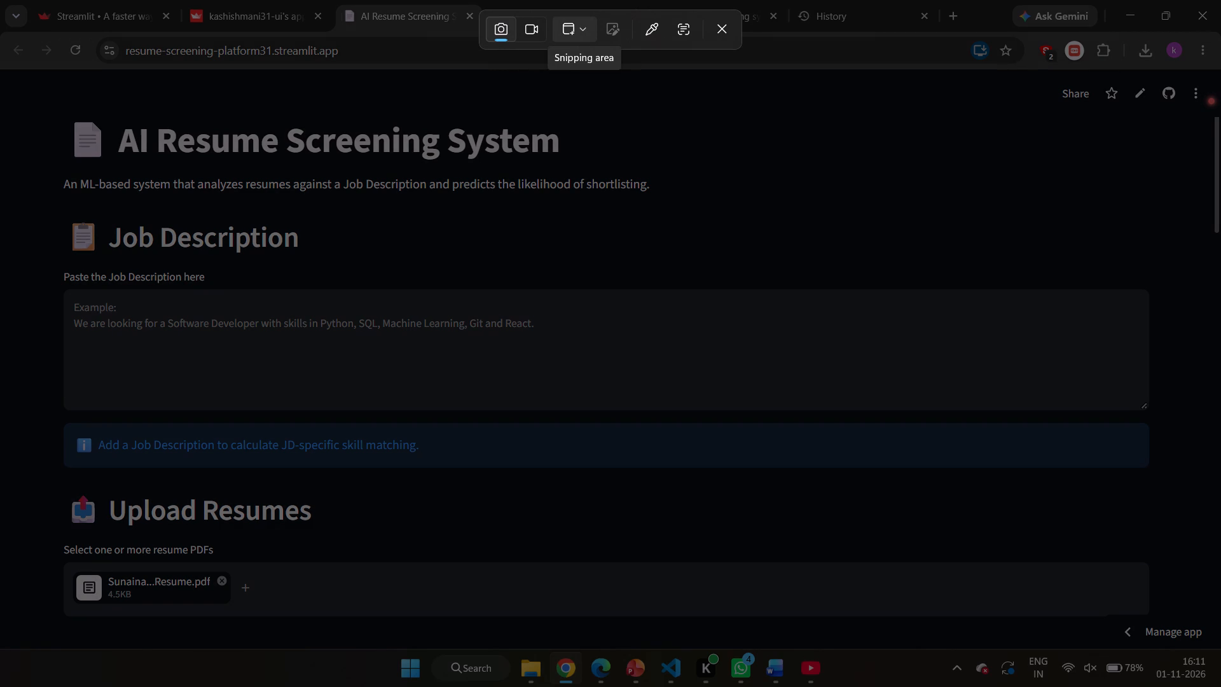
{"action": "left_click_drag", "start_coordinate": [36, 89], "coordinate": [276, 249]}
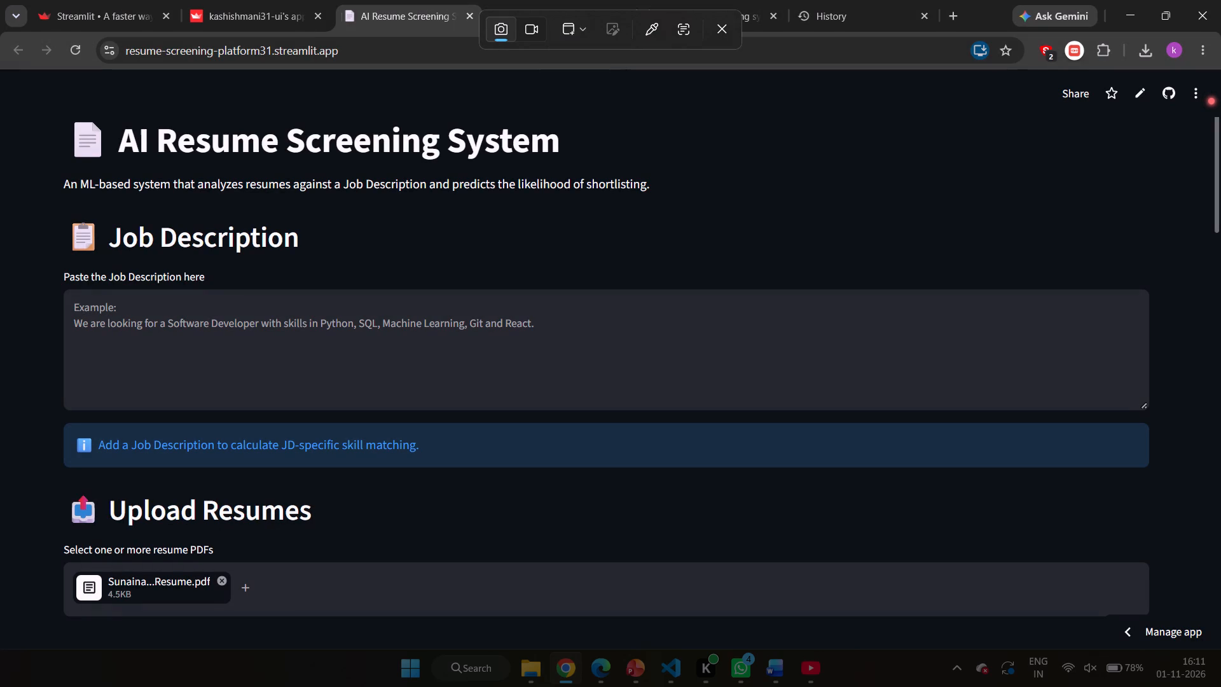
{"action": "left_click_drag", "start_coordinate": [276, 249], "coordinate": [283, 254]}
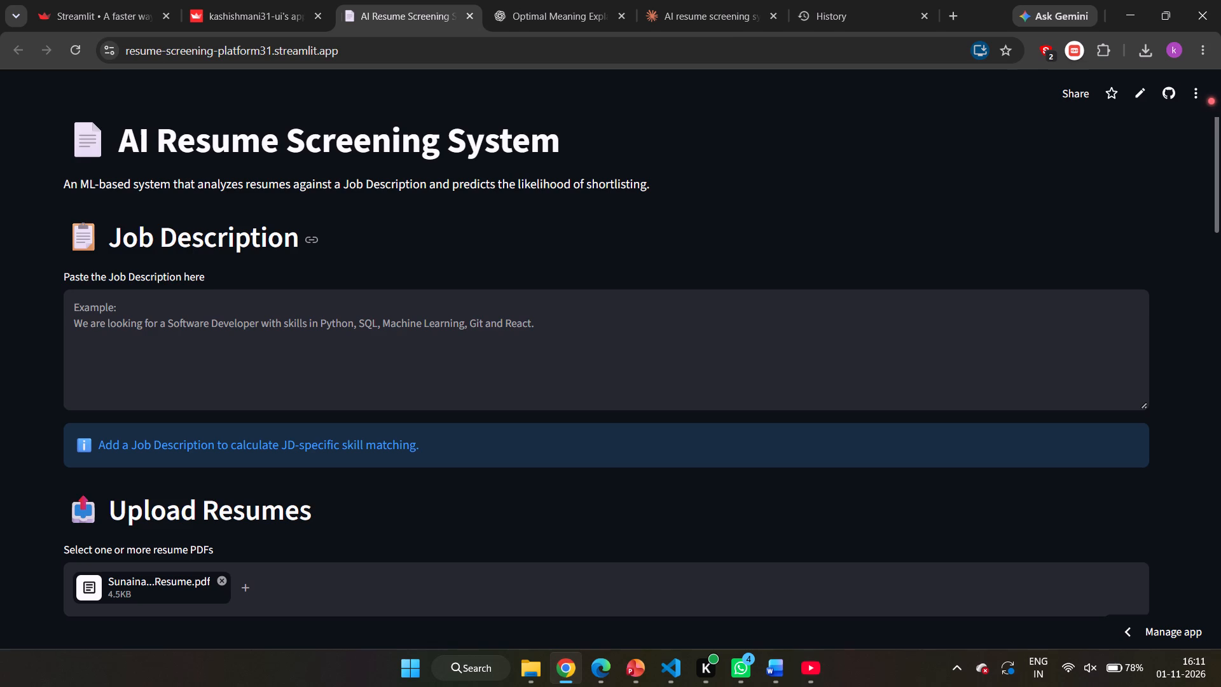
Take a screenshot of the app window showing the Model Comparison table and the Important Features chart, without any notification covering it.
{"action": "scroll", "coordinate": [283, 254], "scroll_direction": "down", "scroll_amount": 2}
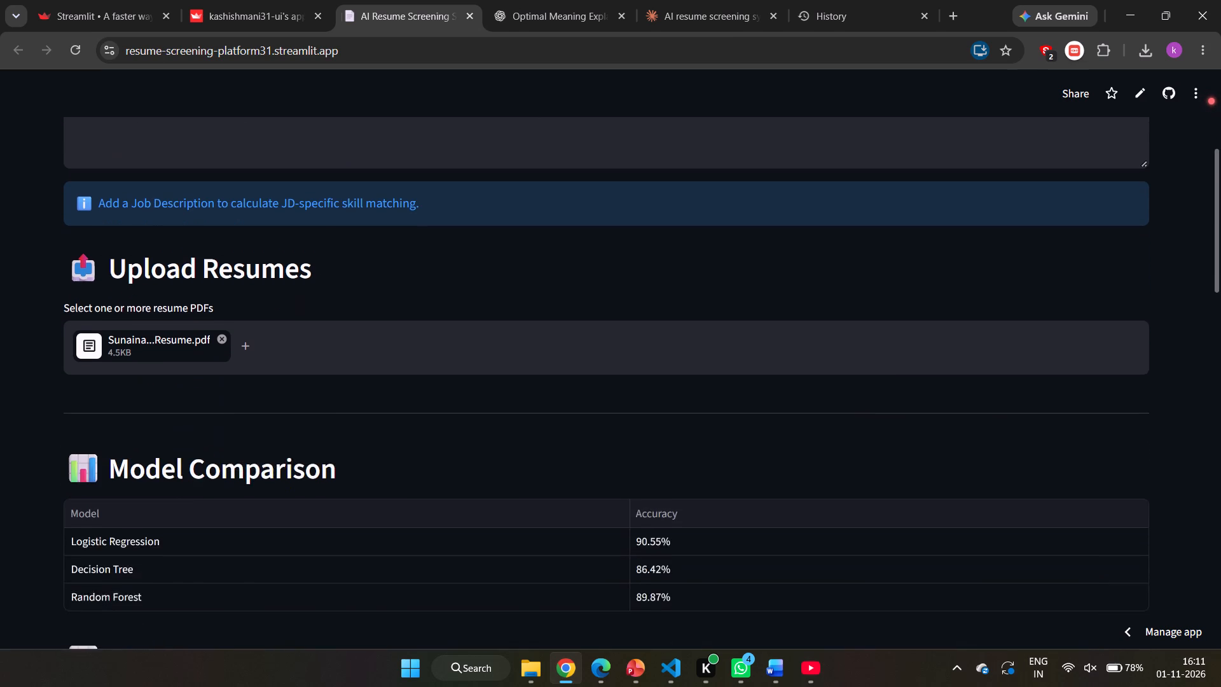
{"action": "scroll", "coordinate": [283, 254], "scroll_direction": "down", "scroll_amount": 4}
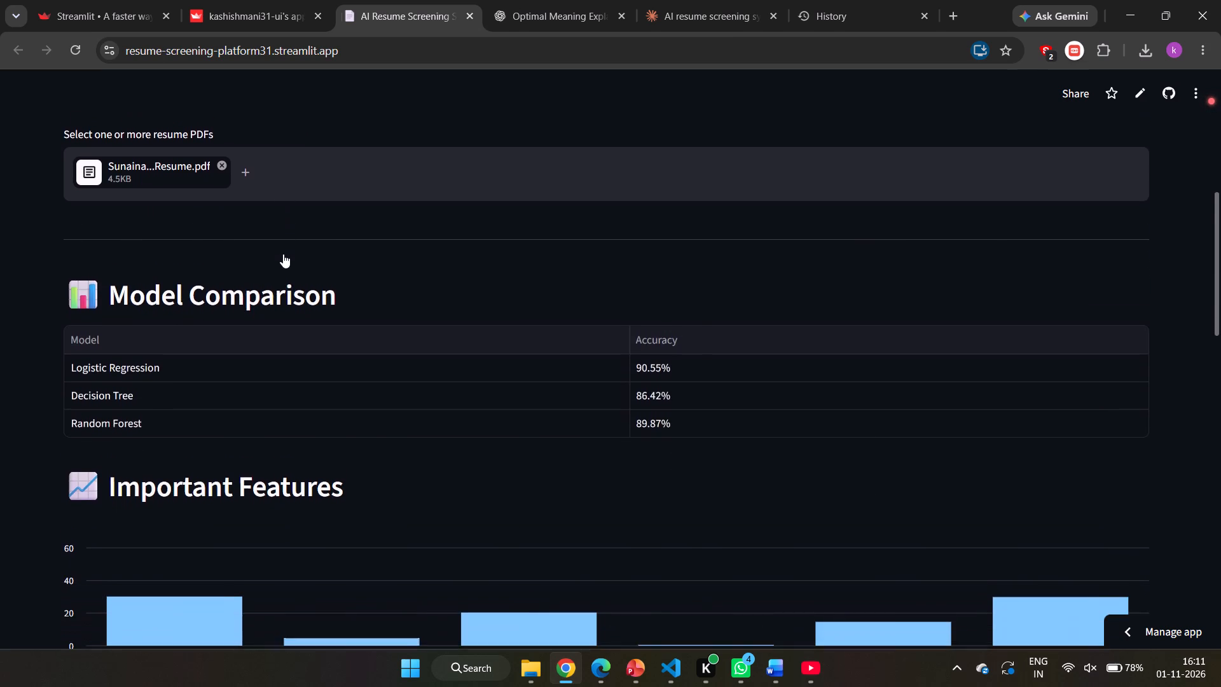
{"action": "scroll", "coordinate": [283, 254], "scroll_direction": "down", "scroll_amount": 3}
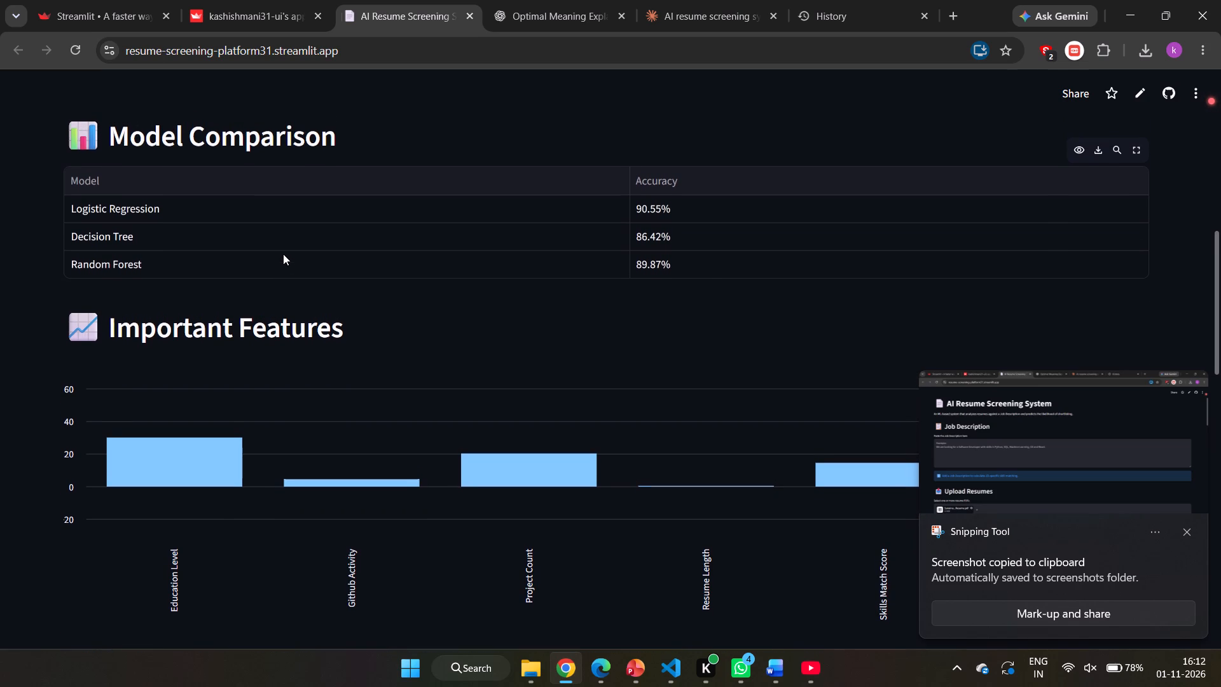
{"action": "key", "text": "Print"}
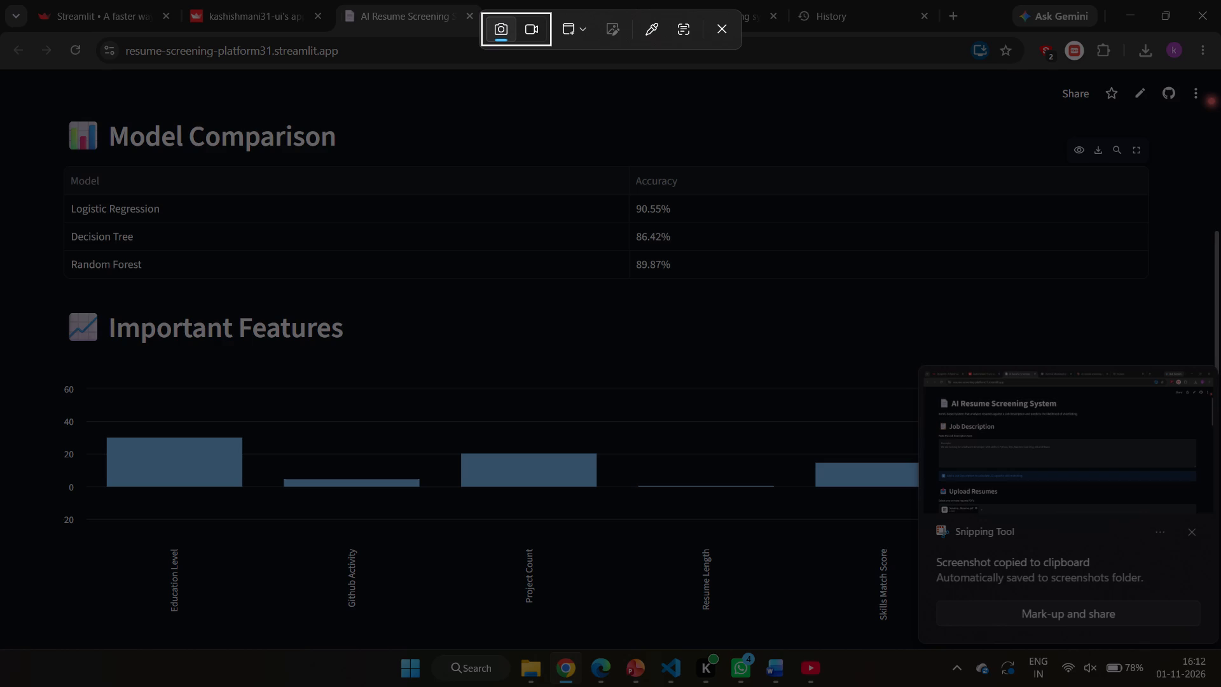
{"action": "left_click", "coordinate": [729, 36]}
{"action": "key", "text": "Print"}
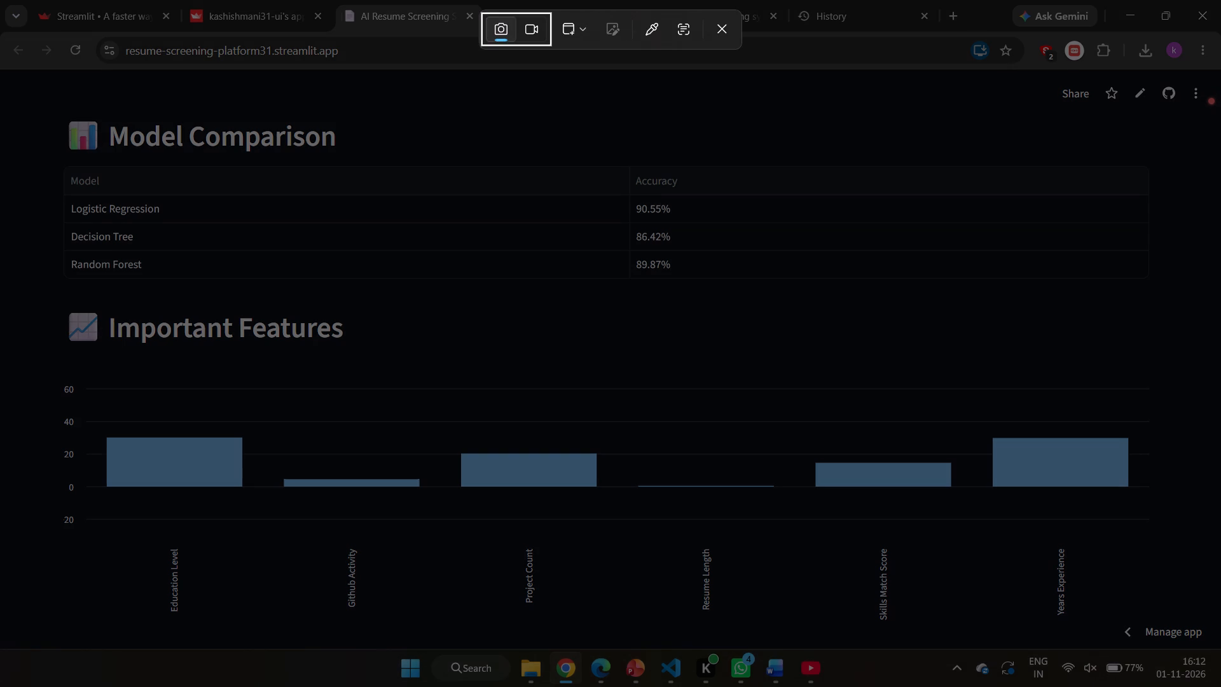
{"action": "left_click", "coordinate": [1, 129]}
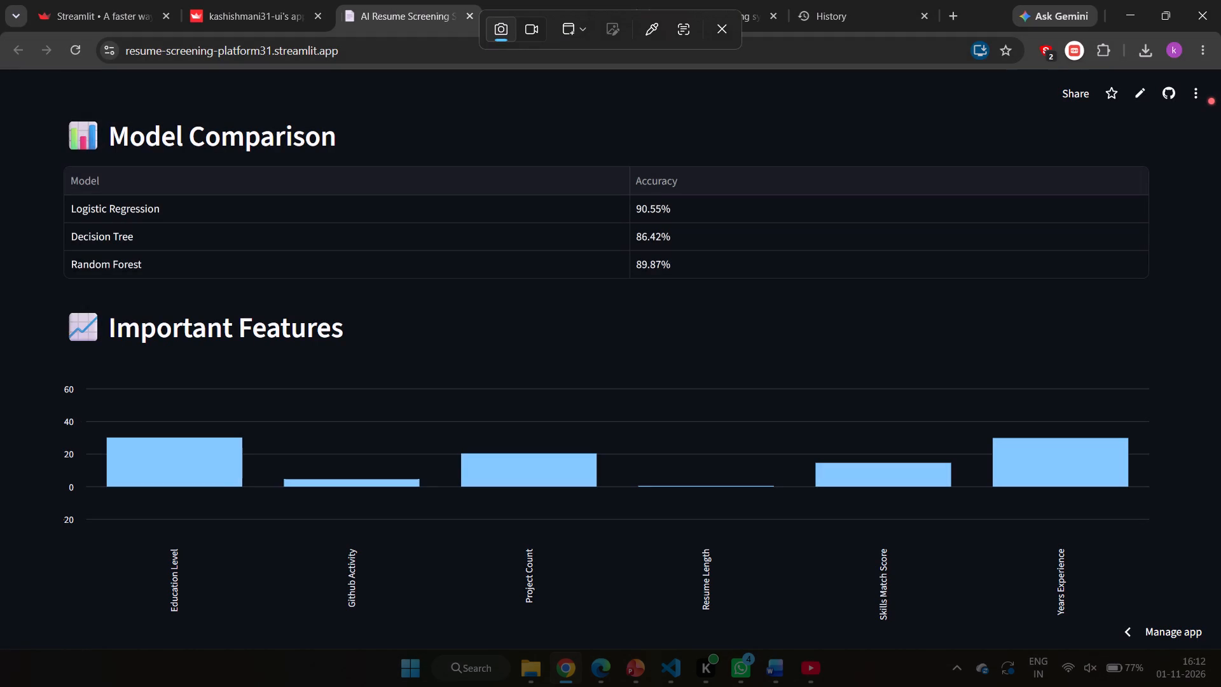
{"action": "scroll", "coordinate": [202, 279], "scroll_direction": "down", "scroll_amount": 3}
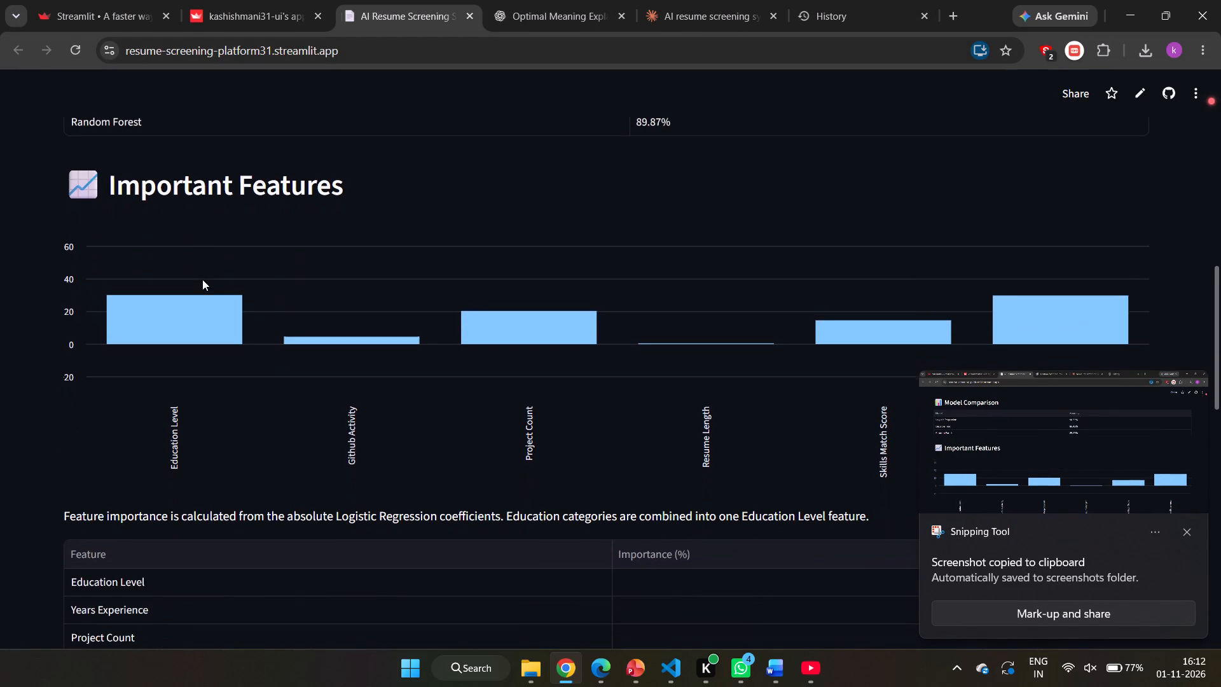
{"action": "scroll", "coordinate": [202, 279], "scroll_direction": "down", "scroll_amount": 1}
{"action": "scroll", "coordinate": [216, 420], "scroll_direction": "down", "scroll_amount": 2}
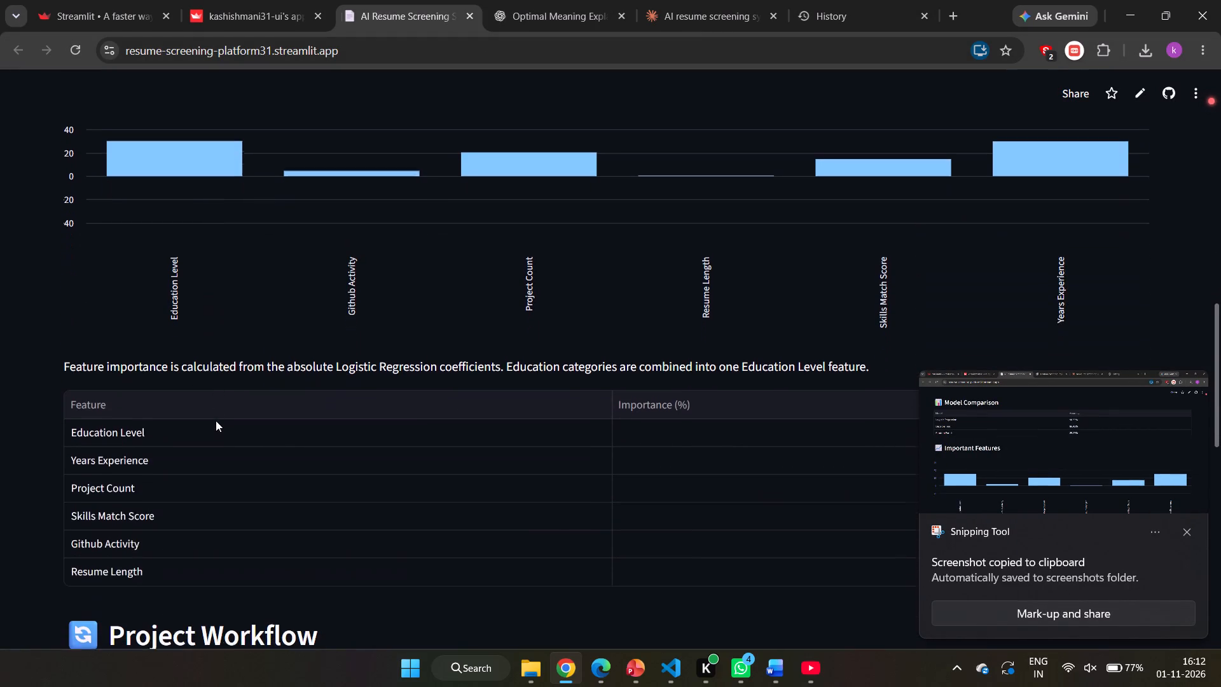
{"action": "scroll", "coordinate": [216, 420], "scroll_direction": "down", "scroll_amount": 3}
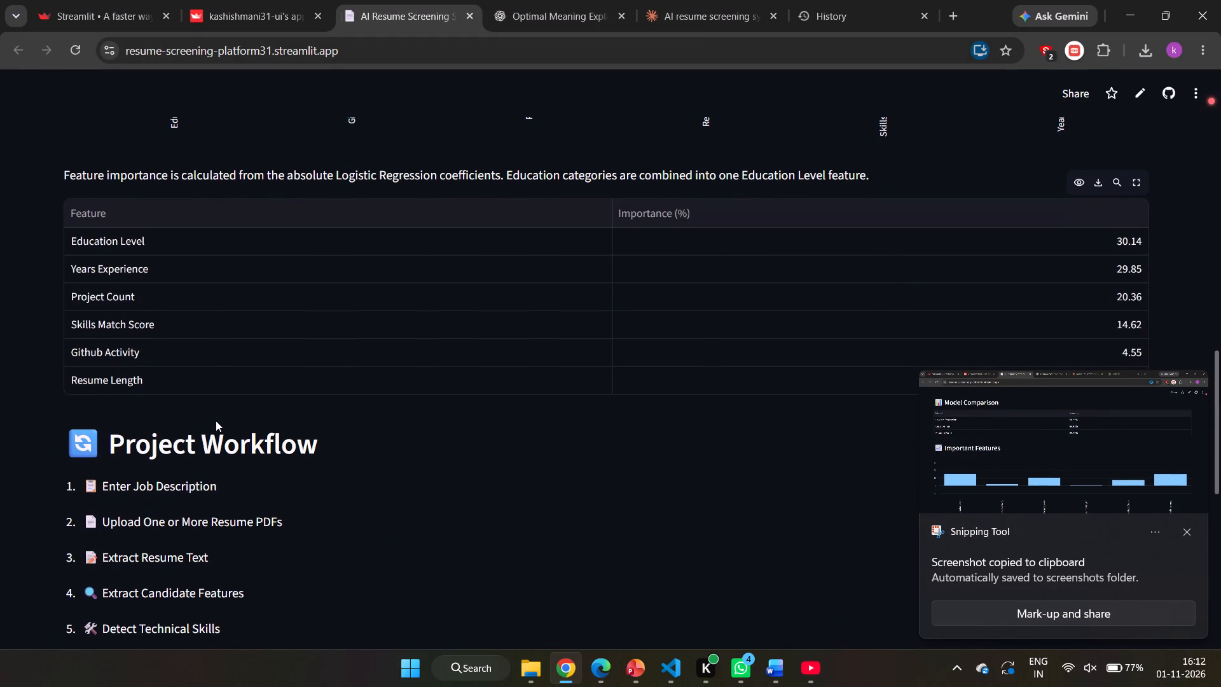
{"action": "scroll", "coordinate": [216, 420], "scroll_direction": "down", "scroll_amount": 2}
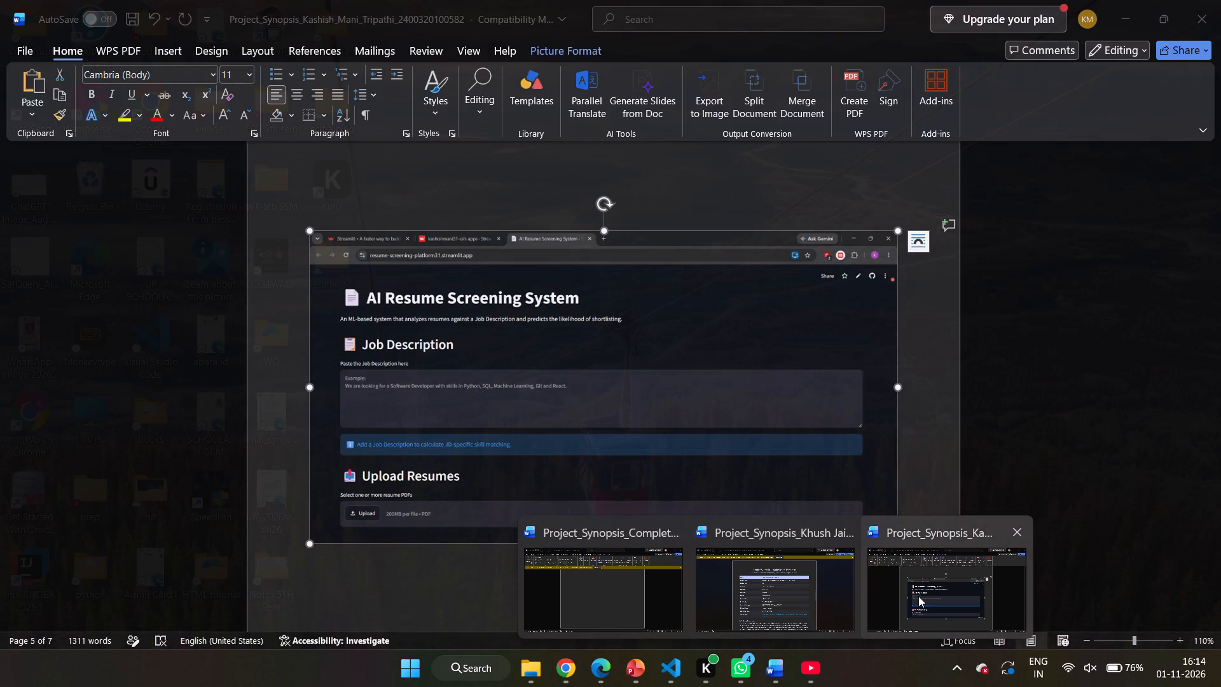
{"action": "left_click", "coordinate": [918, 596]}
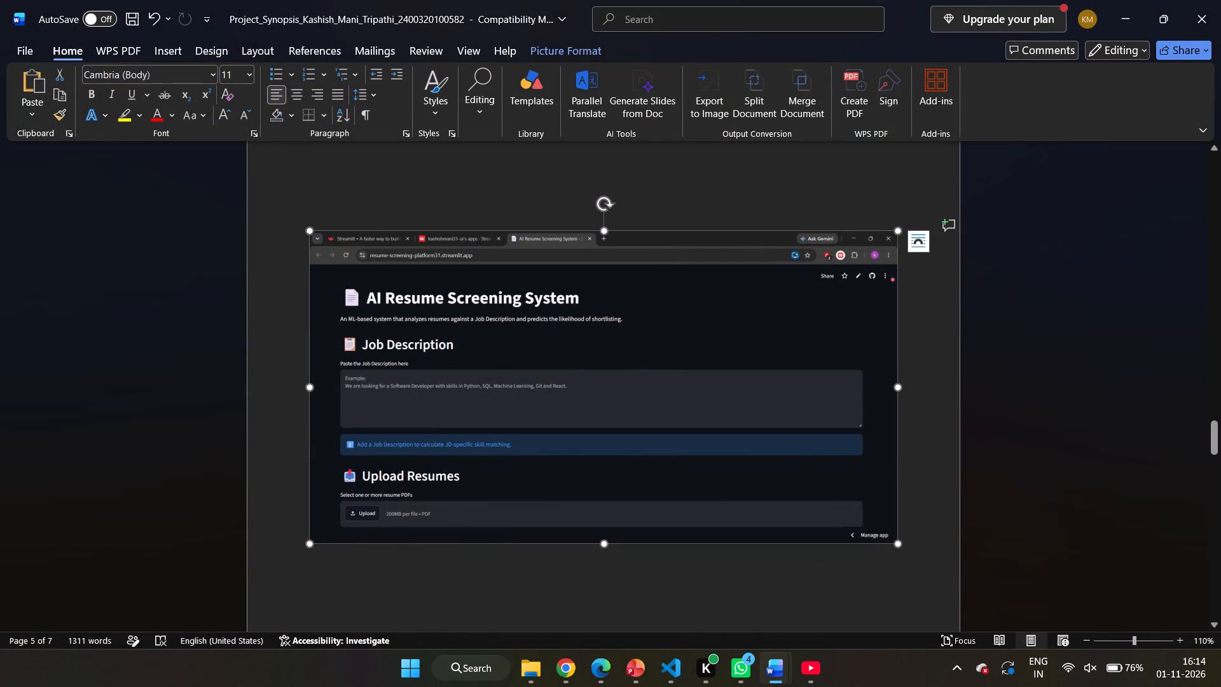
{"action": "right_click", "coordinate": [718, 590]}
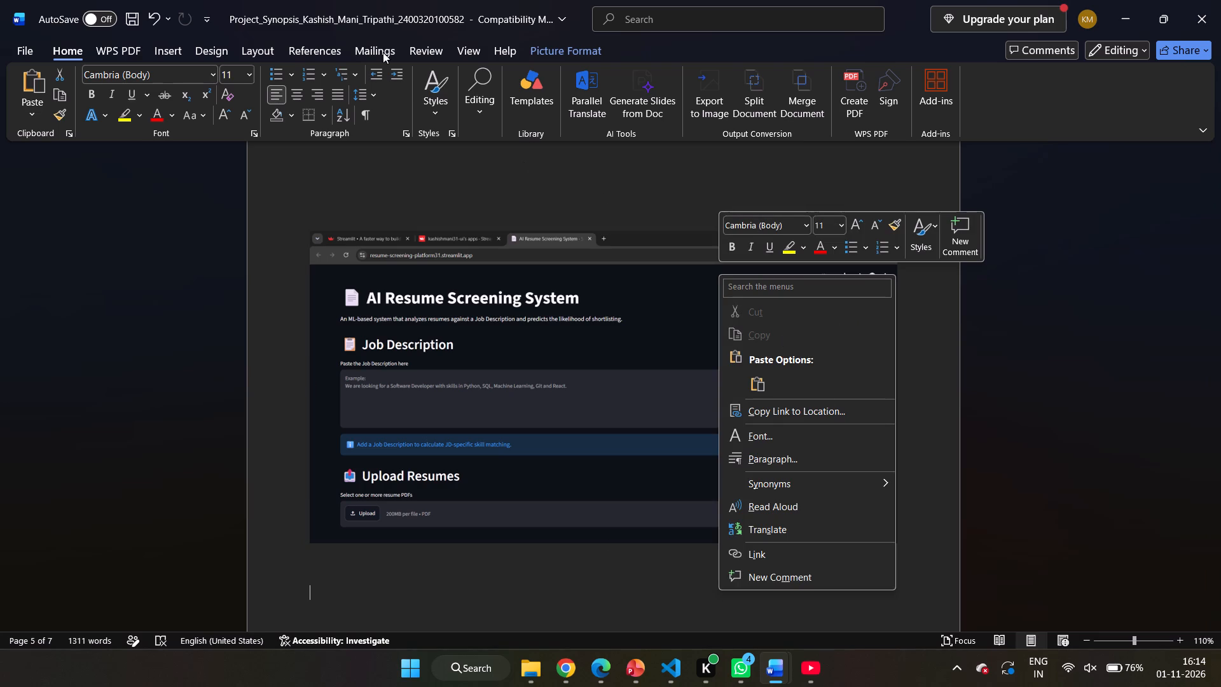
{"action": "left_click", "coordinate": [160, 53]}
{"action": "left_click", "coordinate": [172, 88]}
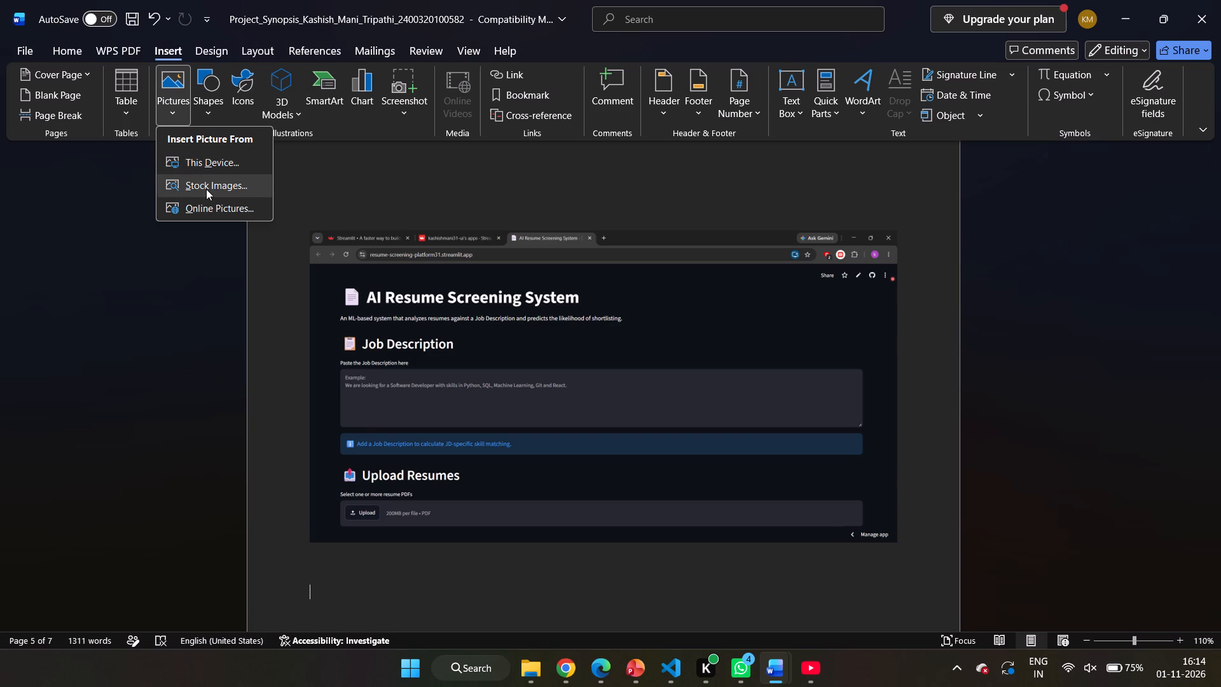
{"action": "left_click", "coordinate": [220, 161]}
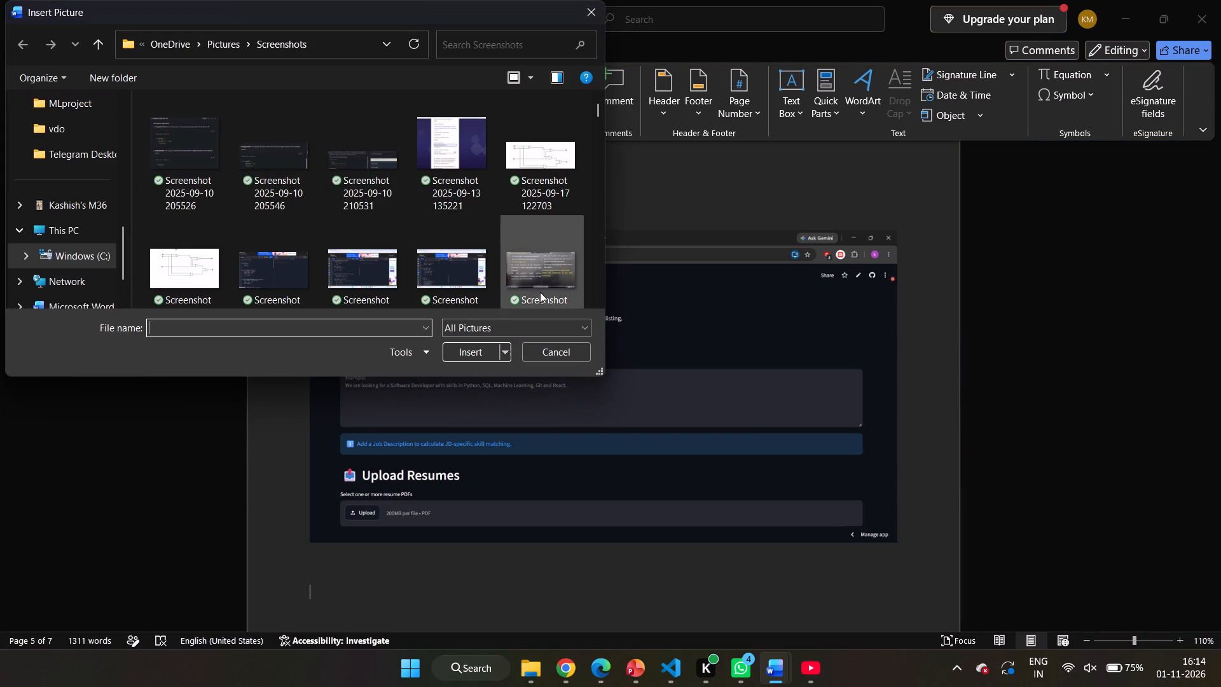
{"action": "left_click_drag", "start_coordinate": [597, 101], "coordinate": [607, 305]}
{"action": "left_click_drag", "start_coordinate": [596, 113], "coordinate": [601, 319]}
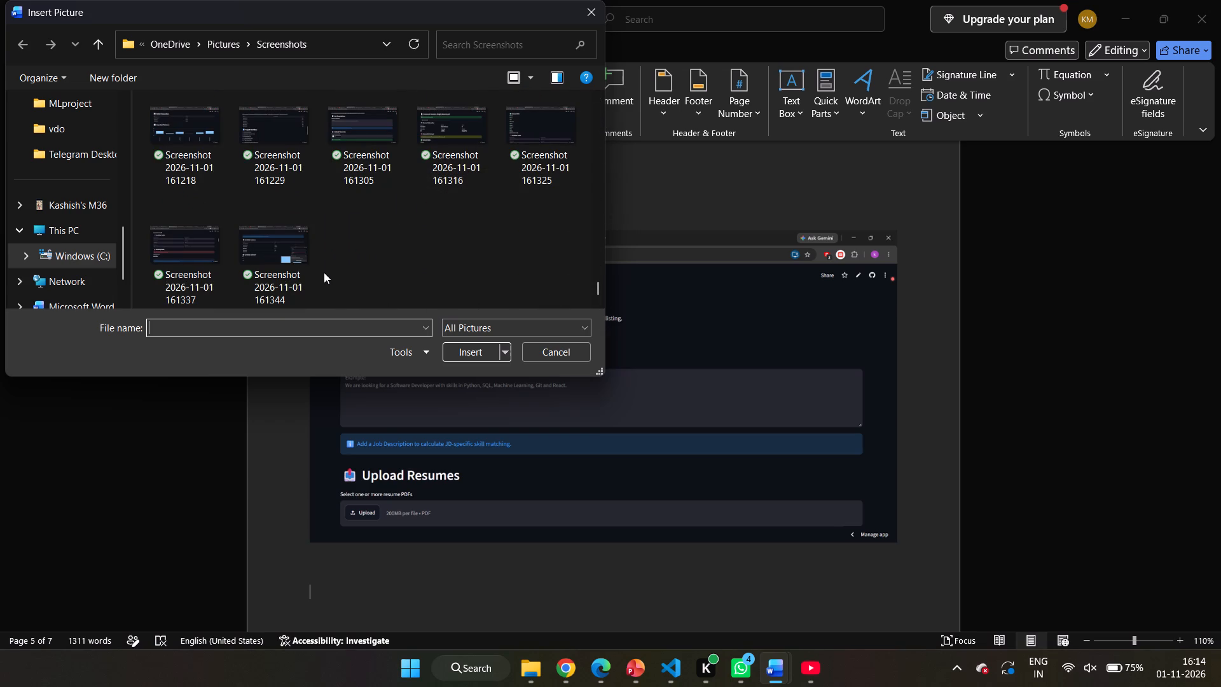
{"action": "left_click", "coordinate": [284, 250]}
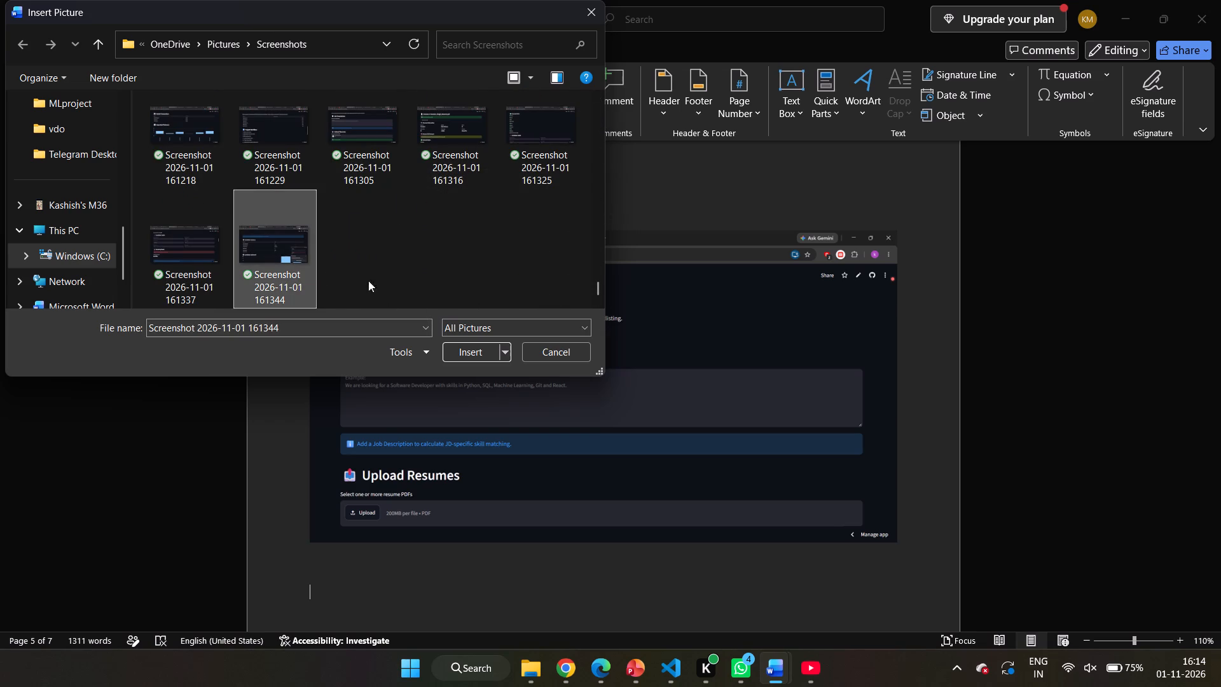
{"action": "left_click", "coordinate": [456, 357]}
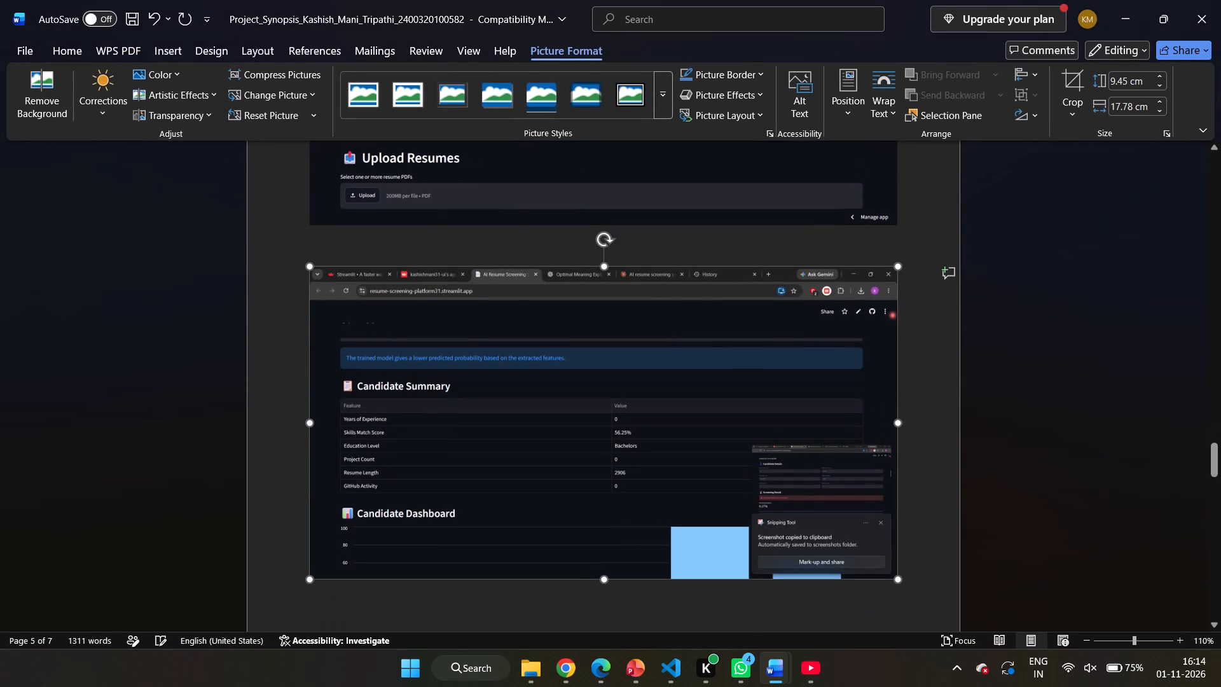
{"action": "left_click", "coordinate": [533, 233]}
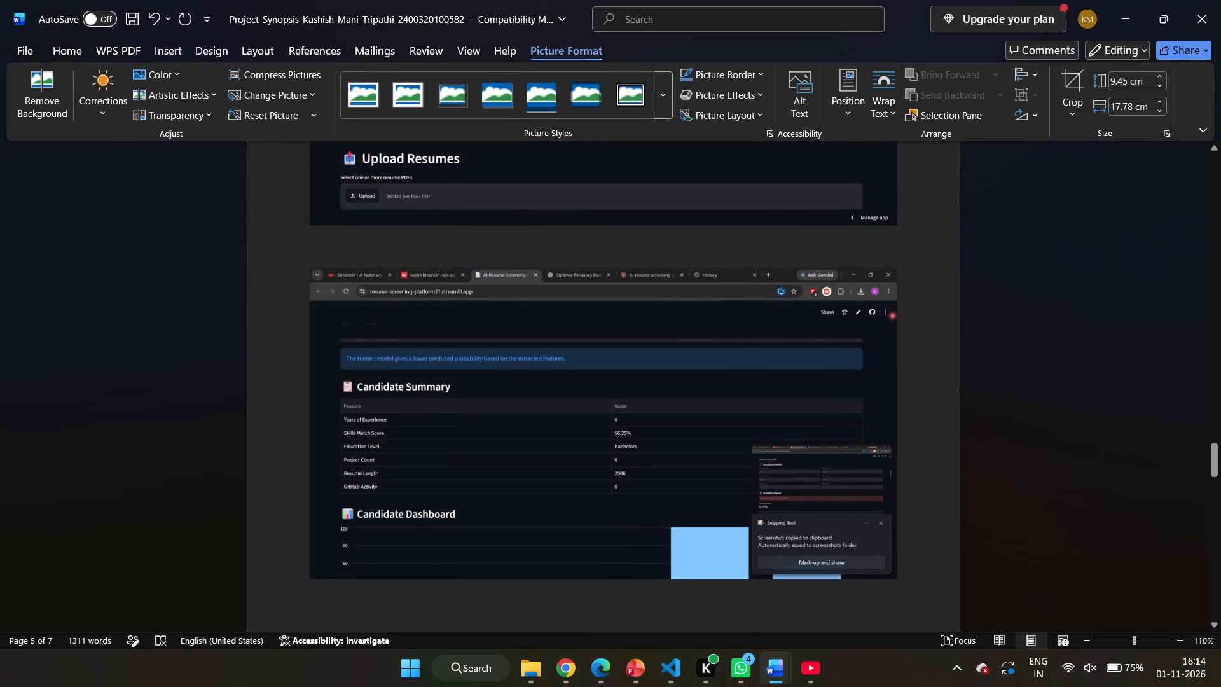
{"action": "left_click", "coordinate": [180, 49]}
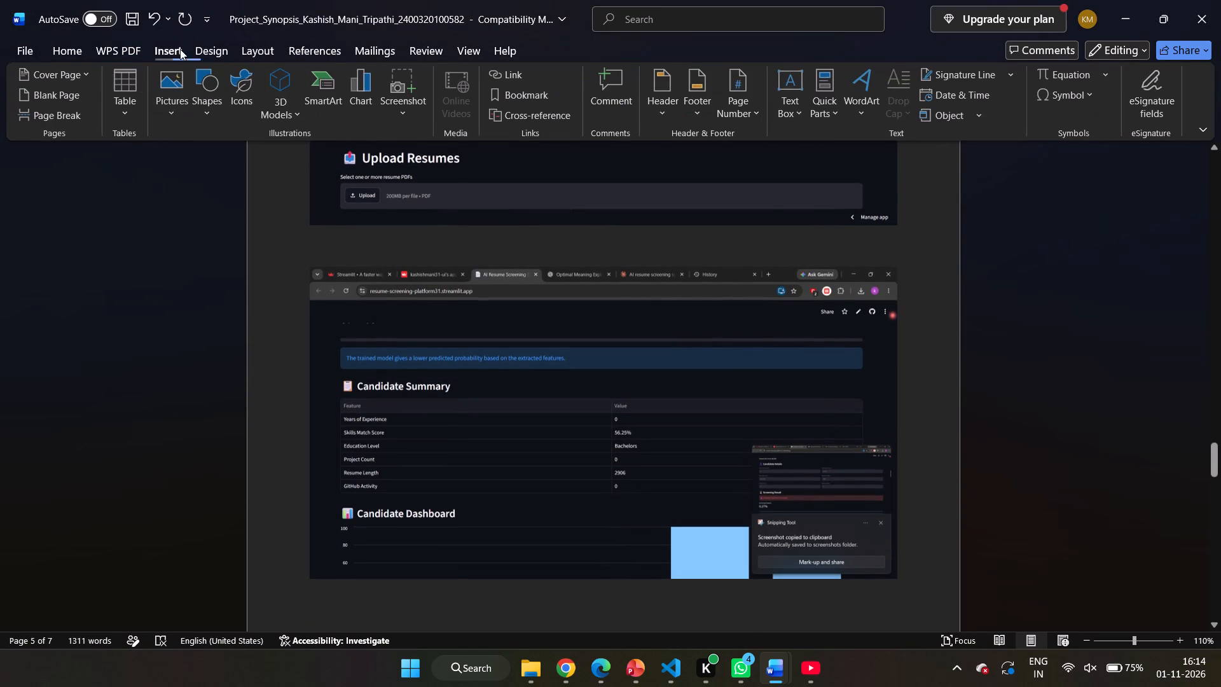
{"action": "left_click", "coordinate": [170, 99]}
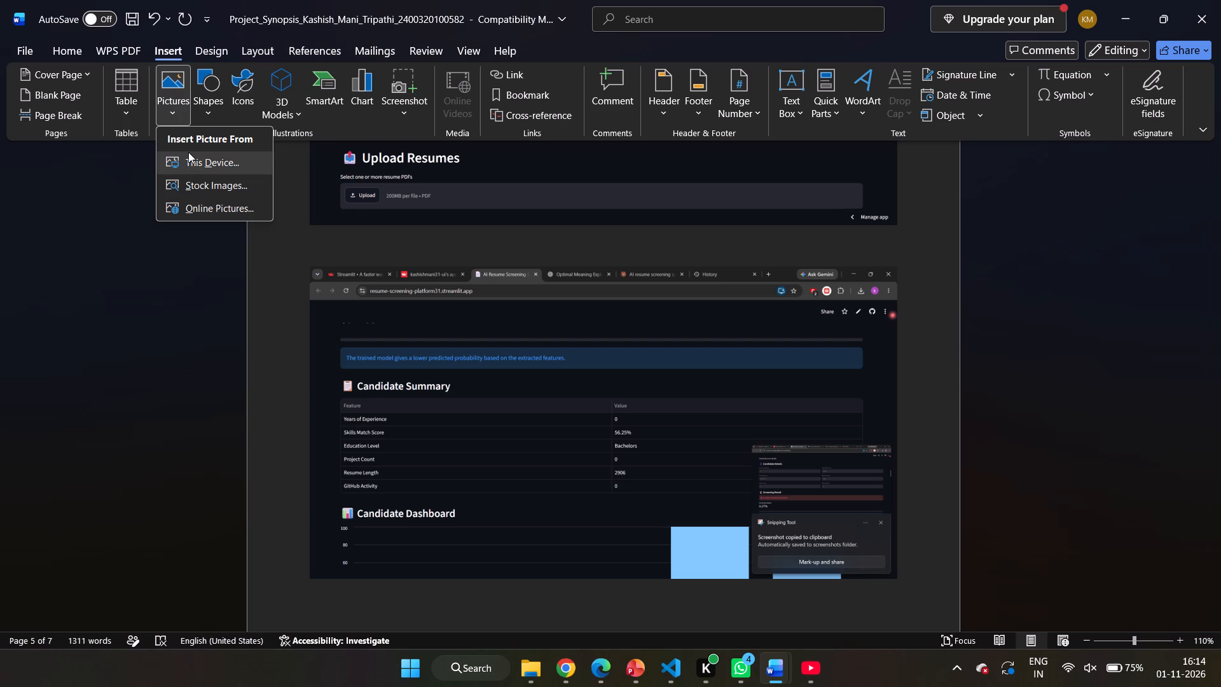
{"action": "left_click", "coordinate": [188, 153]}
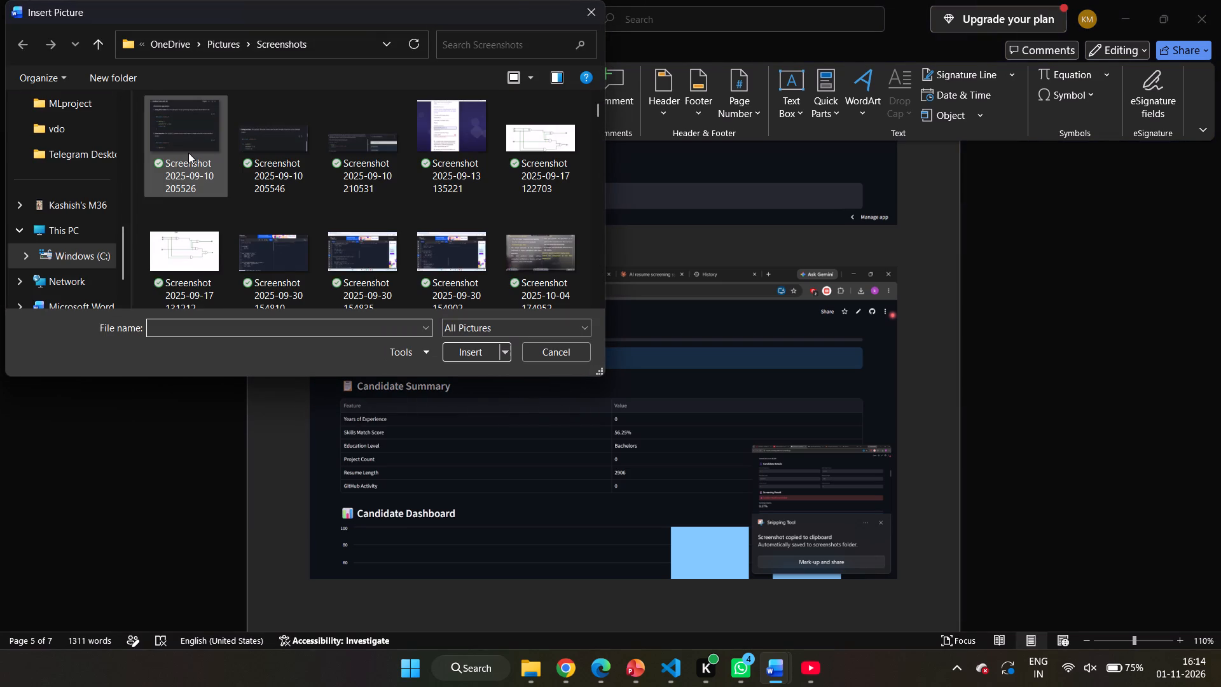
{"action": "left_click_drag", "start_coordinate": [600, 114], "coordinate": [609, 333]}
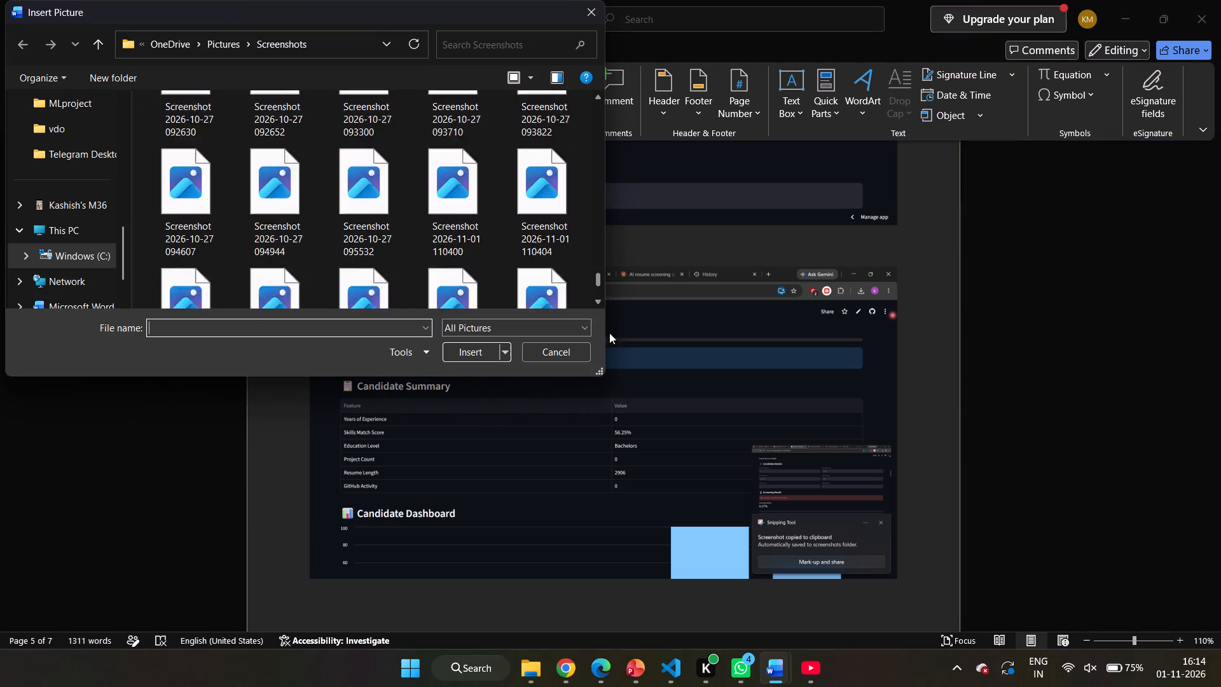
{"action": "left_click_drag", "start_coordinate": [609, 333], "coordinate": [610, 403]}
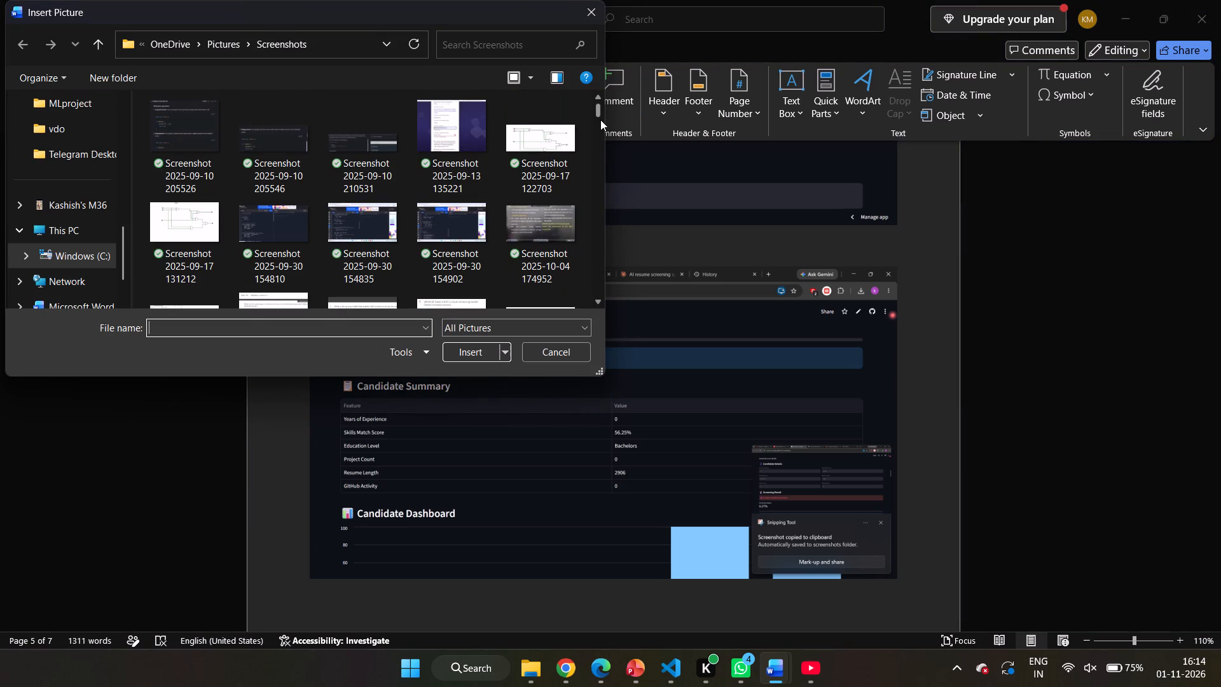
{"action": "left_click_drag", "start_coordinate": [596, 113], "coordinate": [537, 497]}
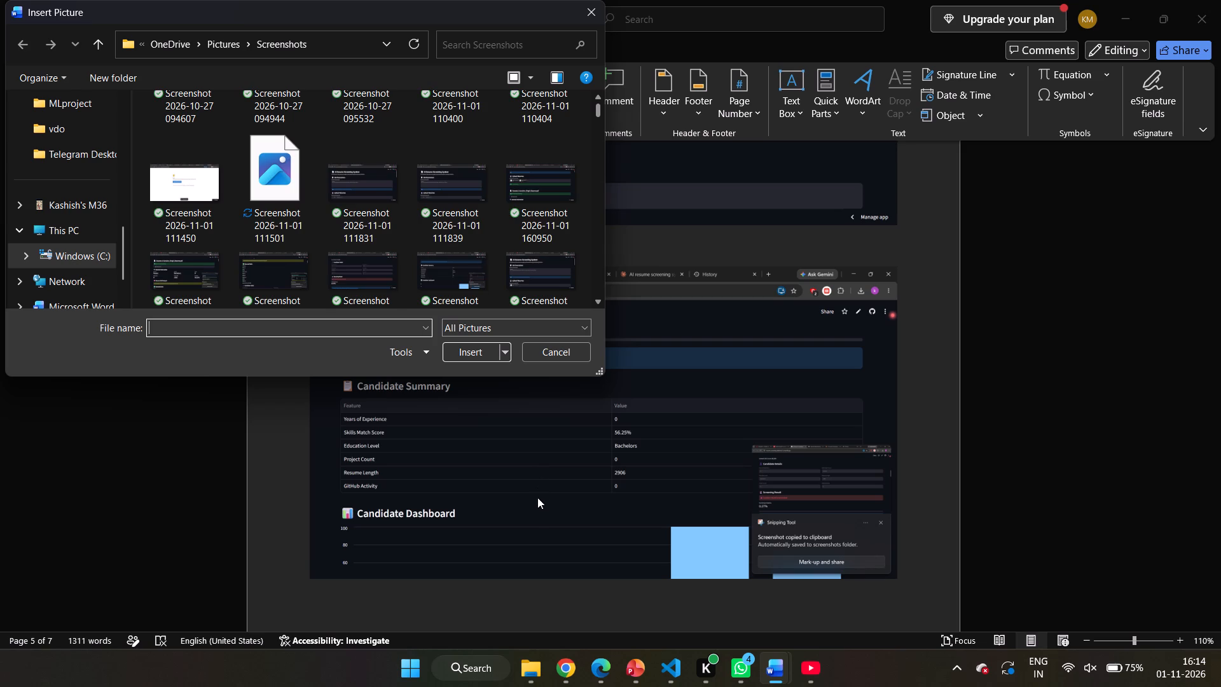
{"action": "left_click_drag", "start_coordinate": [537, 497], "coordinate": [536, 508]}
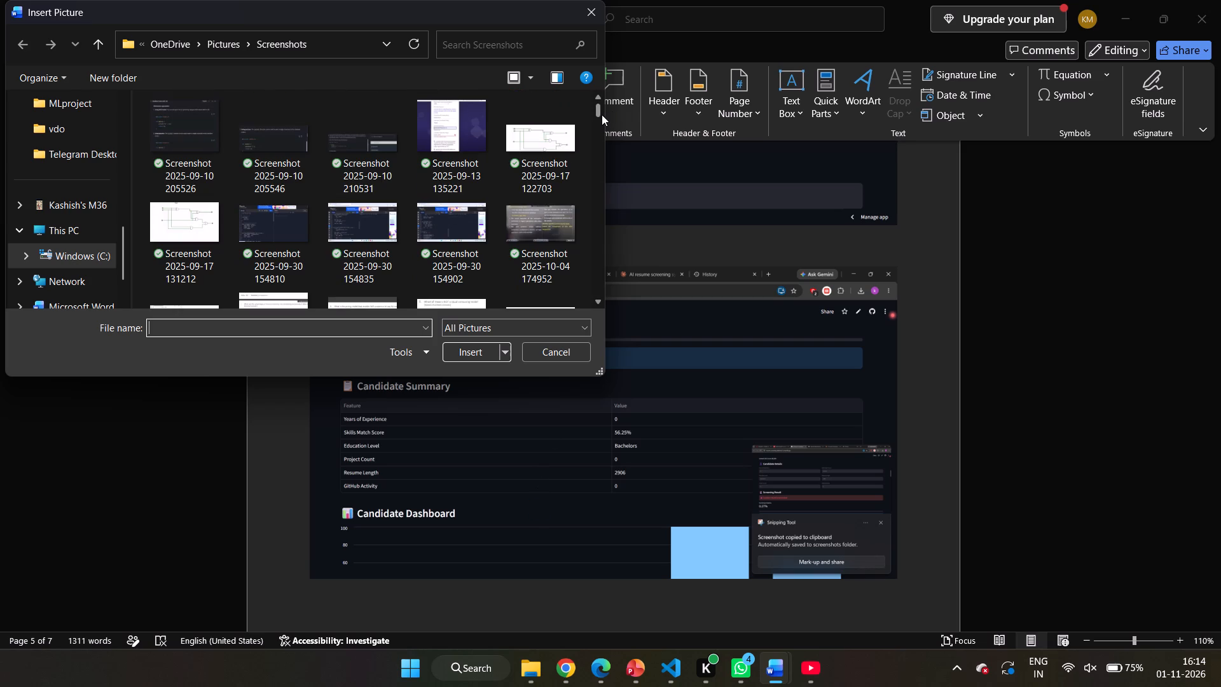
{"action": "left_click_drag", "start_coordinate": [598, 112], "coordinate": [581, 361]}
{"action": "left_click_drag", "start_coordinate": [581, 361], "coordinate": [601, 293]}
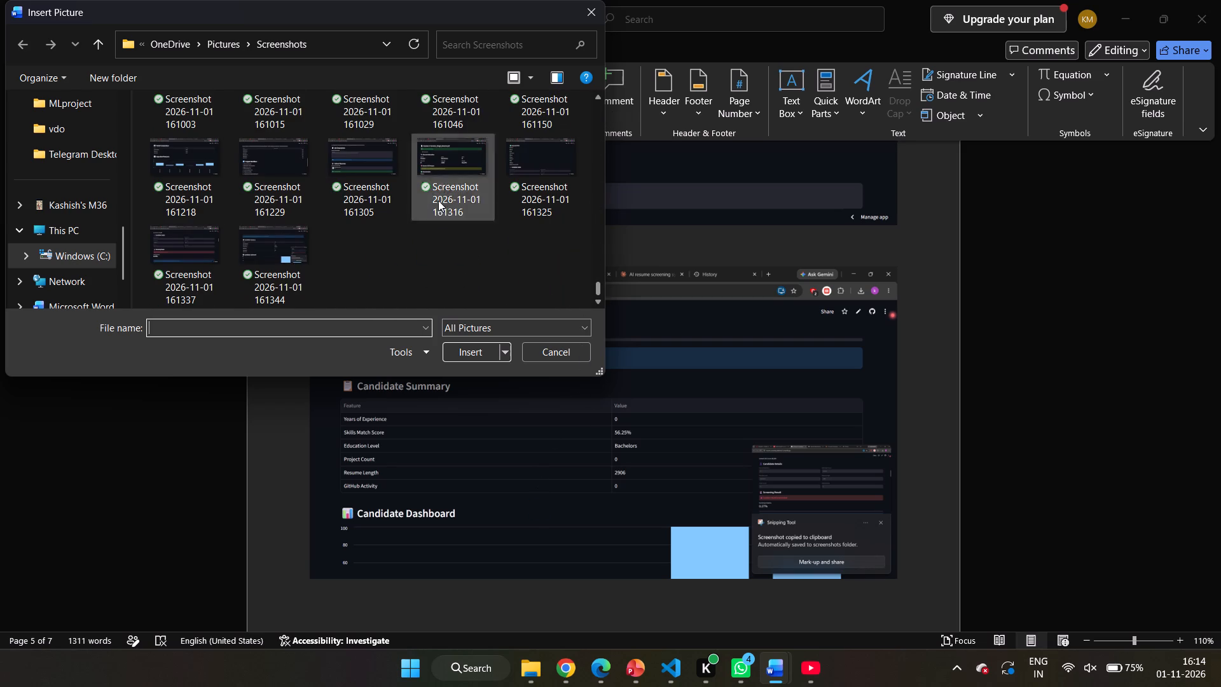
{"action": "left_click", "coordinate": [380, 168]}
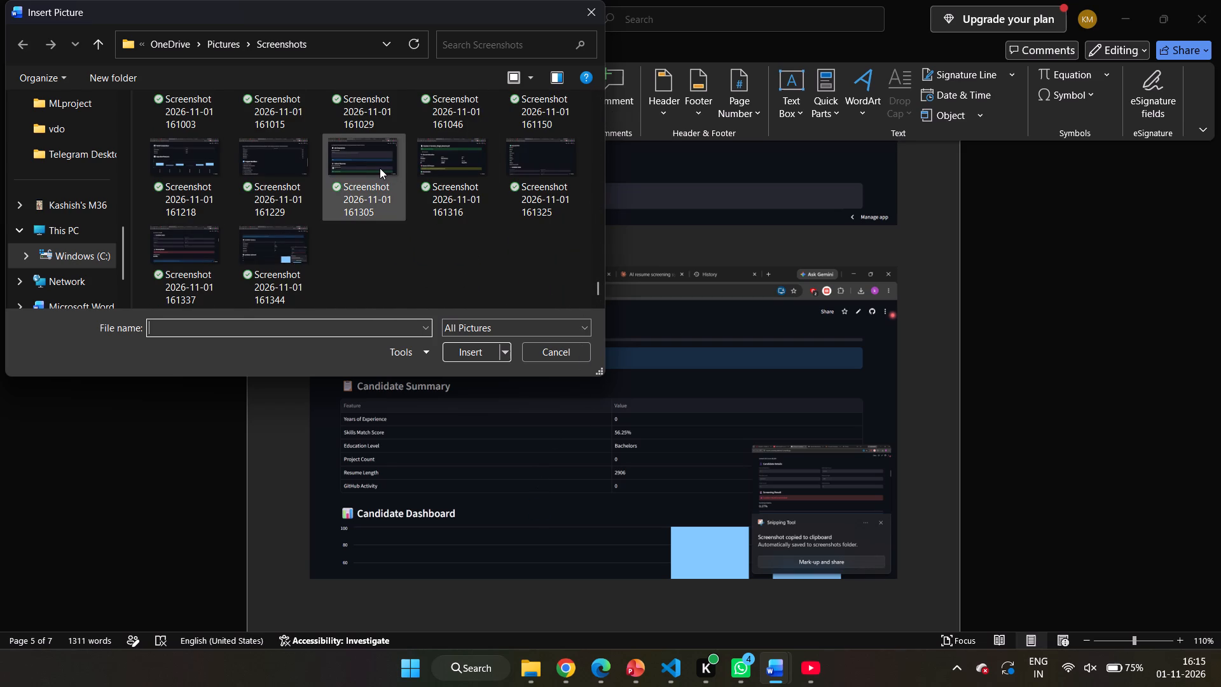
{"action": "left_click", "coordinate": [462, 357]}
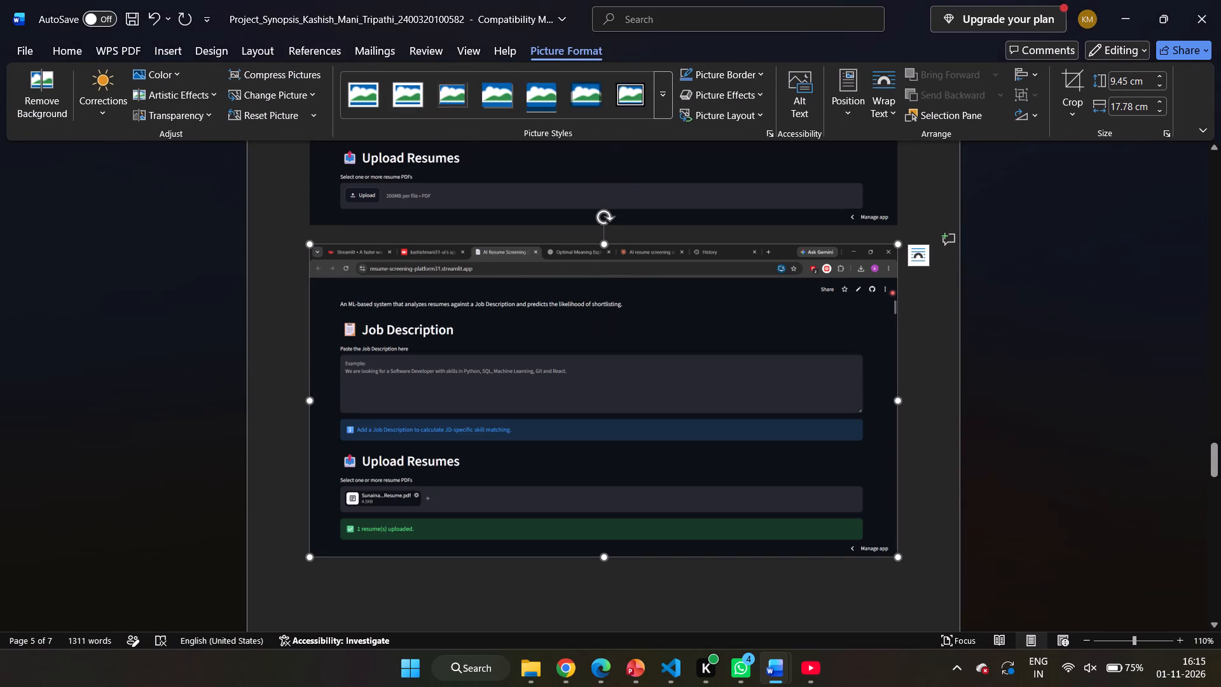
Add a blank line at the newly inserted screenshot of the uploaded resume.
{"action": "left_click", "coordinate": [489, 594]}
{"action": "scroll", "coordinate": [489, 594], "scroll_direction": "down", "scroll_amount": 1}
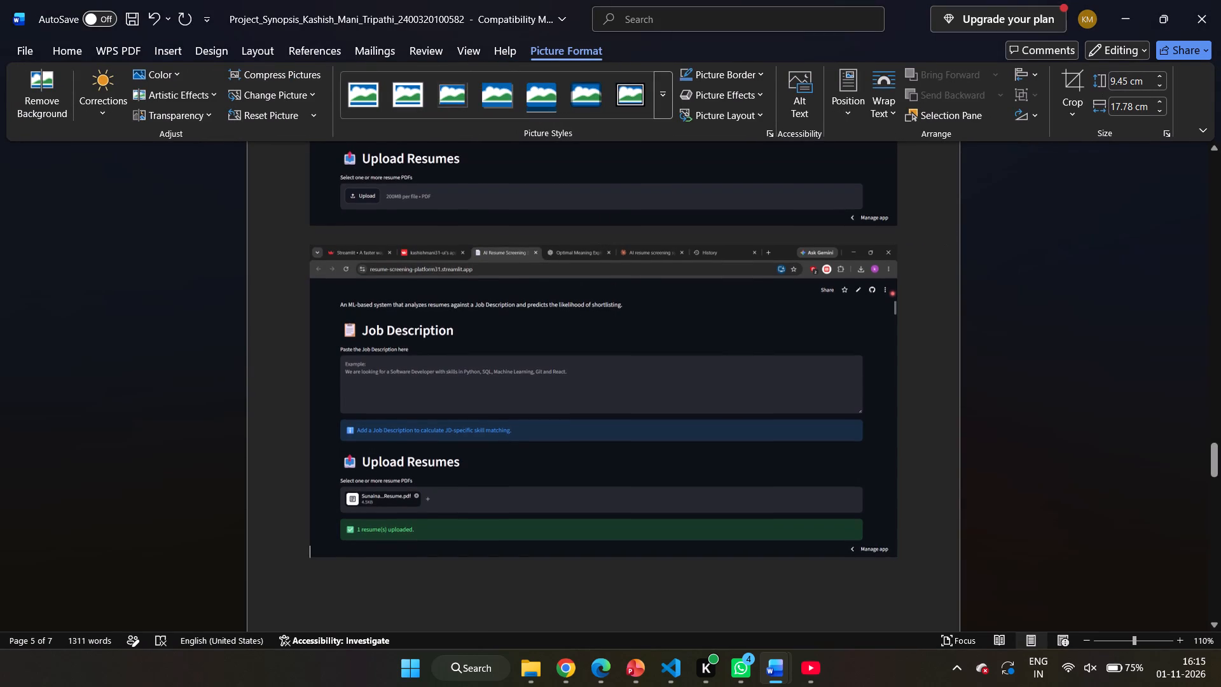
{"action": "scroll", "coordinate": [489, 594], "scroll_direction": "down", "scroll_amount": 2}
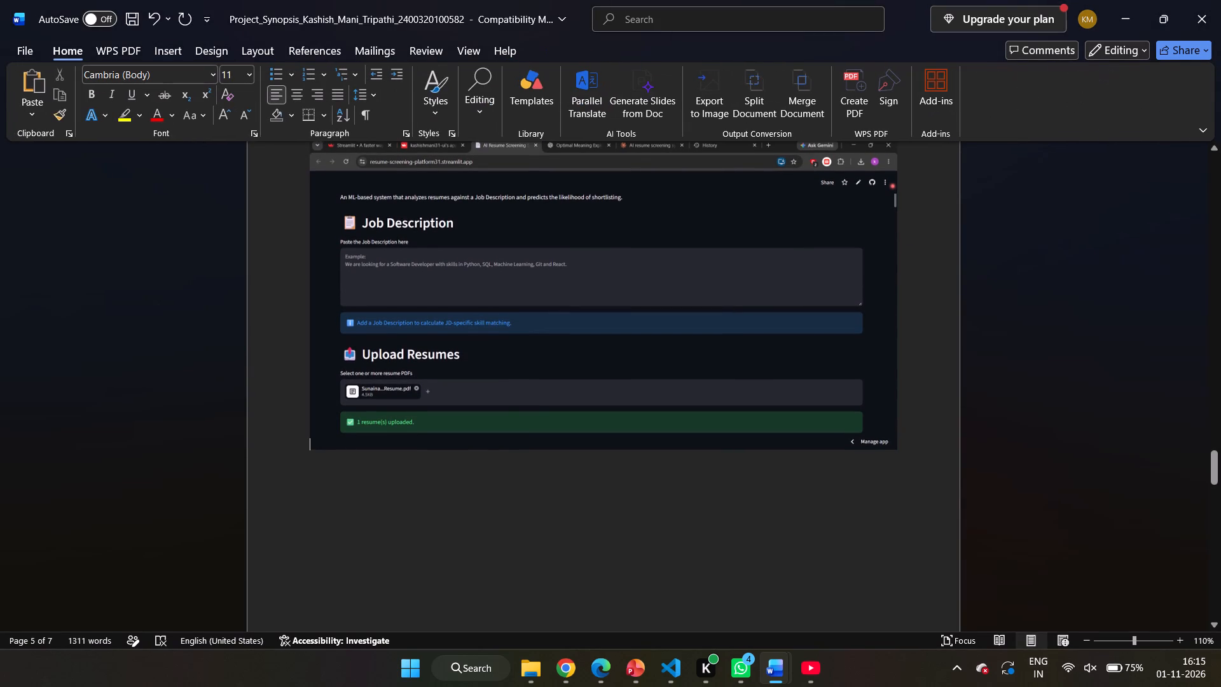
{"action": "left_click", "coordinate": [559, 568]}
{"action": "key", "text": "Return"}
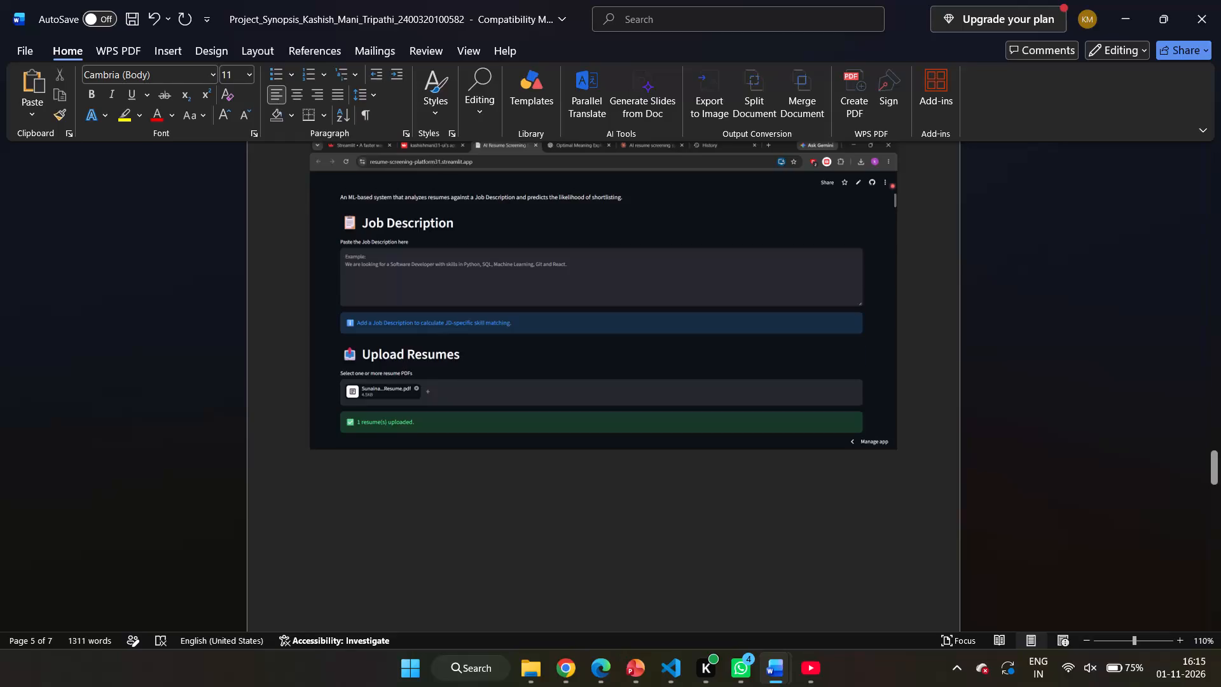
Cut the old screenshot of the app's start page without an uploaded resume from page 5.
{"action": "scroll", "coordinate": [559, 568], "scroll_direction": "up", "scroll_amount": 3}
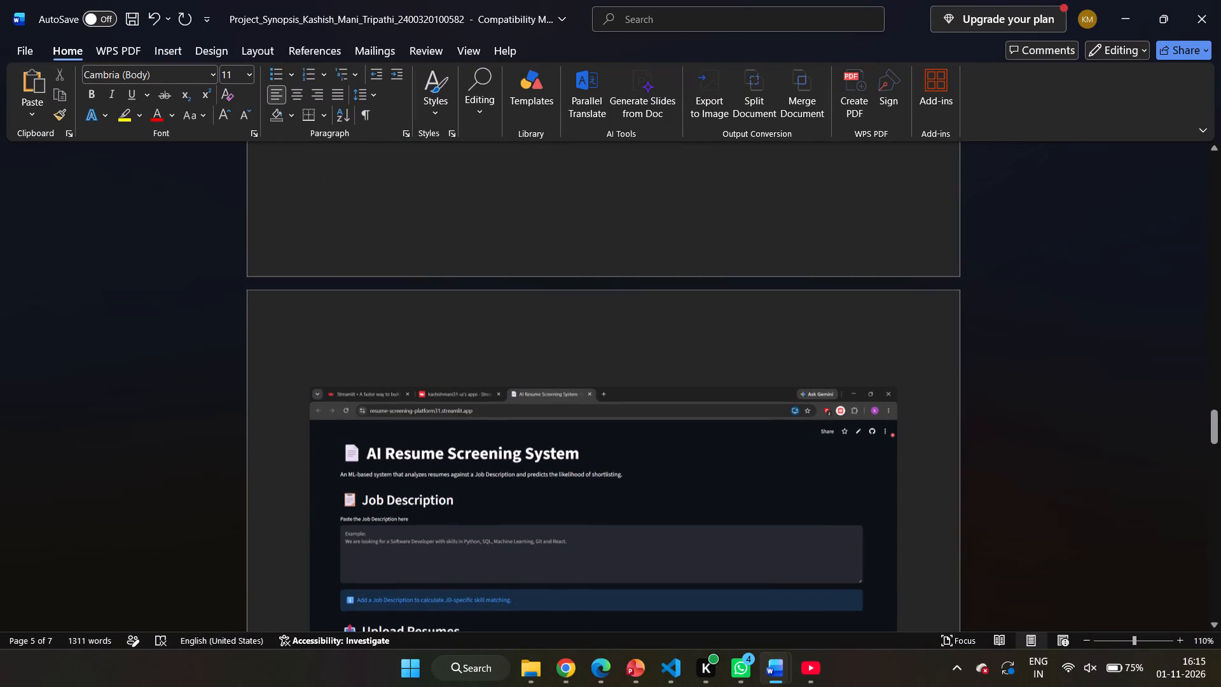
{"action": "scroll", "coordinate": [559, 568], "scroll_direction": "up", "scroll_amount": 1}
{"action": "scroll", "coordinate": [885, 409], "scroll_direction": "up", "scroll_amount": 1}
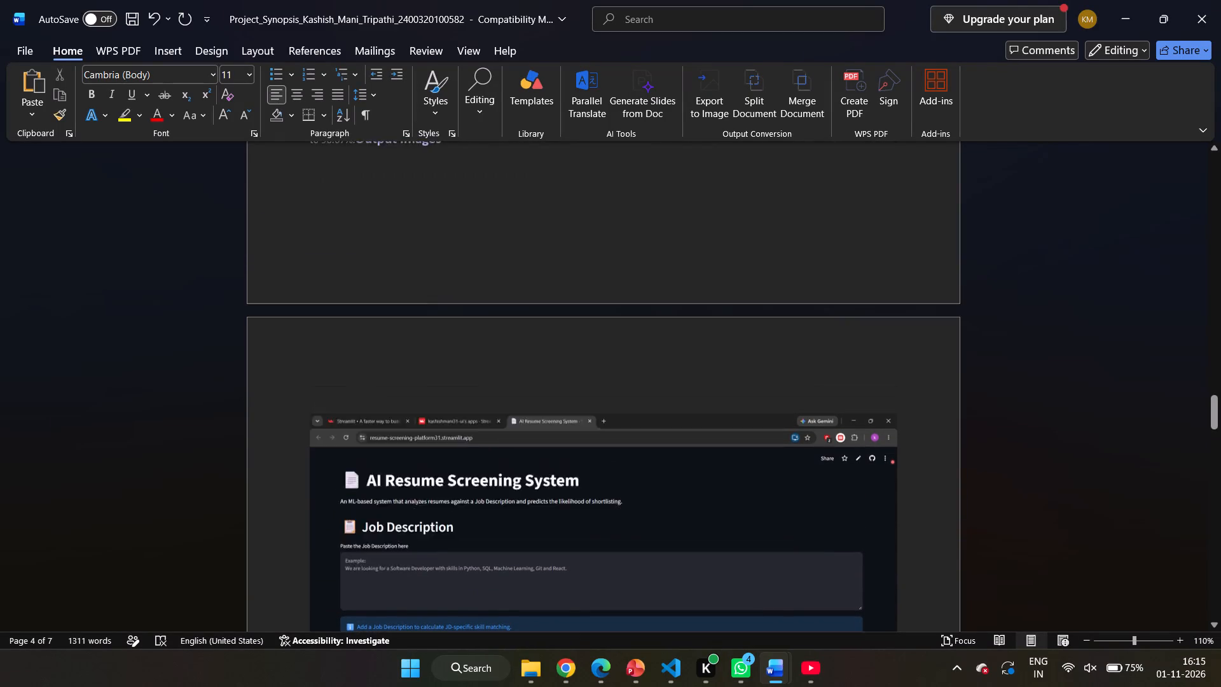
{"action": "scroll", "coordinate": [885, 409], "scroll_direction": "up", "scroll_amount": 1}
{"action": "scroll", "coordinate": [885, 409], "scroll_direction": "down", "scroll_amount": 4}
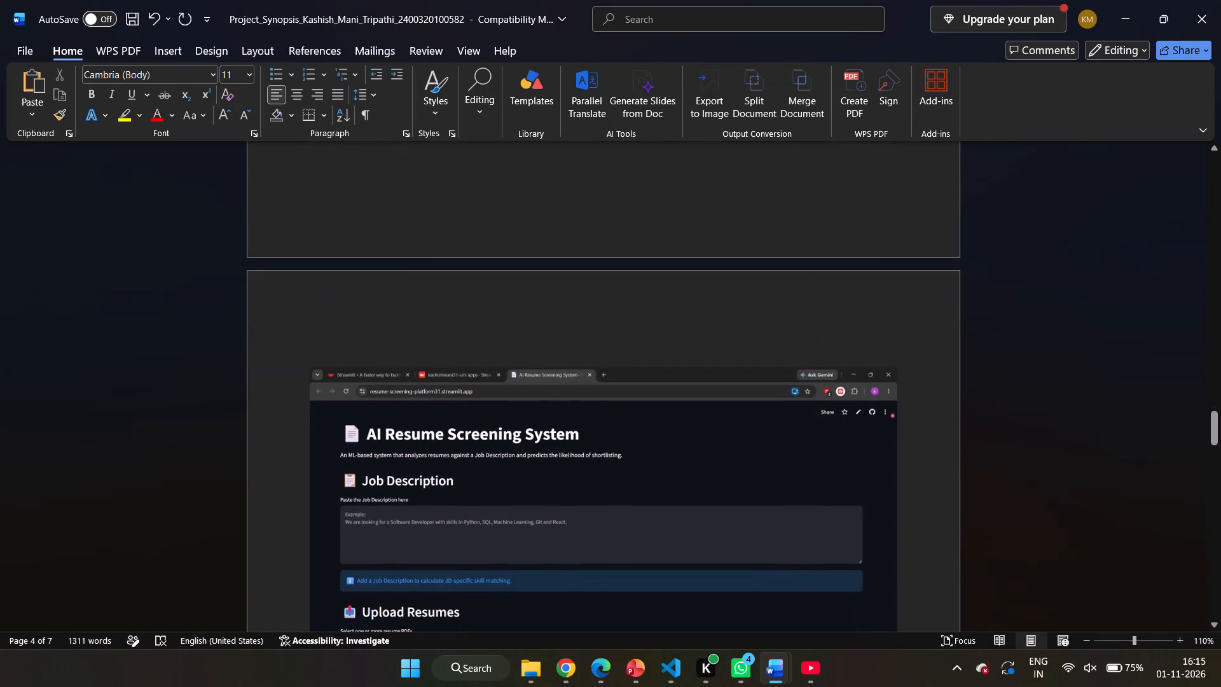
{"action": "left_click", "coordinate": [877, 405]}
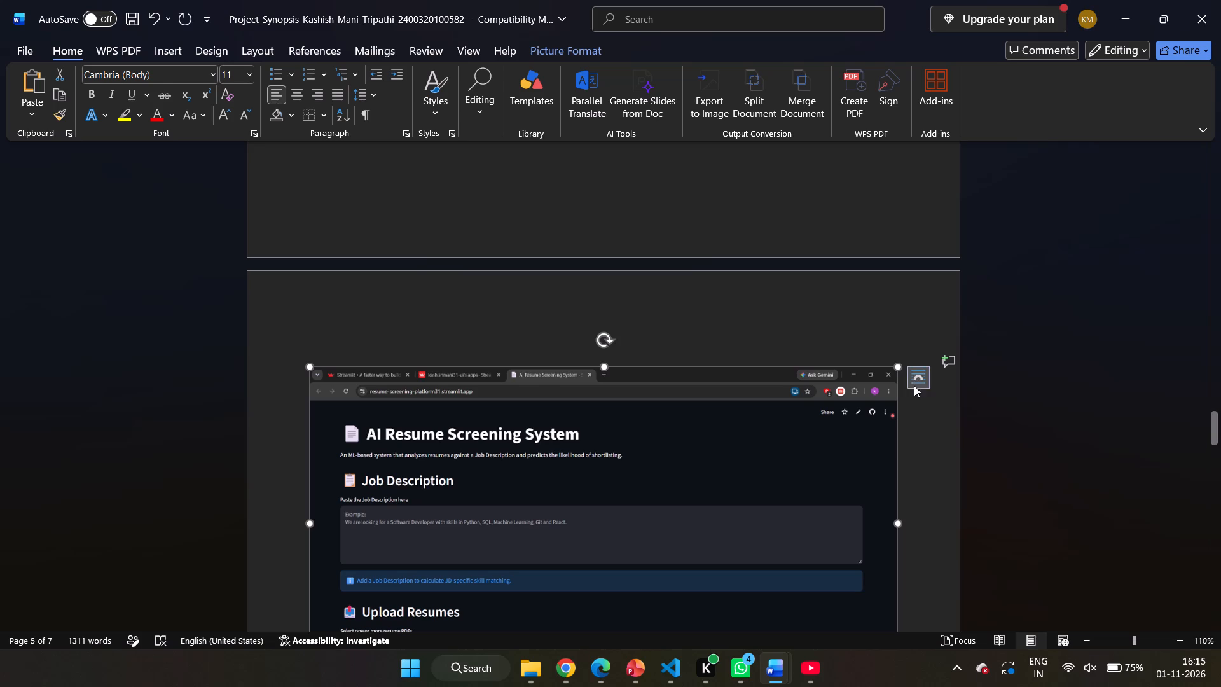
{"action": "right_click", "coordinate": [886, 395]}
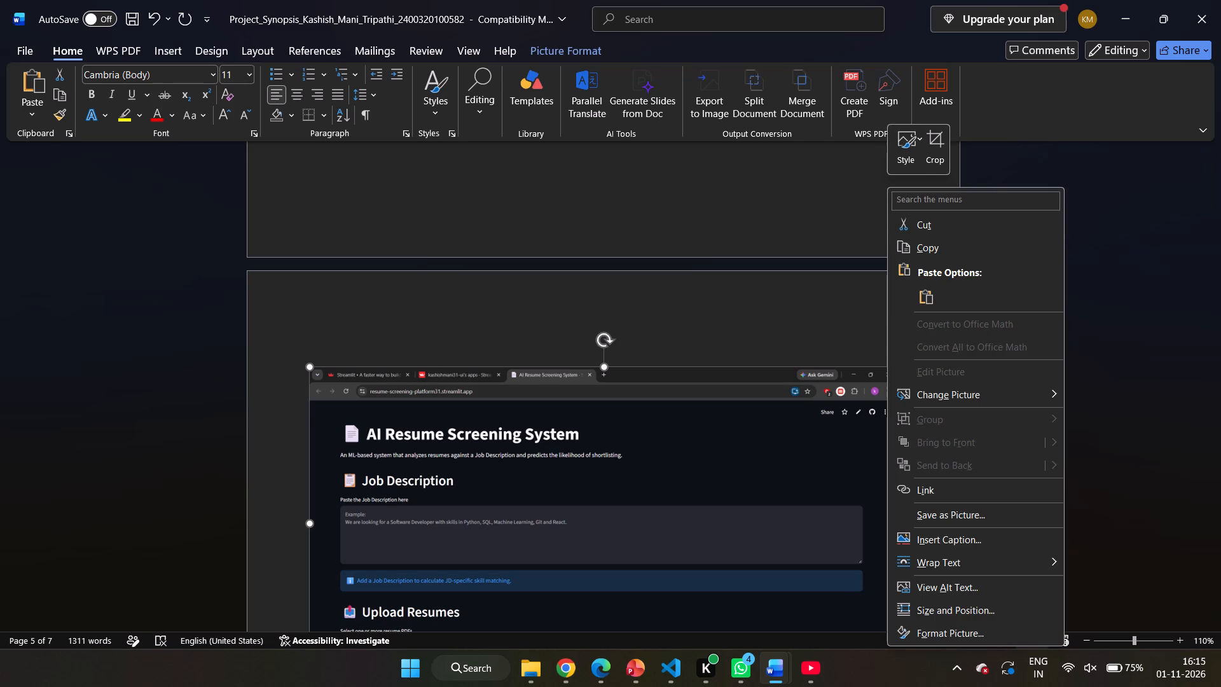
{"action": "left_click", "coordinate": [963, 218]}
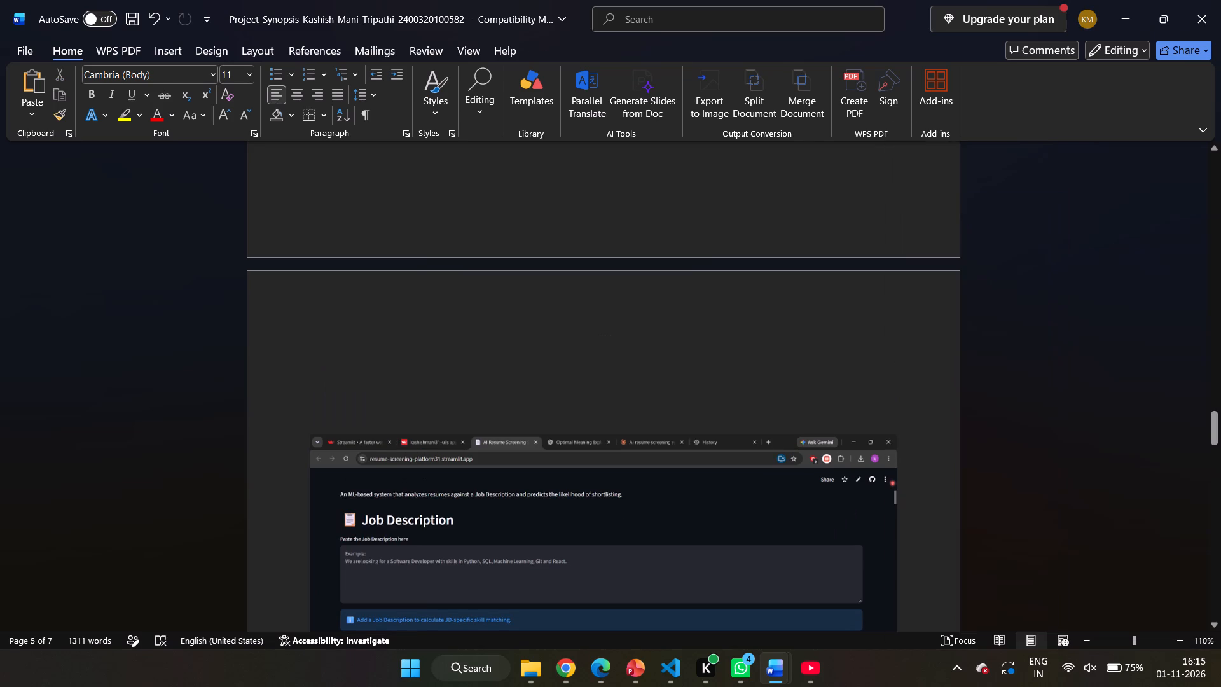
Move the uploaded-resume screenshot up to the empty line at the top of page 5.
{"action": "left_click_drag", "start_coordinate": [781, 541], "coordinate": [743, 381]}
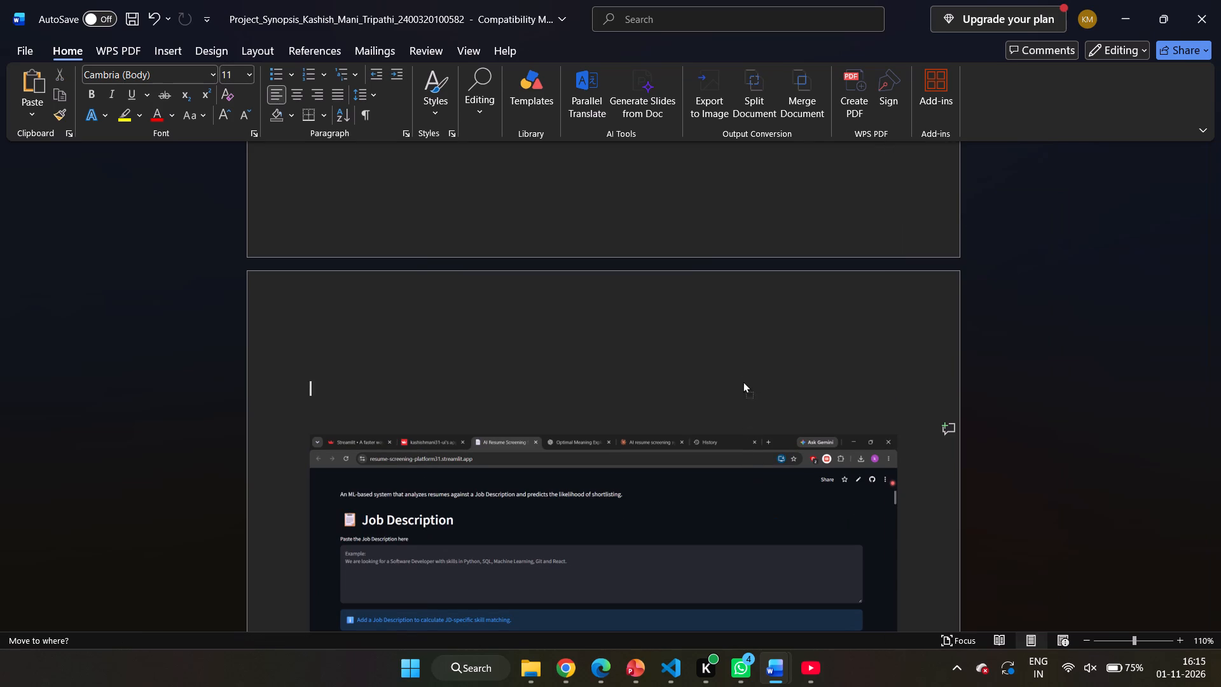
{"action": "left_click_drag", "start_coordinate": [743, 381], "coordinate": [748, 335]}
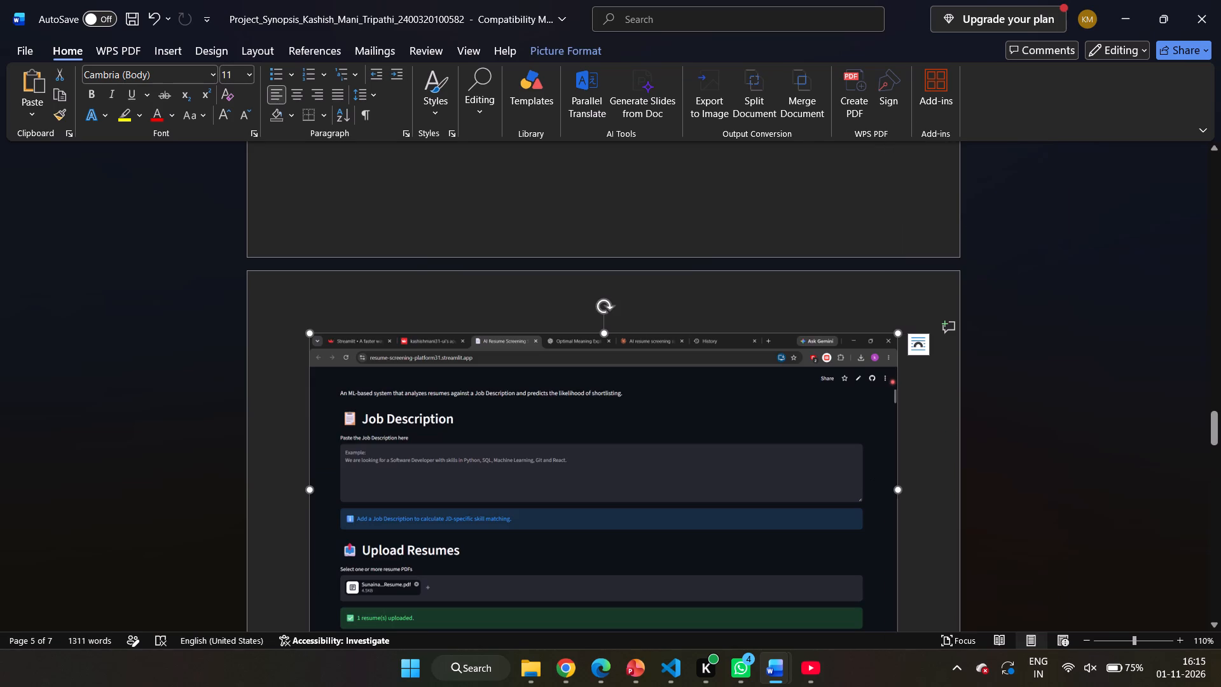
{"action": "left_click", "coordinate": [758, 307]}
{"action": "scroll", "coordinate": [758, 307], "scroll_direction": "down", "scroll_amount": 2}
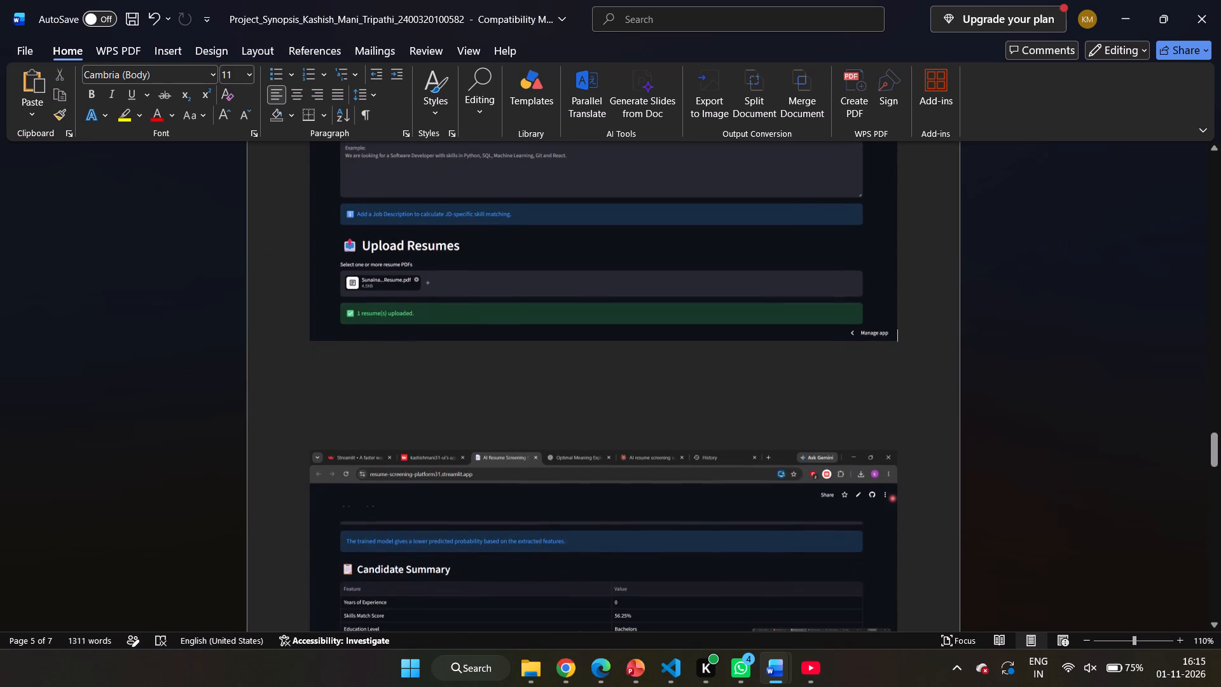
{"action": "left_click", "coordinate": [725, 375]}
{"action": "left_click", "coordinate": [167, 49]}
{"action": "left_click", "coordinate": [167, 80]}
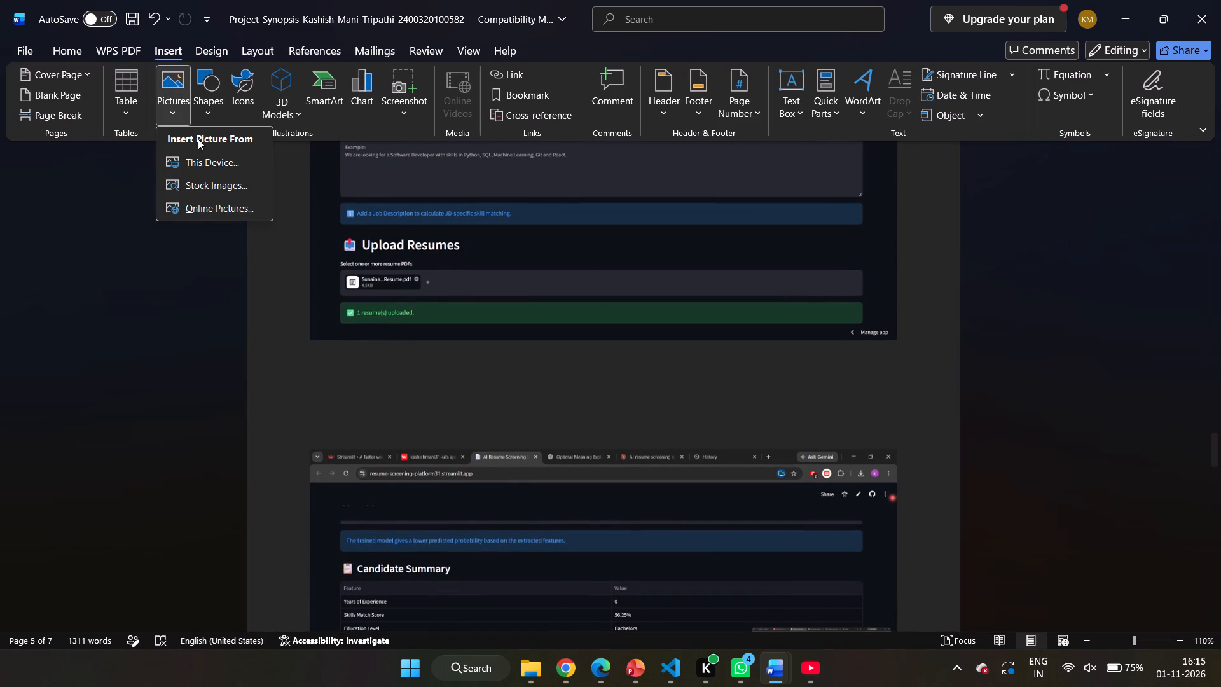
{"action": "left_click", "coordinate": [208, 161]}
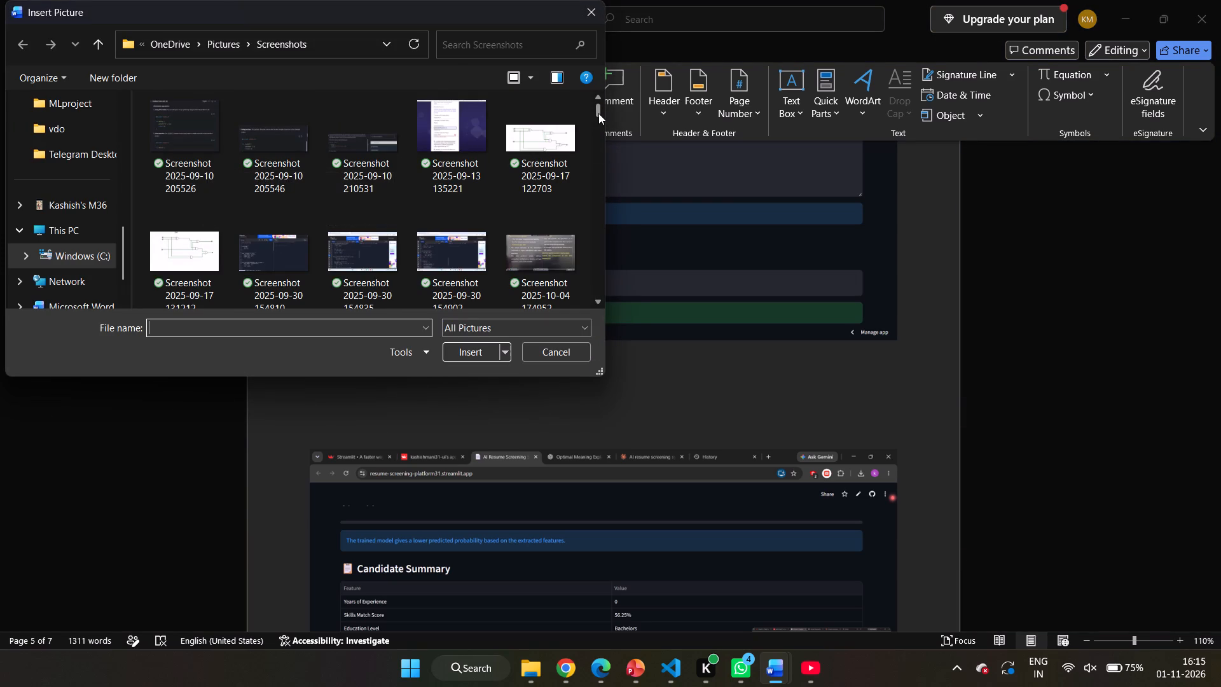
{"action": "left_click_drag", "start_coordinate": [598, 113], "coordinate": [606, 323]}
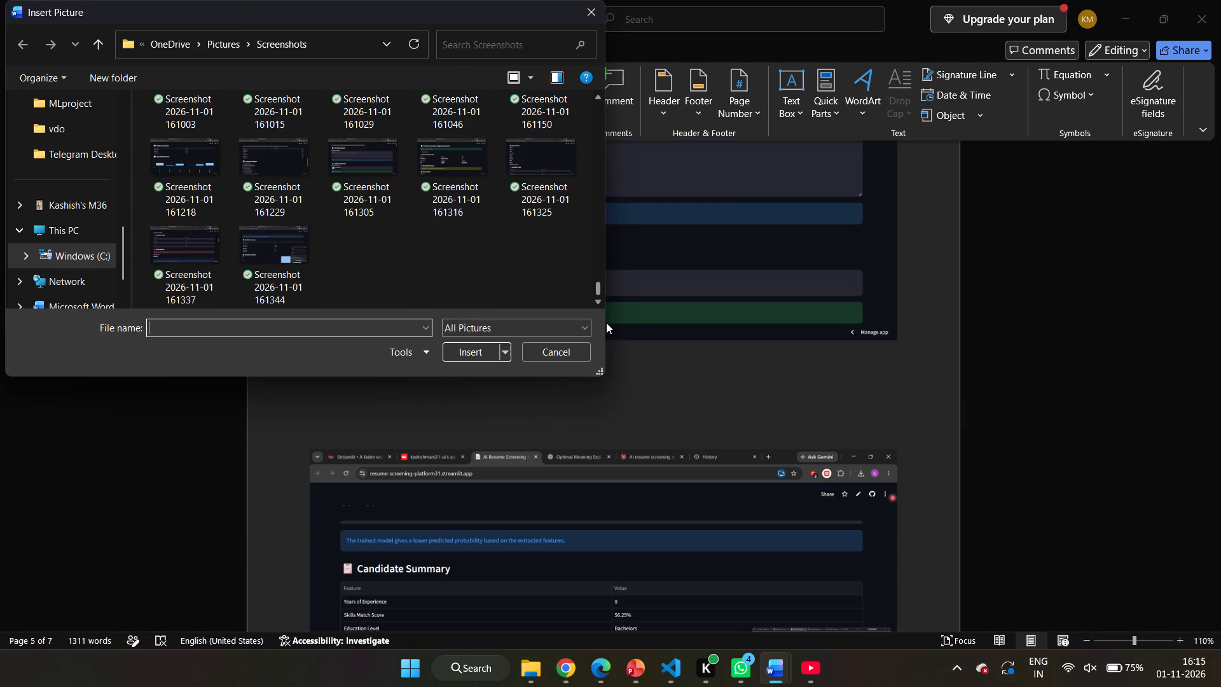
{"action": "left_click_drag", "start_coordinate": [606, 323], "coordinate": [599, 314]}
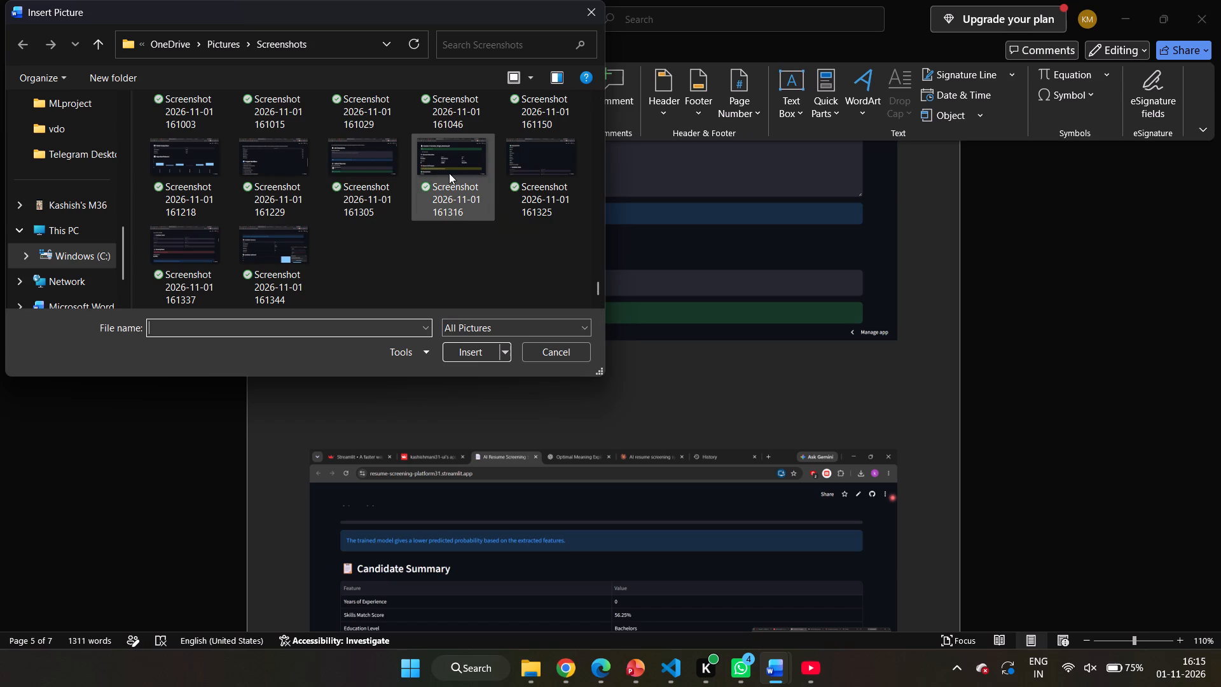
{"action": "left_click", "coordinate": [449, 173]}
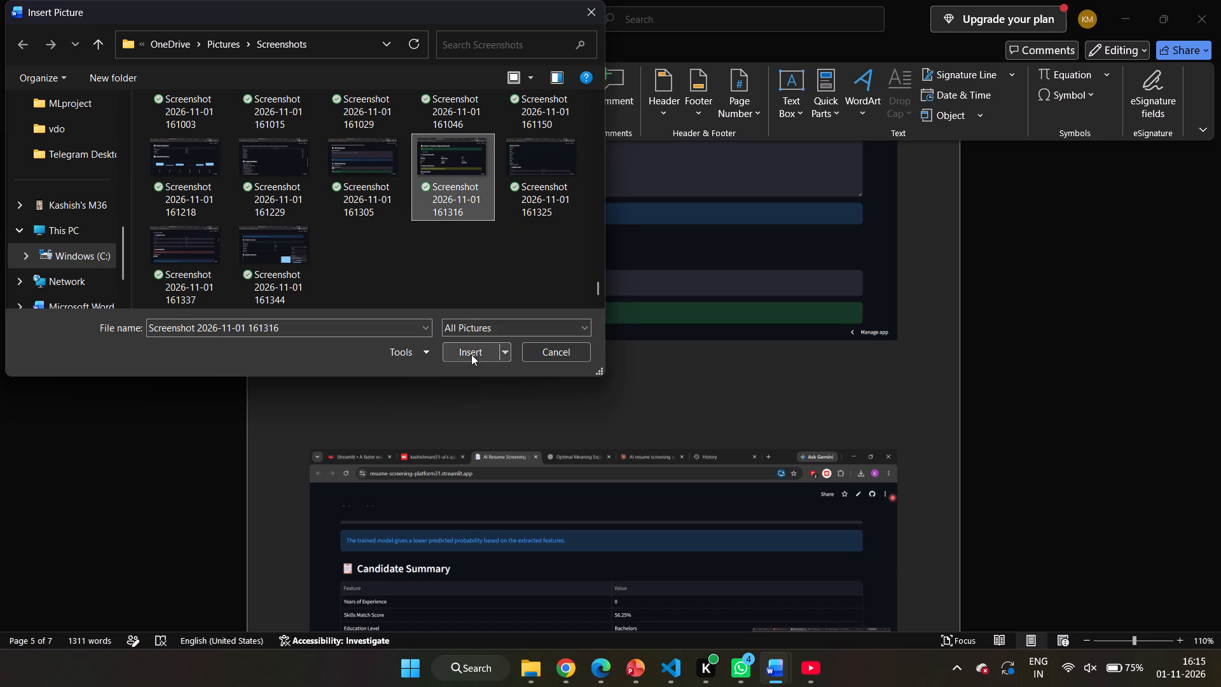
{"action": "left_click", "coordinate": [471, 354]}
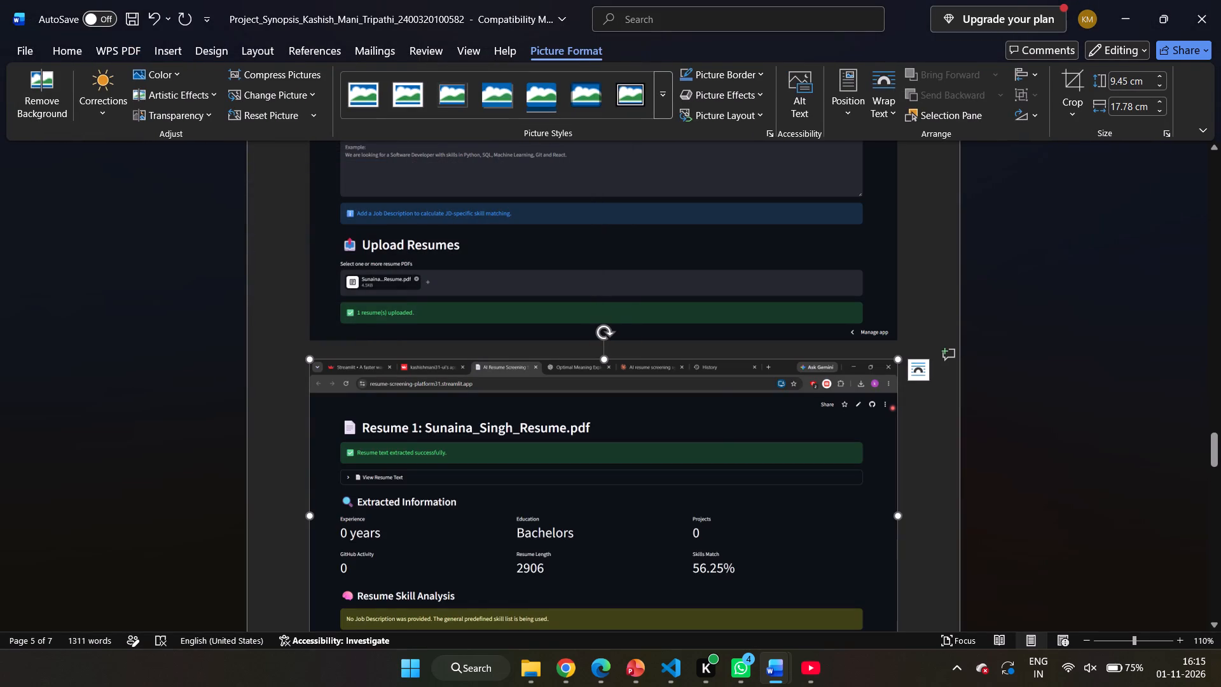
{"action": "left_click", "coordinate": [923, 316]}
Move the "Output Images" heading on page 4 onto its own line below the Resolution paragraph.
{"action": "scroll", "coordinate": [923, 316], "scroll_direction": "down", "scroll_amount": 2}
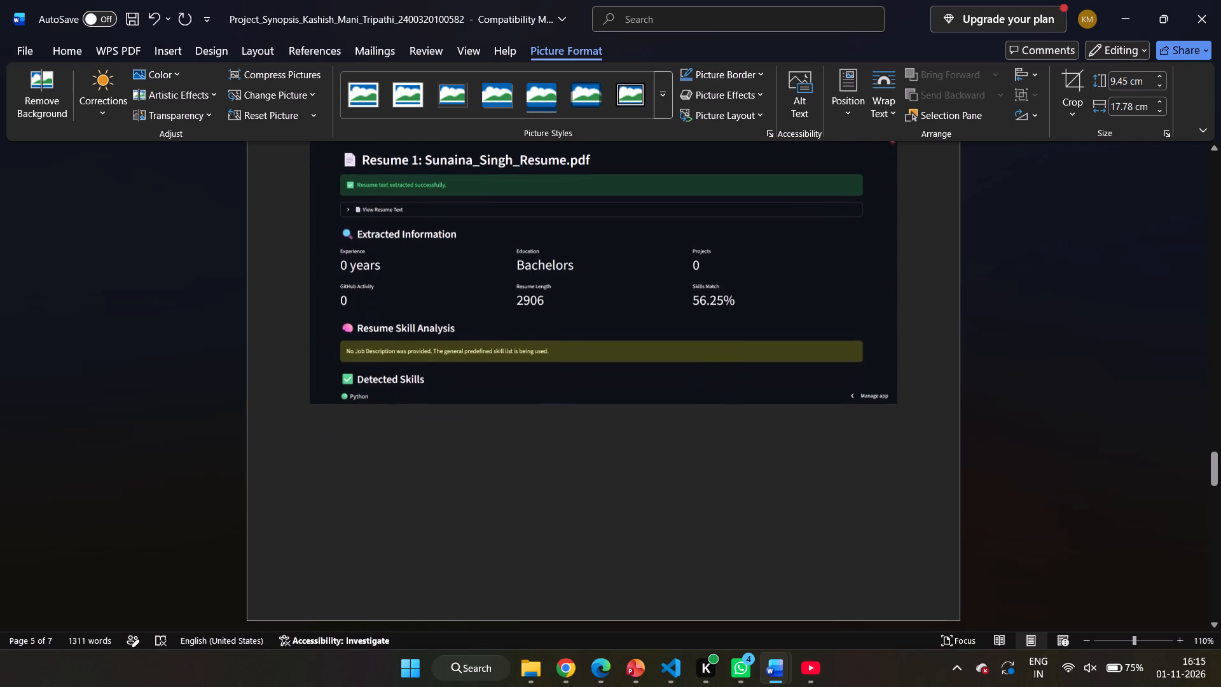
{"action": "scroll", "coordinate": [923, 316], "scroll_direction": "down", "scroll_amount": 1}
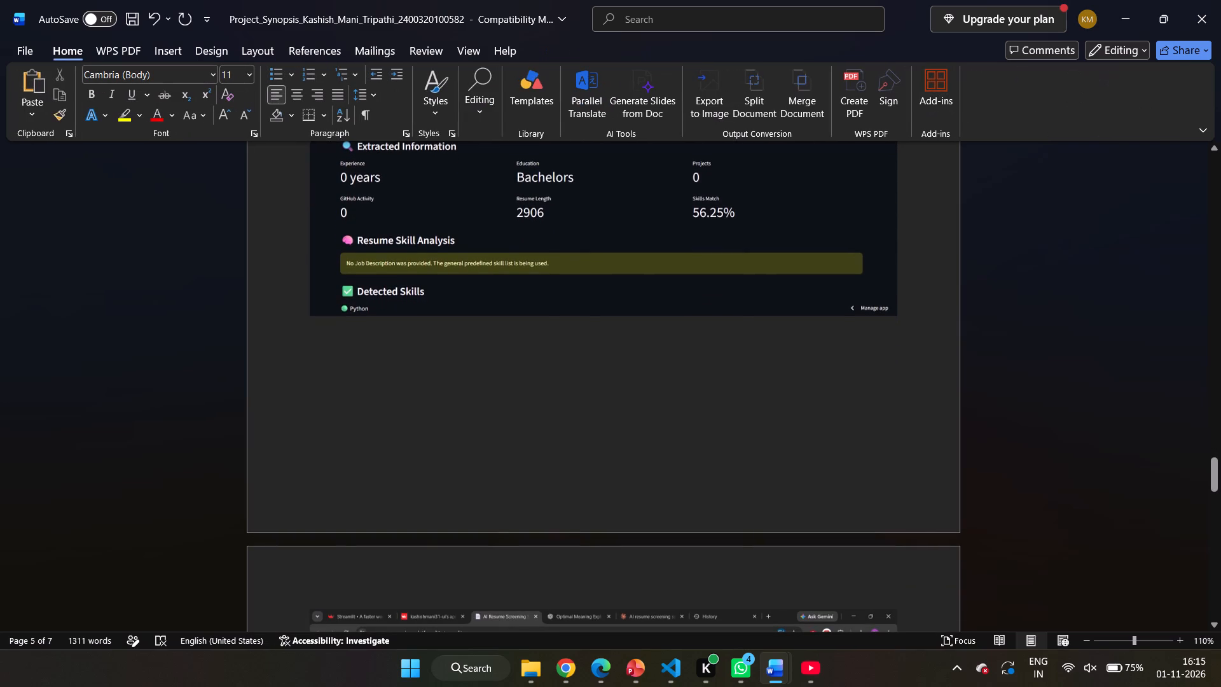
{"action": "scroll", "coordinate": [923, 316], "scroll_direction": "up", "scroll_amount": 3}
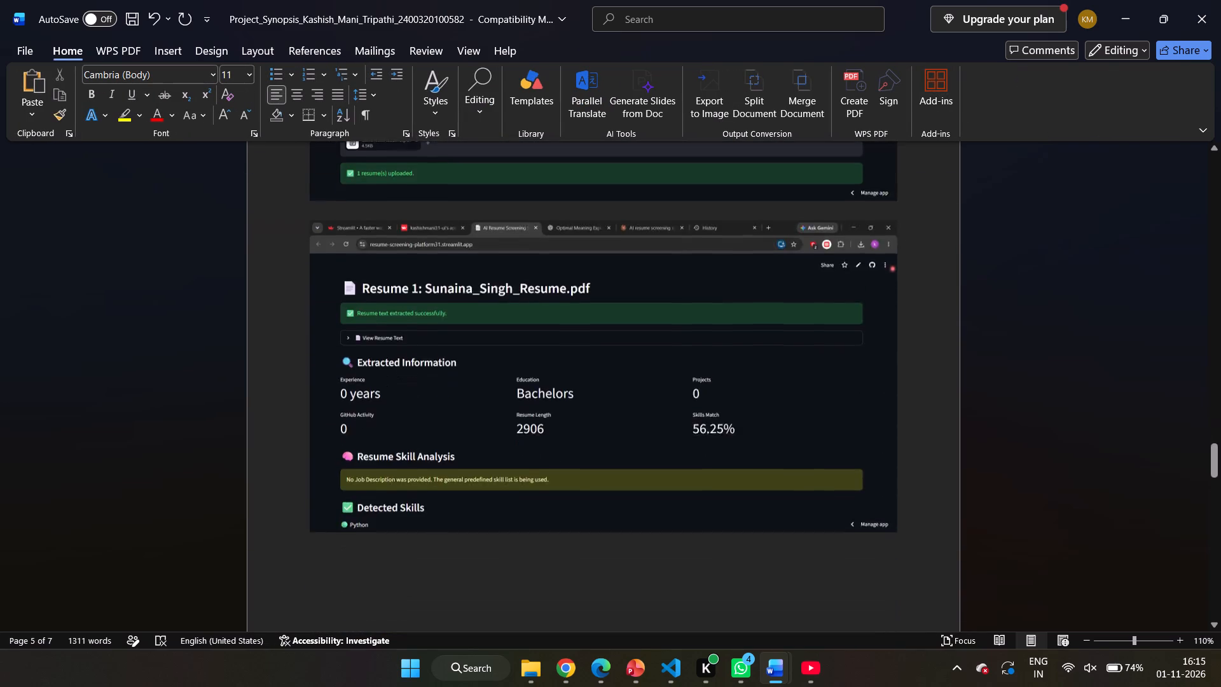
{"action": "scroll", "coordinate": [923, 316], "scroll_direction": "up", "scroll_amount": 5}
{"action": "scroll", "coordinate": [923, 316], "scroll_direction": "down", "scroll_amount": 1}
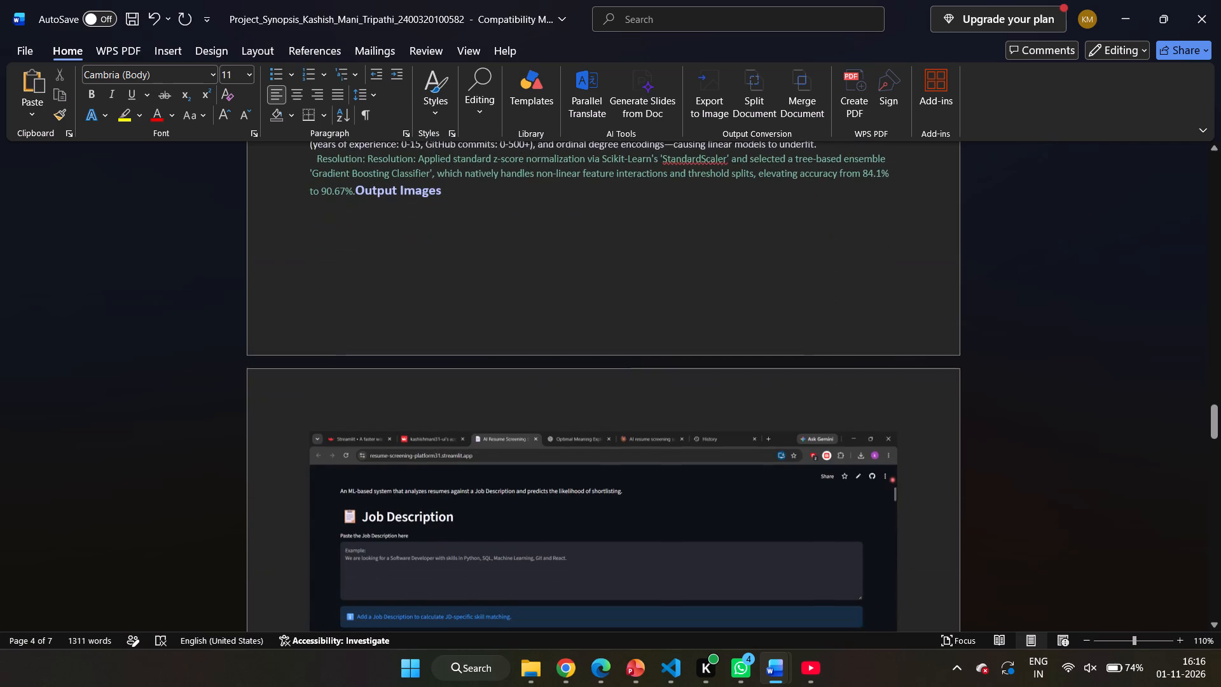
{"action": "scroll", "coordinate": [923, 316], "scroll_direction": "down", "scroll_amount": 1}
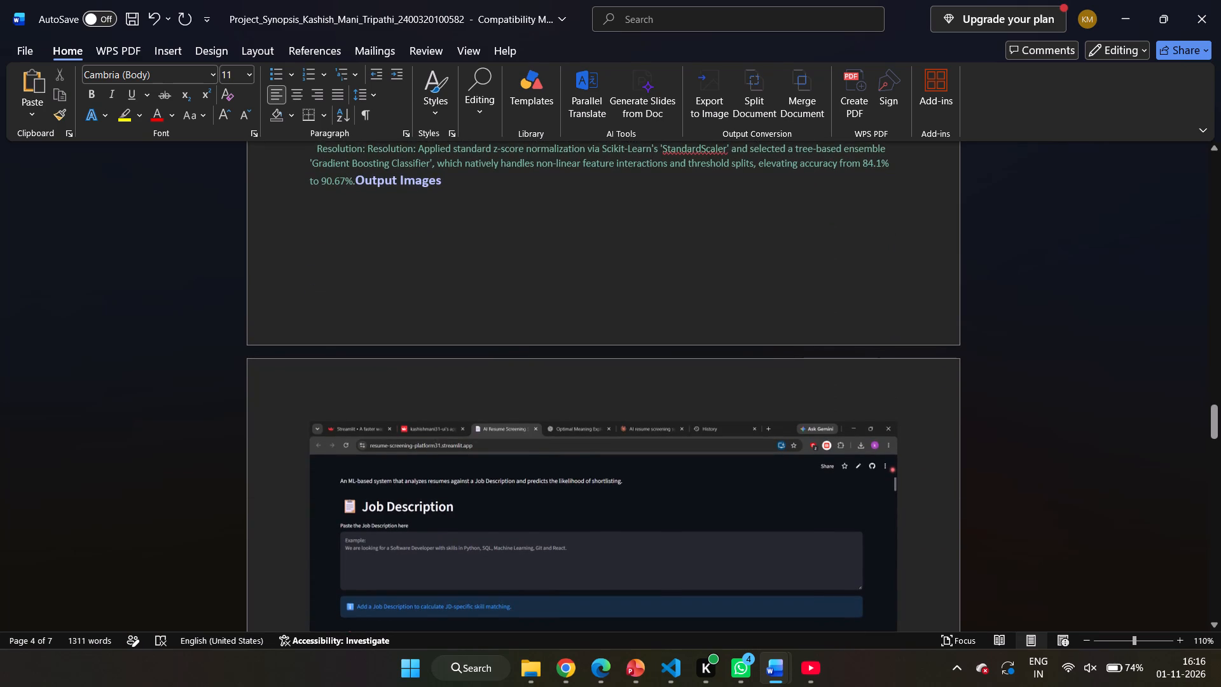
{"action": "left_click", "coordinate": [358, 176]}
{"action": "key", "text": "Return"}
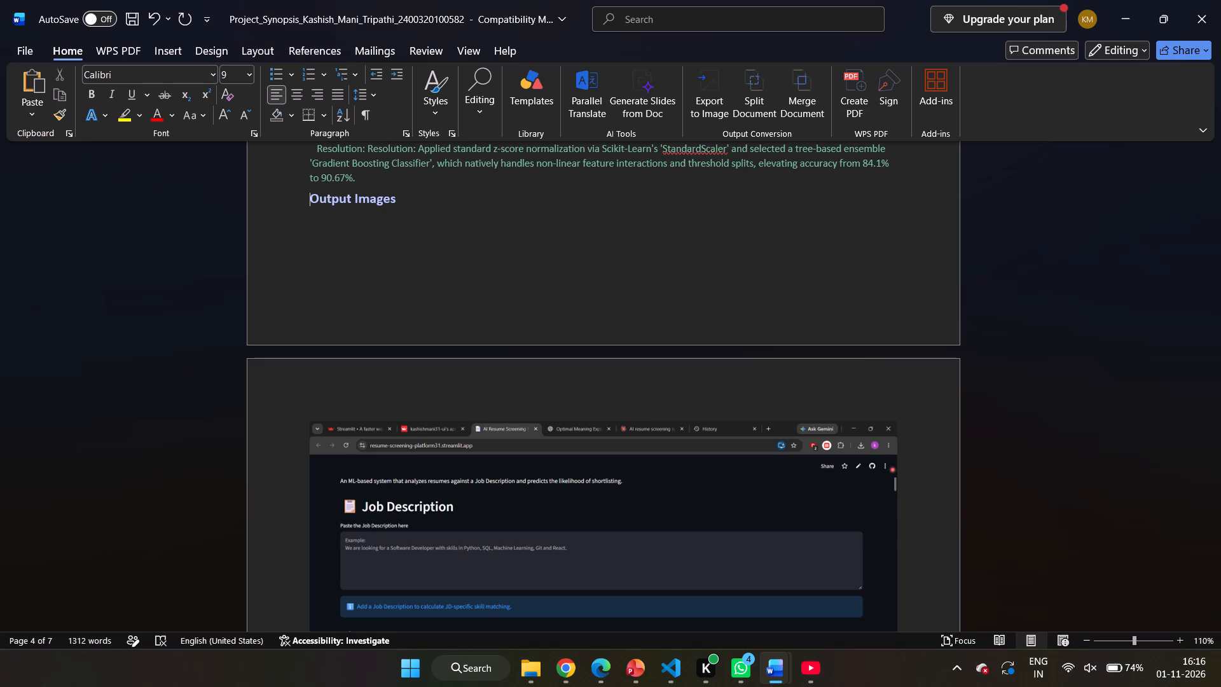
Review the content and order of the output screenshots on pages 5 and 6.
{"action": "scroll", "coordinate": [358, 176], "scroll_direction": "down", "scroll_amount": 3}
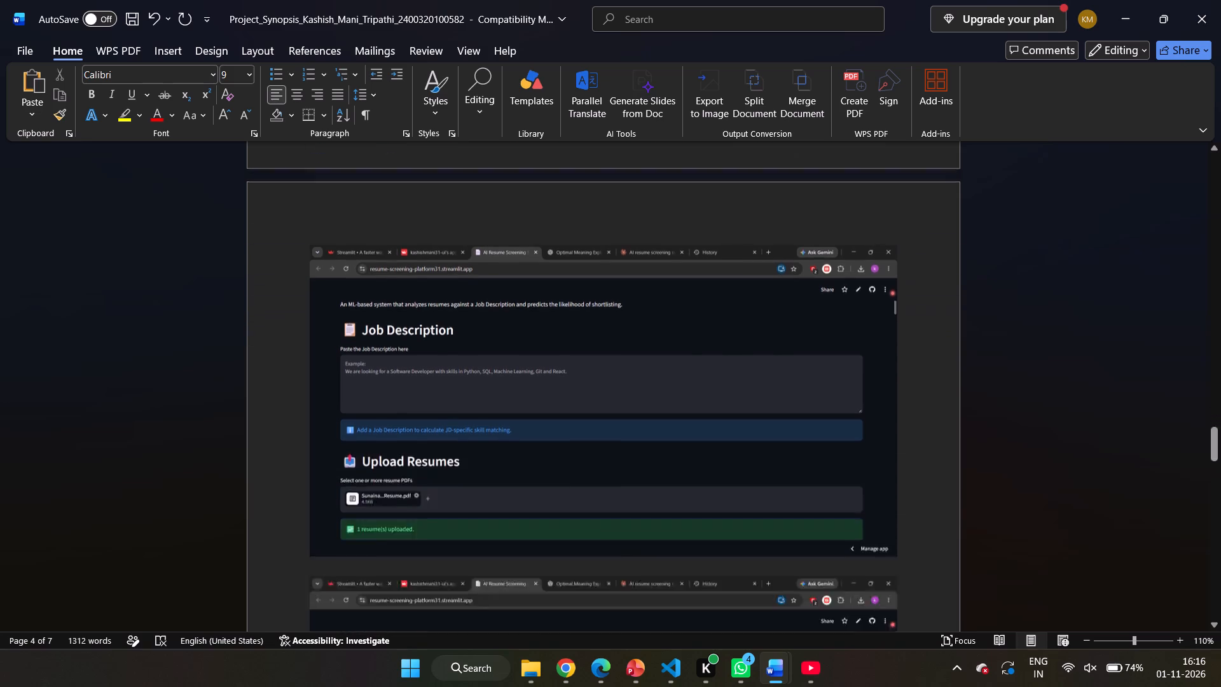
{"action": "scroll", "coordinate": [358, 176], "scroll_direction": "down", "scroll_amount": 3}
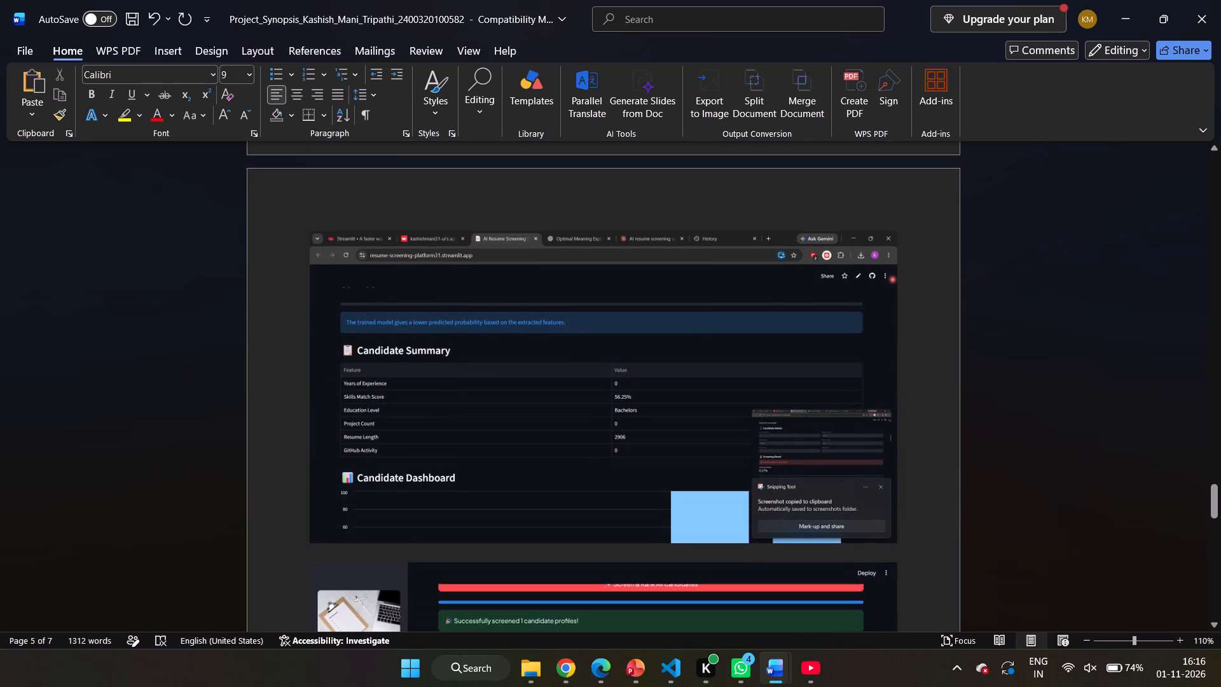
{"action": "left_click", "coordinate": [544, 291]}
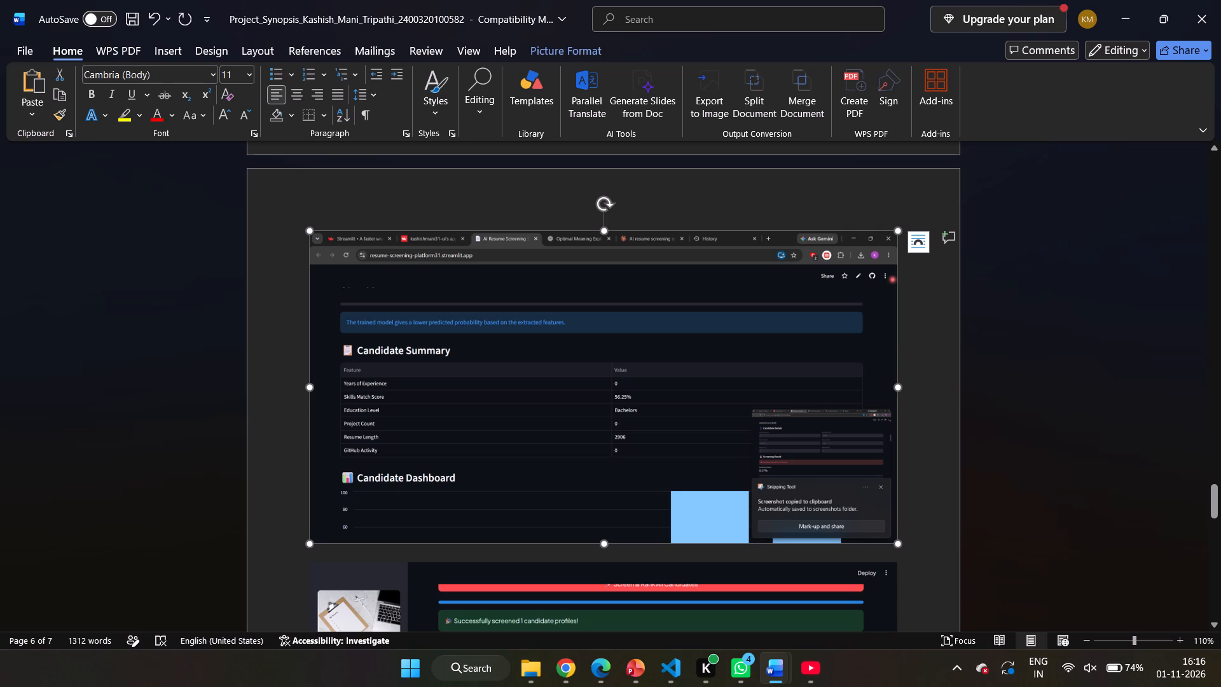
{"action": "scroll", "coordinate": [544, 291], "scroll_direction": "up", "scroll_amount": 2}
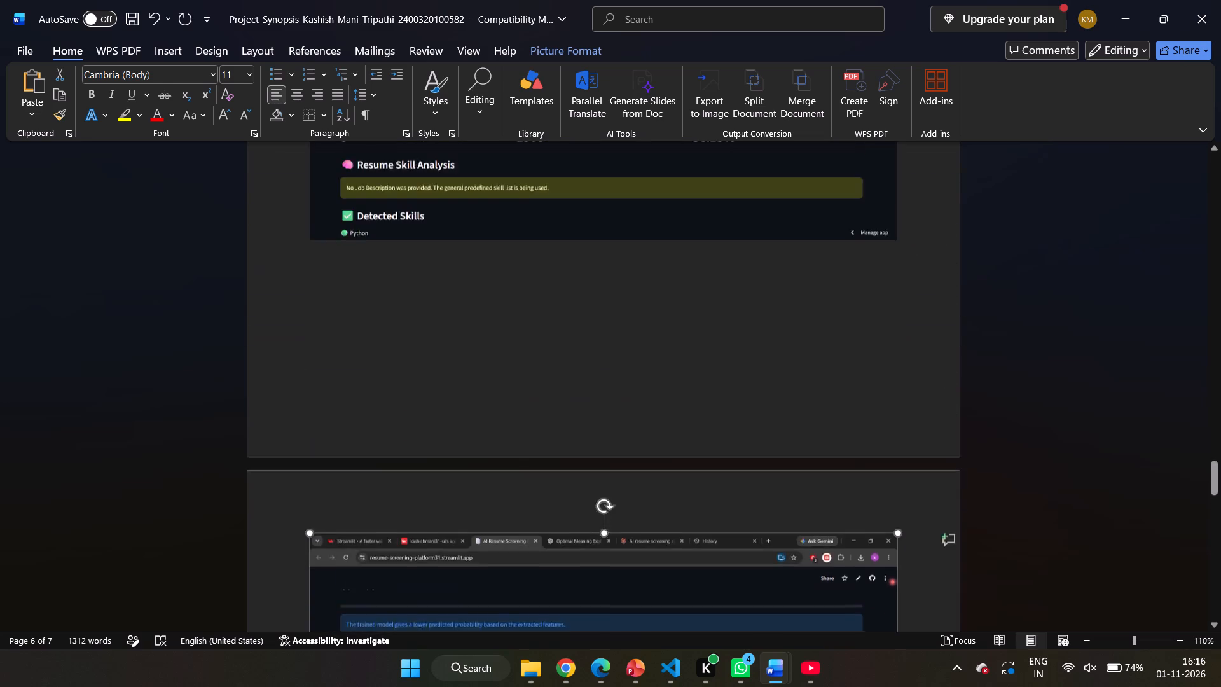
{"action": "scroll", "coordinate": [544, 291], "scroll_direction": "up", "scroll_amount": 3}
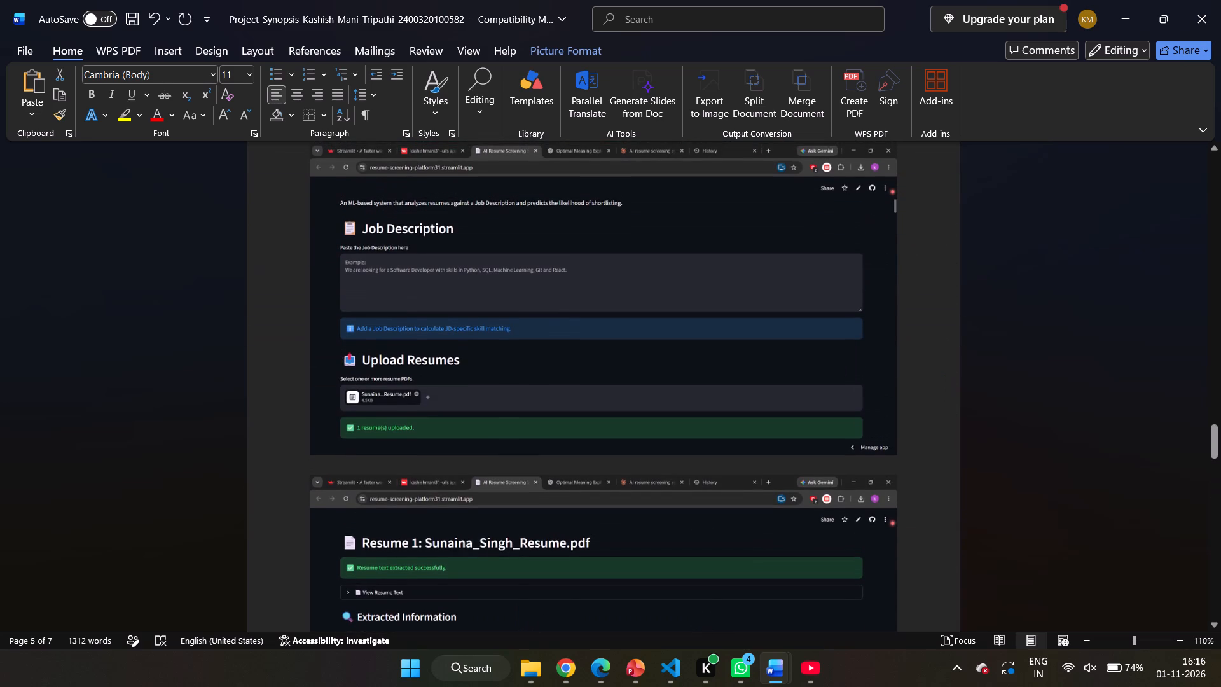
{"action": "left_click", "coordinate": [593, 347]}
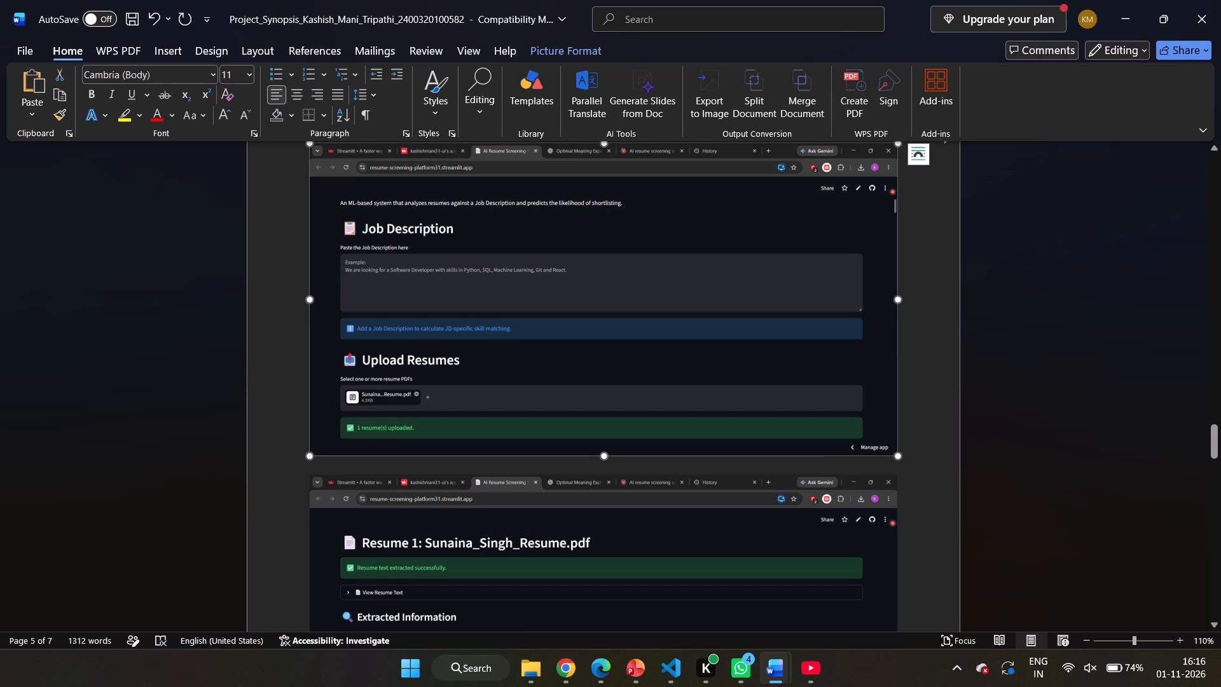
{"action": "scroll", "coordinate": [761, 242], "scroll_direction": "up", "scroll_amount": 1}
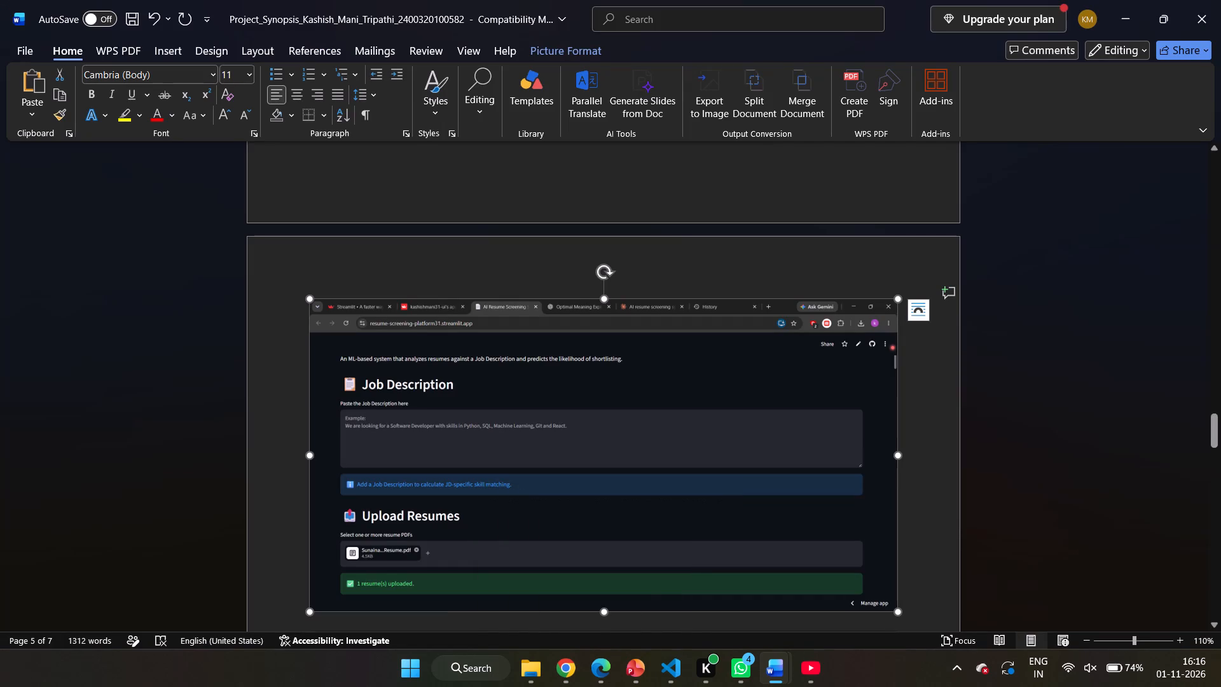
Switch to Chrome and close the Optimal Meaning, Claude AI resume screening and History pages, leaving the deployed app open.
{"action": "left_click", "coordinate": [577, 686]}
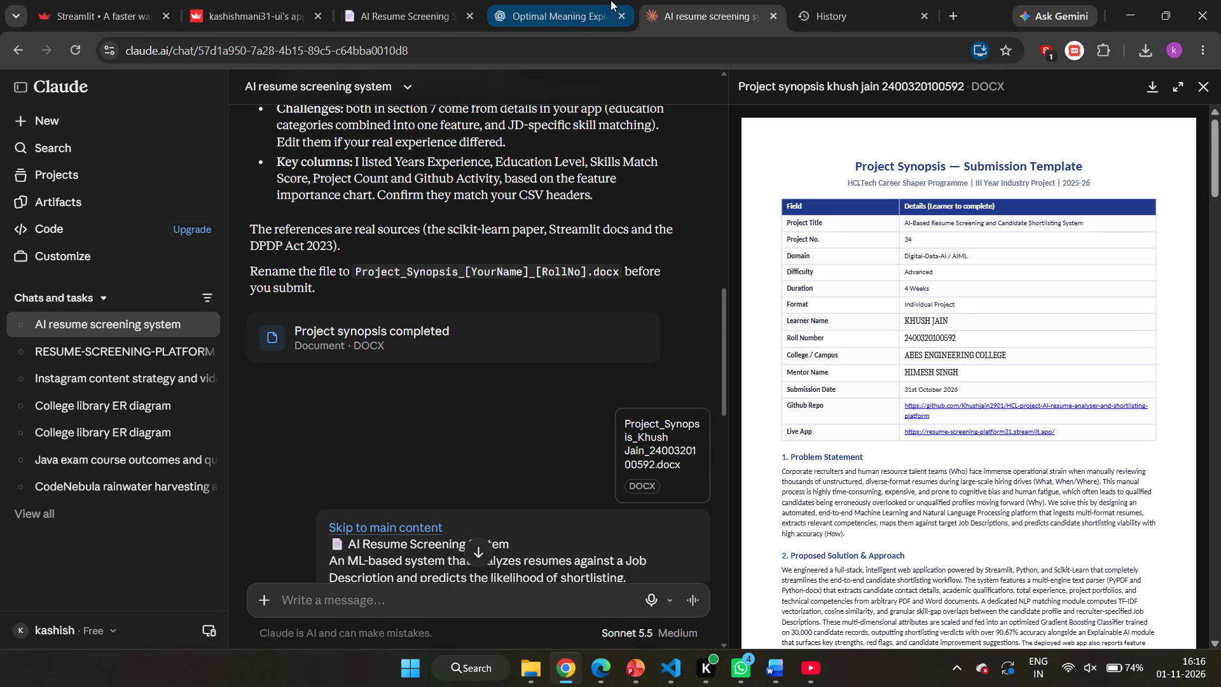
{"action": "left_click", "coordinate": [622, 21]}
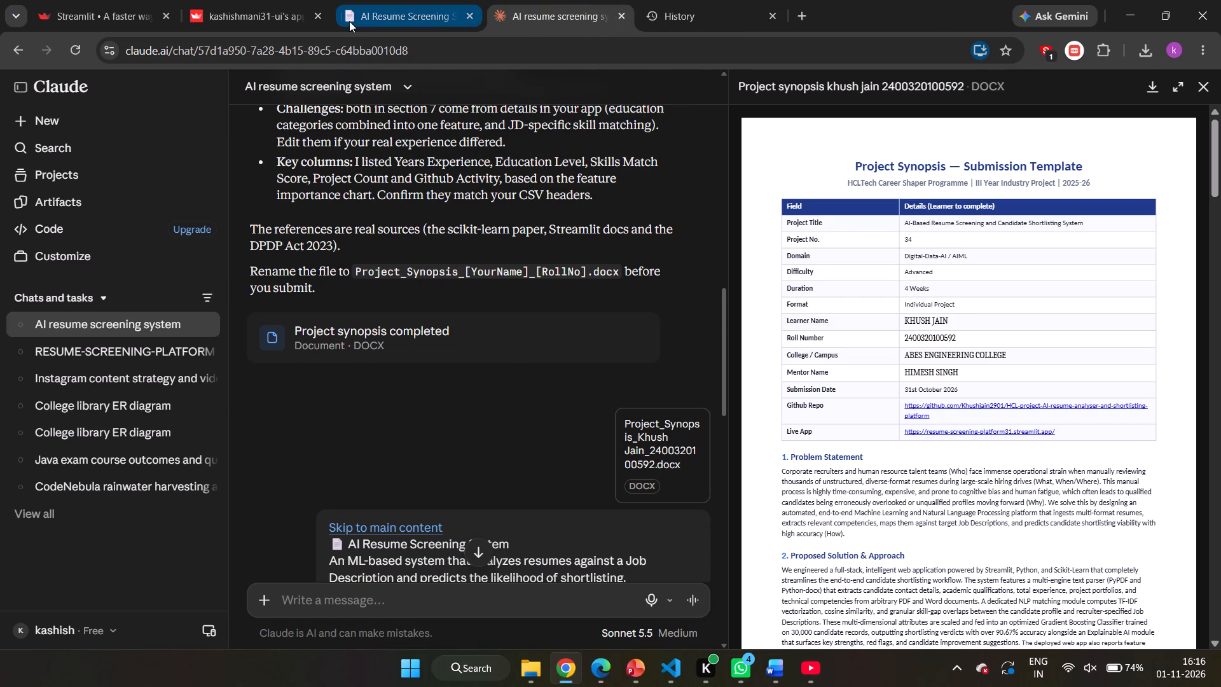
{"action": "left_click", "coordinate": [624, 15]}
{"action": "left_click", "coordinate": [624, 15]}
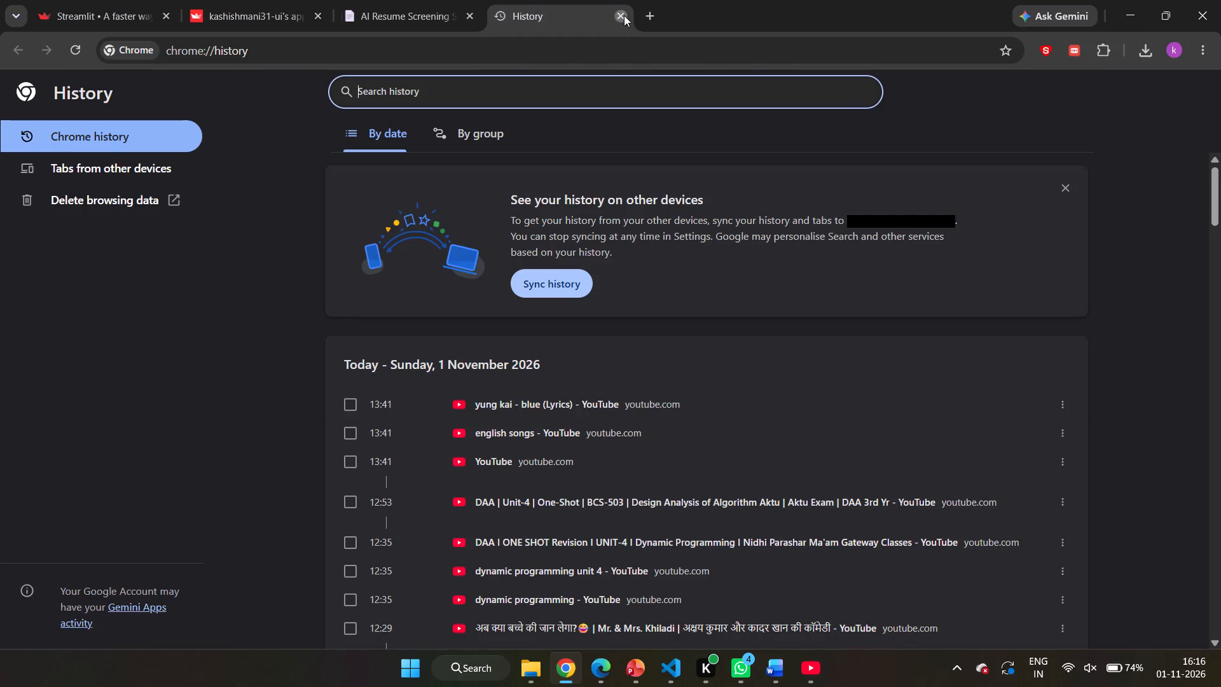
Capture a screenshot of the browser window showing the app's AI Resume Screening System title, Job Description and Upload Resumes sections.
{"action": "scroll", "coordinate": [602, 311], "scroll_direction": "up", "scroll_amount": 3}
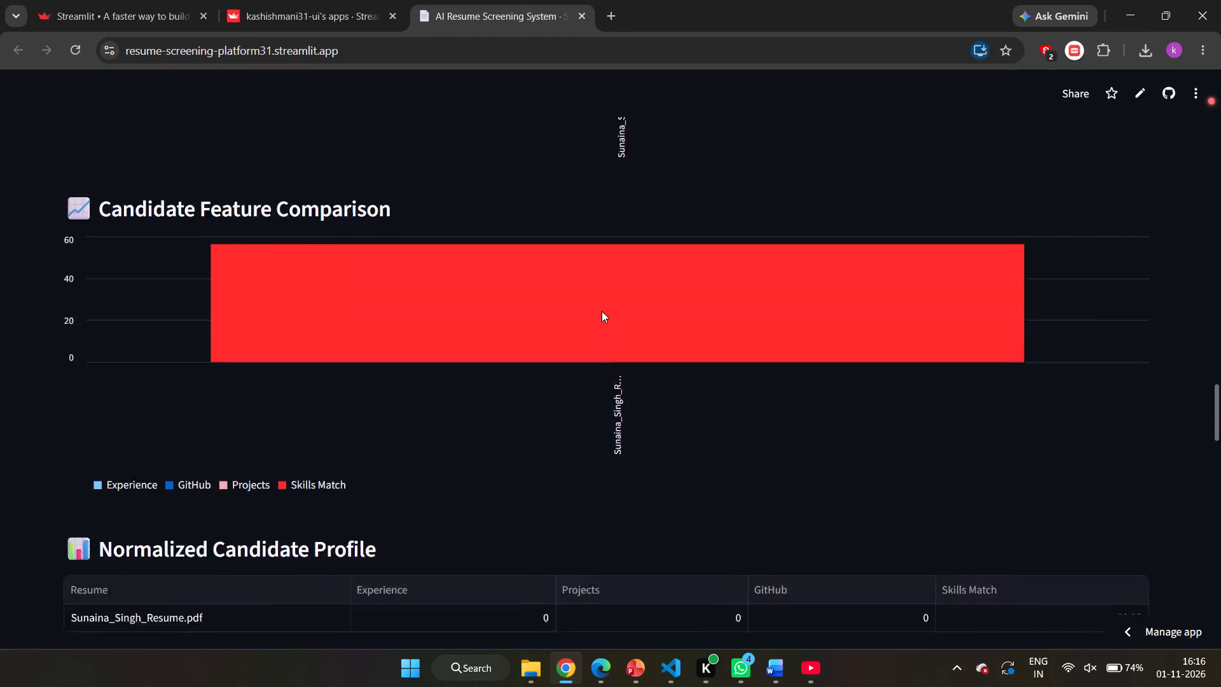
{"action": "scroll", "coordinate": [602, 311], "scroll_direction": "up", "scroll_amount": 10}
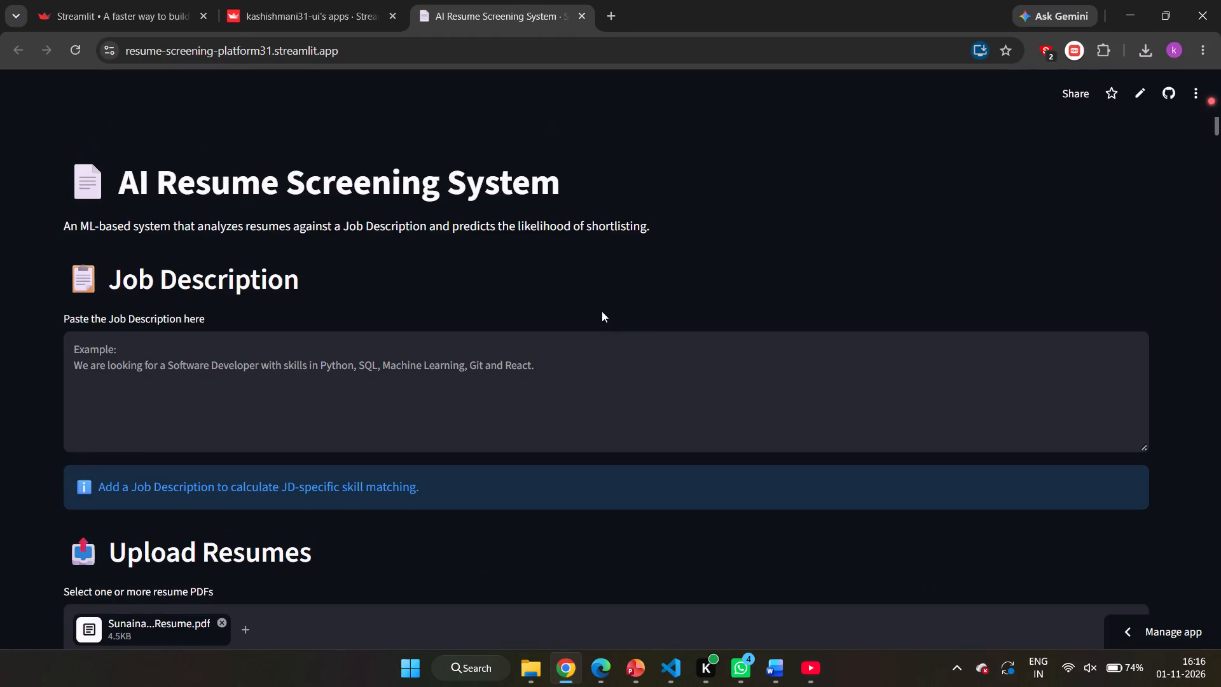
{"action": "scroll", "coordinate": [602, 311], "scroll_direction": "down", "scroll_amount": 1}
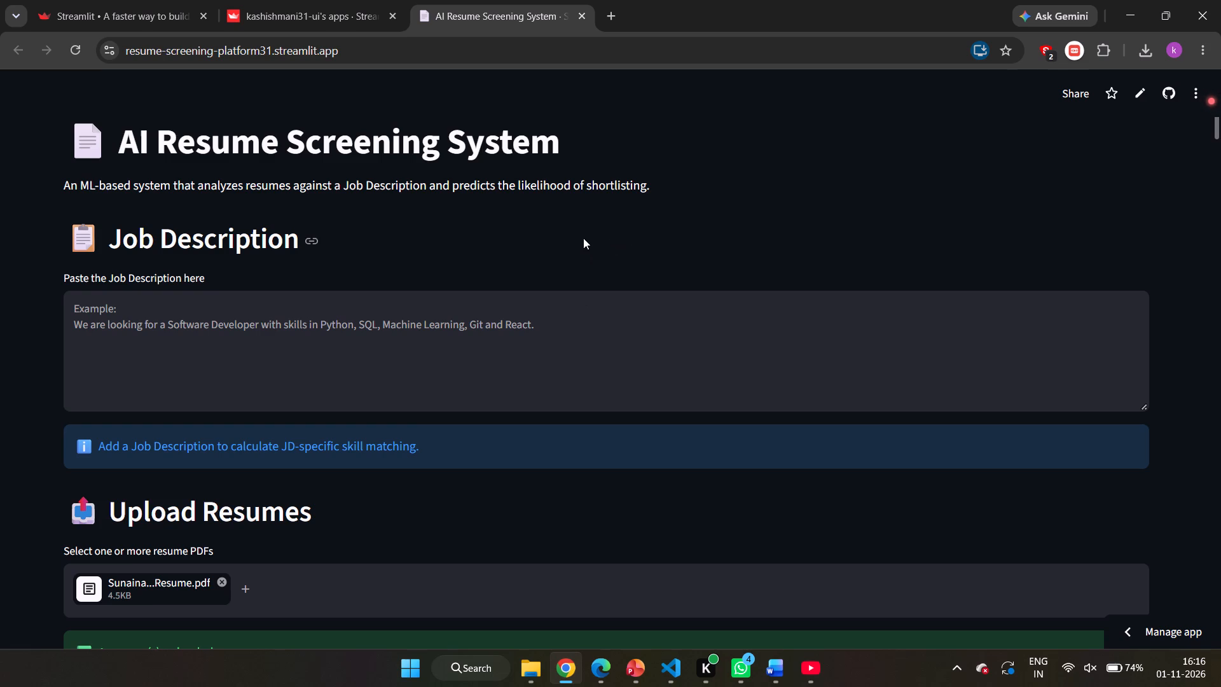
{"action": "scroll", "coordinate": [745, 67], "scroll_direction": "down", "scroll_amount": 2}
{"action": "key", "text": "Print"}
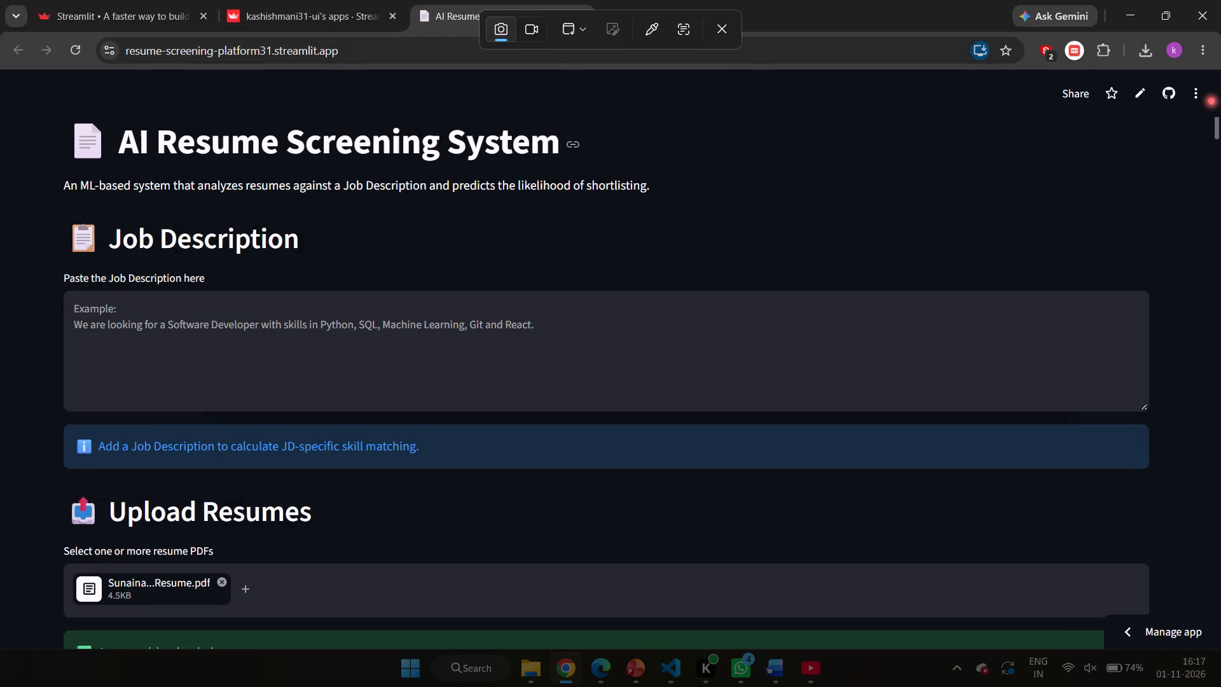
{"action": "left_click", "coordinate": [47, 95]}
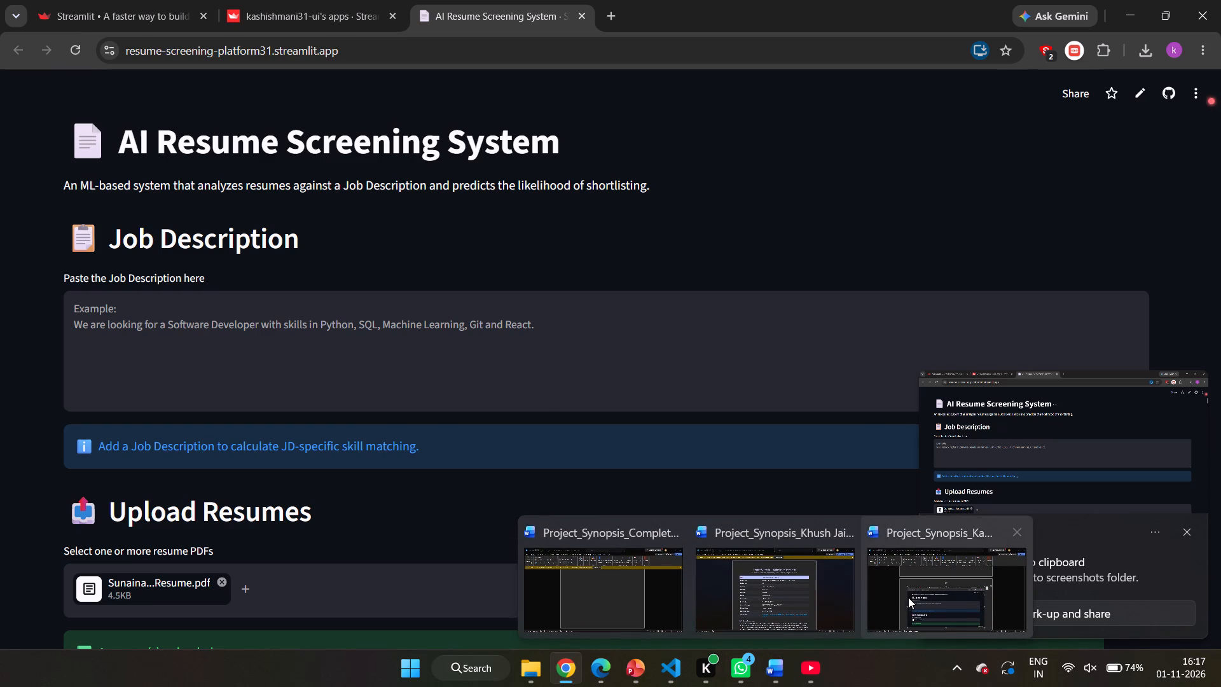
Switch to the project synopsis in Word and cut the old Job Description screenshot from page 5.
{"action": "left_click", "coordinate": [914, 597]}
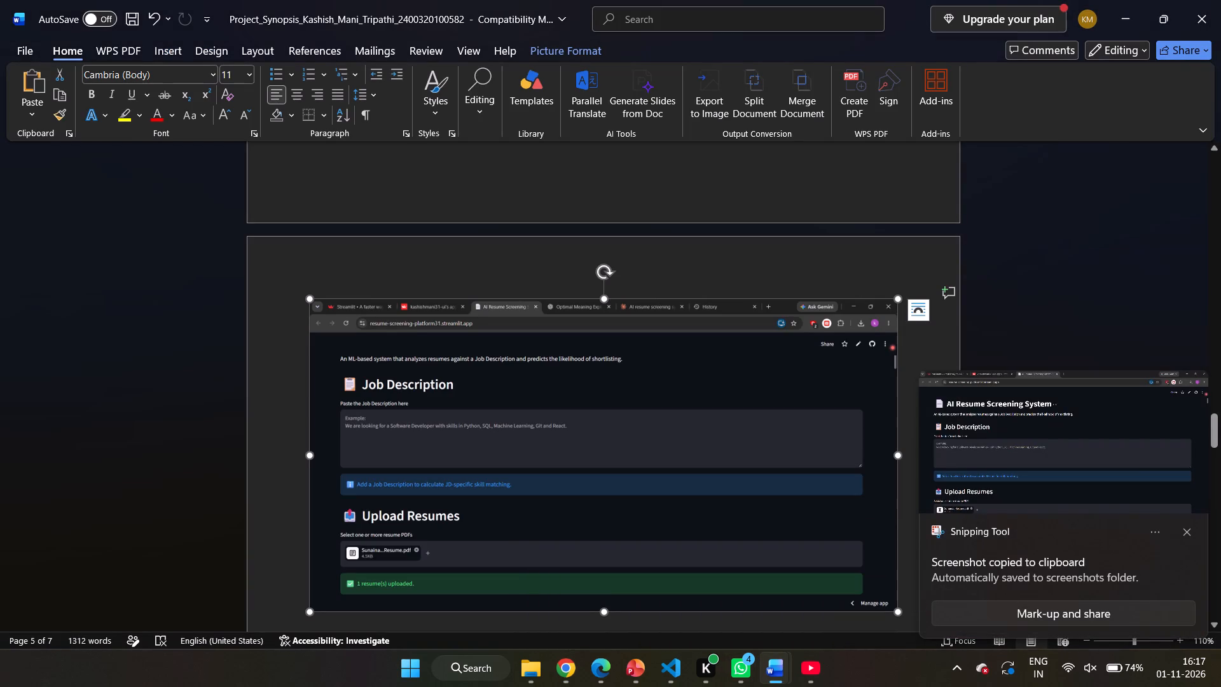
{"action": "left_click", "coordinate": [920, 305]}
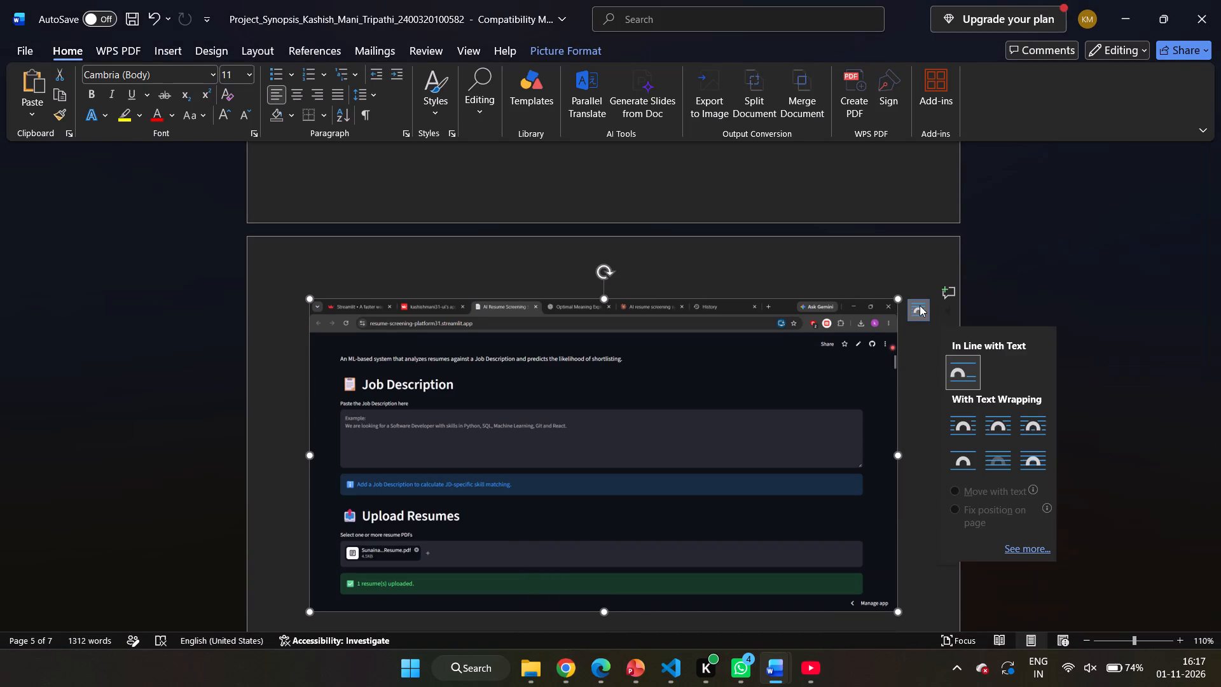
{"action": "left_click", "coordinate": [927, 226]}
{"action": "left_click", "coordinate": [863, 387]}
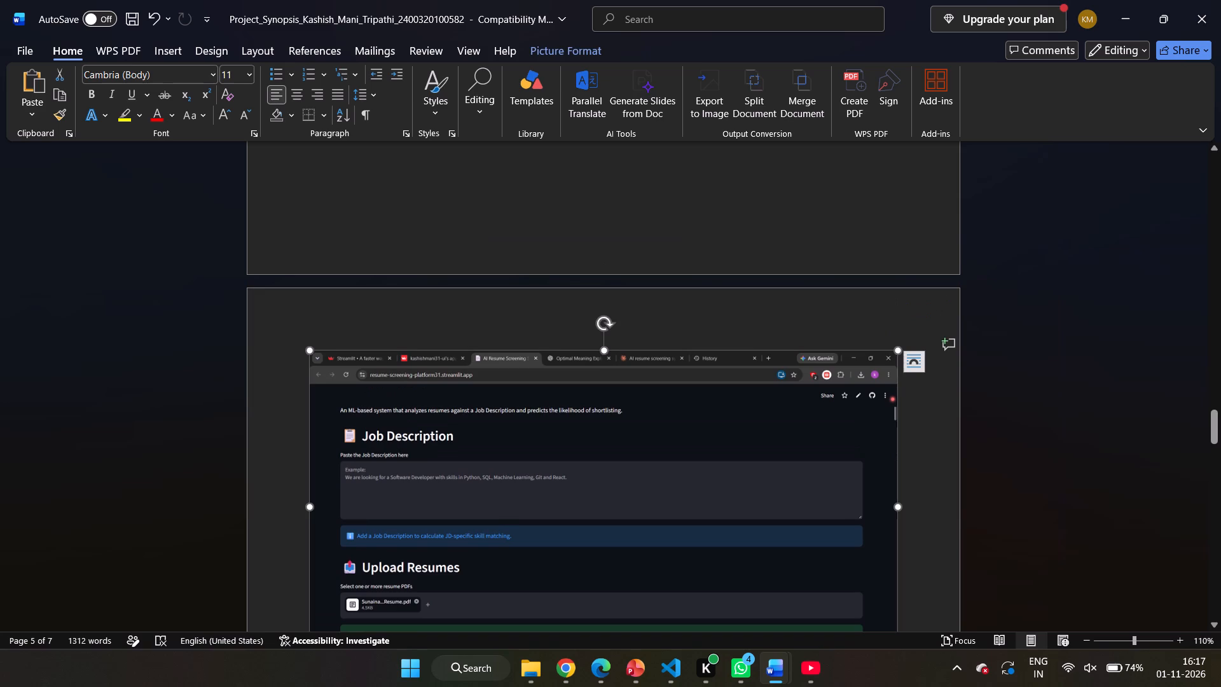
{"action": "right_click", "coordinate": [863, 387]}
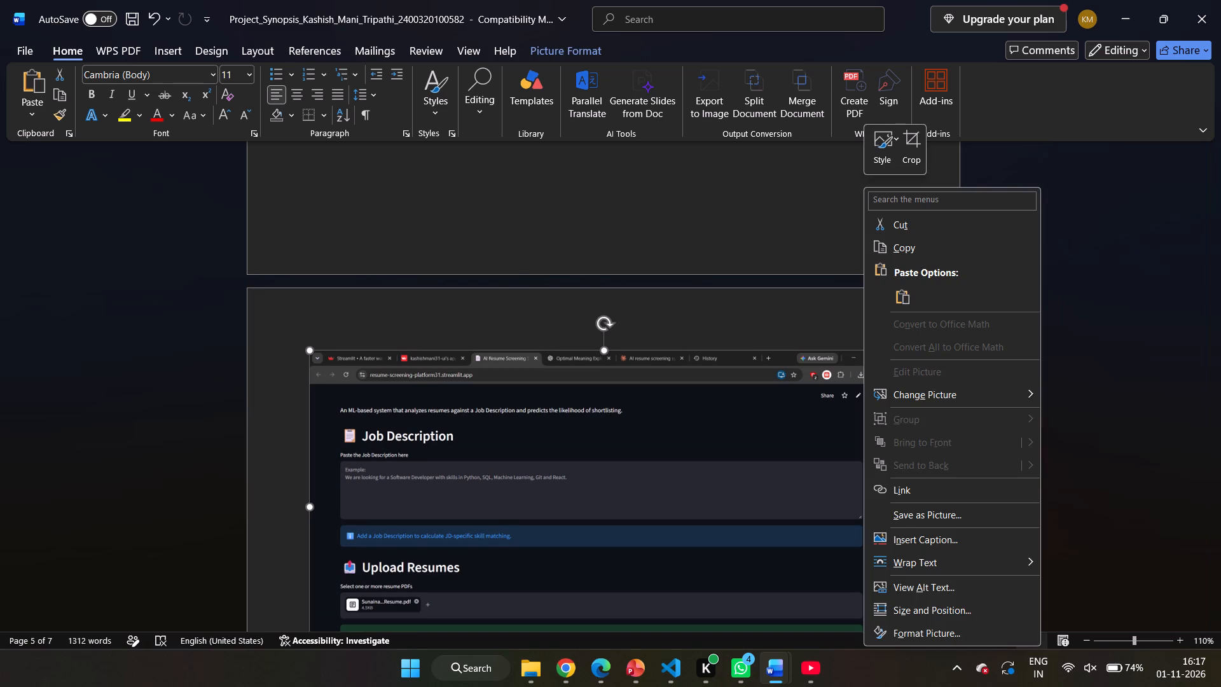
{"action": "left_click", "coordinate": [921, 224]}
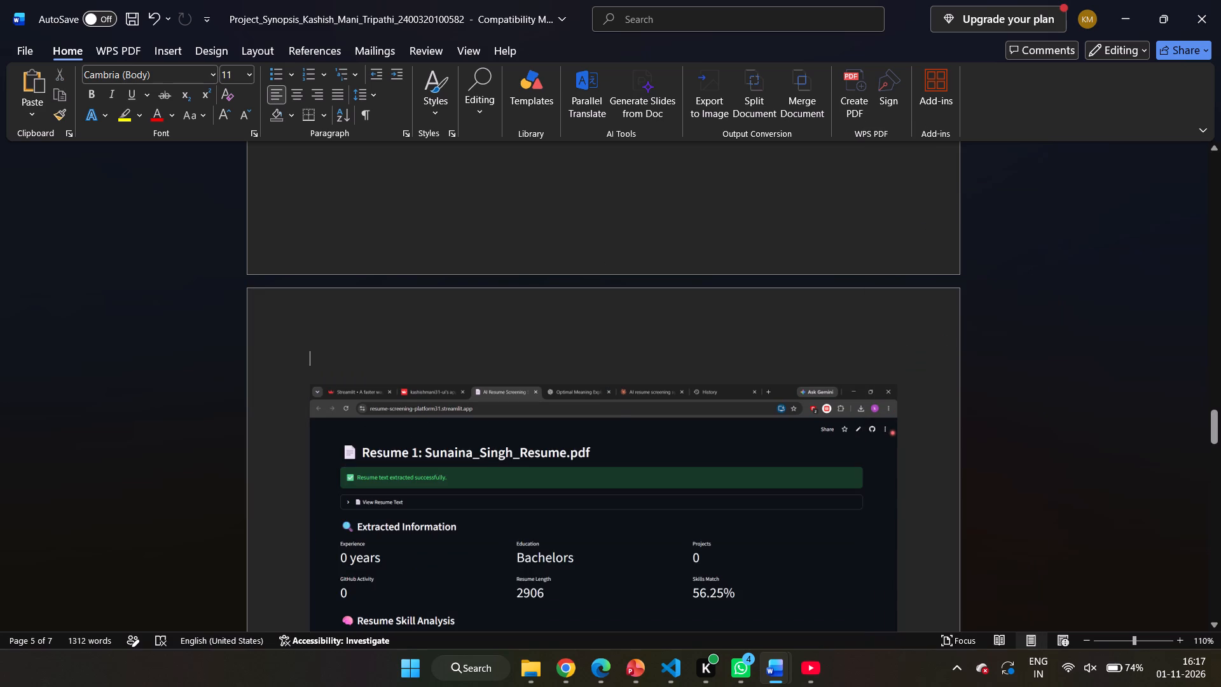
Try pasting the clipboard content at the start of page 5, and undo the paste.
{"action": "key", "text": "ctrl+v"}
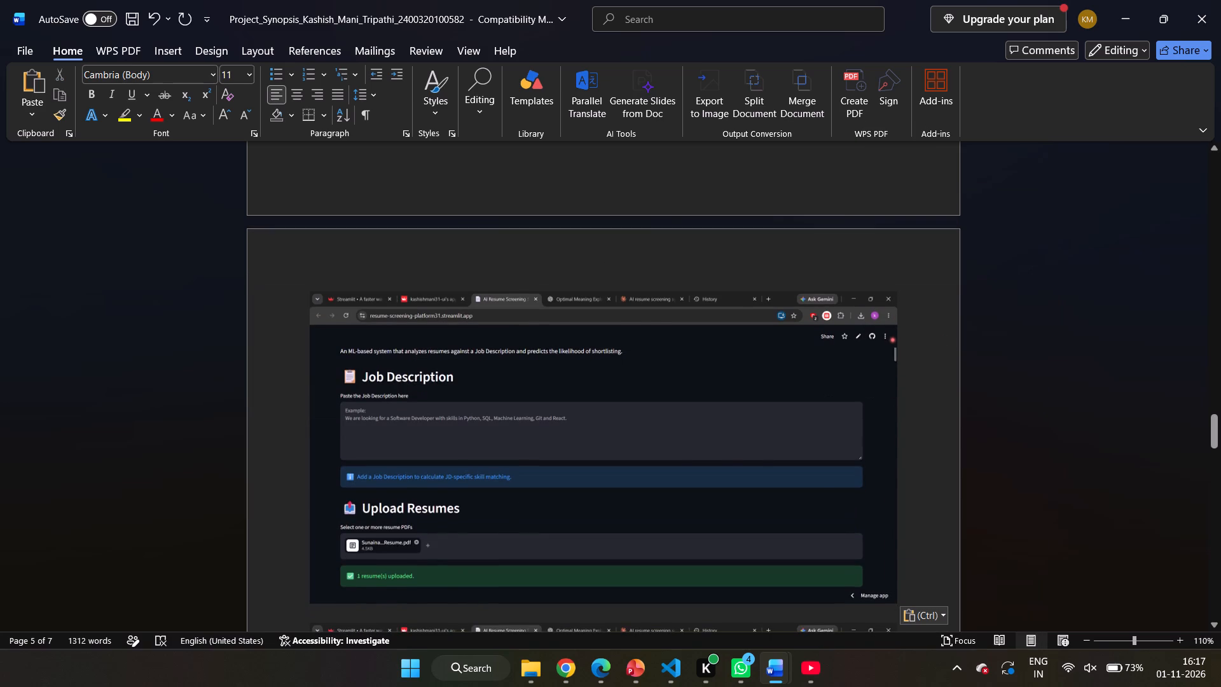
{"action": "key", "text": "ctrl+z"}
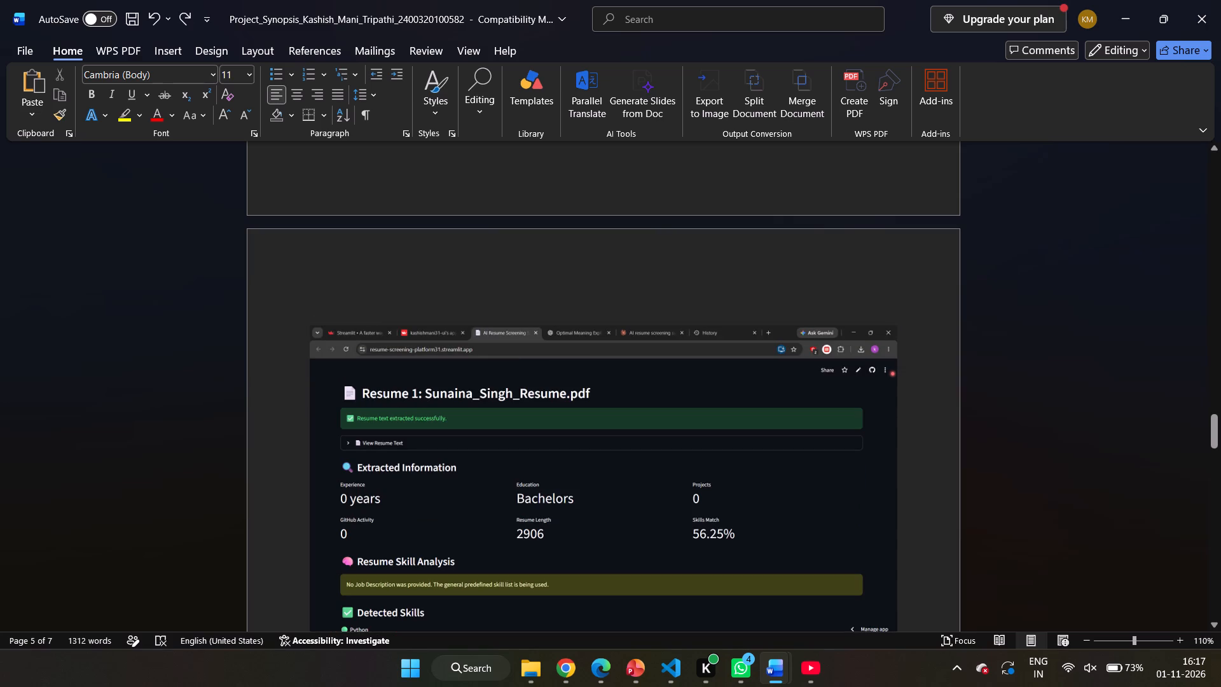
{"action": "left_click", "coordinate": [169, 42]}
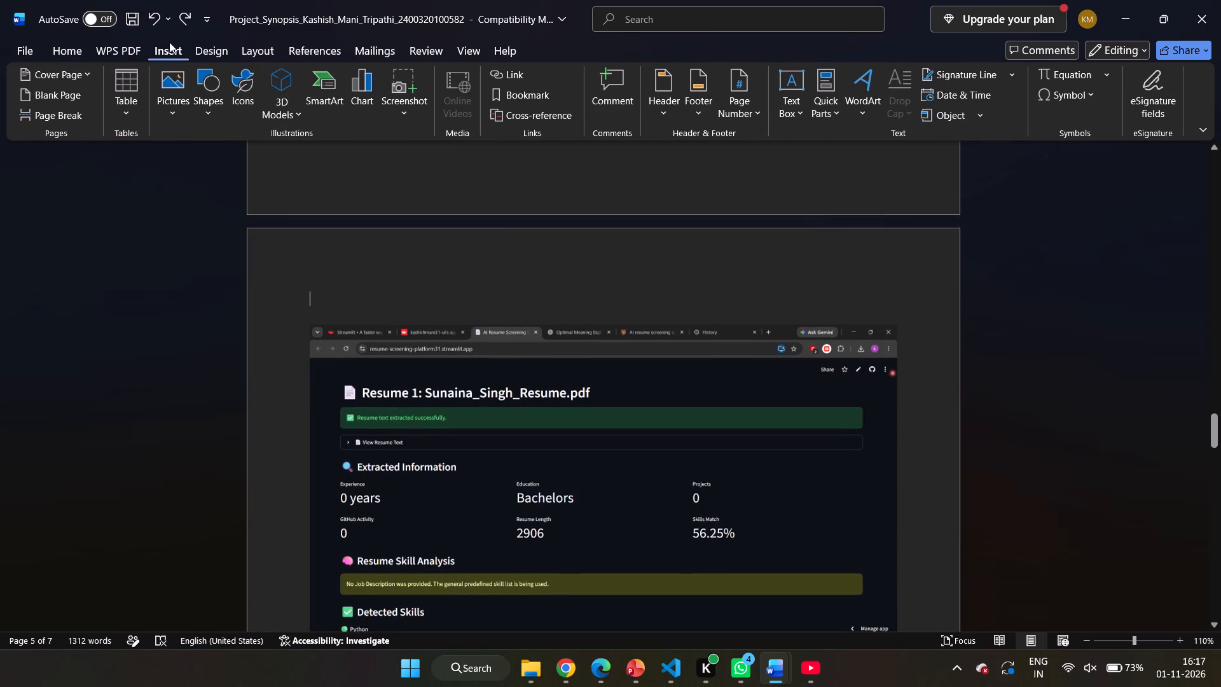
{"action": "left_click", "coordinate": [173, 94]}
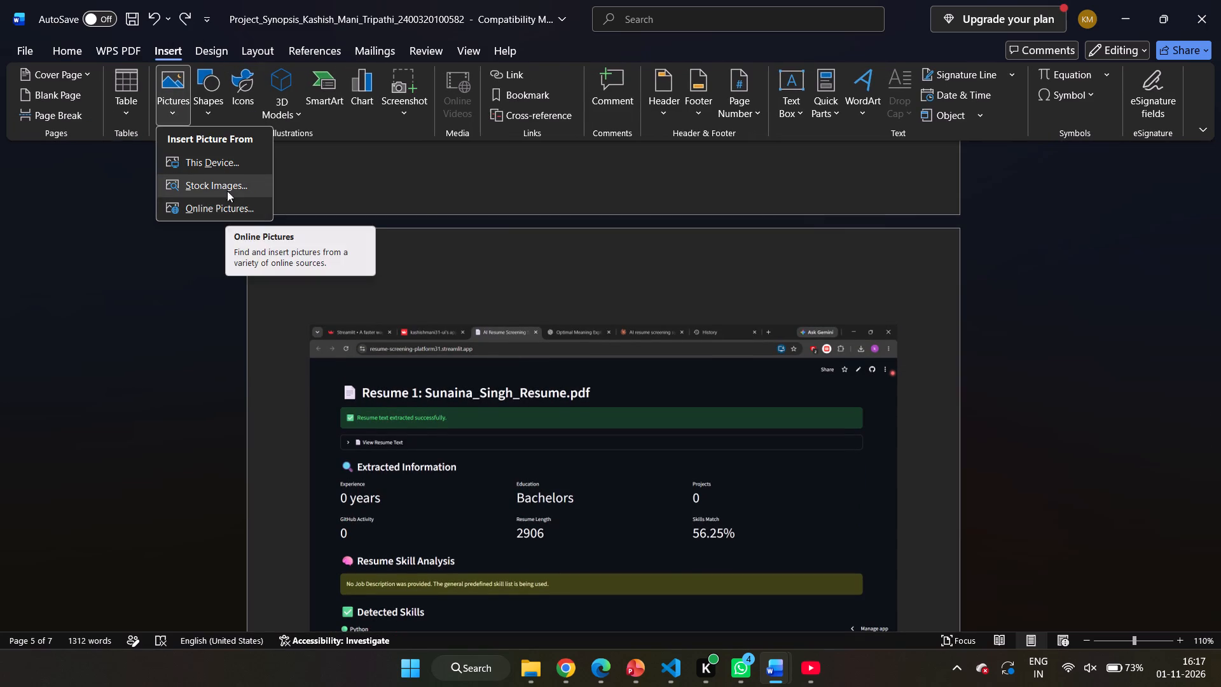
{"action": "left_click", "coordinate": [227, 158]}
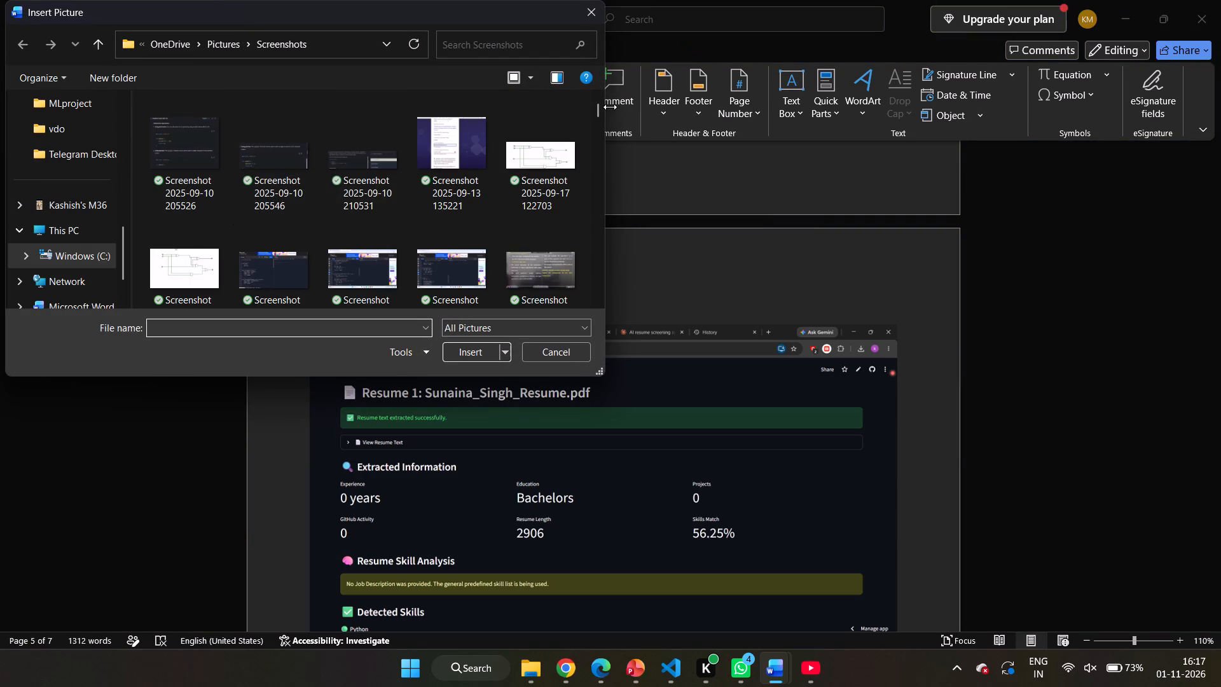
{"action": "left_click_drag", "start_coordinate": [598, 112], "coordinate": [613, 350]}
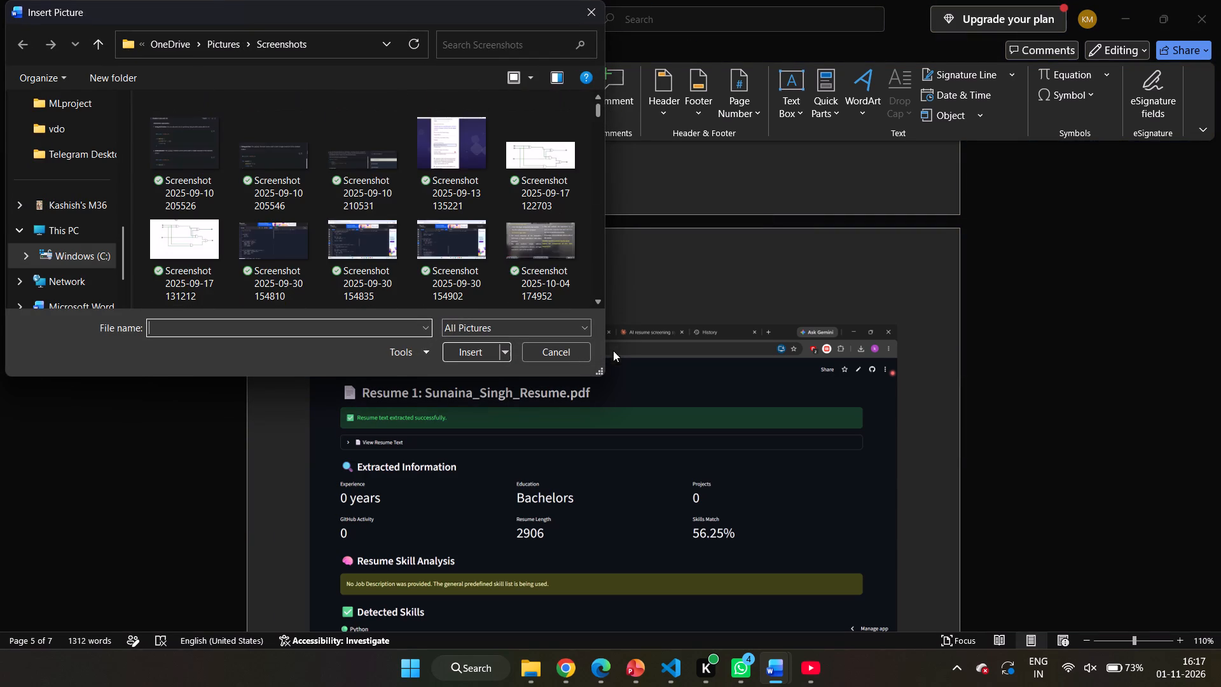
{"action": "left_click_drag", "start_coordinate": [613, 350], "coordinate": [613, 368]}
{"action": "left_click_drag", "start_coordinate": [595, 115], "coordinate": [595, 295]}
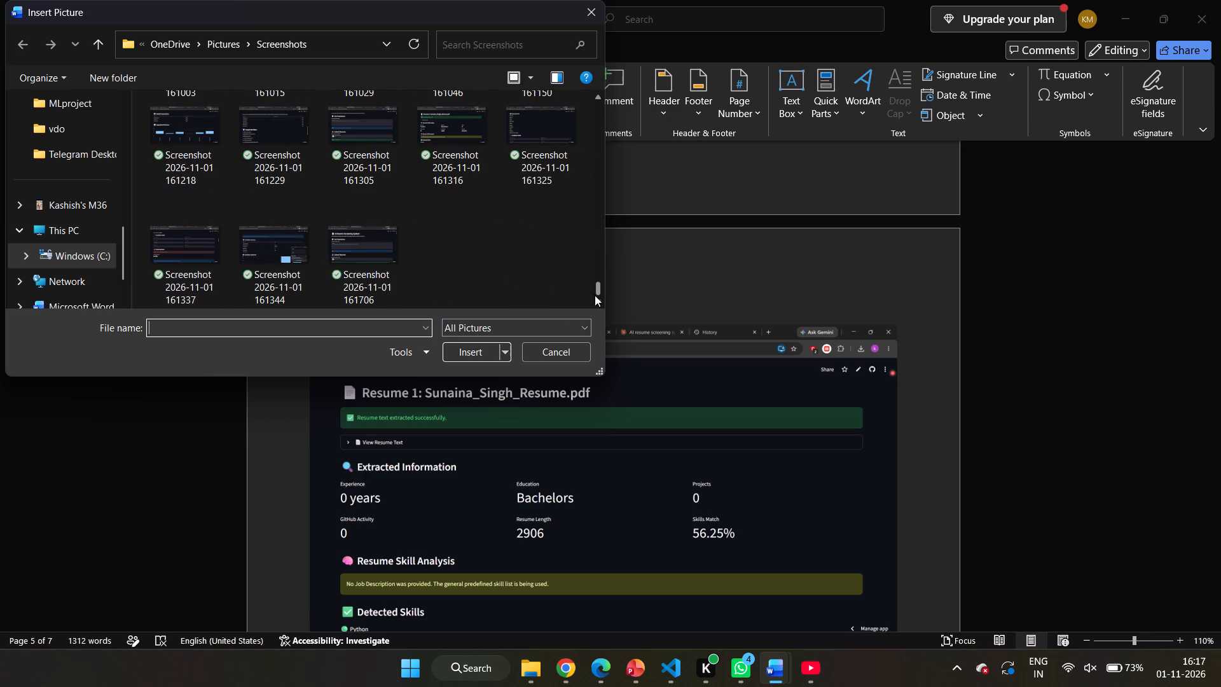
{"action": "left_click_drag", "start_coordinate": [595, 295], "coordinate": [595, 295]}
{"action": "left_click", "coordinate": [368, 270]}
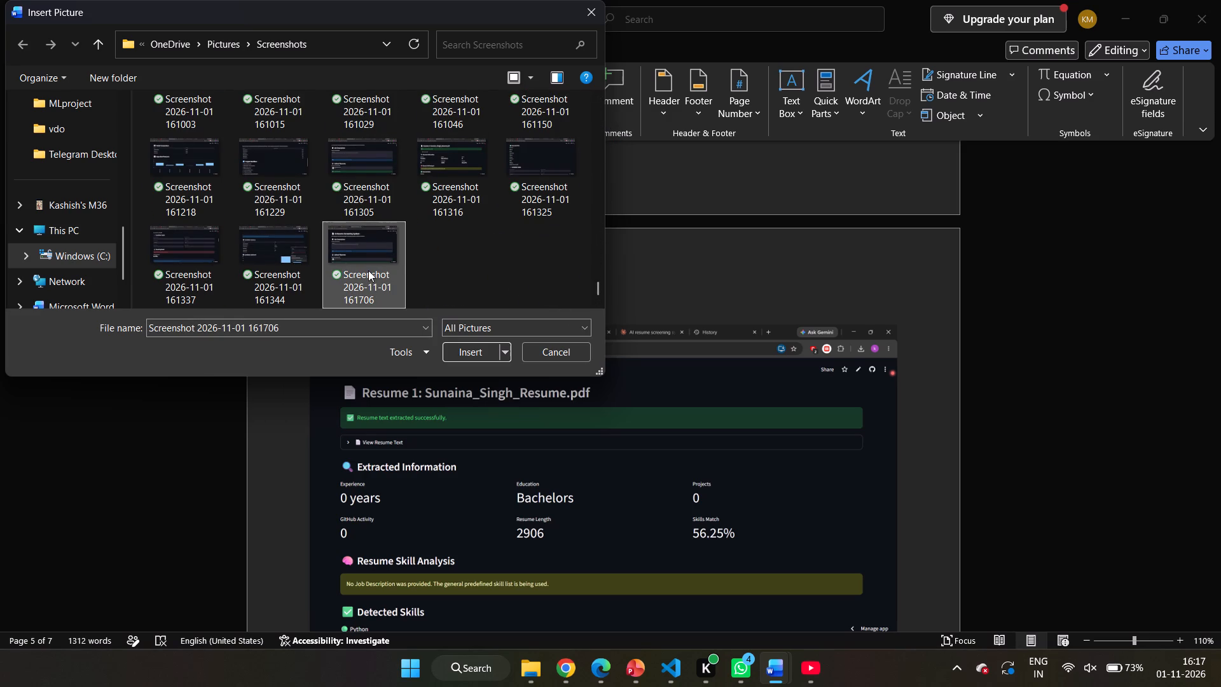
{"action": "left_click", "coordinate": [483, 349]}
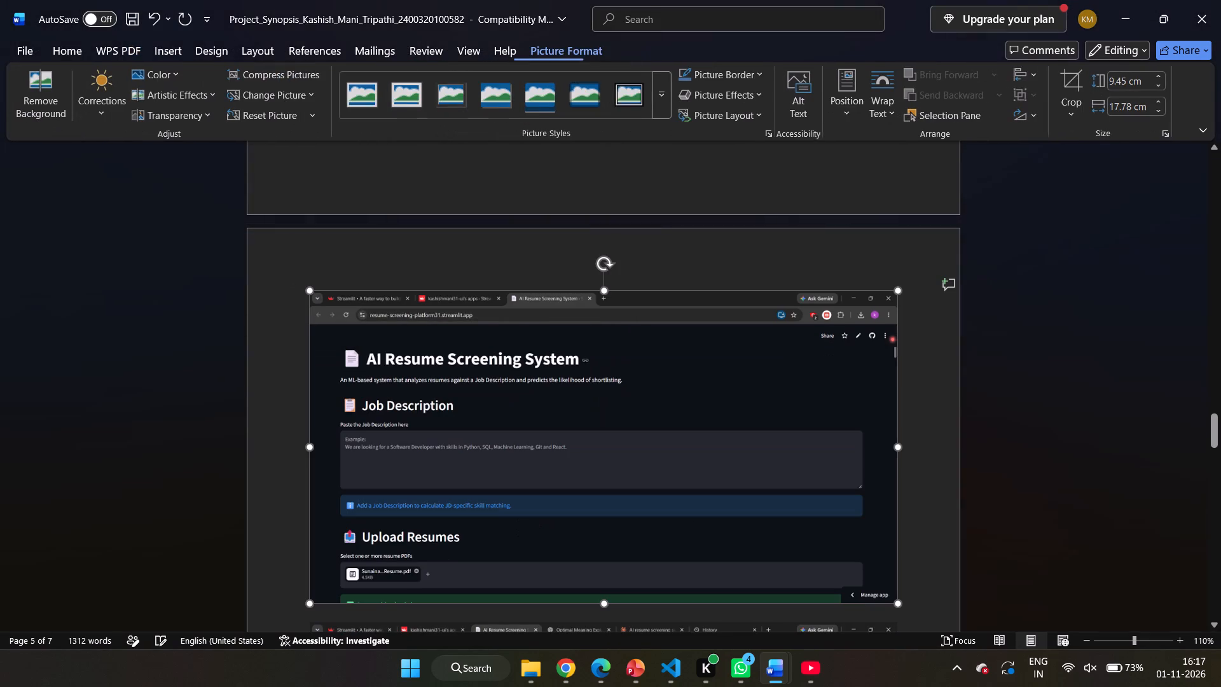
{"action": "left_click", "coordinate": [923, 366]}
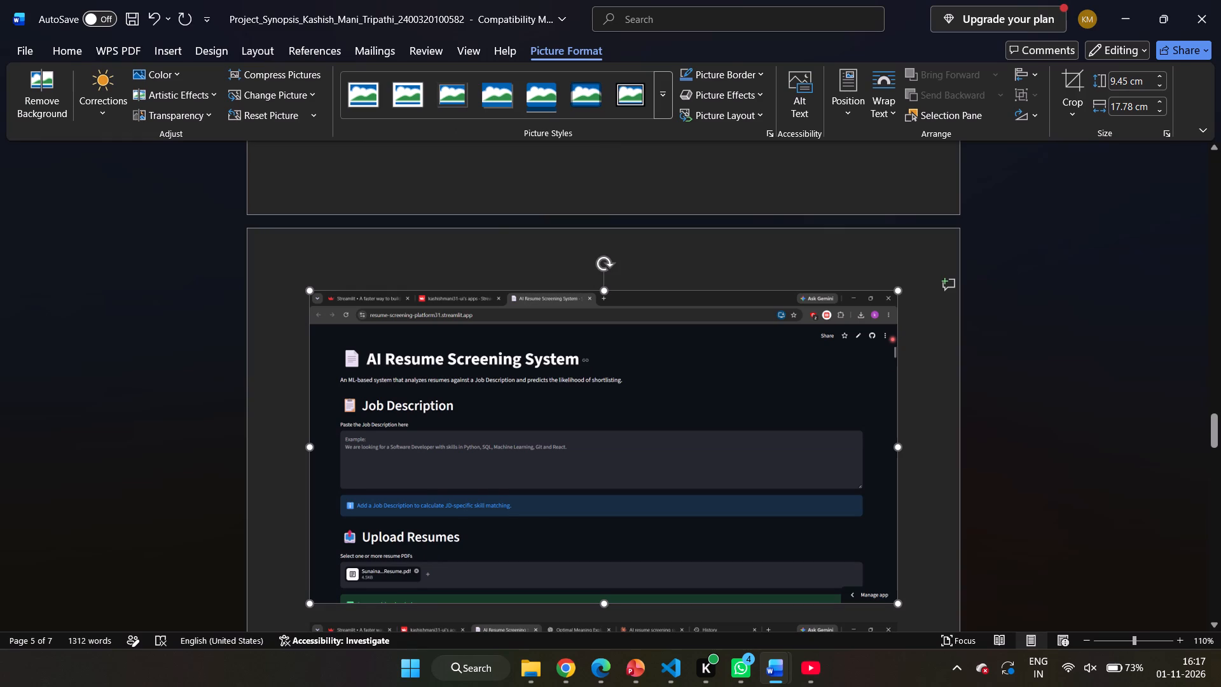
Cut the old "Resume 1" Extracted Information screenshot beneath the newly inserted image on page 5.
{"action": "scroll", "coordinate": [790, 438], "scroll_direction": "down", "scroll_amount": 2}
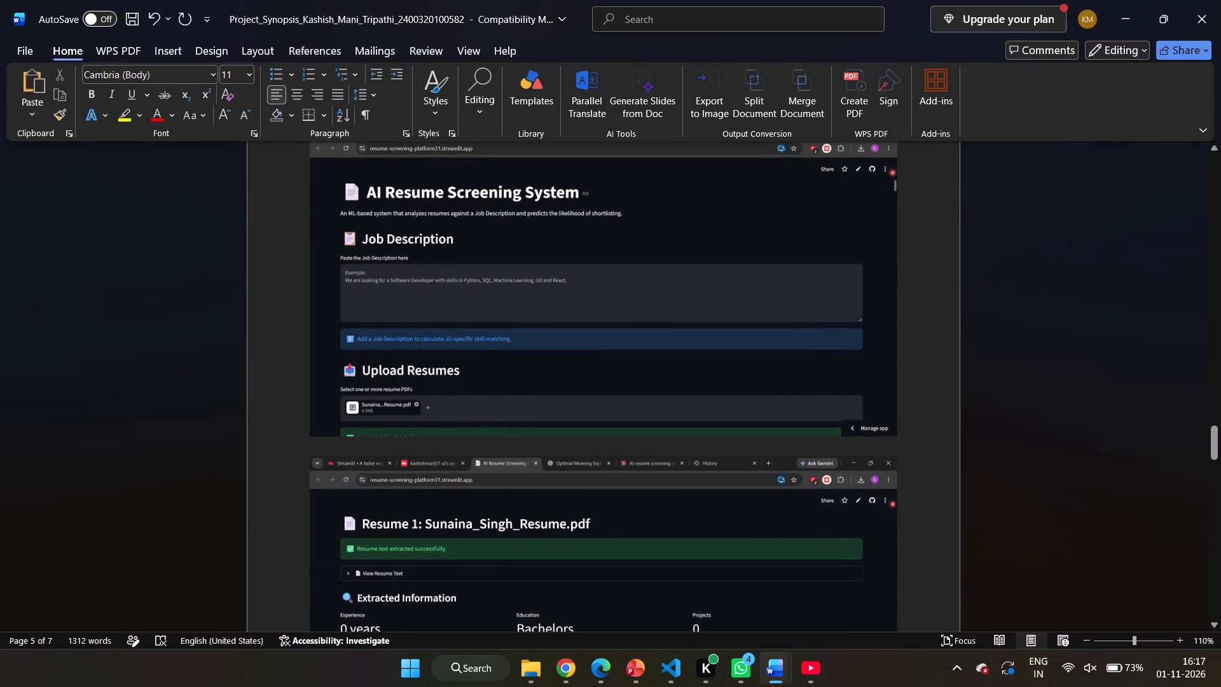
{"action": "left_click", "coordinate": [766, 489]}
{"action": "scroll", "coordinate": [766, 489], "scroll_direction": "down", "scroll_amount": 1}
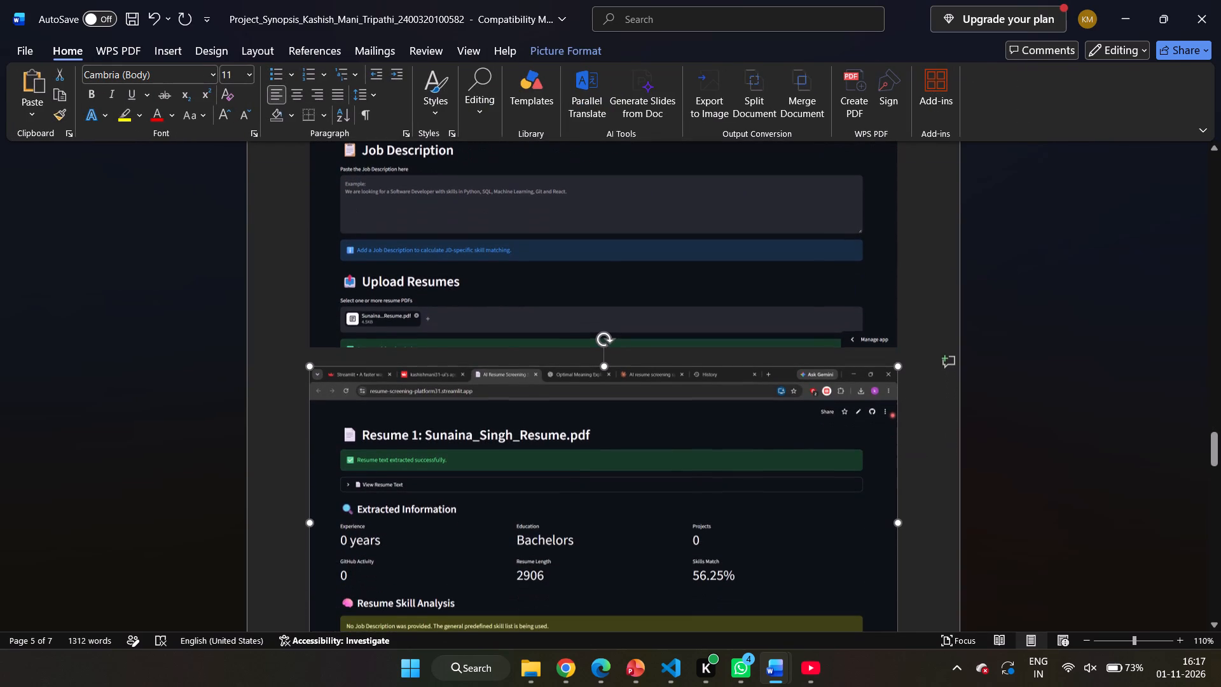
{"action": "scroll", "coordinate": [766, 489], "scroll_direction": "down", "scroll_amount": 1}
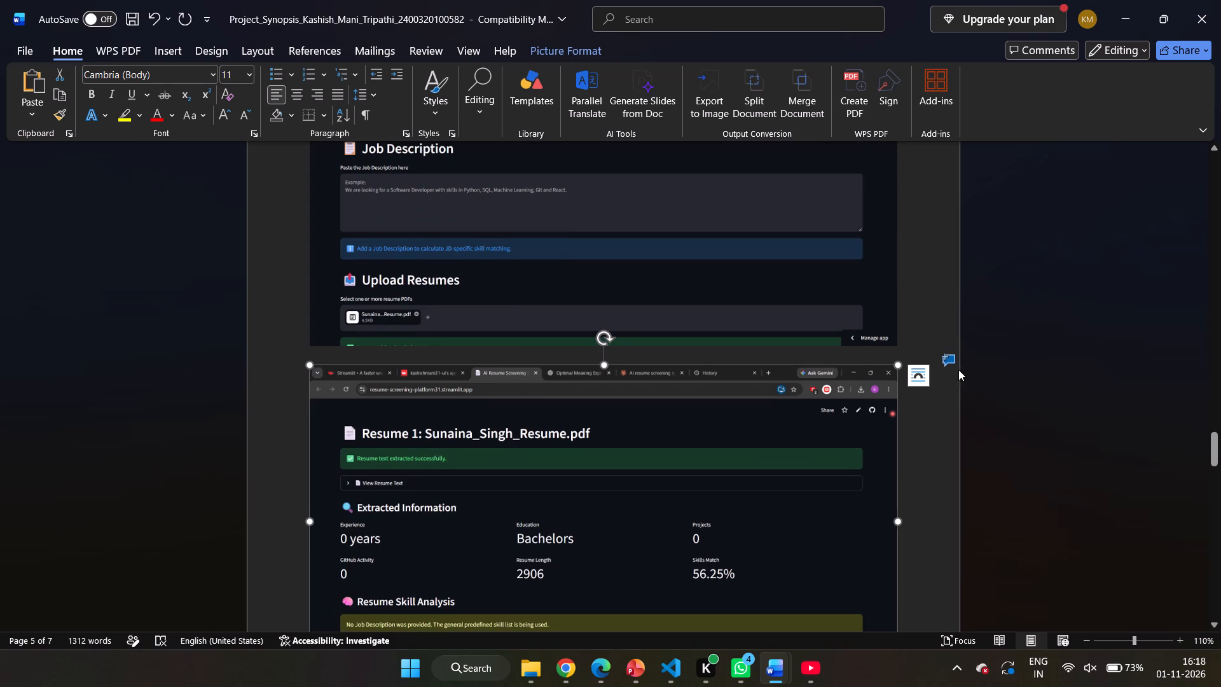
{"action": "left_click", "coordinate": [924, 374]}
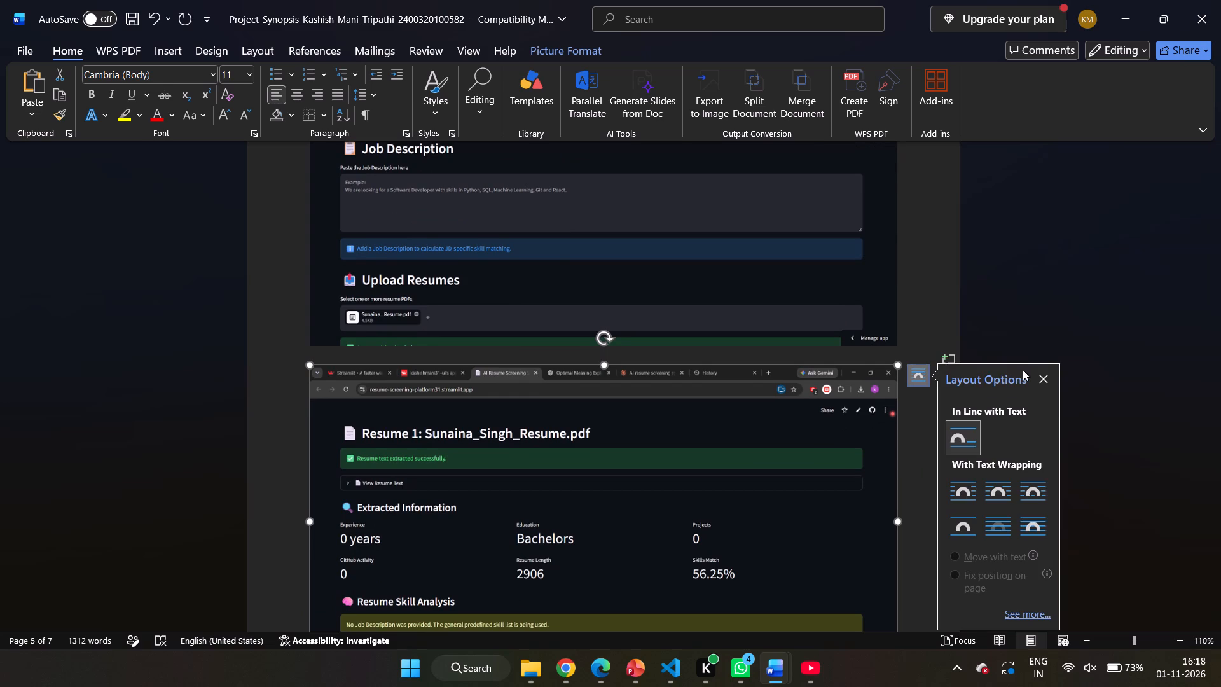
{"action": "left_click", "coordinate": [1036, 377]}
{"action": "right_click", "coordinate": [765, 441]}
{"action": "left_click", "coordinate": [765, 441]}
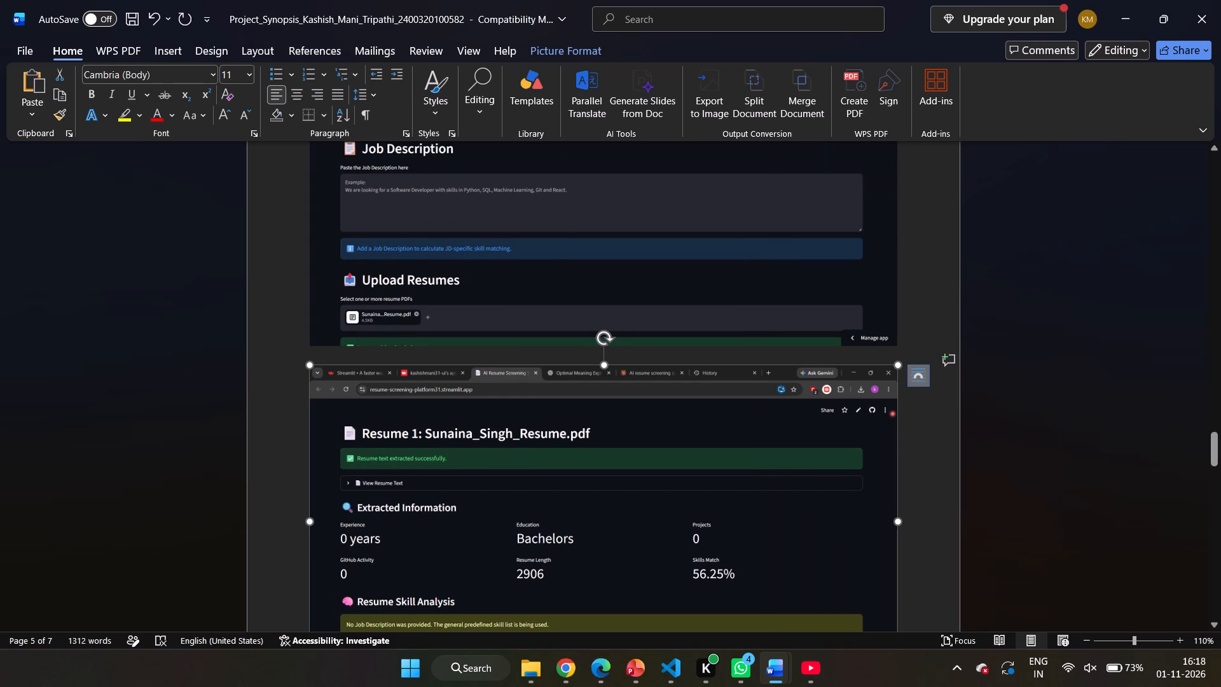
{"action": "right_click", "coordinate": [765, 441]}
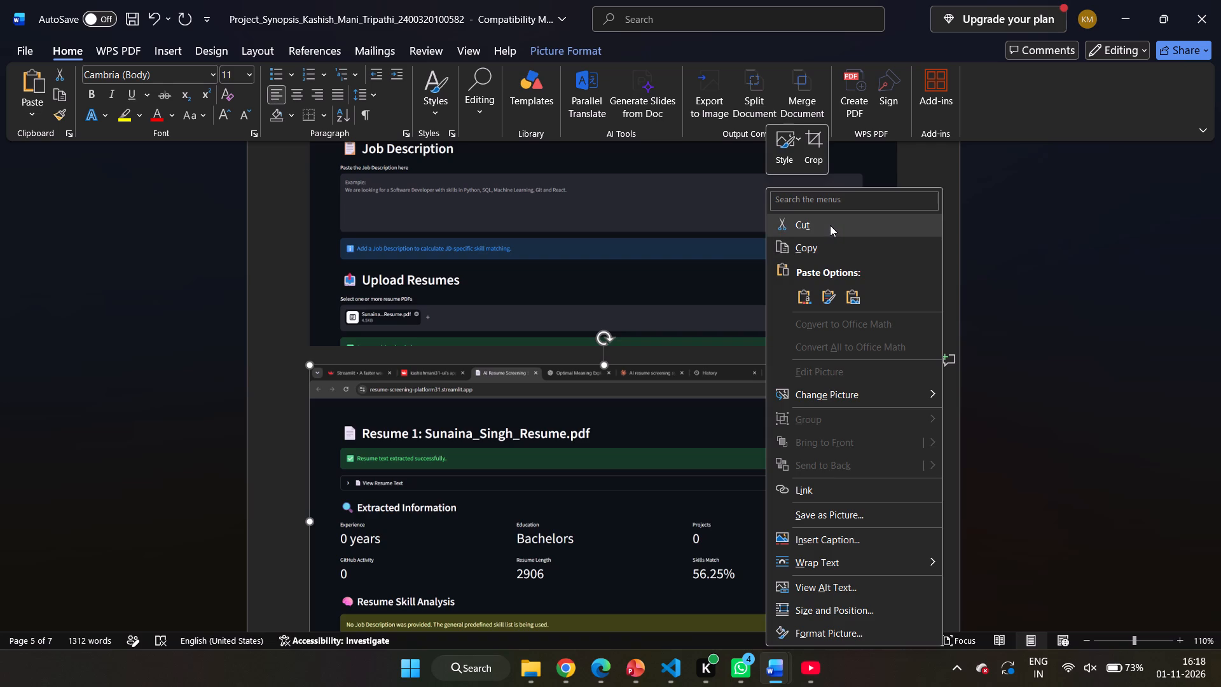
{"action": "left_click", "coordinate": [830, 225]}
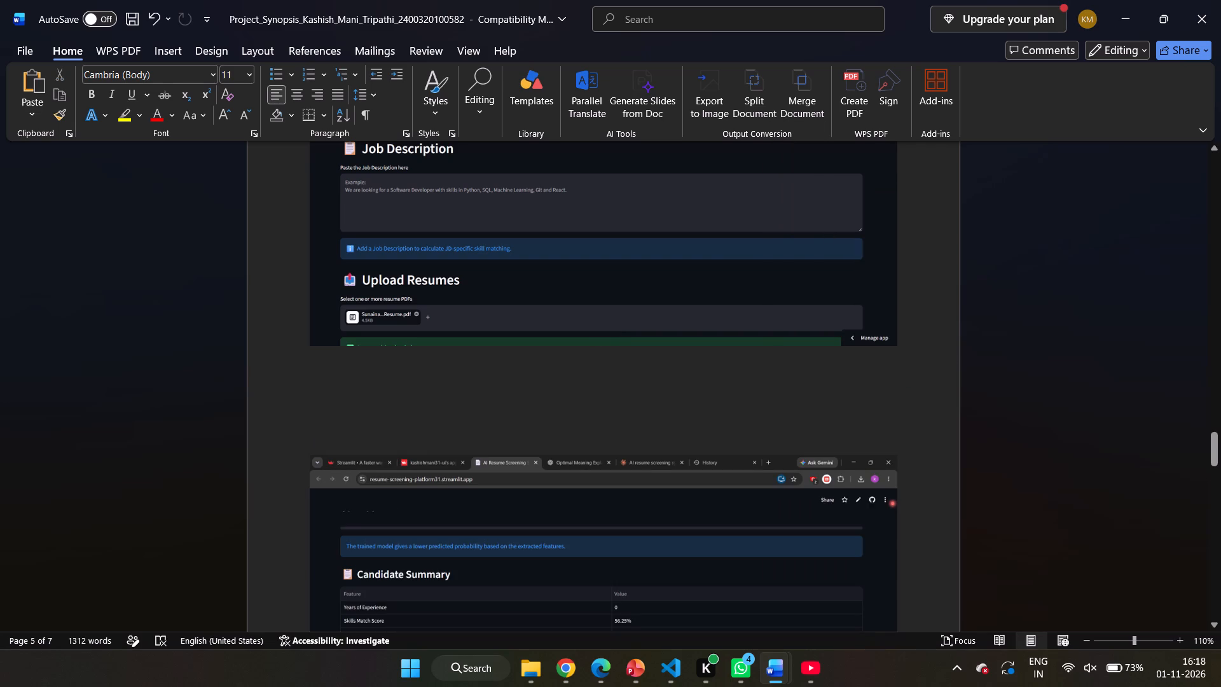
Switch to Chrome and bring the deployed app's Resume 1 and Extracted Information sections into view.
{"action": "left_click", "coordinate": [563, 676]}
{"action": "scroll", "coordinate": [556, 454], "scroll_direction": "down", "scroll_amount": 1}
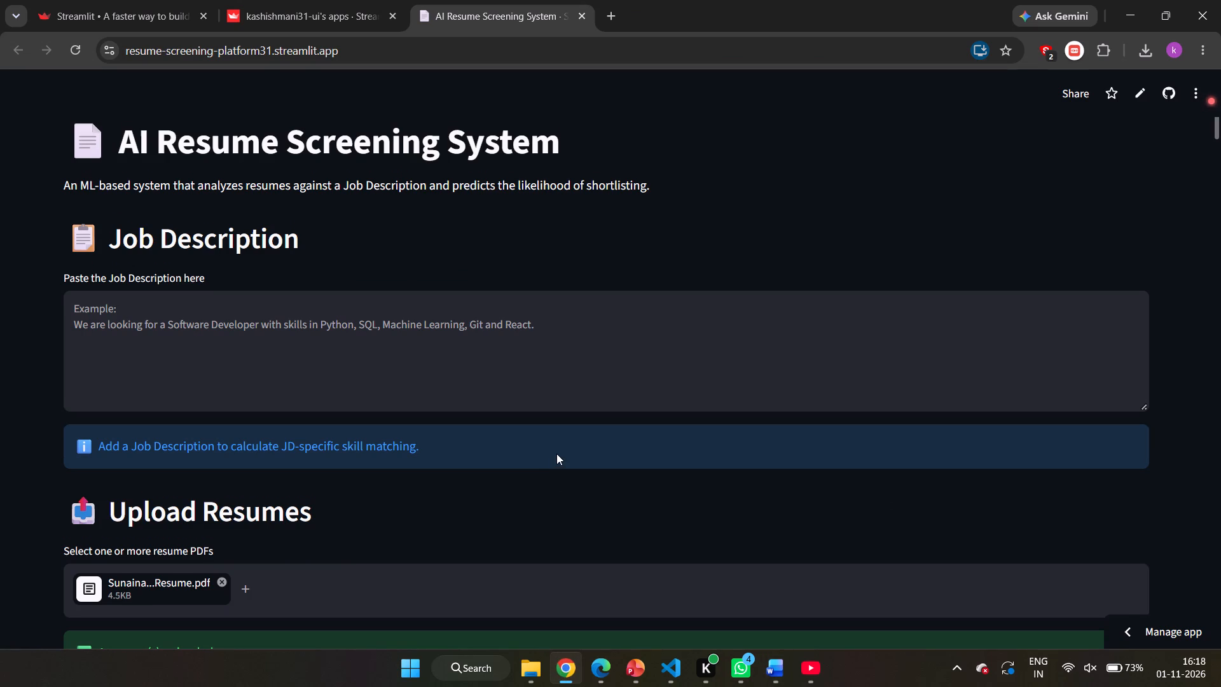
{"action": "scroll", "coordinate": [556, 454], "scroll_direction": "down", "scroll_amount": 4}
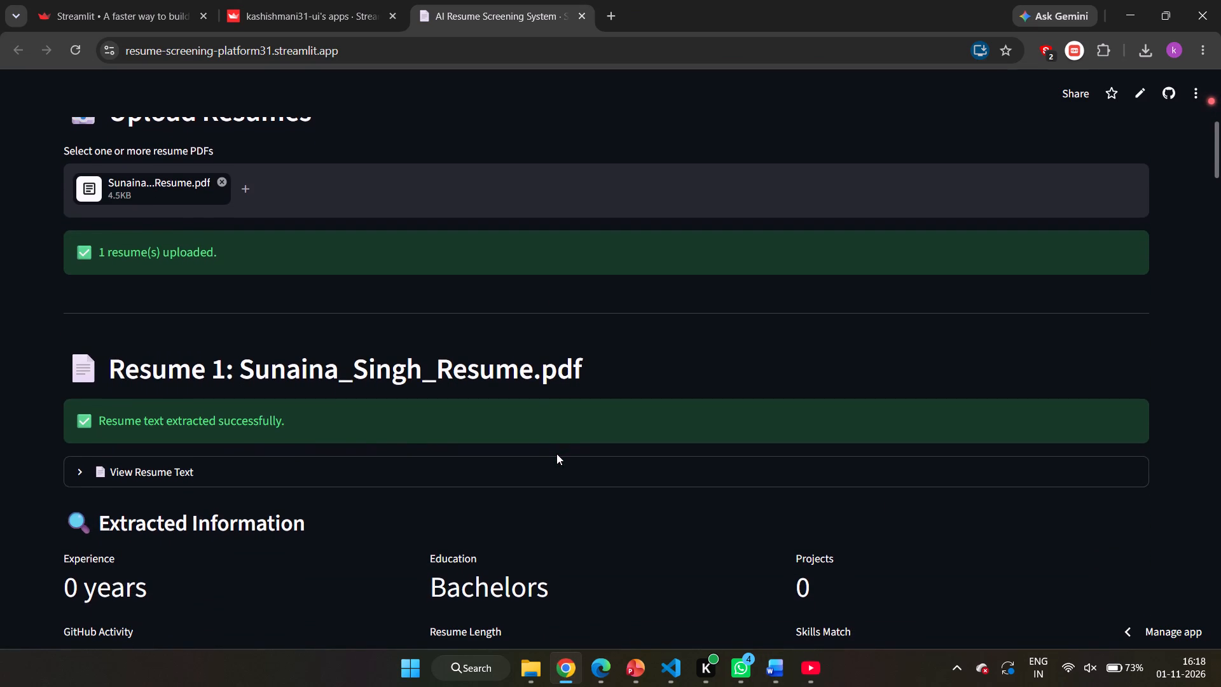
{"action": "scroll", "coordinate": [556, 454], "scroll_direction": "down", "scroll_amount": 1}
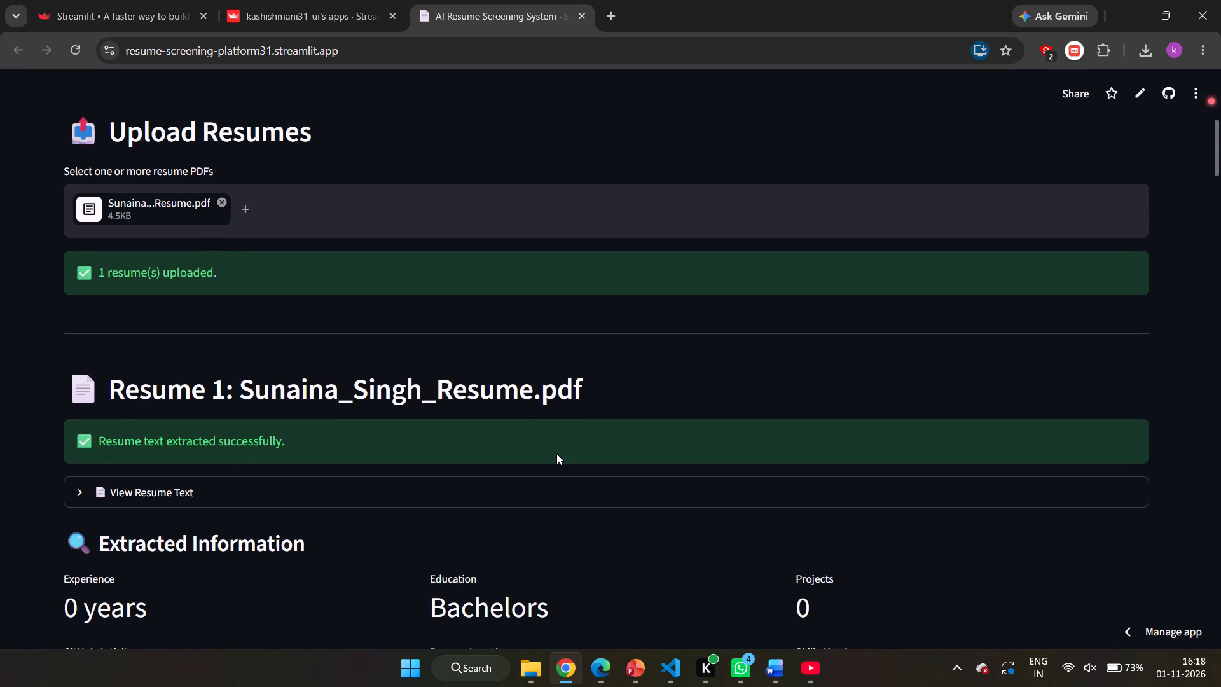
{"action": "scroll", "coordinate": [556, 454], "scroll_direction": "down", "scroll_amount": 1}
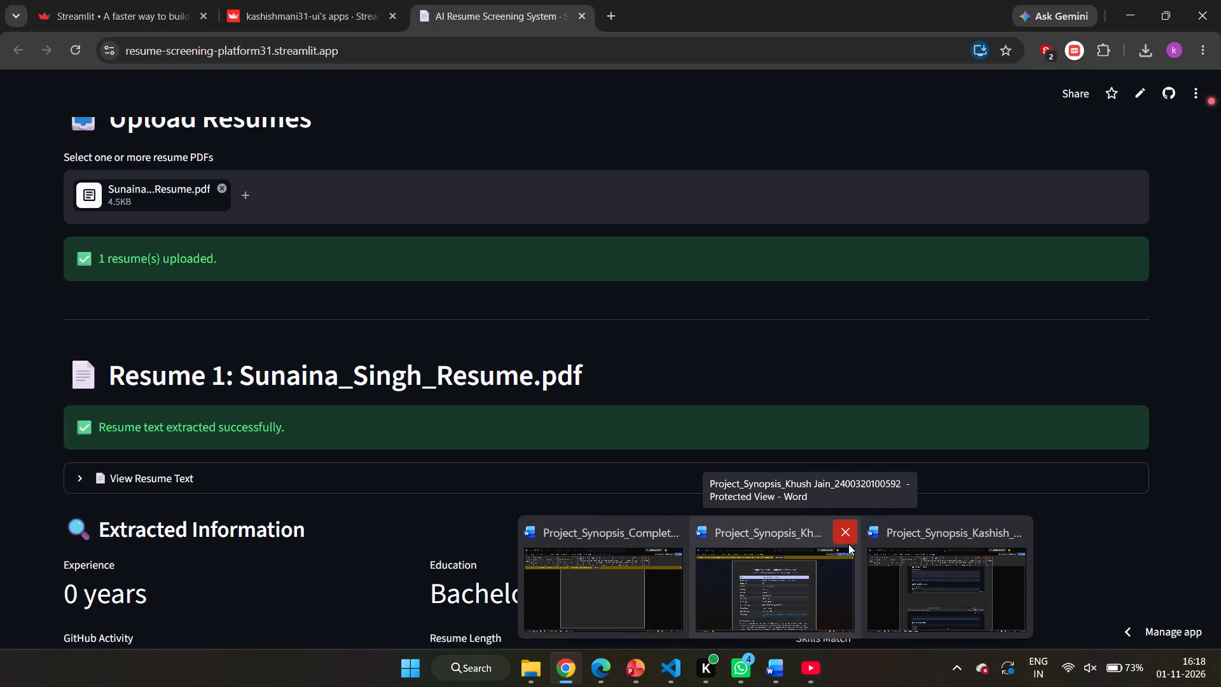
Close the other learner's Protected View synopsis and Project_Synopsis_Completed, discarding the latter's unsaved changes.
{"action": "left_click", "coordinate": [847, 538]}
{"action": "left_click", "coordinate": [757, 539]}
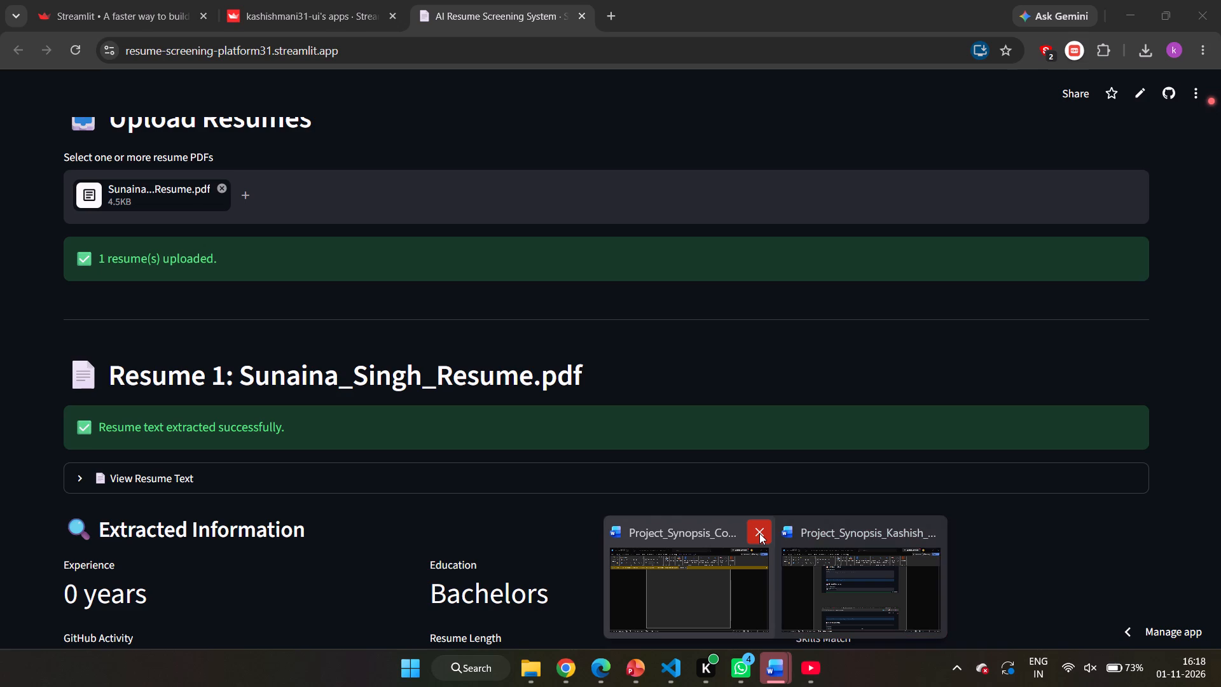
{"action": "left_click", "coordinate": [759, 533]}
{"action": "left_click", "coordinate": [759, 528]}
{"action": "left_click", "coordinate": [822, 600]}
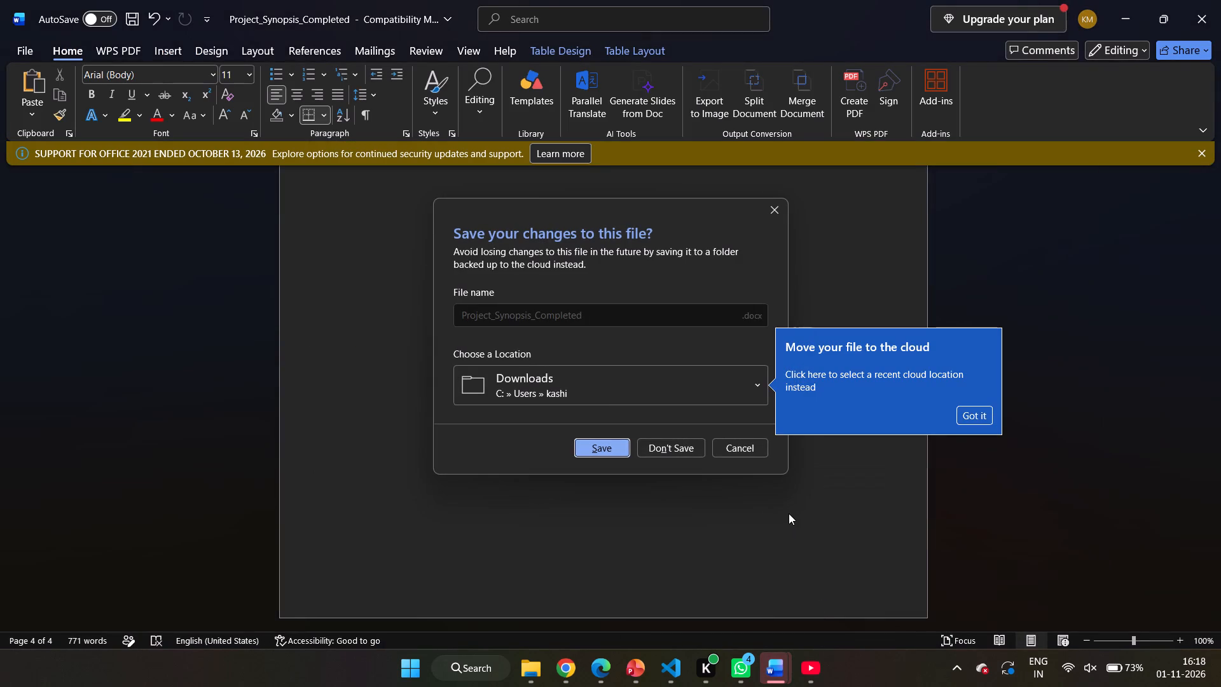
{"action": "left_click", "coordinate": [771, 216]}
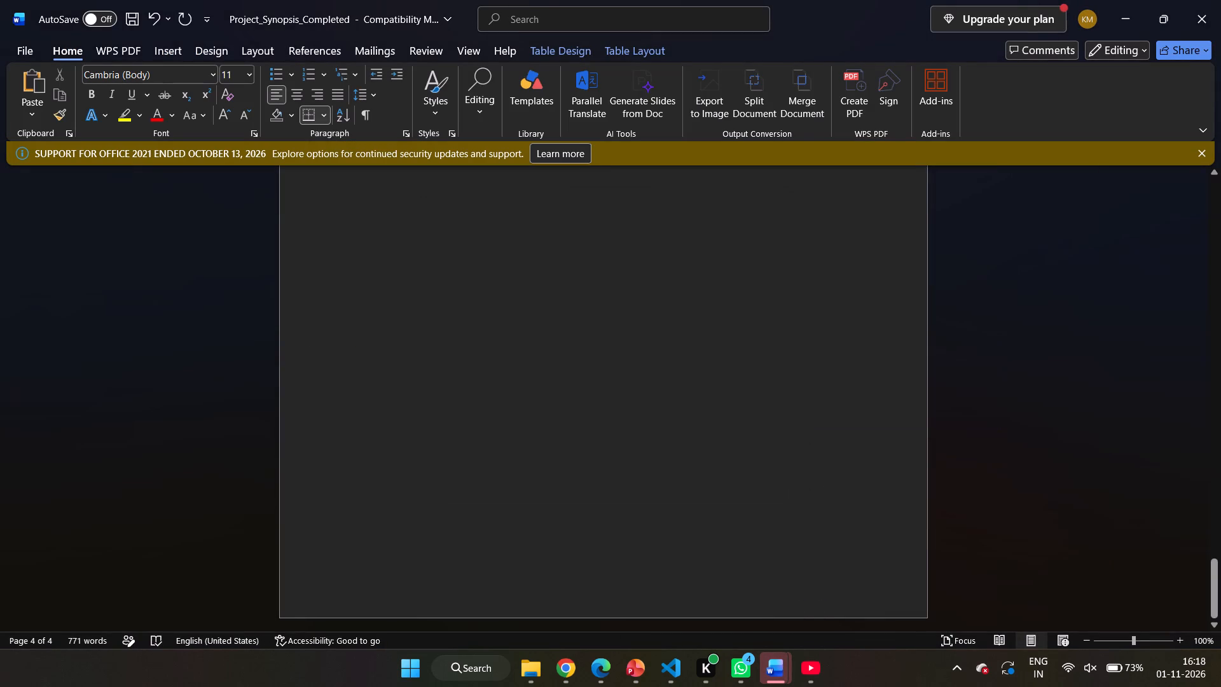
{"action": "scroll", "coordinate": [771, 216], "scroll_direction": "up", "scroll_amount": 14}
{"action": "scroll", "coordinate": [771, 216], "scroll_direction": "up", "scroll_amount": 7}
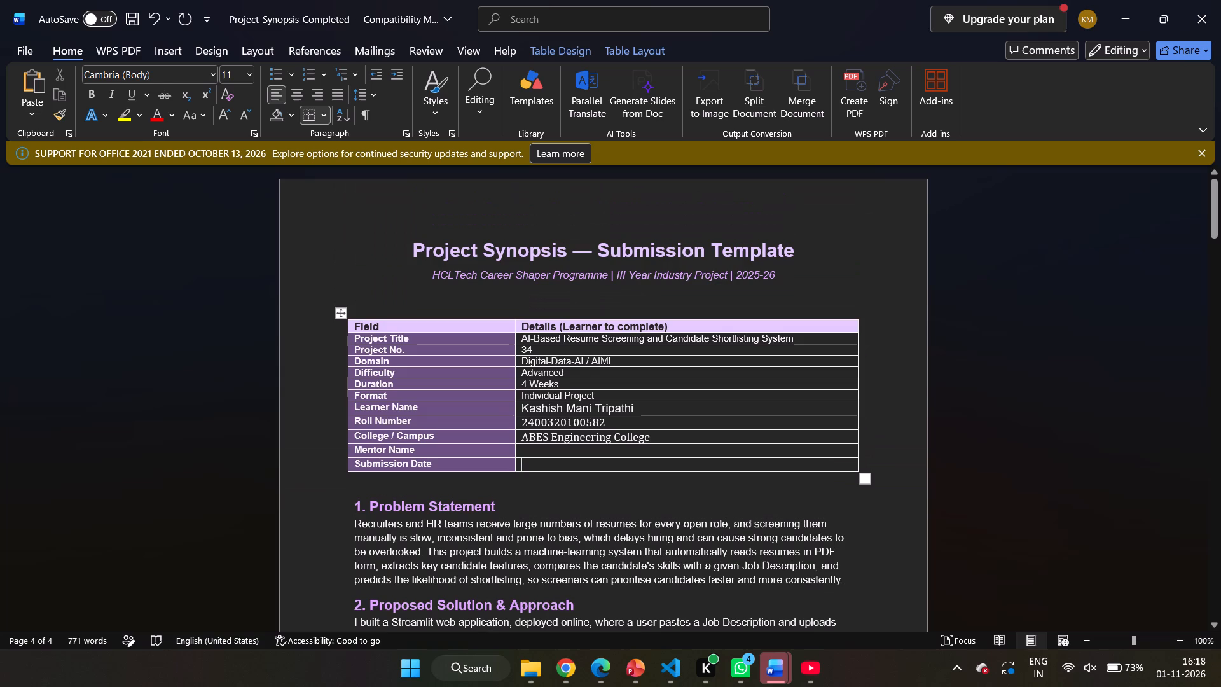
{"action": "left_click", "coordinate": [1217, 6]}
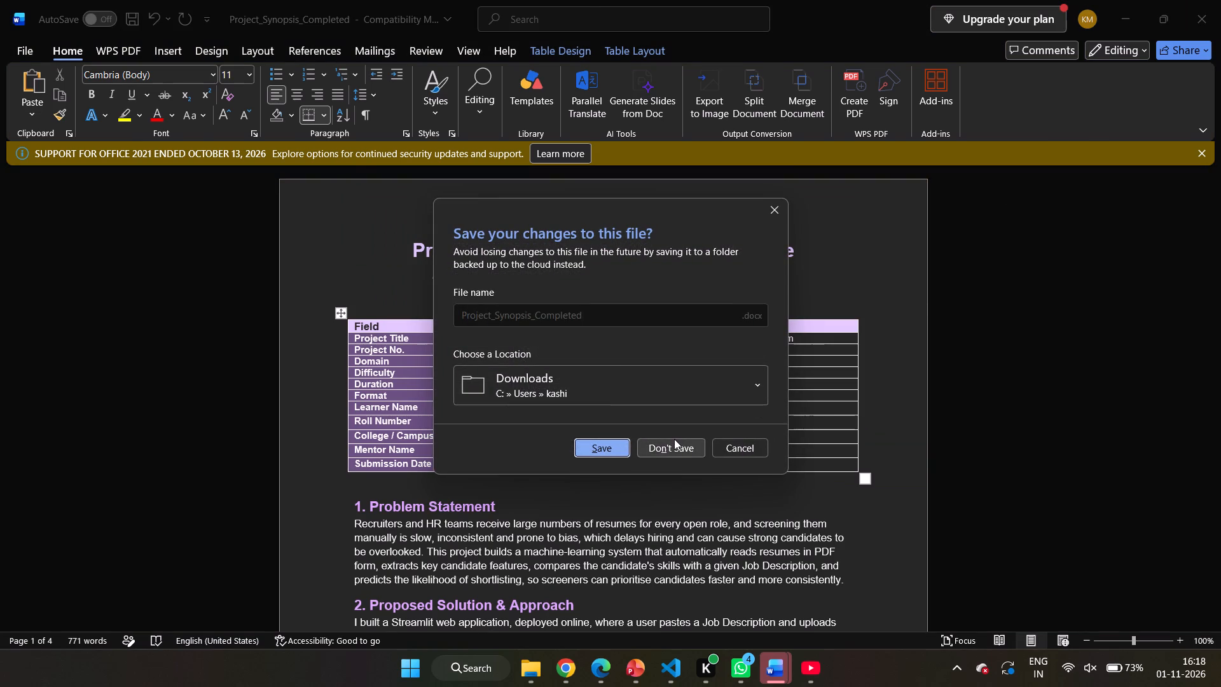
{"action": "left_click", "coordinate": [674, 439]}
Review the Output Images section on pages 4 and 5 of the synopsis to check the order of the app screenshots.
{"action": "scroll", "coordinate": [674, 439], "scroll_direction": "up", "scroll_amount": 1}
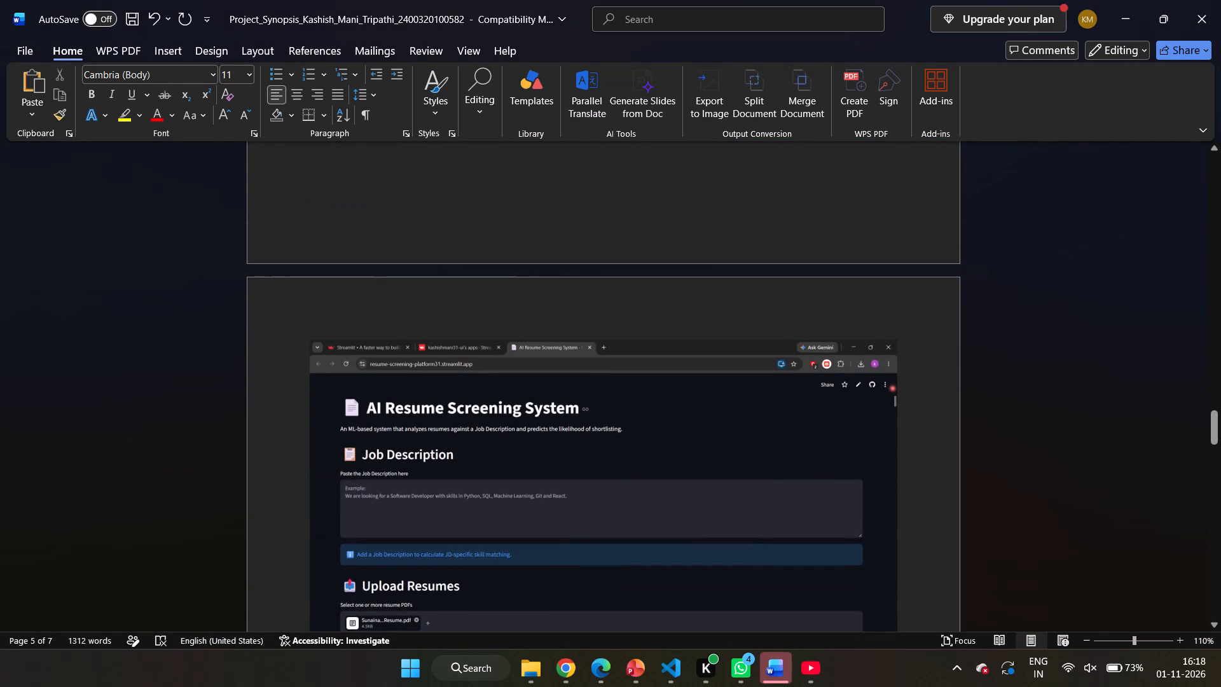
{"action": "scroll", "coordinate": [674, 439], "scroll_direction": "up", "scroll_amount": 3}
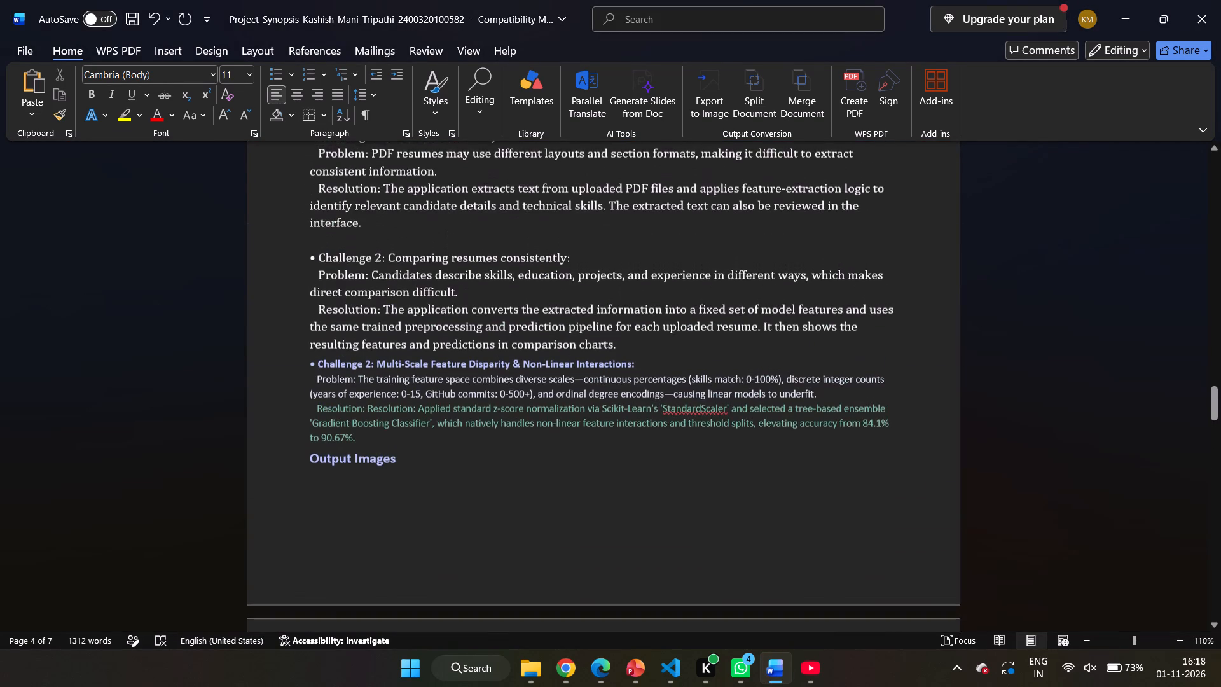
{"action": "scroll", "coordinate": [674, 439], "scroll_direction": "down", "scroll_amount": 2}
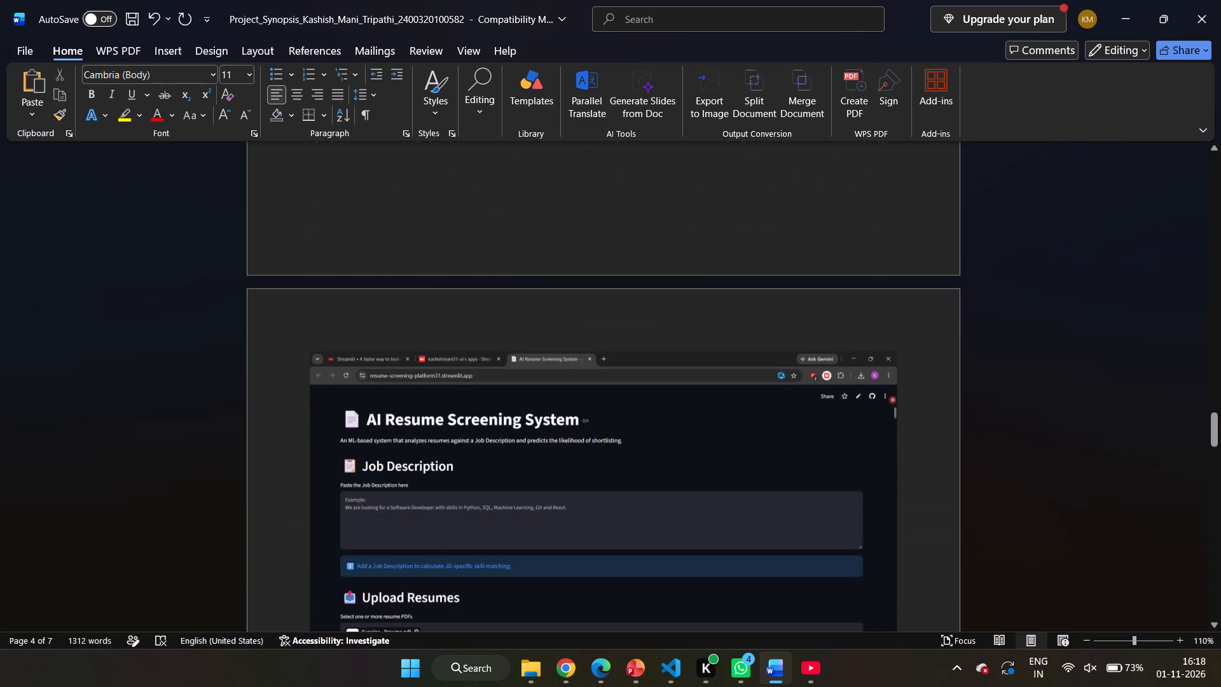
{"action": "scroll", "coordinate": [674, 439], "scroll_direction": "down", "scroll_amount": 3}
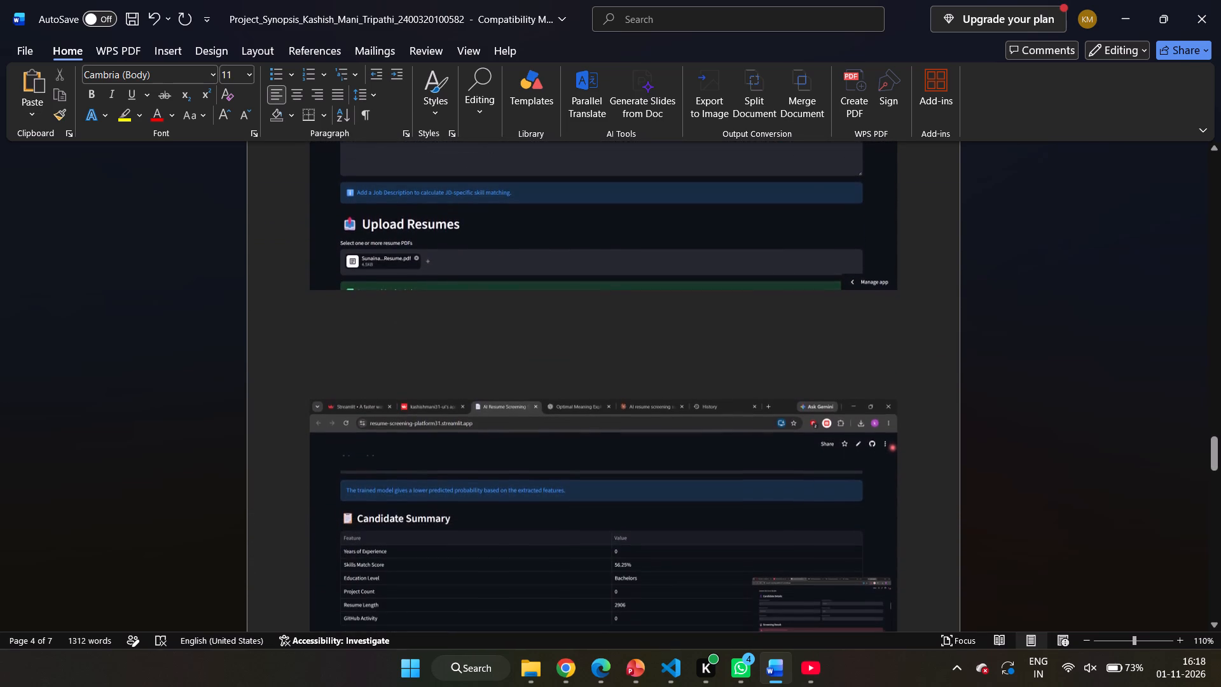
{"action": "scroll", "coordinate": [674, 439], "scroll_direction": "down", "scroll_amount": 1}
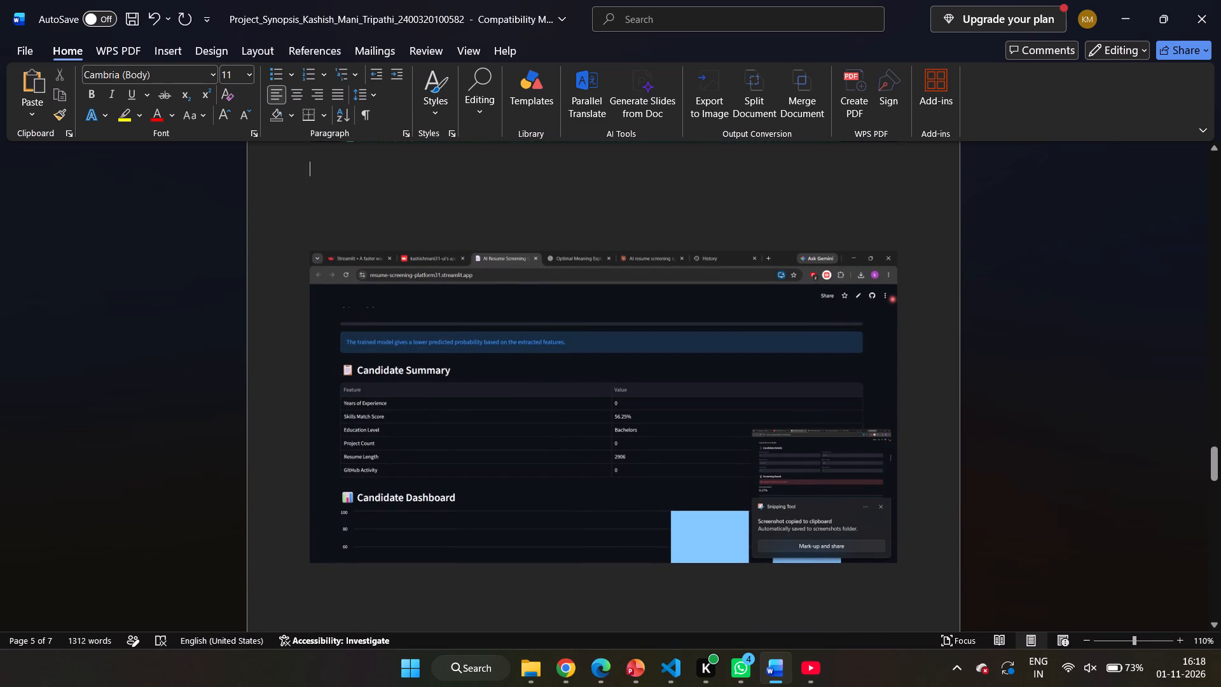
{"action": "scroll", "coordinate": [674, 439], "scroll_direction": "up", "scroll_amount": 1}
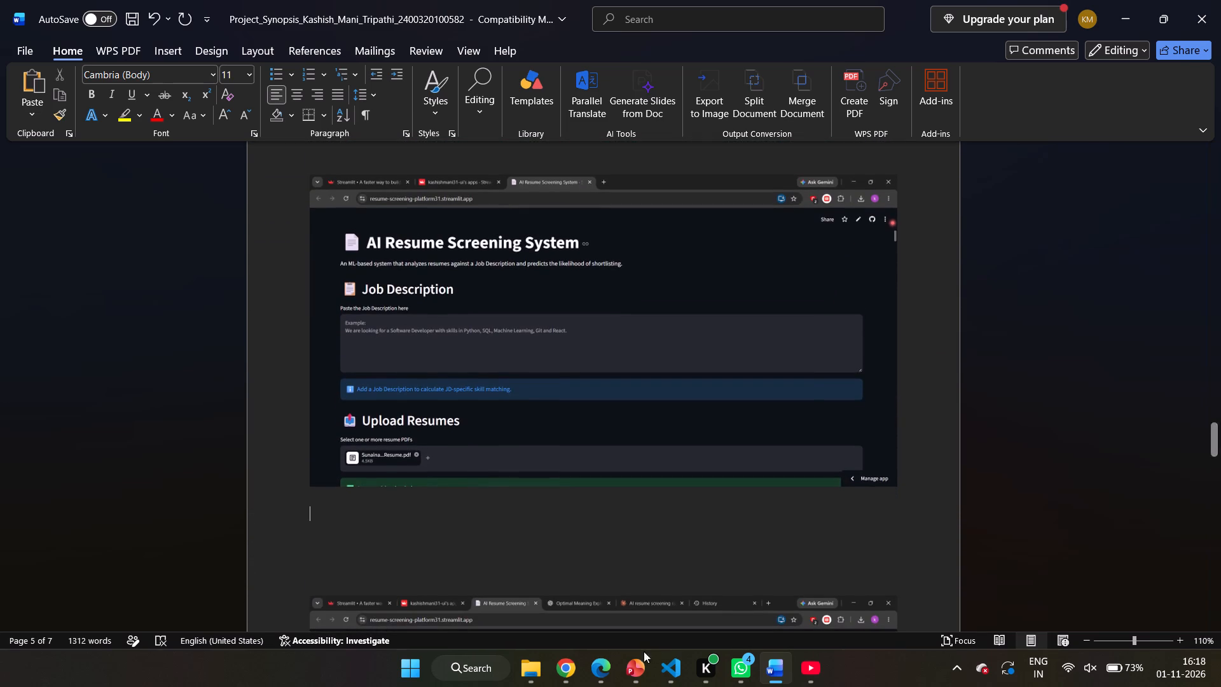
Switch to Chrome and capture a window screenshot of the app spanning the Upload Resumes, Resume 1 and Extracted Information sections.
{"action": "left_click", "coordinate": [577, 668]}
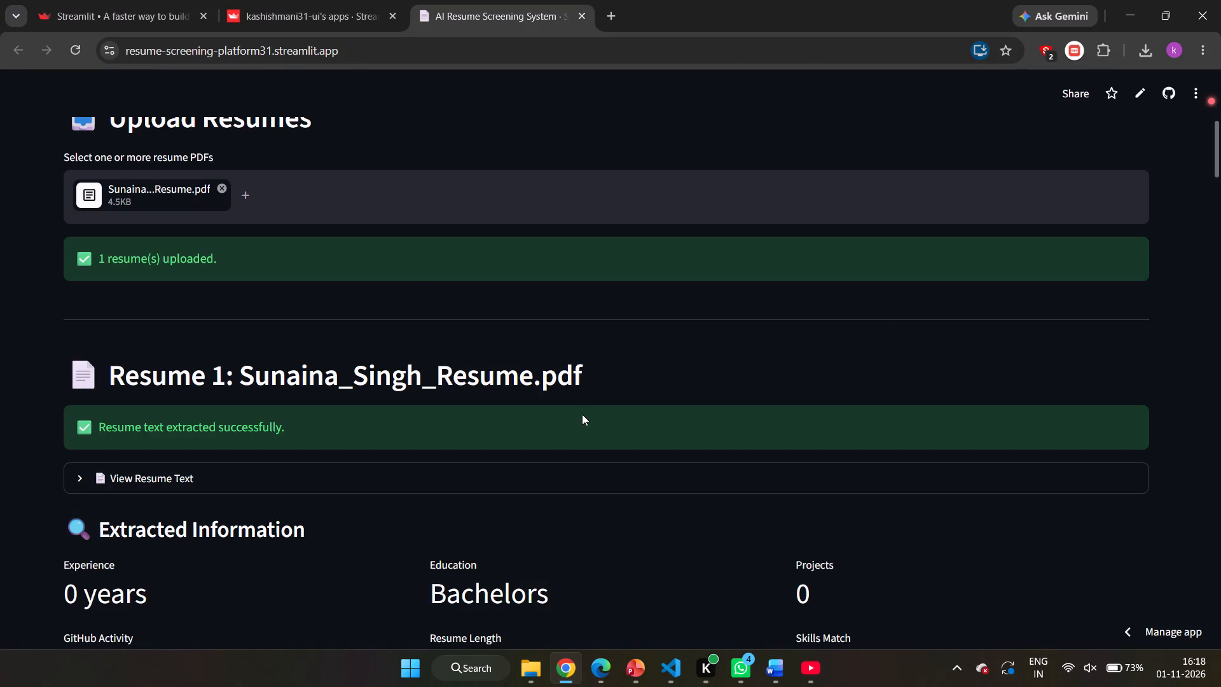
{"action": "scroll", "coordinate": [582, 414], "scroll_direction": "up", "scroll_amount": 1}
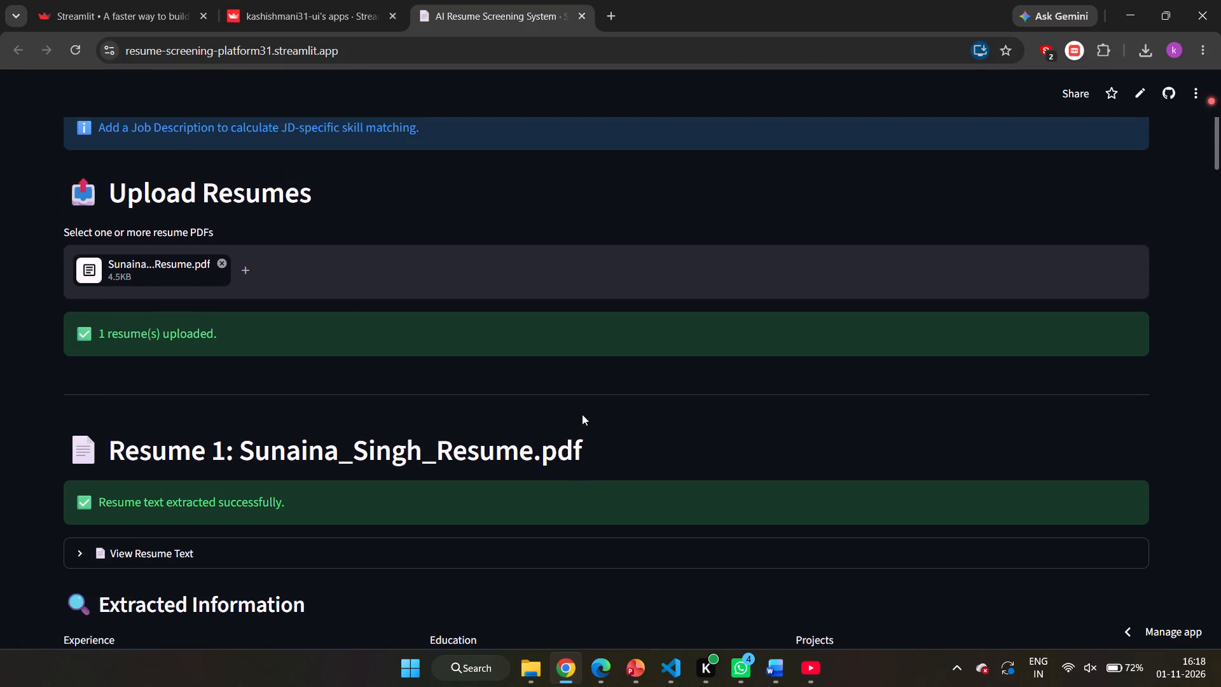
{"action": "scroll", "coordinate": [582, 414], "scroll_direction": "up", "scroll_amount": 2}
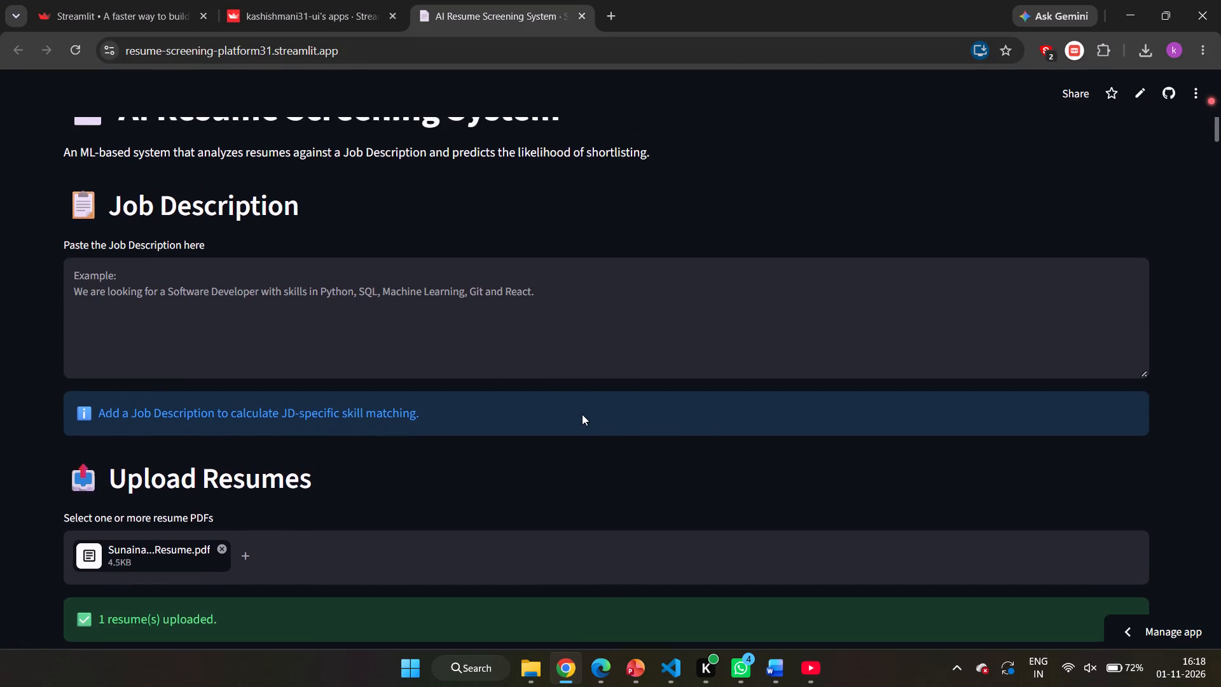
{"action": "scroll", "coordinate": [582, 414], "scroll_direction": "up", "scroll_amount": 2}
{"action": "scroll", "coordinate": [582, 414], "scroll_direction": "down", "scroll_amount": 1}
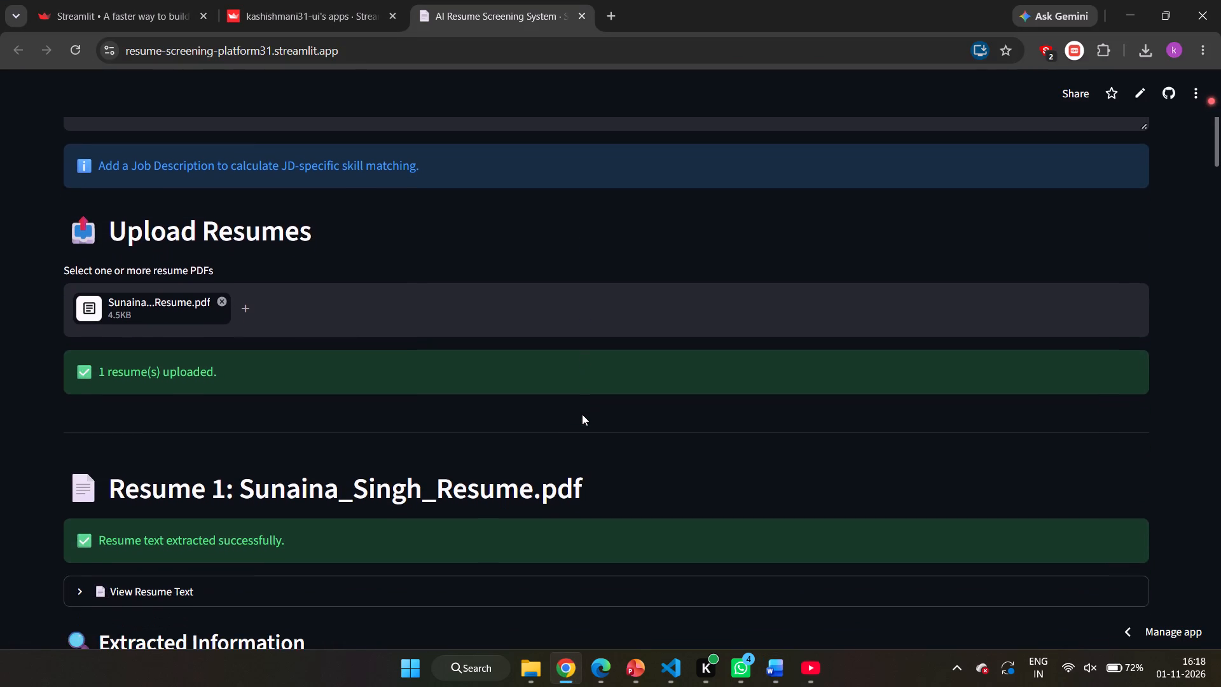
{"action": "scroll", "coordinate": [582, 414], "scroll_direction": "down", "scroll_amount": 2}
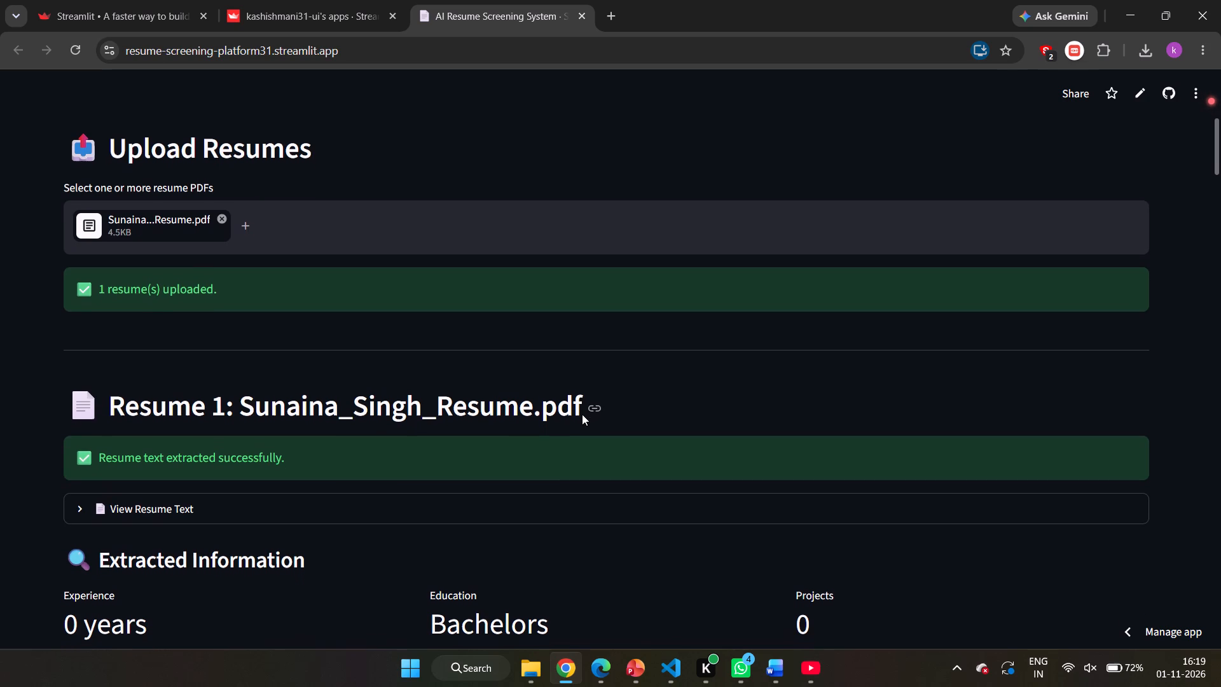
{"action": "scroll", "coordinate": [582, 414], "scroll_direction": "down", "scroll_amount": 1}
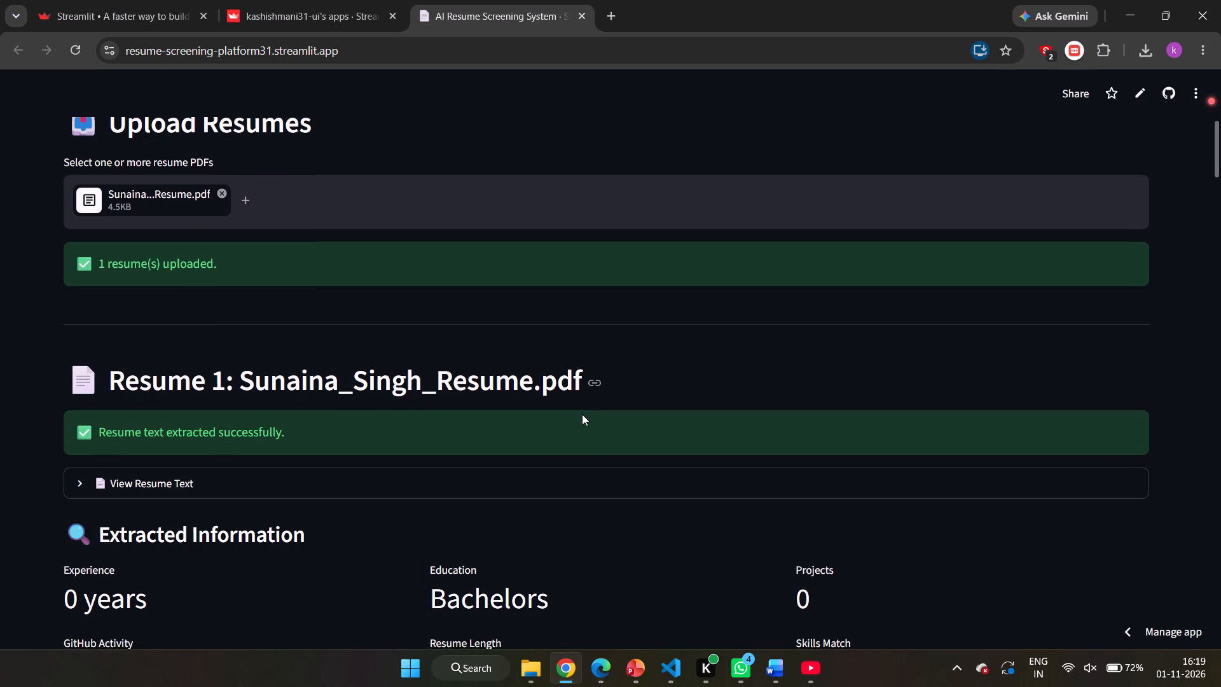
{"action": "scroll", "coordinate": [582, 414], "scroll_direction": "down", "scroll_amount": 1}
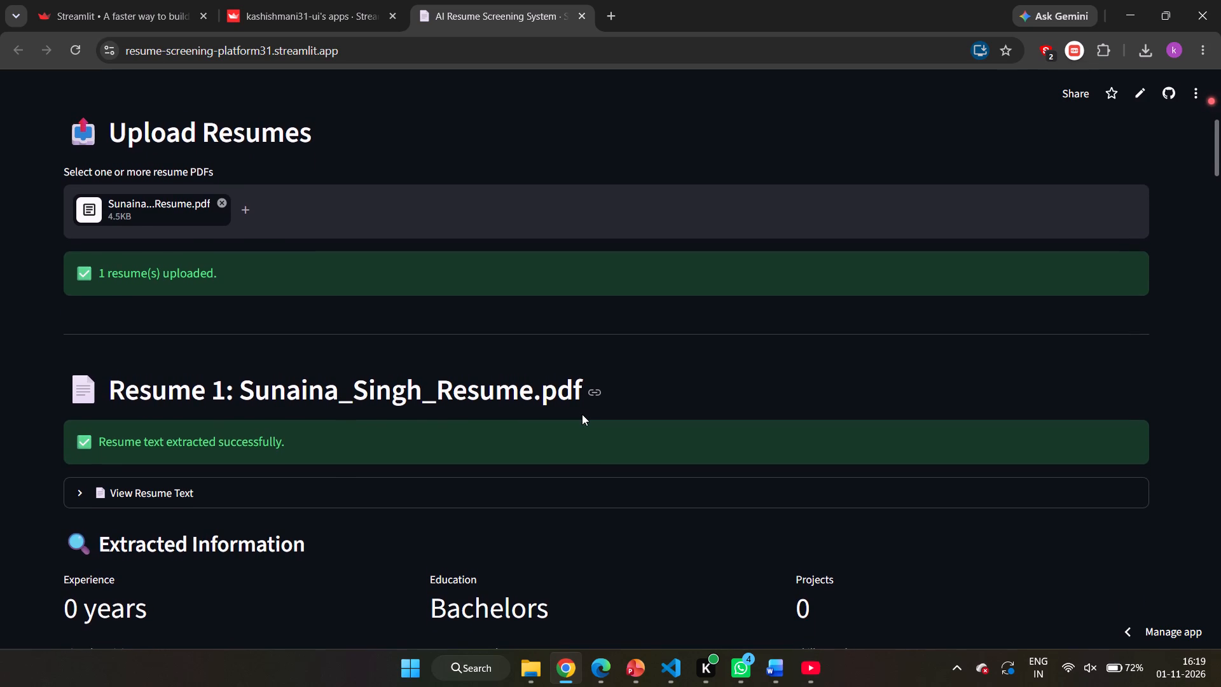
{"action": "key", "text": "Print"}
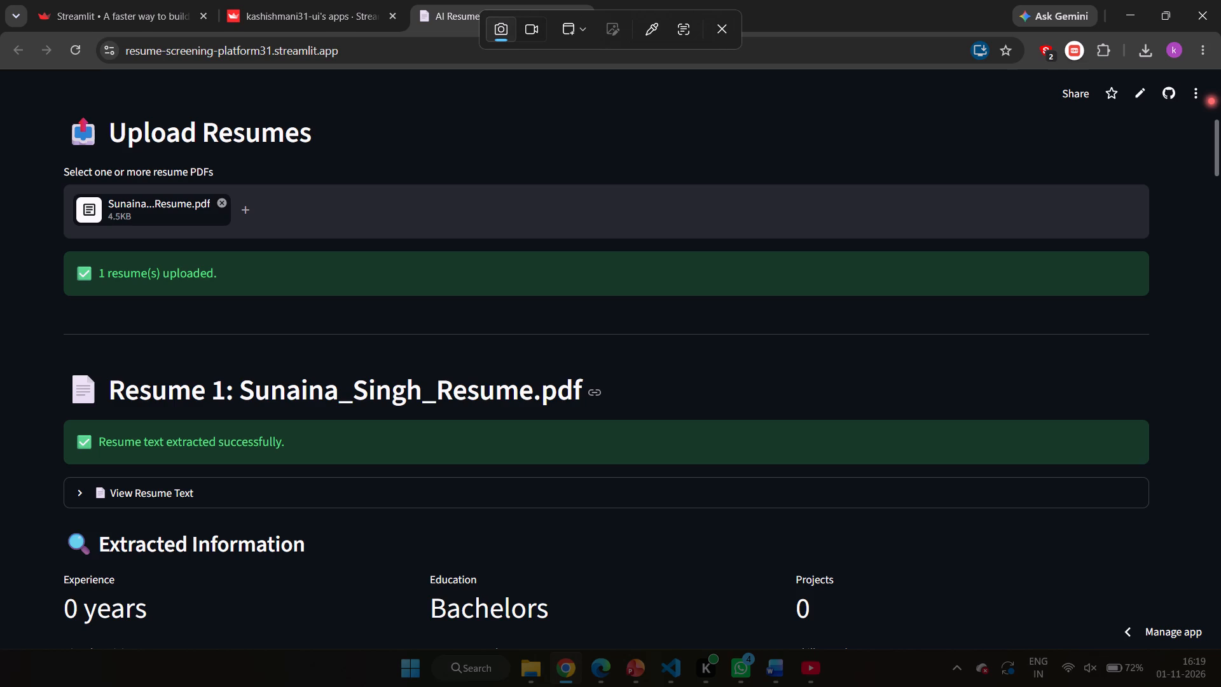
{"action": "left_click", "coordinate": [628, 535]}
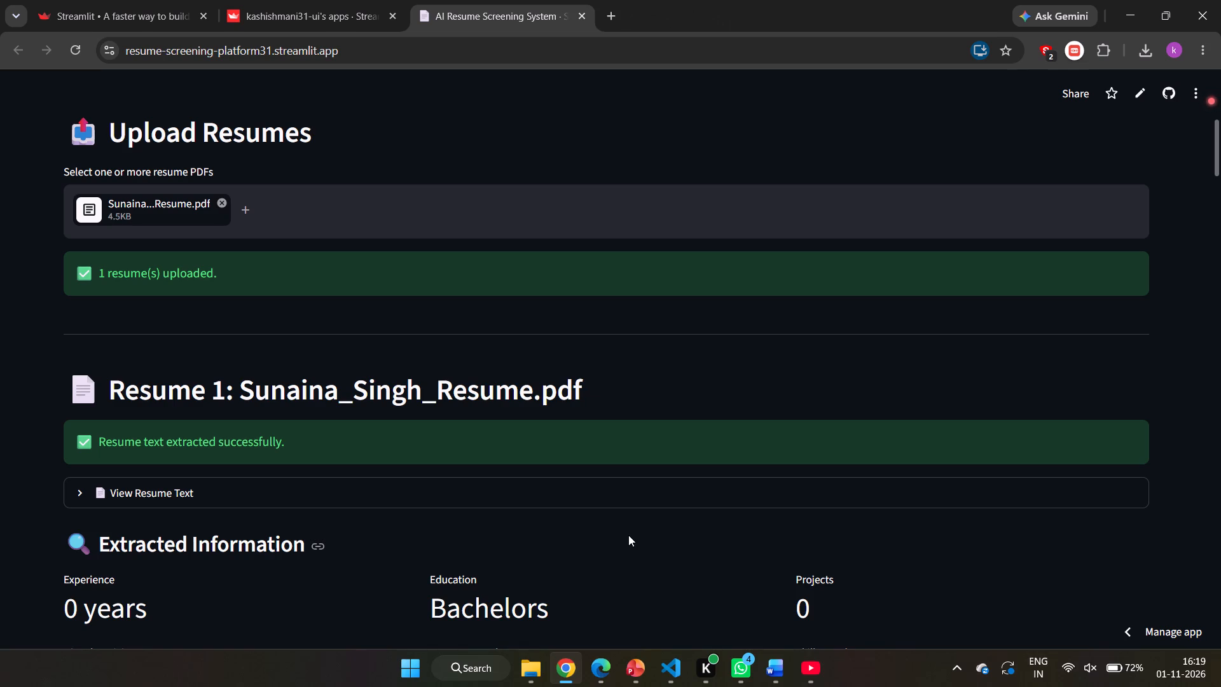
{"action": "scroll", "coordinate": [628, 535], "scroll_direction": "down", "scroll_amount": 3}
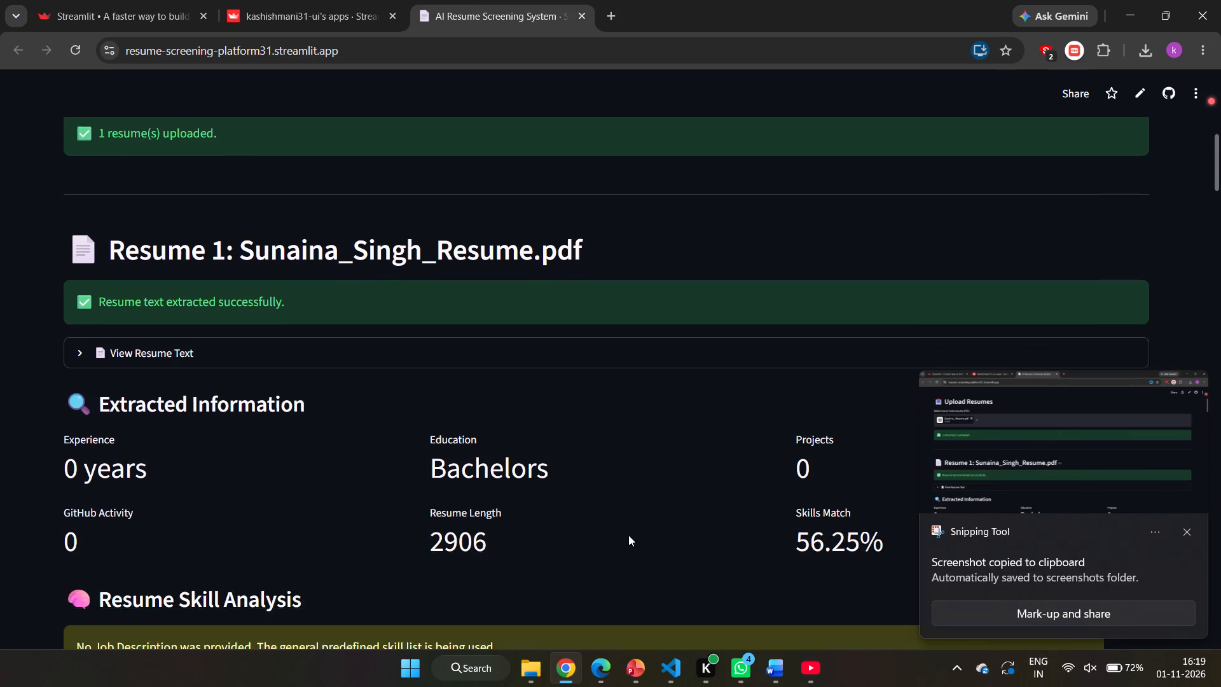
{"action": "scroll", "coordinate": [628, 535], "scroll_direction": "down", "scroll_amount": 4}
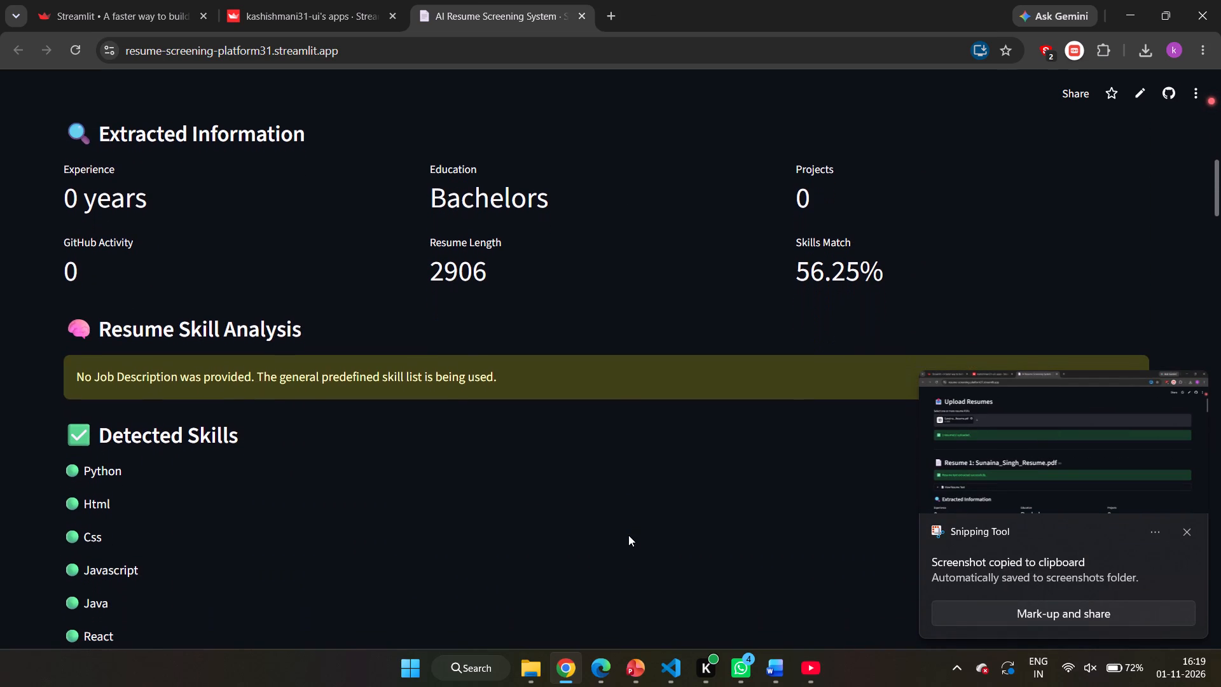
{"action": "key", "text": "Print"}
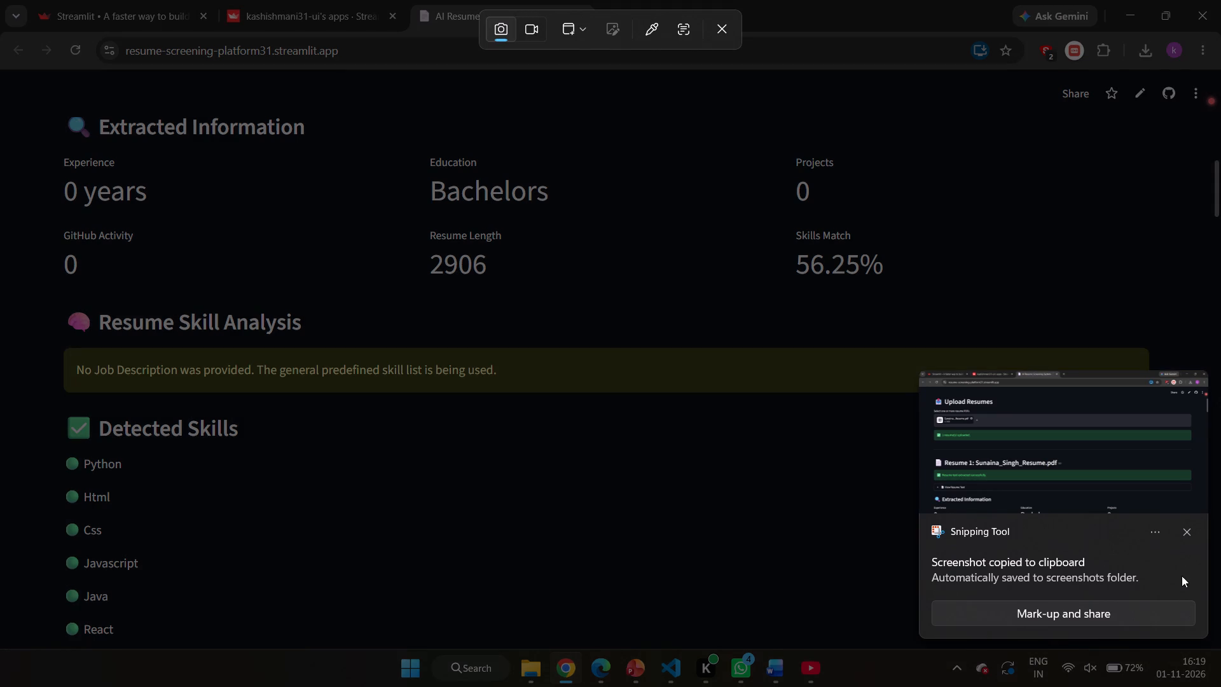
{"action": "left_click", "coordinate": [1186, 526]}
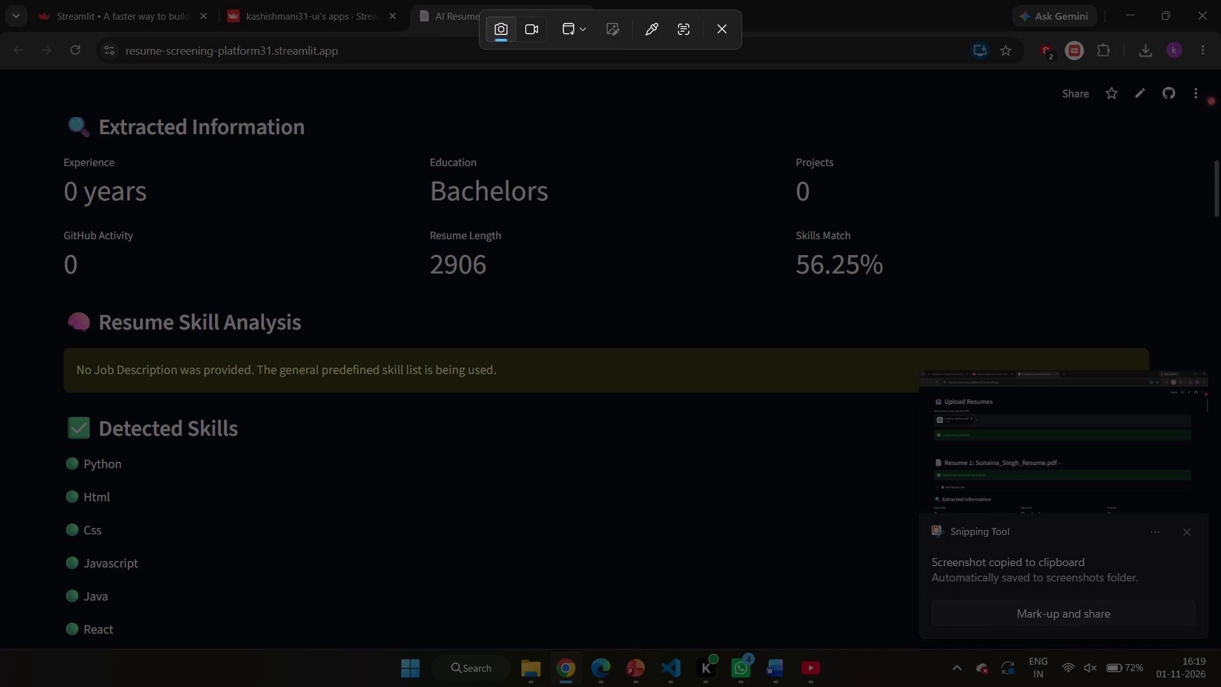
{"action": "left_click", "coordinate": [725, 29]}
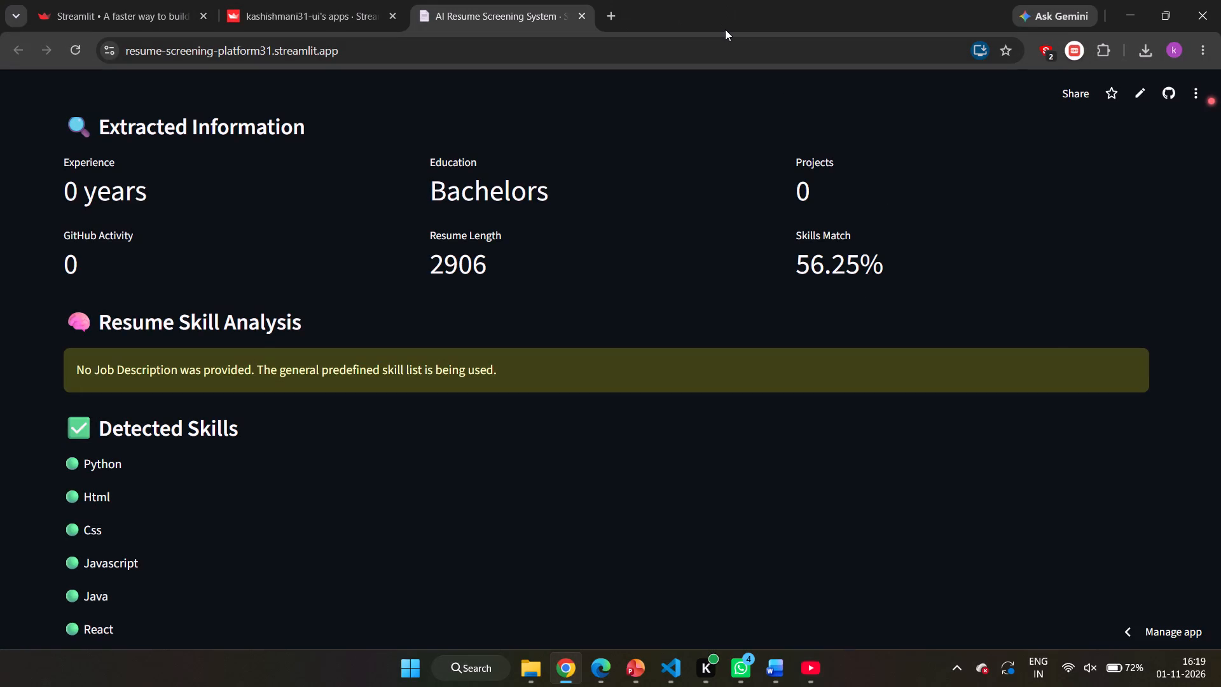
{"action": "left_click", "coordinate": [771, 674]}
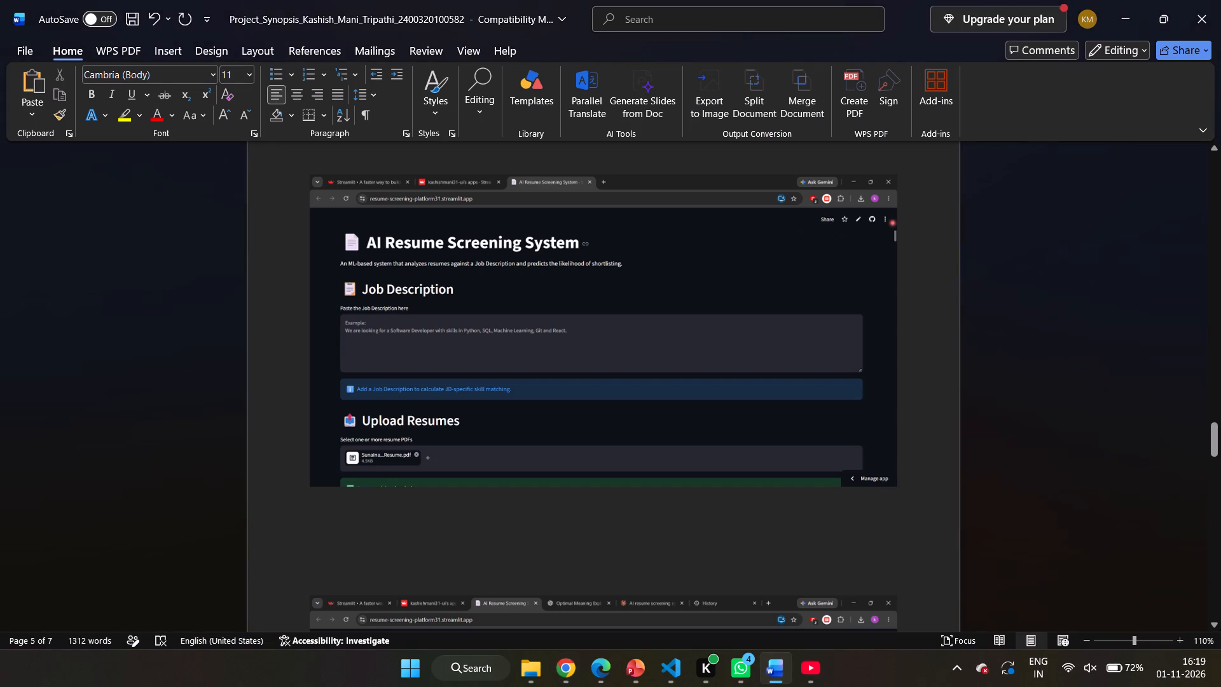
{"action": "left_click", "coordinate": [736, 534]}
{"action": "left_click", "coordinate": [329, 510]}
{"action": "left_click", "coordinate": [172, 45]}
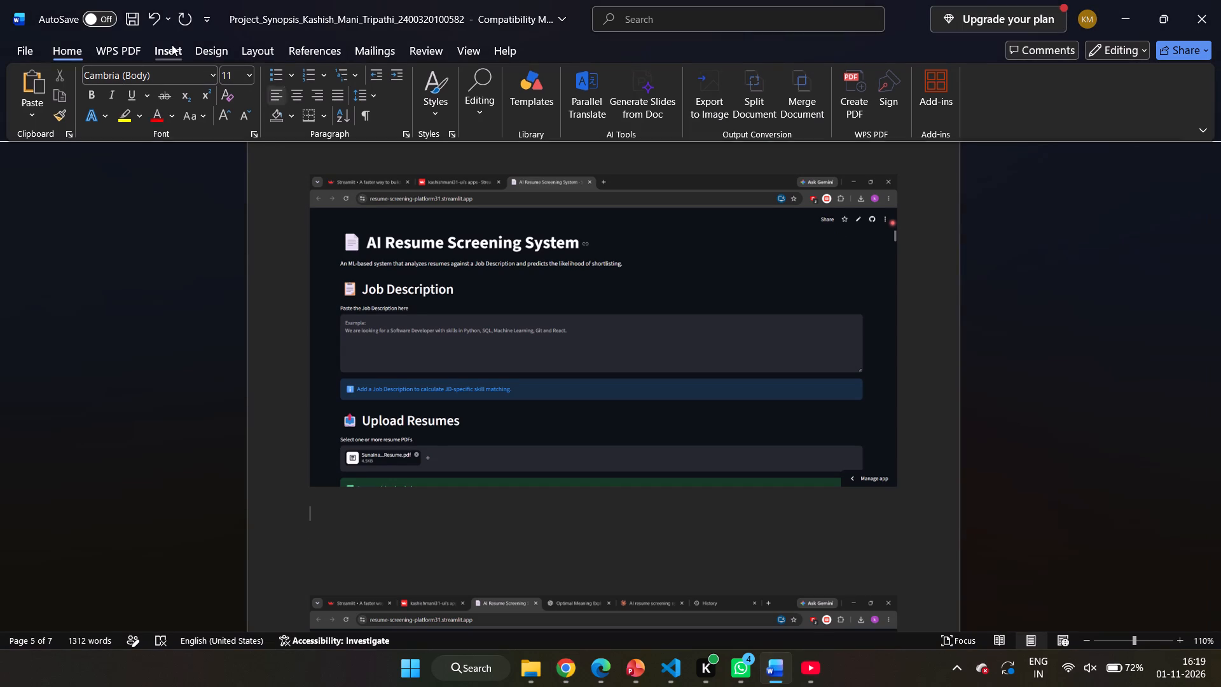
{"action": "left_click", "coordinate": [177, 85]}
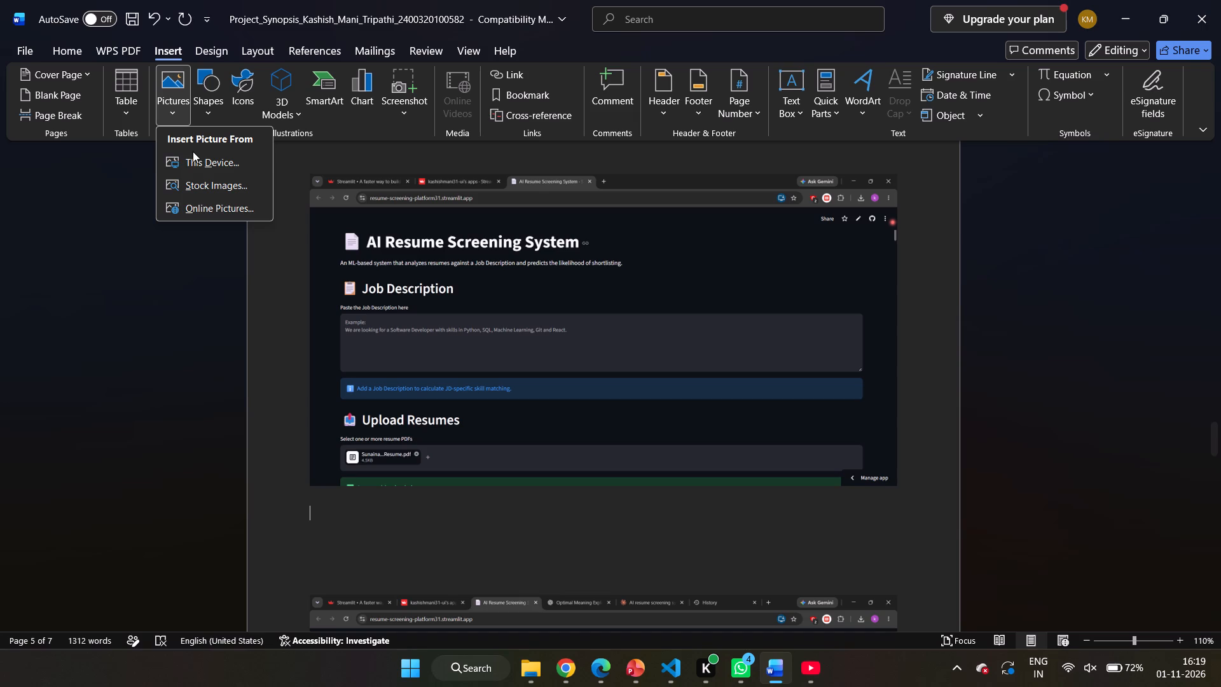
{"action": "left_click", "coordinate": [193, 153]}
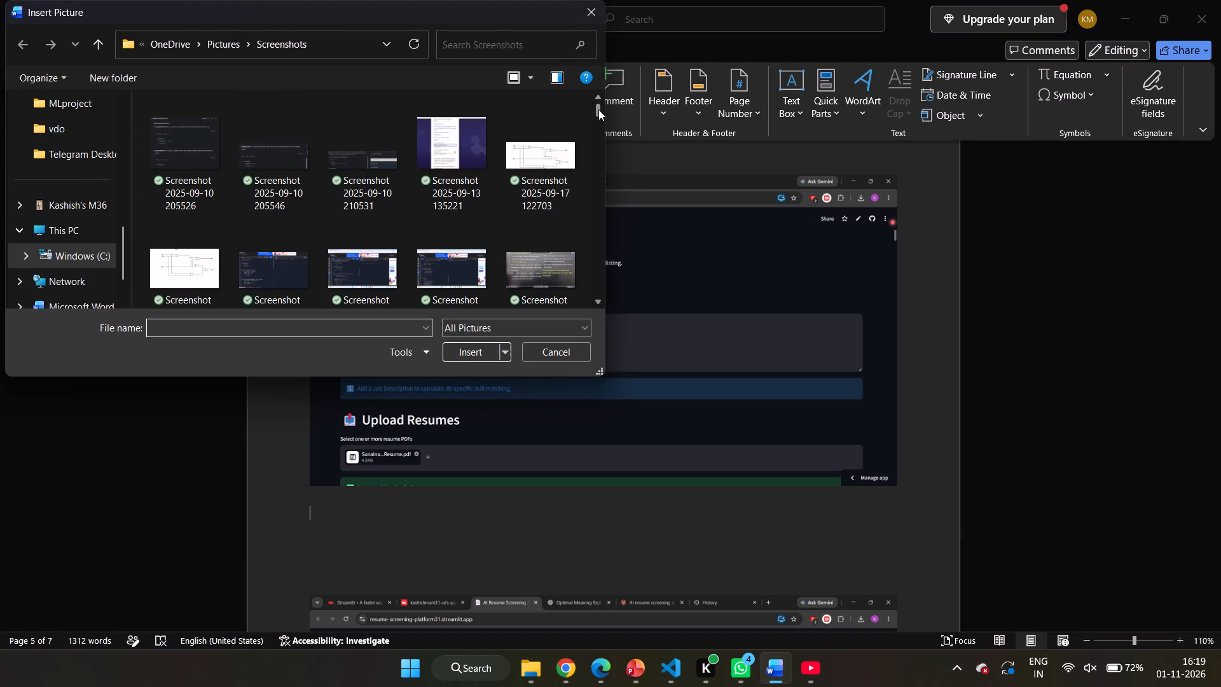
{"action": "left_click_drag", "start_coordinate": [598, 109], "coordinate": [605, 283]}
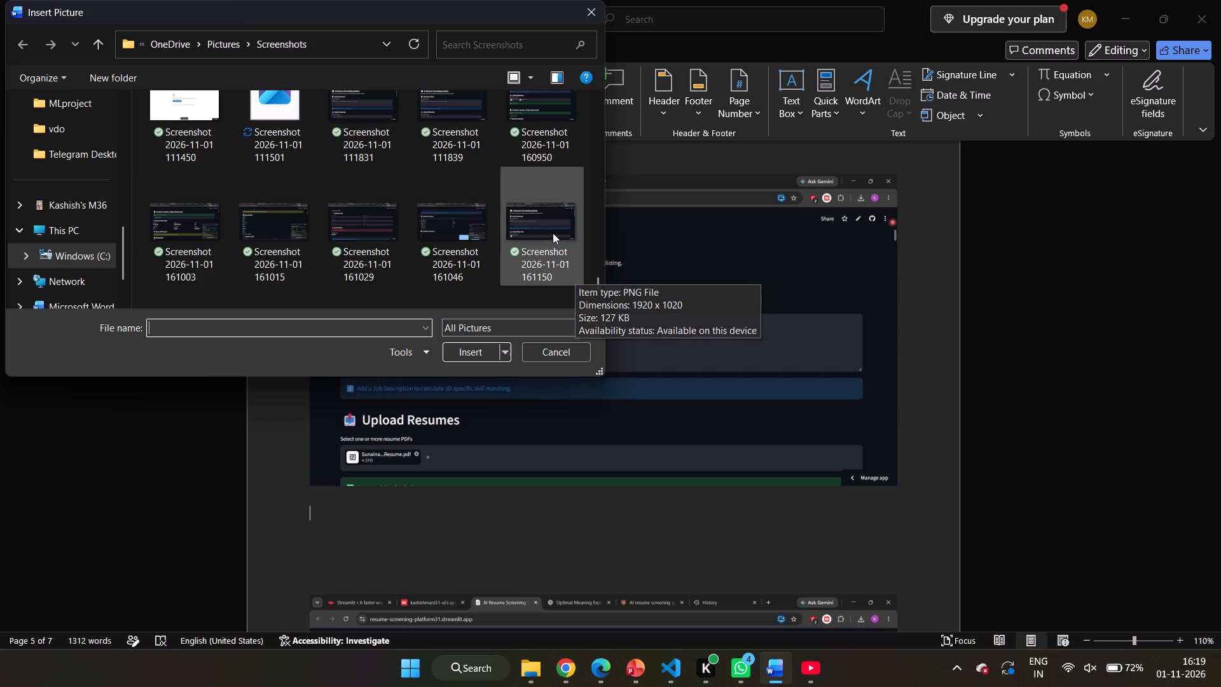
{"action": "scroll", "coordinate": [529, 281], "scroll_direction": "down", "scroll_amount": 1}
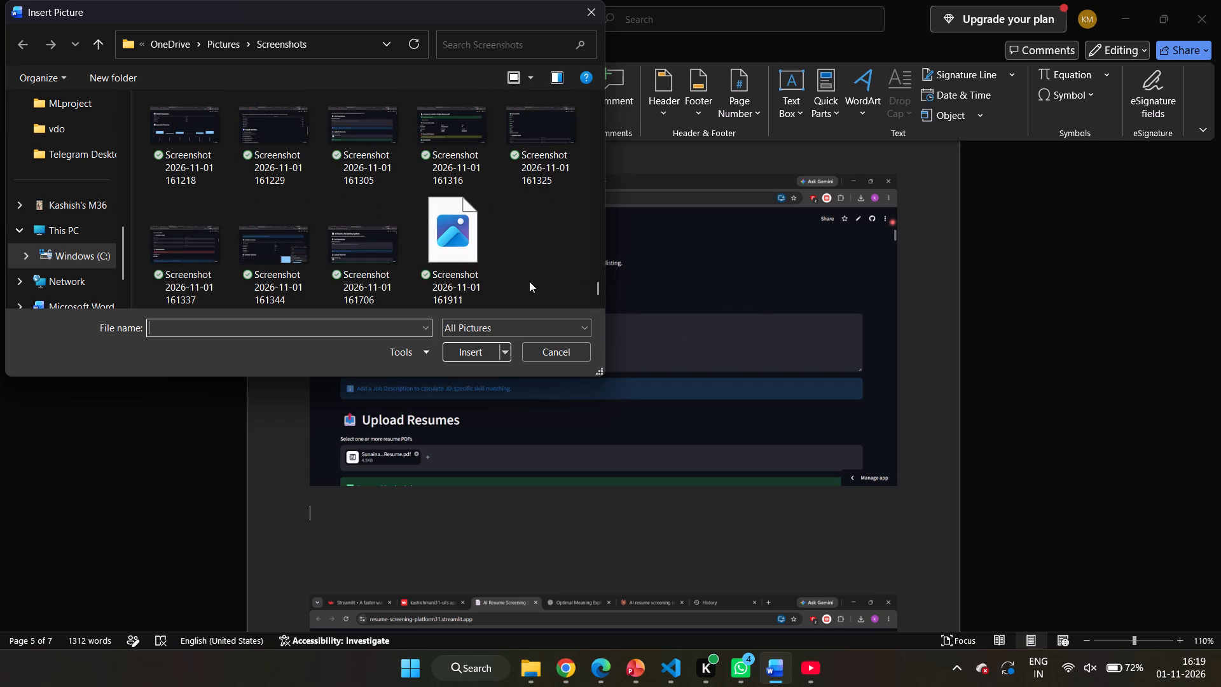
{"action": "left_click", "coordinate": [460, 249]}
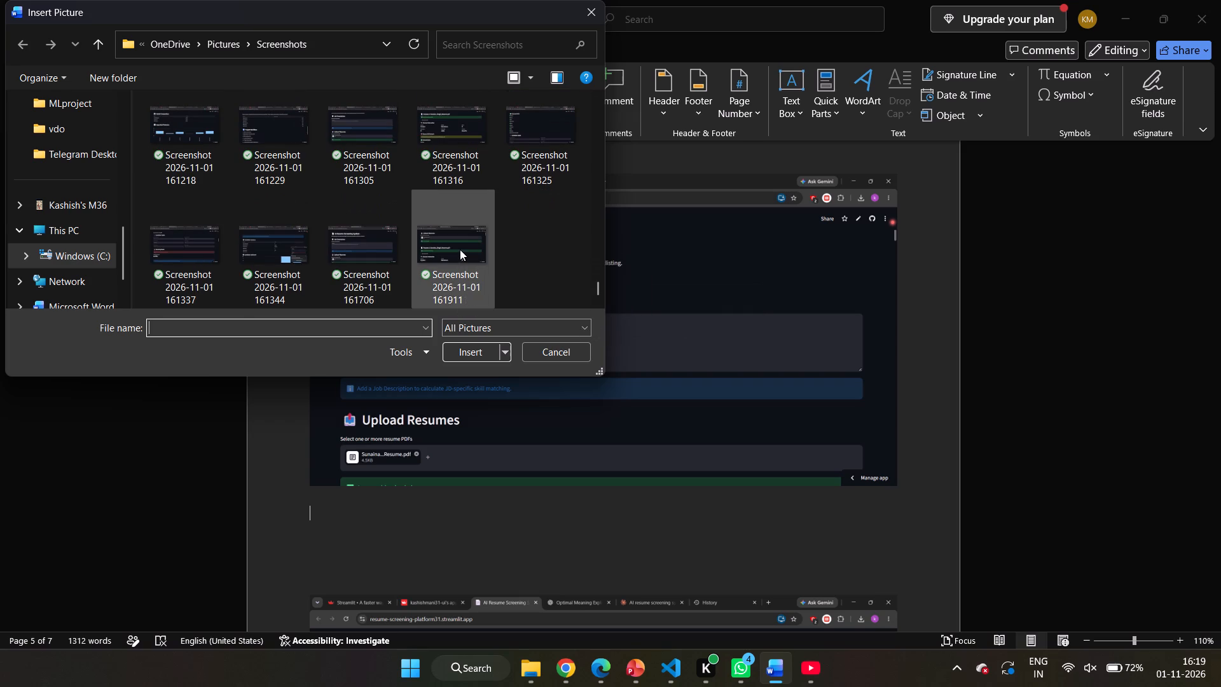
{"action": "left_click", "coordinate": [483, 352]}
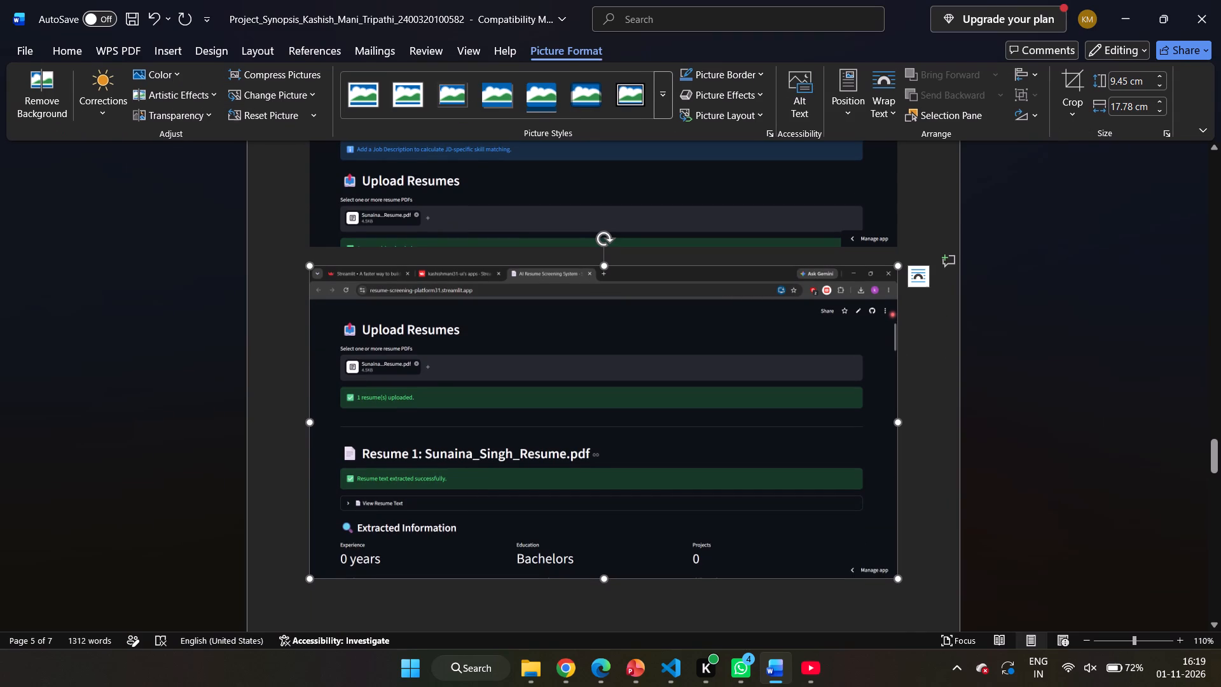
{"action": "left_click", "coordinate": [937, 470]}
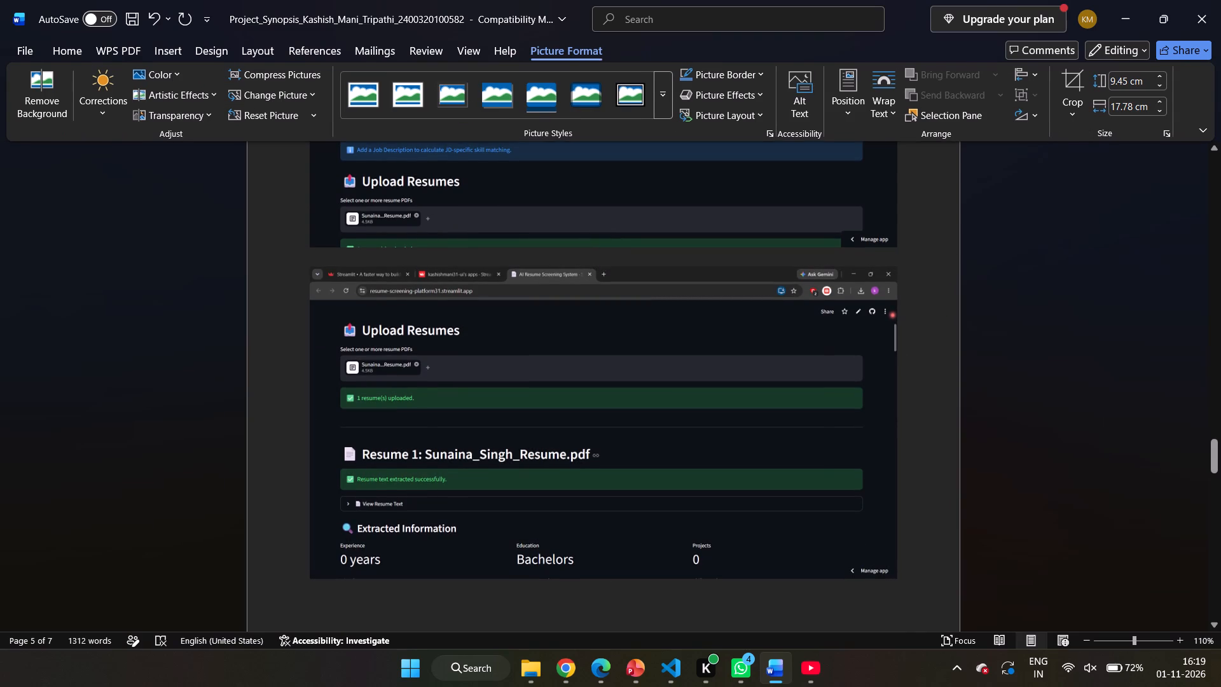
Place the text cursor on the empty line directly beneath the Upload Resumes screenshot on page 5.
{"action": "scroll", "coordinate": [937, 470], "scroll_direction": "down", "scroll_amount": 3}
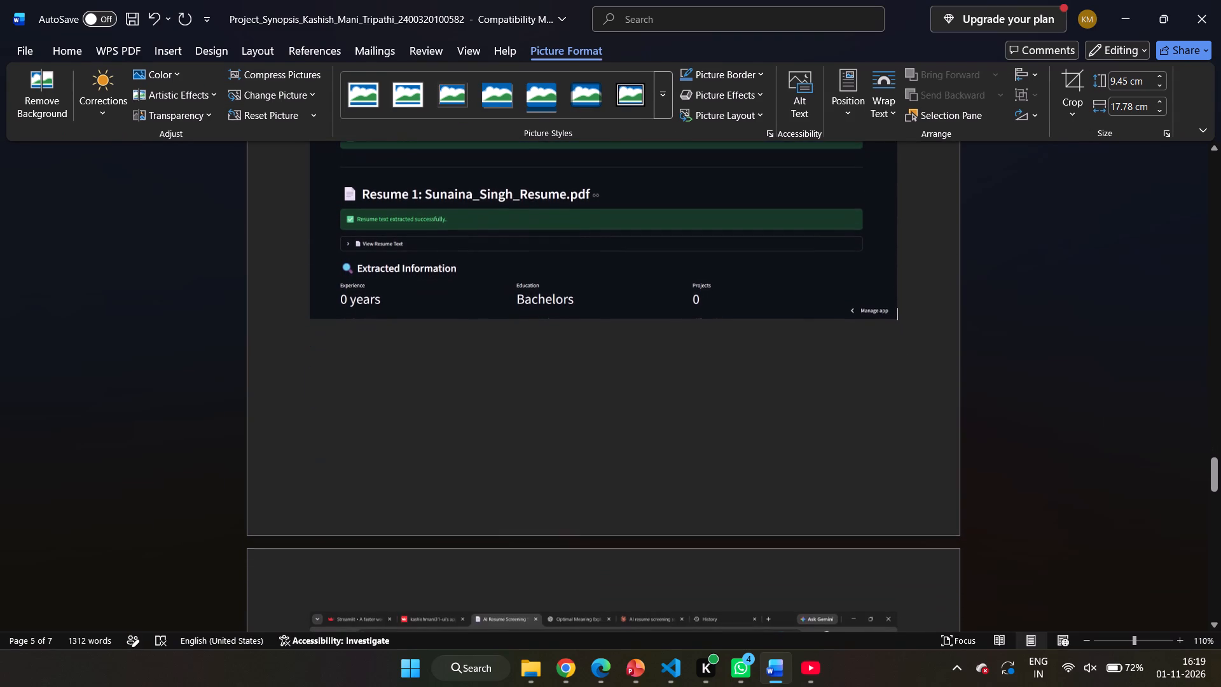
{"action": "left_click", "coordinate": [446, 412]}
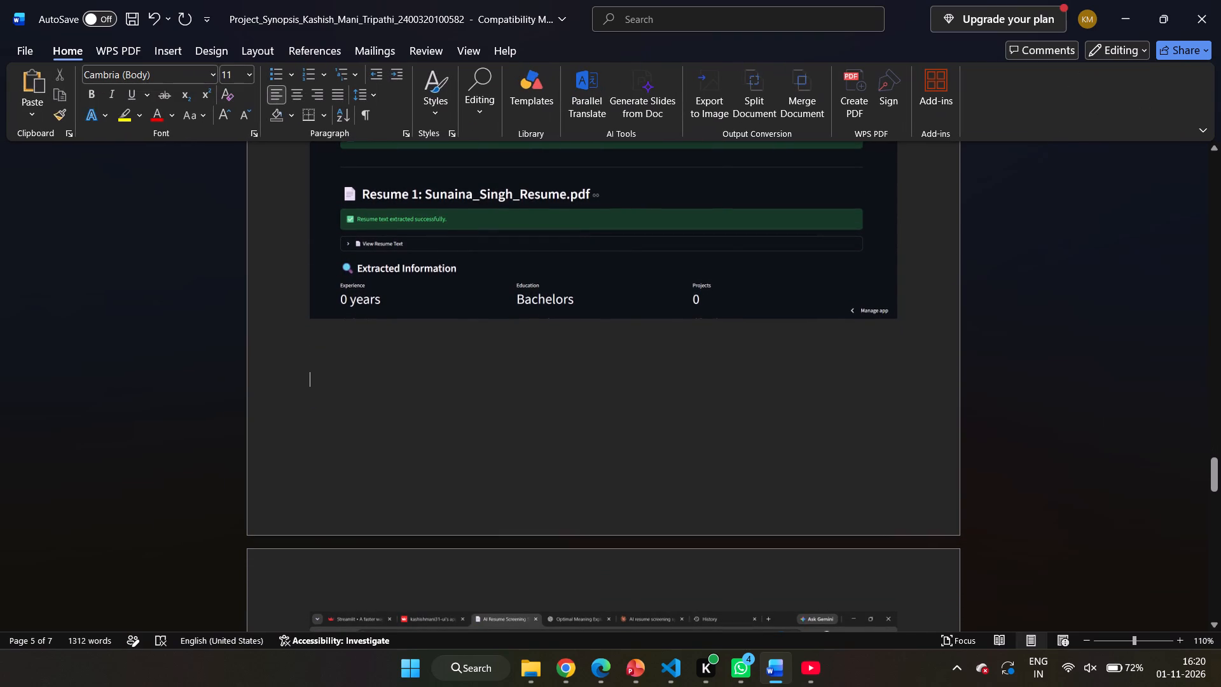
{"action": "left_click", "coordinate": [323, 343]}
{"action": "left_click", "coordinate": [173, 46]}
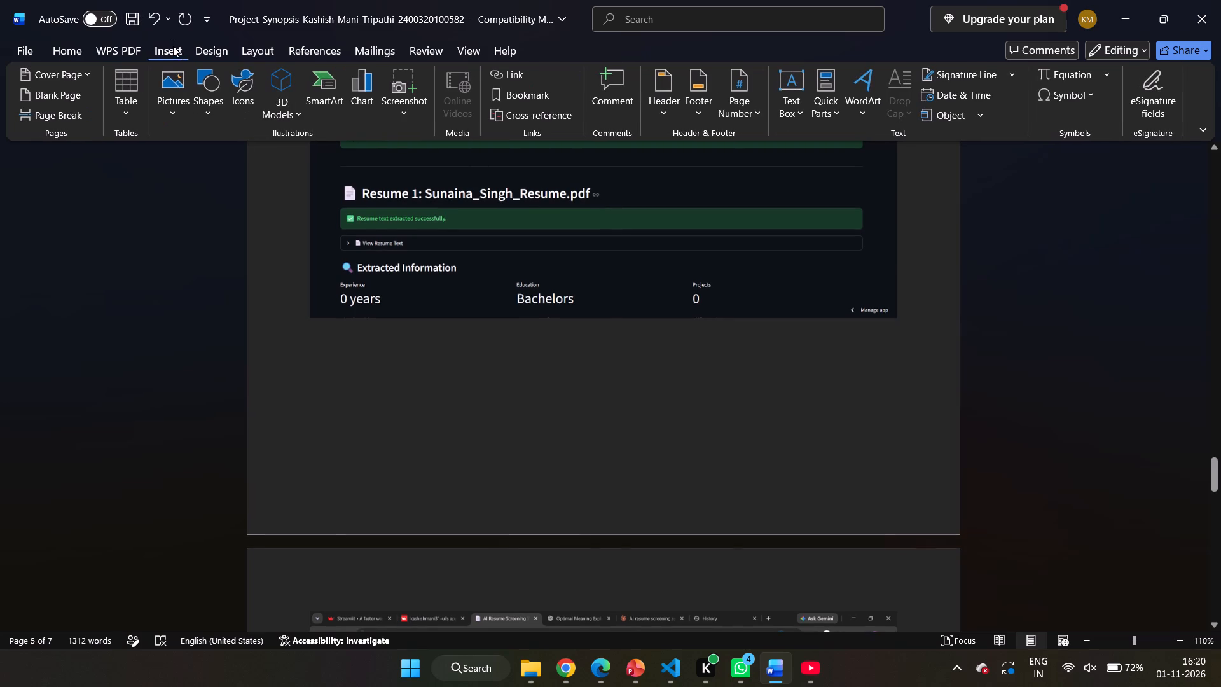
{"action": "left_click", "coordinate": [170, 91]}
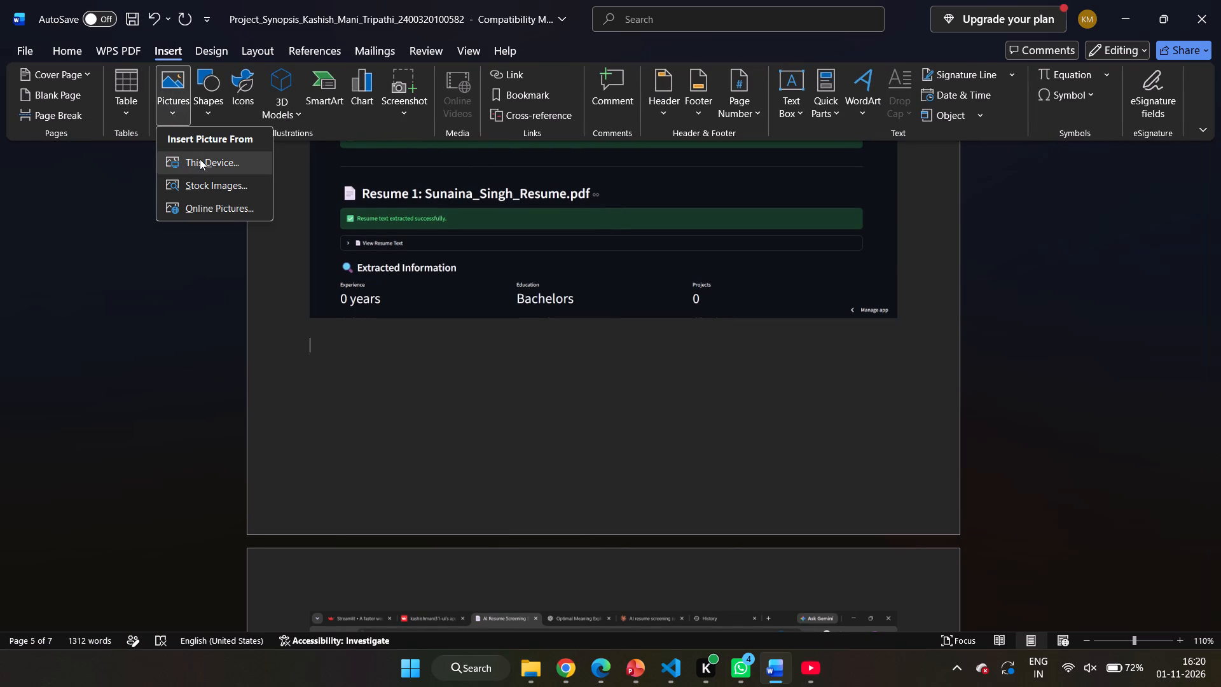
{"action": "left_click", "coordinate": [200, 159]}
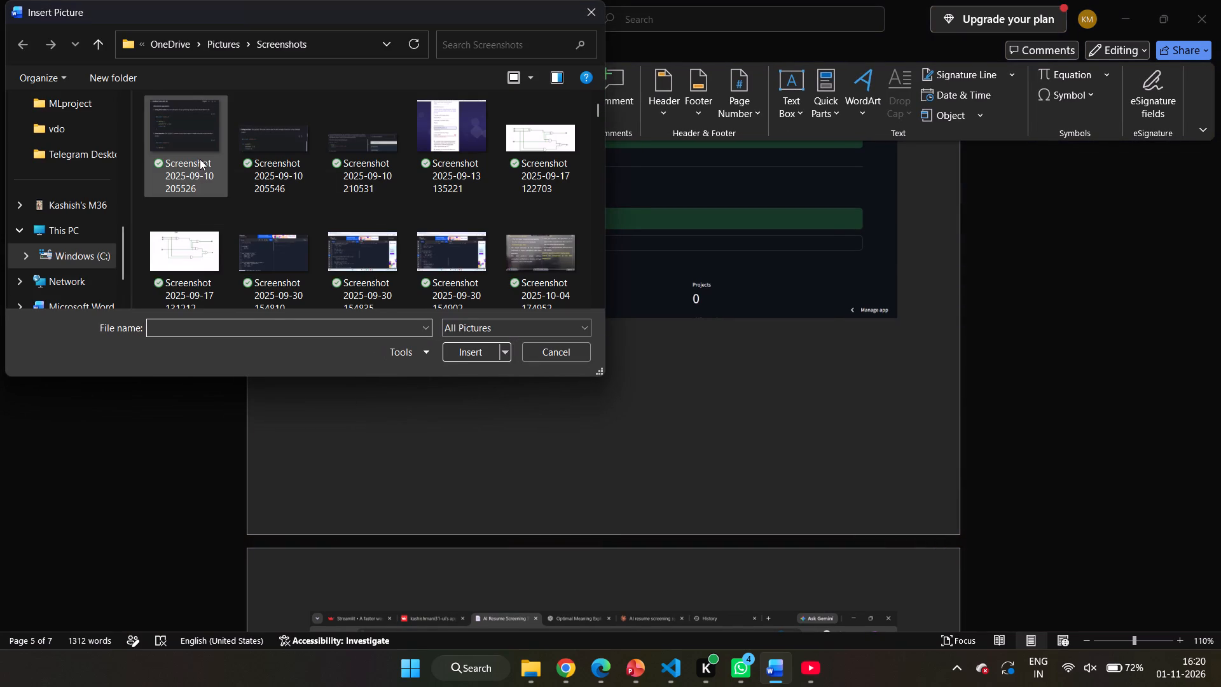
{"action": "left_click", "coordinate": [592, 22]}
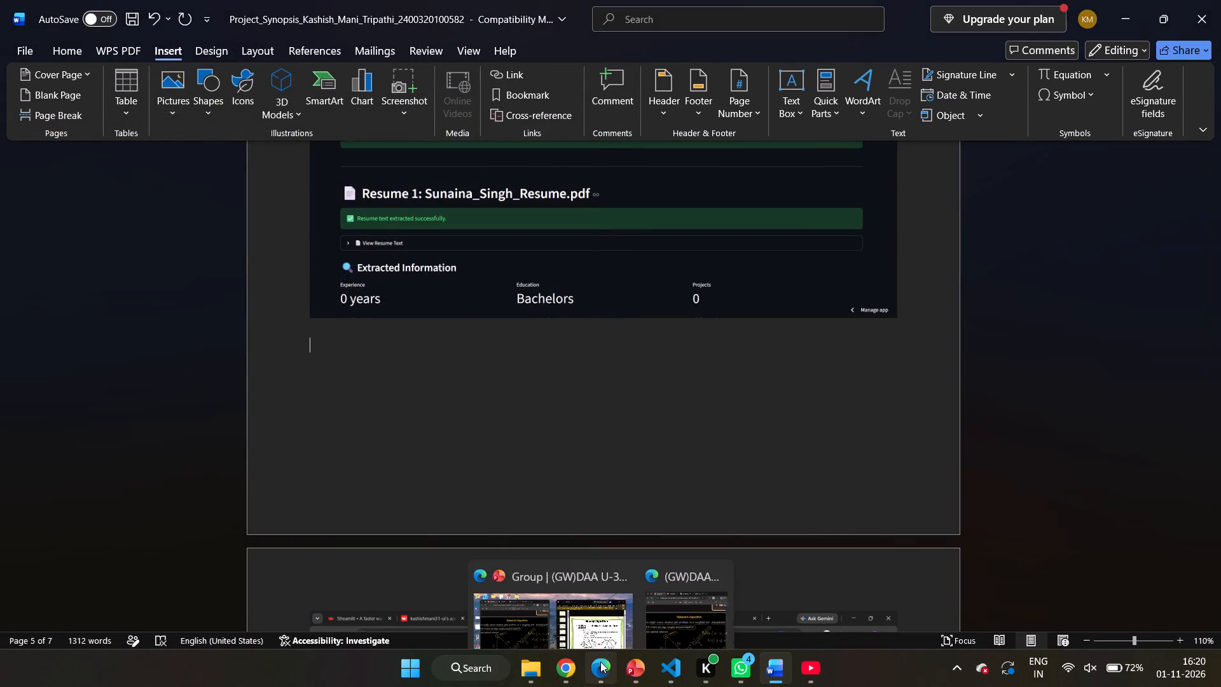
Switch to Chrome and capture a window screenshot of the app spanning Extracted Information, Resume Skill Analysis and Detected Skills.
{"action": "left_click", "coordinate": [559, 662]}
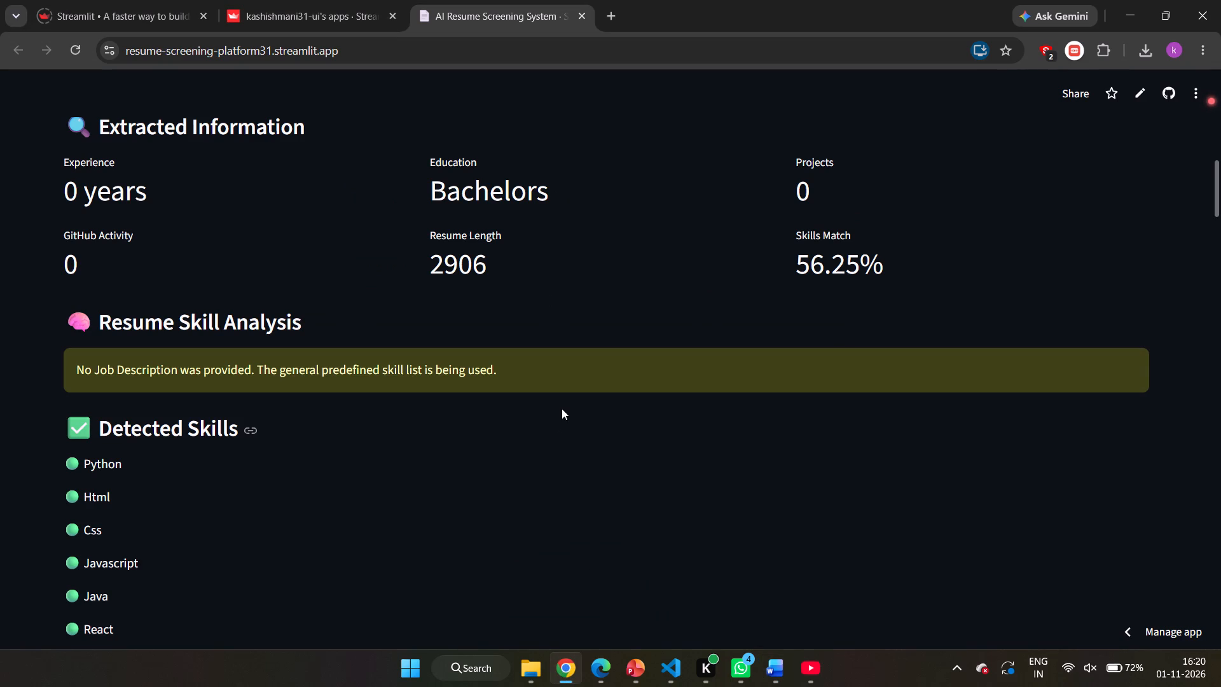
{"action": "scroll", "coordinate": [562, 408], "scroll_direction": "up", "scroll_amount": 6}
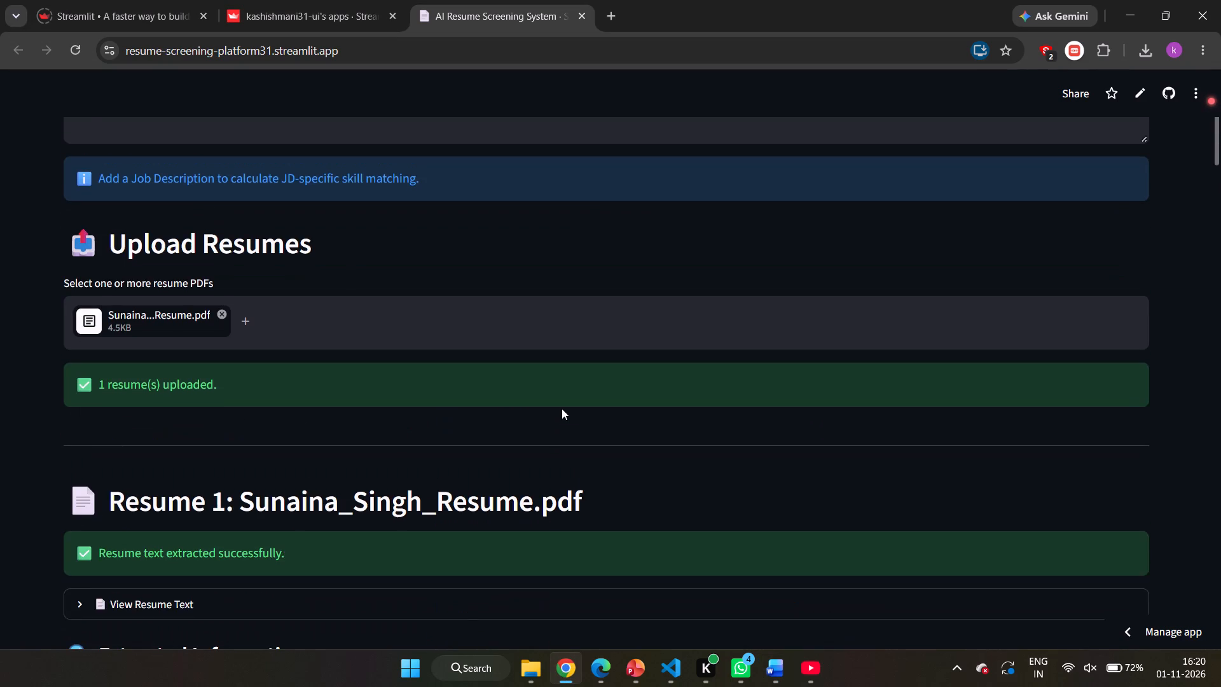
{"action": "scroll", "coordinate": [562, 408], "scroll_direction": "up", "scroll_amount": 3}
{"action": "scroll", "coordinate": [562, 408], "scroll_direction": "down", "scroll_amount": 1}
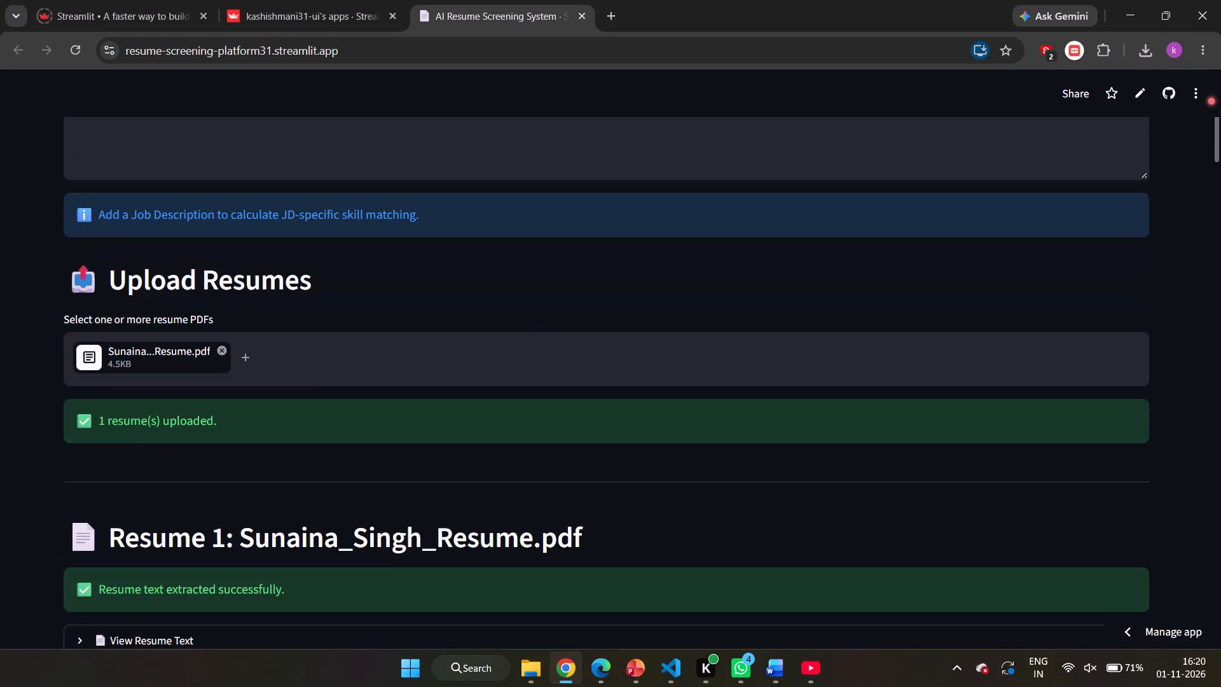
{"action": "scroll", "coordinate": [562, 408], "scroll_direction": "down", "scroll_amount": 2}
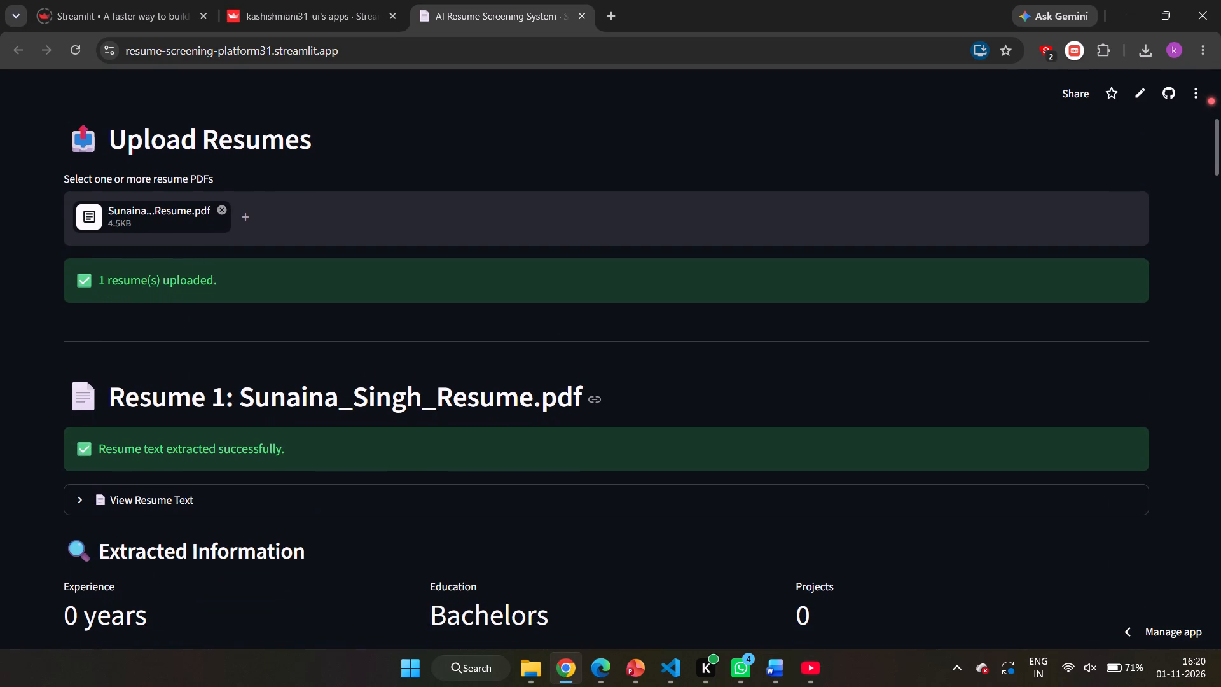
{"action": "scroll", "coordinate": [562, 408], "scroll_direction": "down", "scroll_amount": 2}
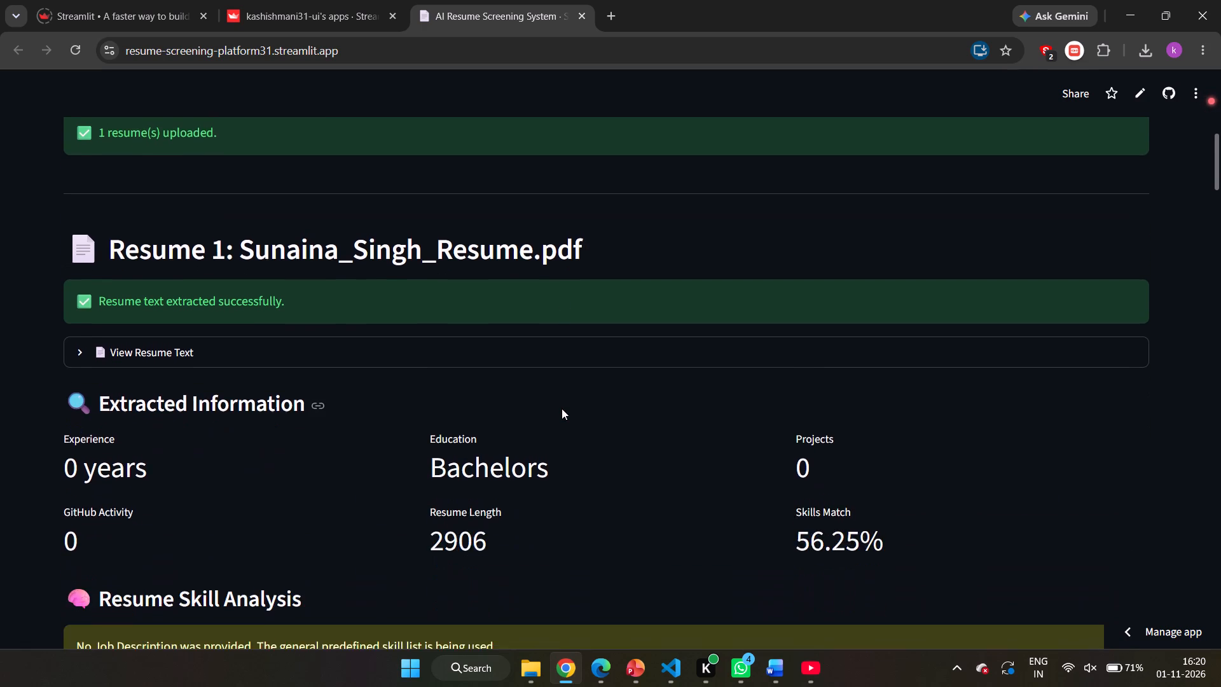
{"action": "scroll", "coordinate": [562, 408], "scroll_direction": "down", "scroll_amount": 3}
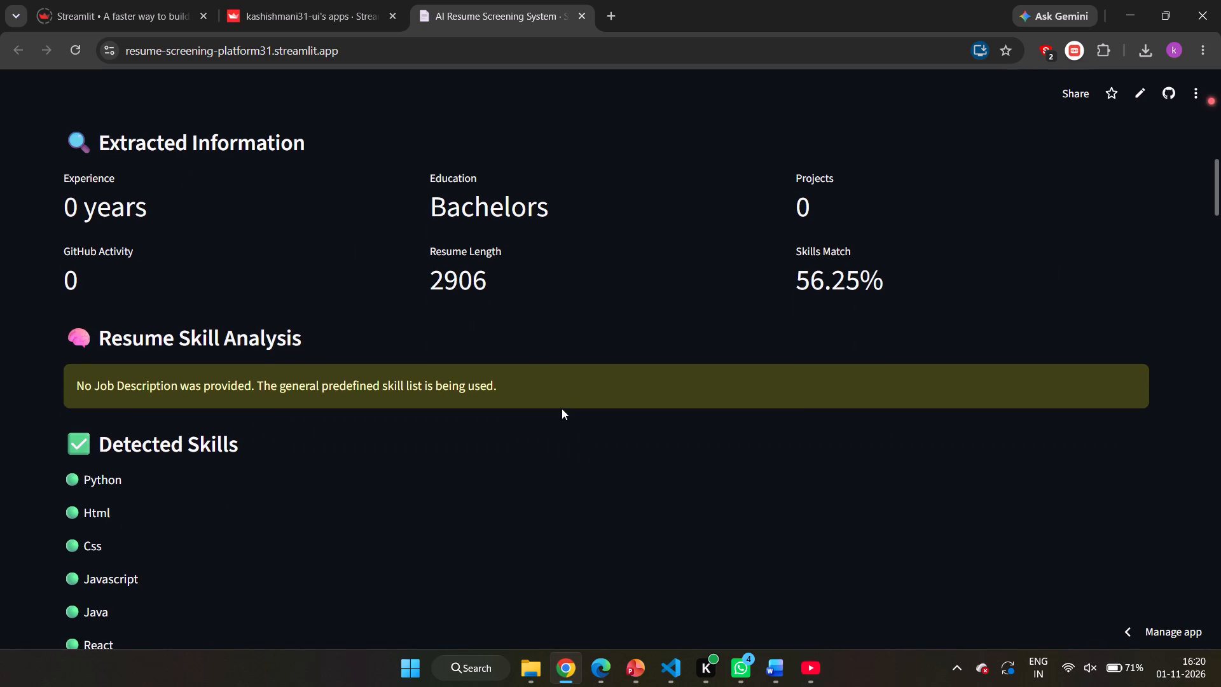
{"action": "key", "text": "Print"}
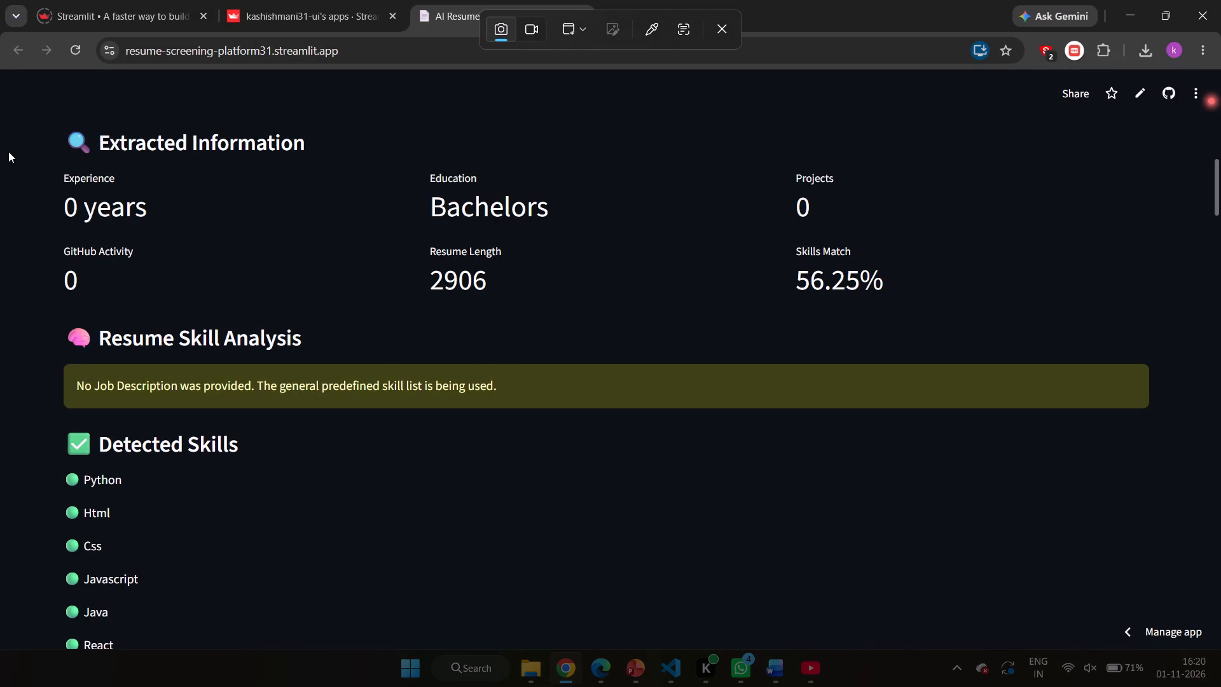
{"action": "left_click", "coordinate": [35, 162]}
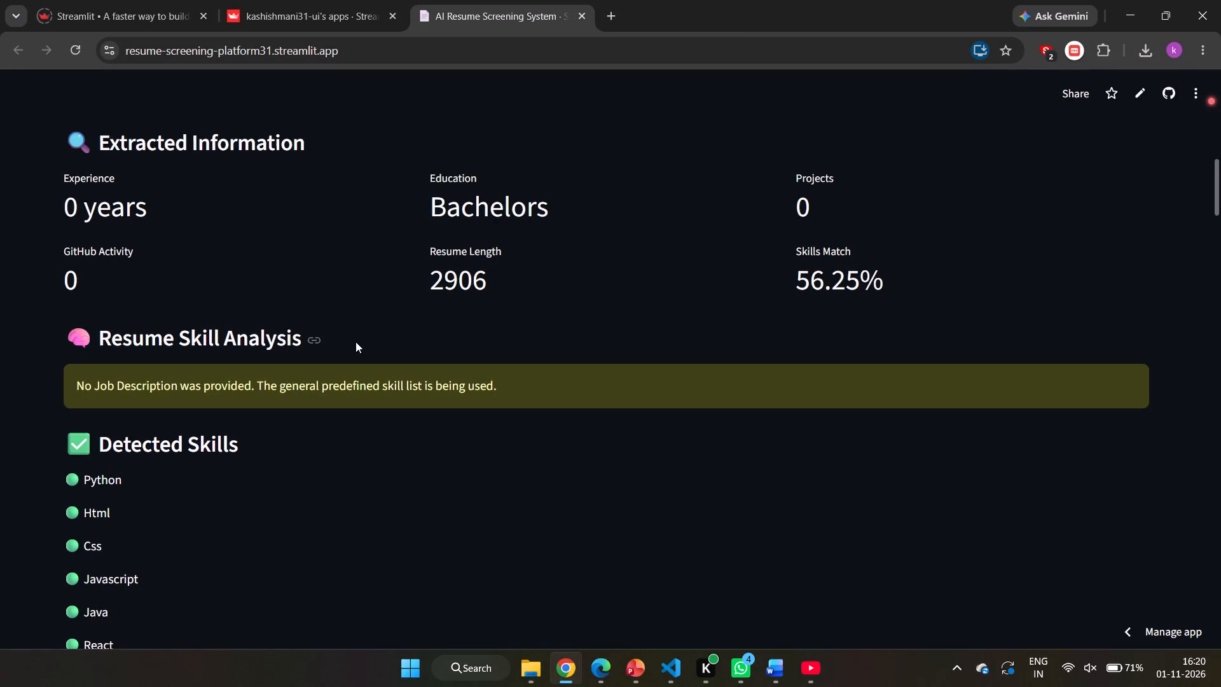
{"action": "left_click", "coordinate": [780, 670]}
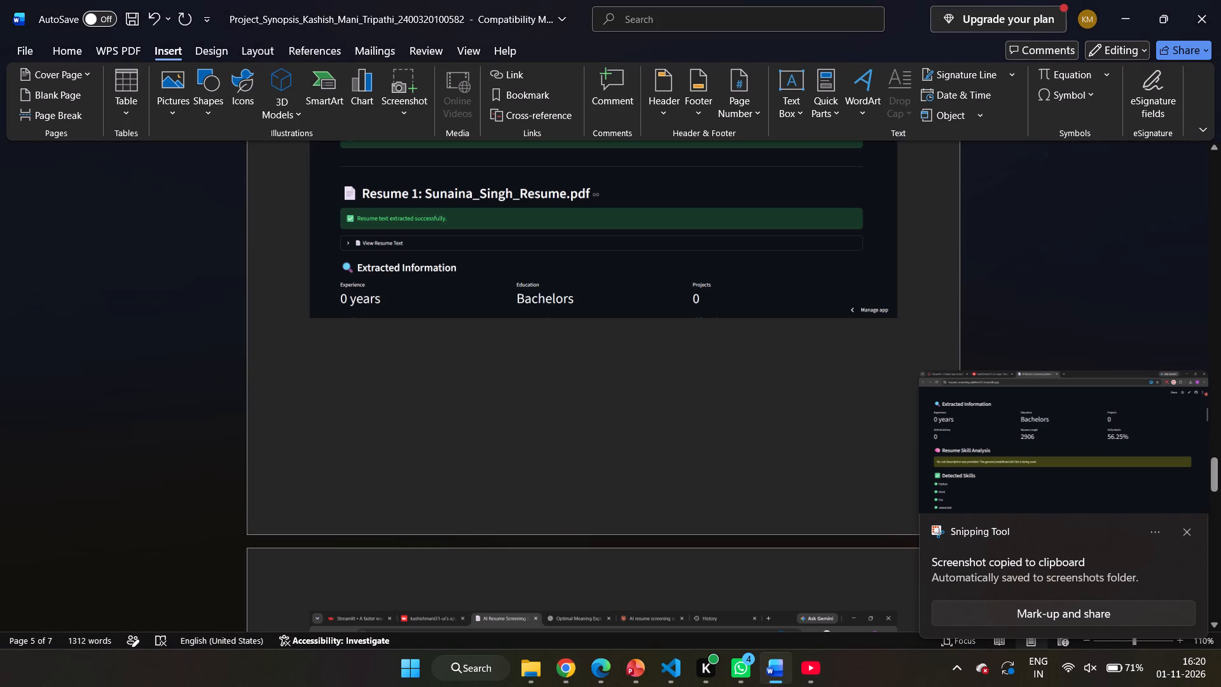
{"action": "left_click", "coordinate": [168, 89]}
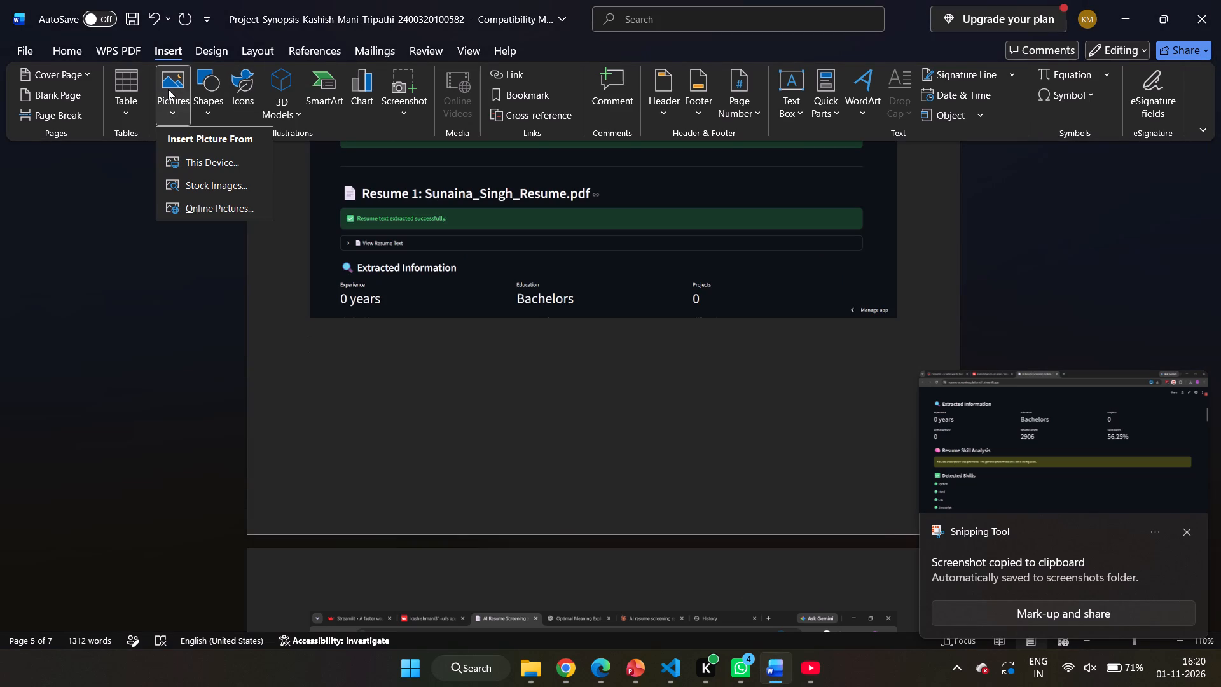
{"action": "left_click", "coordinate": [189, 160]}
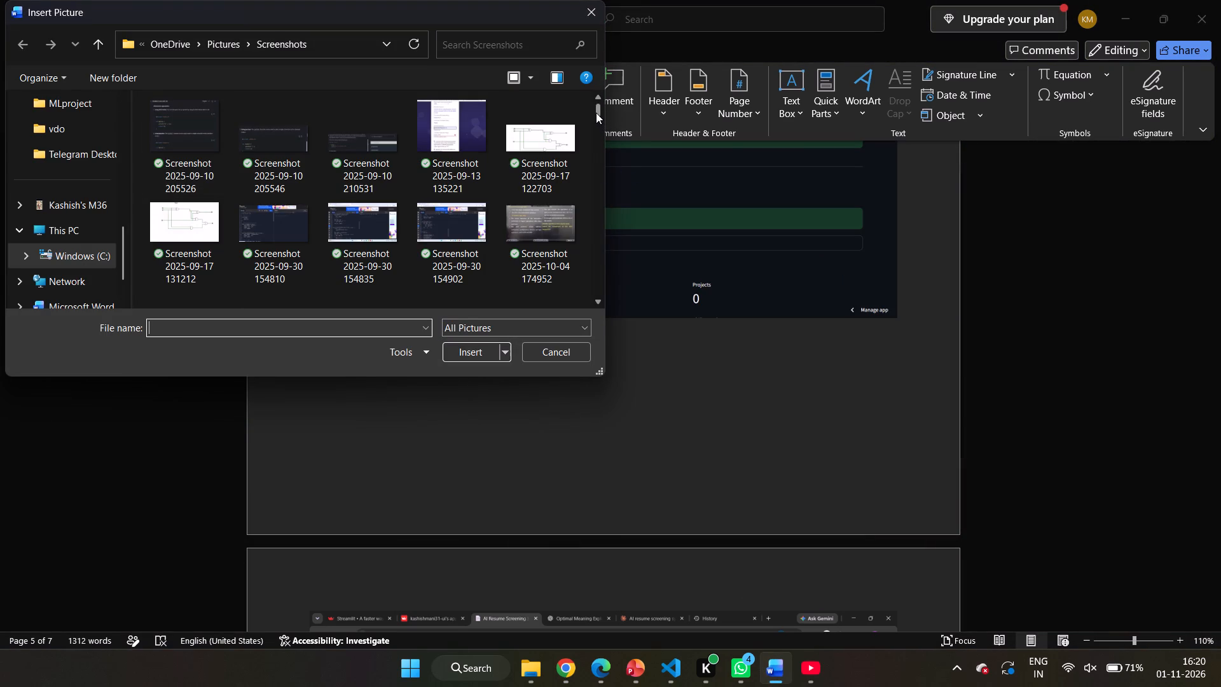
{"action": "left_click_drag", "start_coordinate": [596, 113], "coordinate": [591, 294]}
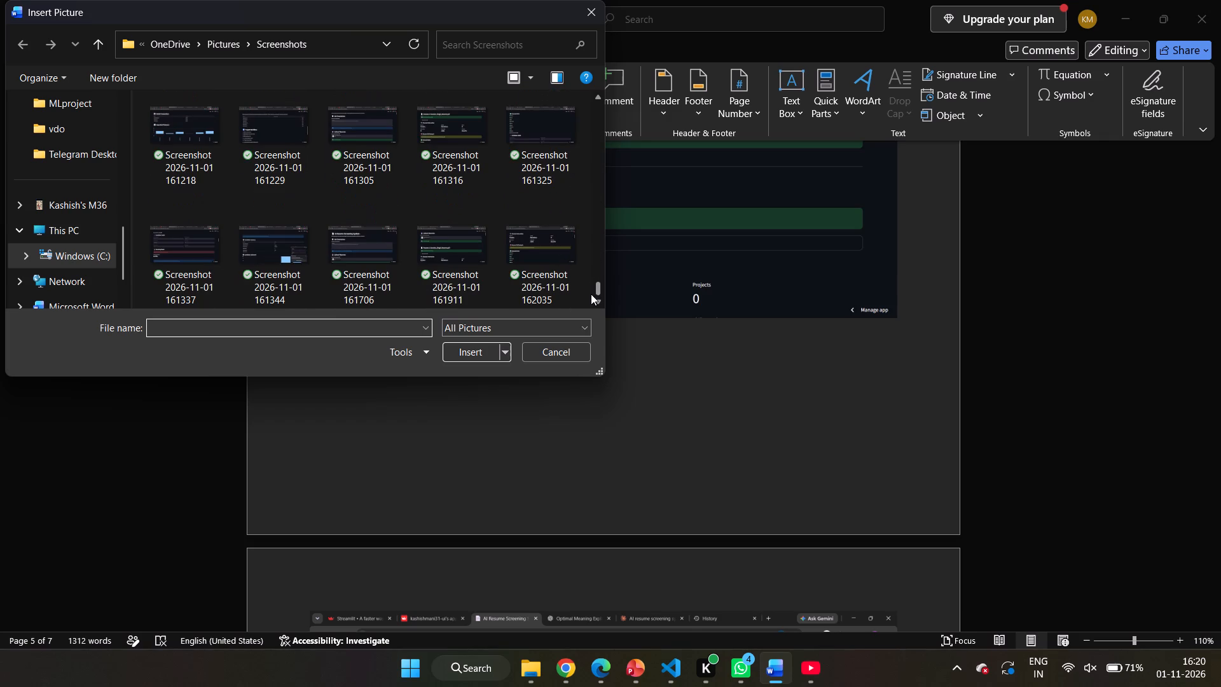
{"action": "left_click_drag", "start_coordinate": [591, 294], "coordinate": [591, 301]}
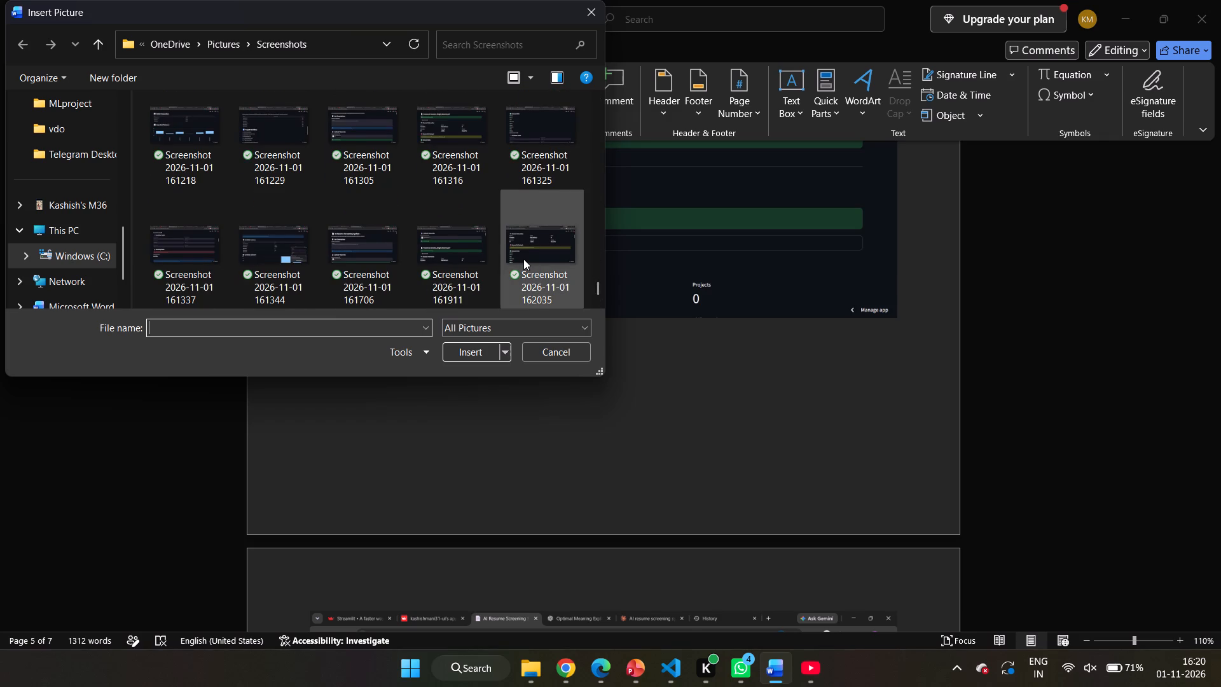
{"action": "scroll", "coordinate": [523, 259], "scroll_direction": "down", "scroll_amount": 1}
{"action": "scroll", "coordinate": [580, 218], "scroll_direction": "down", "scroll_amount": 7}
{"action": "left_click", "coordinate": [561, 268]}
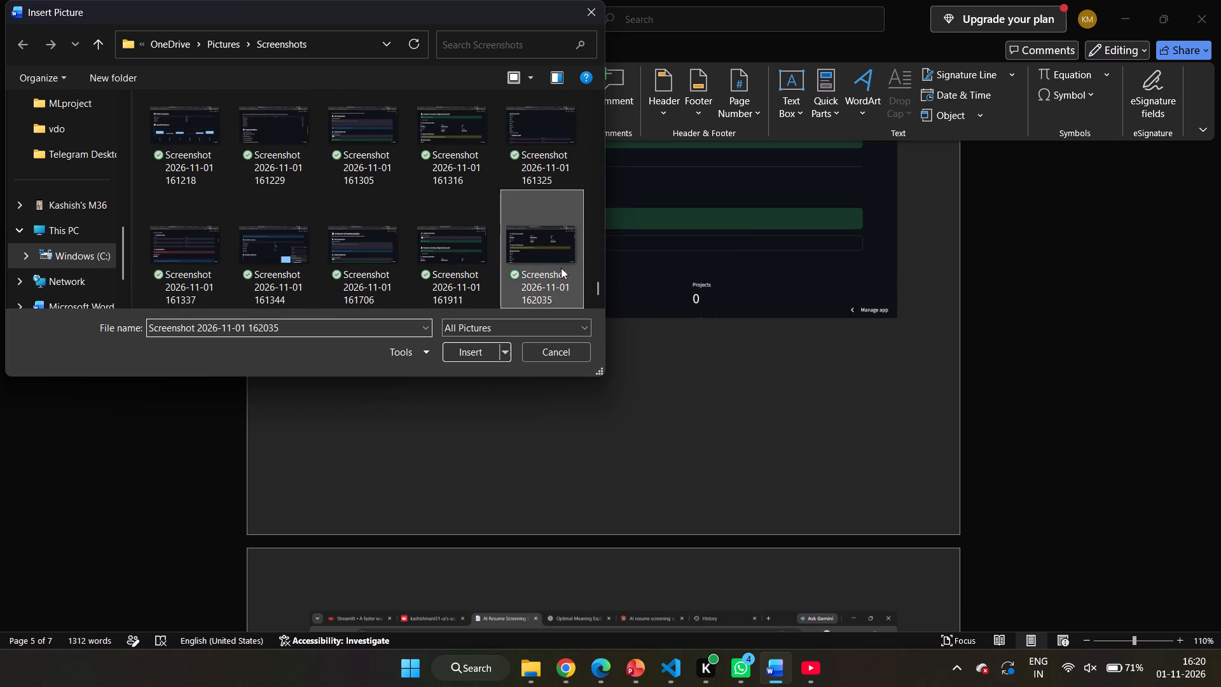
{"action": "left_click", "coordinate": [483, 355]}
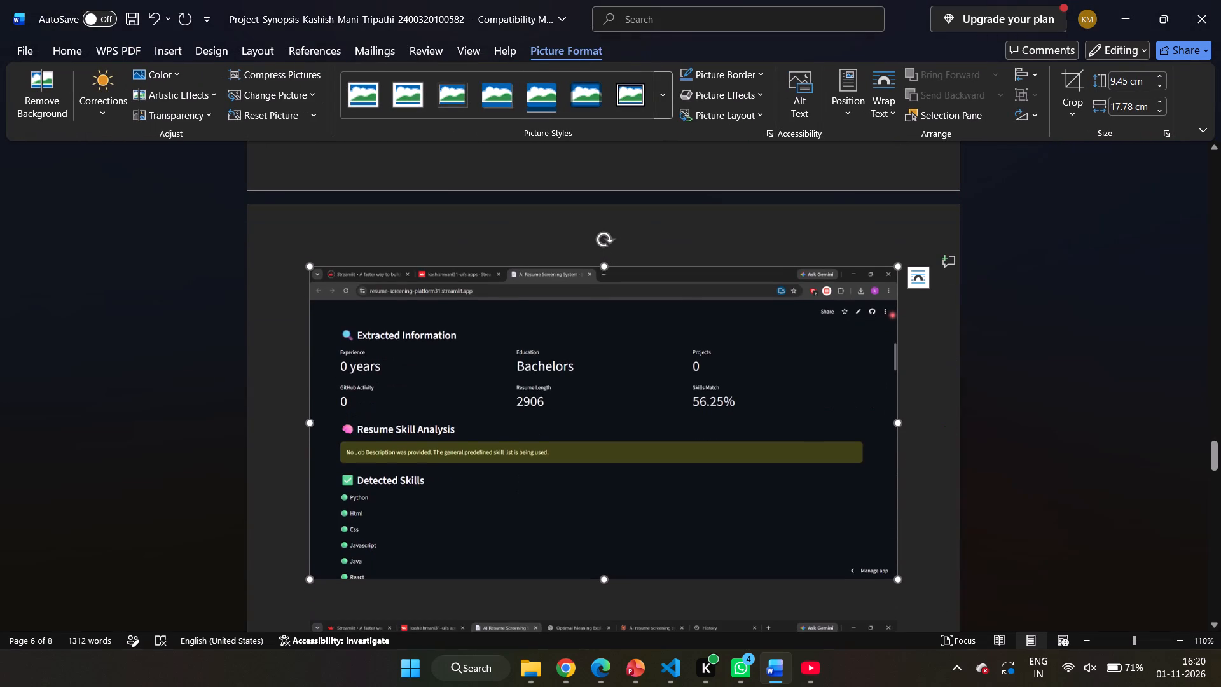
Reduce the height of the Upload Resumes screenshot on page 5 to about 8.79 cm, keeping its width.
{"action": "scroll", "coordinate": [483, 355], "scroll_direction": "up", "scroll_amount": 3}
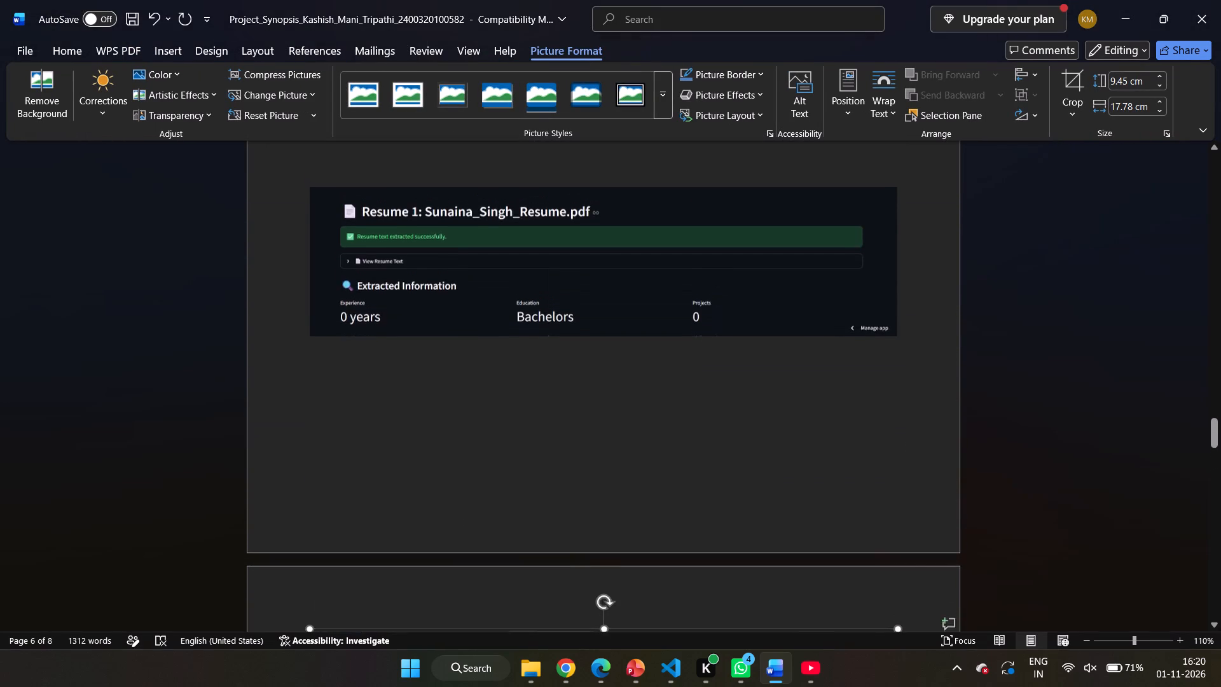
{"action": "scroll", "coordinate": [483, 355], "scroll_direction": "up", "scroll_amount": 2}
{"action": "left_click_drag", "start_coordinate": [483, 355], "coordinate": [485, 422]}
{"action": "left_click_drag", "start_coordinate": [485, 422], "coordinate": [486, 498]}
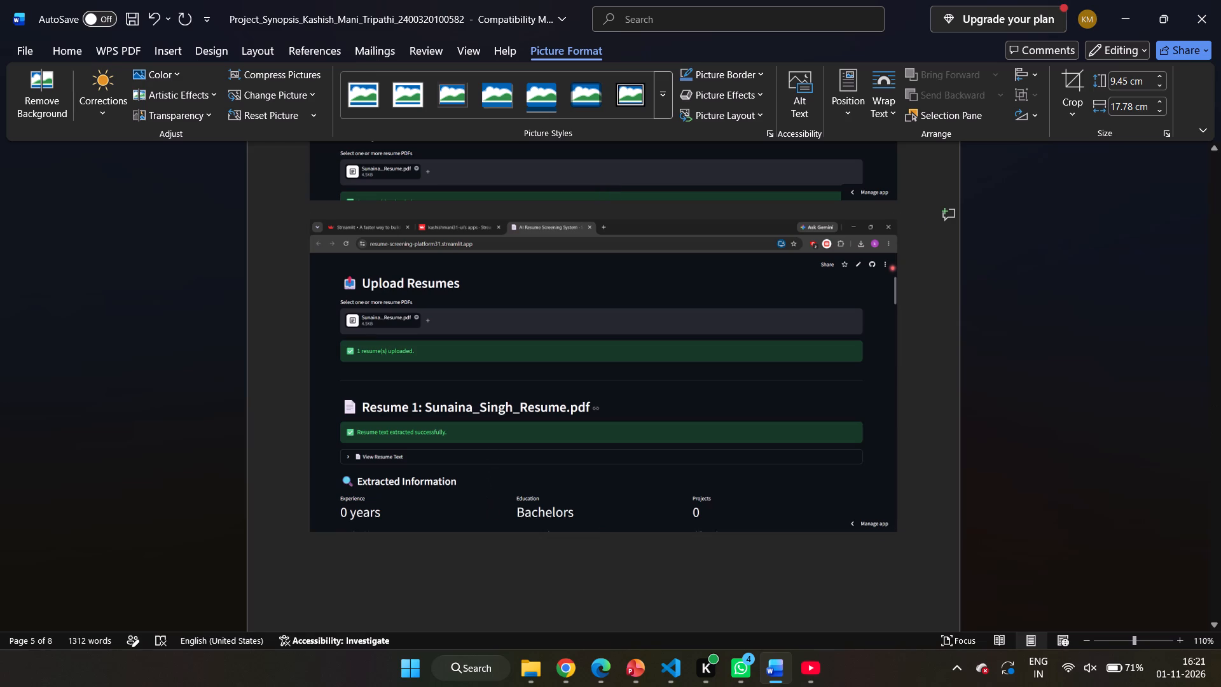
{"action": "left_click_drag", "start_coordinate": [486, 498], "coordinate": [484, 592]}
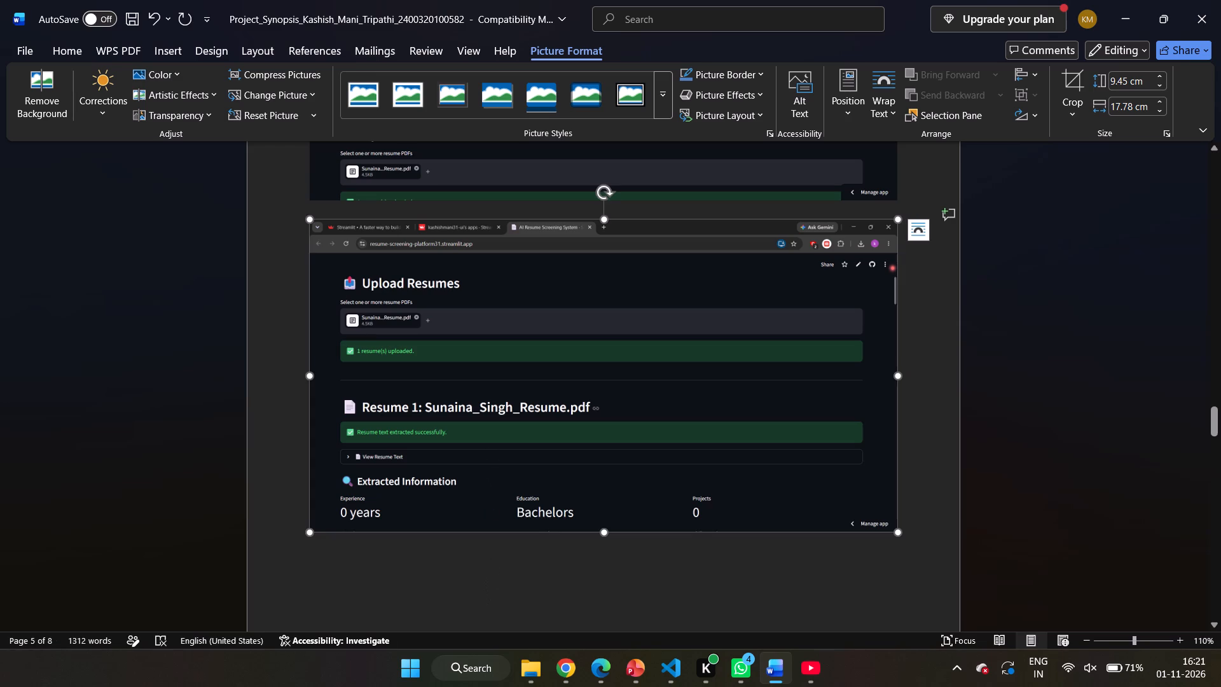
{"action": "left_click_drag", "start_coordinate": [603, 219], "coordinate": [605, 243]}
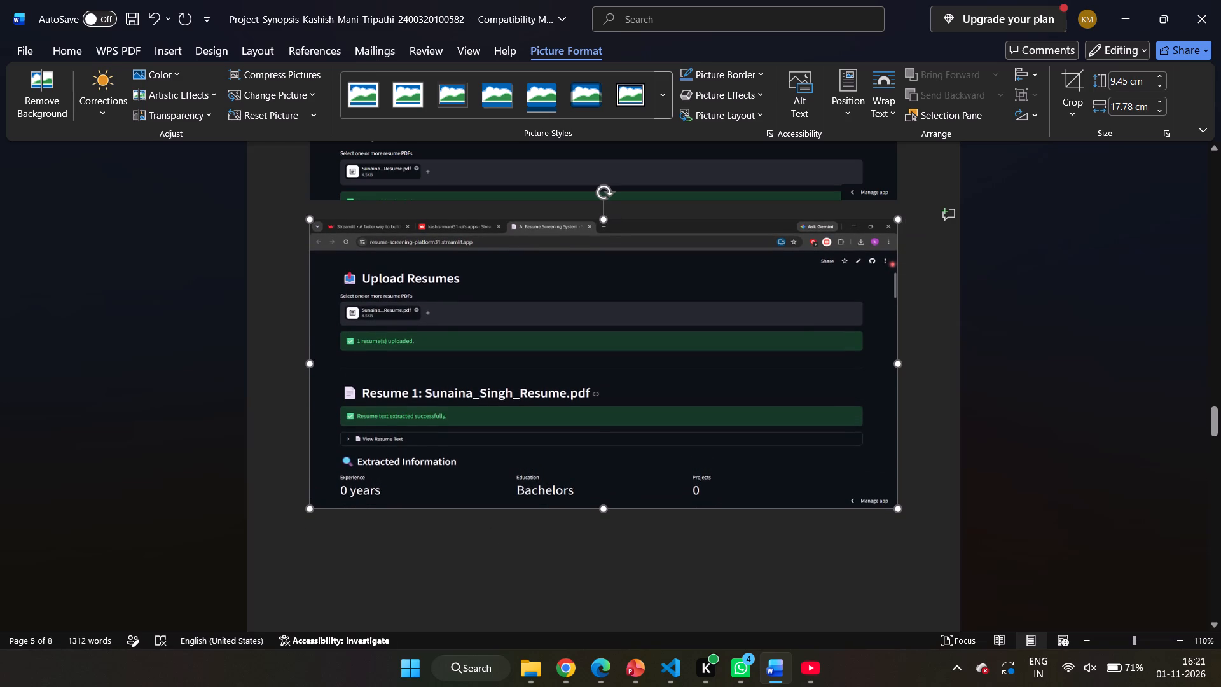
{"action": "left_click_drag", "start_coordinate": [605, 243], "coordinate": [605, 255]}
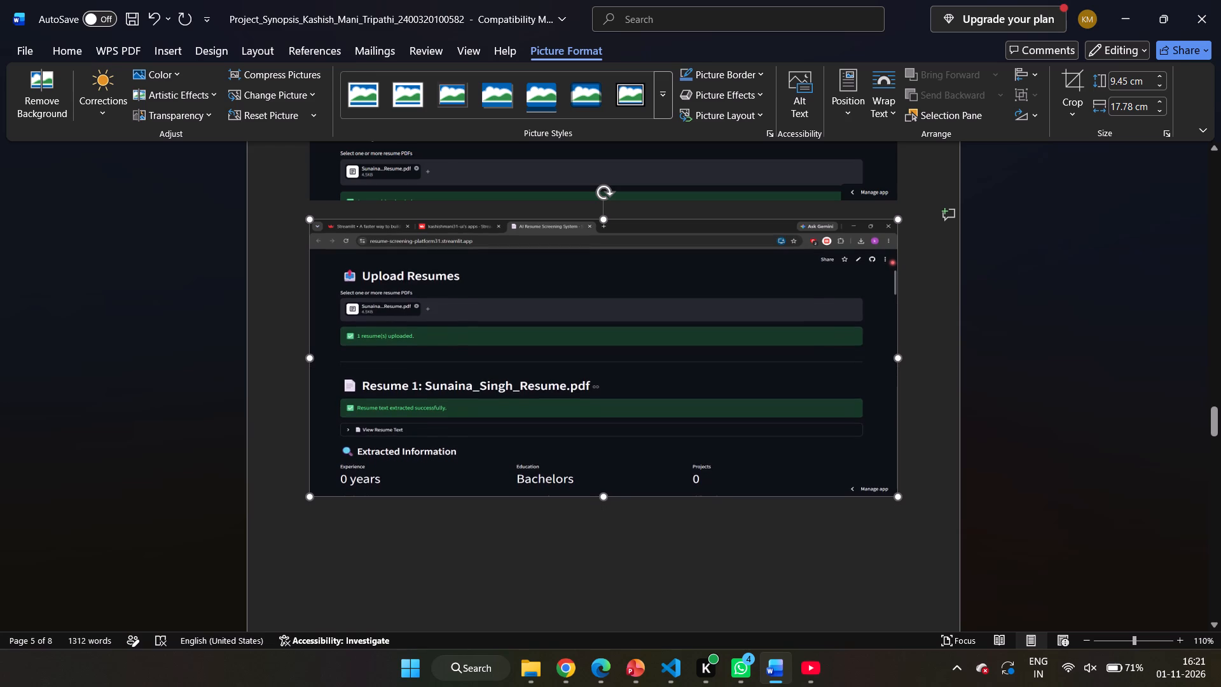
{"action": "left_click_drag", "start_coordinate": [605, 255], "coordinate": [603, 241]}
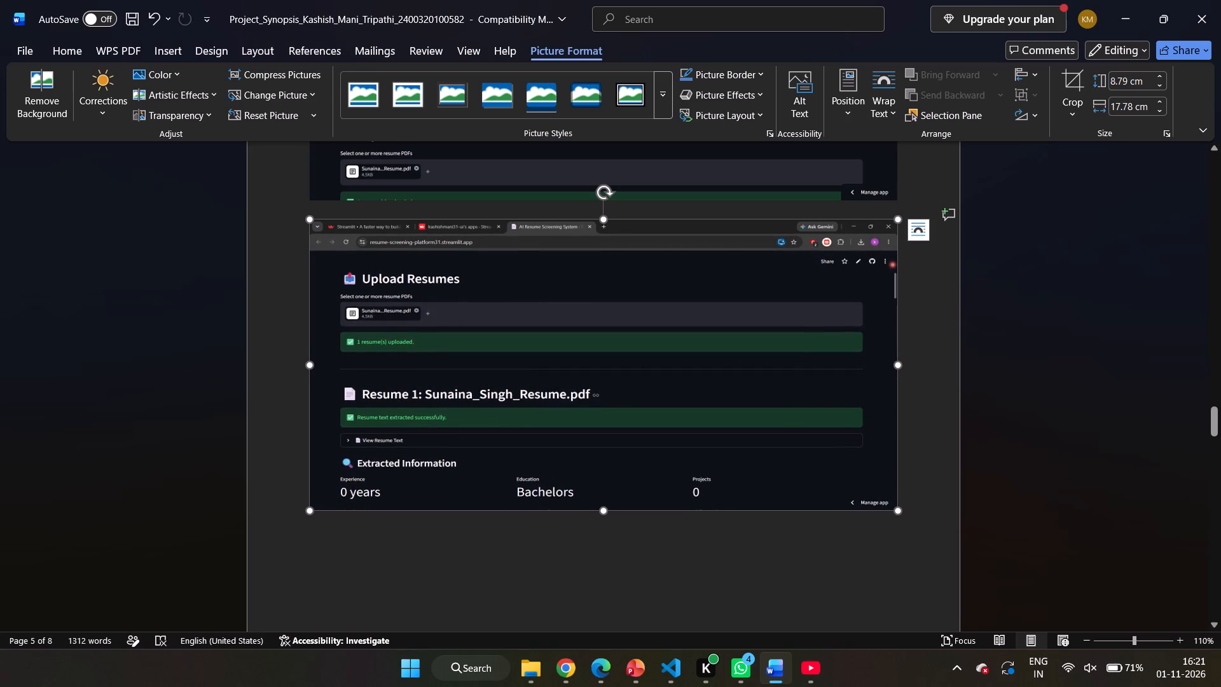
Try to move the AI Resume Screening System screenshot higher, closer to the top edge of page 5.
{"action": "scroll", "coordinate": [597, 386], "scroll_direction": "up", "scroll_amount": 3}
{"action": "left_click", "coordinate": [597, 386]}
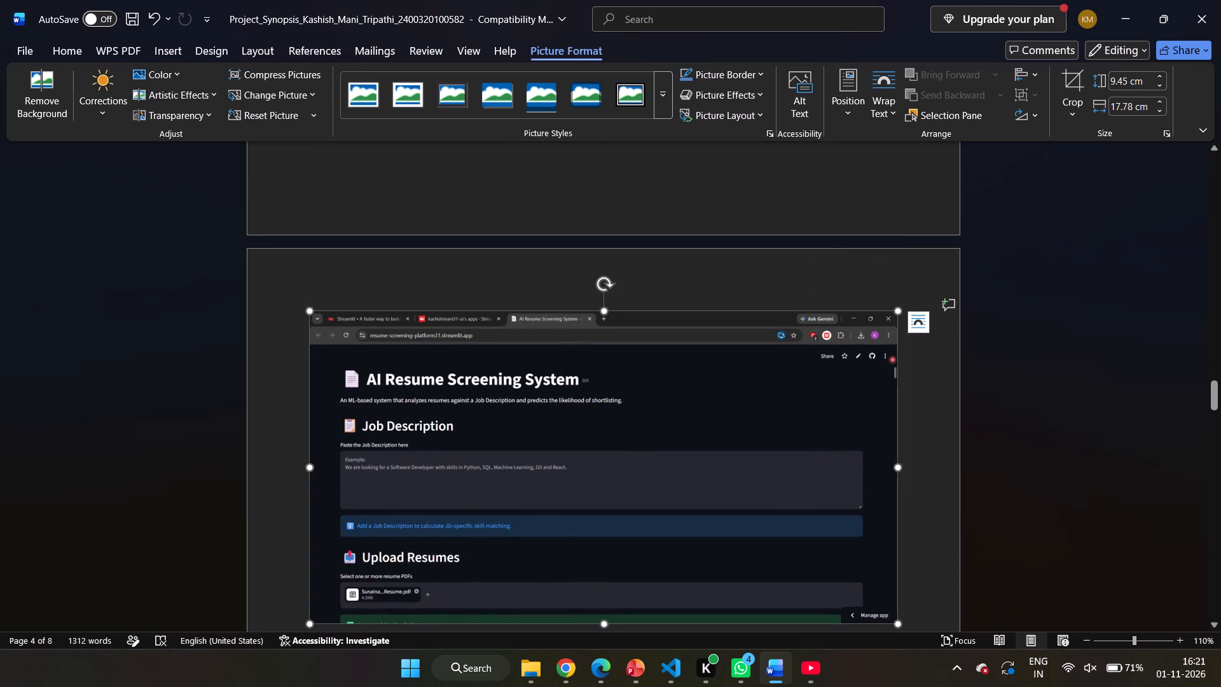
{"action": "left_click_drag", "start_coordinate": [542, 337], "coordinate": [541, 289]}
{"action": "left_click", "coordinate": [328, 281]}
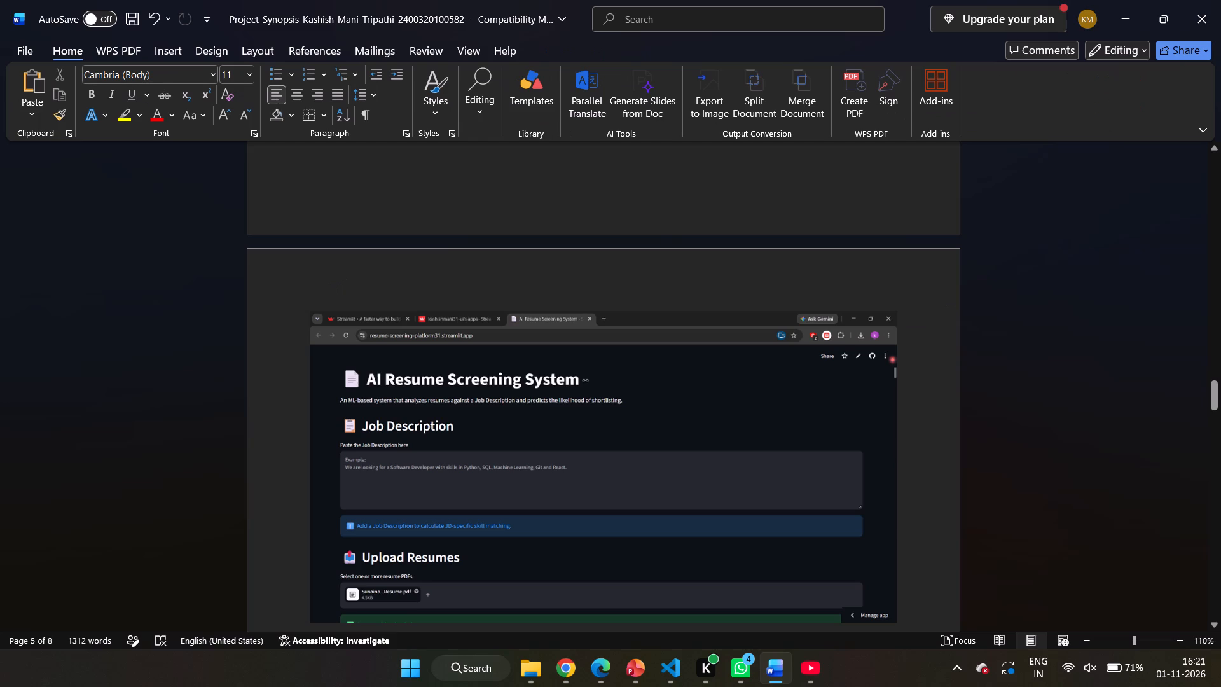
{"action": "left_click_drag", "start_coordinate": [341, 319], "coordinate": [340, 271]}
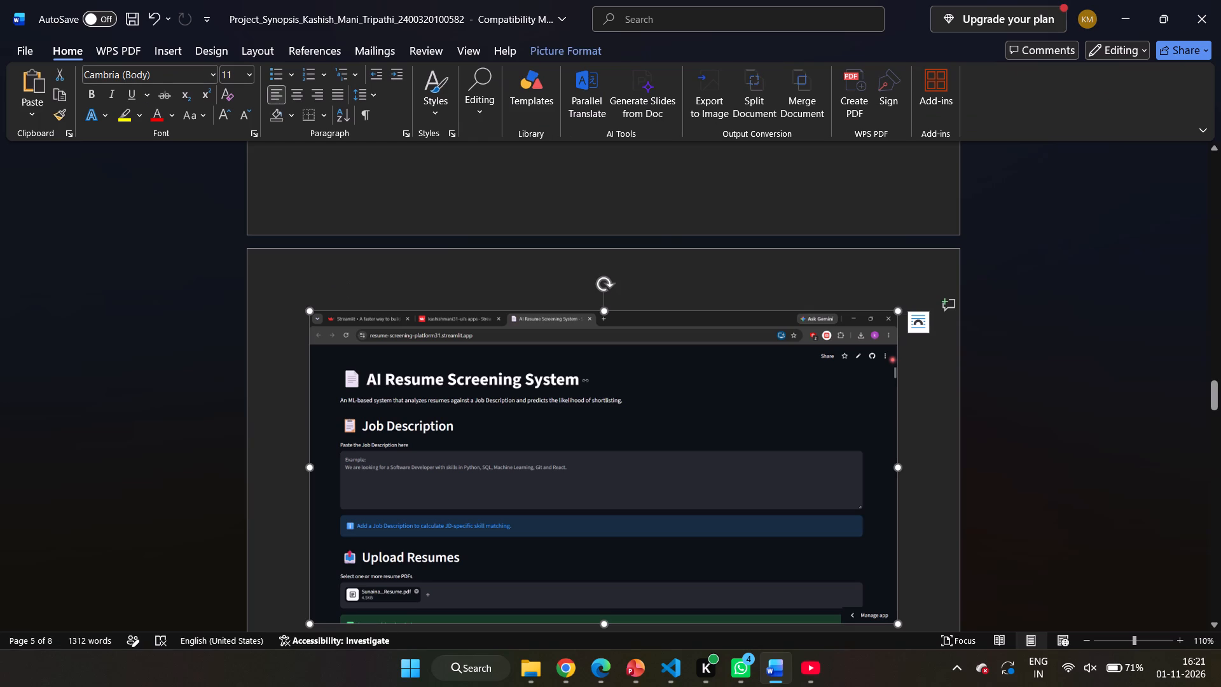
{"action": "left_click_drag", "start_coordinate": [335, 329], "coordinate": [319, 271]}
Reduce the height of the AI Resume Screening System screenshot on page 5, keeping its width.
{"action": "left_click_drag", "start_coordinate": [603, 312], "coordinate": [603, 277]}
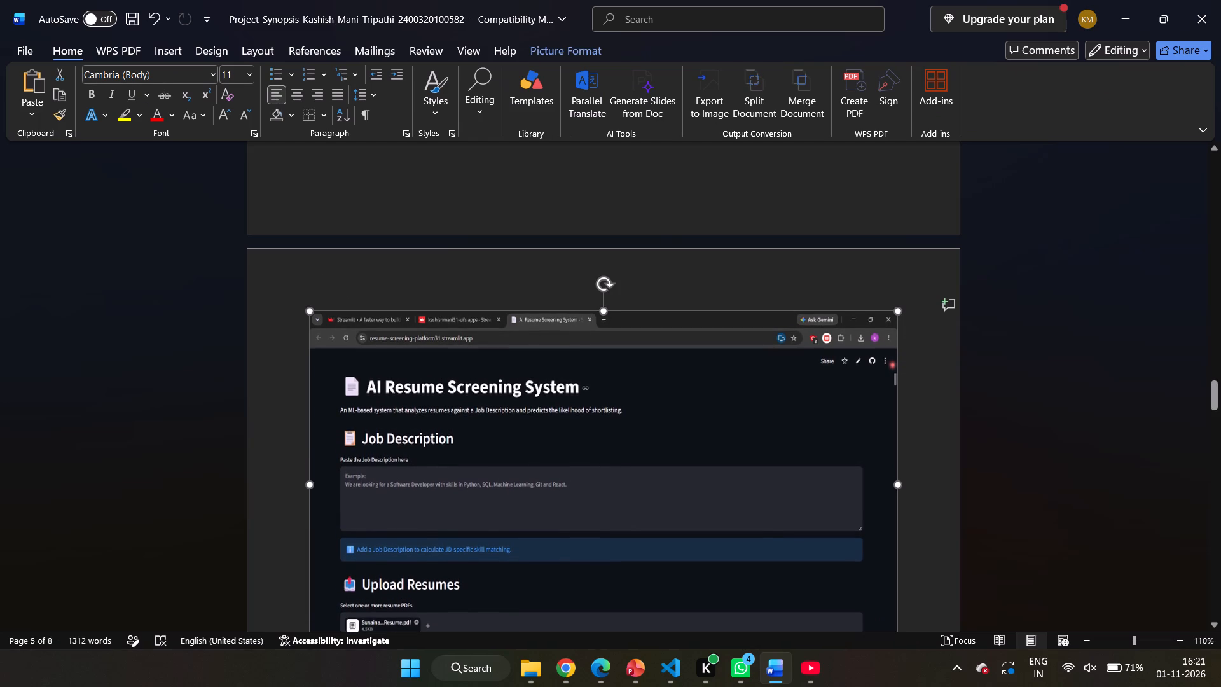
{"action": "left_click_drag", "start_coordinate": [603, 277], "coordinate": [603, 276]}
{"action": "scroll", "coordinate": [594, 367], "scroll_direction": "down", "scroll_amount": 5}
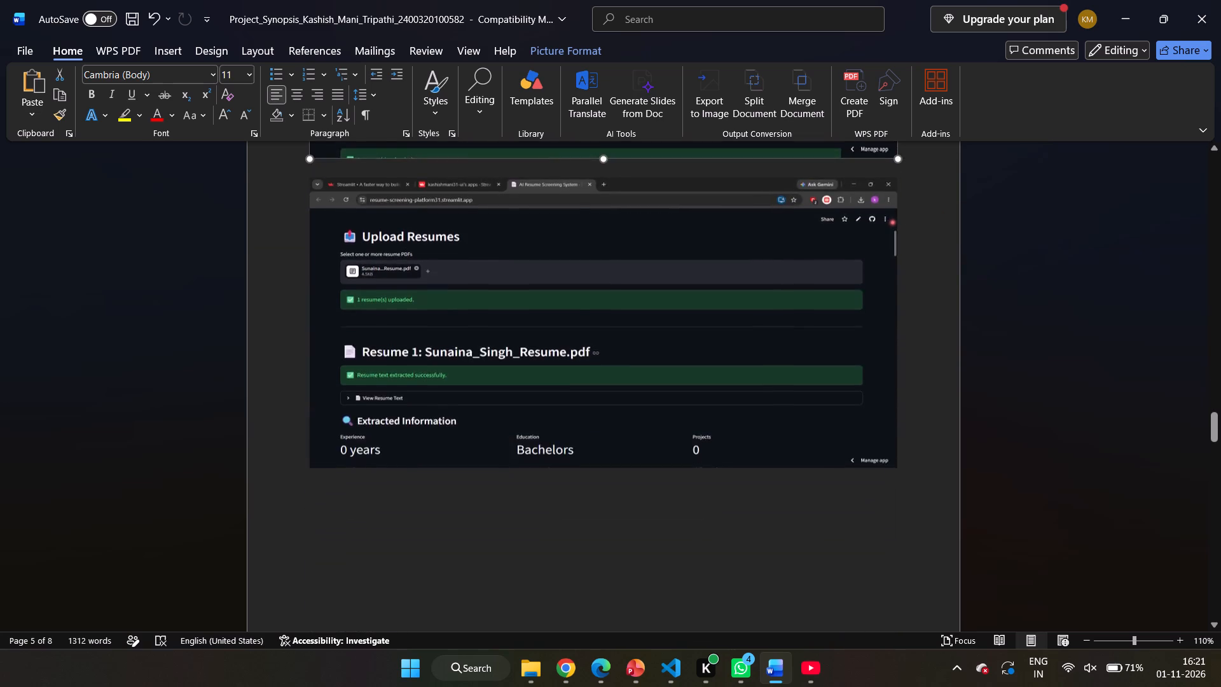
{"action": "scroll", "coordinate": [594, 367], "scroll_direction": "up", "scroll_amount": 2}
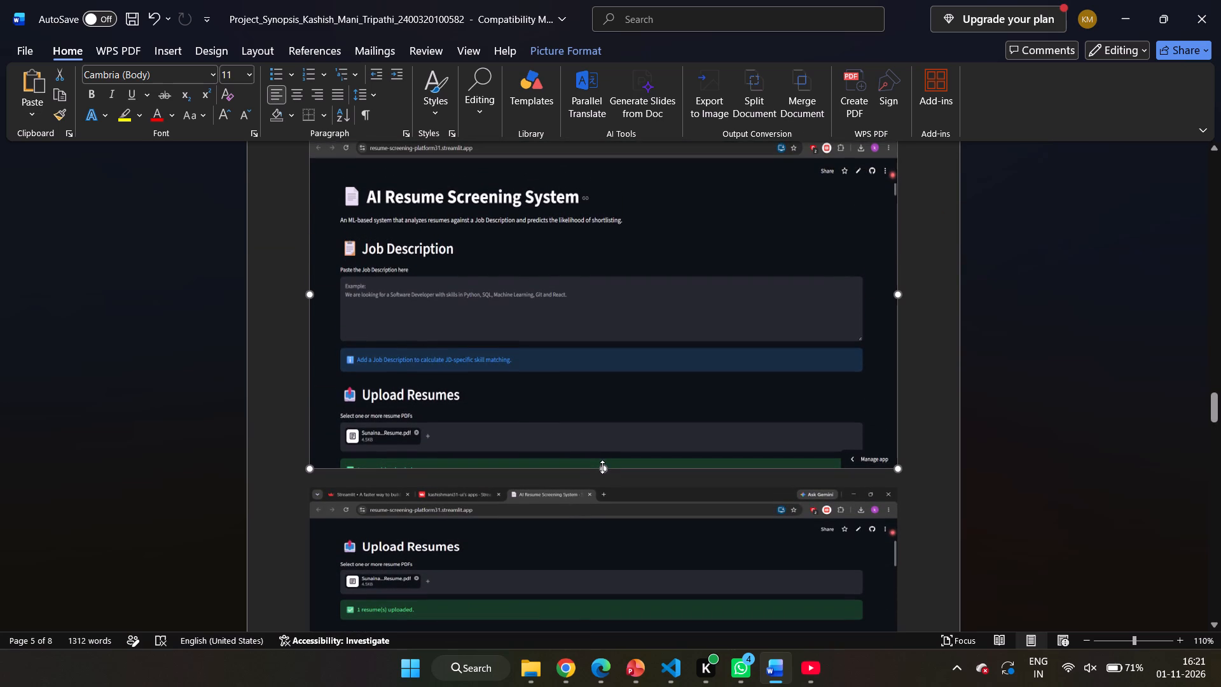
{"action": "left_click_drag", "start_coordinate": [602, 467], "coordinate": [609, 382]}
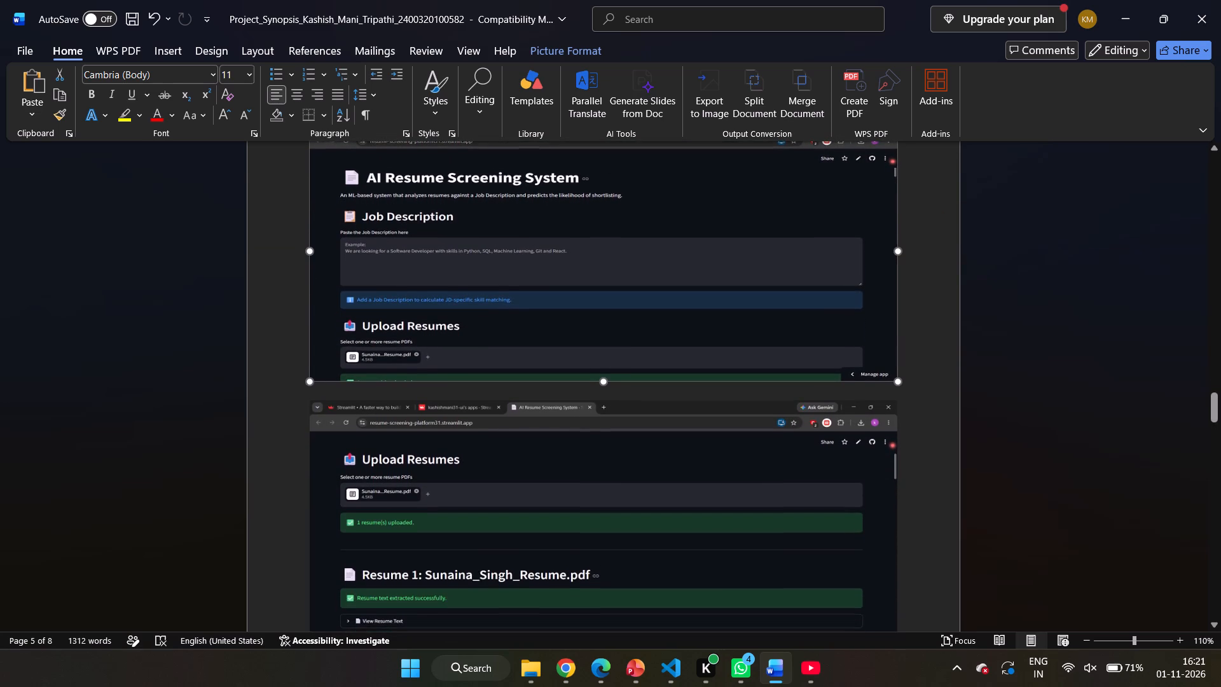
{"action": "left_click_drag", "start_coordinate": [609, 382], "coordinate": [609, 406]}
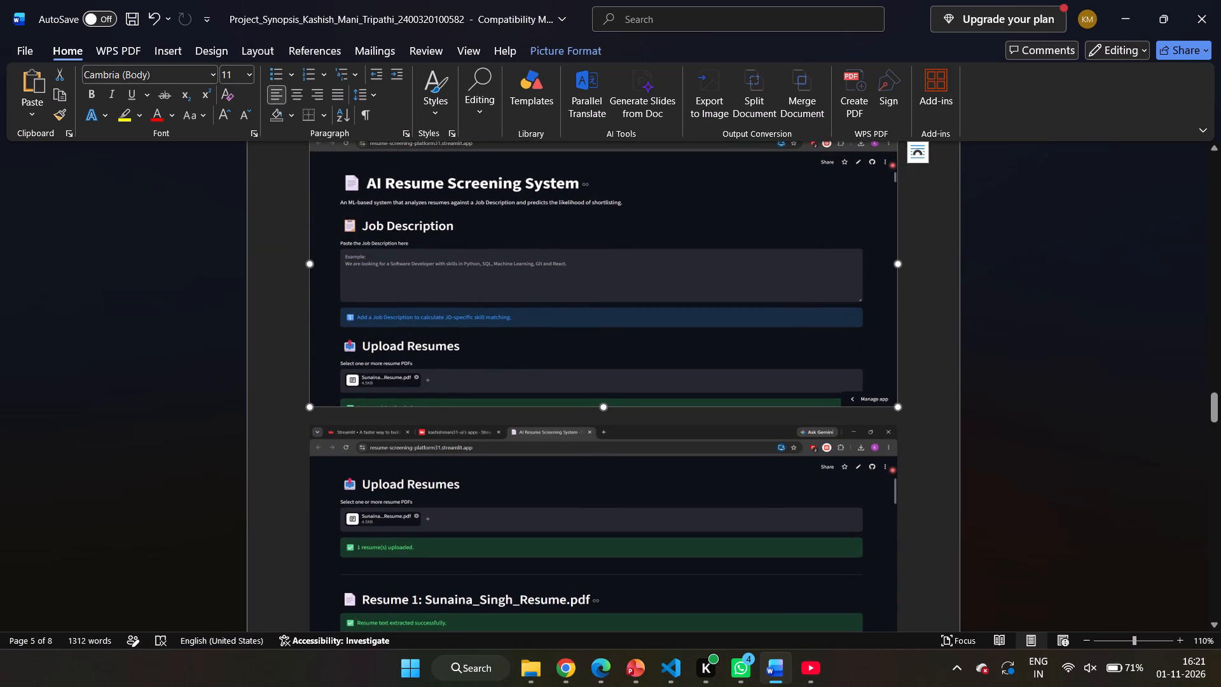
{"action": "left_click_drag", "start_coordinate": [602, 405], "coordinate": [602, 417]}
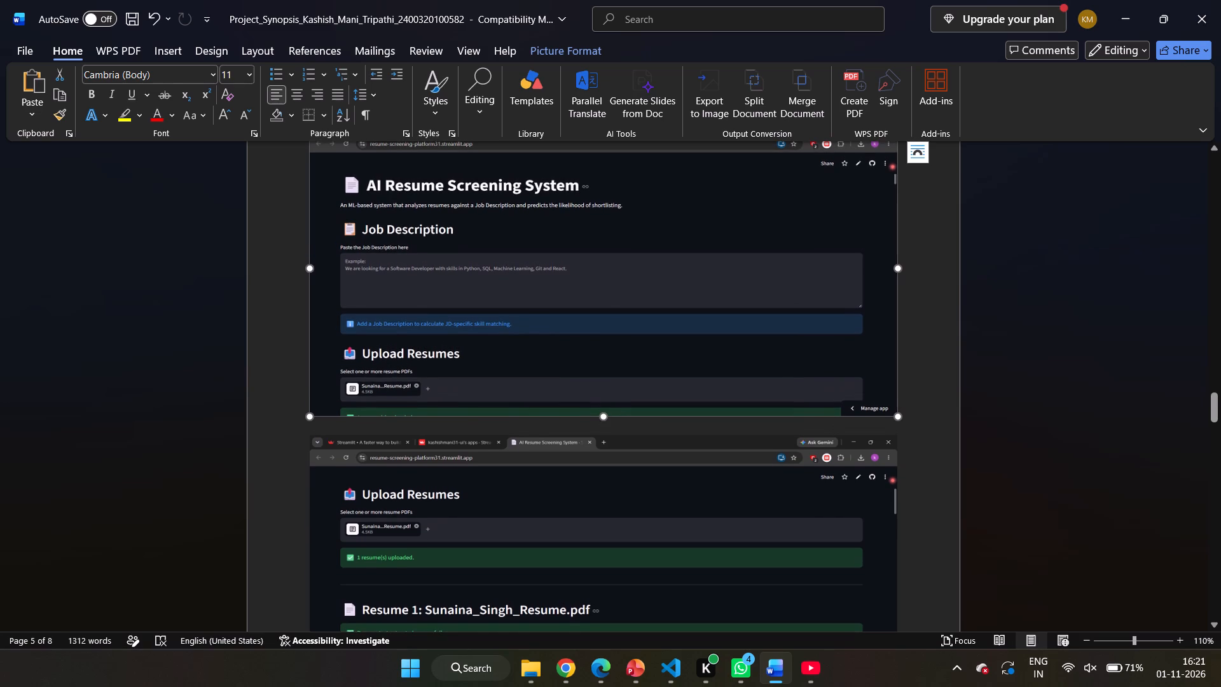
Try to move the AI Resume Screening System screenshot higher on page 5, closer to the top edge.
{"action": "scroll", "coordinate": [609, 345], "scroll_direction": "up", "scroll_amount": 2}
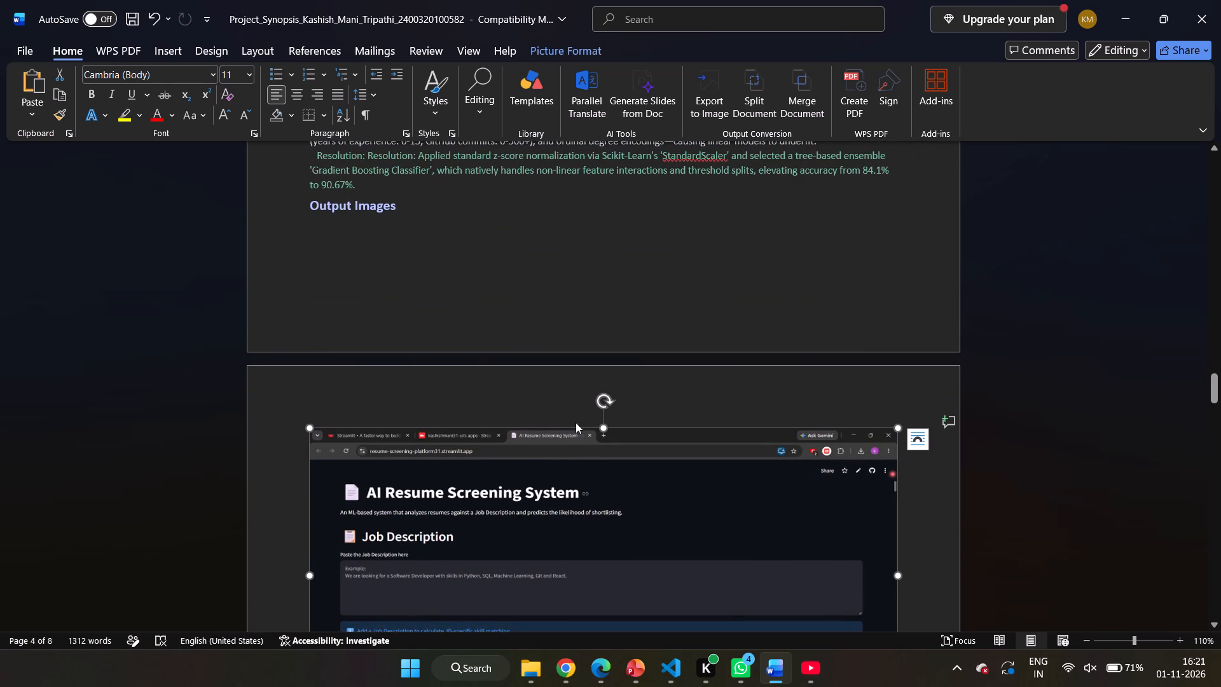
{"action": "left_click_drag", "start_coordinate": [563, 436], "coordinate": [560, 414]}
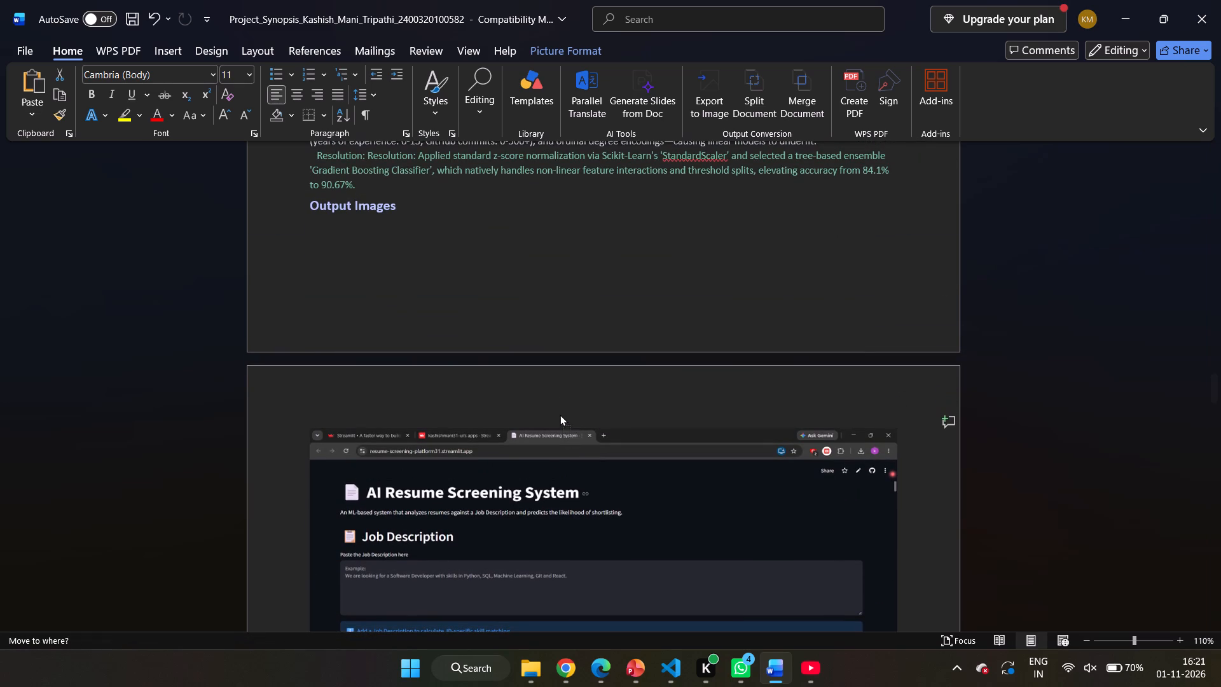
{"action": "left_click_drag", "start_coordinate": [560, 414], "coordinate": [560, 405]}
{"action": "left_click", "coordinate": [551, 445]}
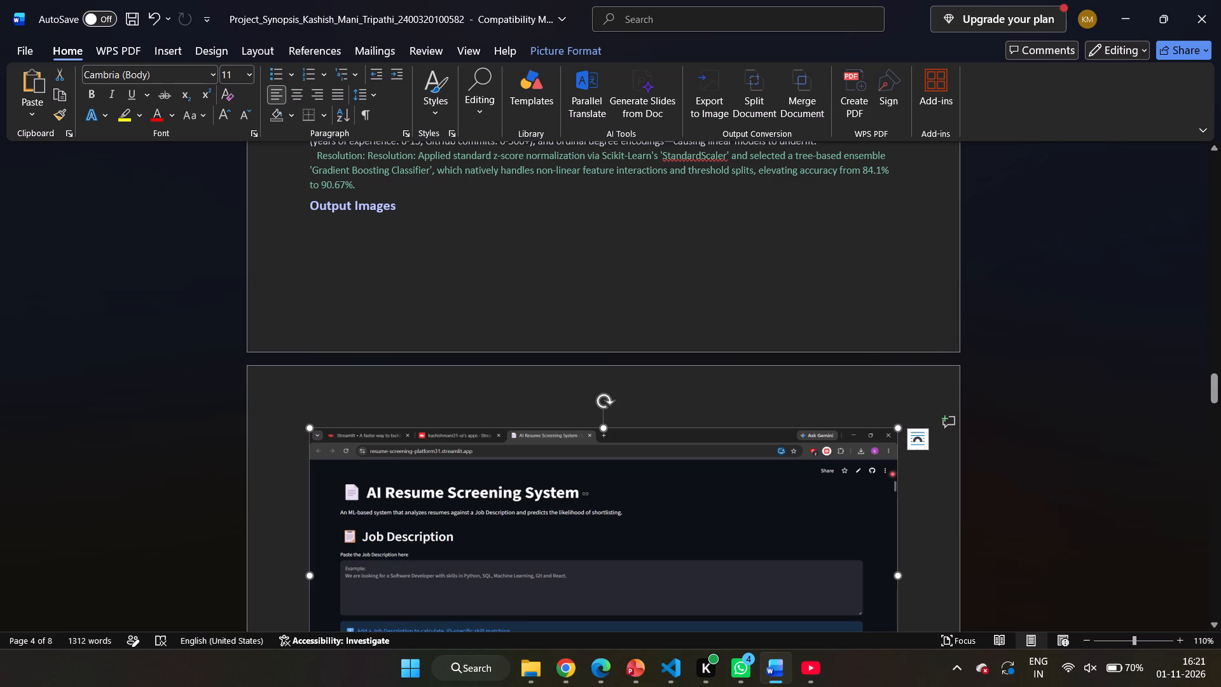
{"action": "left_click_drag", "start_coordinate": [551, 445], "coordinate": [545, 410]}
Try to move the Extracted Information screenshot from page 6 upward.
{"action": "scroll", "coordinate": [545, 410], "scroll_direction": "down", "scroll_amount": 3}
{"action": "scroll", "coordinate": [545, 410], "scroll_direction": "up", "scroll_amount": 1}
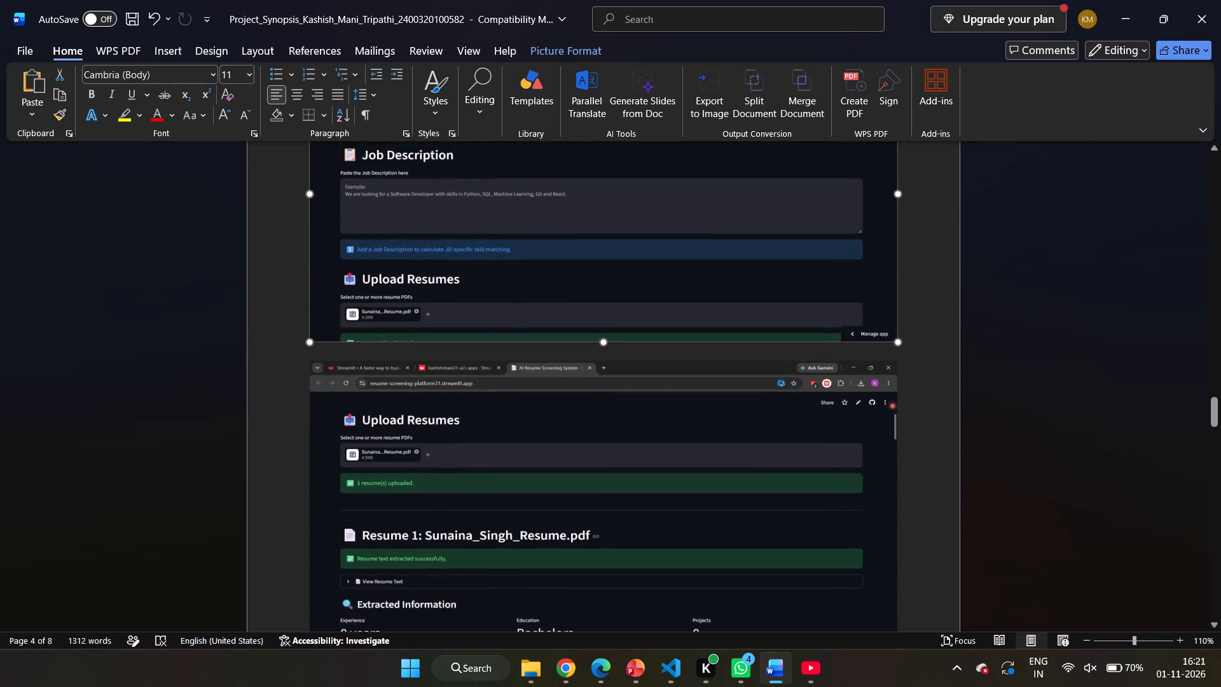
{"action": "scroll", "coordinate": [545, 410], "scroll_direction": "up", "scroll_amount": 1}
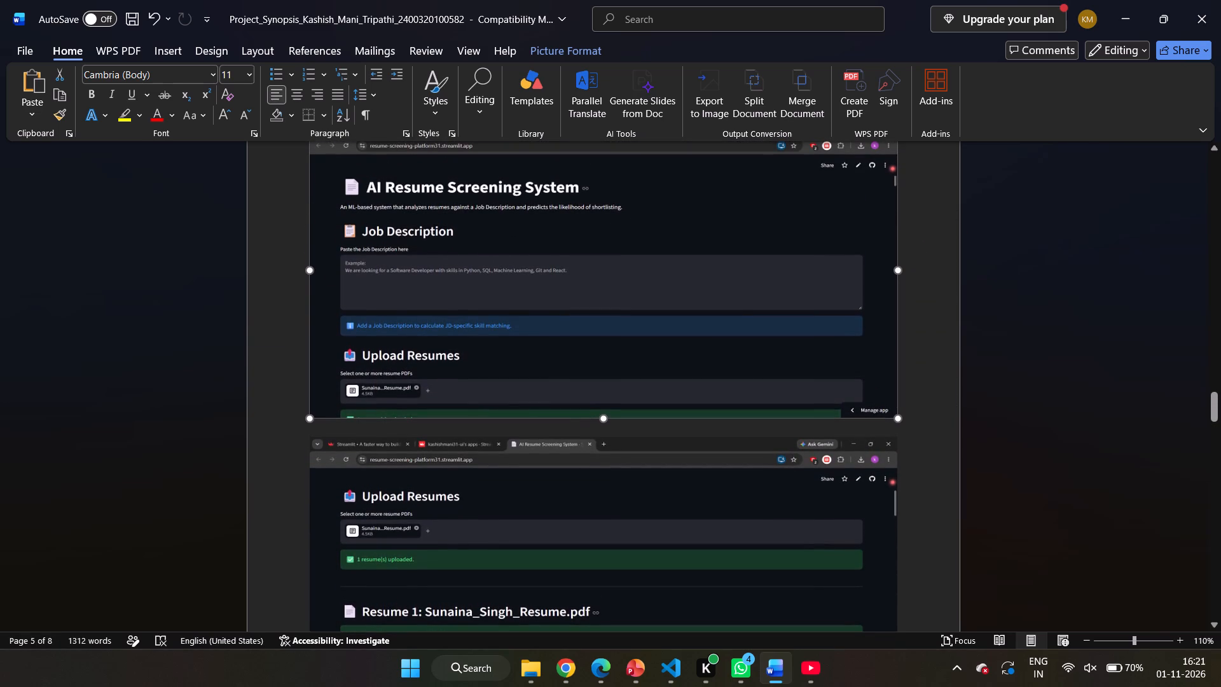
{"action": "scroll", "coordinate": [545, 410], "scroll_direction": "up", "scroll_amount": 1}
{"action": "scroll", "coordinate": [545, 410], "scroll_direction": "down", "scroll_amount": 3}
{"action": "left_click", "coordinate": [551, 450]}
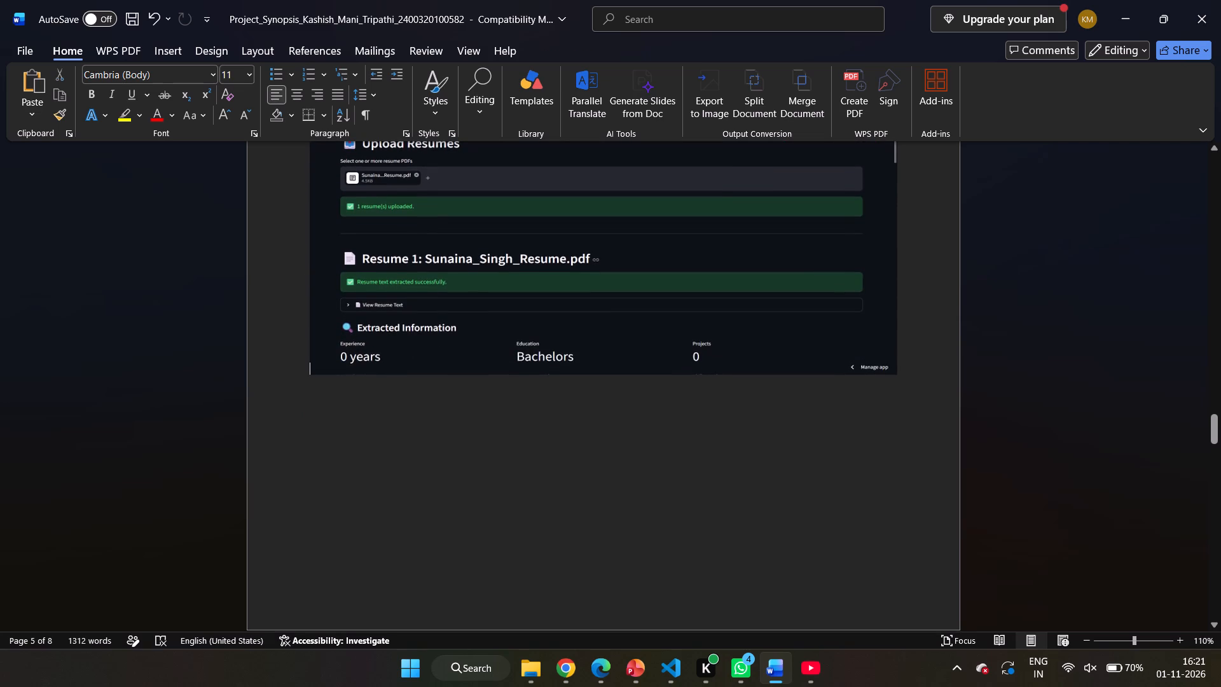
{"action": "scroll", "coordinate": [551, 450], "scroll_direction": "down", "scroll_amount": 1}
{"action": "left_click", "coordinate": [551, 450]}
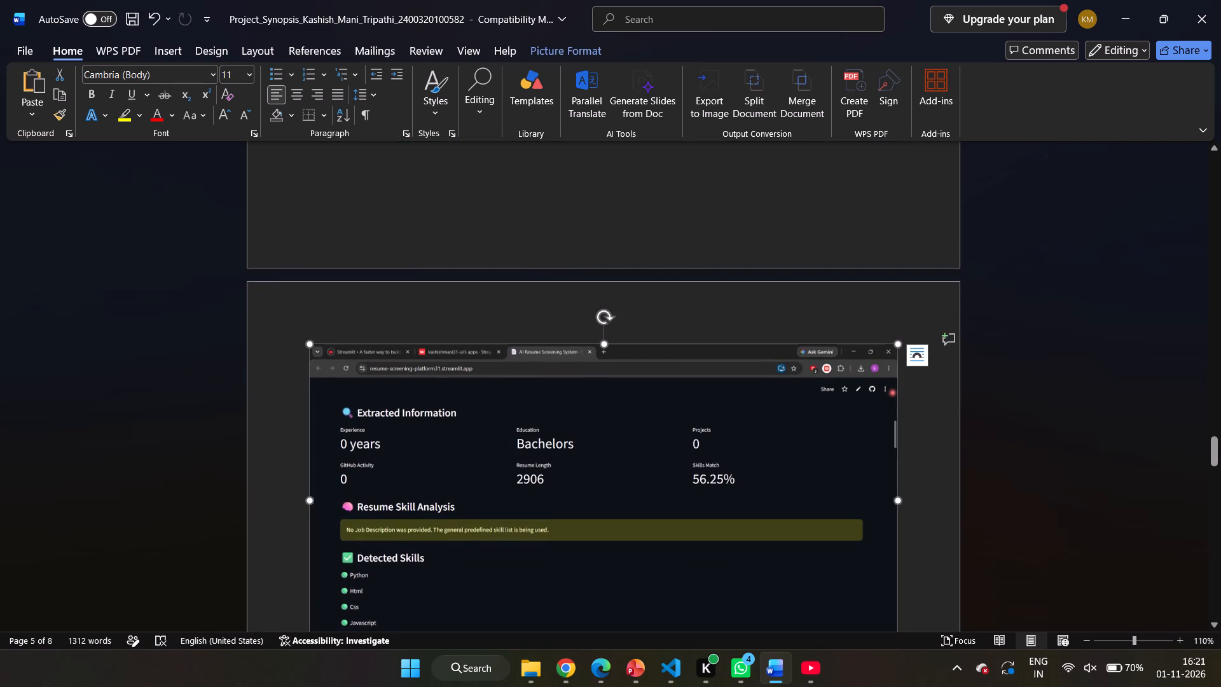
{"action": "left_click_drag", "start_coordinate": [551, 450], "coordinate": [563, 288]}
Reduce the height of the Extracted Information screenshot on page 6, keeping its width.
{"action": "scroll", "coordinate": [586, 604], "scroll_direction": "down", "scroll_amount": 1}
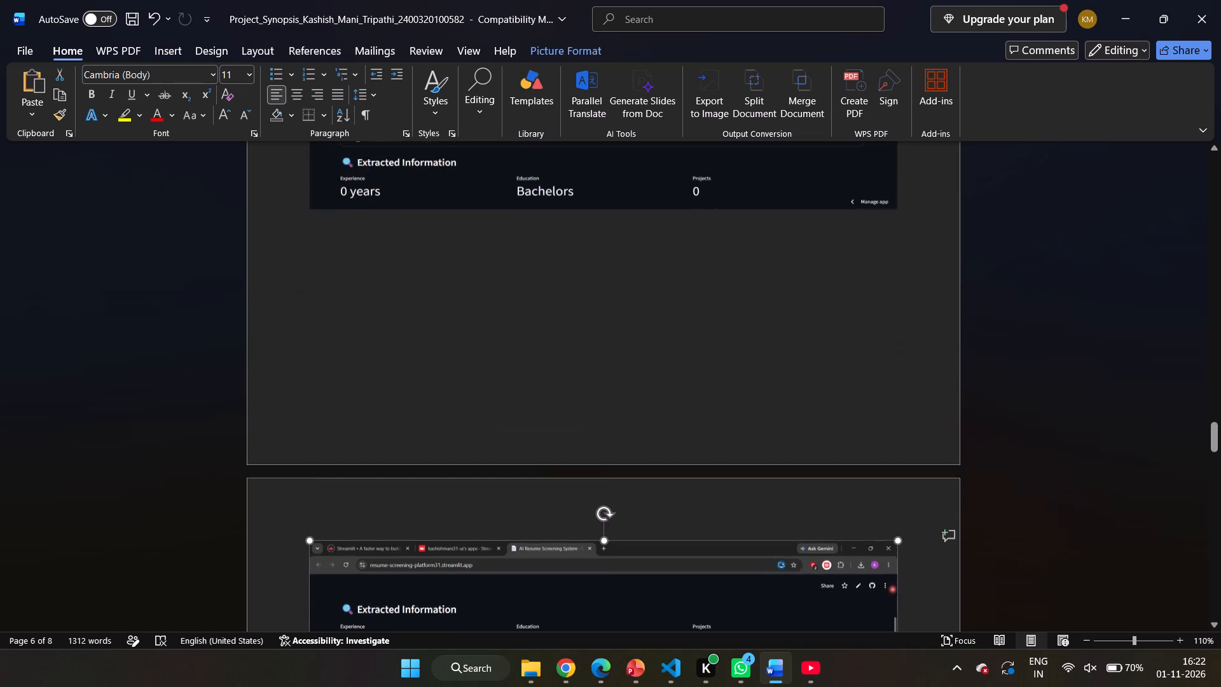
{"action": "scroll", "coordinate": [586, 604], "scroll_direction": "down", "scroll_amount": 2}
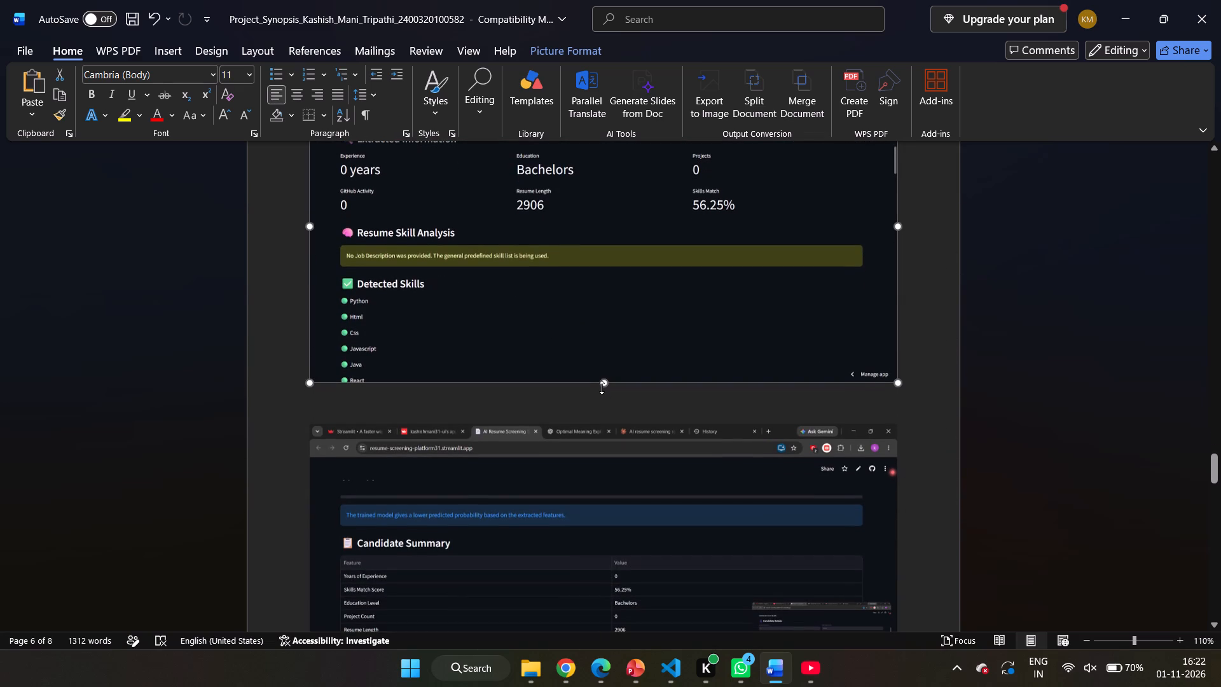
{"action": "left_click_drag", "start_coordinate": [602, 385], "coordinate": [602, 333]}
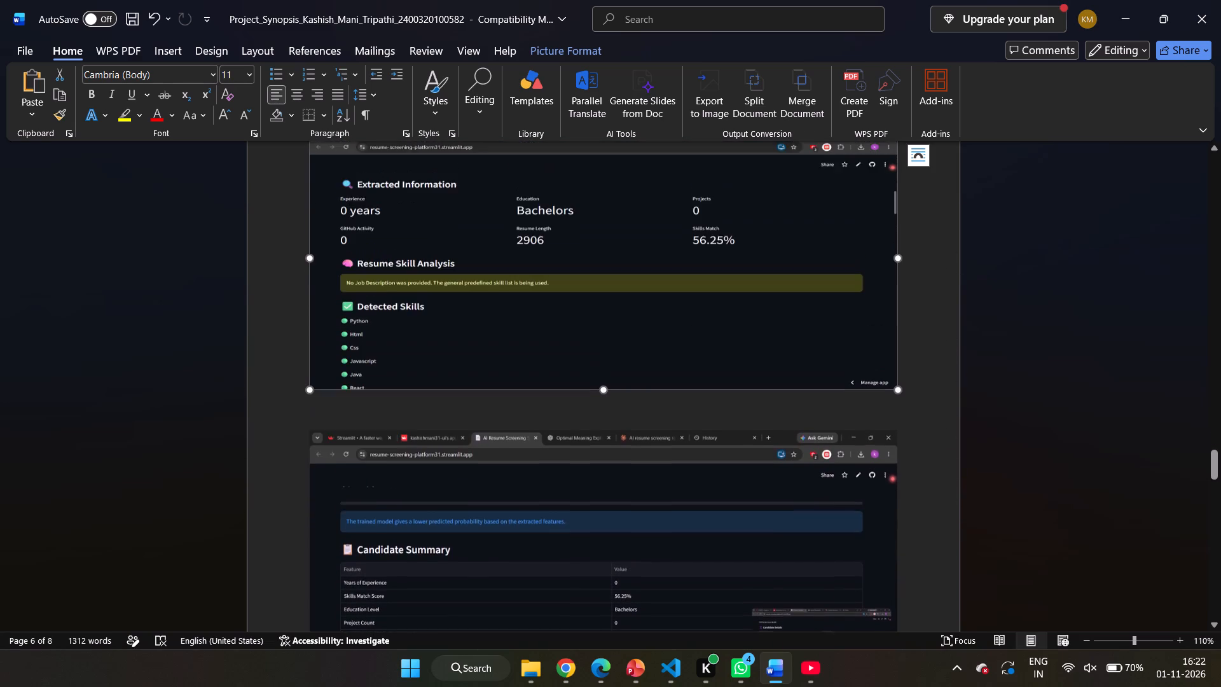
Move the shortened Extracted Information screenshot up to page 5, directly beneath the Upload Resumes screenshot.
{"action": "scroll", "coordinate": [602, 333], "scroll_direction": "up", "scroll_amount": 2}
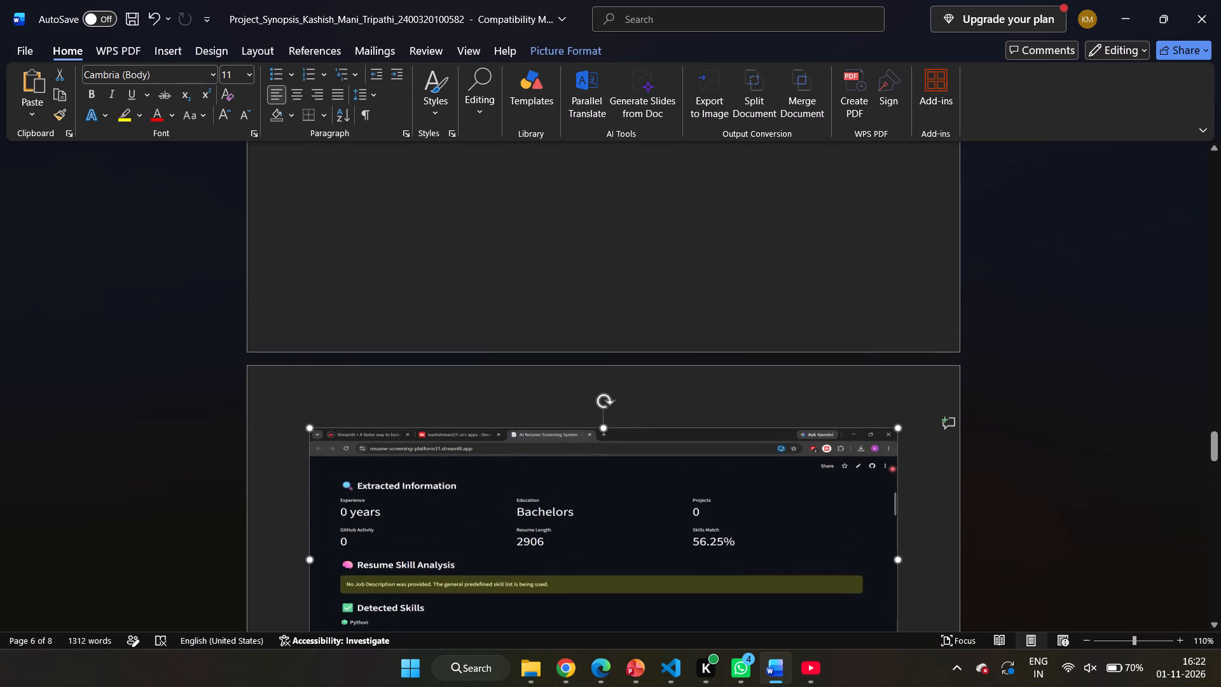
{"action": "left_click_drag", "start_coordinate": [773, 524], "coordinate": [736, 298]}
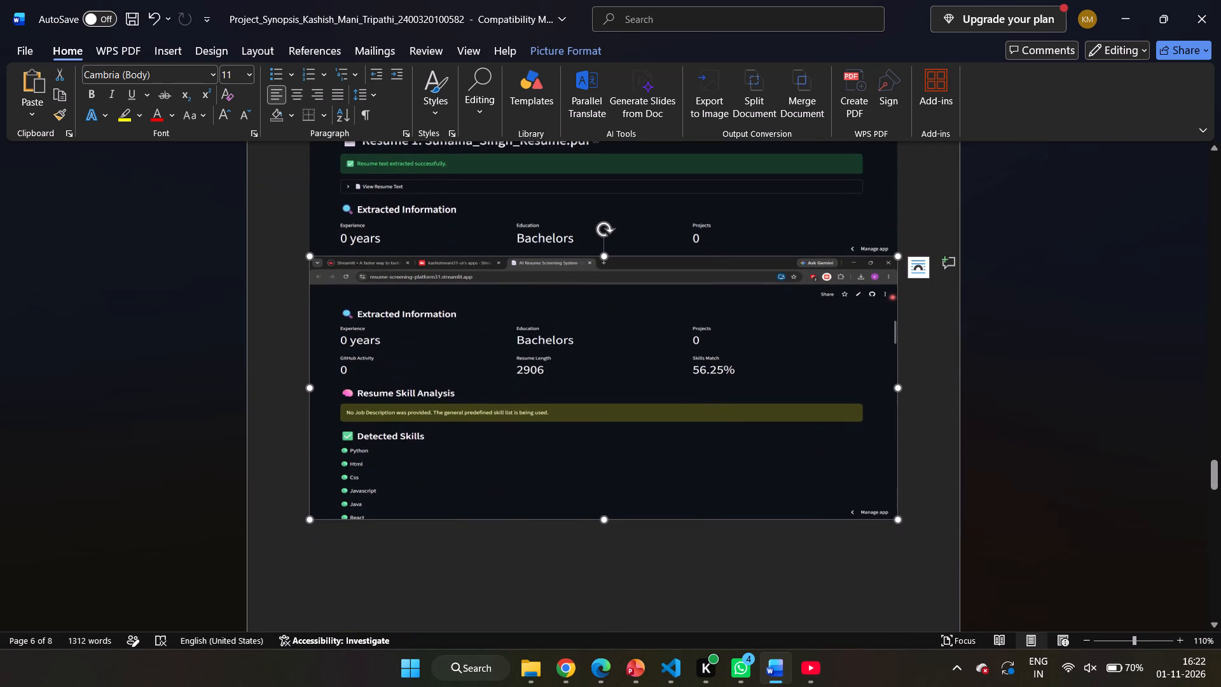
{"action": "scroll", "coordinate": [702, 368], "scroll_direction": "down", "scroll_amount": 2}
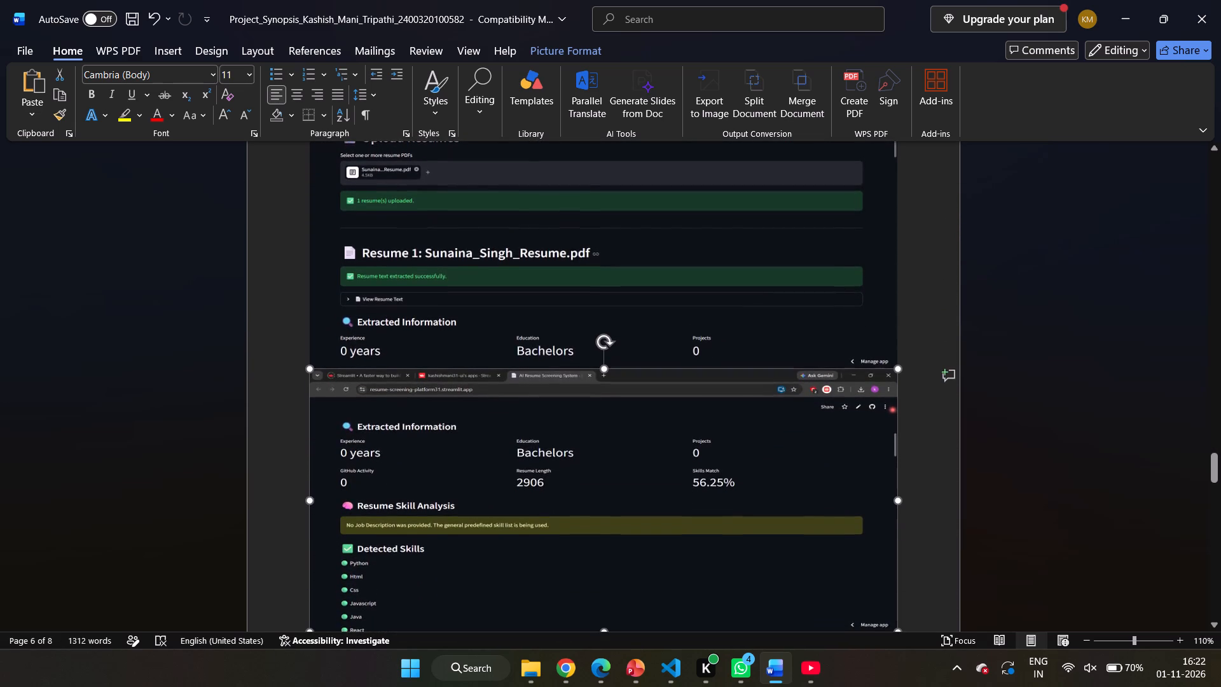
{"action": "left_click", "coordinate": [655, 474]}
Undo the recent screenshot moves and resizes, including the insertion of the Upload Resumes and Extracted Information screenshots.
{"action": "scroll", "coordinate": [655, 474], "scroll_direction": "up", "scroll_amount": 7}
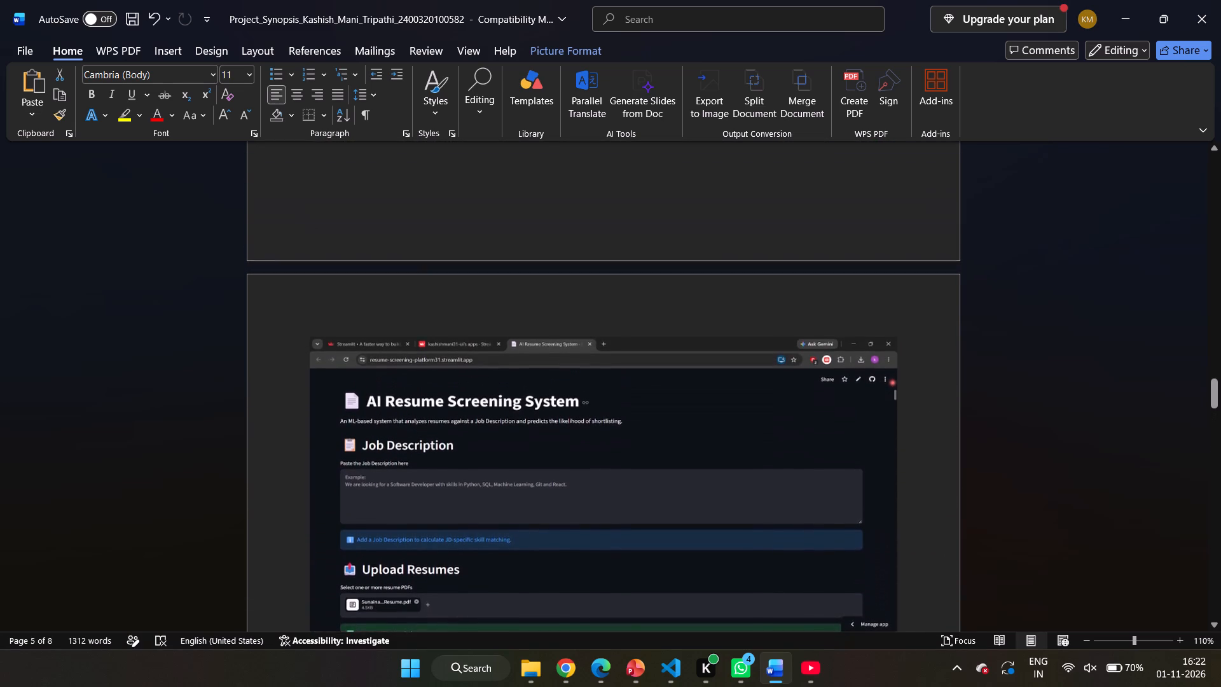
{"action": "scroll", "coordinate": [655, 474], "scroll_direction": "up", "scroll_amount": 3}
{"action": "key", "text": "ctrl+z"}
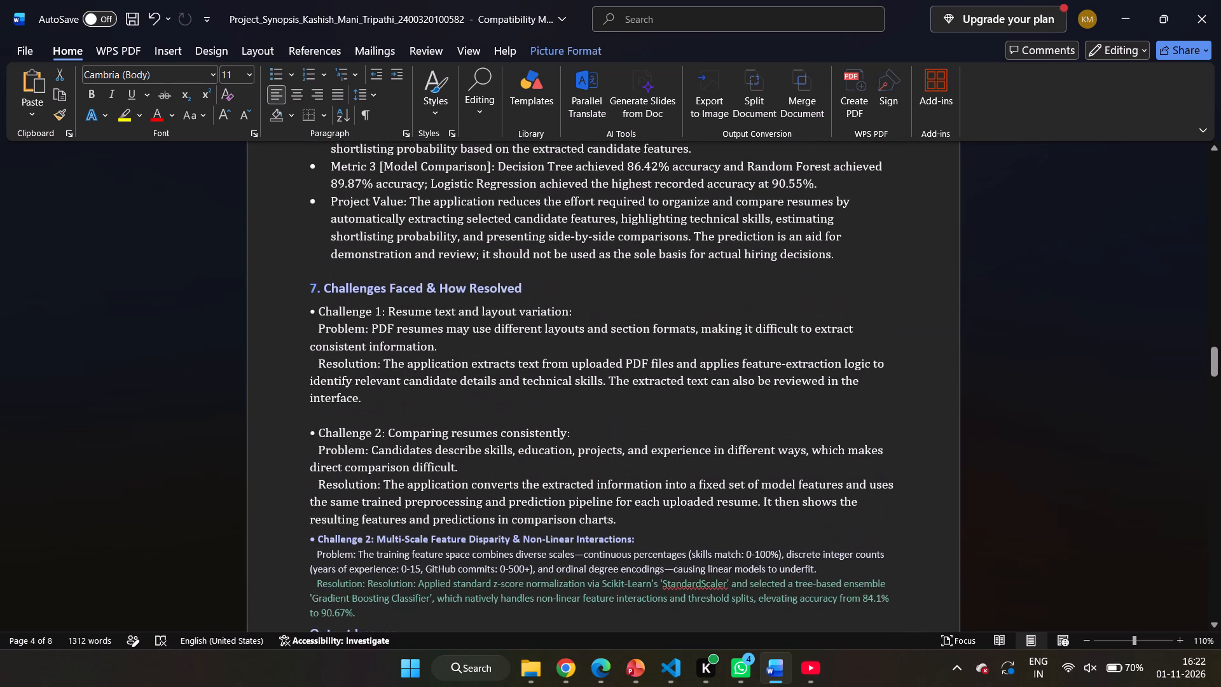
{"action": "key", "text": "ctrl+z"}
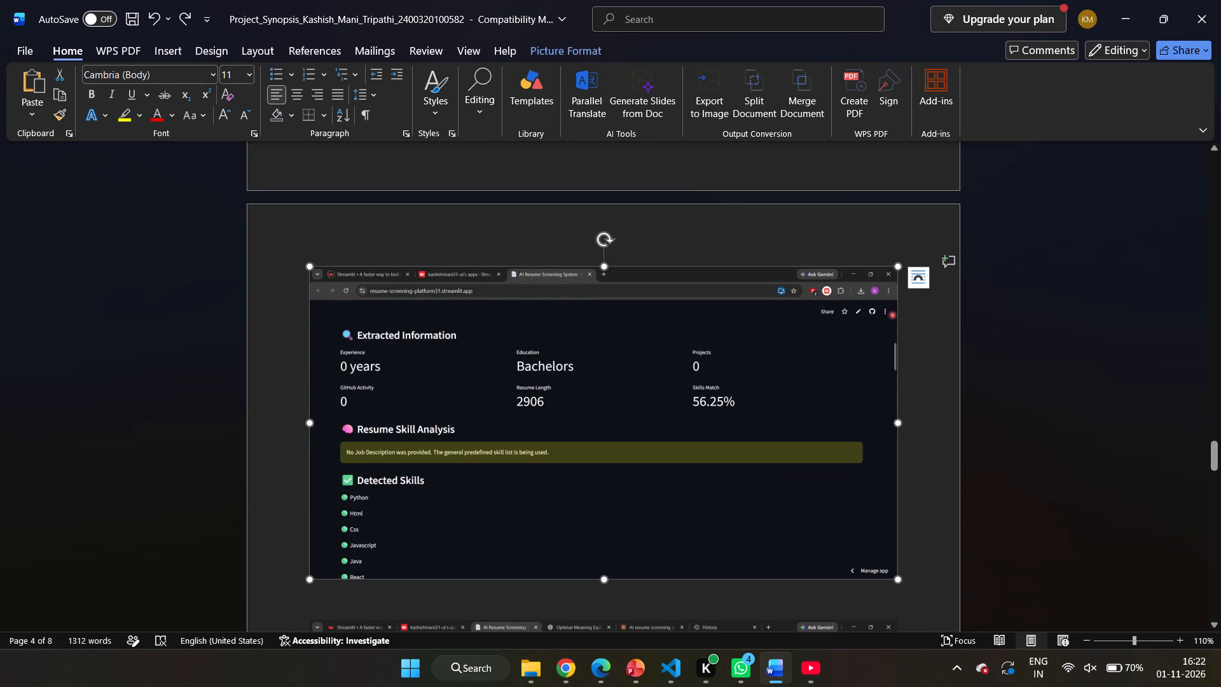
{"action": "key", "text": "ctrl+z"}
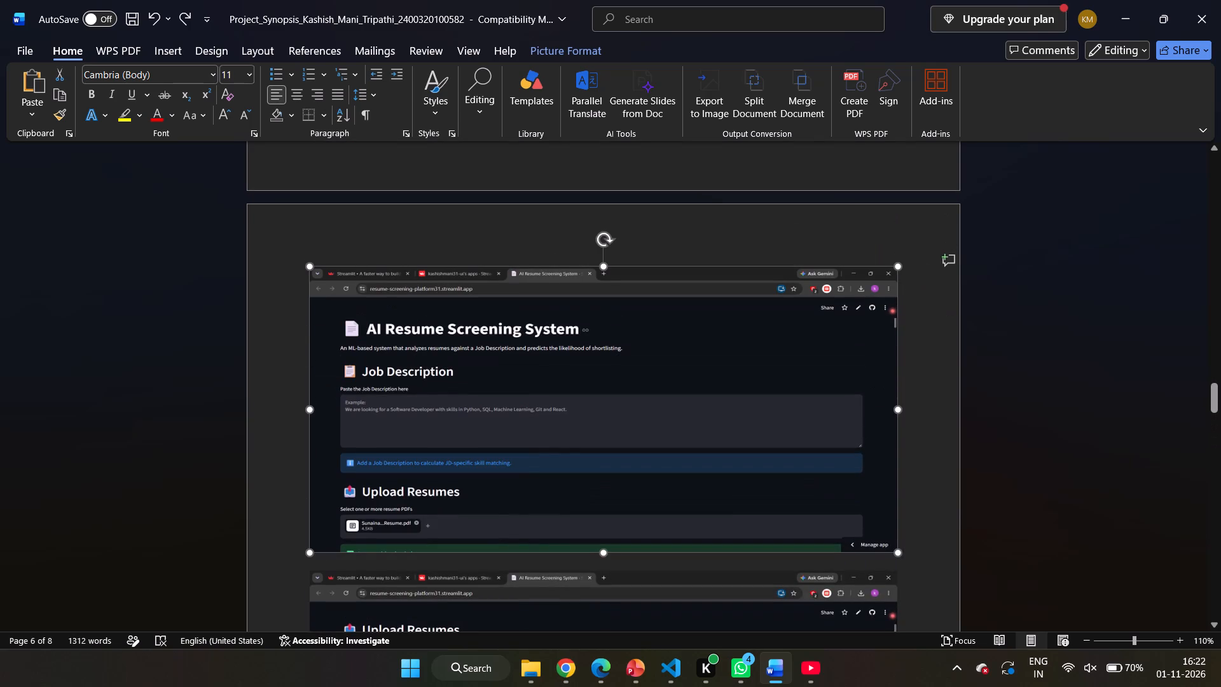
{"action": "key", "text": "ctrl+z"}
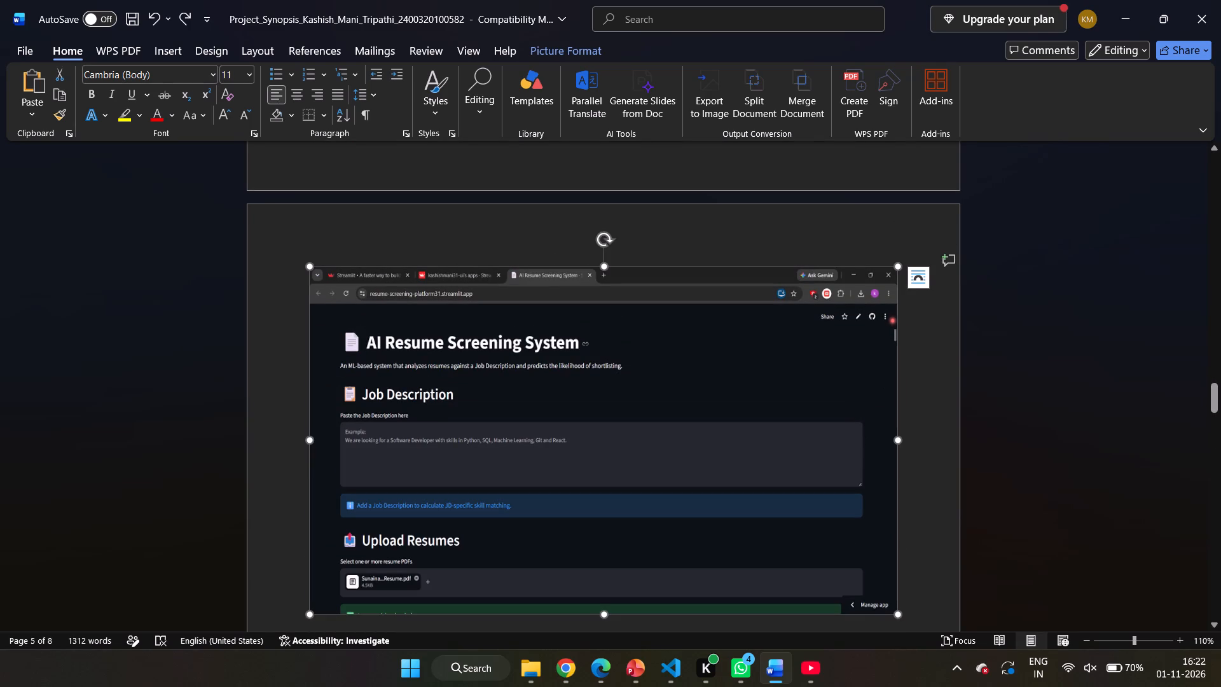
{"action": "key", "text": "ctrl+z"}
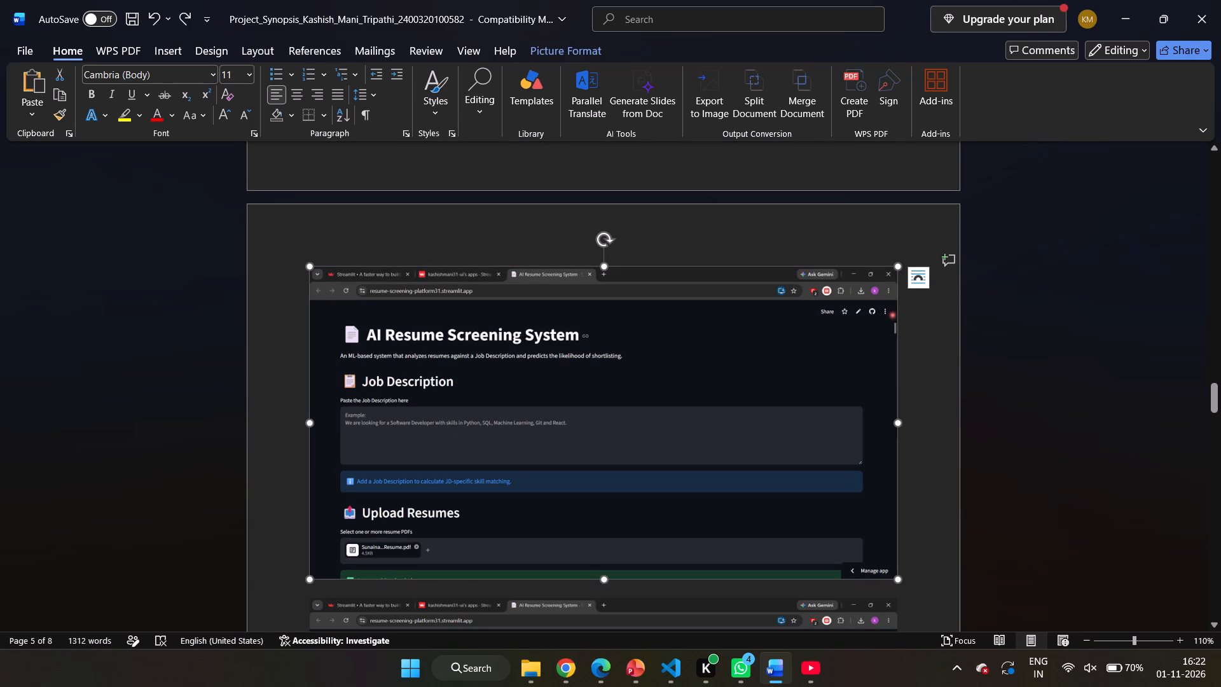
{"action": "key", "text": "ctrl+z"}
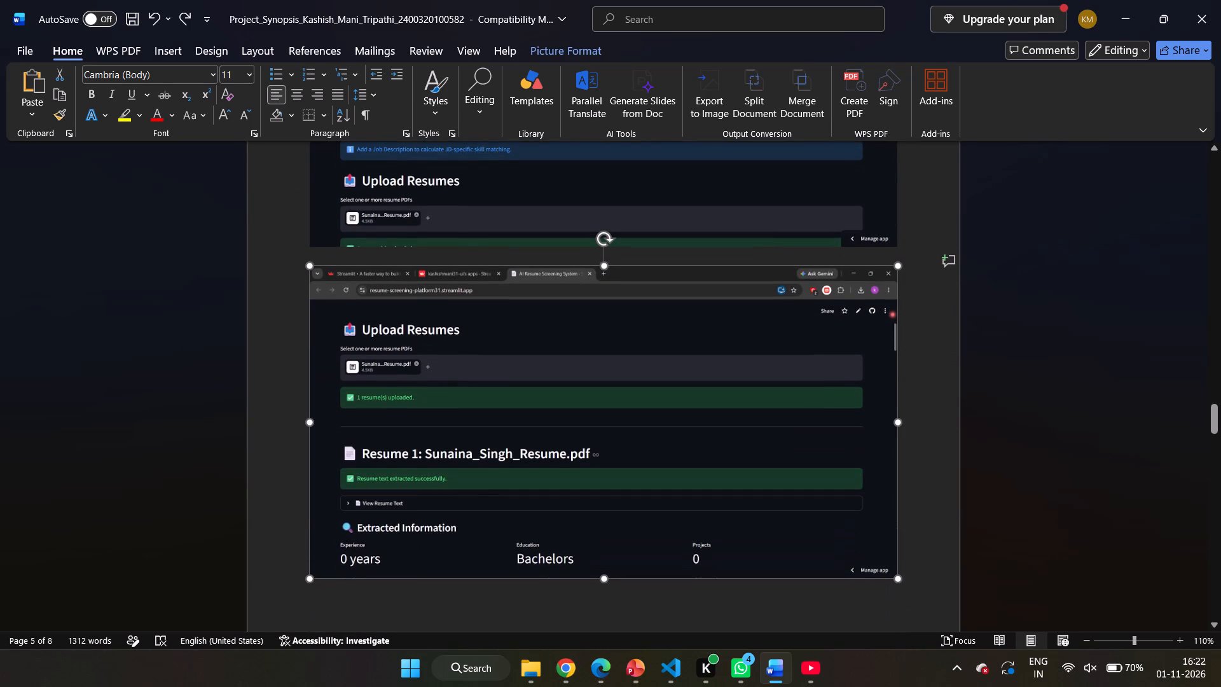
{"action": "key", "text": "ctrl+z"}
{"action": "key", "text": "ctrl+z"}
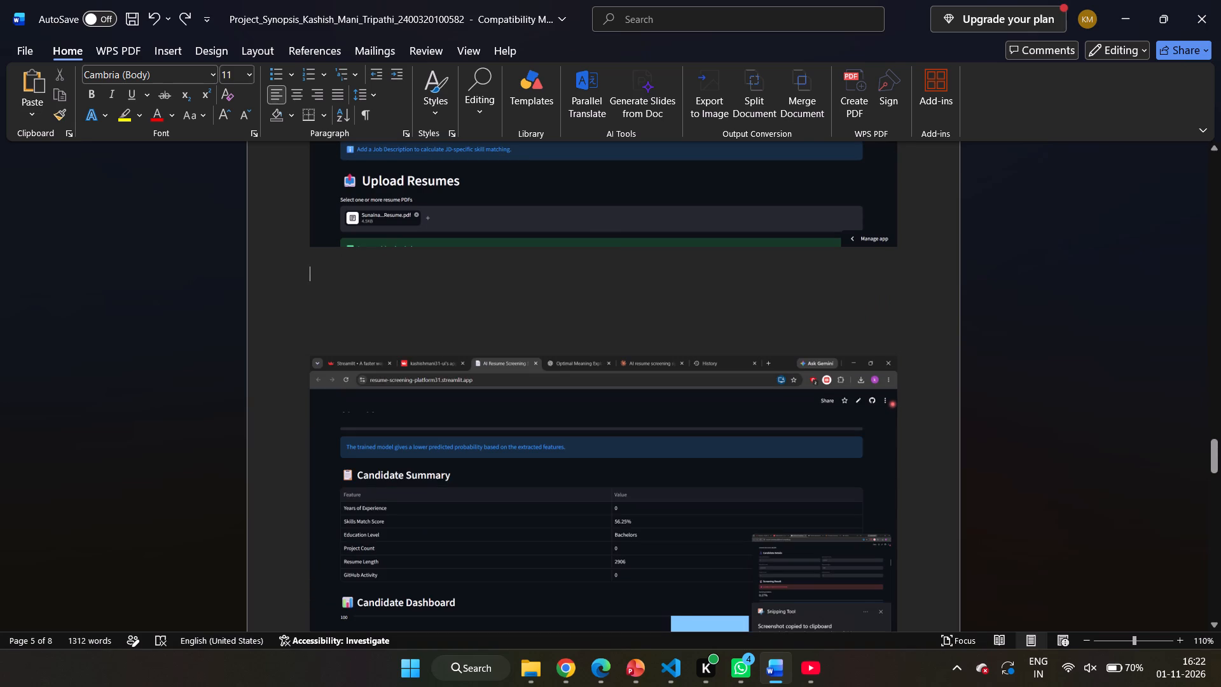
Cut the old Candidate Summary and Candidate Dashboard screenshot below the AI Resume Screening System screenshot.
{"action": "left_click", "coordinate": [663, 420]}
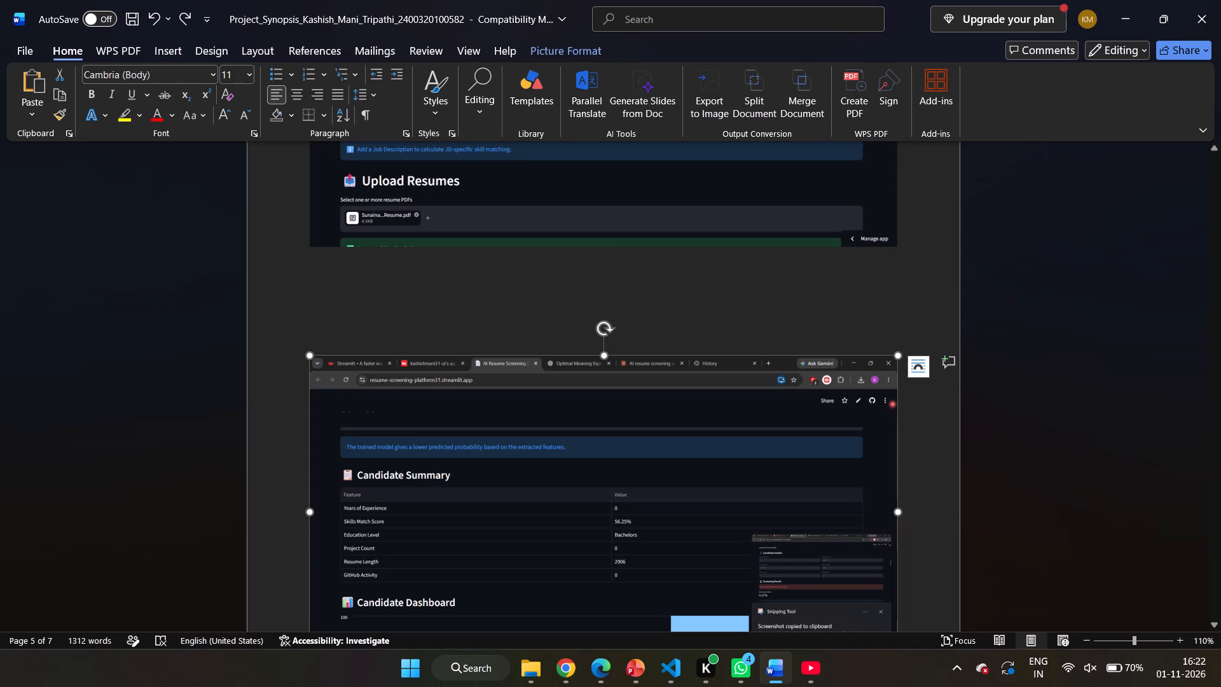
{"action": "right_click", "coordinate": [713, 406]}
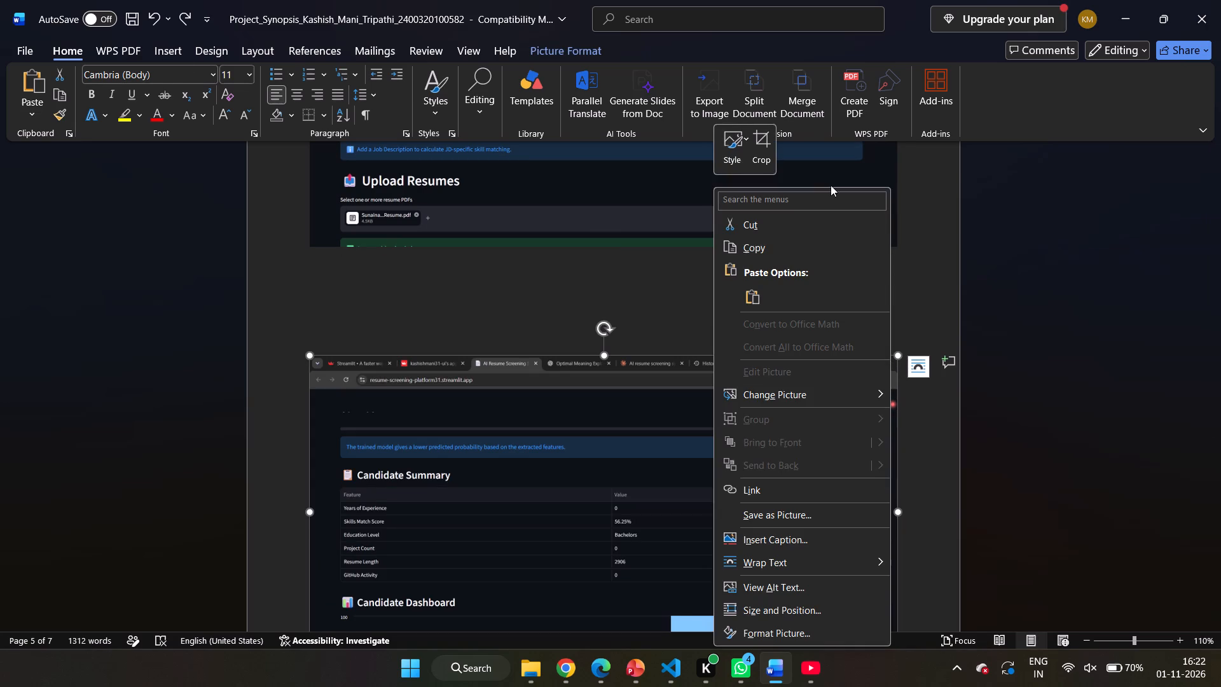
{"action": "left_click", "coordinate": [808, 217]}
Cut the old Candidate Ranking Leaderboard screenshot above the References heading on page 6.
{"action": "scroll", "coordinate": [722, 419], "scroll_direction": "down", "scroll_amount": 2}
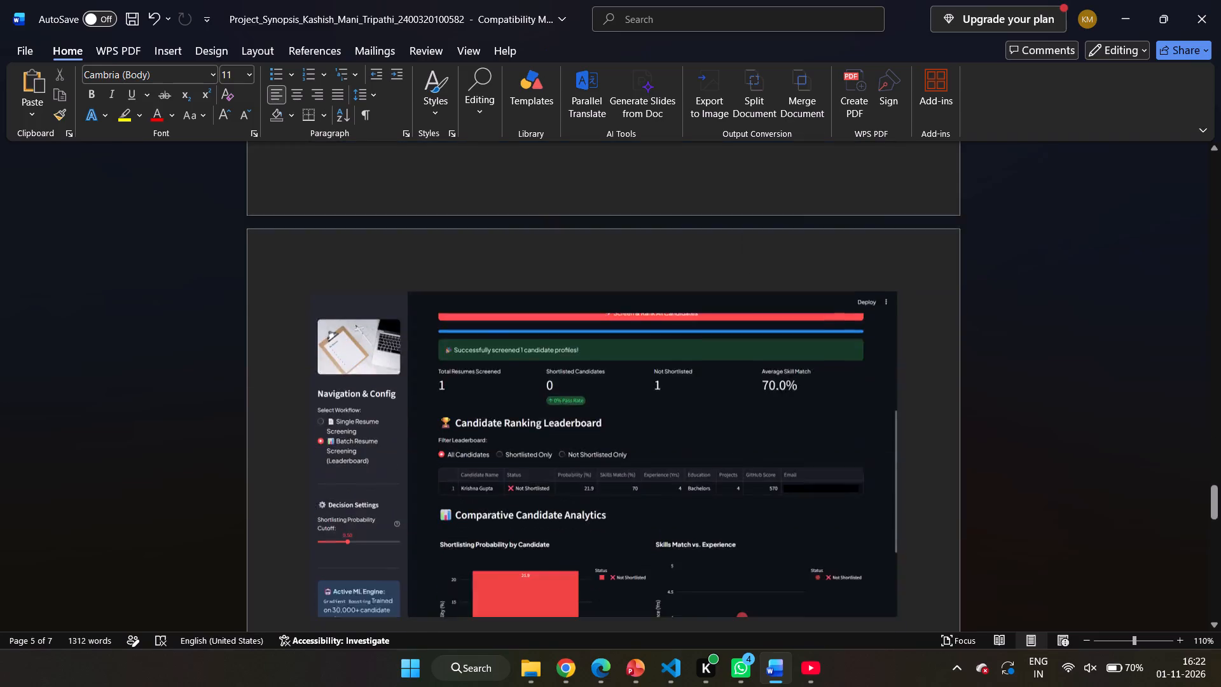
{"action": "scroll", "coordinate": [722, 419], "scroll_direction": "down", "scroll_amount": 1}
{"action": "left_click", "coordinate": [722, 419]}
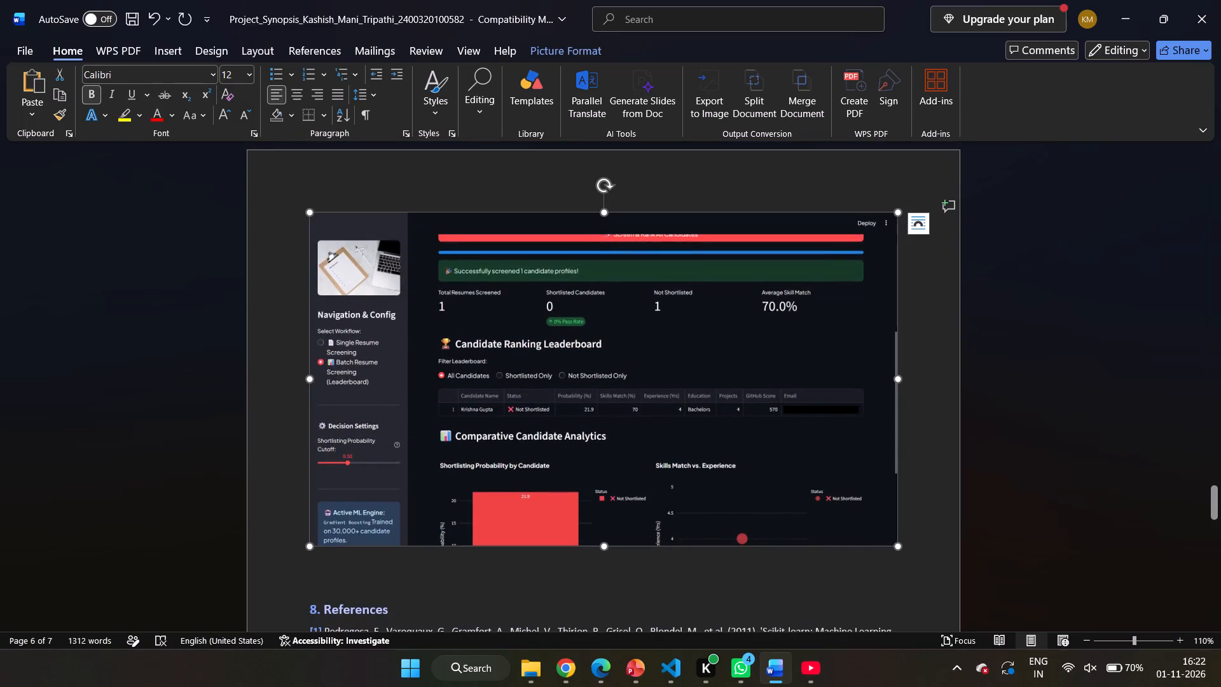
{"action": "right_click", "coordinate": [802, 316]}
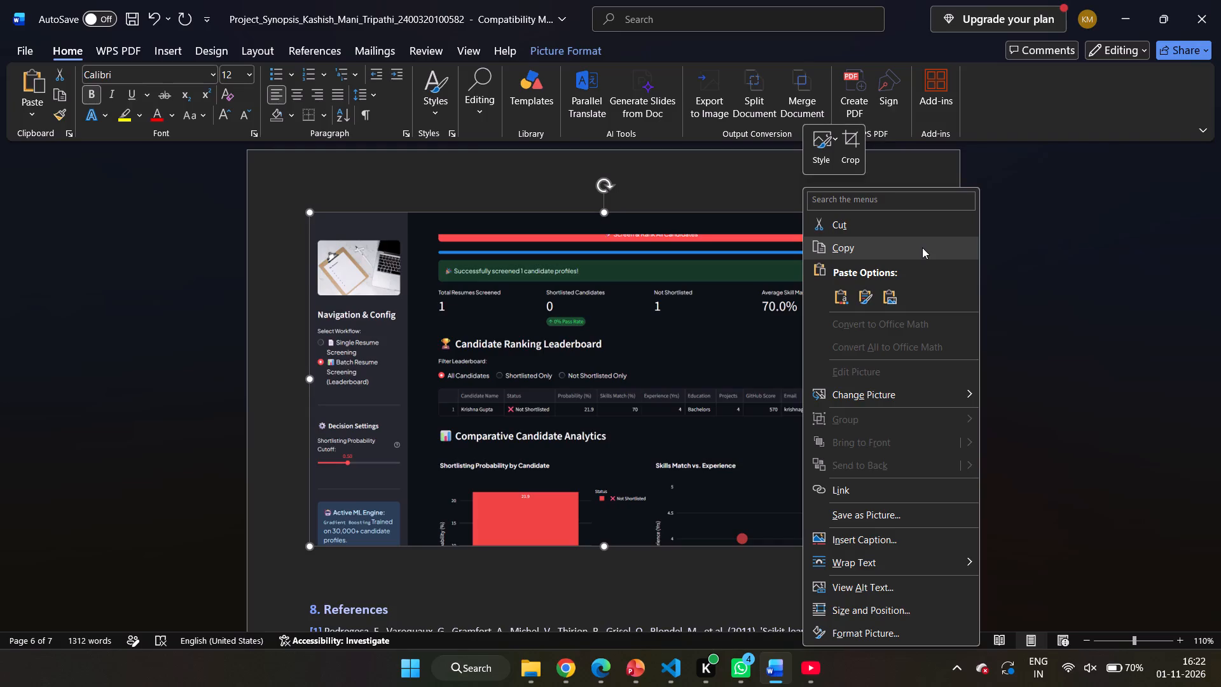
{"action": "left_click", "coordinate": [910, 232]}
{"action": "scroll", "coordinate": [814, 373], "scroll_direction": "down", "scroll_amount": 2}
{"action": "scroll", "coordinate": [814, 373], "scroll_direction": "up", "scroll_amount": 5}
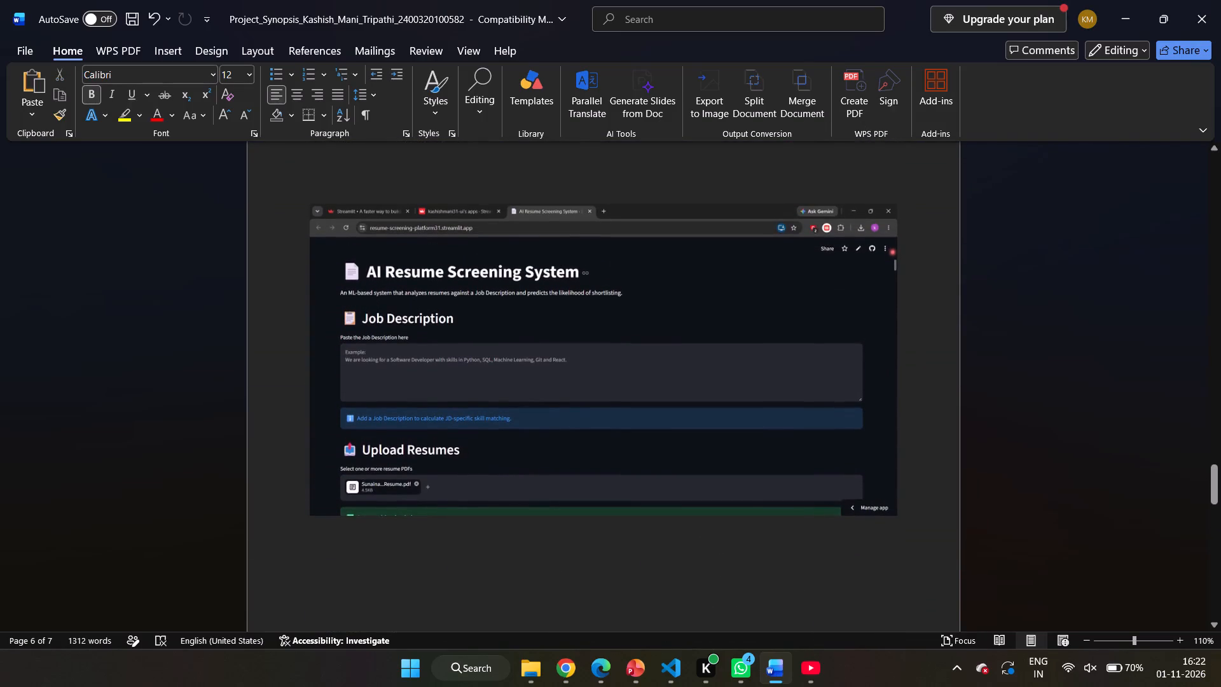
{"action": "left_click", "coordinate": [162, 52]}
{"action": "left_click", "coordinate": [177, 82]}
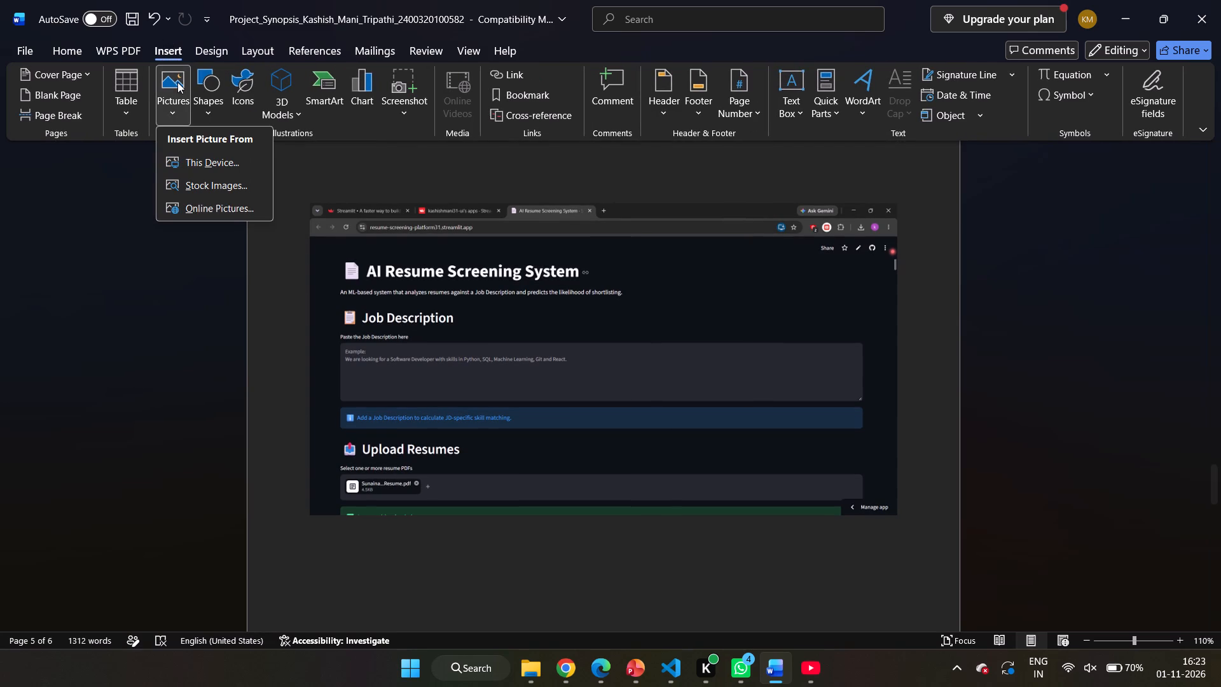
{"action": "left_click", "coordinate": [195, 152]}
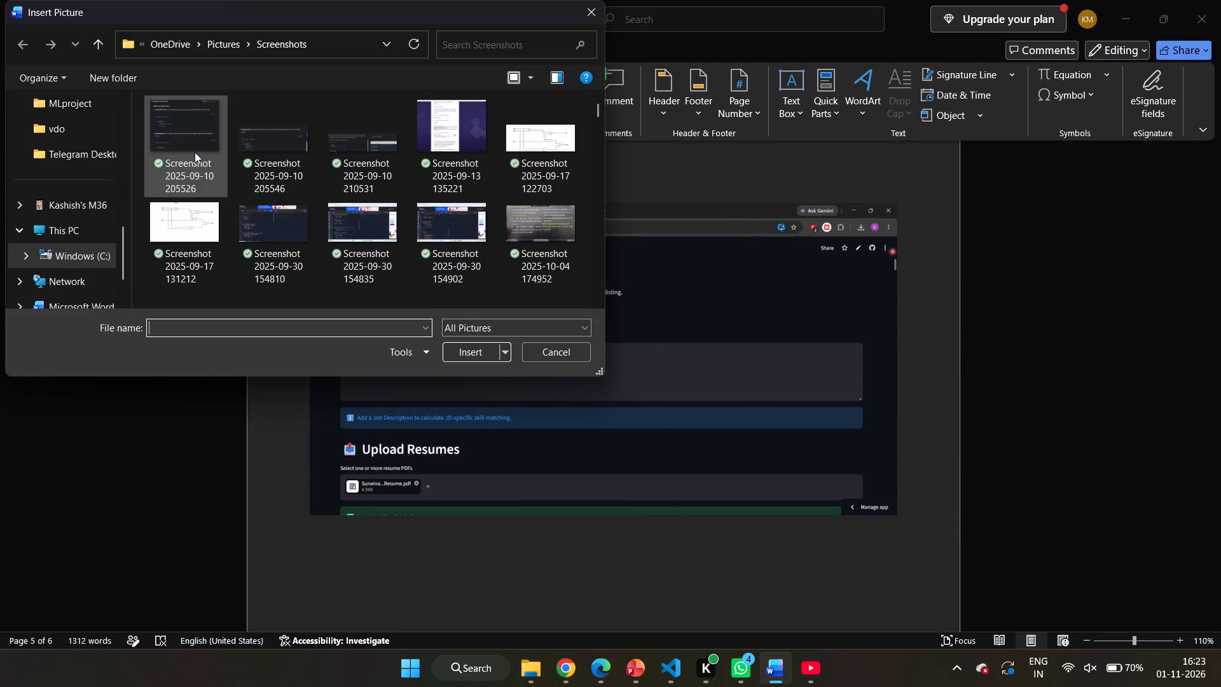
{"action": "left_click", "coordinate": [596, 299]}
{"action": "left_click", "coordinate": [596, 299]}
{"action": "left_click_drag", "start_coordinate": [597, 123], "coordinate": [596, 298]}
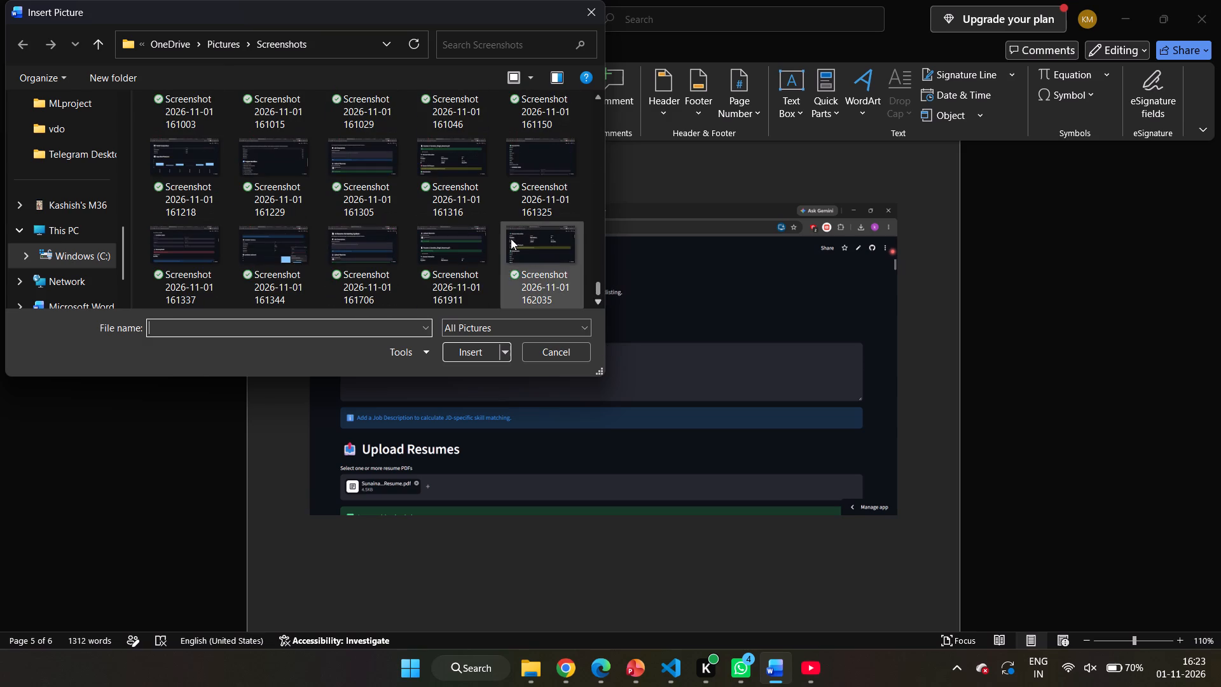
{"action": "left_click", "coordinate": [508, 239]}
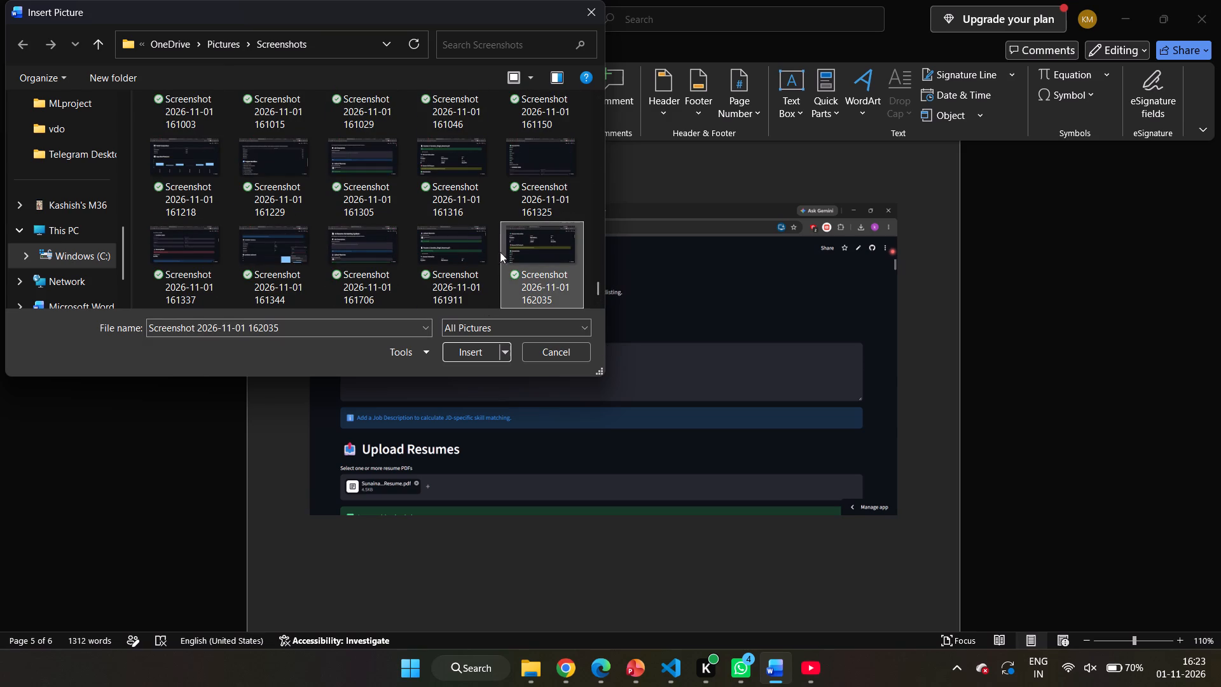
{"action": "left_click", "coordinate": [479, 359]}
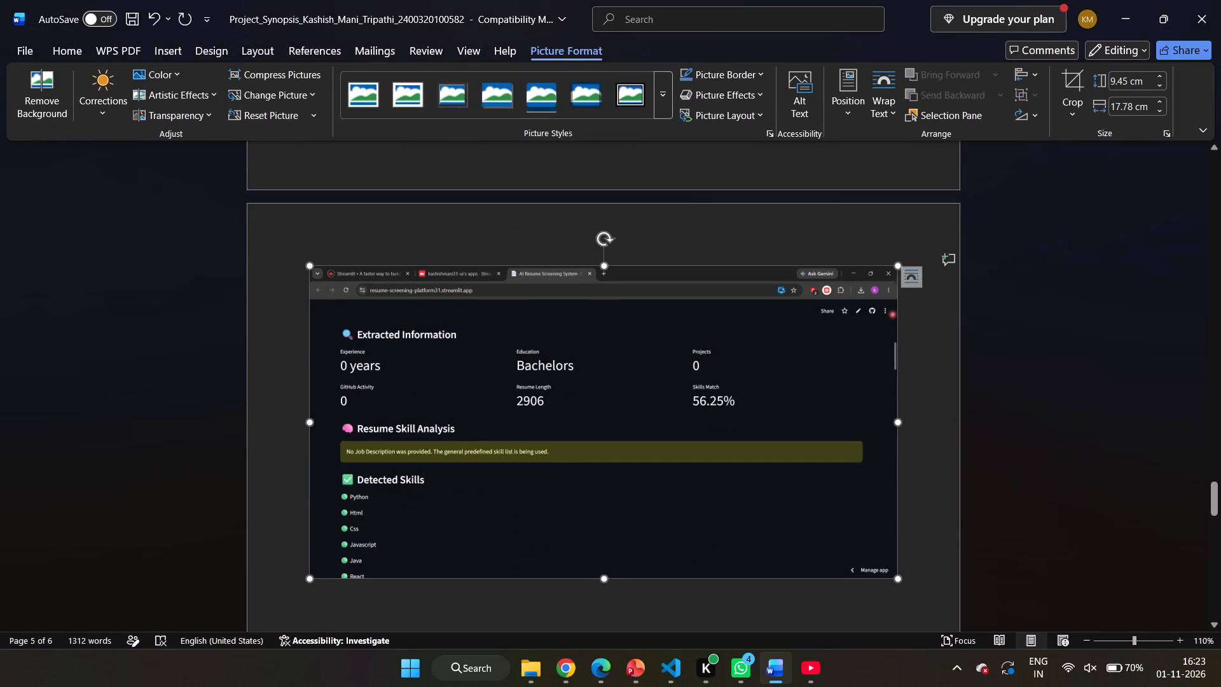
{"action": "scroll", "coordinate": [479, 359], "scroll_direction": "up", "scroll_amount": 3}
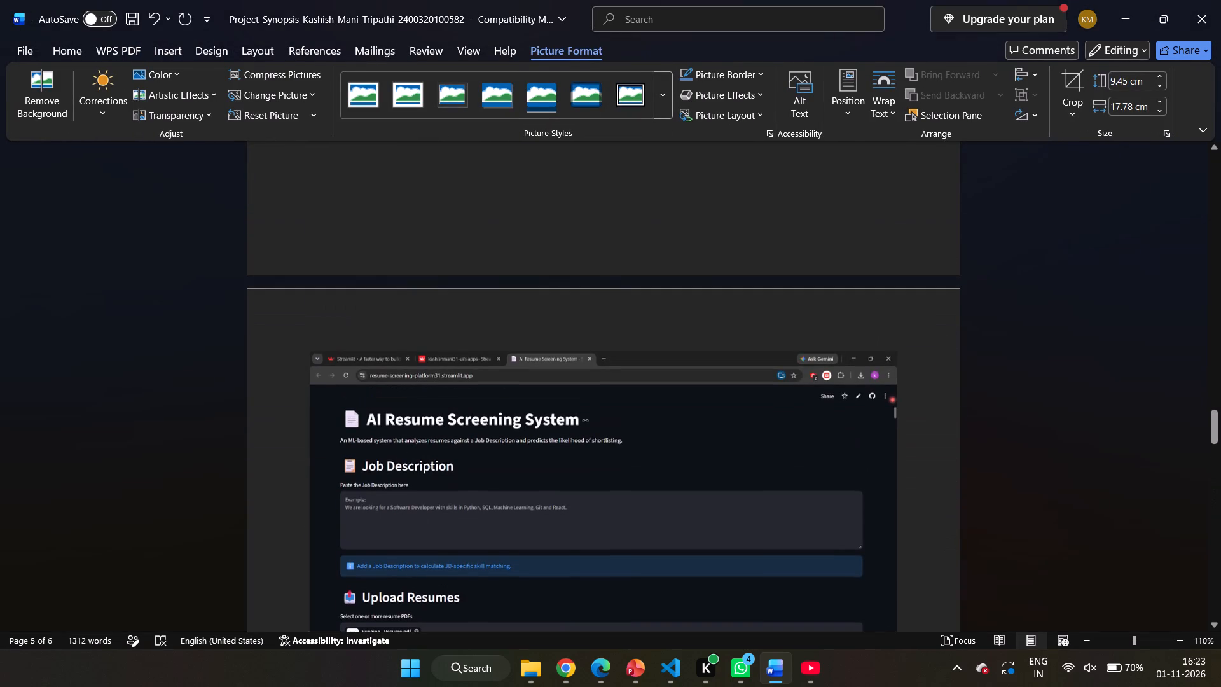
{"action": "scroll", "coordinate": [507, 398], "scroll_direction": "down", "scroll_amount": 2}
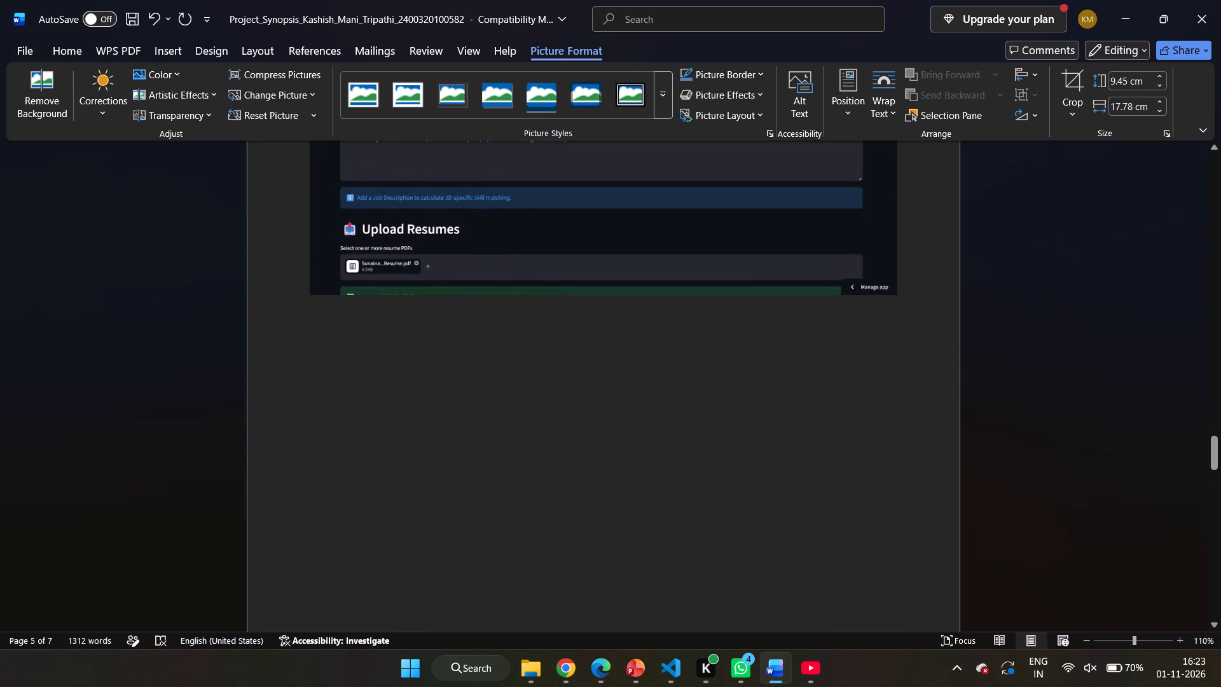
{"action": "left_click", "coordinate": [375, 337]}
{"action": "left_click", "coordinate": [322, 319]}
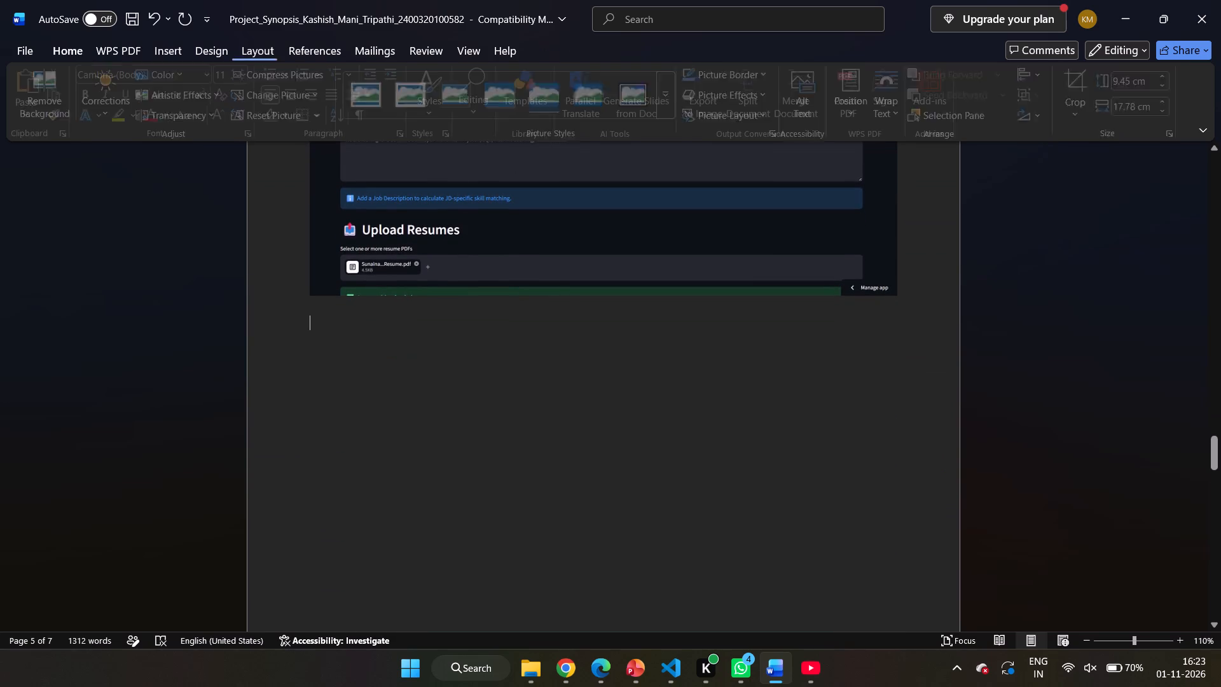
{"action": "left_click", "coordinate": [167, 55]}
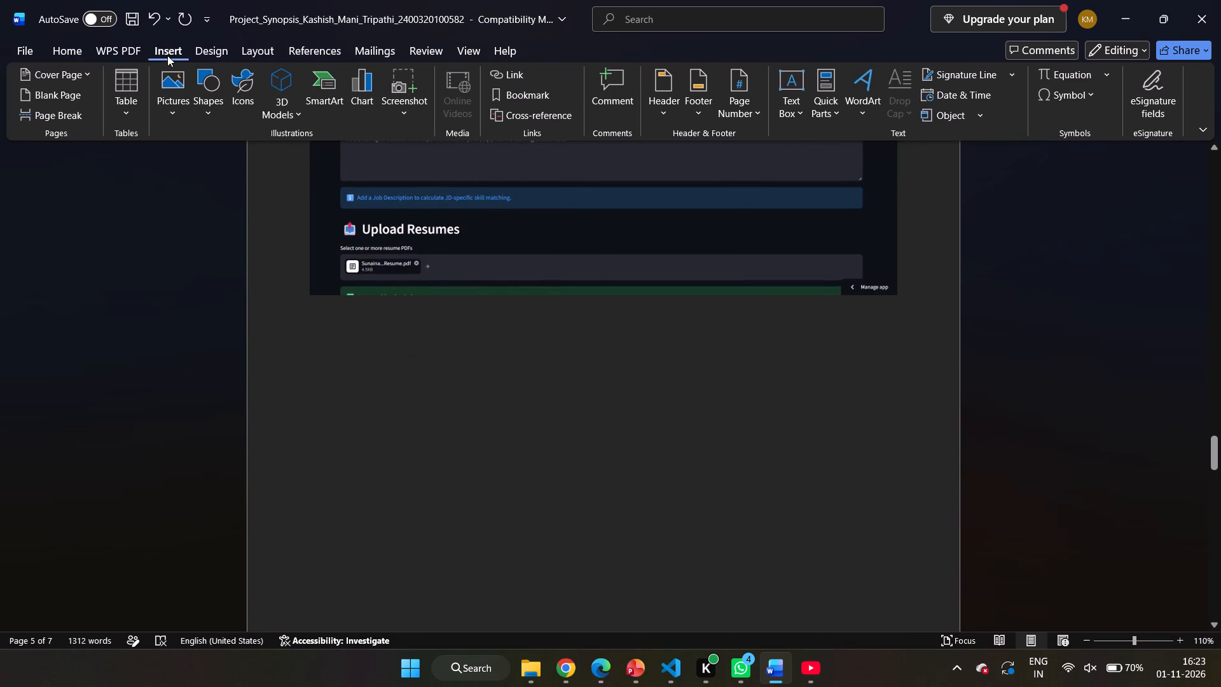
{"action": "left_click", "coordinate": [167, 82]}
{"action": "left_click", "coordinate": [195, 160]}
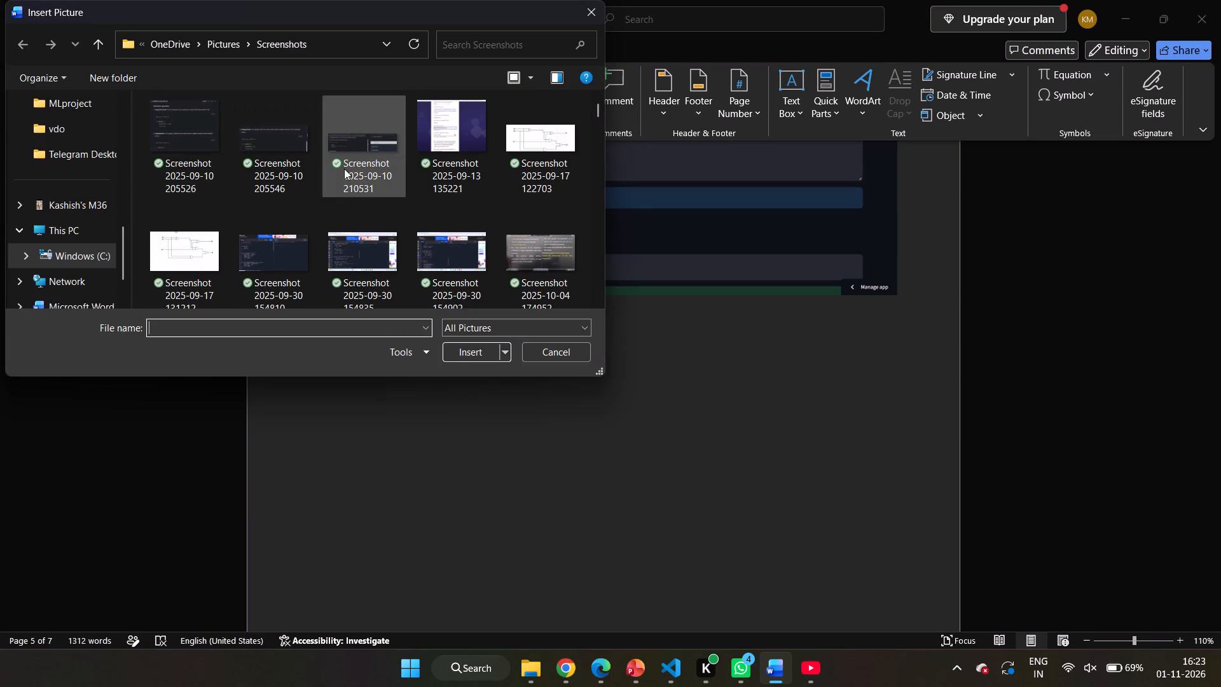
{"action": "left_click", "coordinate": [592, 302]}
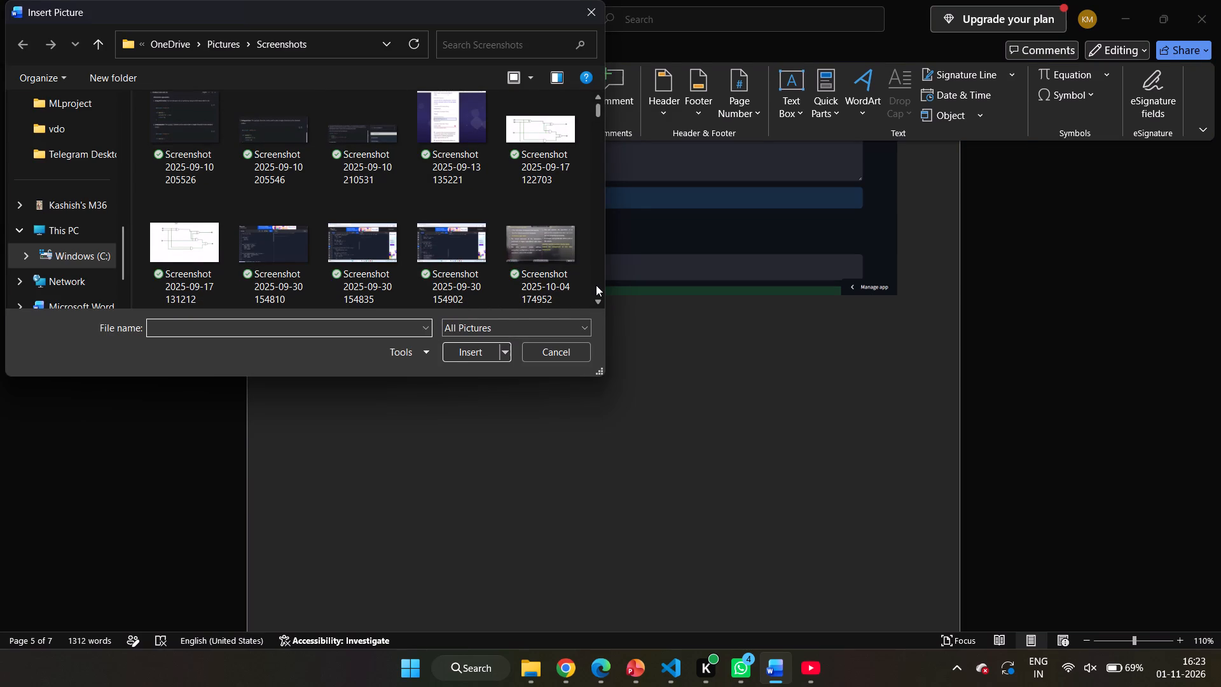
{"action": "left_click", "coordinate": [596, 285]}
{"action": "left_click_drag", "start_coordinate": [596, 285], "coordinate": [601, 337]}
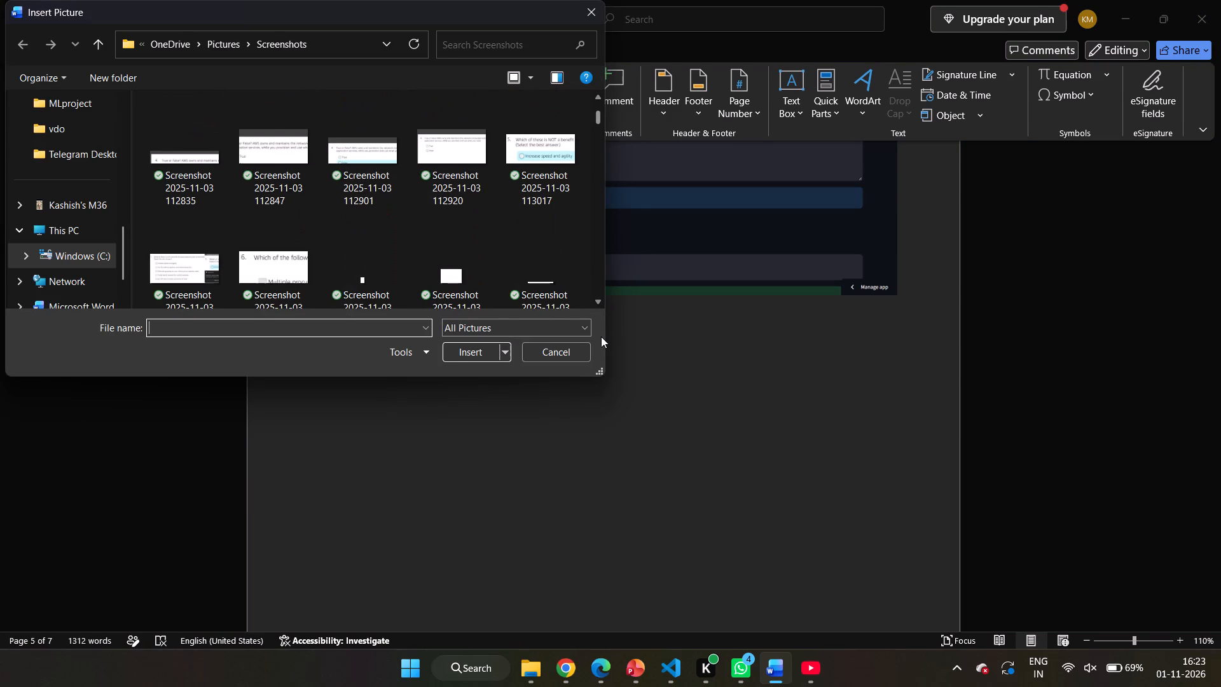
{"action": "left_click_drag", "start_coordinate": [598, 120], "coordinate": [595, 255]}
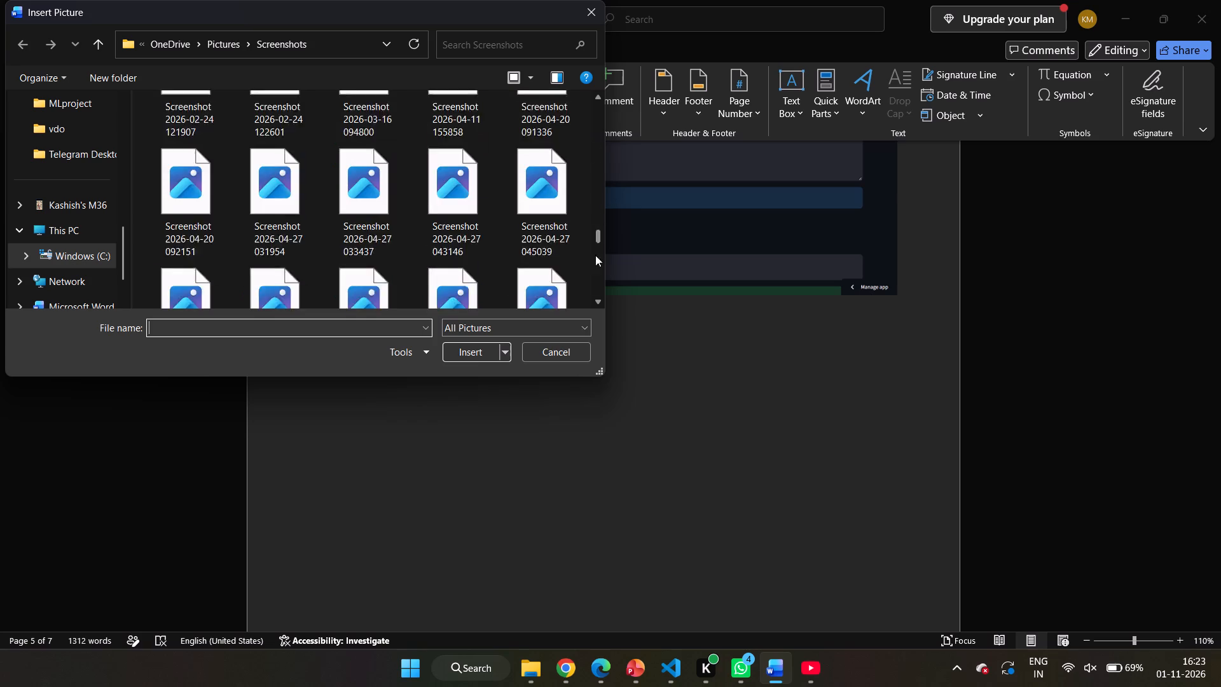
{"action": "left_click_drag", "start_coordinate": [595, 255], "coordinate": [593, 314]}
{"action": "left_click", "coordinate": [463, 269]}
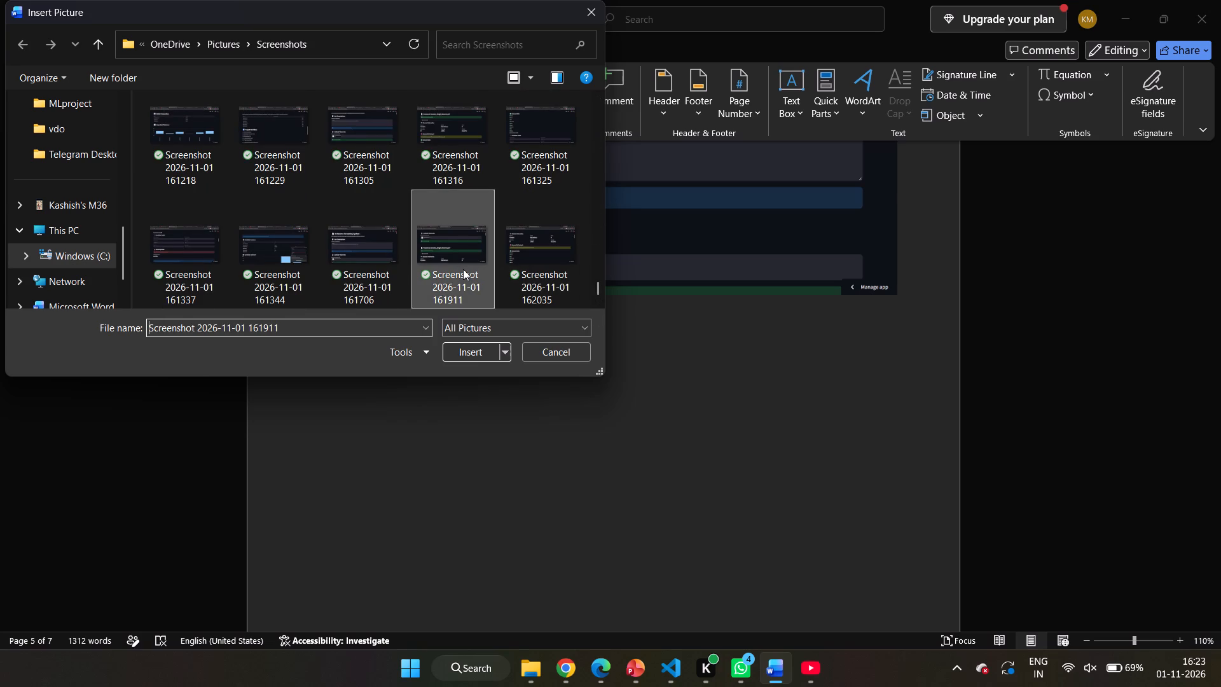
{"action": "left_click", "coordinate": [480, 350]}
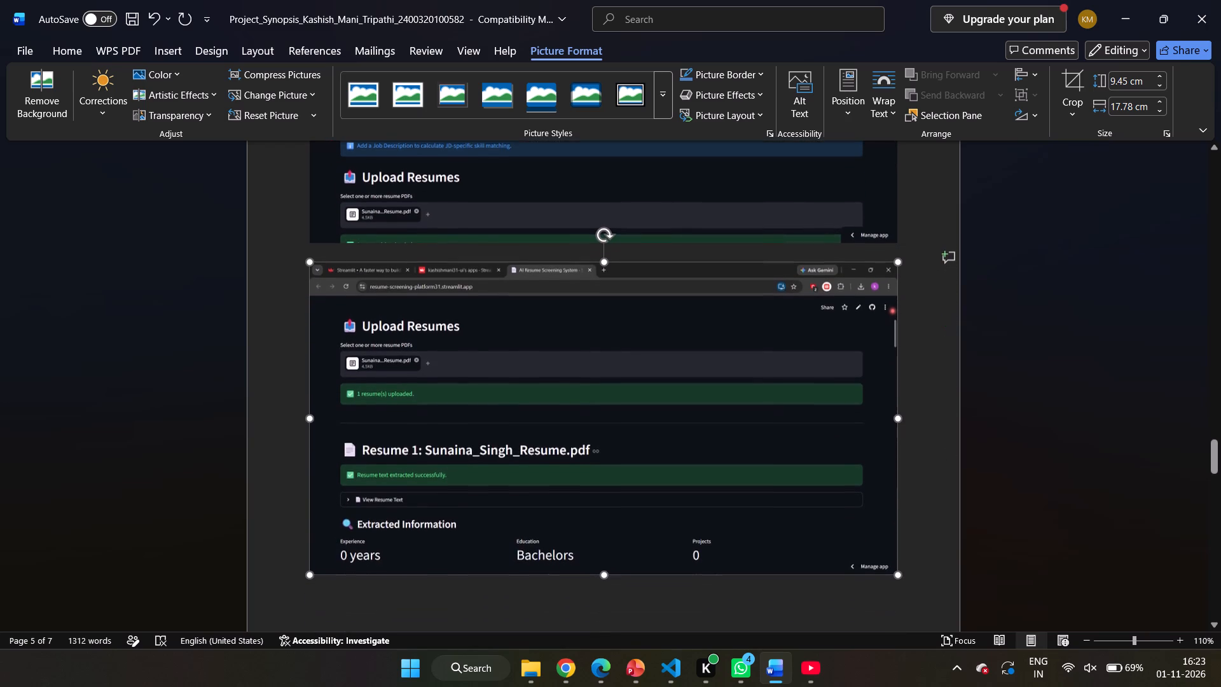
Move the Upload Resumes screenshot slightly down page 5, leaving a gap below the AI Resume Screening System screenshot.
{"action": "left_click", "coordinate": [291, 409]}
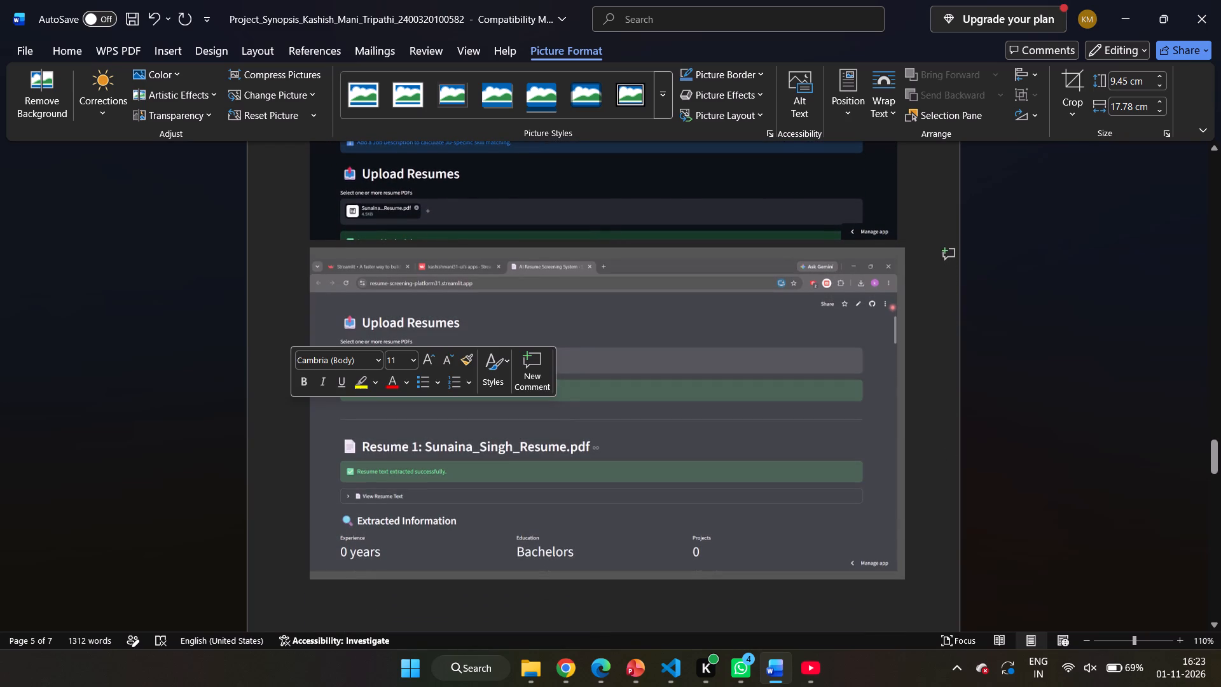
{"action": "left_click", "coordinate": [937, 447]}
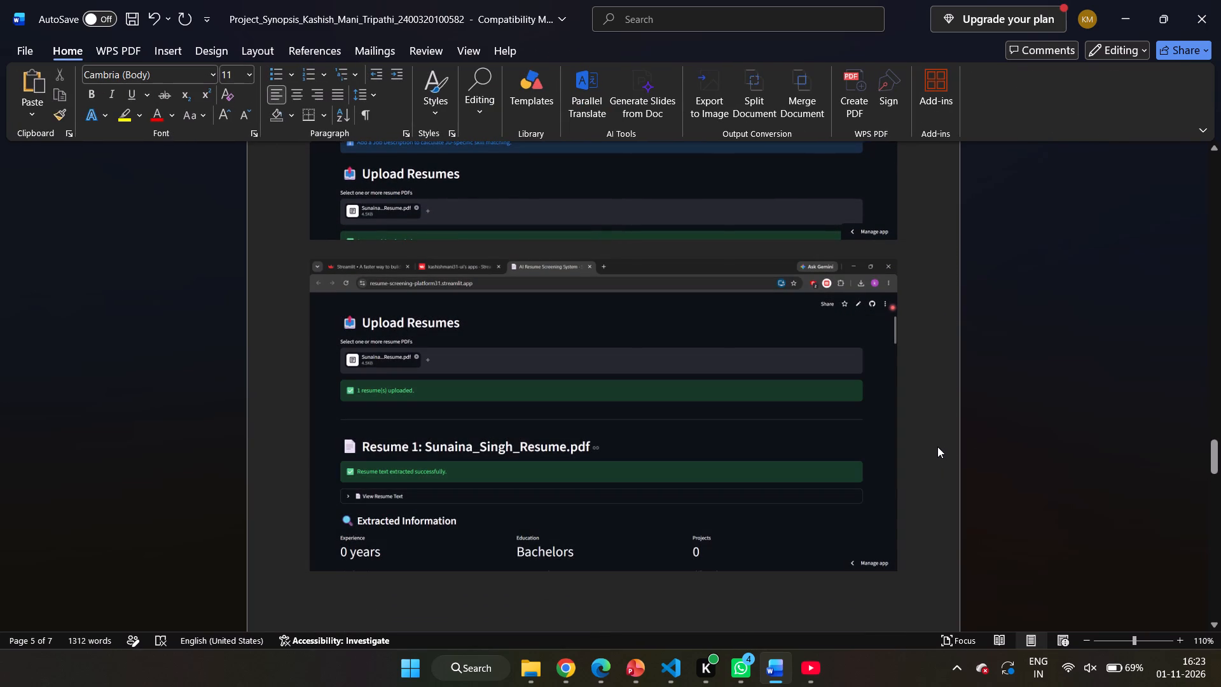
{"action": "scroll", "coordinate": [937, 447], "scroll_direction": "down", "scroll_amount": 1}
{"action": "left_click", "coordinate": [780, 330]}
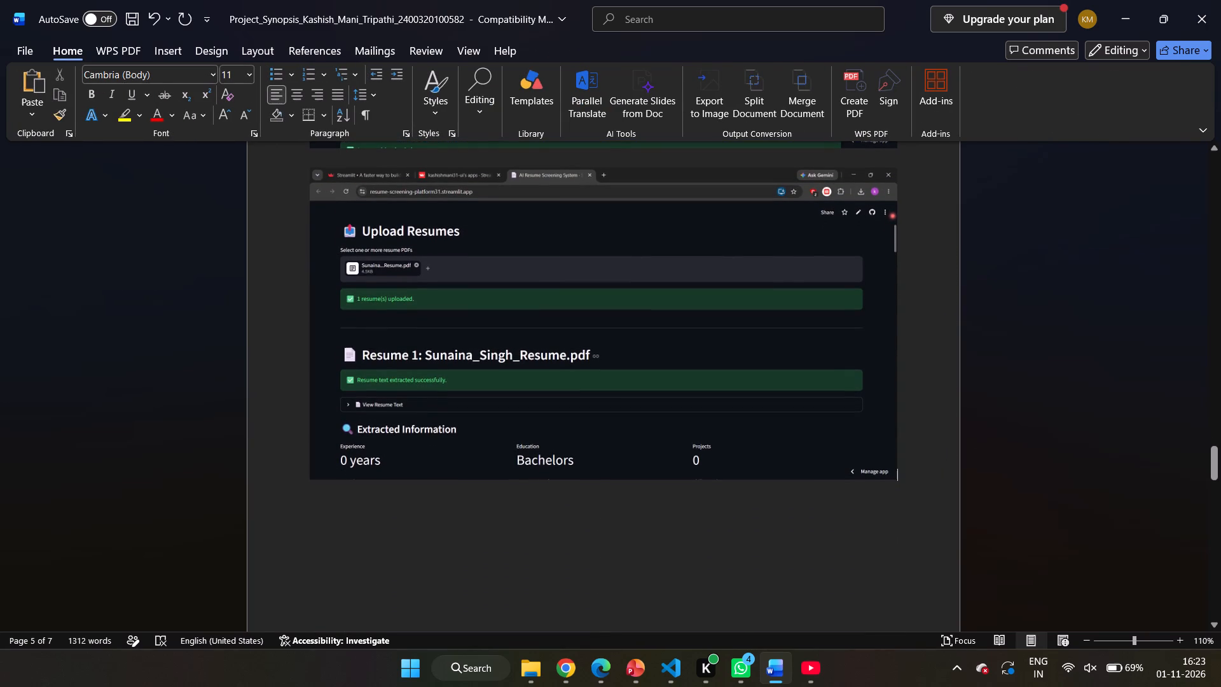
{"action": "left_click_drag", "start_coordinate": [780, 330], "coordinate": [781, 466]}
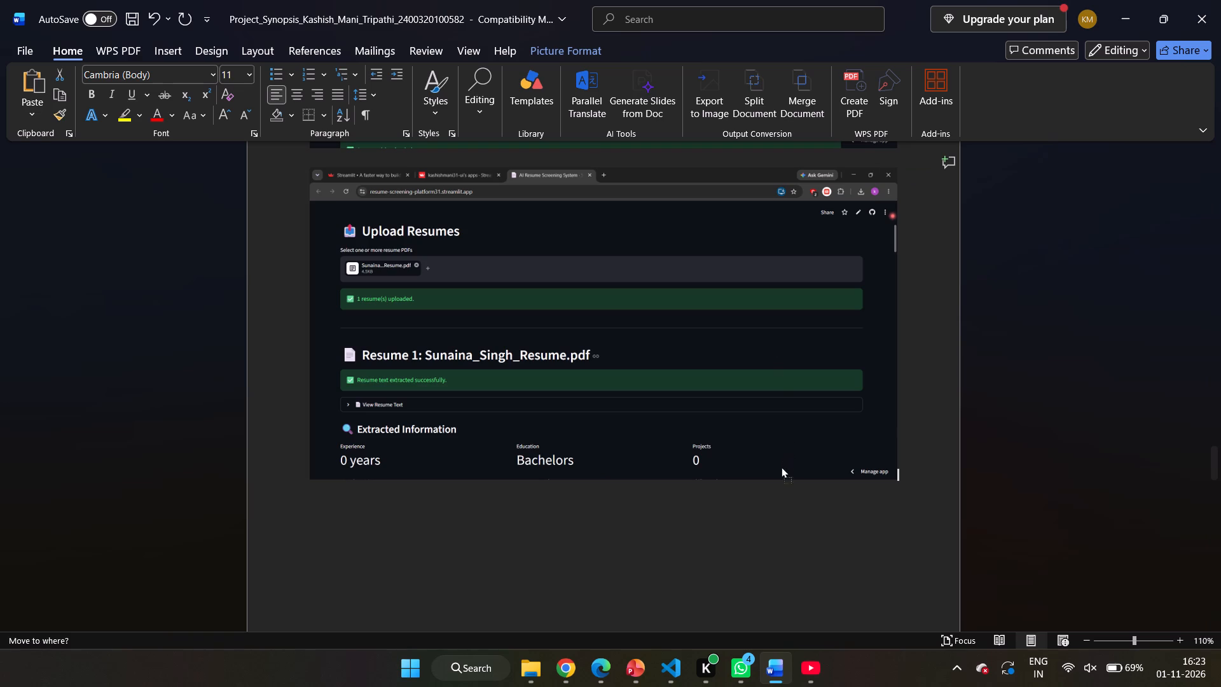
{"action": "left_click_drag", "start_coordinate": [781, 466], "coordinate": [782, 534]}
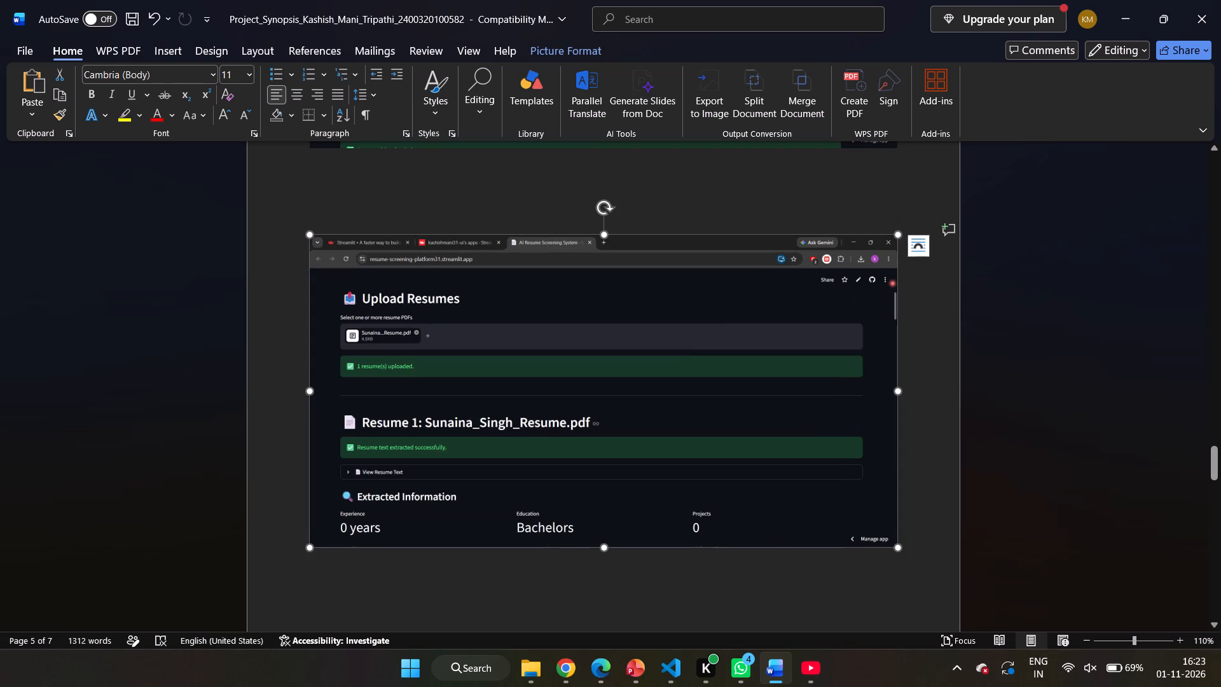
{"action": "left_click", "coordinate": [932, 479]}
Place the text cursor on the blank line between the Extracted Information screenshot and the References heading.
{"action": "scroll", "coordinate": [932, 479], "scroll_direction": "up", "scroll_amount": 2}
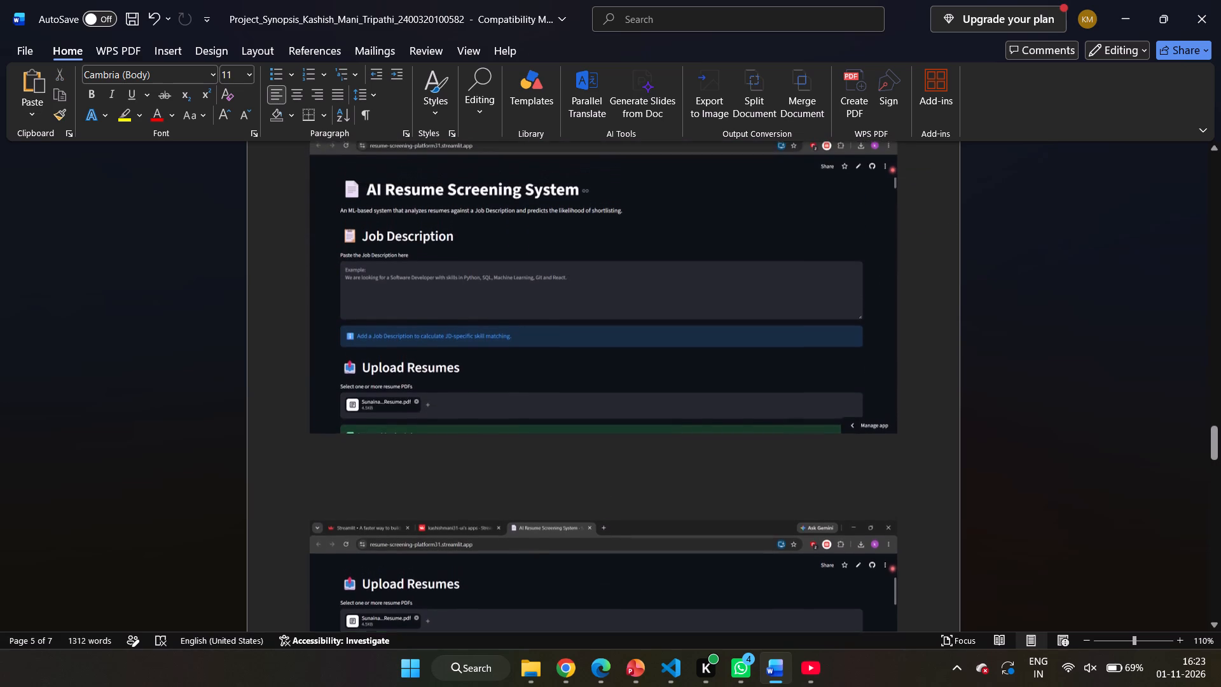
{"action": "scroll", "coordinate": [932, 479], "scroll_direction": "up", "scroll_amount": 2}
{"action": "scroll", "coordinate": [932, 479], "scroll_direction": "down", "scroll_amount": 3}
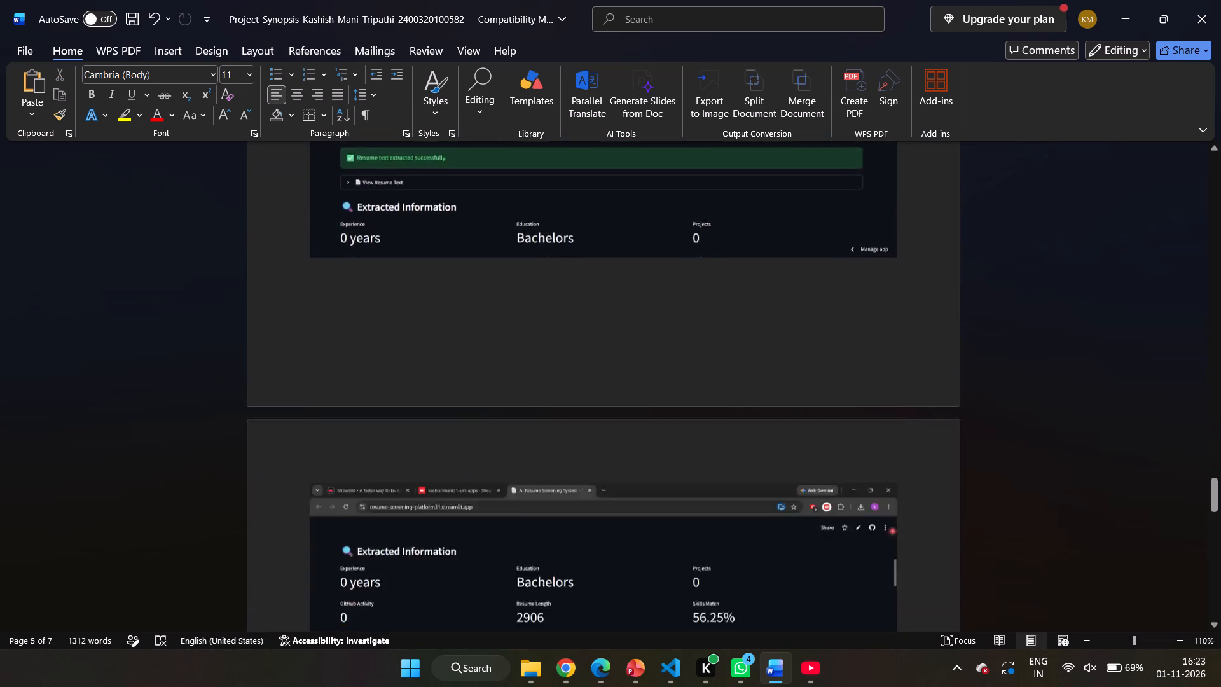
{"action": "scroll", "coordinate": [932, 479], "scroll_direction": "down", "scroll_amount": 1}
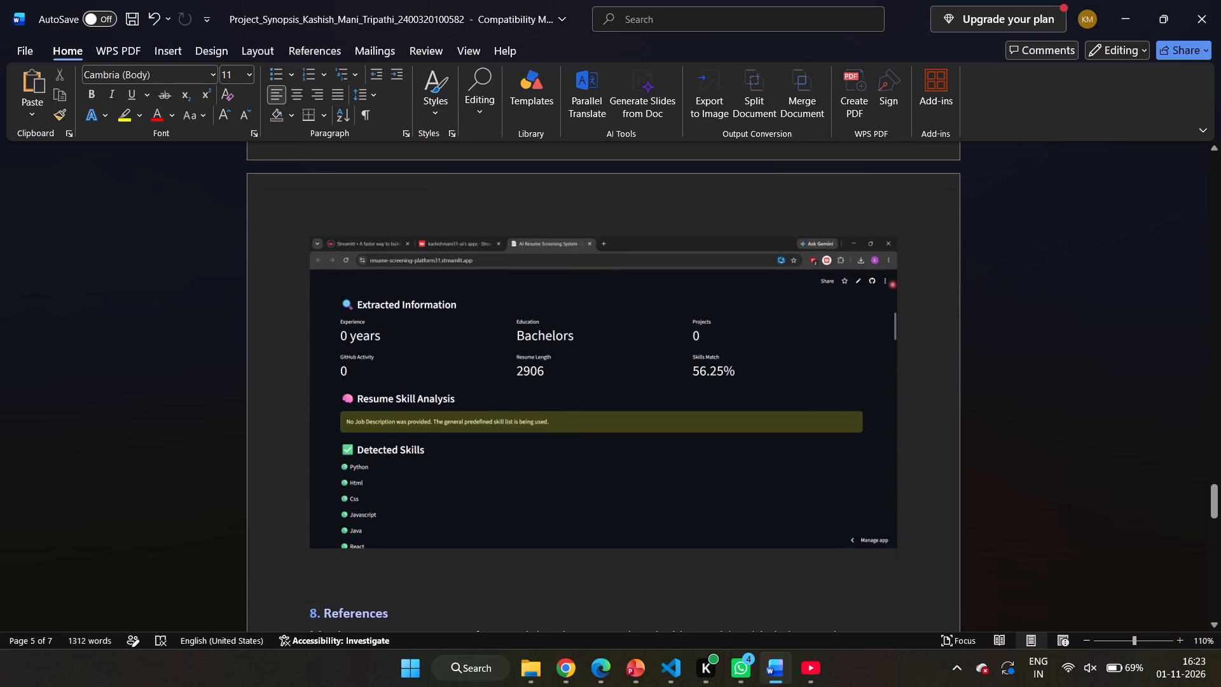
{"action": "left_click", "coordinate": [723, 575]}
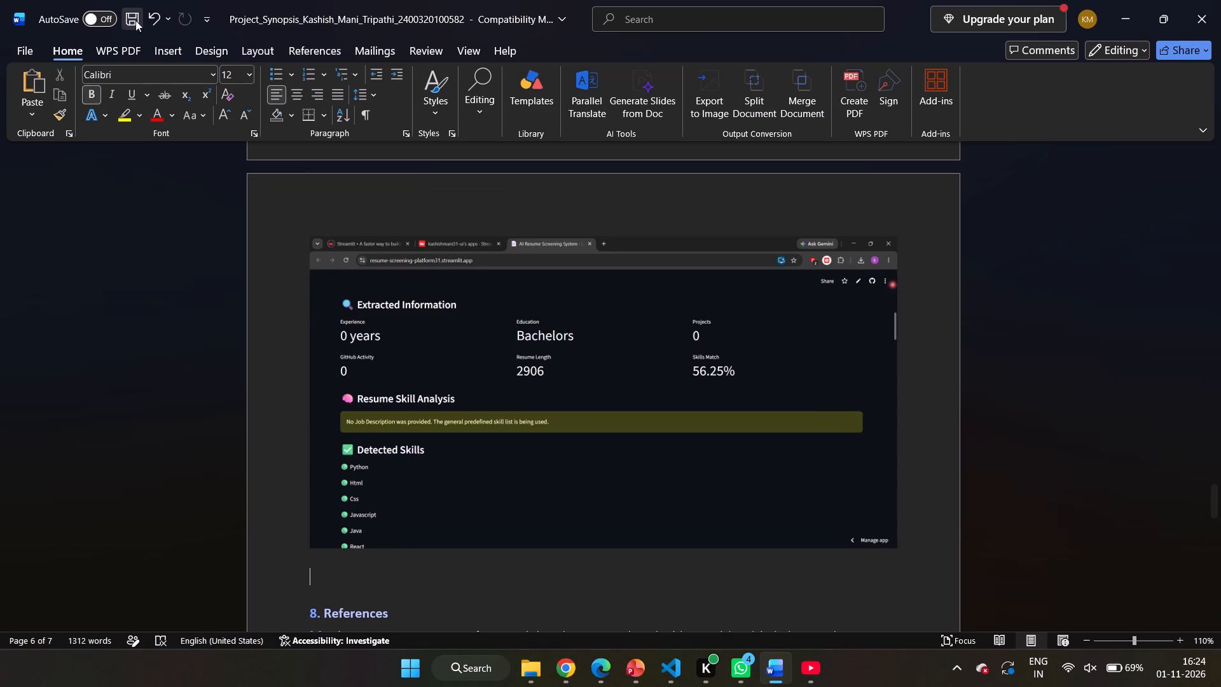
Switch to Chrome, capture a full-window screenshot of the app's Detected Skills and Candidate Details sections, and return to the Word synopsis.
{"action": "left_click", "coordinate": [569, 676]}
{"action": "scroll", "coordinate": [485, 438], "scroll_direction": "down", "scroll_amount": 2}
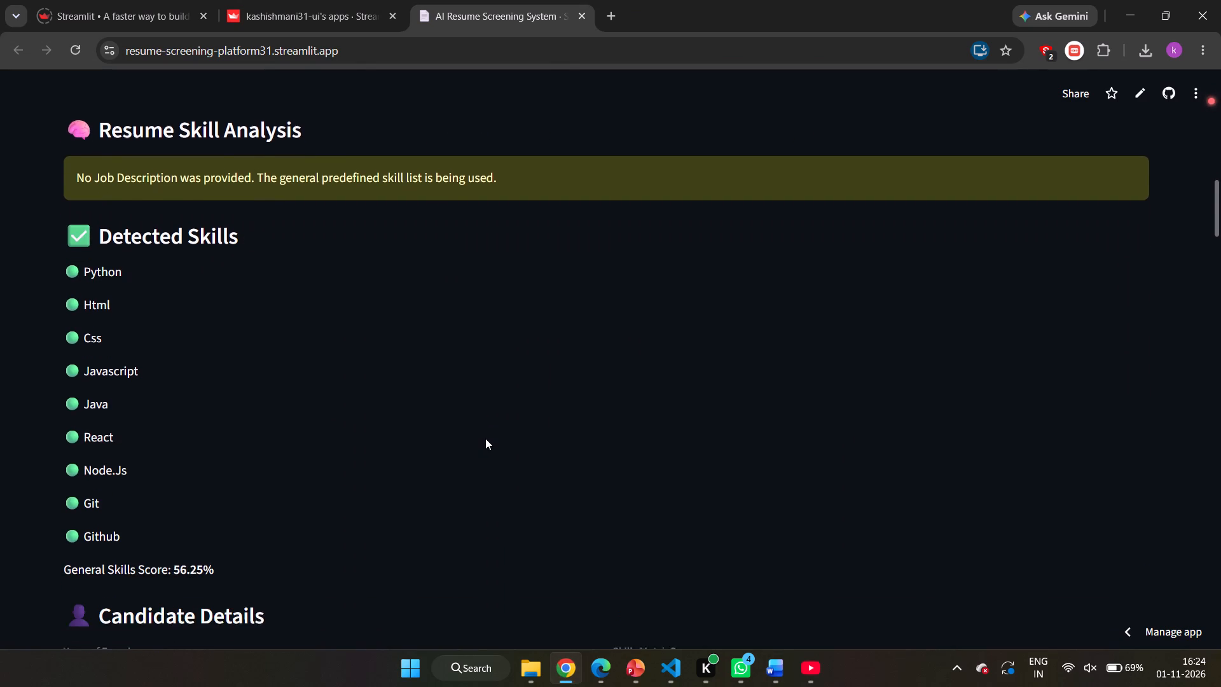
{"action": "scroll", "coordinate": [485, 438], "scroll_direction": "down", "scroll_amount": 3}
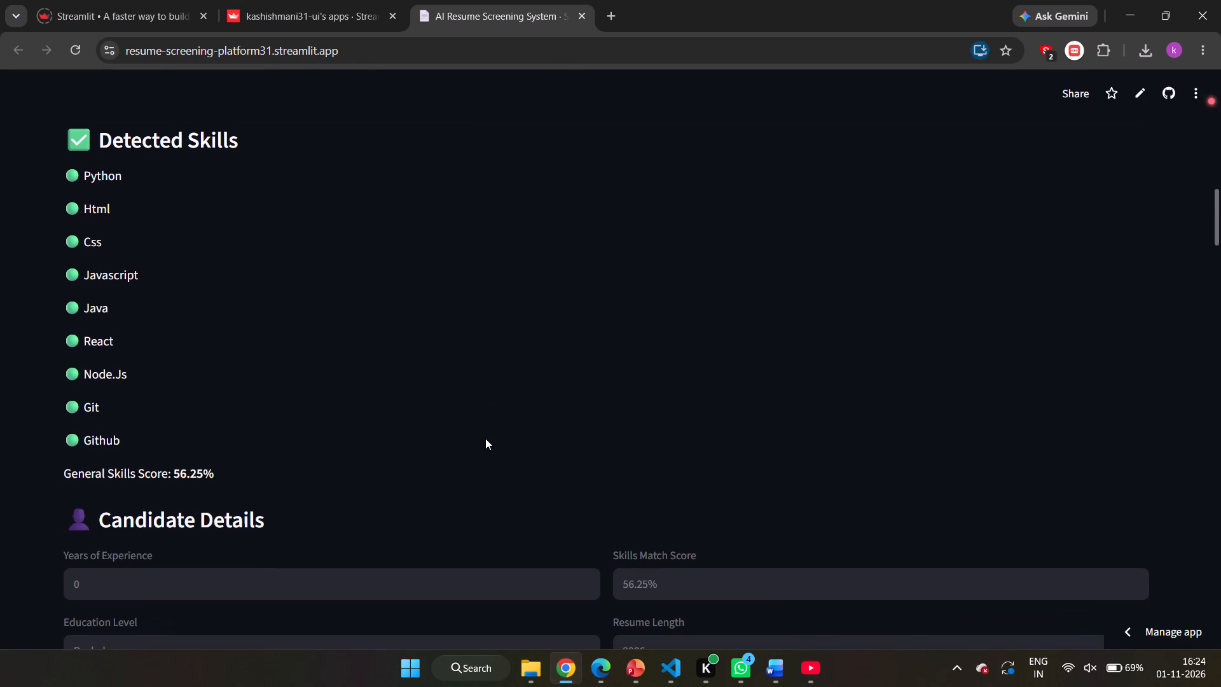
{"action": "scroll", "coordinate": [485, 438], "scroll_direction": "down", "scroll_amount": 2}
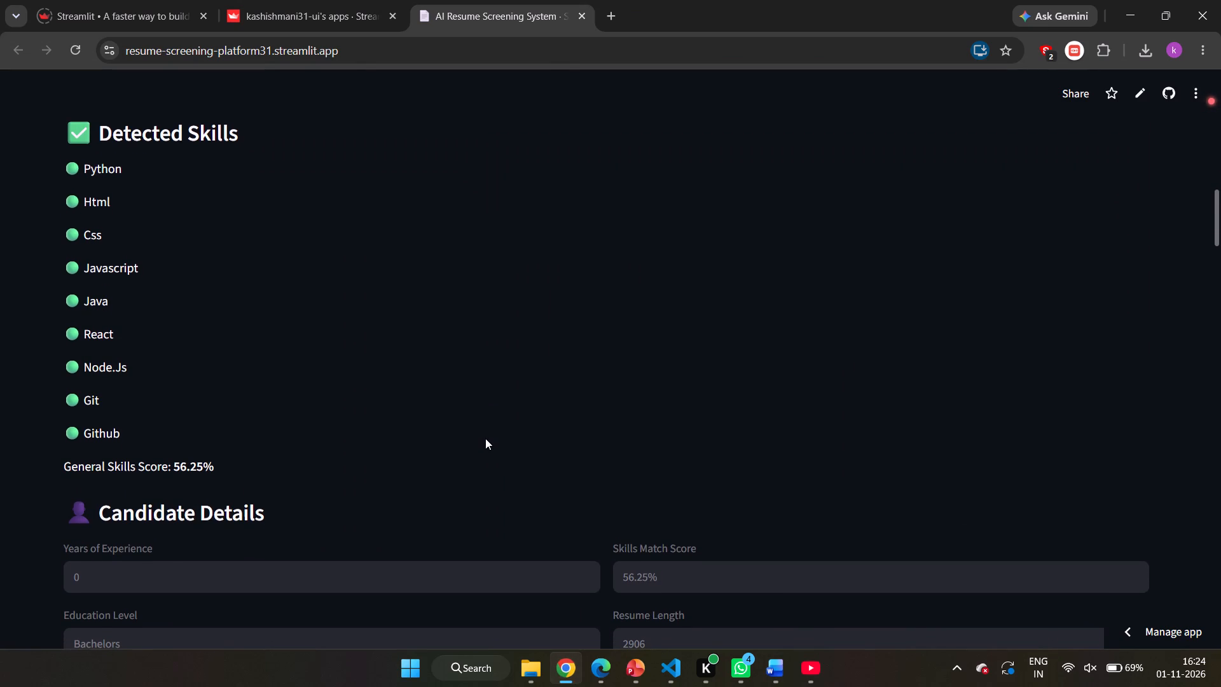
{"action": "scroll", "coordinate": [485, 438], "scroll_direction": "down", "scroll_amount": 1}
{"action": "key", "text": "Print"}
{"action": "left_click", "coordinate": [37, 103]}
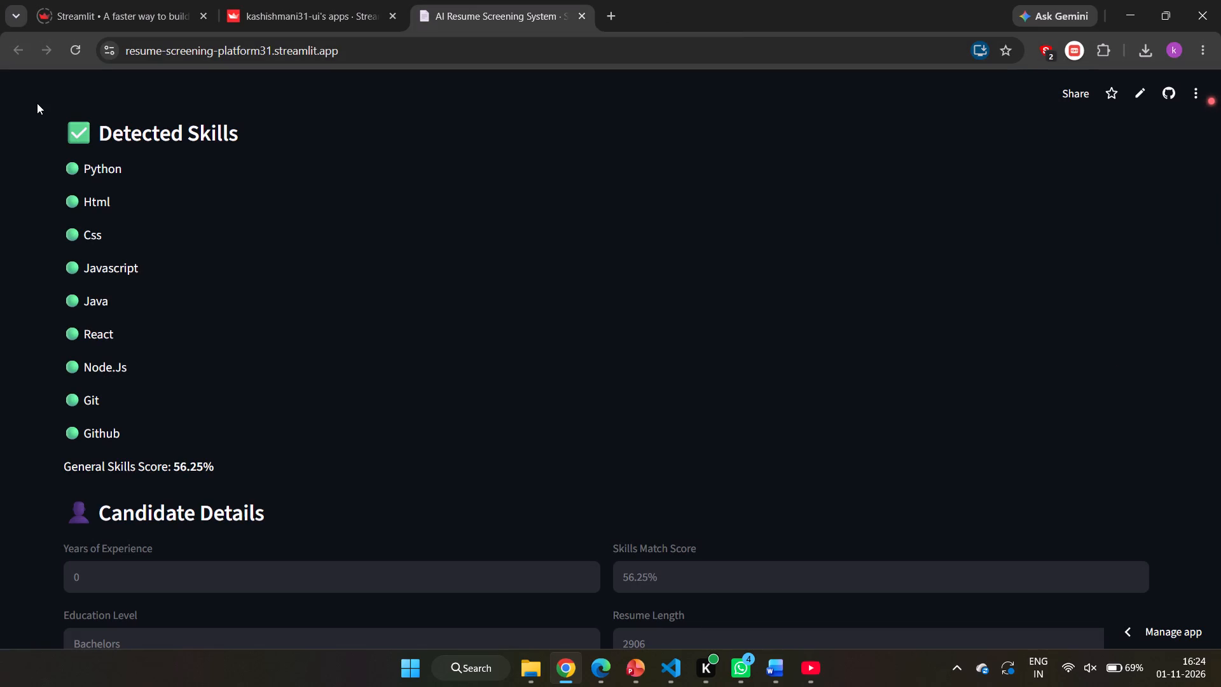
{"action": "left_click", "coordinate": [782, 671]}
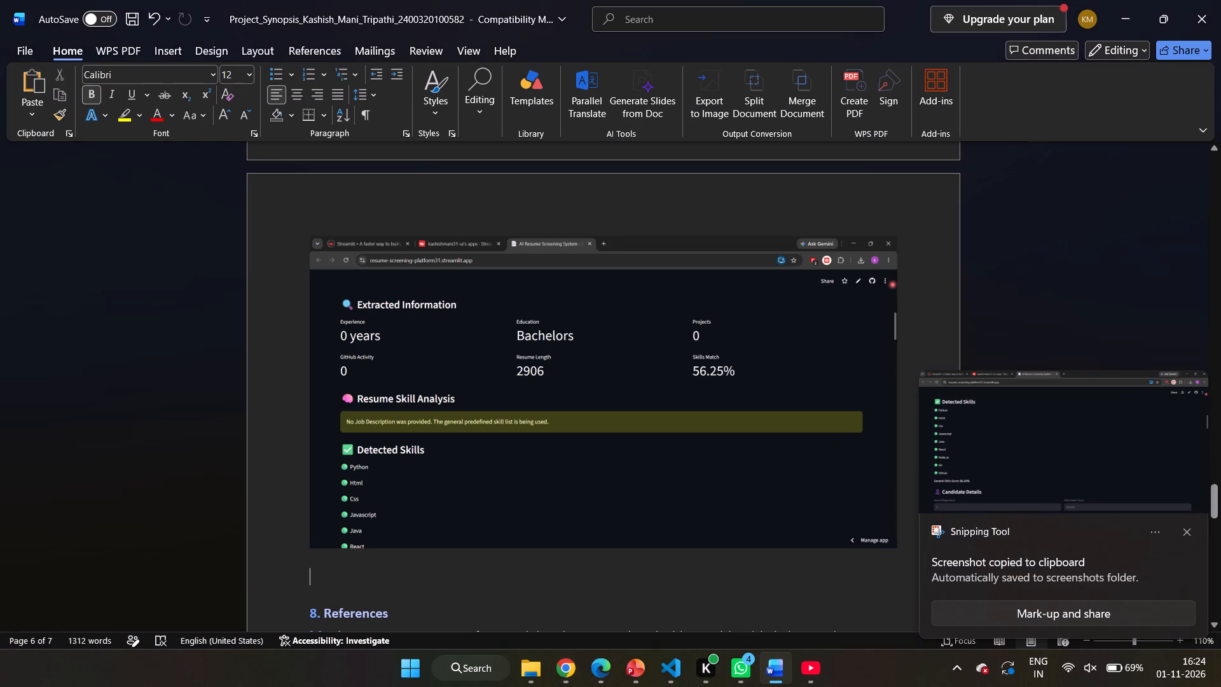
{"action": "left_click", "coordinate": [169, 48]}
{"action": "left_click", "coordinate": [174, 82]}
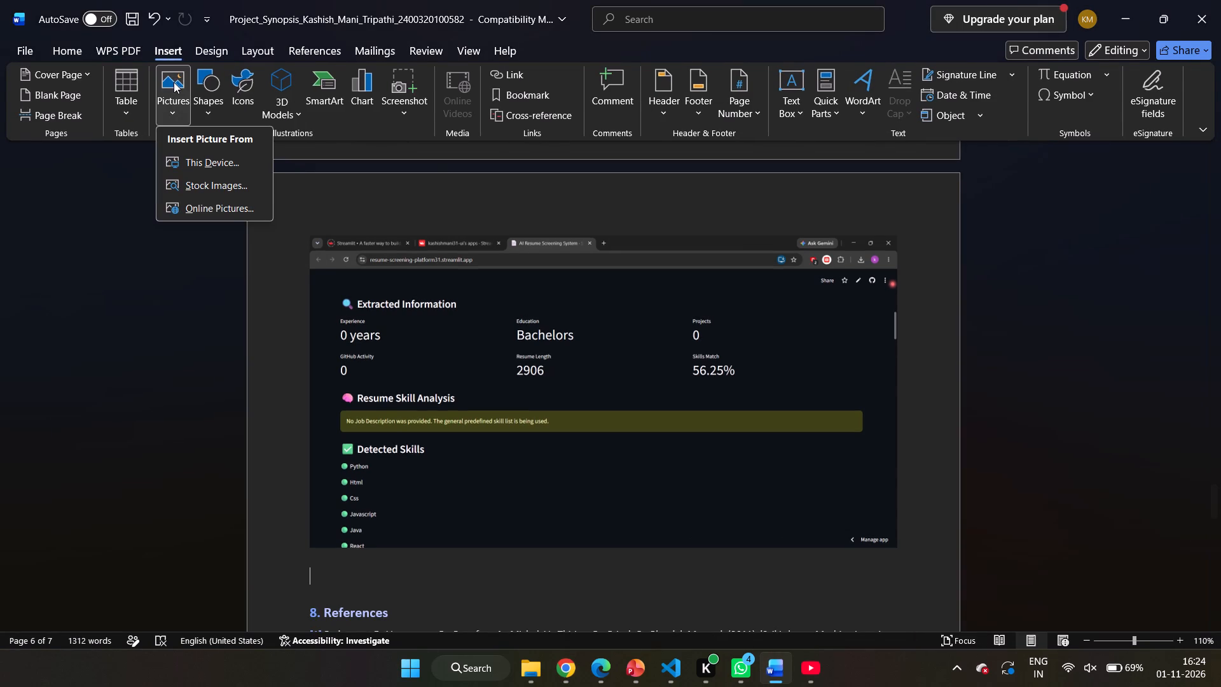
{"action": "left_click", "coordinate": [195, 155]}
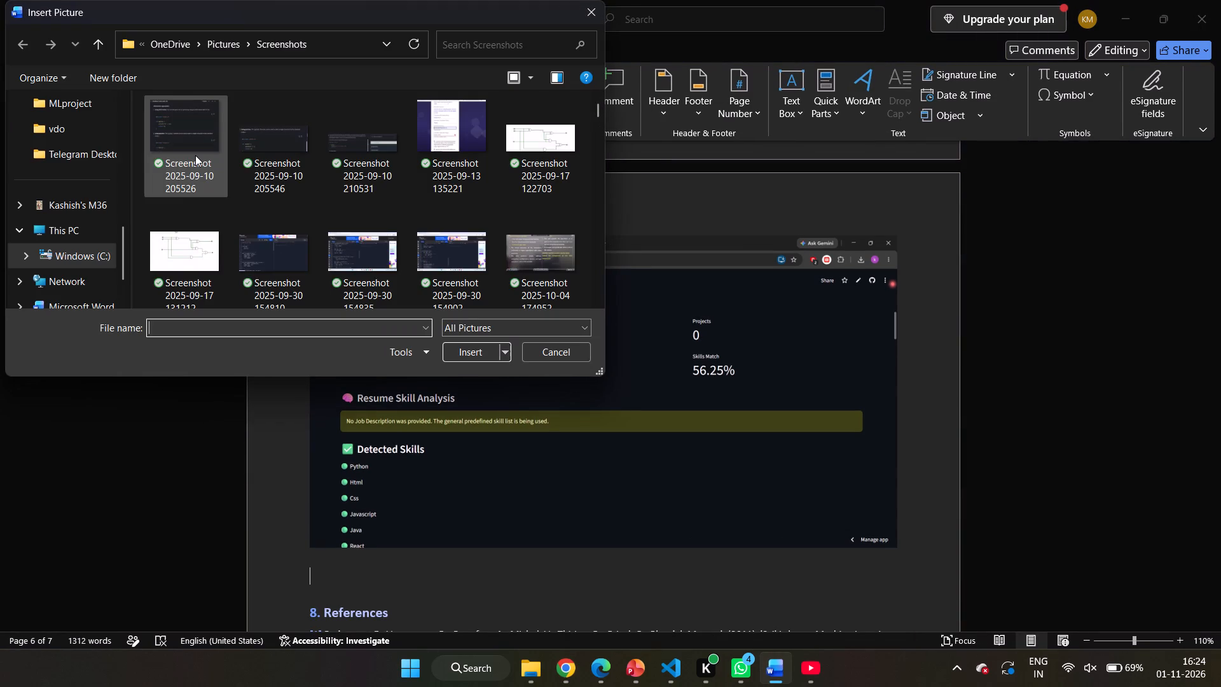
{"action": "left_click", "coordinate": [599, 289]}
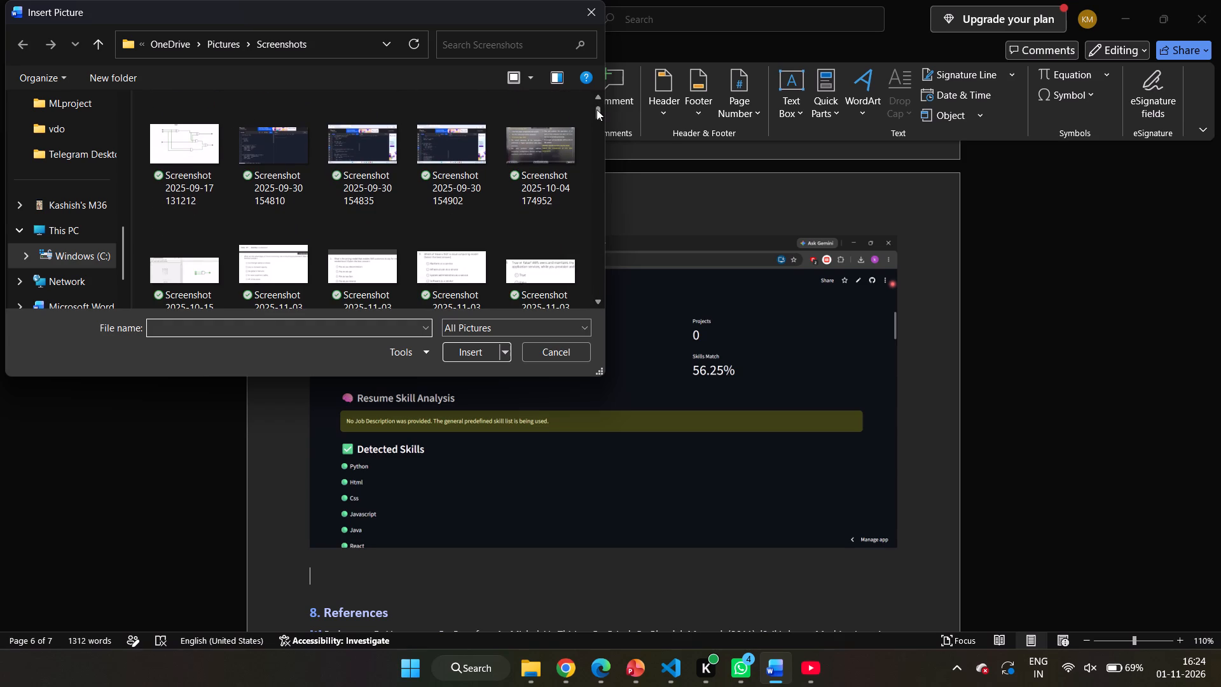
{"action": "left_click_drag", "start_coordinate": [597, 109], "coordinate": [595, 294]}
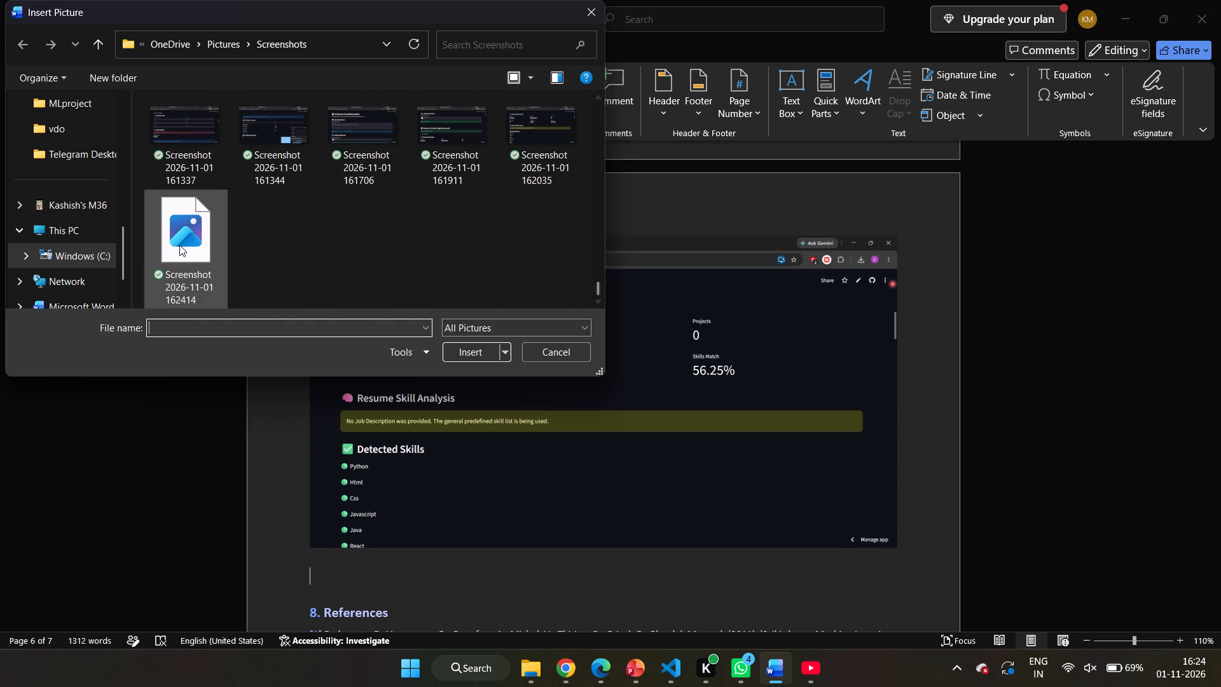
{"action": "left_click", "coordinate": [179, 245]}
{"action": "left_click", "coordinate": [479, 354]}
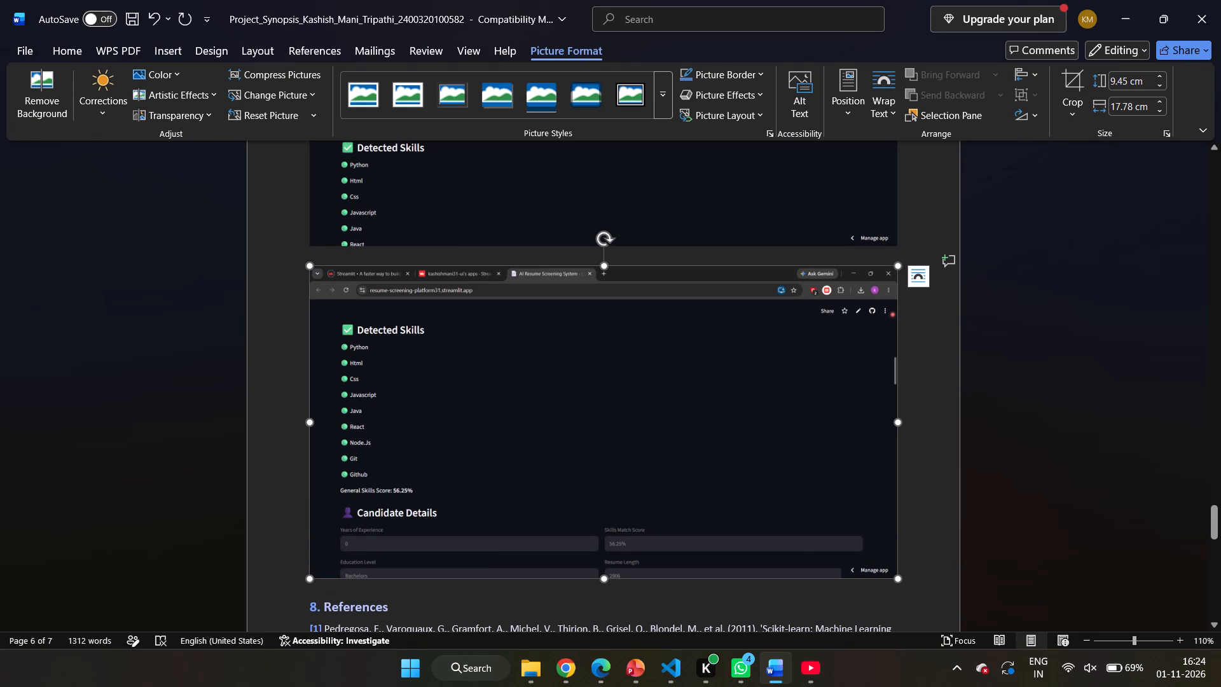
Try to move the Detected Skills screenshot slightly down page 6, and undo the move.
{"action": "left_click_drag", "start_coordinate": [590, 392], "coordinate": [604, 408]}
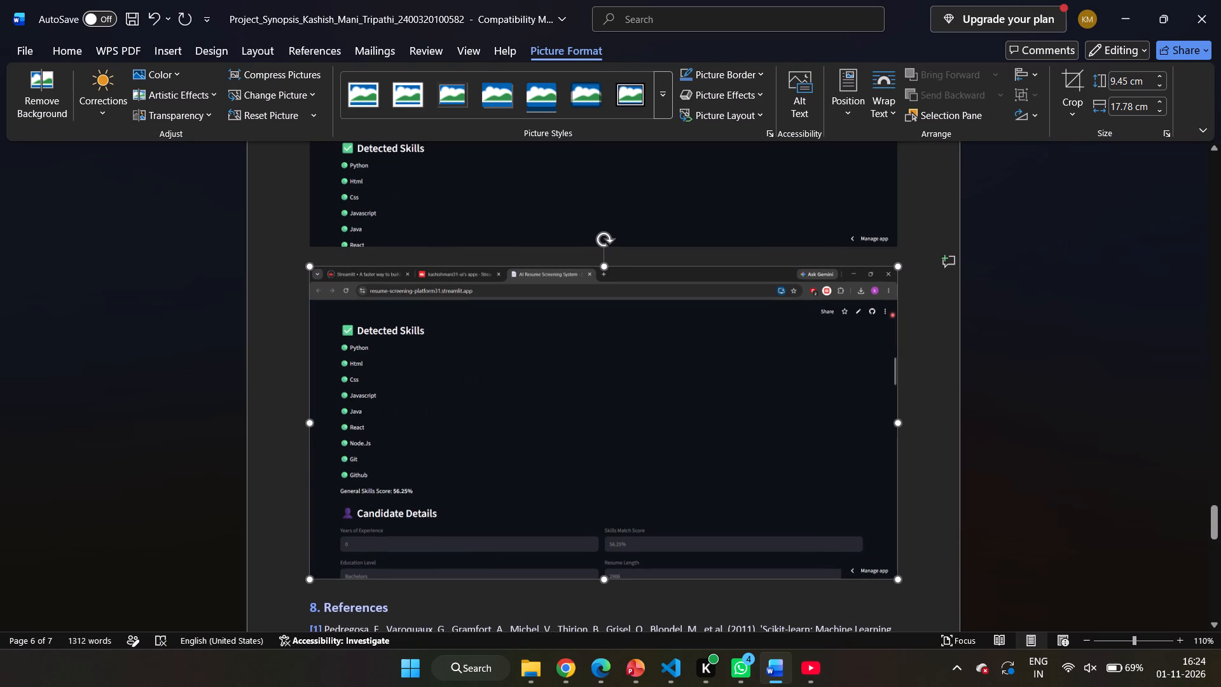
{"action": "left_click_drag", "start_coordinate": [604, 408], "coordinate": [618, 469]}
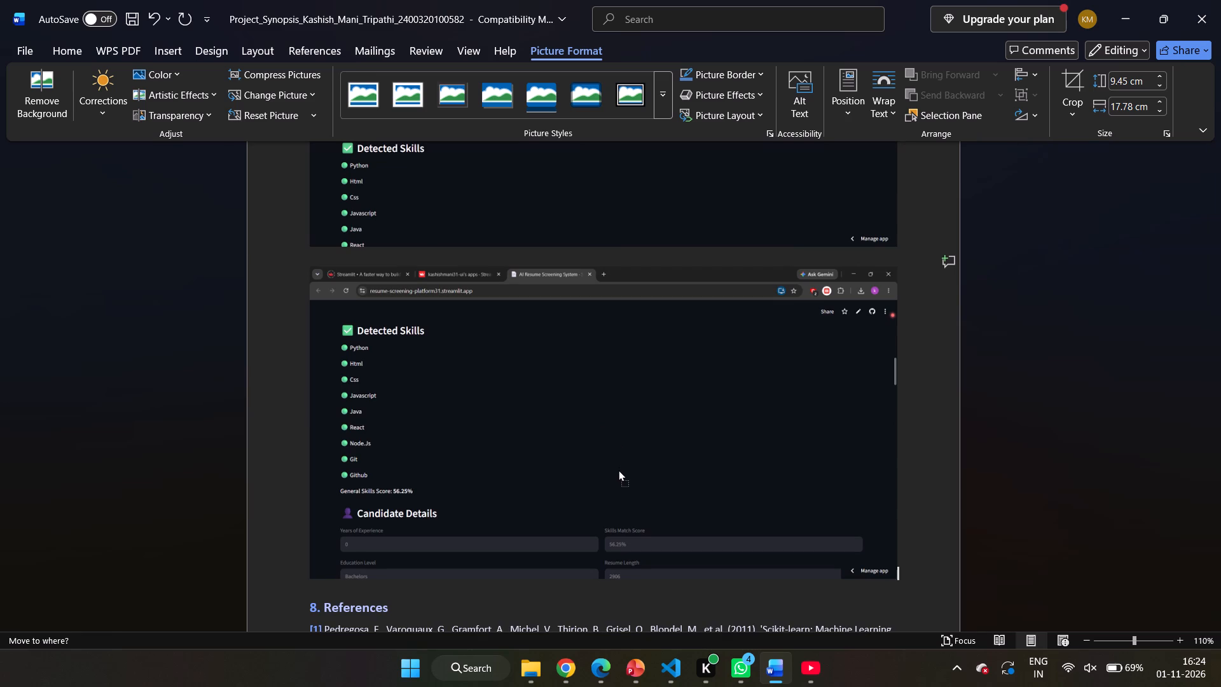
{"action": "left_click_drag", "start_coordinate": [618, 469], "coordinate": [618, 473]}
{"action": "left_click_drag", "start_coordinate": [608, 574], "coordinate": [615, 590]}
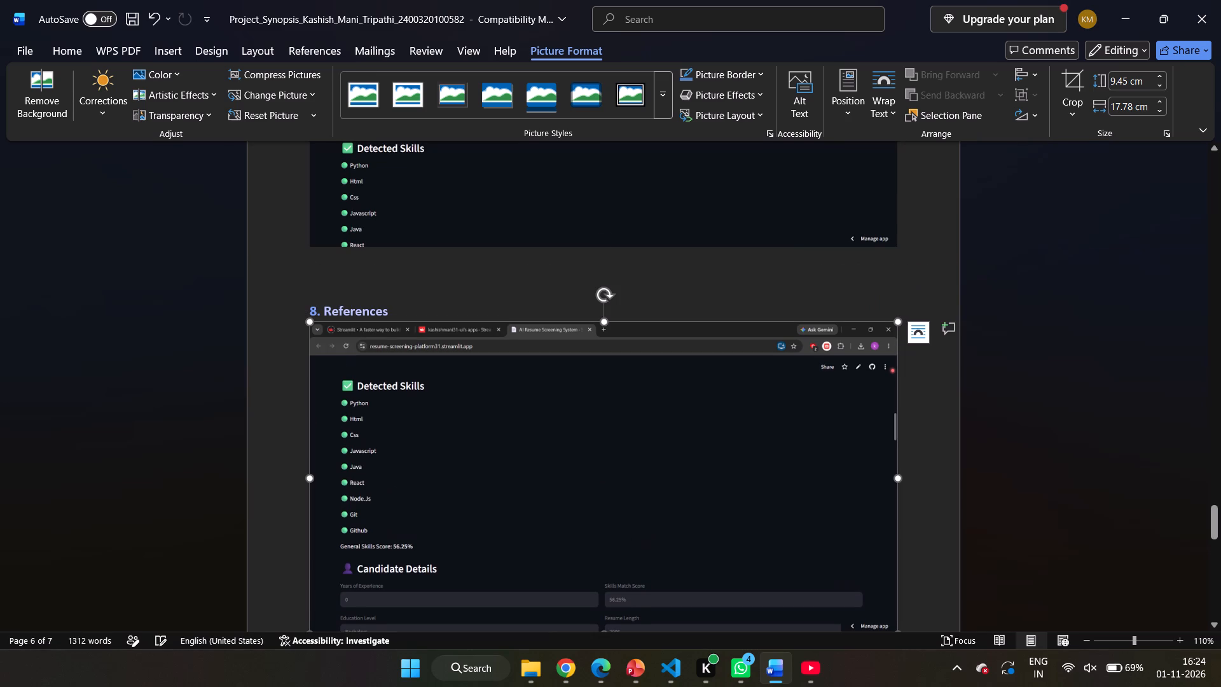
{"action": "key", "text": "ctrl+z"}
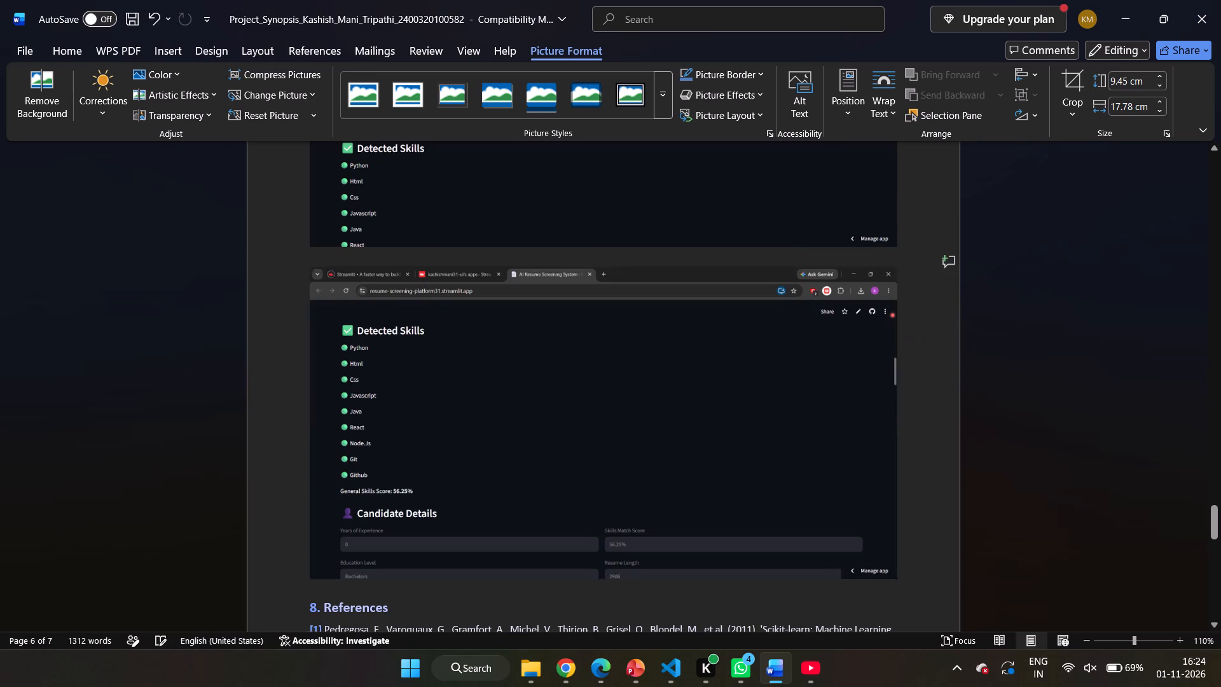
Add blank lines before the 8. References heading to push it well down page 7, making room for more screenshots.
{"action": "left_click", "coordinate": [724, 596]}
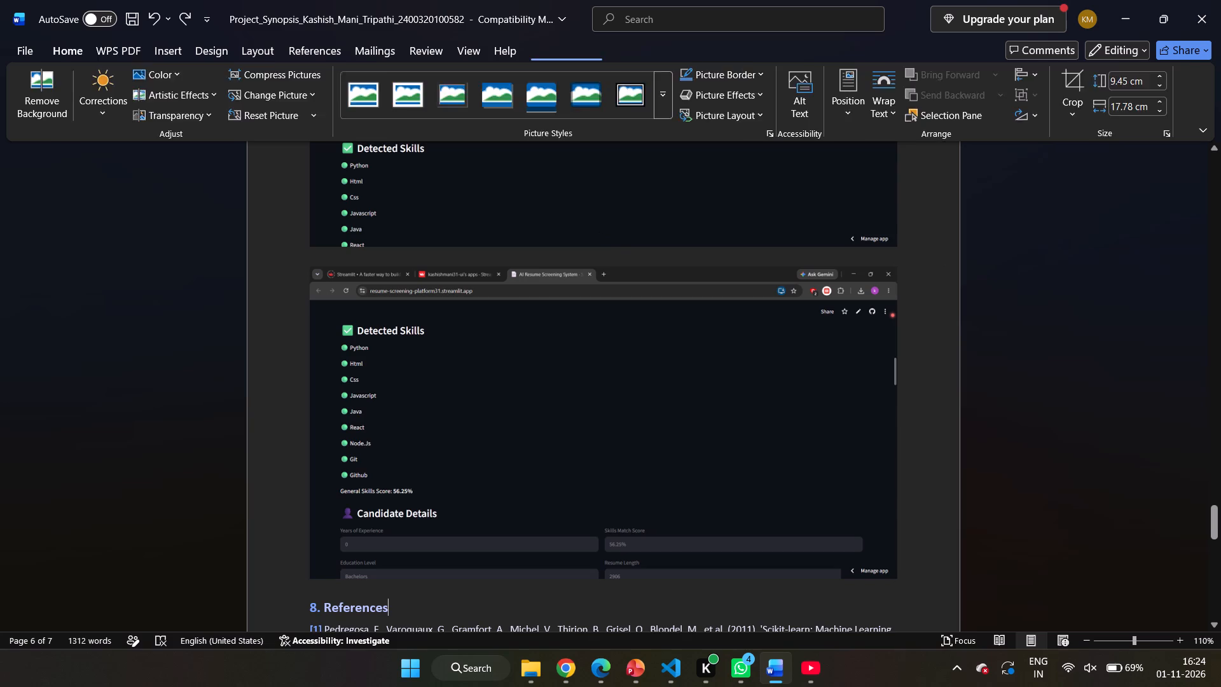
{"action": "left_click", "coordinate": [344, 592]}
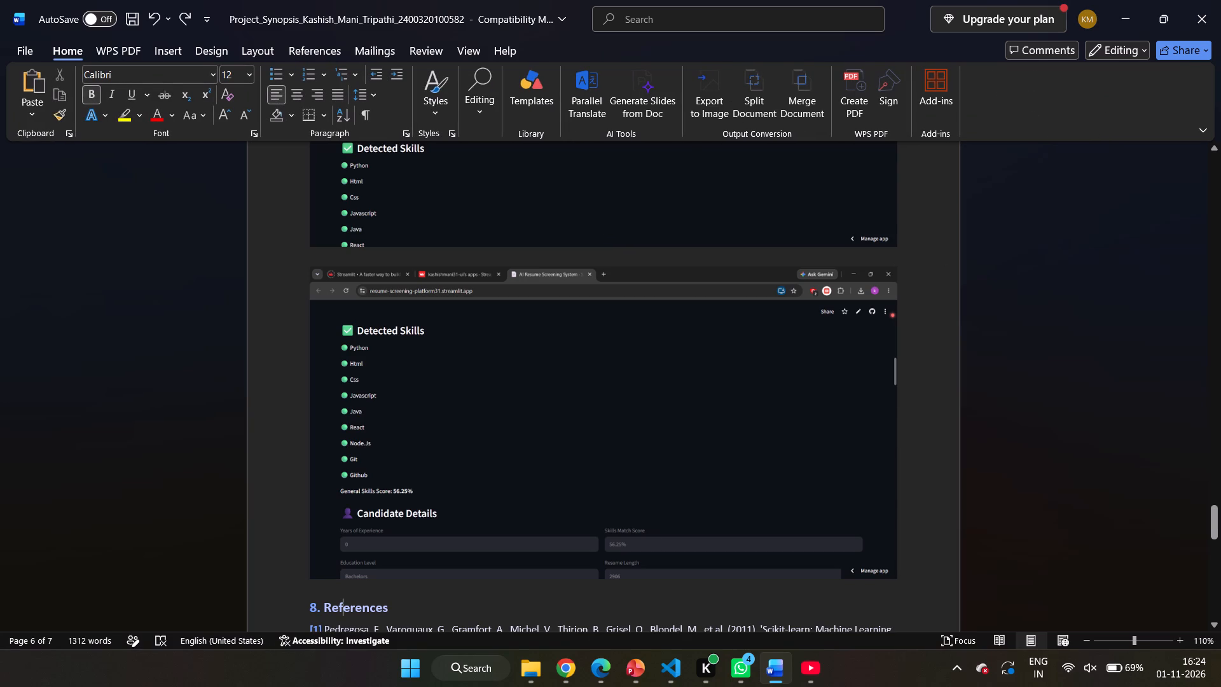
{"action": "left_click", "coordinate": [305, 601]}
{"action": "key", "text": "Return"}
{"action": "key", "text": "Return"}
{"action": "key", "text": "Return"}
{"action": "key", "text": "Return"}
{"action": "key", "text": "Return"}
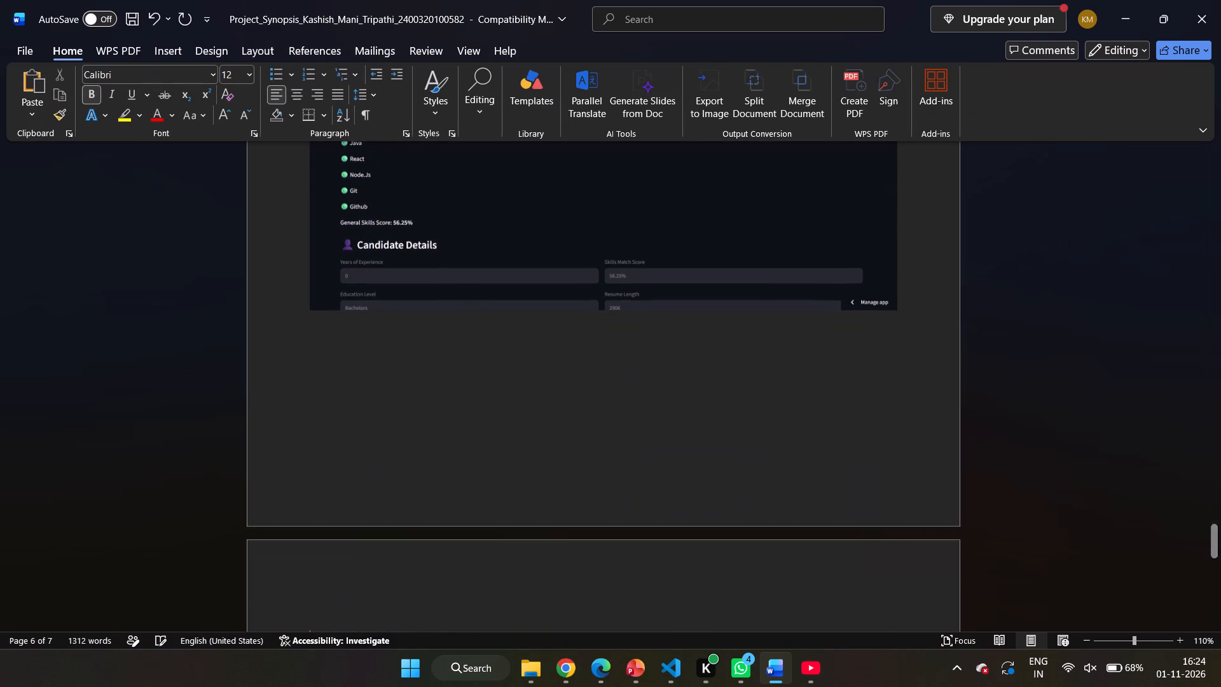
{"action": "key", "text": "Return"}
{"action": "key", "text": "Return"}
{"action": "key", "text": "Return"}
{"action": "key", "text": "Return"}
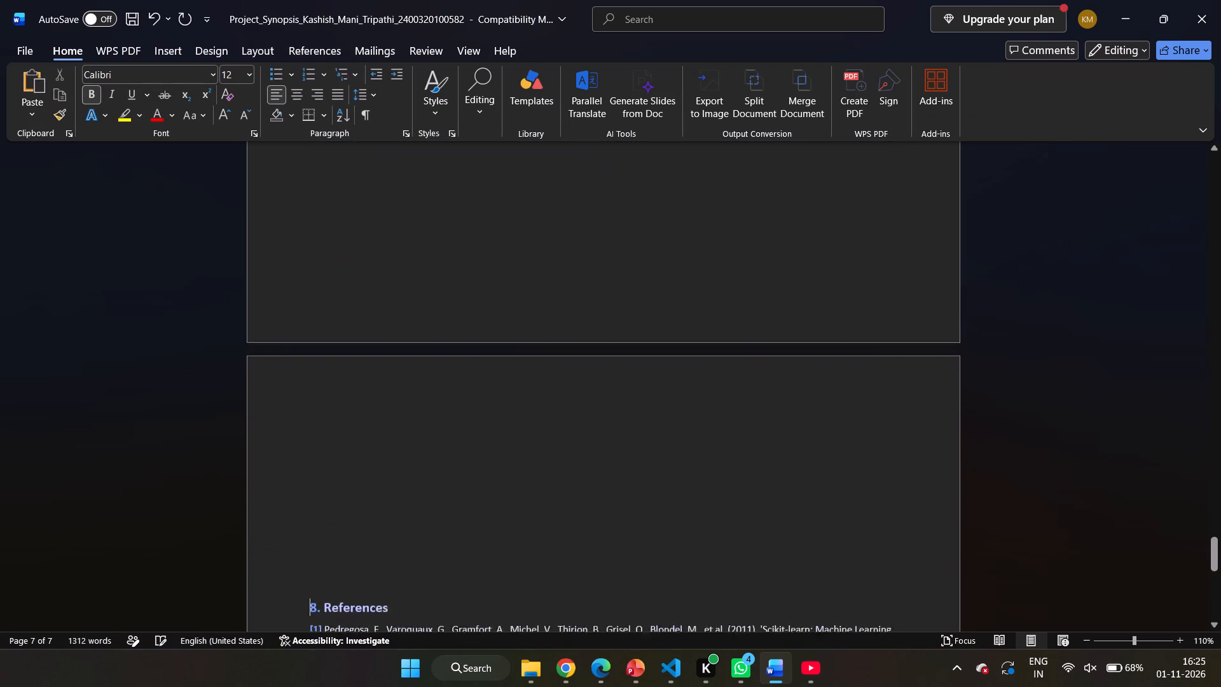
{"action": "key", "text": "Return"}
{"action": "key", "text": "Return"}
{"action": "key", "text": "Return"}
{"action": "key", "text": "Return"}
{"action": "key", "text": "Return"}
{"action": "key", "text": "Return"}
{"action": "key", "text": "Return"}
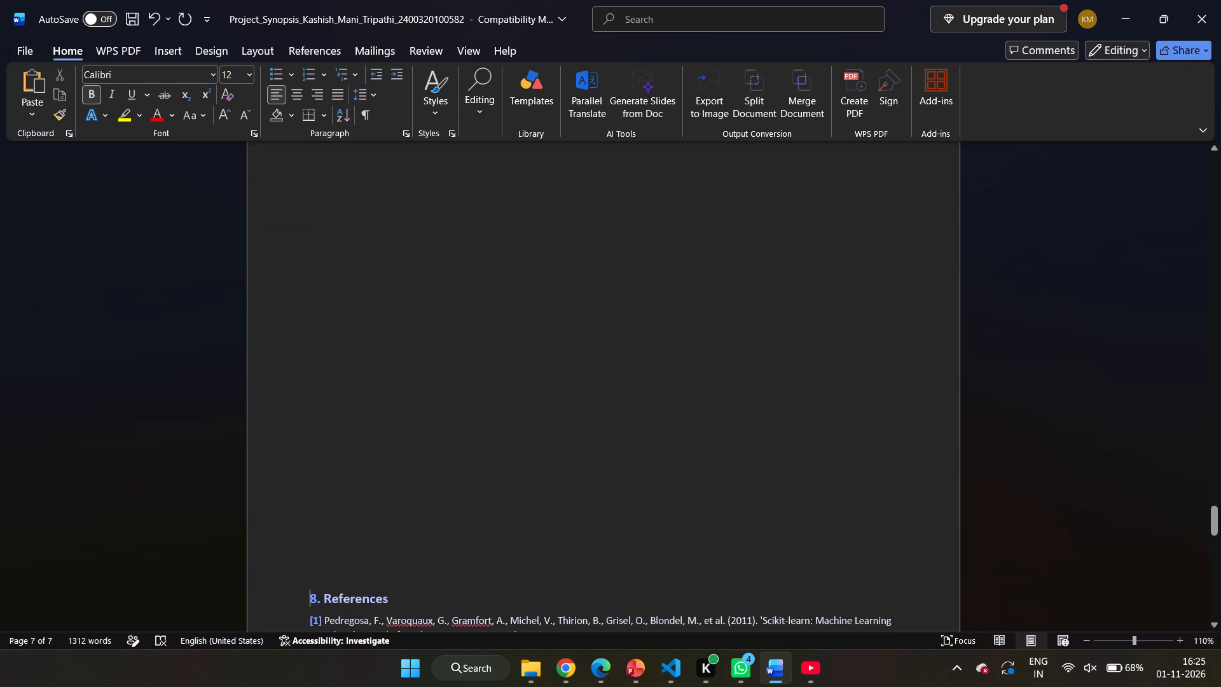
Move the Detected Skills screenshot down page 6, leaving a clear gap below the Extracted Information screenshot.
{"action": "scroll", "coordinate": [459, 364], "scroll_direction": "up", "scroll_amount": 6}
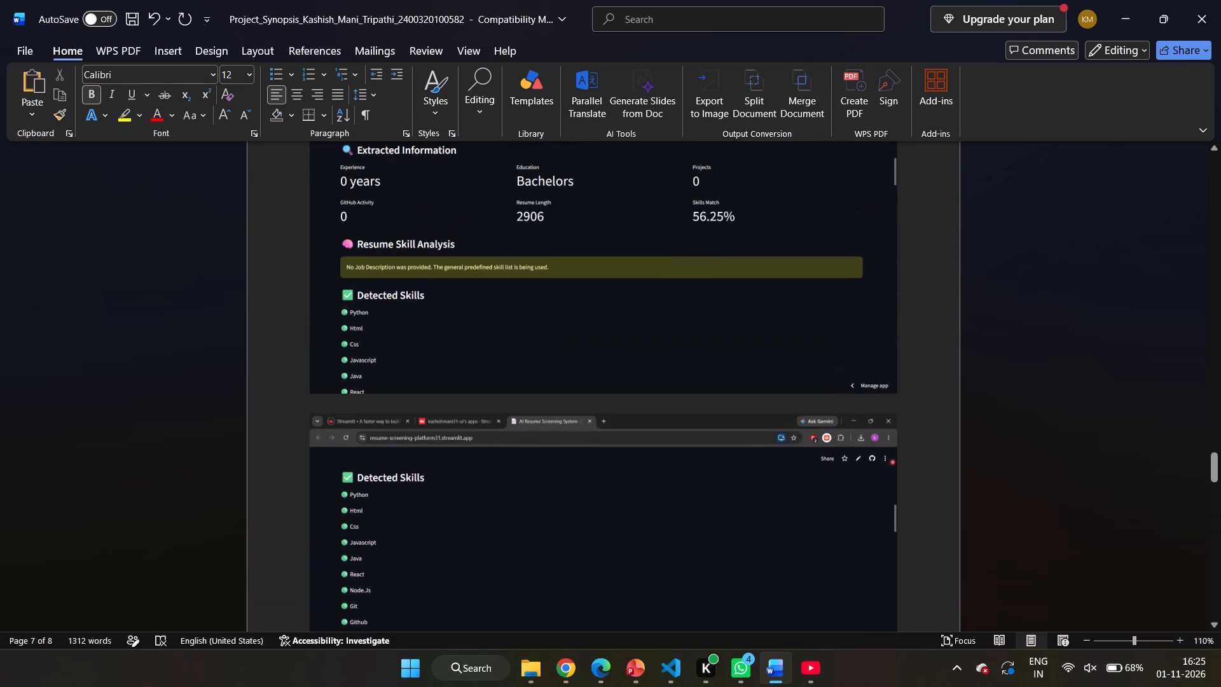
{"action": "left_click", "coordinate": [480, 470]}
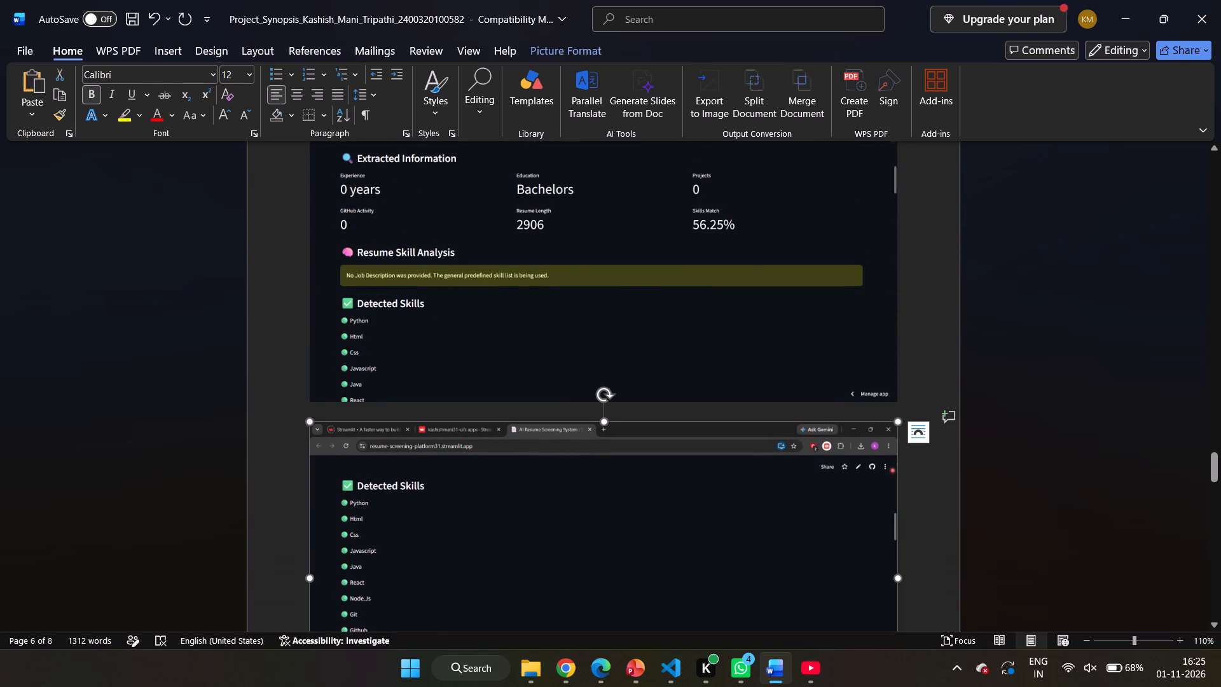
{"action": "scroll", "coordinate": [530, 343], "scroll_direction": "down", "scroll_amount": 2}
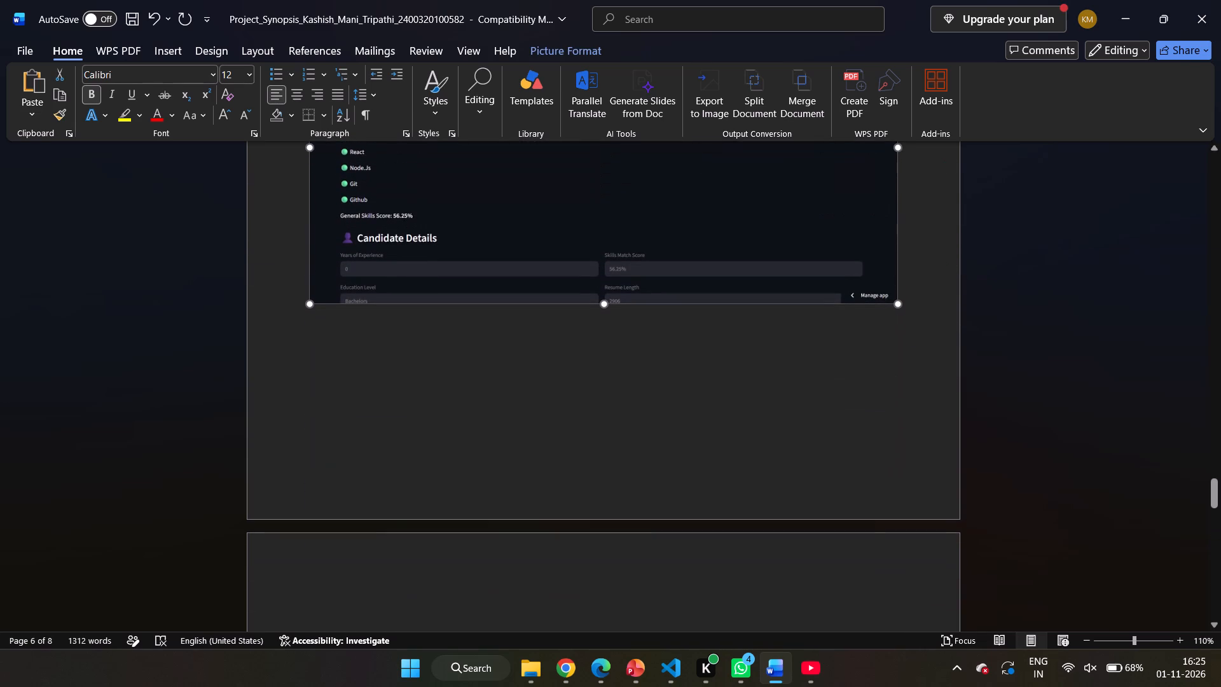
{"action": "left_click_drag", "start_coordinate": [567, 254], "coordinate": [569, 366]}
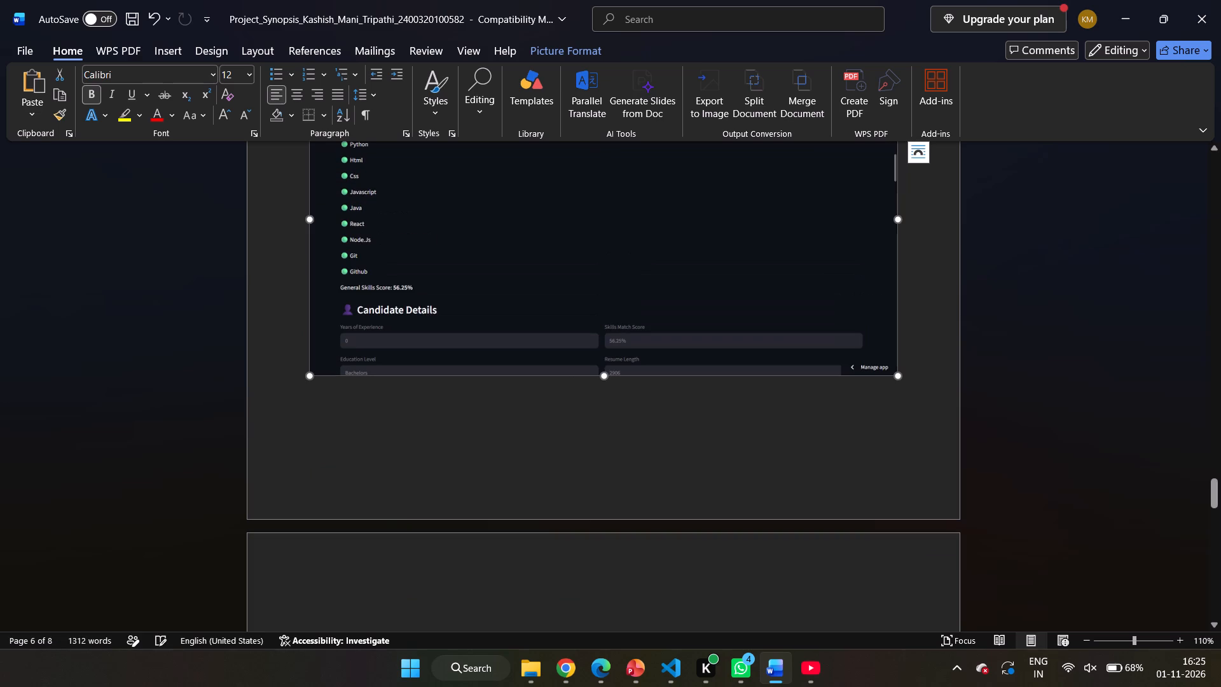
{"action": "scroll", "coordinate": [595, 307], "scroll_direction": "up", "scroll_amount": 2}
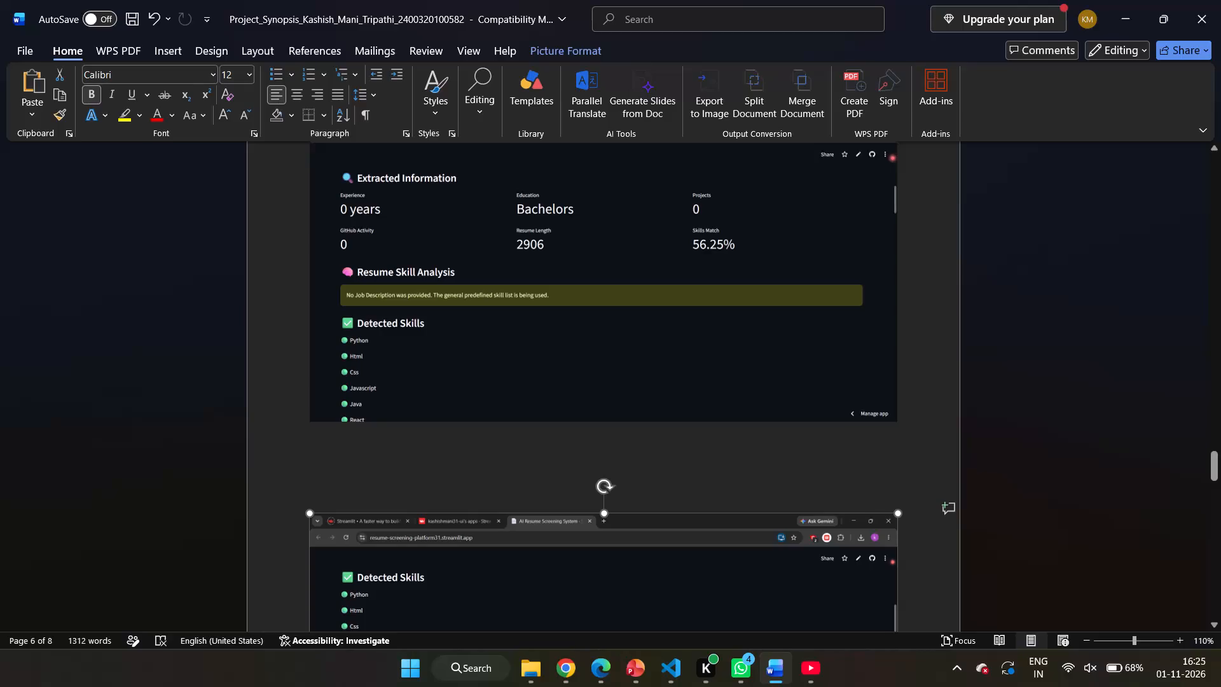
Place the text cursor in the blank space at the start of page 7, above the References heading.
{"action": "scroll", "coordinate": [591, 386], "scroll_direction": "down", "scroll_amount": 2}
{"action": "left_click", "coordinate": [587, 551]}
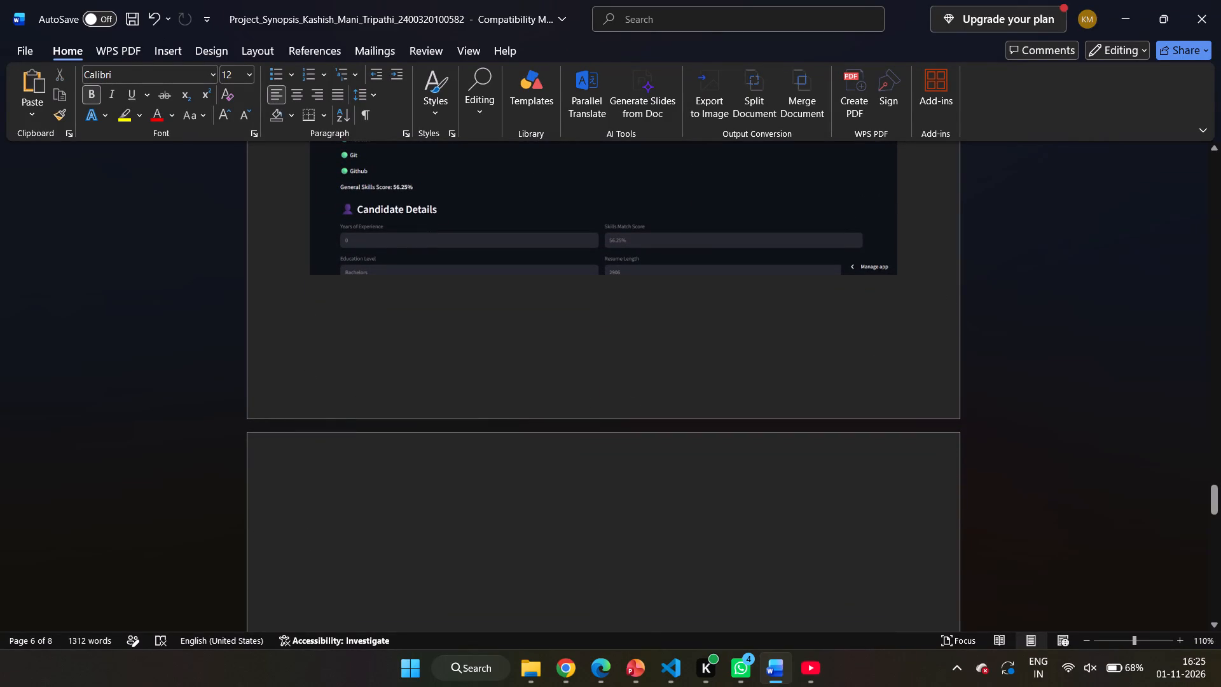
Switch to Chrome and capture a full-window screenshot of the app's Candidate Details and Screening Result sections.
{"action": "left_click", "coordinate": [572, 672]}
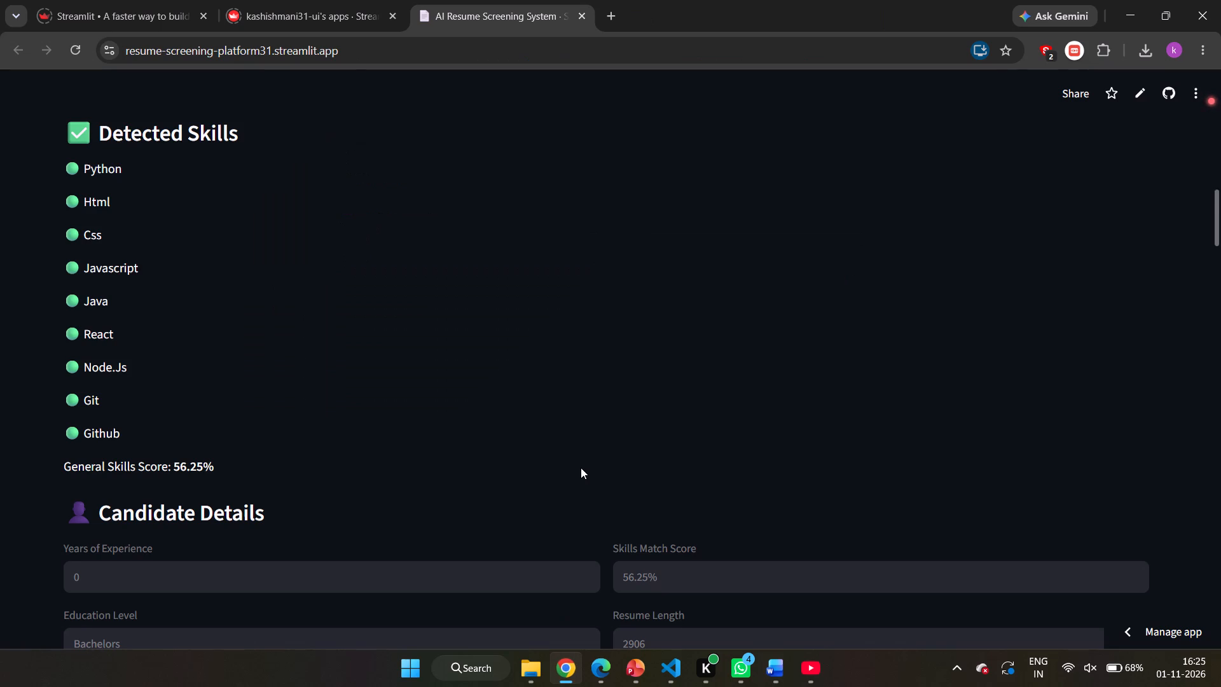
{"action": "scroll", "coordinate": [581, 468], "scroll_direction": "down", "scroll_amount": 5}
{"action": "scroll", "coordinate": [581, 468], "scroll_direction": "up", "scroll_amount": 1}
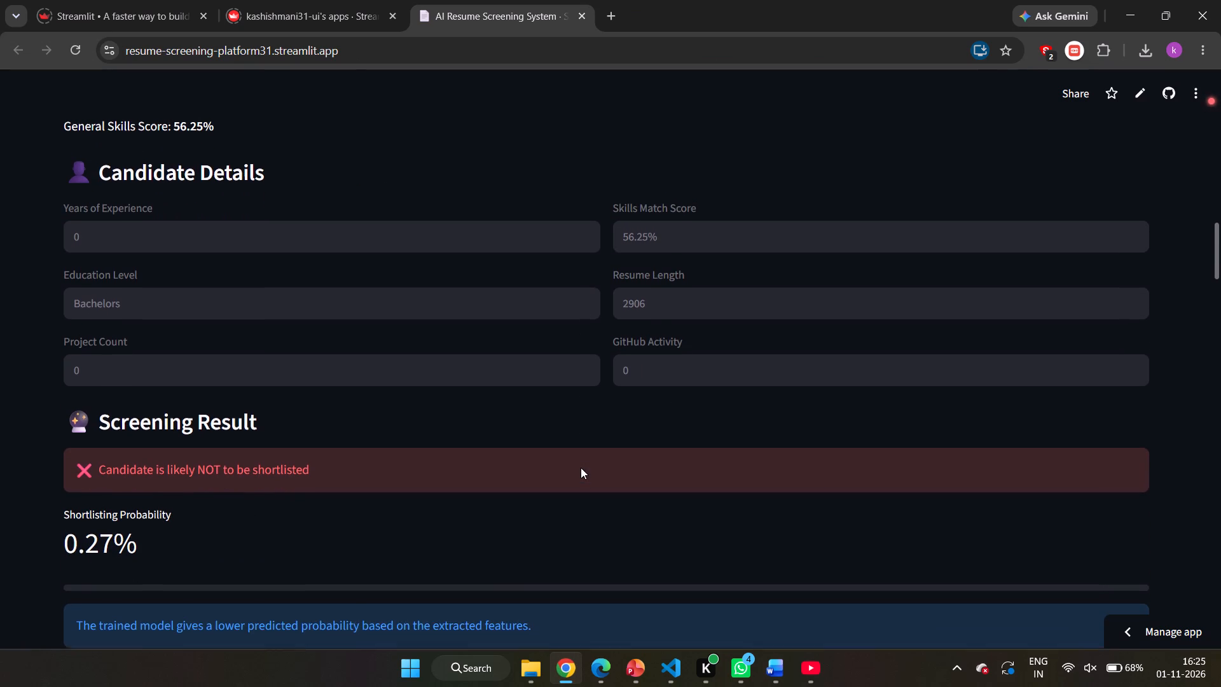
{"action": "scroll", "coordinate": [581, 468], "scroll_direction": "up", "scroll_amount": 1}
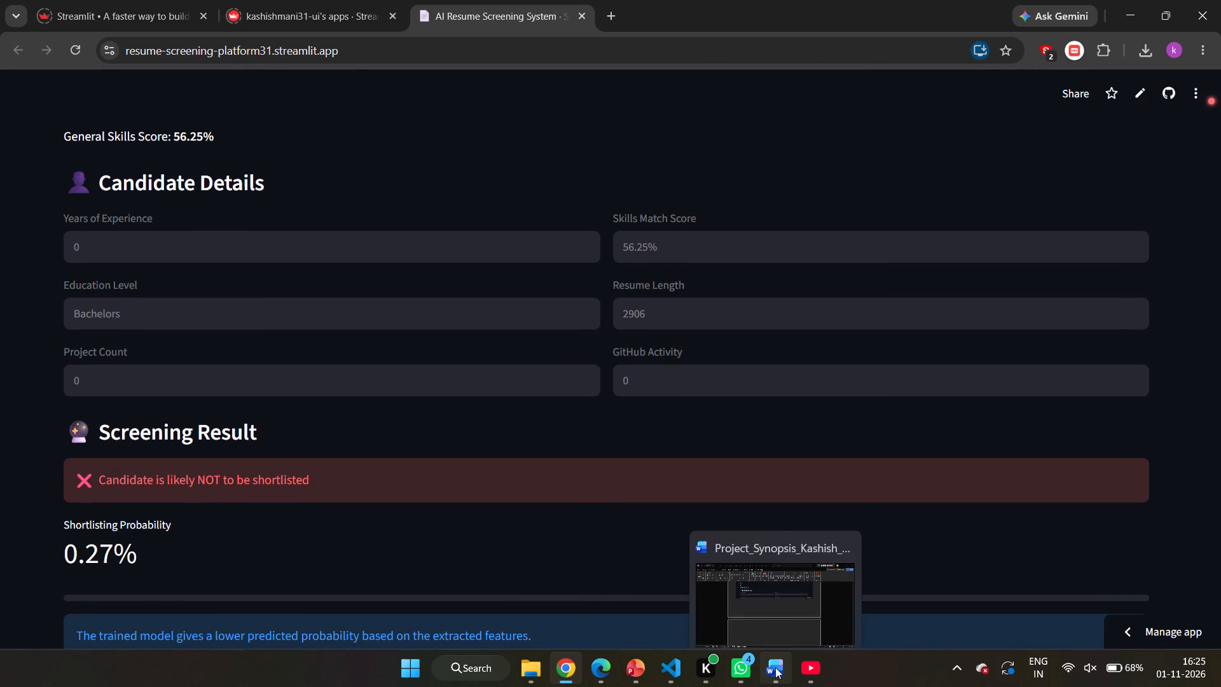
{"action": "left_click", "coordinate": [775, 667]}
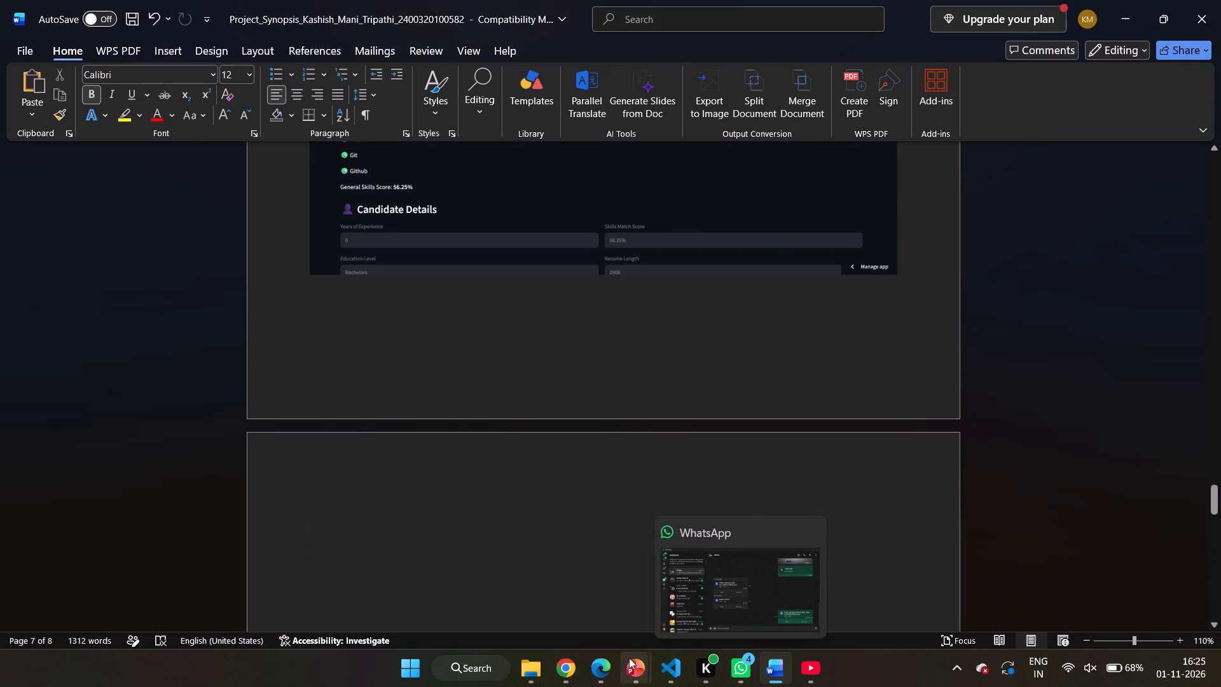
{"action": "left_click", "coordinate": [565, 666]}
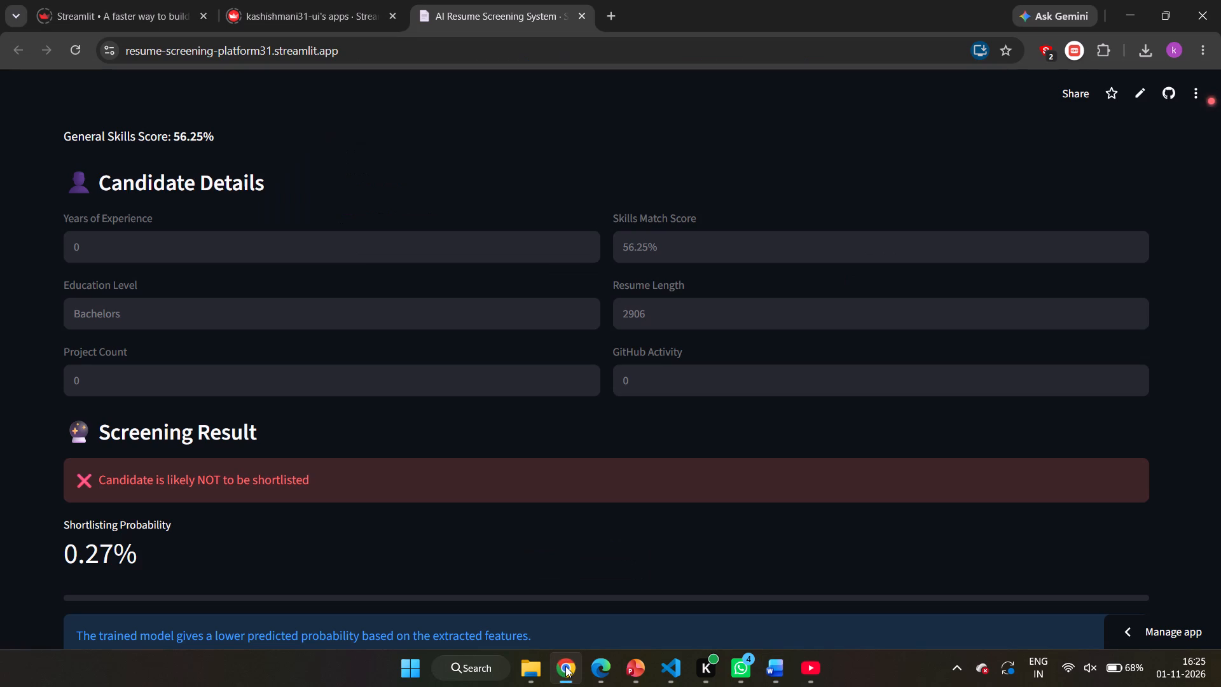
{"action": "scroll", "coordinate": [565, 536], "scroll_direction": "down", "scroll_amount": 2}
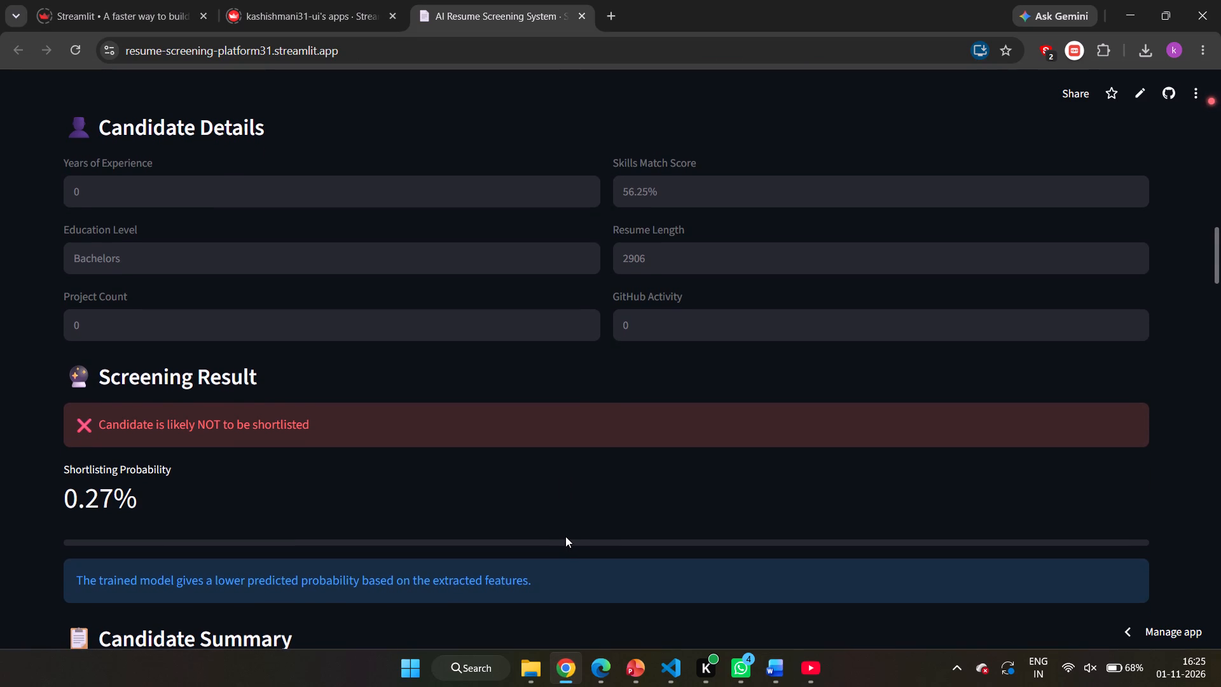
{"action": "key", "text": "Print"}
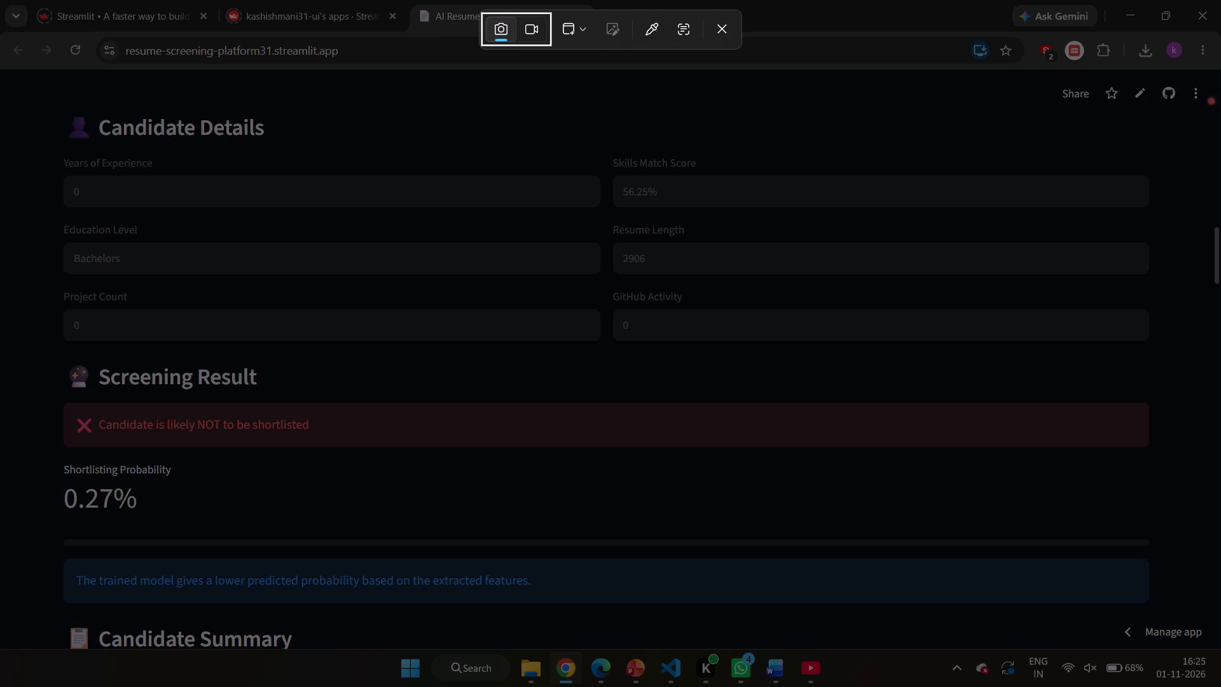
{"action": "left_click", "coordinate": [565, 536]}
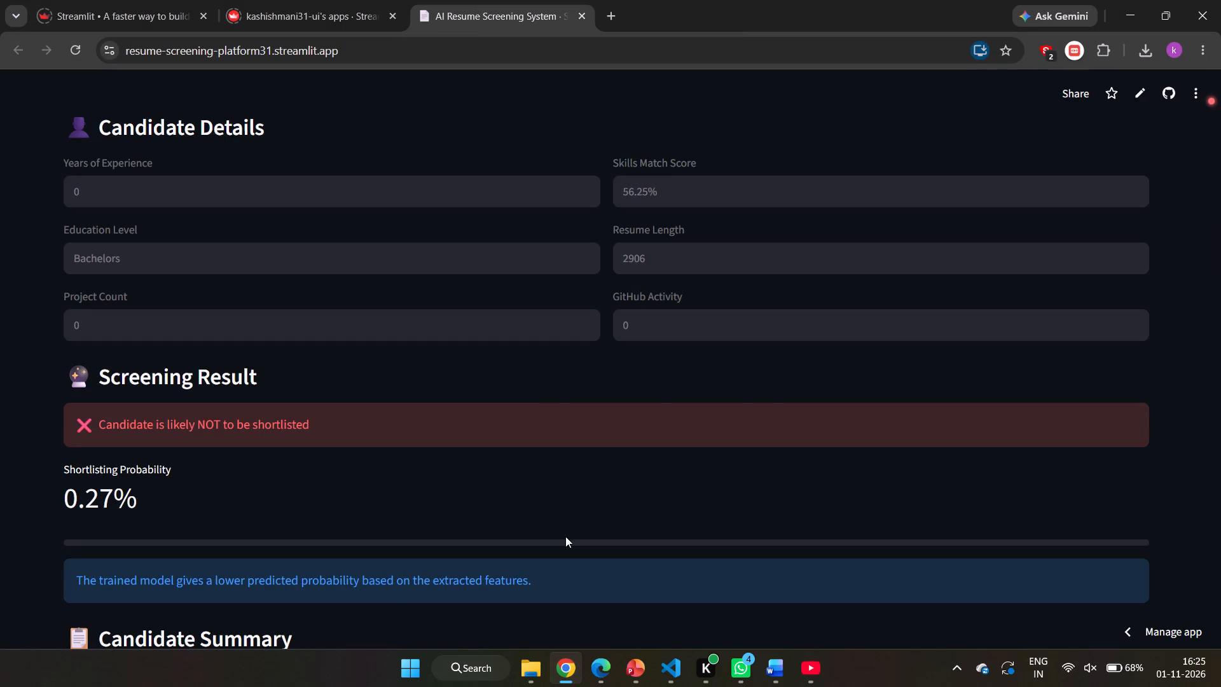
Look through the app's Candidate Summary, Candidate Dashboard and Compare Uploaded Resumes sections for the next view to capture.
{"action": "scroll", "coordinate": [565, 536], "scroll_direction": "down", "scroll_amount": 3}
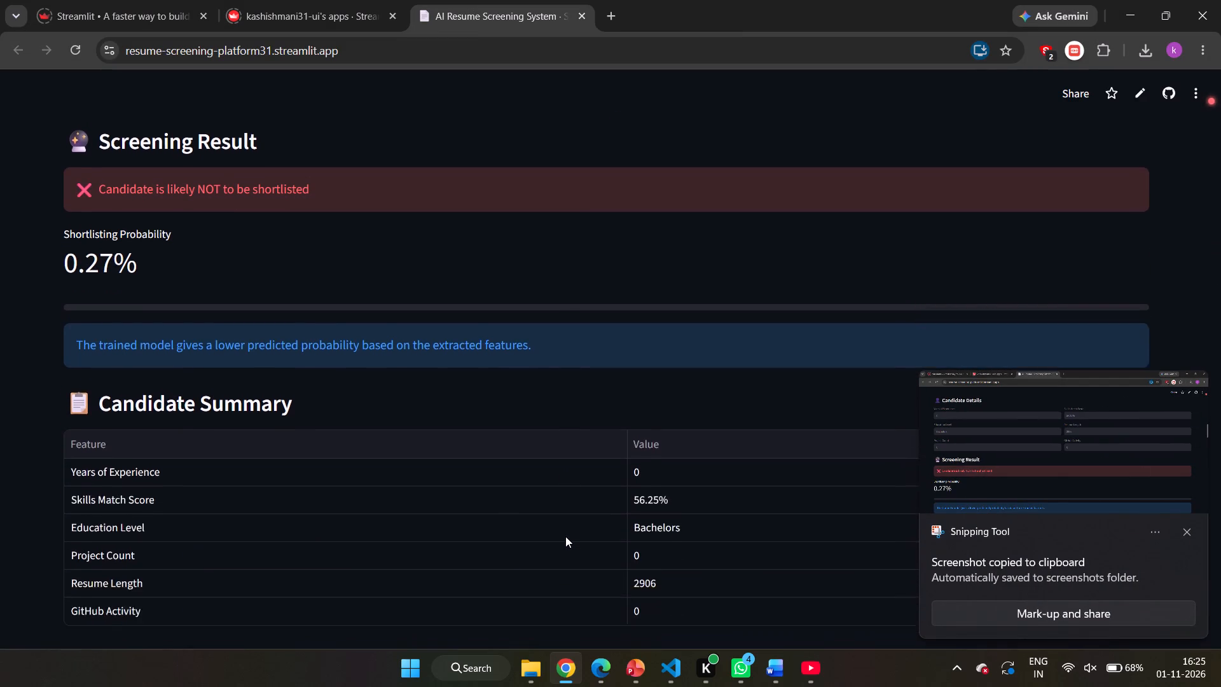
{"action": "scroll", "coordinate": [565, 536], "scroll_direction": "down", "scroll_amount": 3}
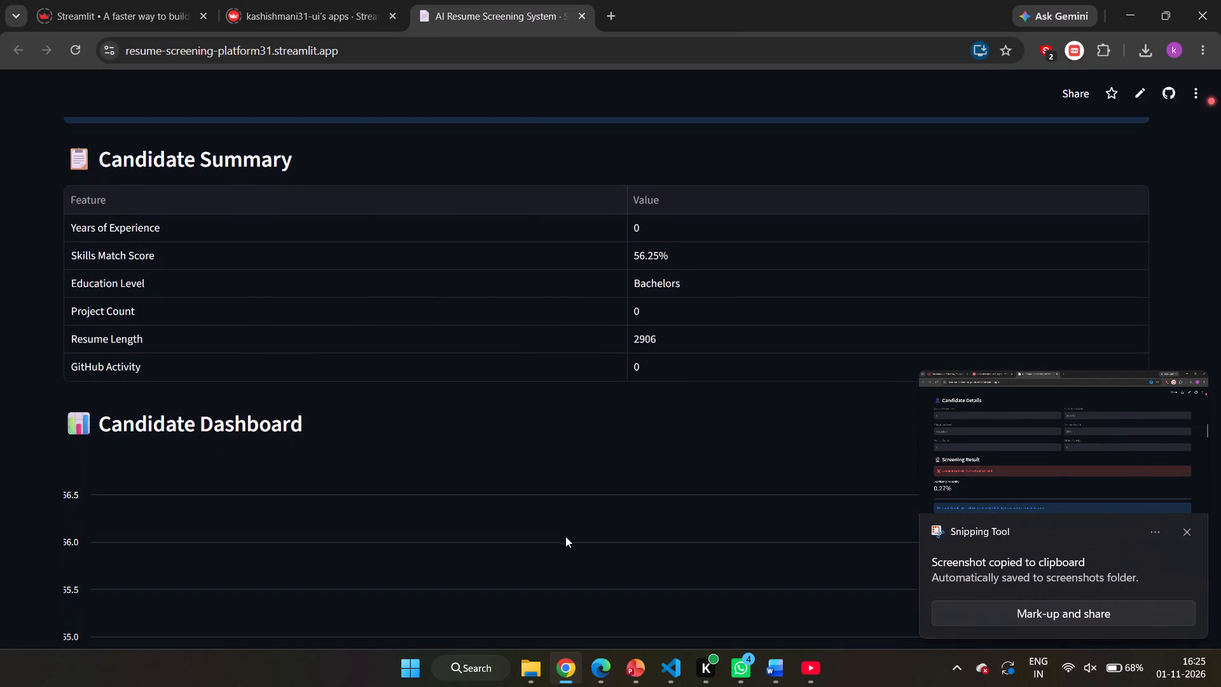
{"action": "scroll", "coordinate": [565, 536], "scroll_direction": "down", "scroll_amount": 4}
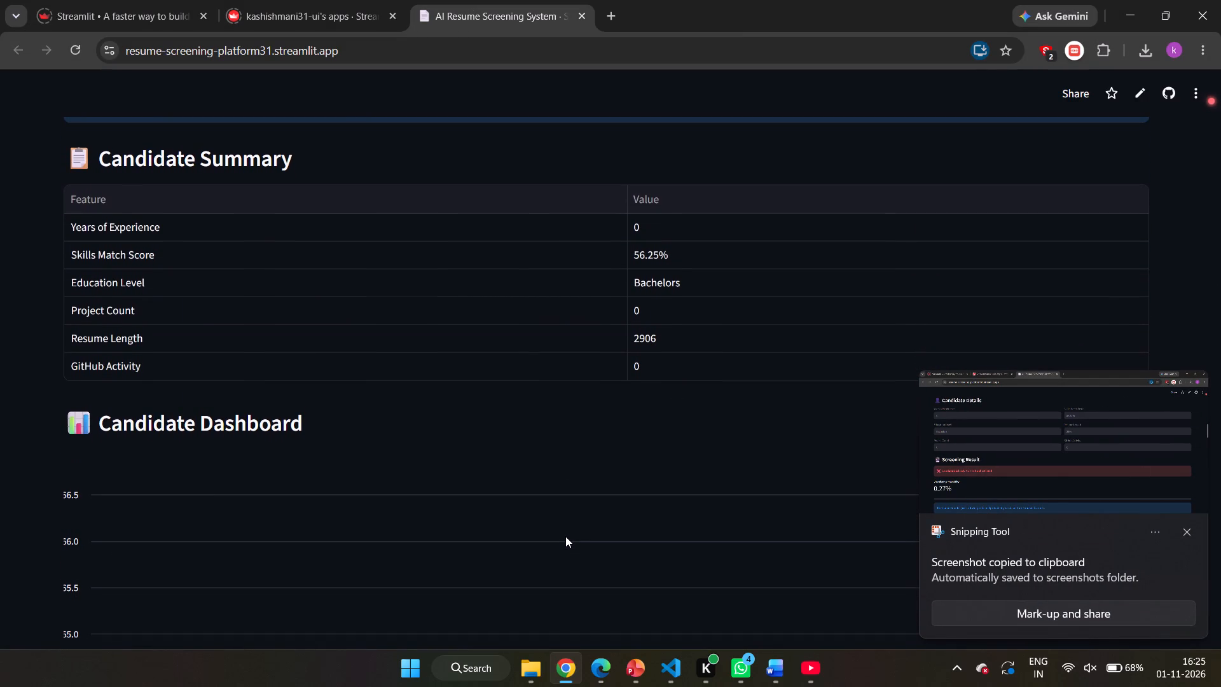
{"action": "scroll", "coordinate": [565, 536], "scroll_direction": "down", "scroll_amount": 1}
{"action": "scroll", "coordinate": [565, 536], "scroll_direction": "up", "scroll_amount": 1}
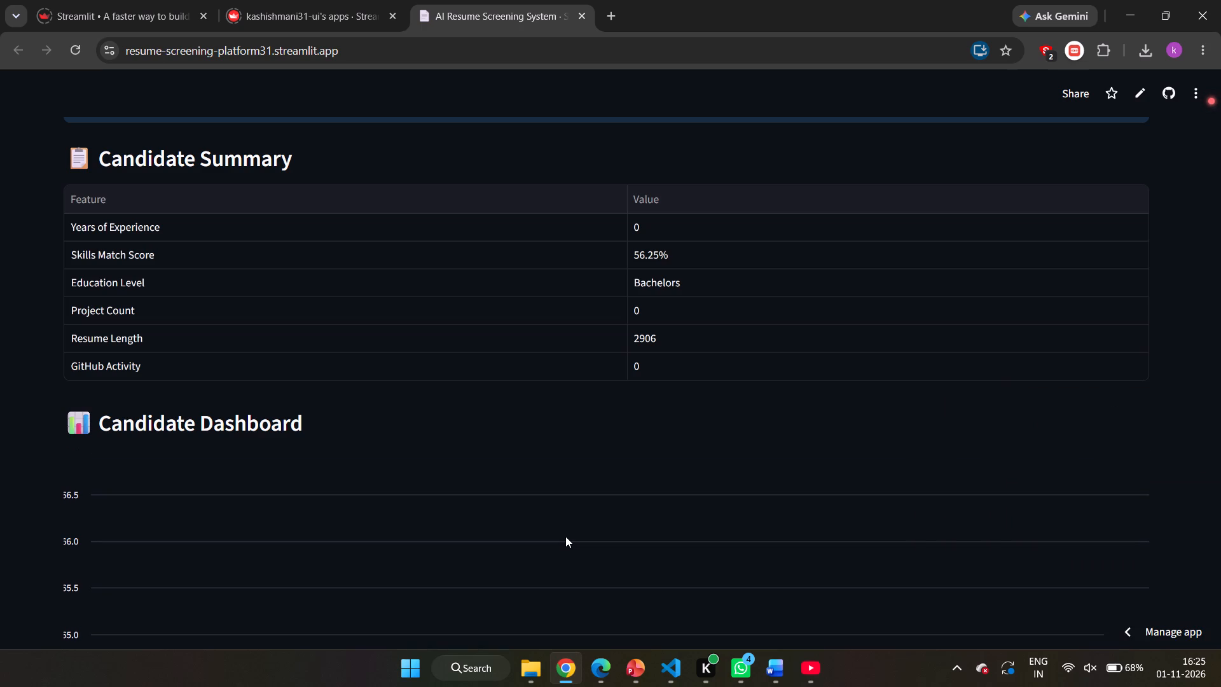
{"action": "scroll", "coordinate": [565, 536], "scroll_direction": "up", "scroll_amount": 1}
{"action": "scroll", "coordinate": [588, 428], "scroll_direction": "down", "scroll_amount": 1}
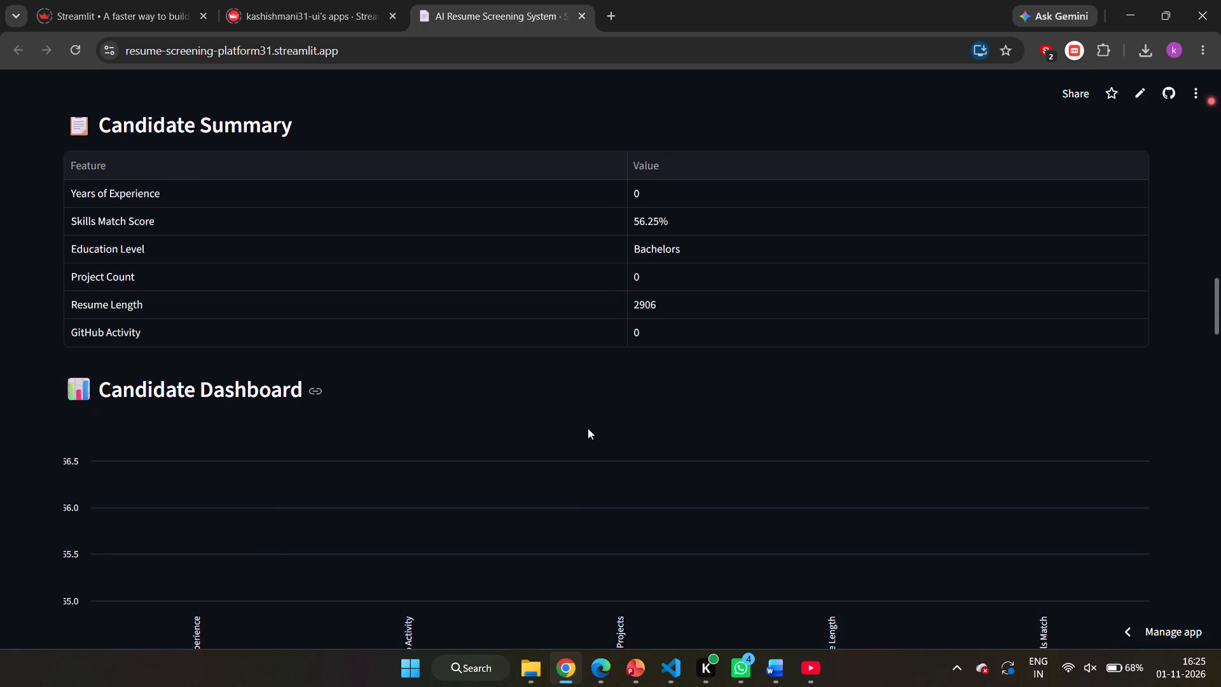
{"action": "scroll", "coordinate": [588, 428], "scroll_direction": "down", "scroll_amount": 1}
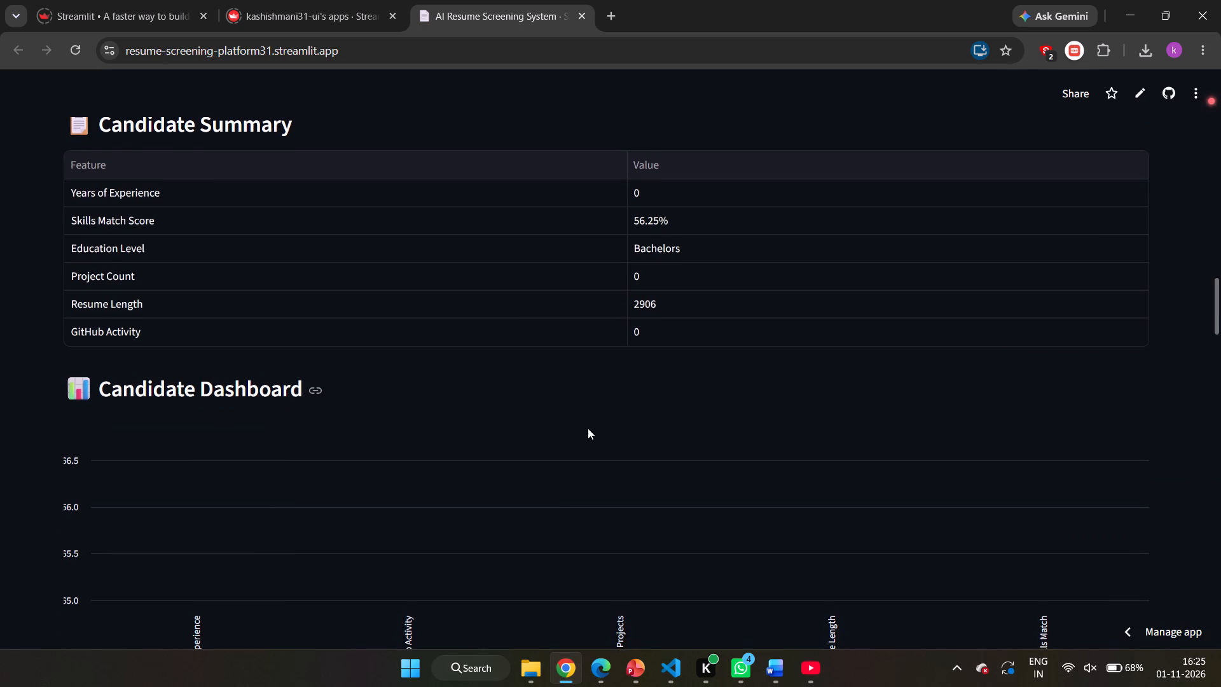
{"action": "scroll", "coordinate": [588, 428], "scroll_direction": "down", "scroll_amount": 3}
{"action": "scroll", "coordinate": [653, 580], "scroll_direction": "down", "scroll_amount": 1}
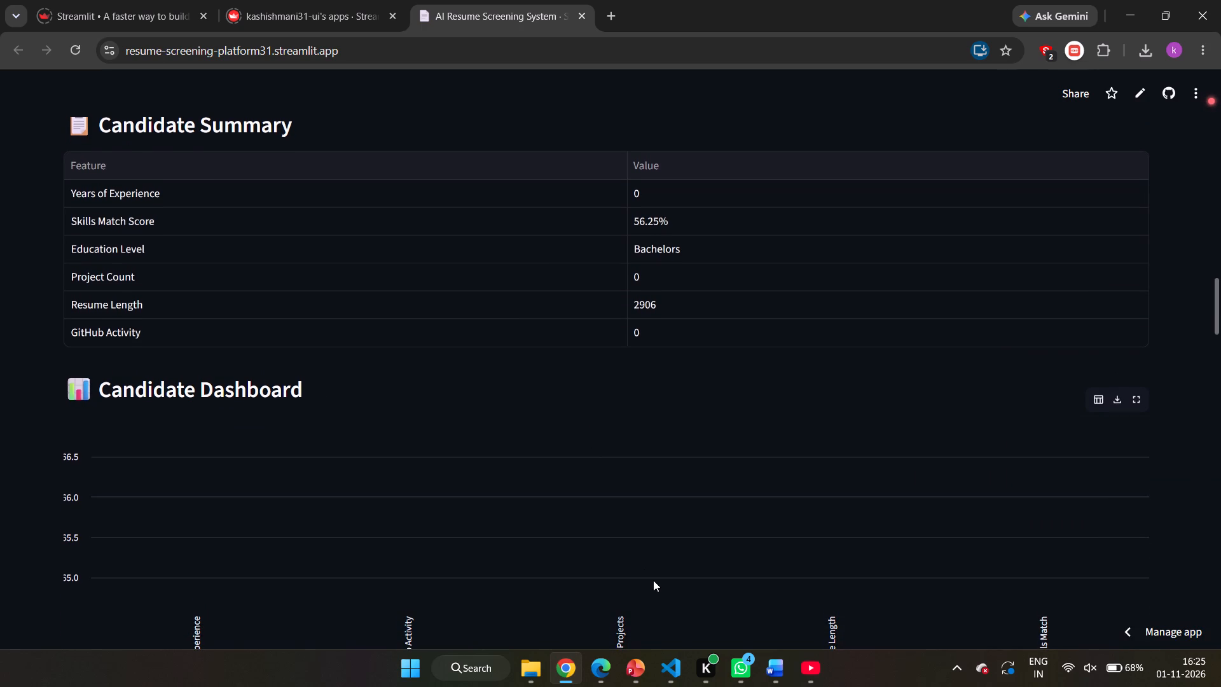
{"action": "scroll", "coordinate": [653, 580], "scroll_direction": "down", "scroll_amount": 2}
{"action": "scroll", "coordinate": [724, 384], "scroll_direction": "down", "scroll_amount": 2}
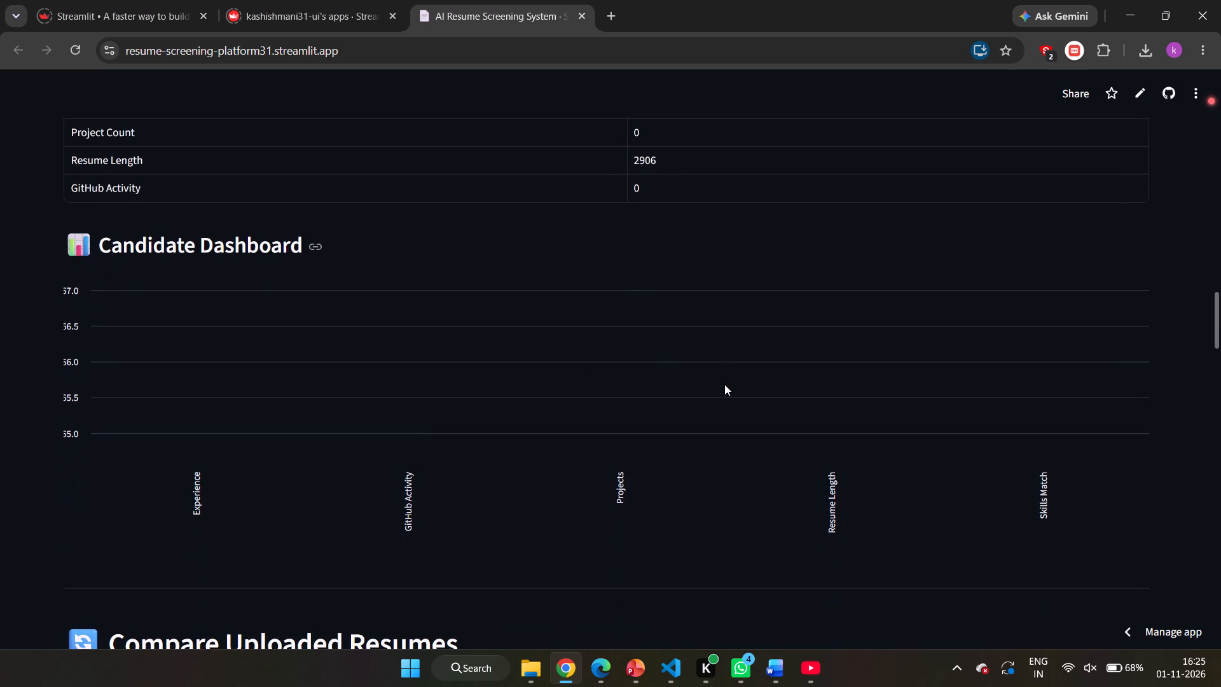
{"action": "scroll", "coordinate": [724, 384], "scroll_direction": "down", "scroll_amount": 2}
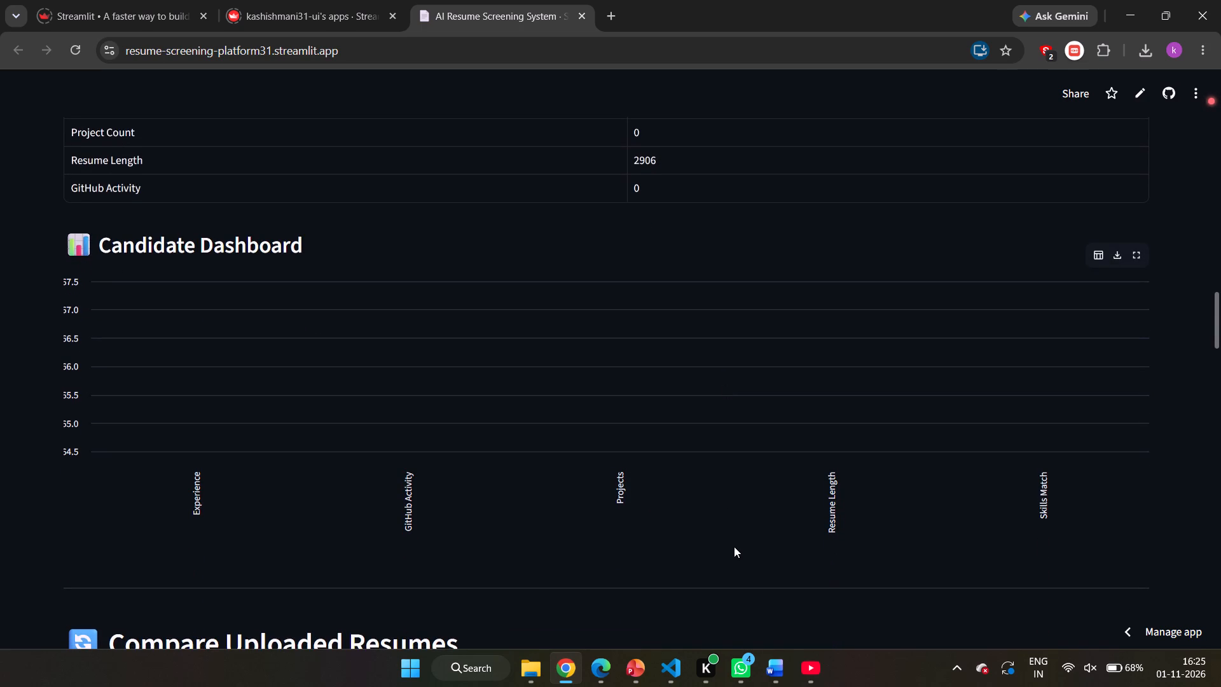
{"action": "scroll", "coordinate": [734, 546], "scroll_direction": "down", "scroll_amount": 4}
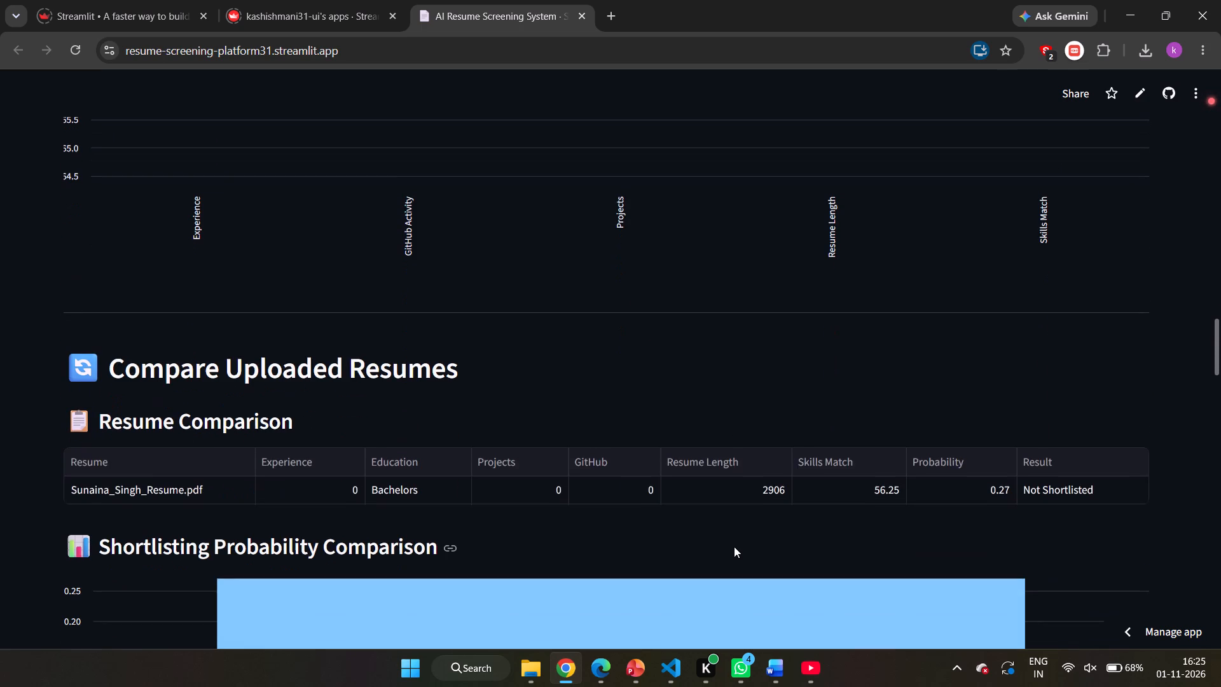
Capture a full-window screenshot of the app with the Screening Result and the full Candidate Summary table in view.
{"action": "scroll", "coordinate": [734, 546], "scroll_direction": "up", "scroll_amount": 2}
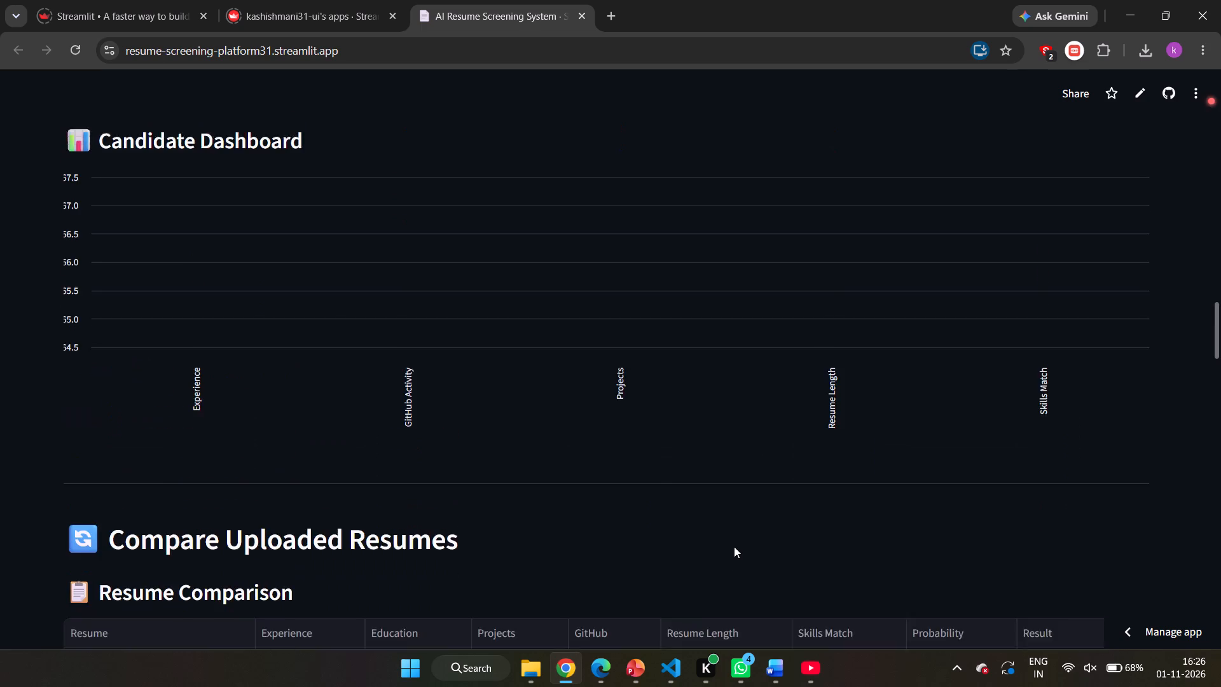
{"action": "scroll", "coordinate": [734, 546], "scroll_direction": "up", "scroll_amount": 2}
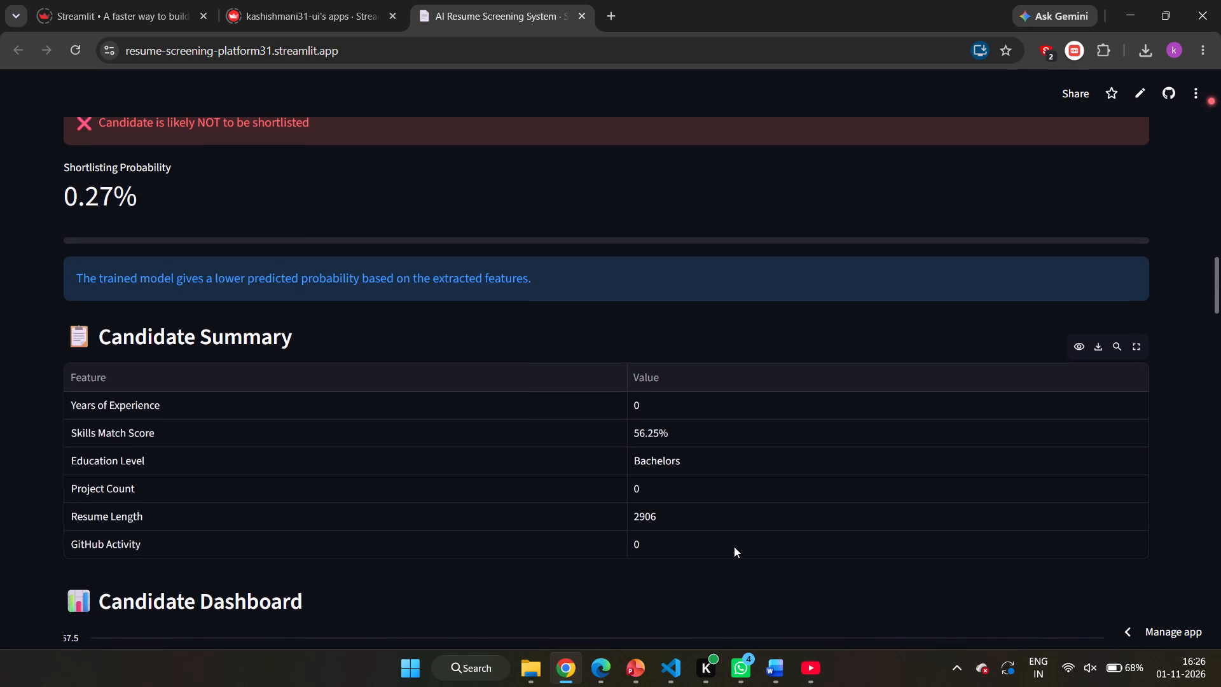
{"action": "scroll", "coordinate": [734, 546], "scroll_direction": "up", "scroll_amount": 2}
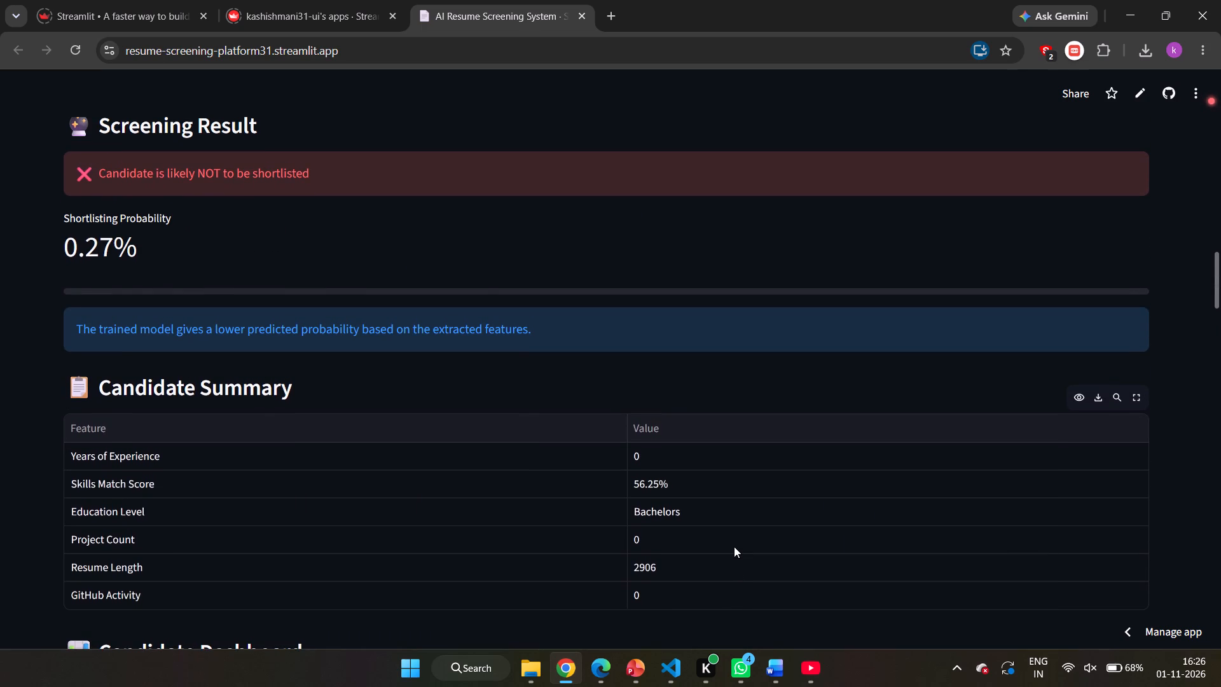
{"action": "scroll", "coordinate": [734, 546], "scroll_direction": "up", "scroll_amount": 1}
{"action": "key", "text": "Print"}
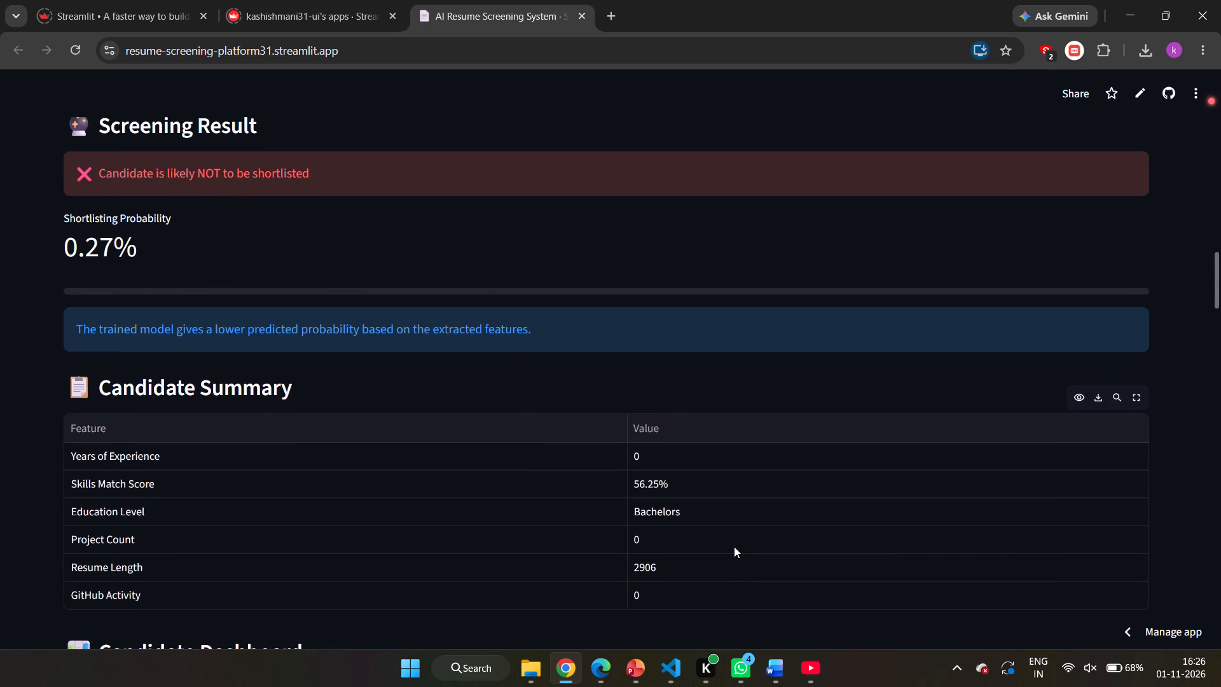
{"action": "left_click", "coordinate": [734, 546]}
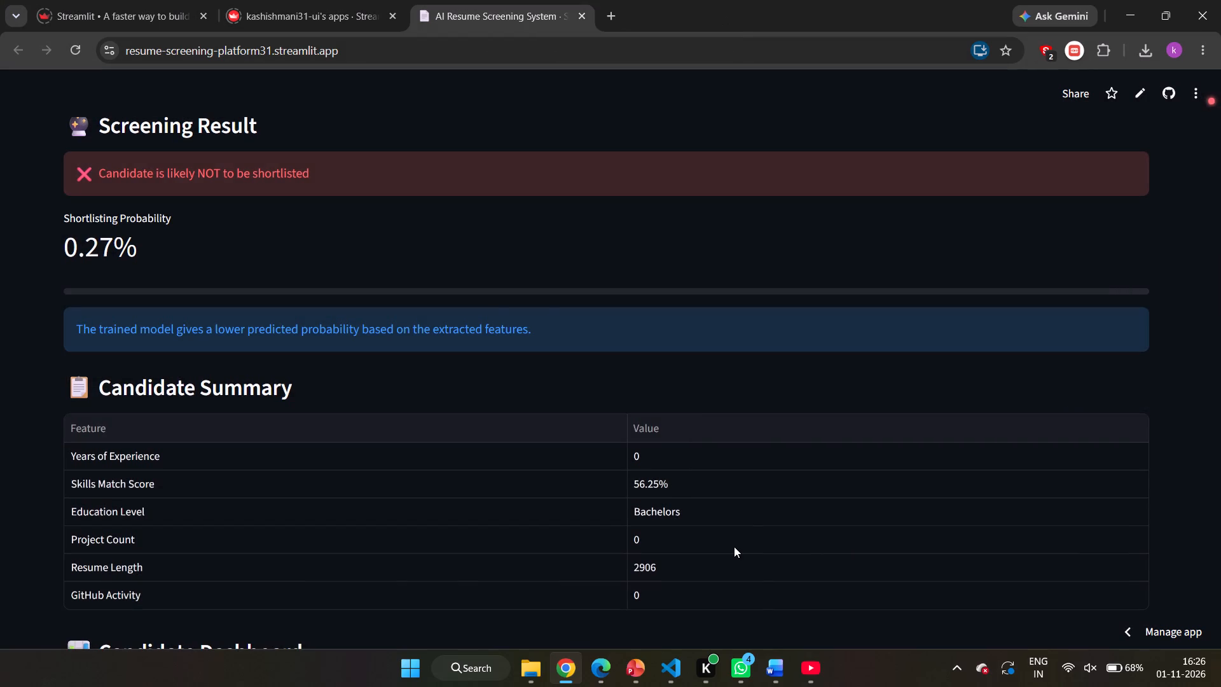
Capture a full-window screenshot of the app's Compare Uploaded Resumes section, including the Resume Comparison table and Shortlisting Probability Comparison chart.
{"action": "scroll", "coordinate": [734, 546], "scroll_direction": "down", "scroll_amount": 6}
{"action": "scroll", "coordinate": [701, 589], "scroll_direction": "down", "scroll_amount": 1}
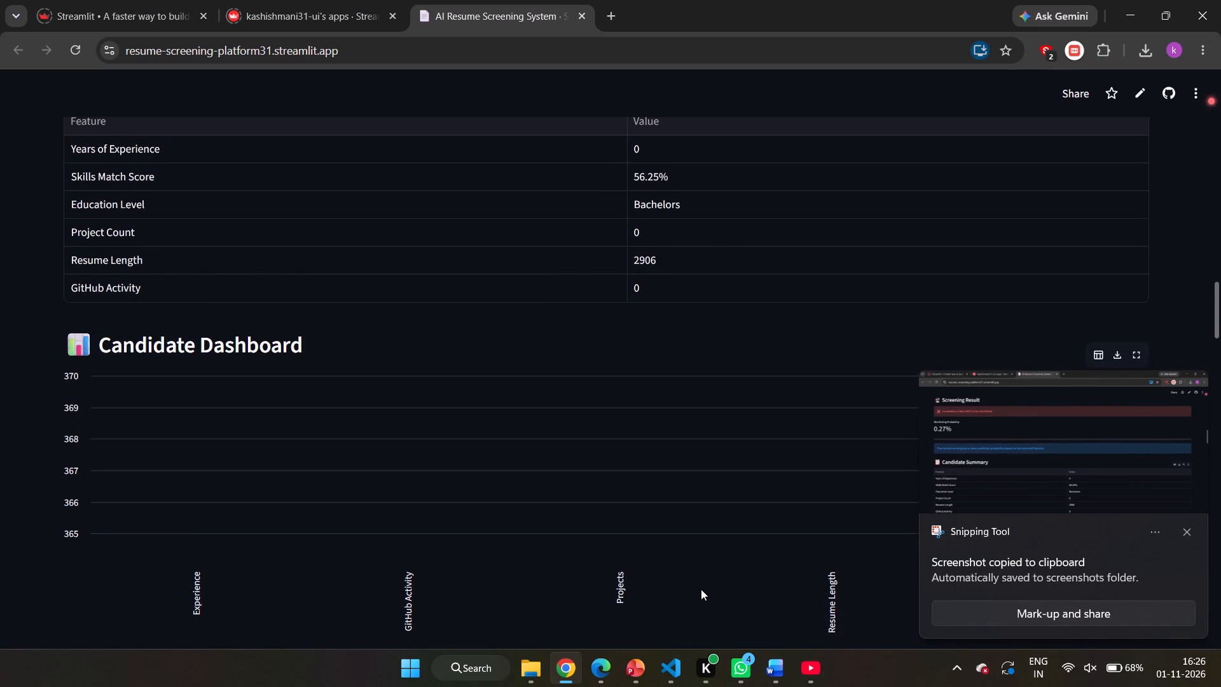
{"action": "scroll", "coordinate": [701, 589], "scroll_direction": "down", "scroll_amount": 4}
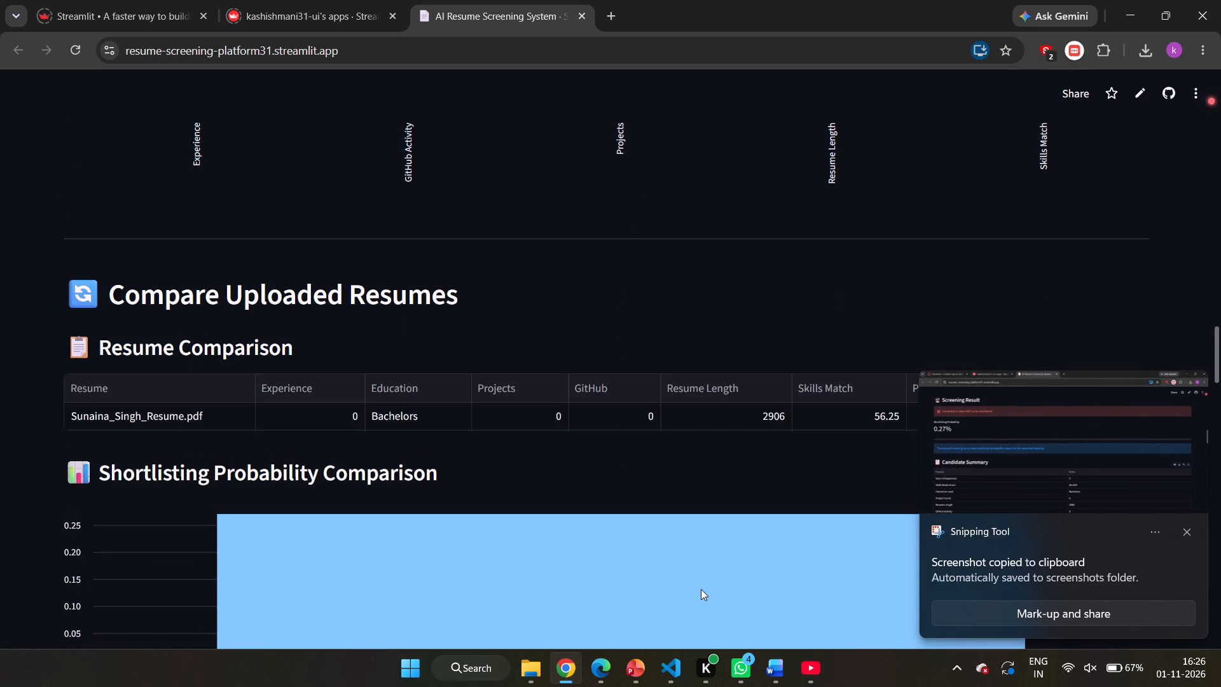
{"action": "scroll", "coordinate": [701, 589], "scroll_direction": "down", "scroll_amount": 4}
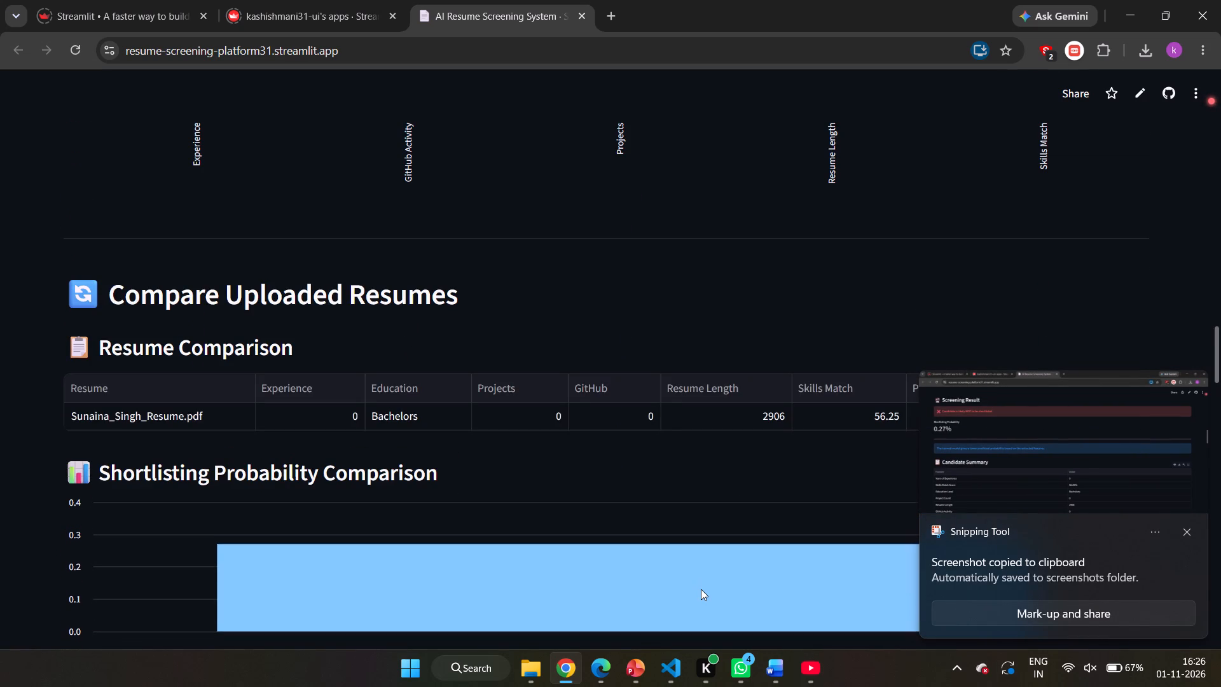
{"action": "scroll", "coordinate": [701, 589], "scroll_direction": "down", "scroll_amount": 5}
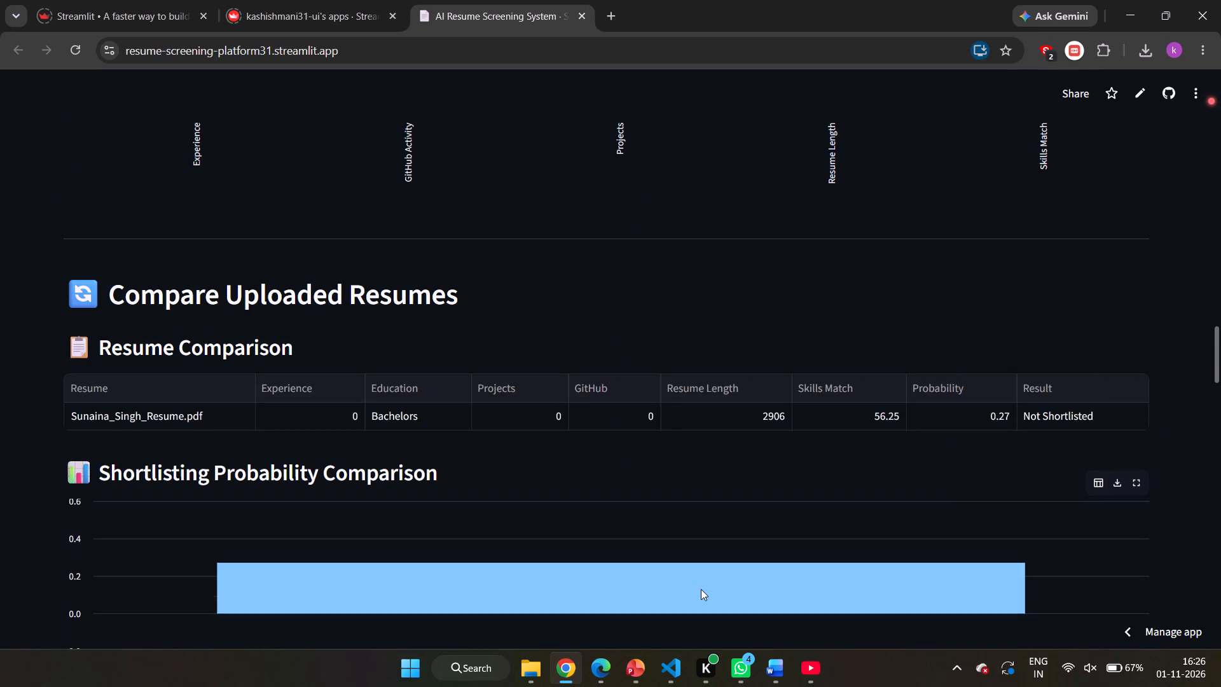
{"action": "scroll", "coordinate": [701, 589], "scroll_direction": "down", "scroll_amount": 1}
{"action": "scroll", "coordinate": [762, 449], "scroll_direction": "down", "scroll_amount": 1}
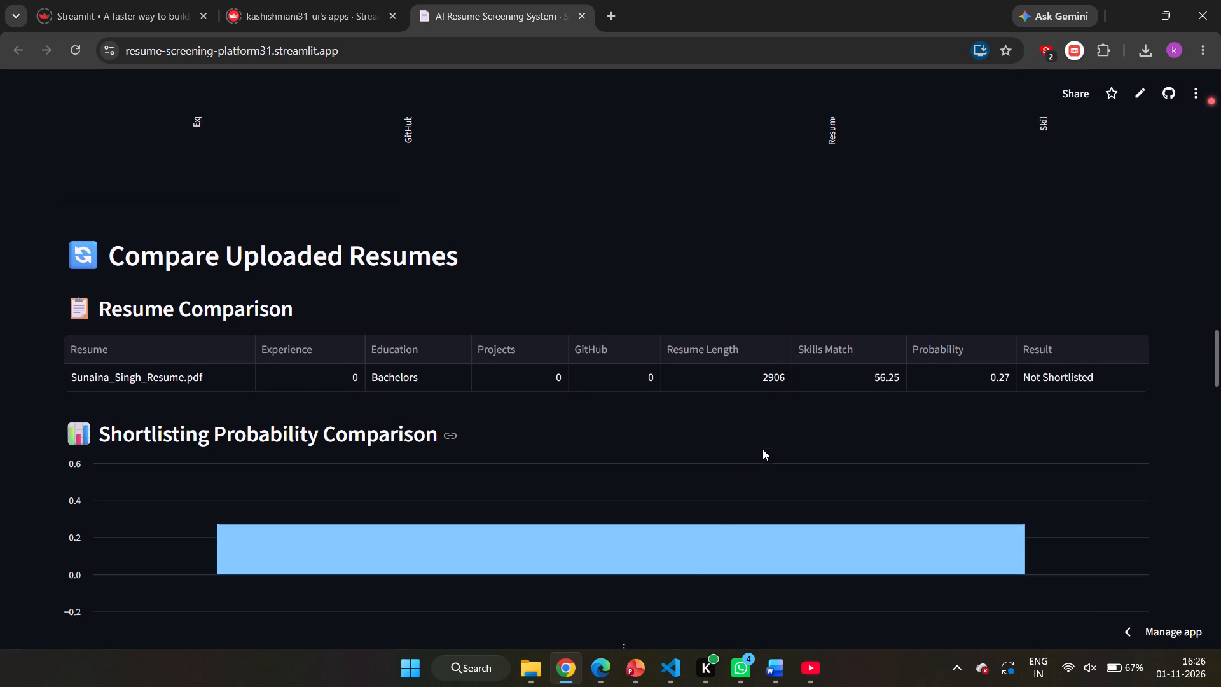
{"action": "scroll", "coordinate": [762, 449], "scroll_direction": "down", "scroll_amount": 2}
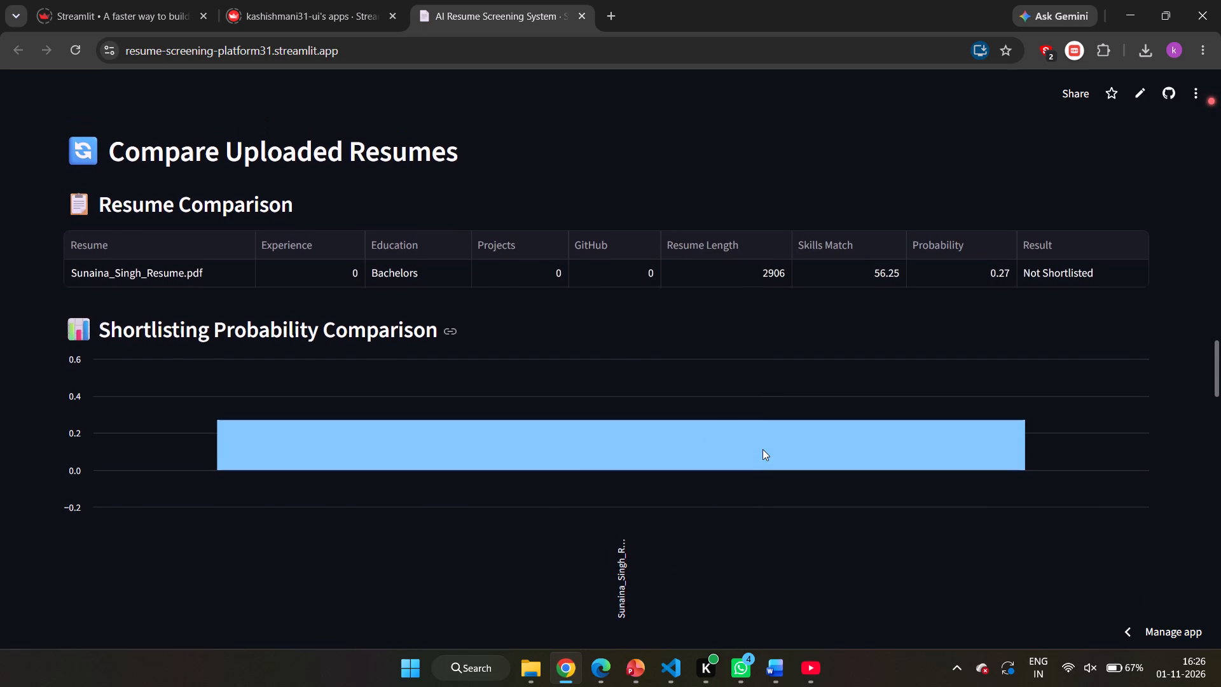
{"action": "scroll", "coordinate": [762, 449], "scroll_direction": "down", "scroll_amount": 1}
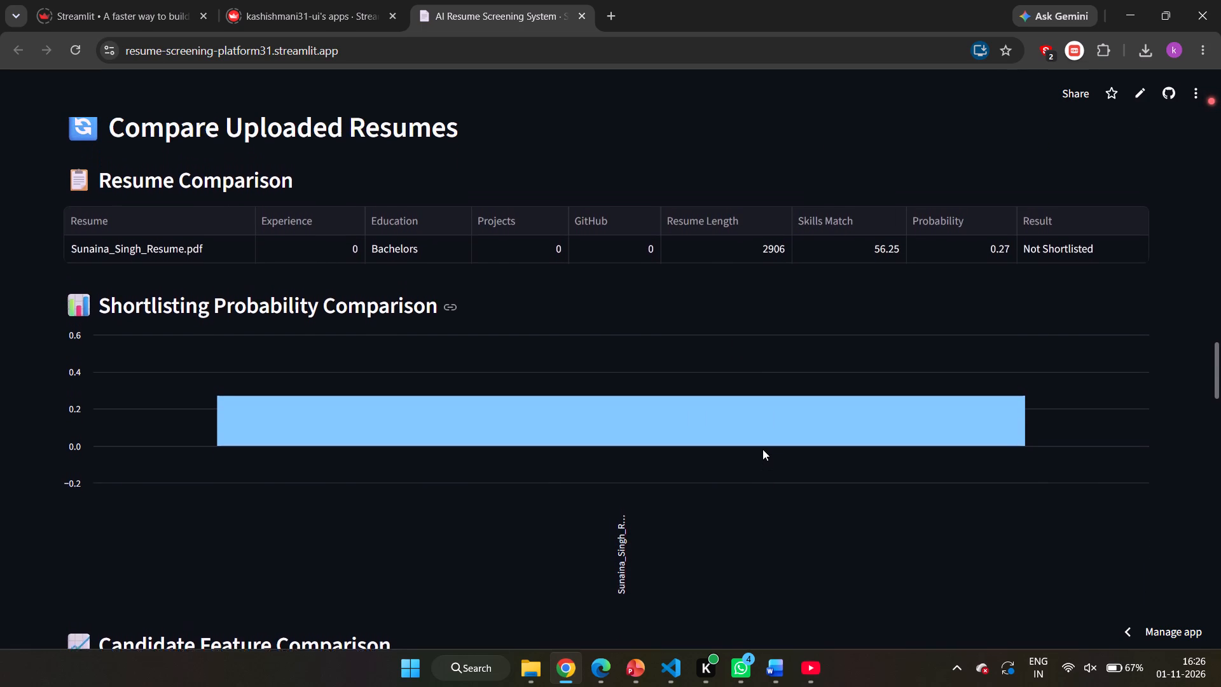
{"action": "scroll", "coordinate": [762, 449], "scroll_direction": "down", "scroll_amount": 2}
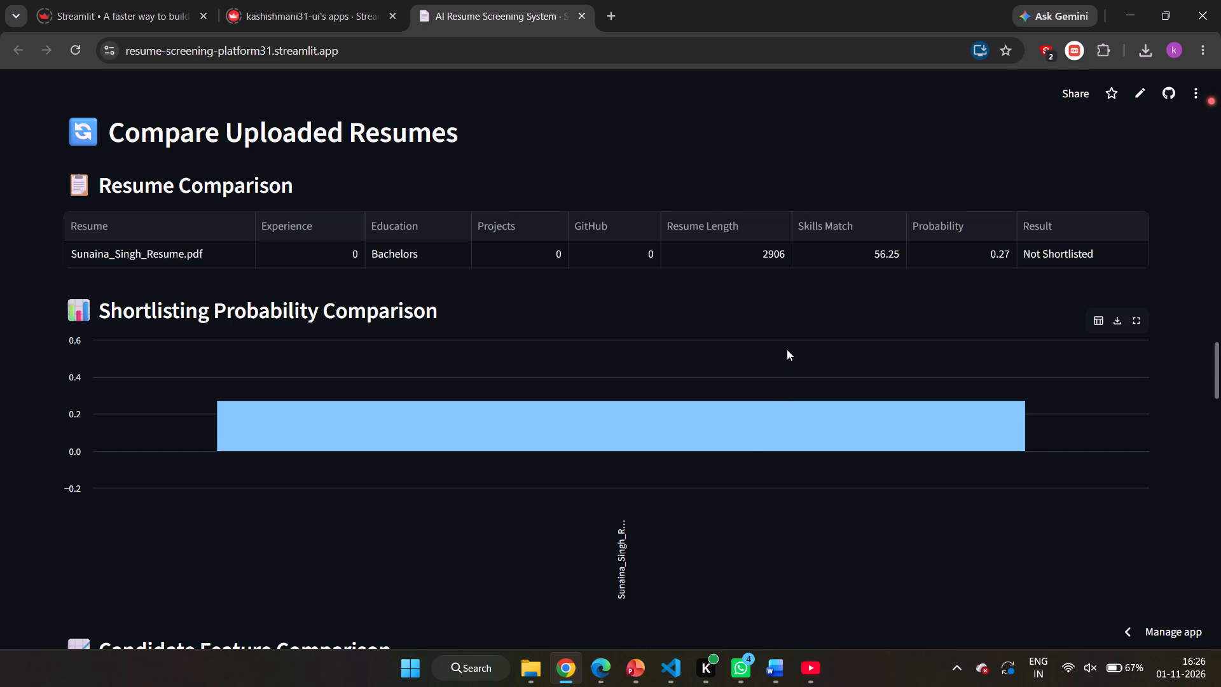
{"action": "scroll", "coordinate": [787, 349], "scroll_direction": "down", "scroll_amount": 4}
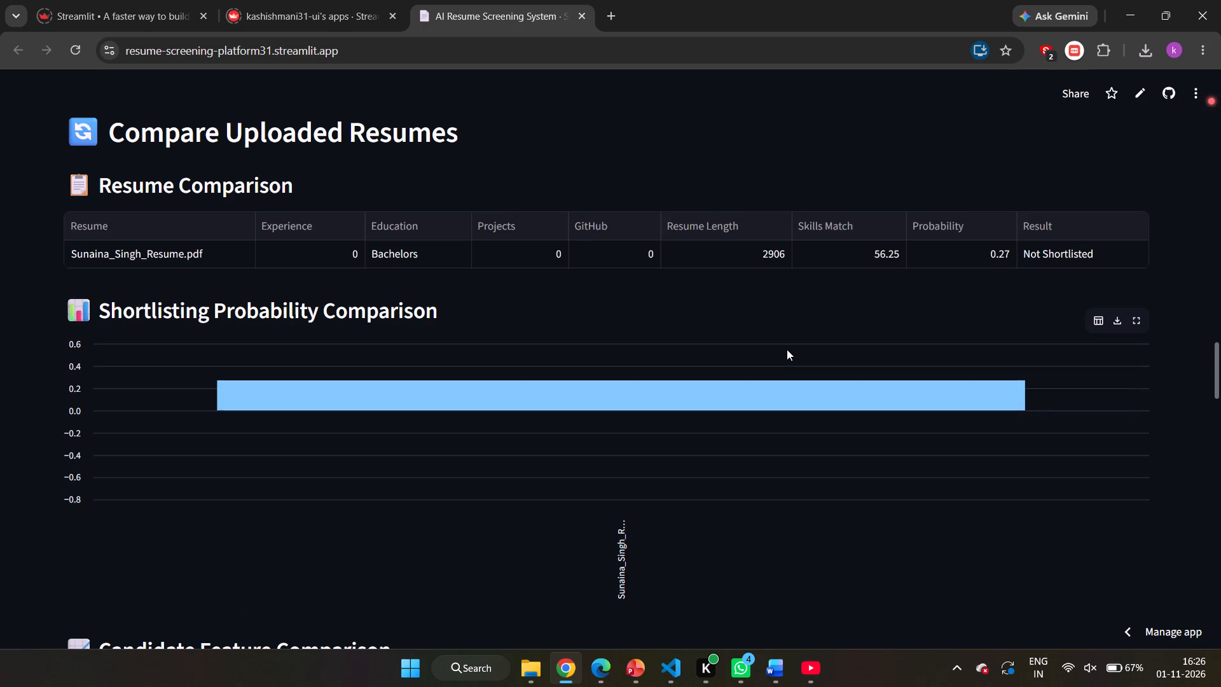
{"action": "scroll", "coordinate": [787, 349], "scroll_direction": "down", "scroll_amount": 1}
{"action": "scroll", "coordinate": [787, 349], "scroll_direction": "up", "scroll_amount": 2}
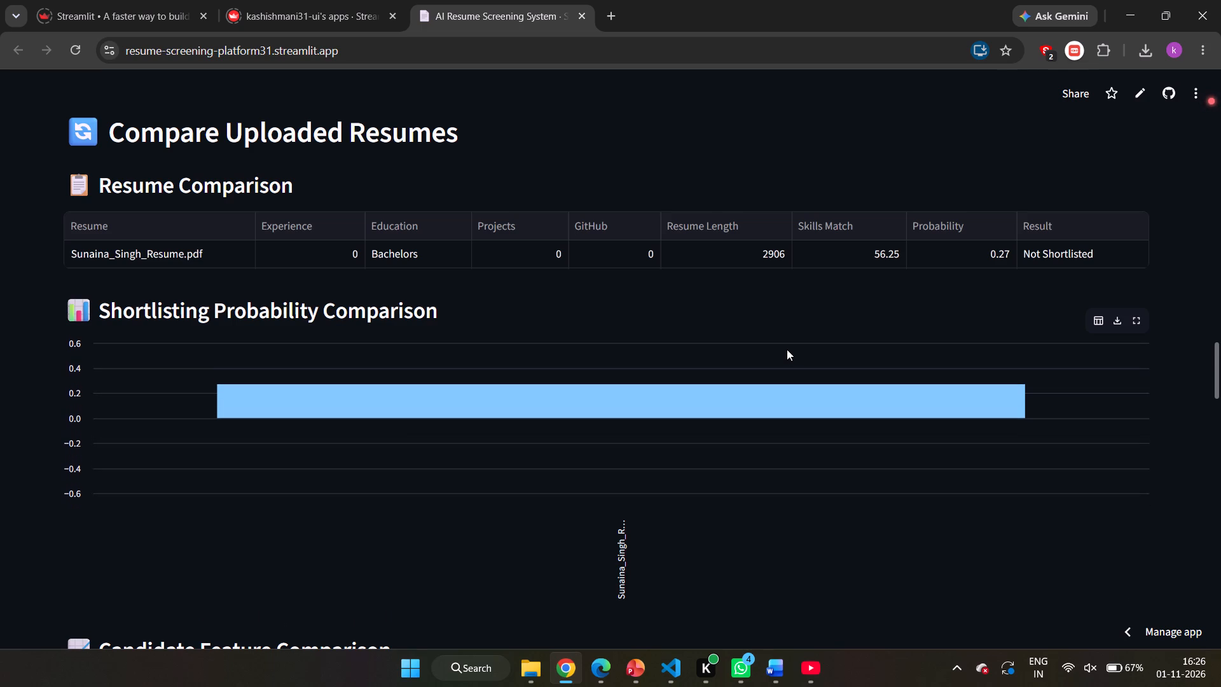
{"action": "scroll", "coordinate": [787, 349], "scroll_direction": "up", "scroll_amount": 3}
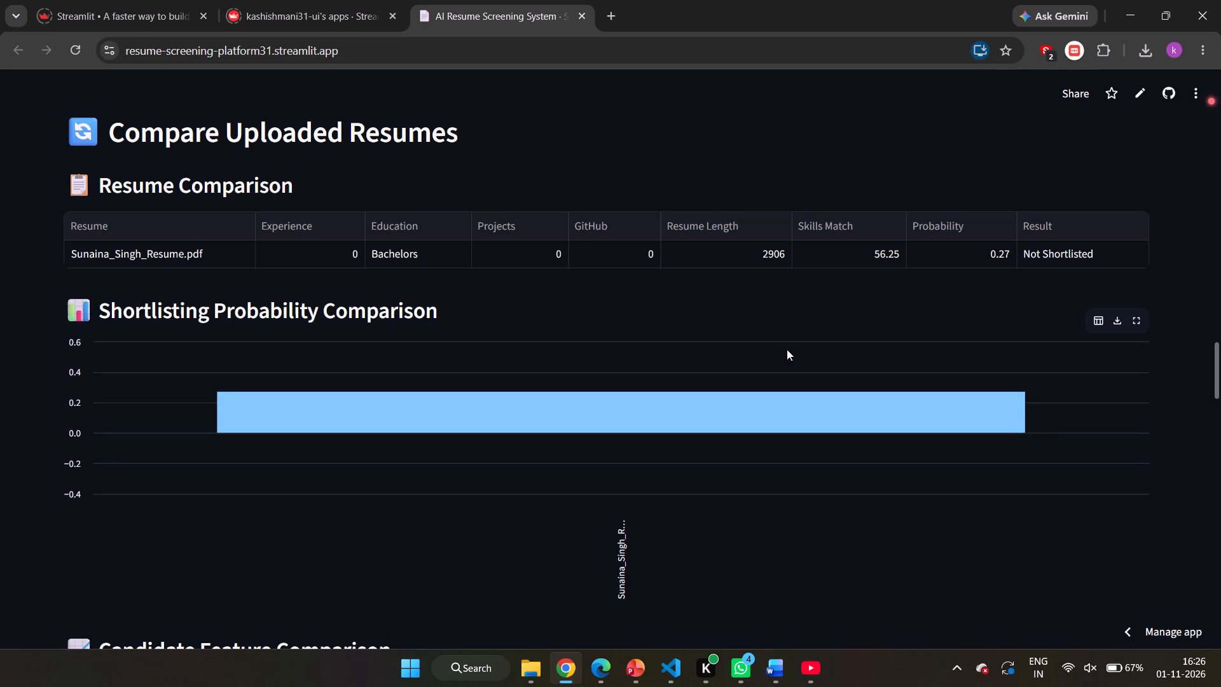
{"action": "scroll", "coordinate": [787, 349], "scroll_direction": "up", "scroll_amount": 1}
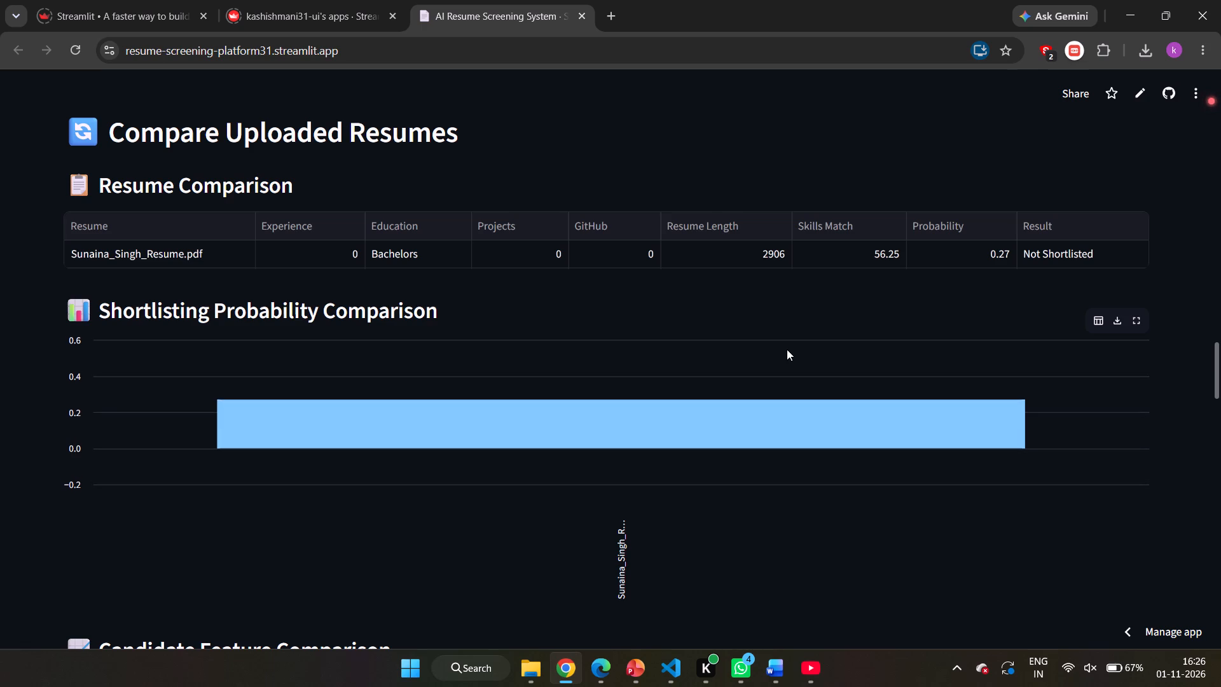
{"action": "scroll", "coordinate": [787, 349], "scroll_direction": "up", "scroll_amount": 1}
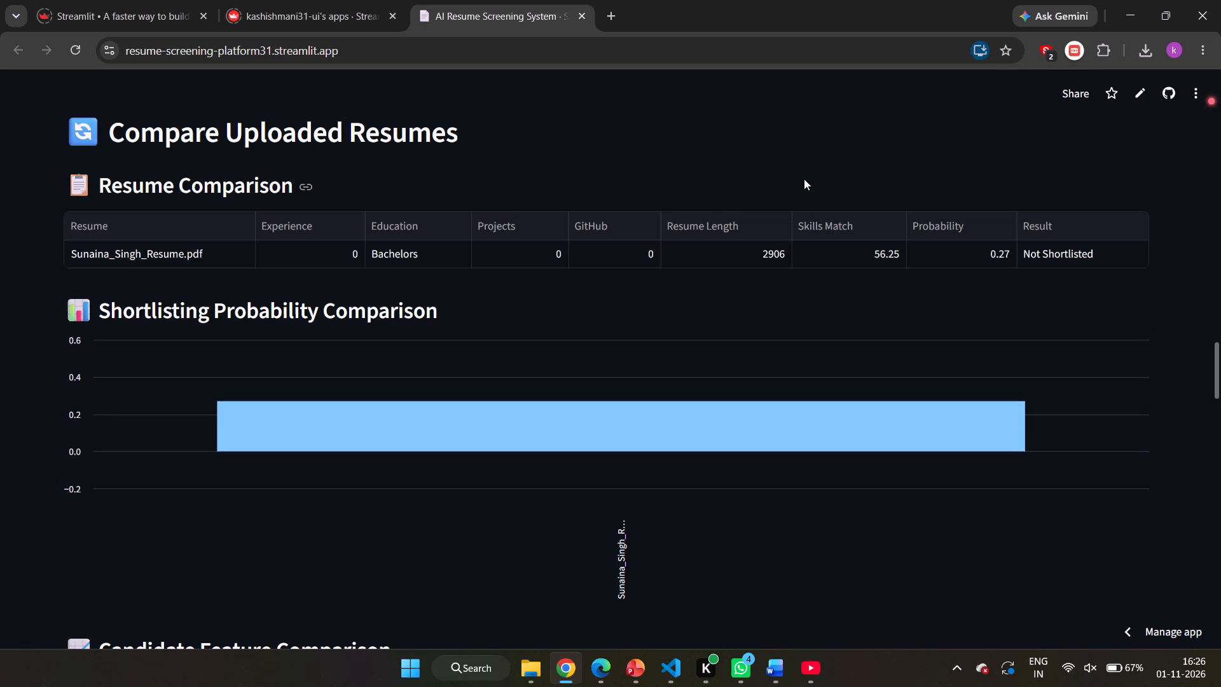
{"action": "key", "text": "Print"}
{"action": "left_click", "coordinate": [414, 176]}
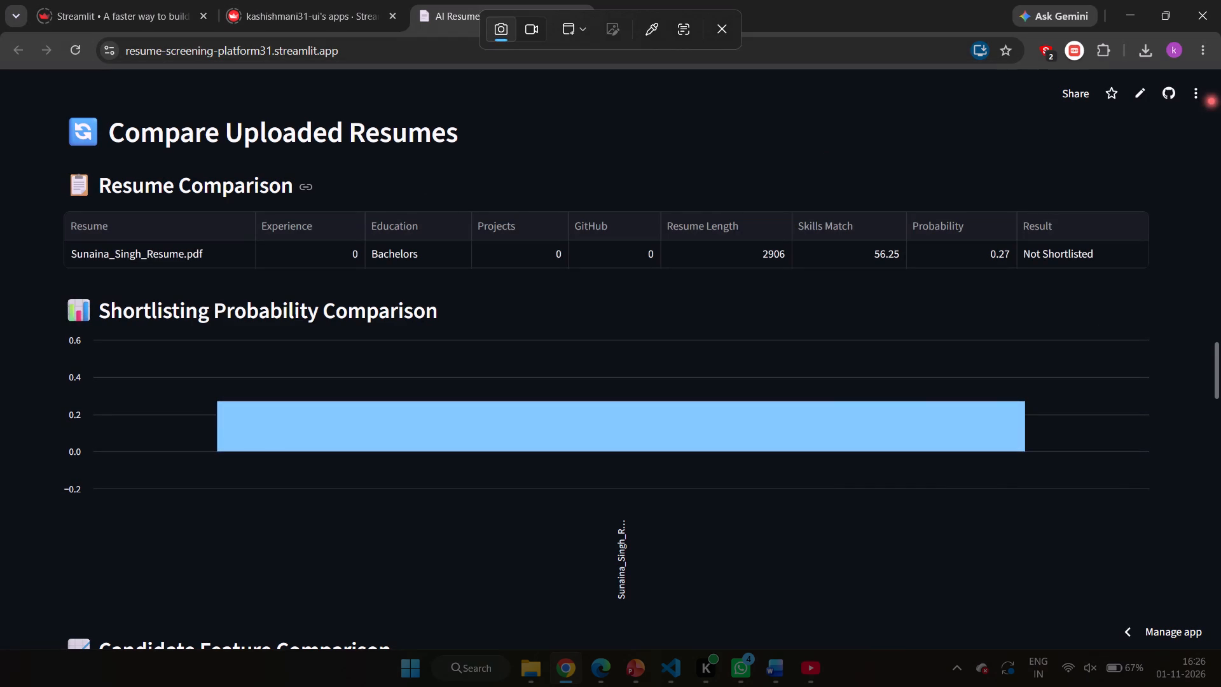
Look through the rest of the app, from Candidate Feature Comparison through Model Comparison and Important Features to Project Workflow.
{"action": "scroll", "coordinate": [414, 176], "scroll_direction": "down", "scroll_amount": 4}
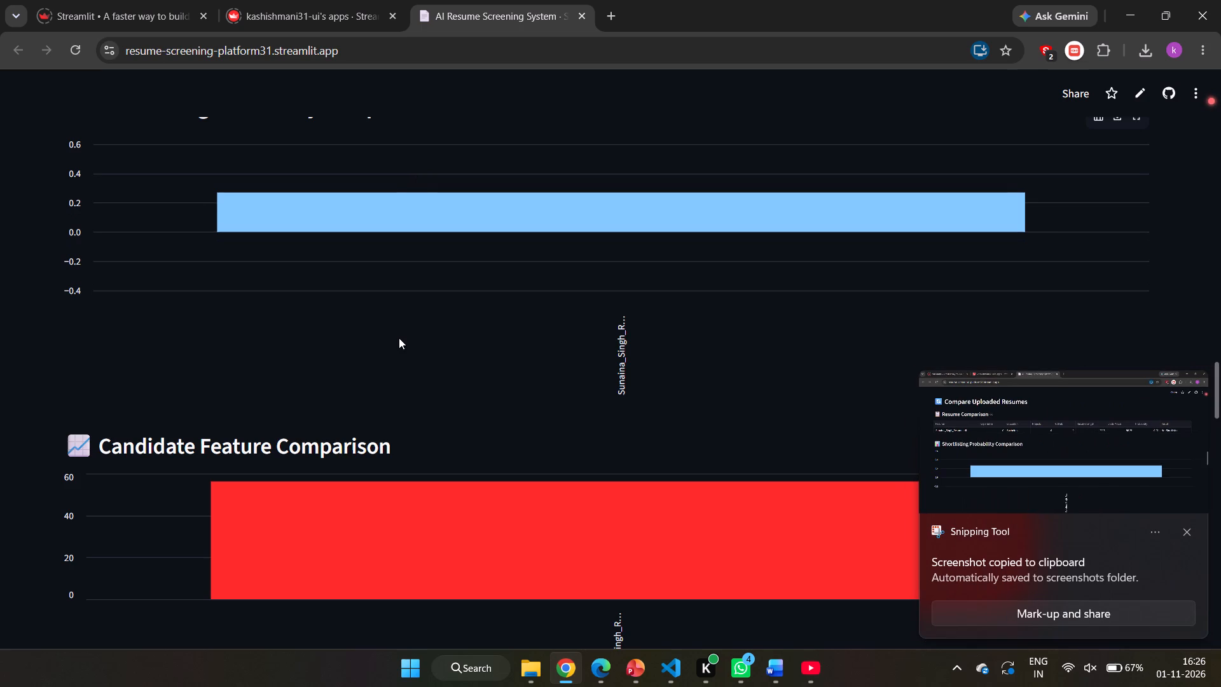
{"action": "scroll", "coordinate": [399, 338], "scroll_direction": "down", "scroll_amount": 4}
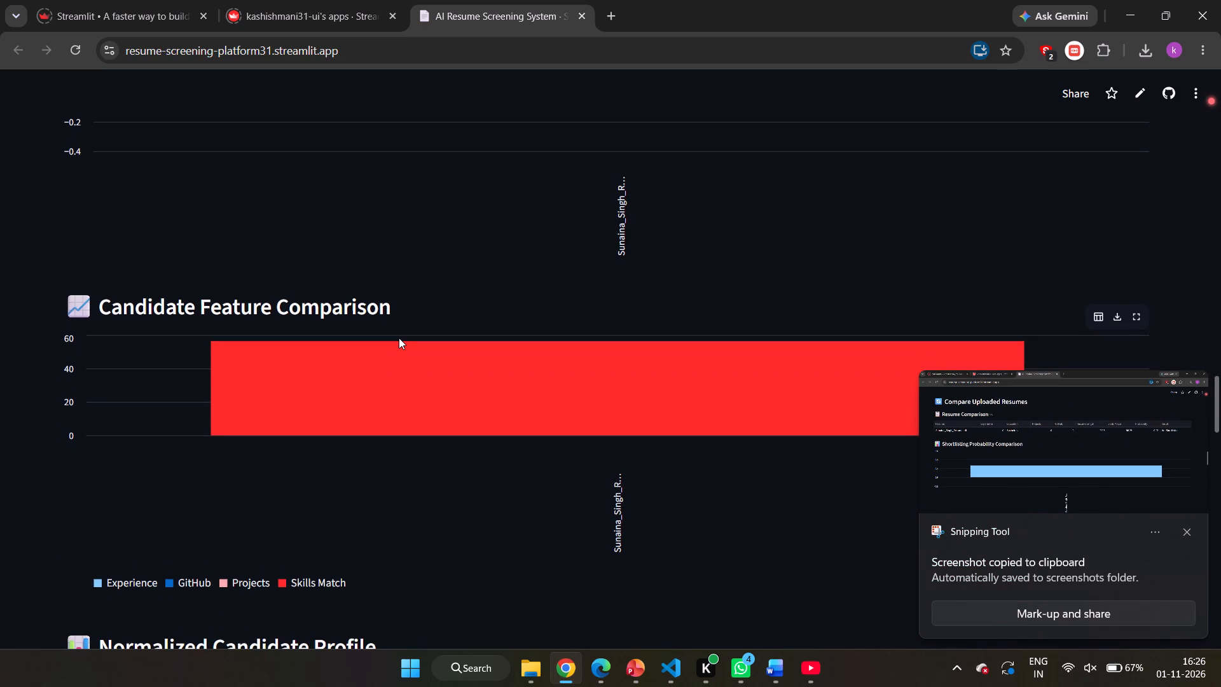
{"action": "scroll", "coordinate": [399, 338], "scroll_direction": "down", "scroll_amount": 3}
{"action": "scroll", "coordinate": [399, 338], "scroll_direction": "up", "scroll_amount": 1}
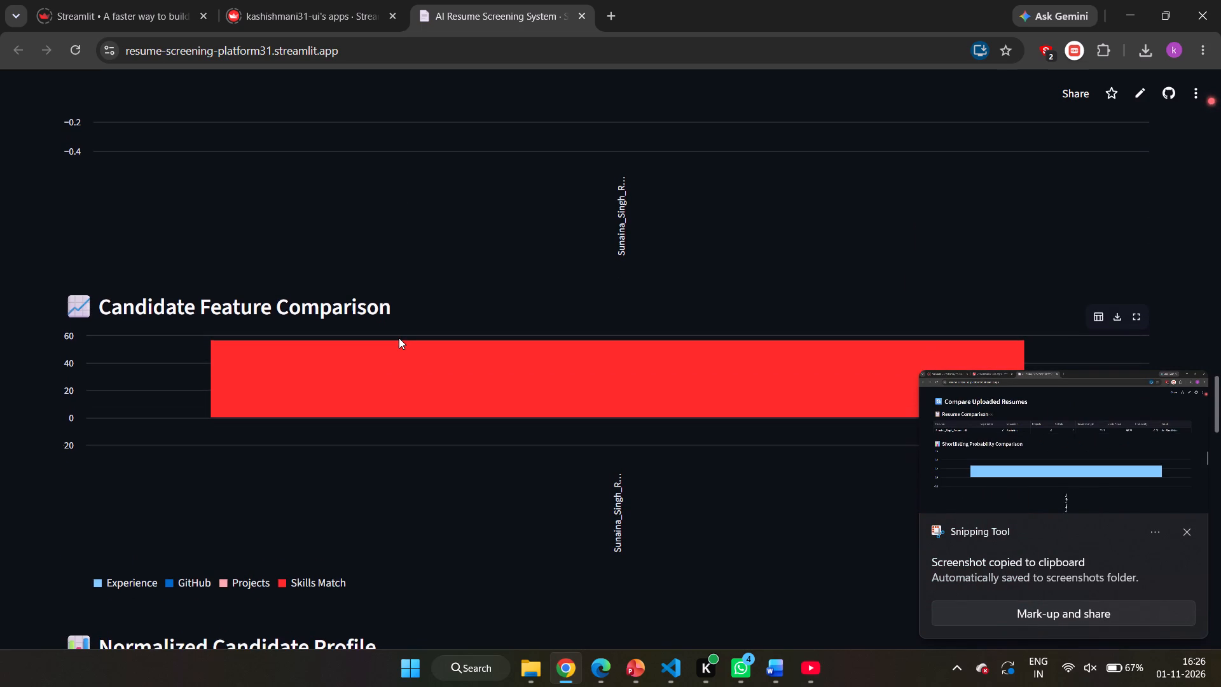
{"action": "scroll", "coordinate": [399, 338], "scroll_direction": "up", "scroll_amount": 1}
{"action": "scroll", "coordinate": [417, 489], "scroll_direction": "down", "scroll_amount": 4}
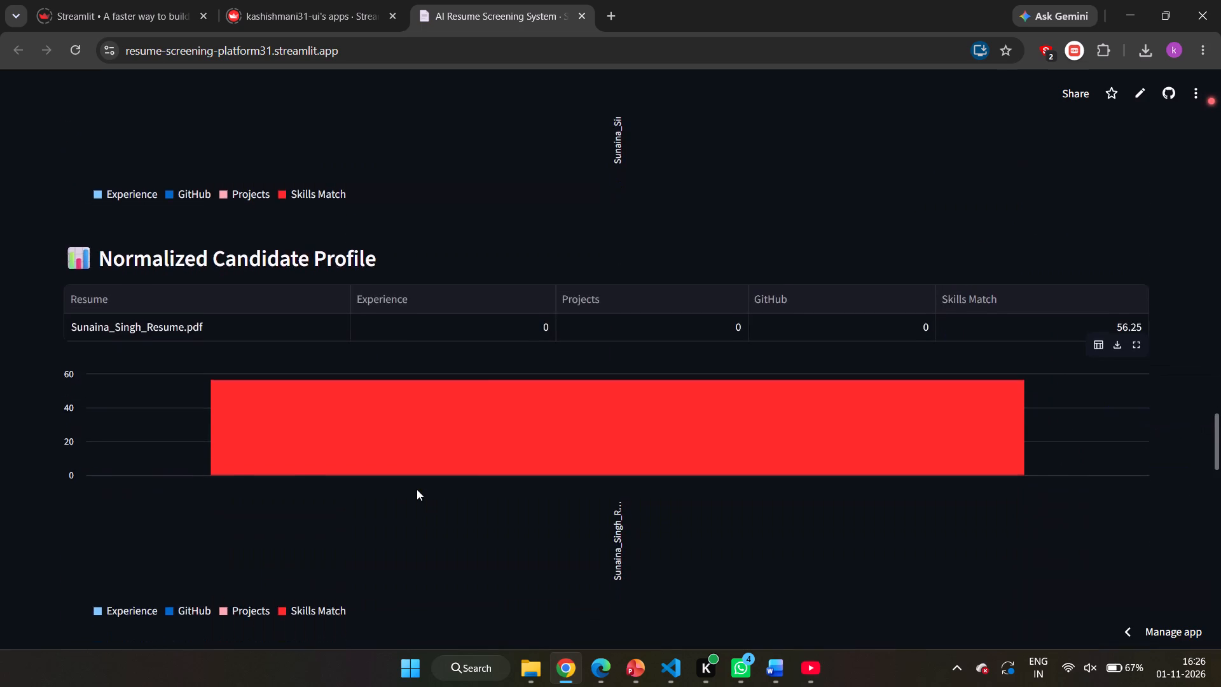
{"action": "scroll", "coordinate": [417, 489], "scroll_direction": "down", "scroll_amount": 5}
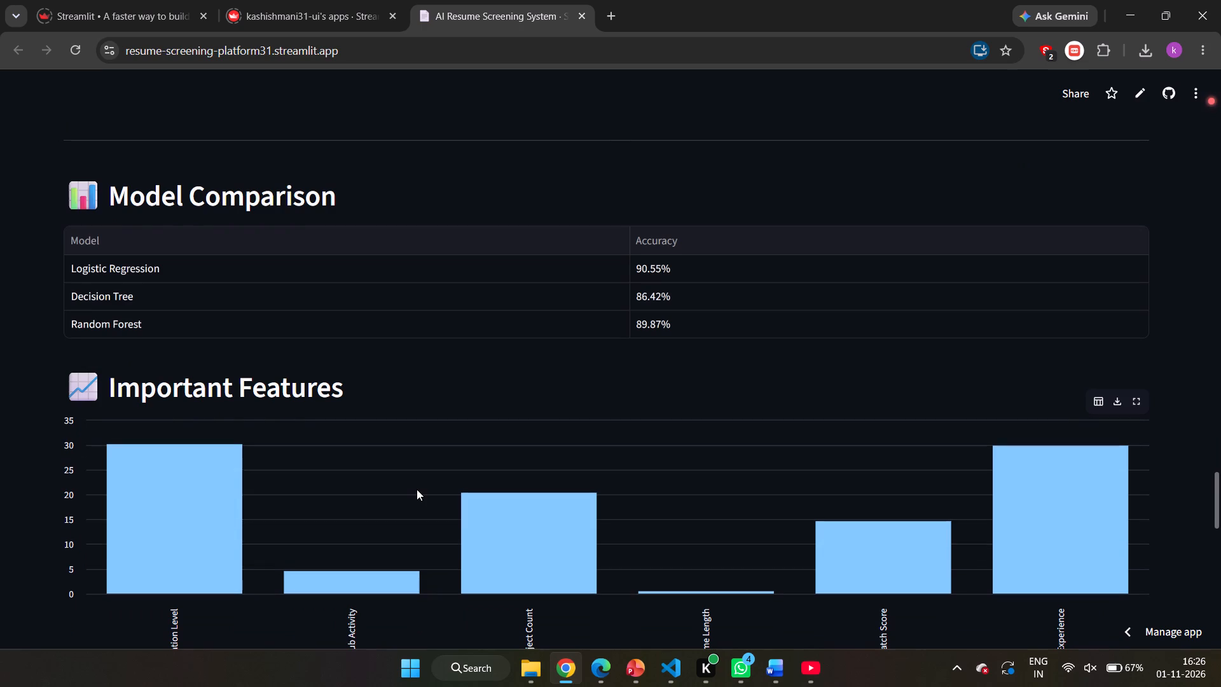
{"action": "scroll", "coordinate": [417, 489], "scroll_direction": "down", "scroll_amount": 1}
{"action": "scroll", "coordinate": [483, 351], "scroll_direction": "down", "scroll_amount": 7}
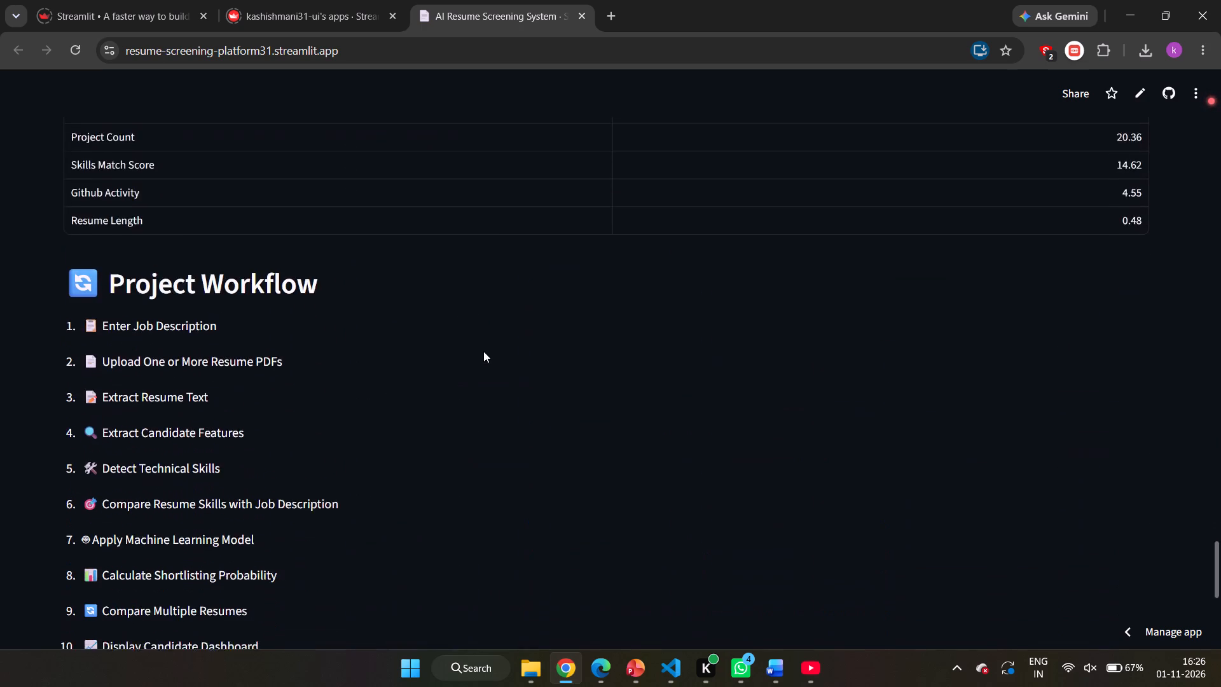
{"action": "left_click", "coordinate": [781, 676]}
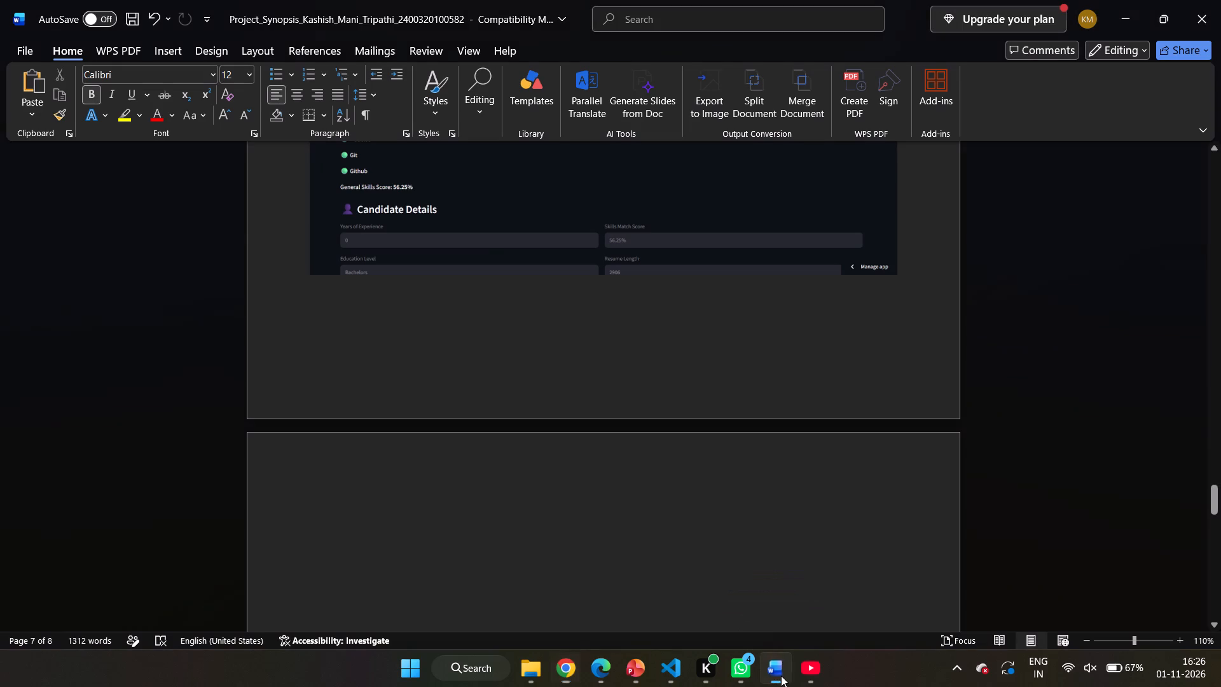
{"action": "left_click", "coordinate": [721, 499]}
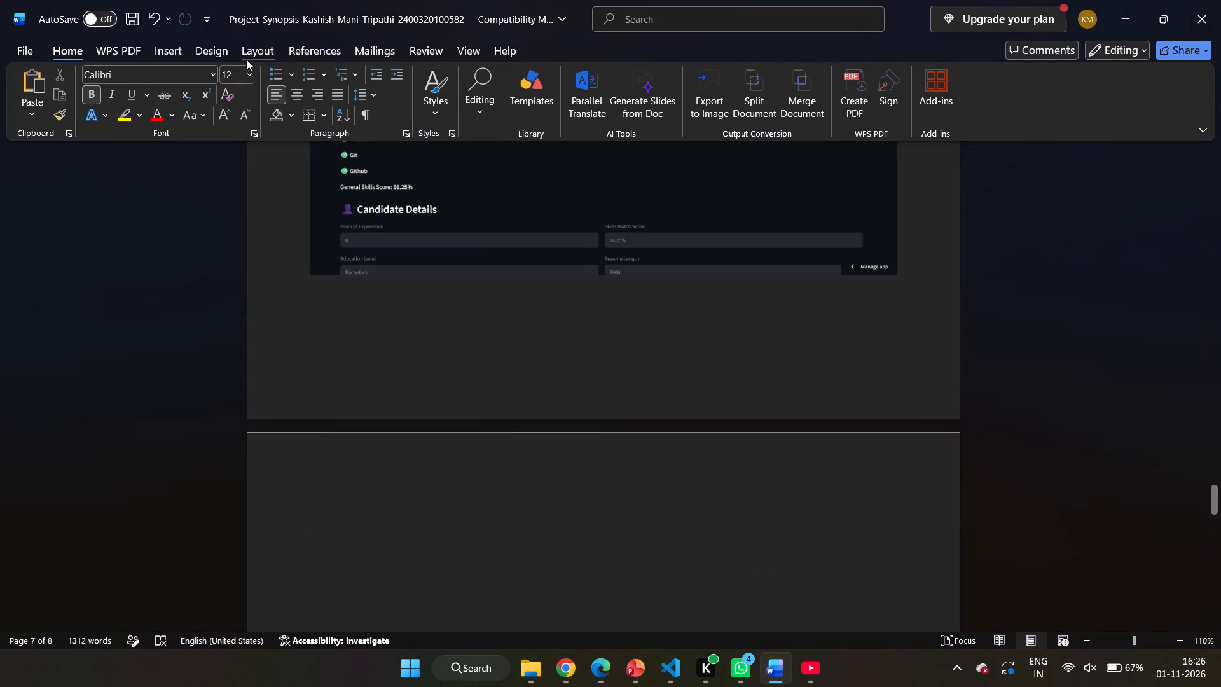
{"action": "left_click", "coordinate": [311, 475]}
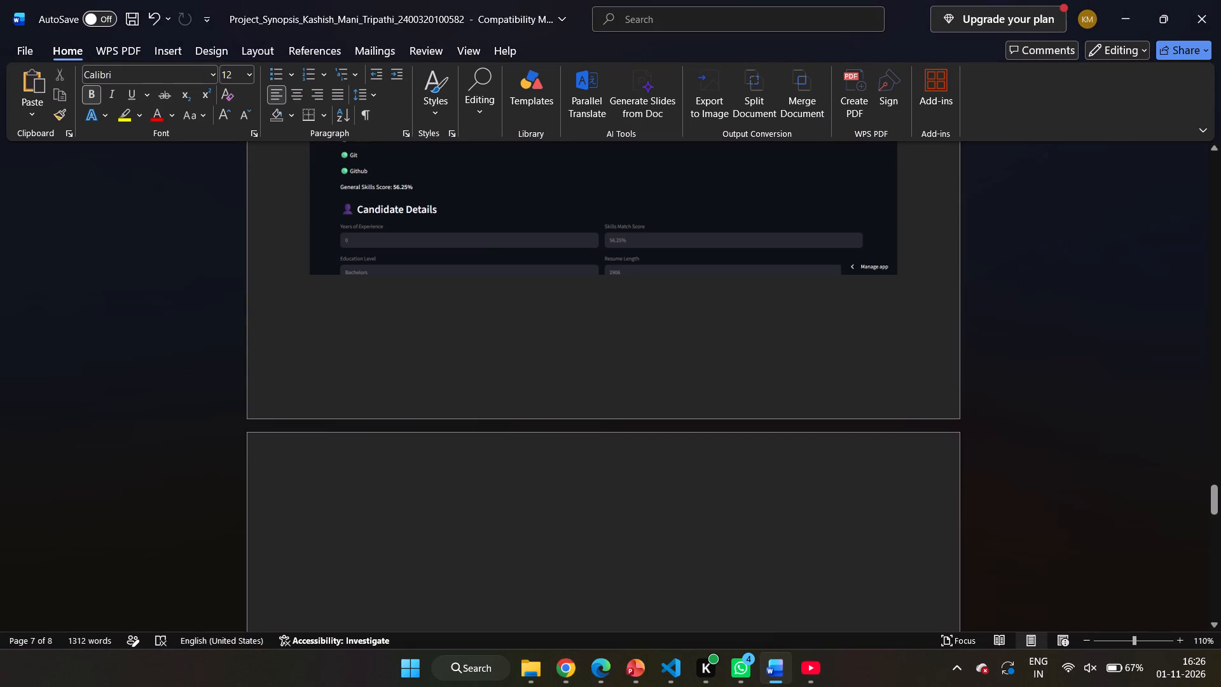
{"action": "left_click", "coordinate": [311, 475]}
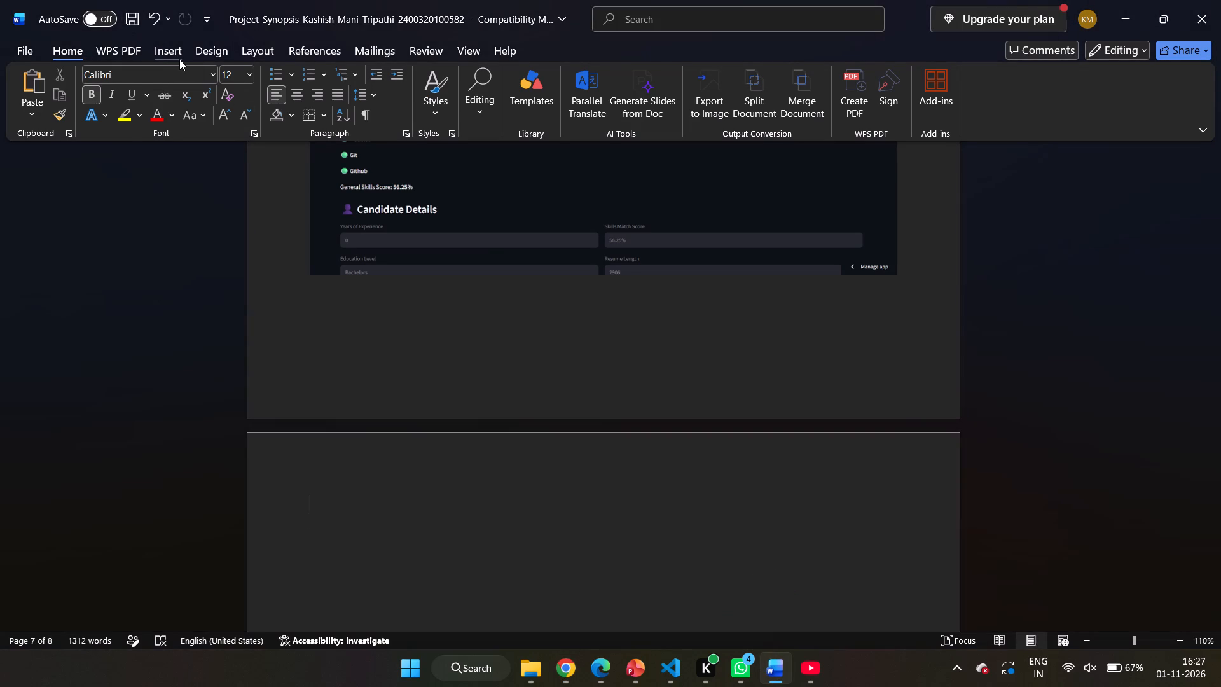
{"action": "left_click", "coordinate": [179, 59]}
{"action": "left_click", "coordinate": [179, 84]}
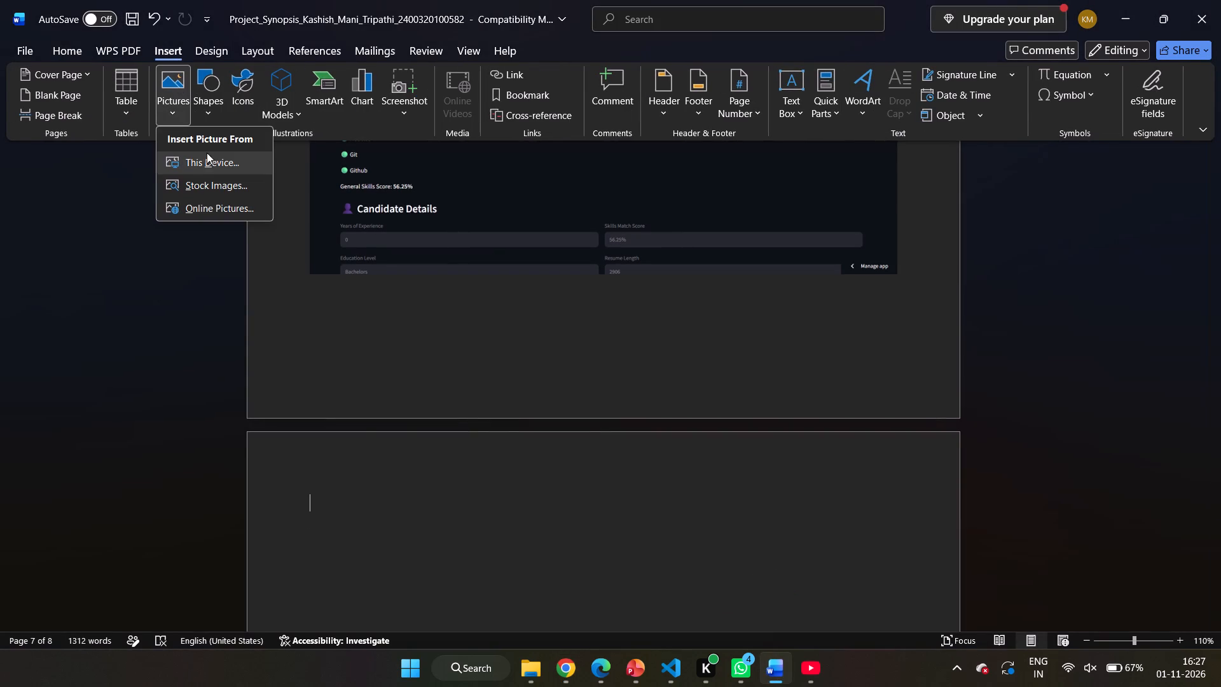
{"action": "left_click", "coordinate": [209, 159]}
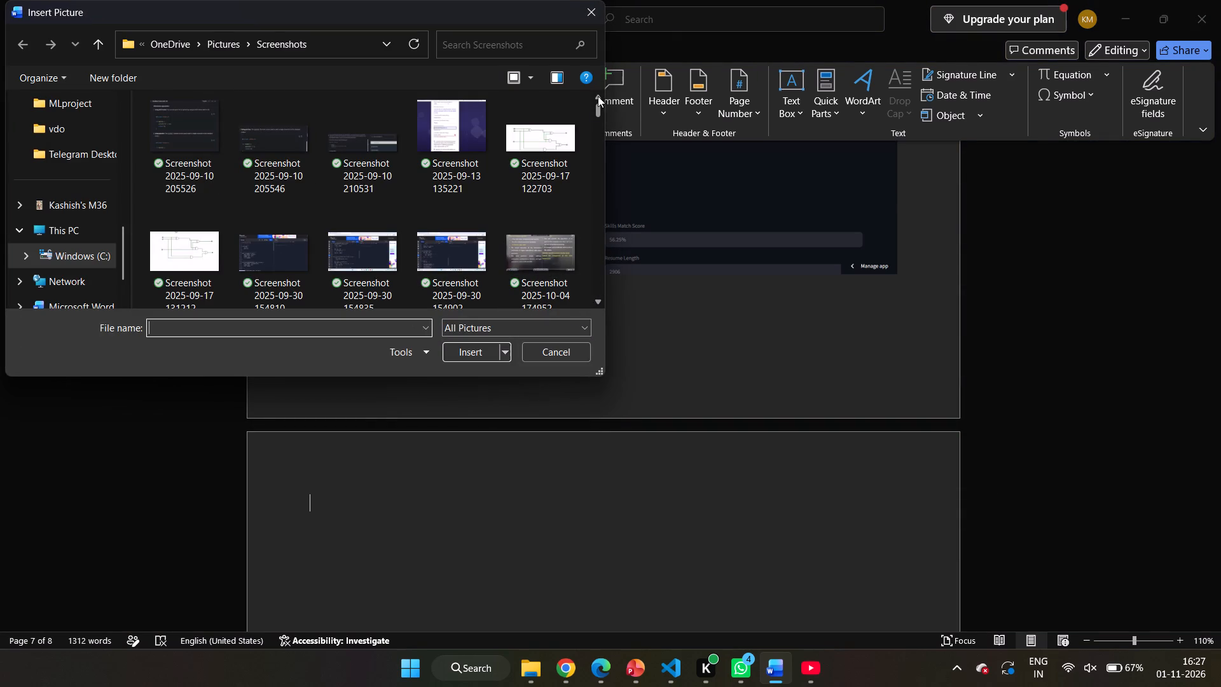
{"action": "left_click_drag", "start_coordinate": [595, 109], "coordinate": [599, 294]}
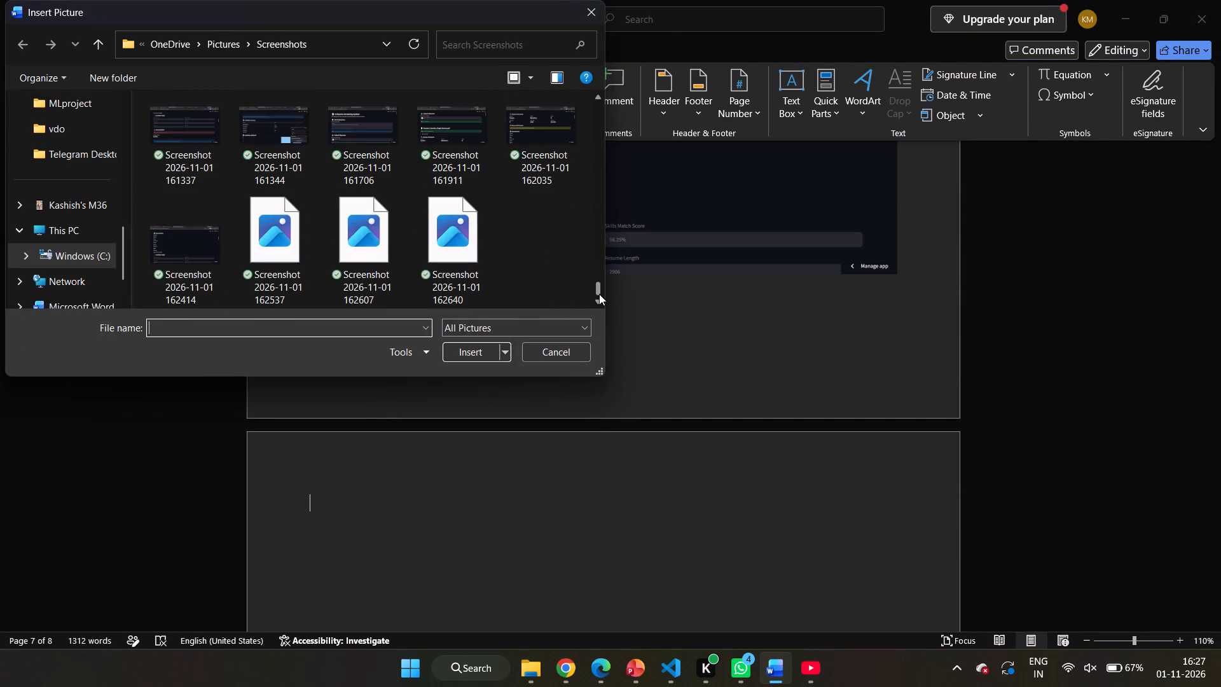
{"action": "left_click", "coordinate": [264, 244]}
{"action": "left_click", "coordinate": [469, 352]}
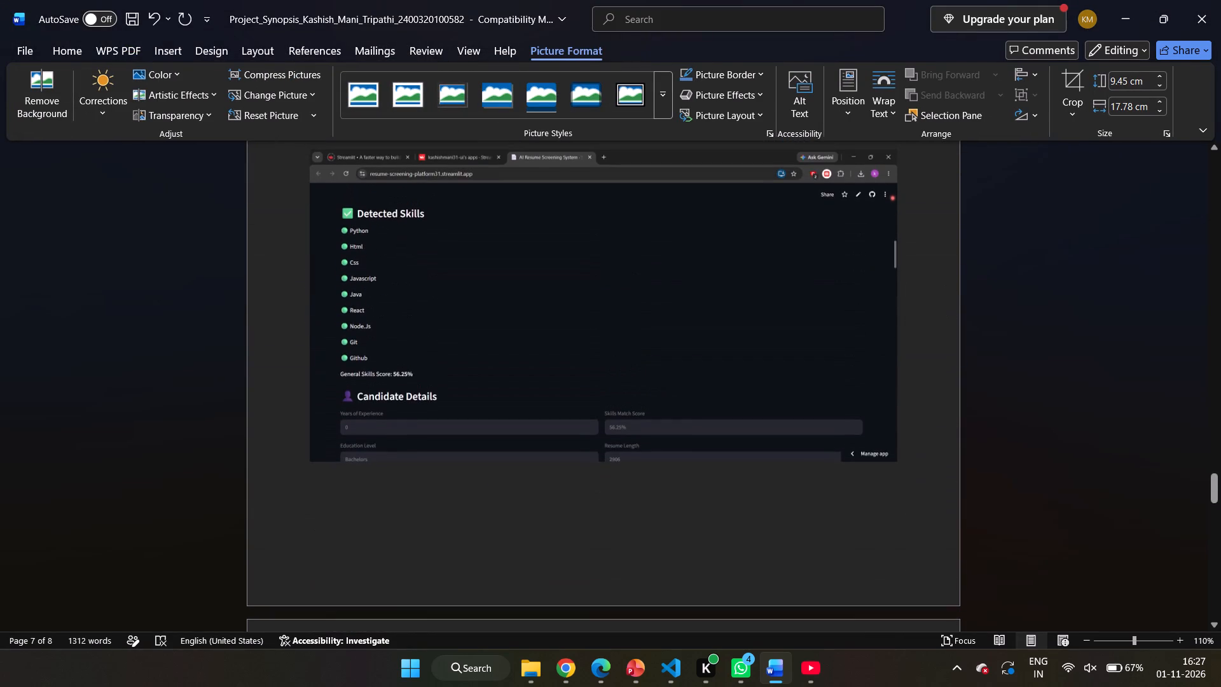
{"action": "scroll", "coordinate": [469, 352], "scroll_direction": "down", "scroll_amount": 1}
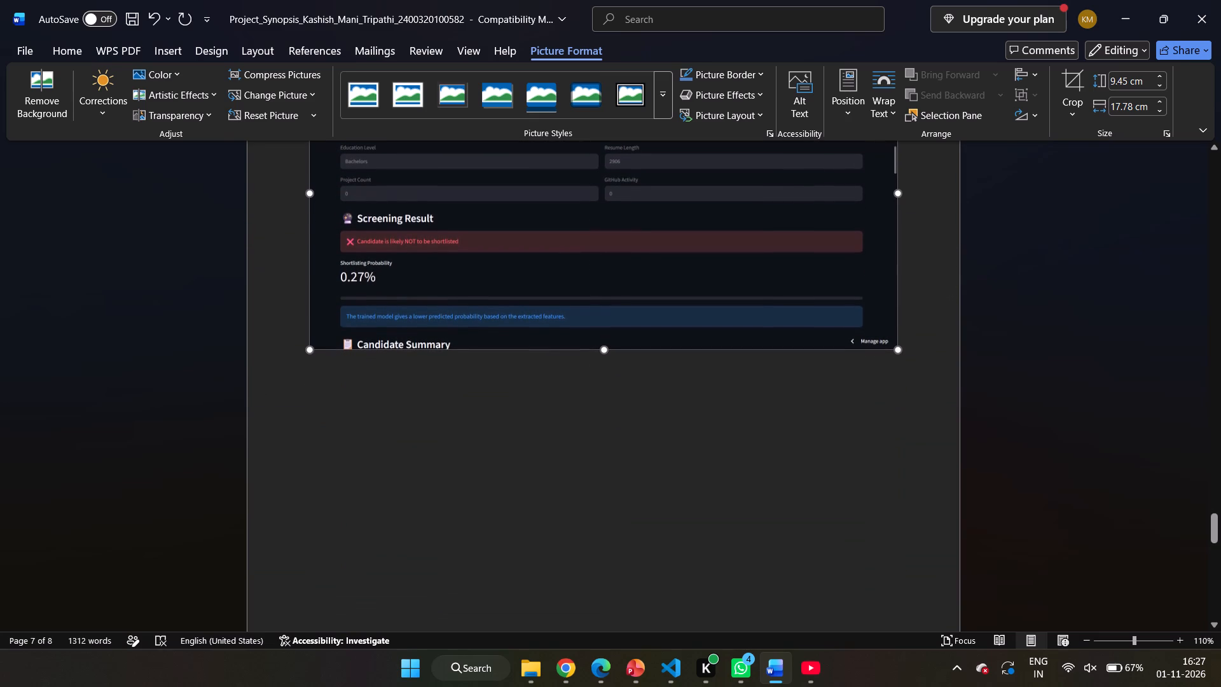
{"action": "left_click", "coordinate": [472, 398]}
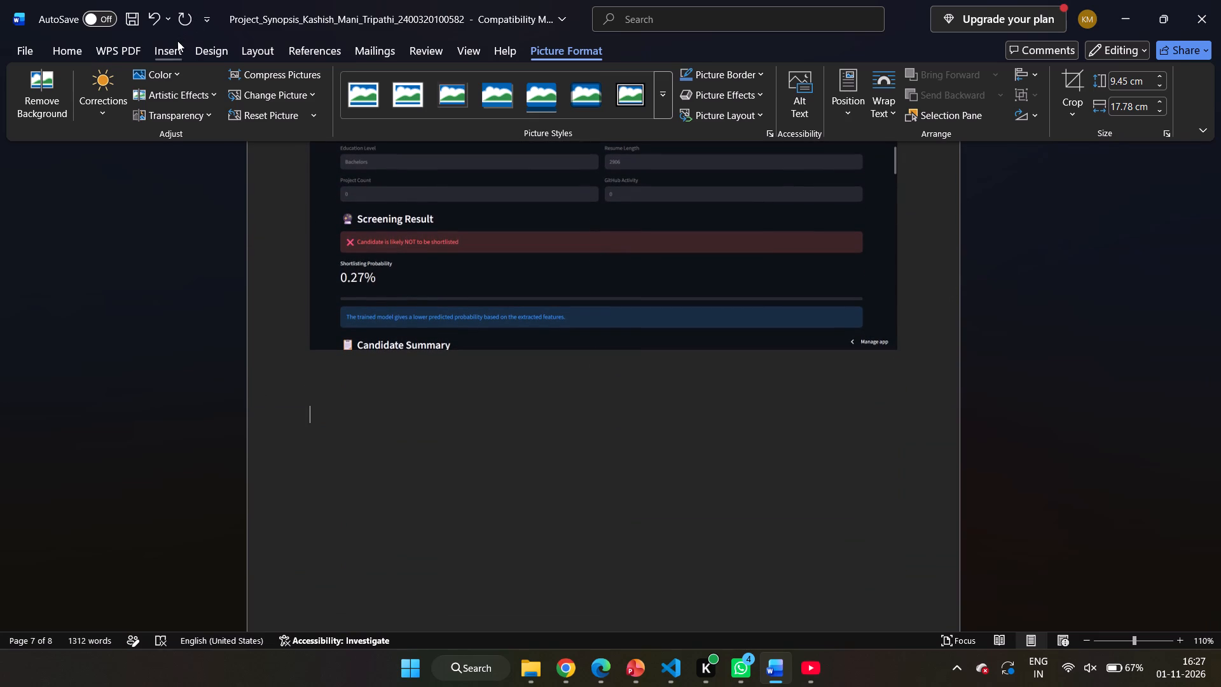
{"action": "left_click", "coordinate": [174, 48]}
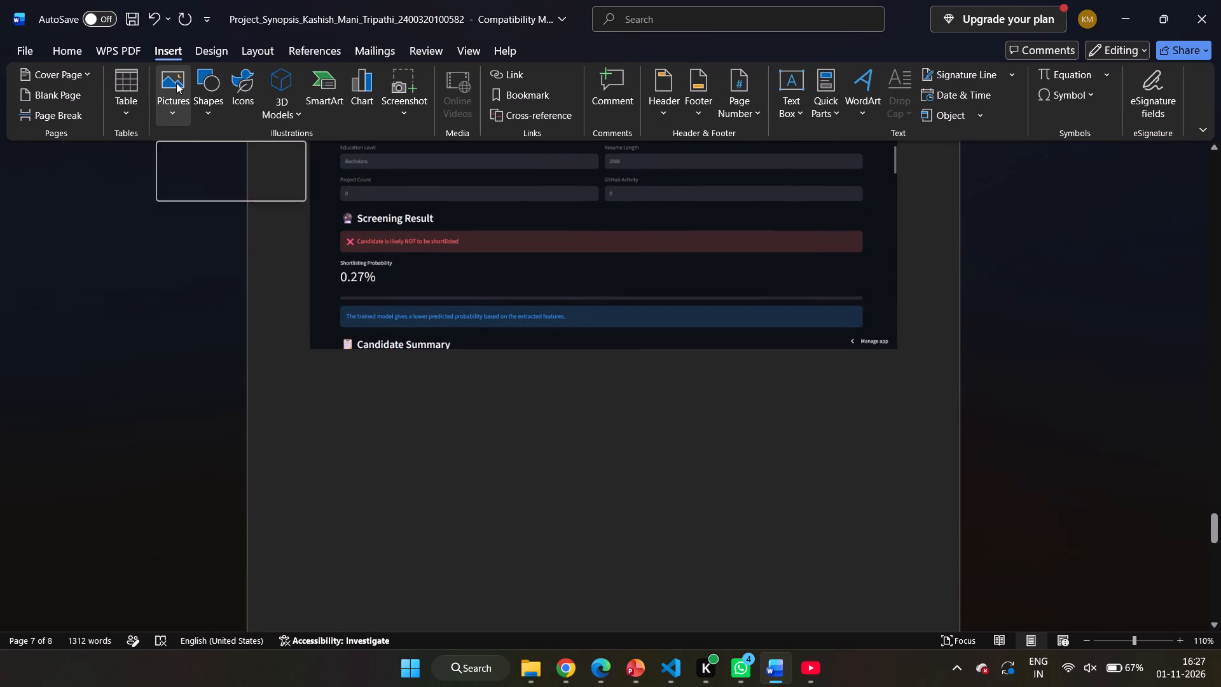
{"action": "left_click", "coordinate": [176, 83]}
{"action": "left_click", "coordinate": [215, 172]}
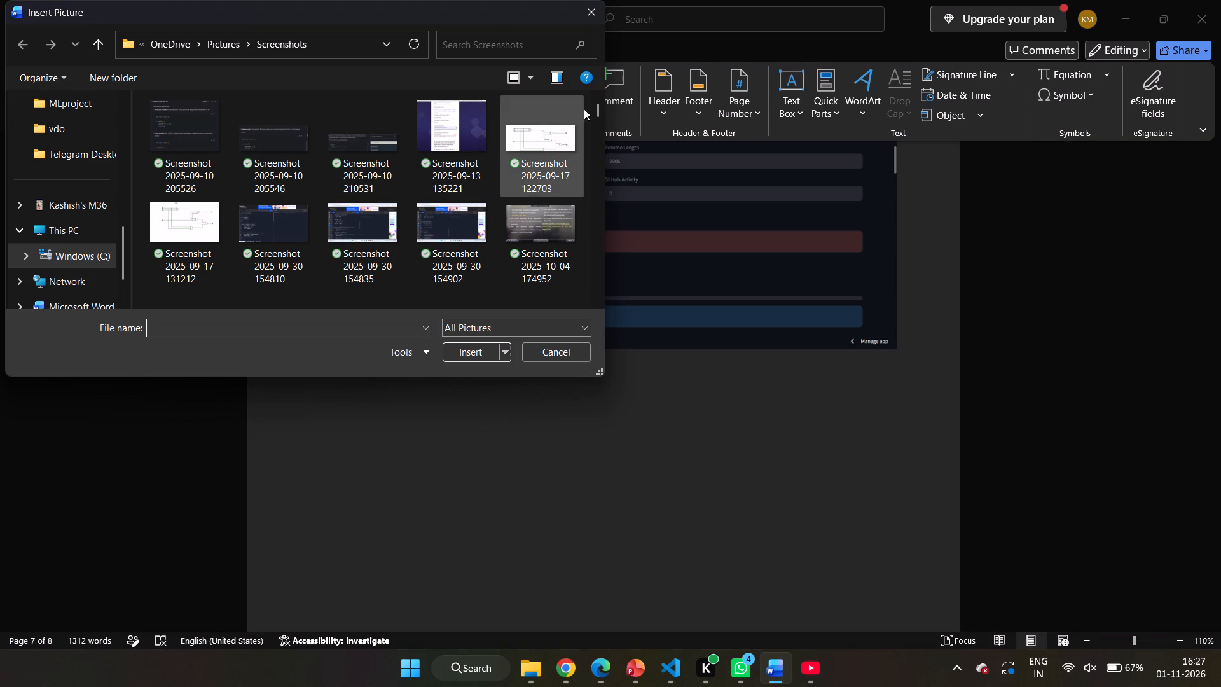
{"action": "left_click_drag", "start_coordinate": [596, 112], "coordinate": [598, 286]}
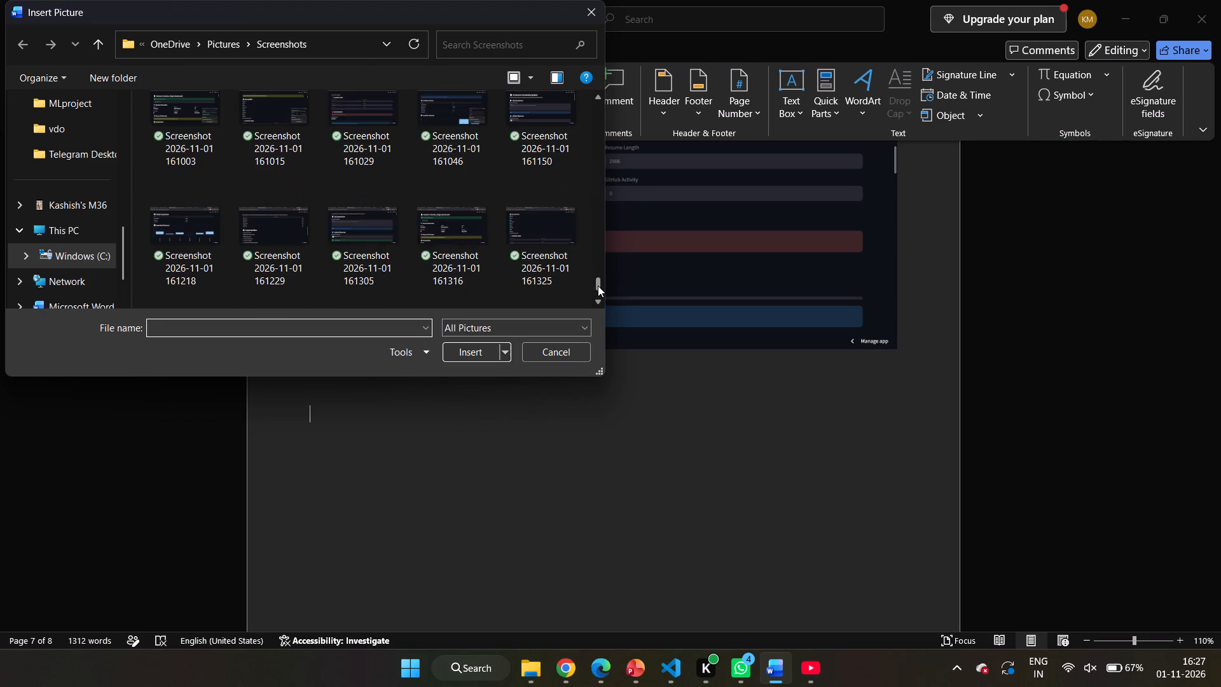
{"action": "left_click_drag", "start_coordinate": [598, 286], "coordinate": [598, 292]}
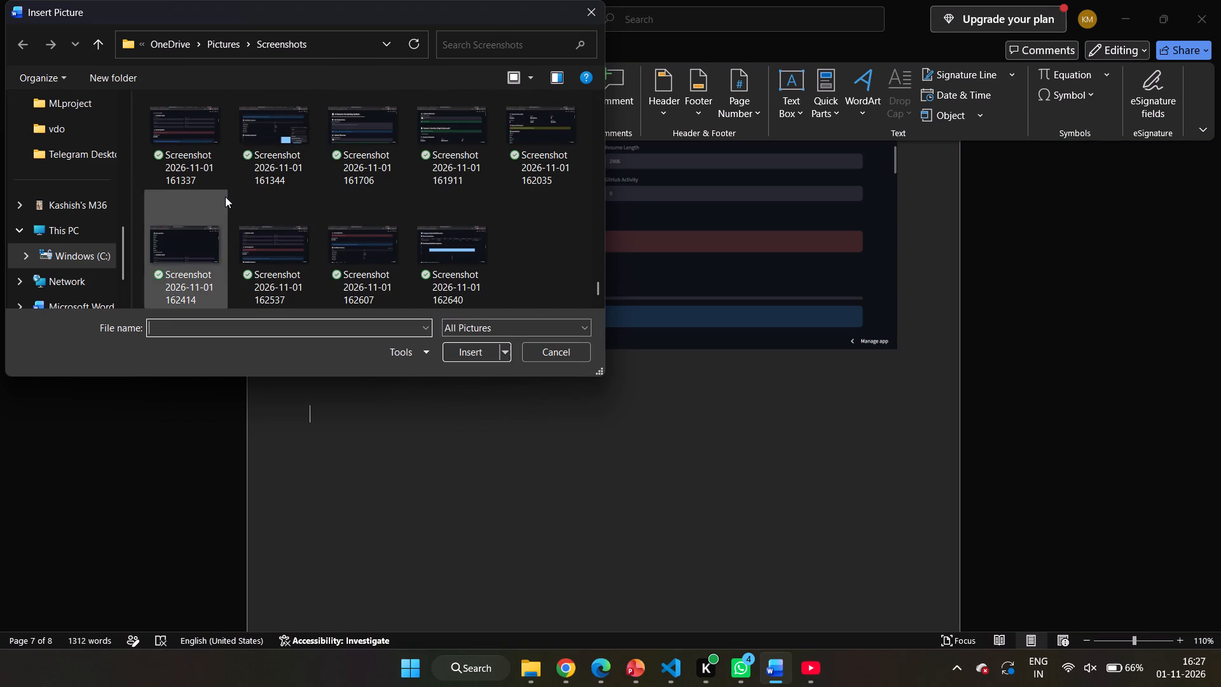
{"action": "left_click", "coordinate": [371, 234]}
{"action": "left_click", "coordinate": [476, 357]}
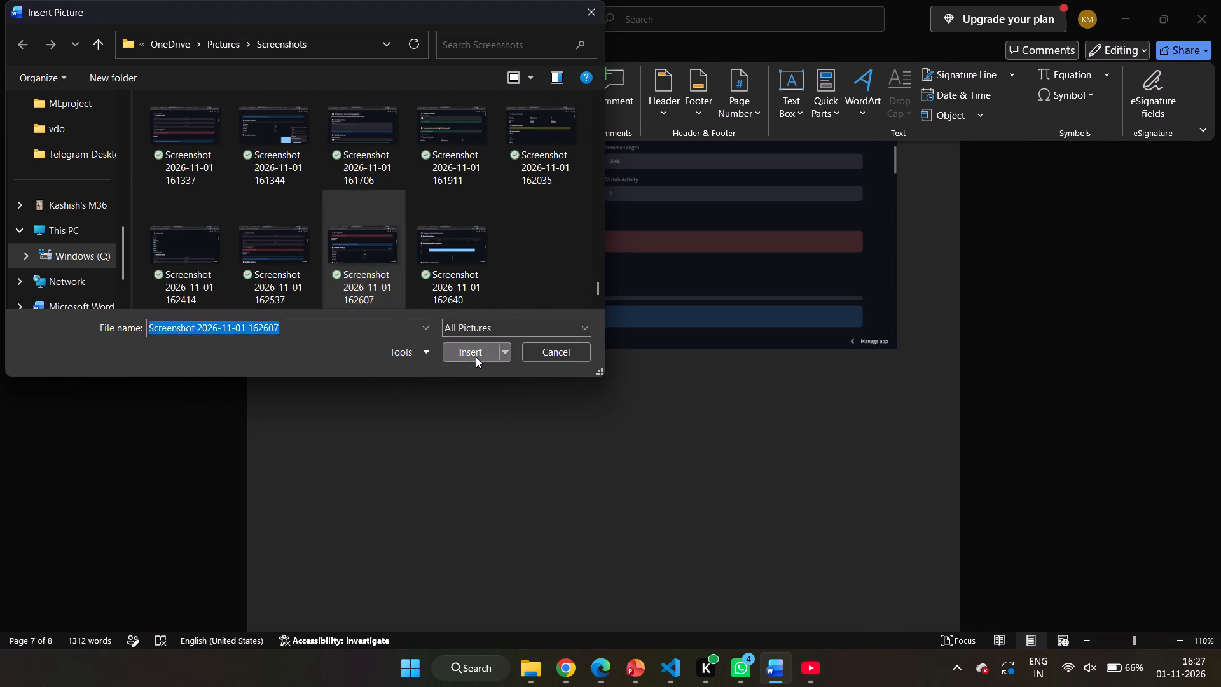
{"action": "scroll", "coordinate": [476, 357], "scroll_direction": "down", "scroll_amount": 1}
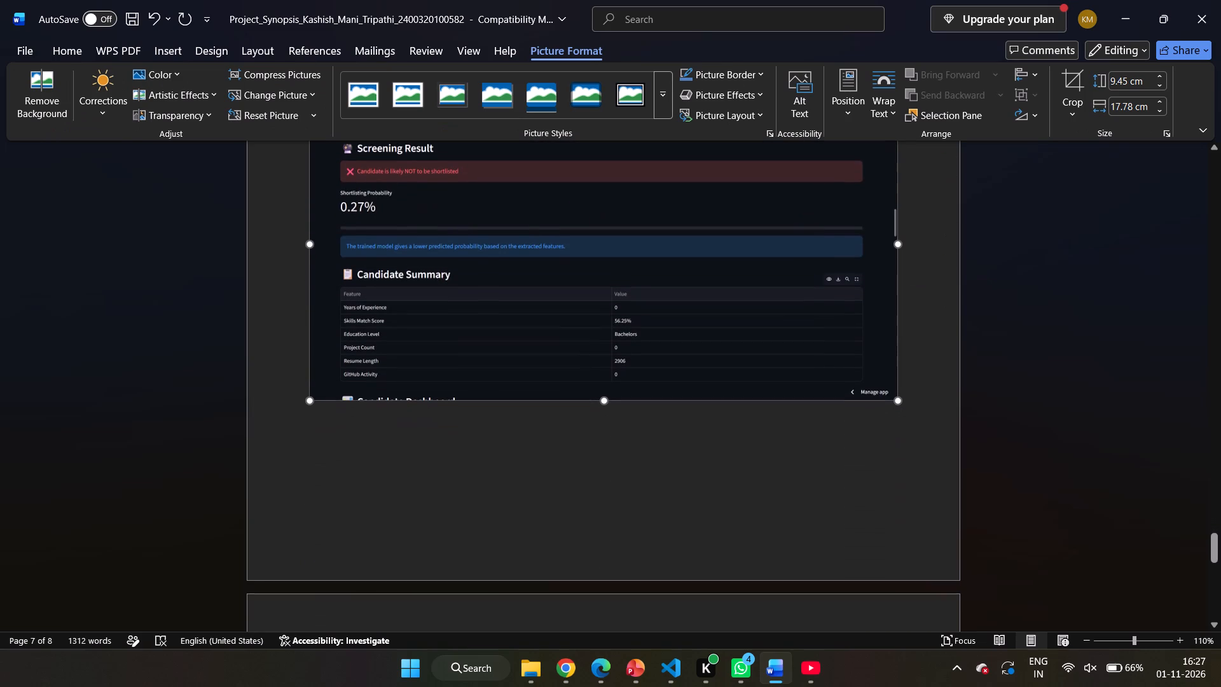
{"action": "scroll", "coordinate": [476, 357], "scroll_direction": "down", "scroll_amount": 1}
{"action": "scroll", "coordinate": [476, 357], "scroll_direction": "right", "scroll_amount": 1}
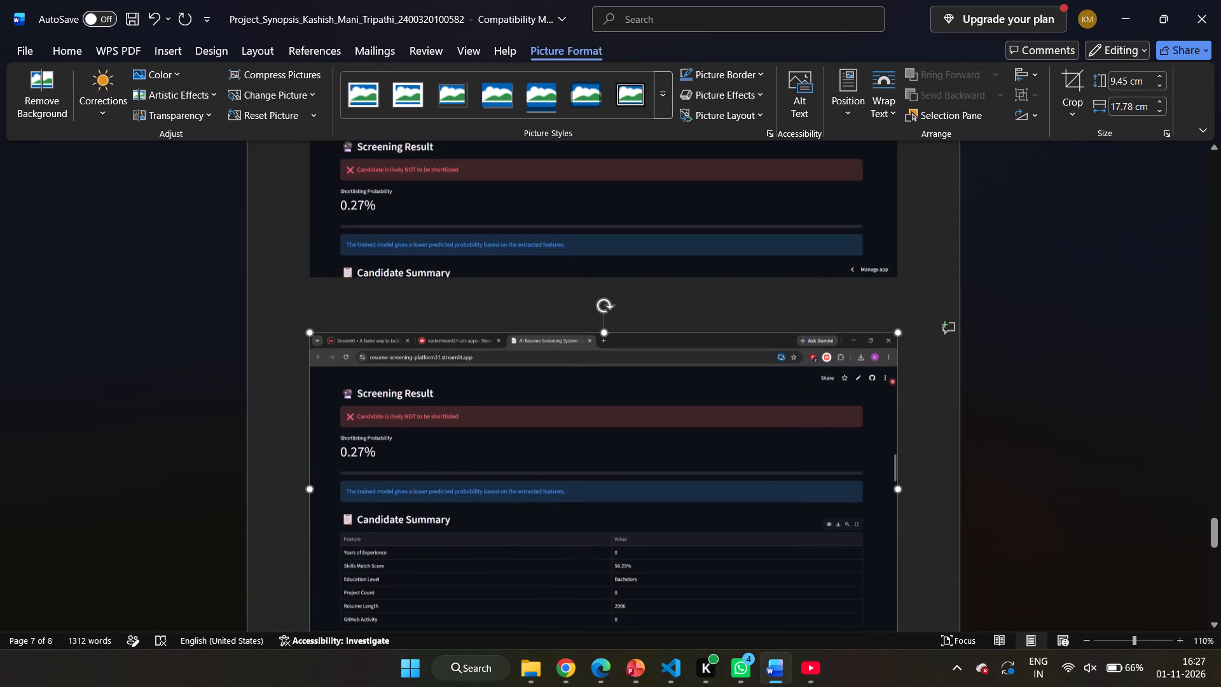
{"action": "scroll", "coordinate": [476, 357], "scroll_direction": "right", "scroll_amount": 1}
{"action": "scroll", "coordinate": [476, 357], "scroll_direction": "down", "scroll_amount": 1}
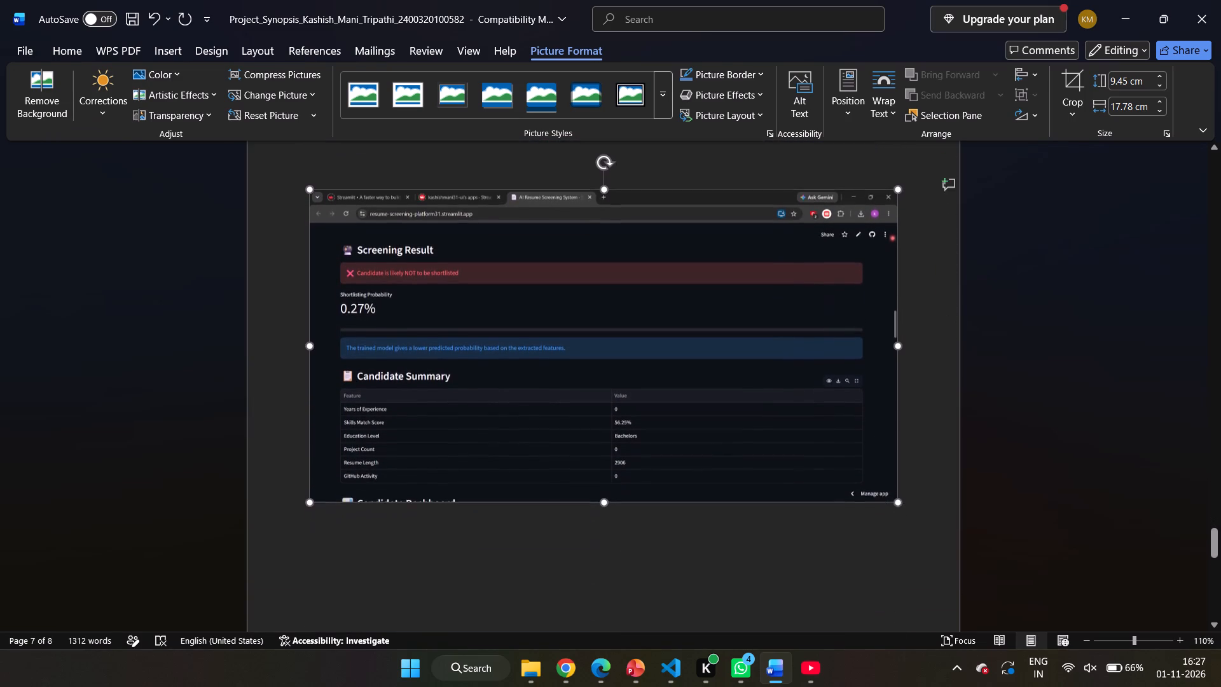
{"action": "scroll", "coordinate": [476, 357], "scroll_direction": "down", "scroll_amount": 2}
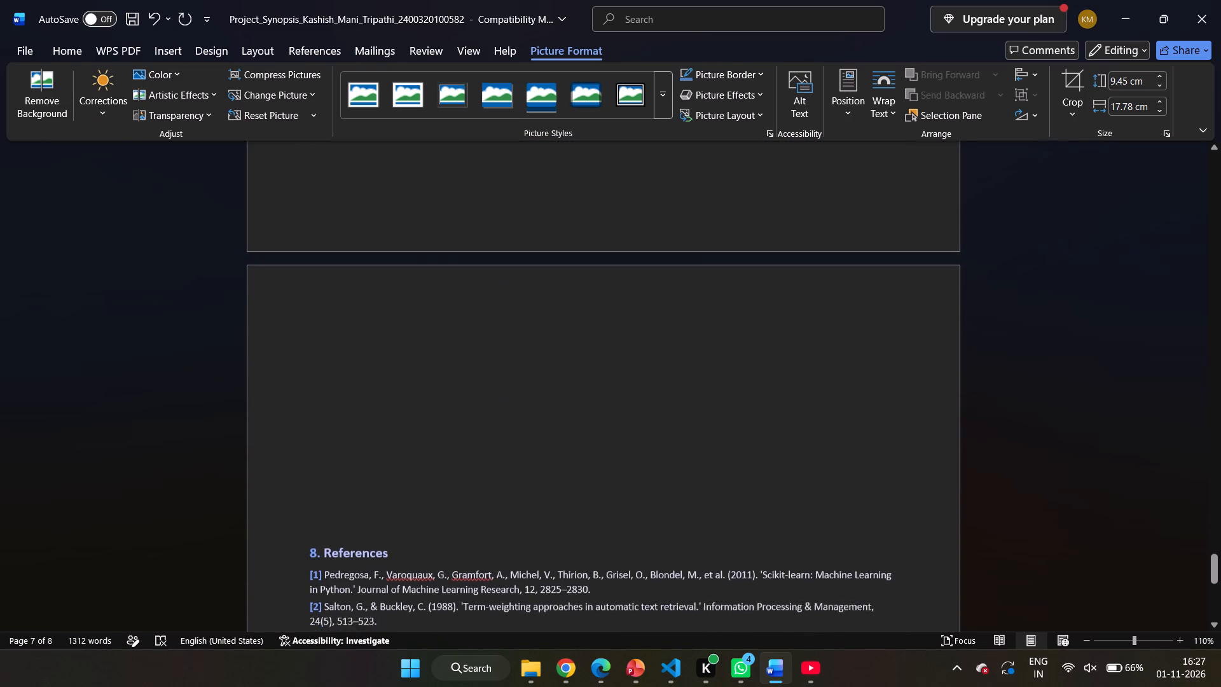
{"action": "scroll", "coordinate": [476, 357], "scroll_direction": "down", "scroll_amount": 1}
{"action": "left_click", "coordinate": [476, 357]}
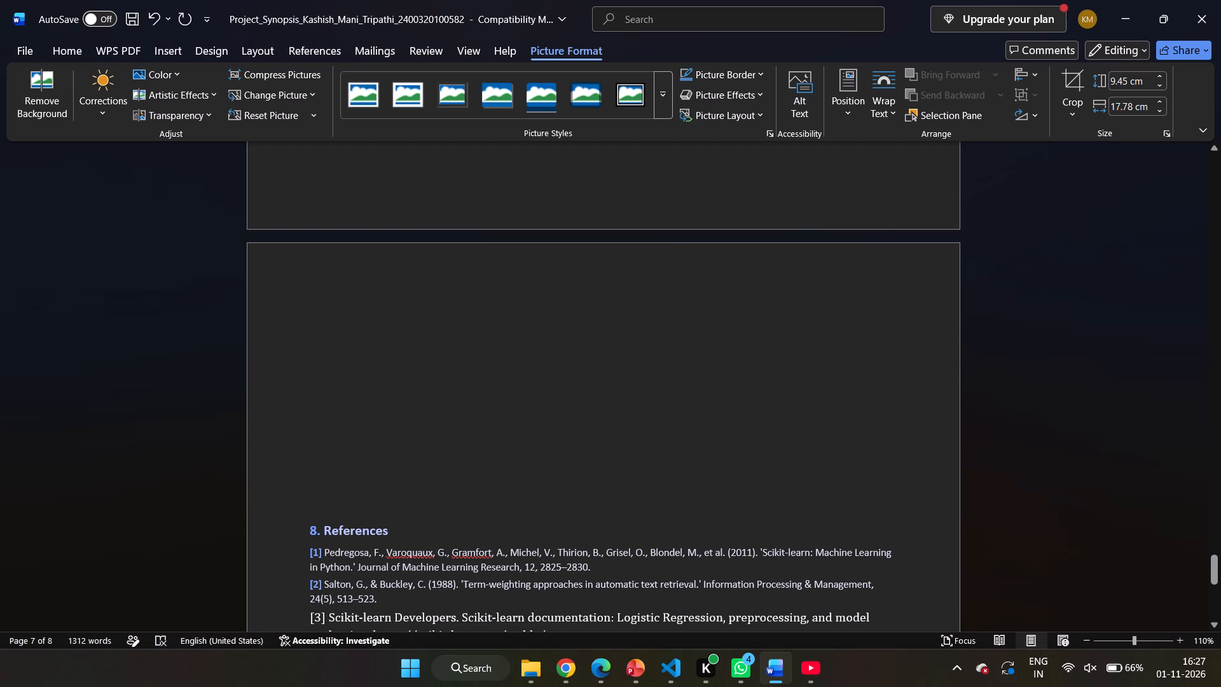
{"action": "left_click", "coordinate": [314, 283]}
{"action": "left_click", "coordinate": [314, 283]}
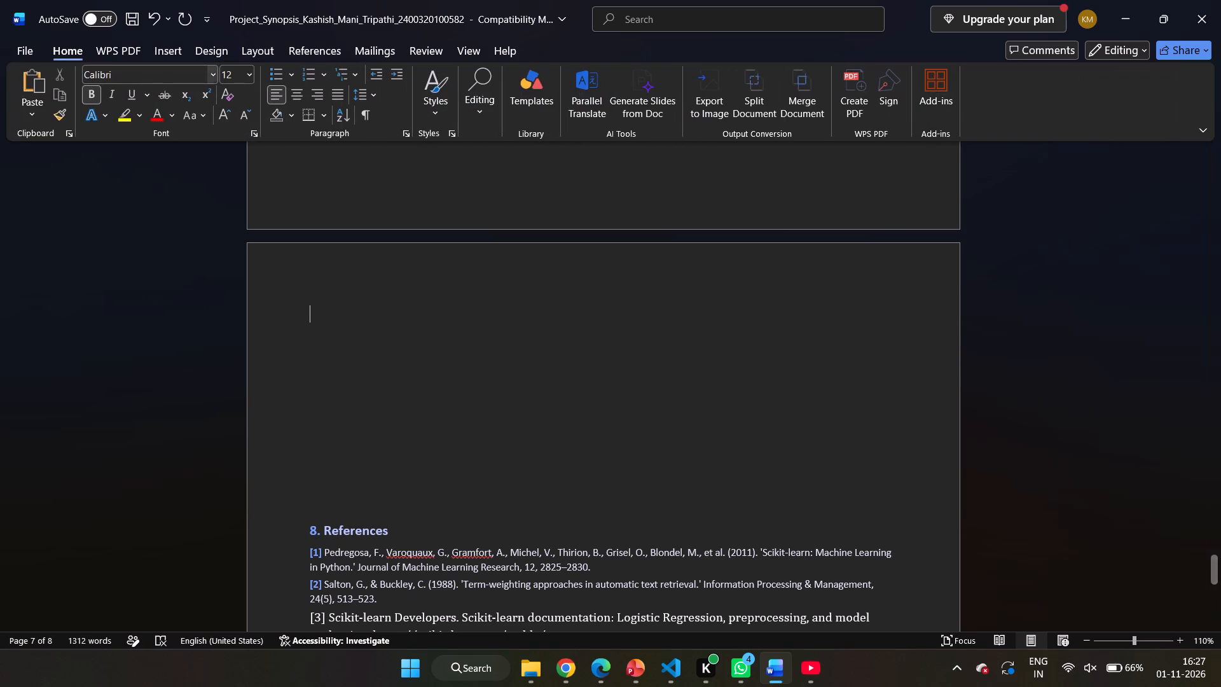
{"action": "left_click", "coordinate": [184, 54]}
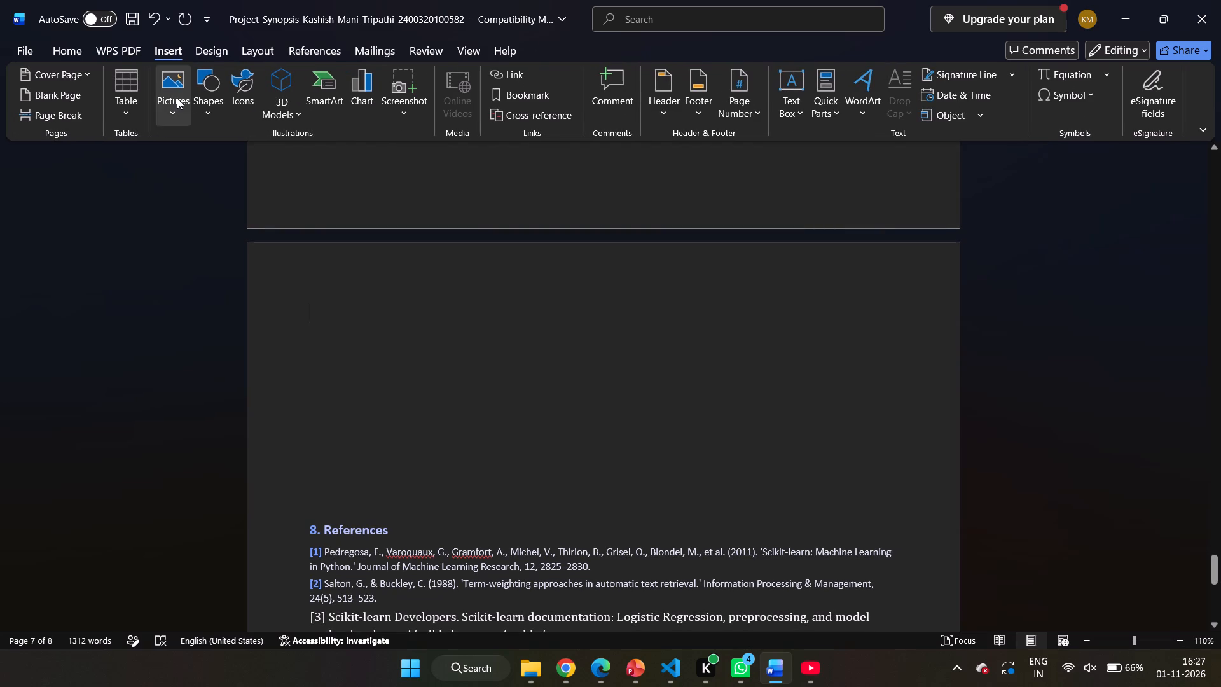
{"action": "left_click", "coordinate": [177, 98]}
{"action": "left_click", "coordinate": [200, 152]}
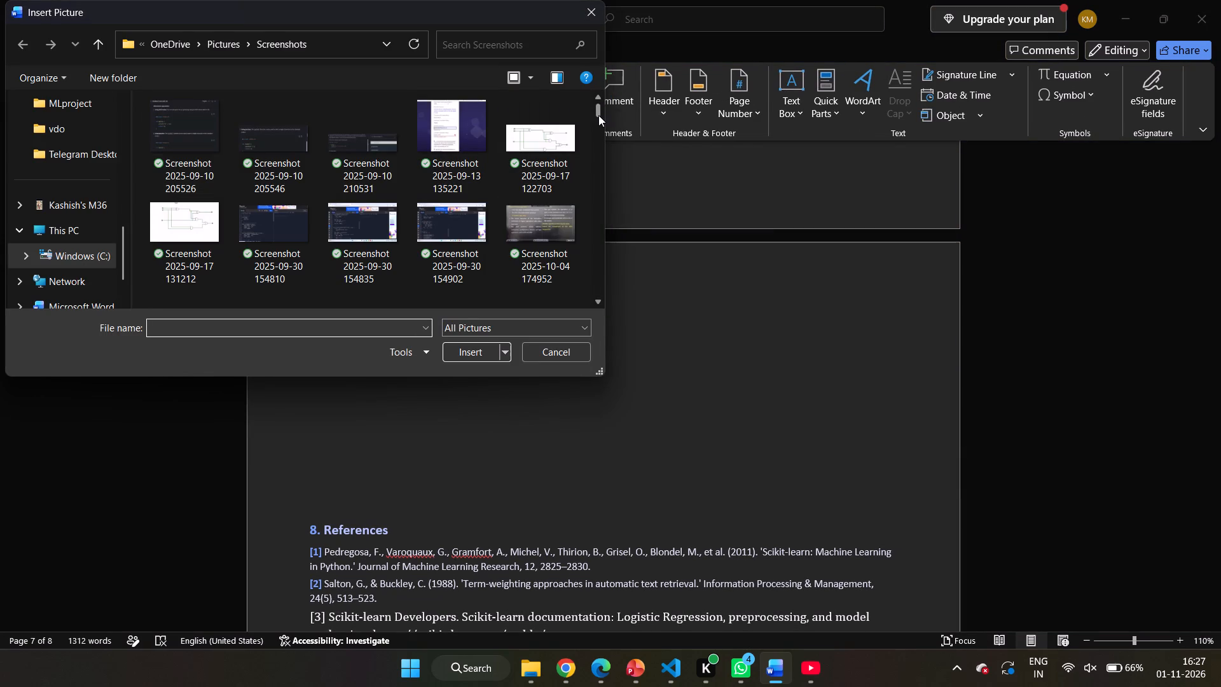
{"action": "left_click_drag", "start_coordinate": [596, 114], "coordinate": [609, 274]}
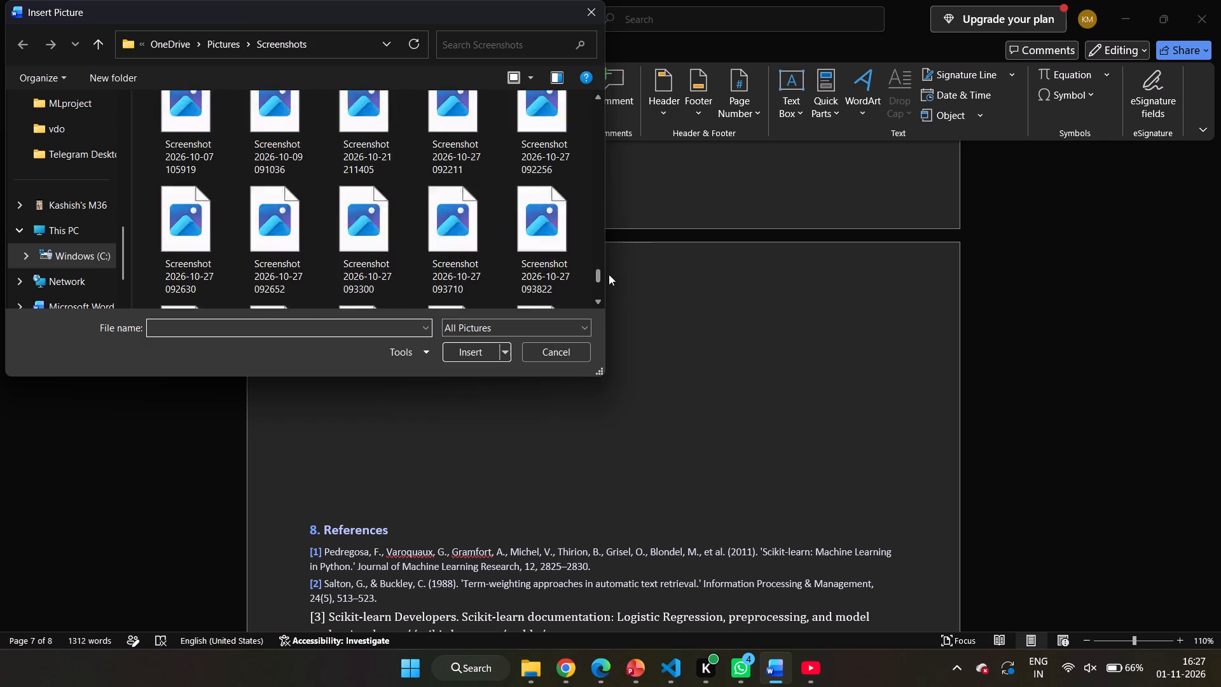
{"action": "left_click_drag", "start_coordinate": [609, 274], "coordinate": [604, 297]}
{"action": "left_click", "coordinate": [437, 252]}
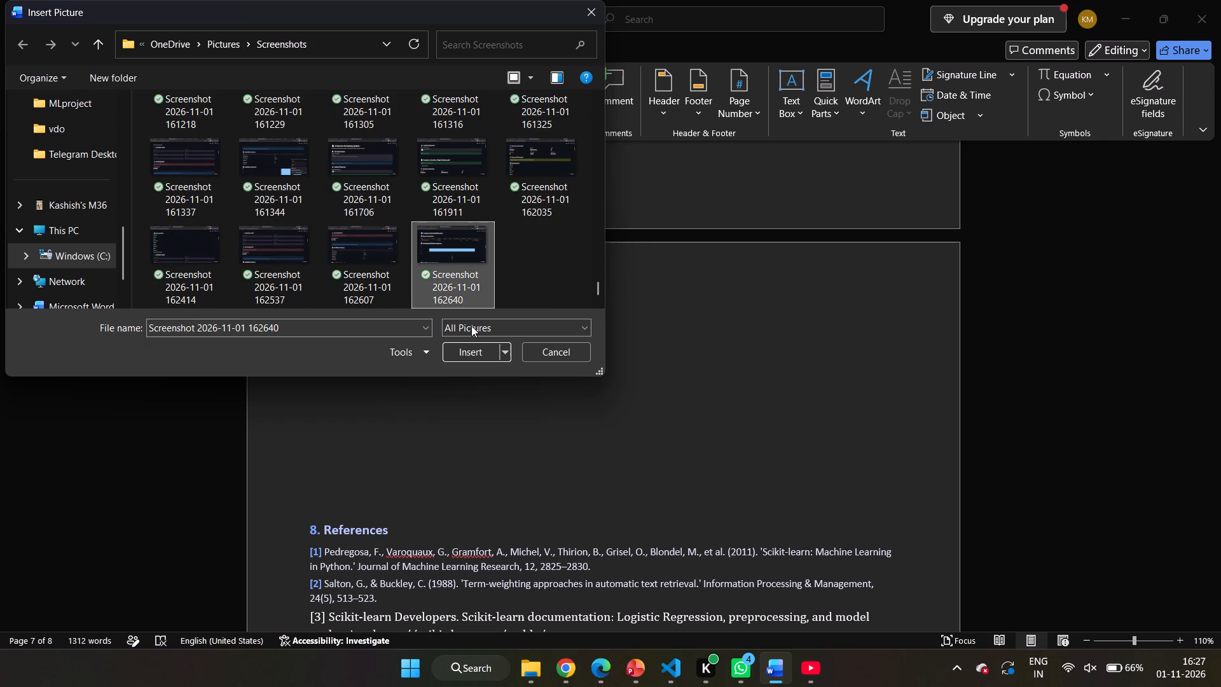
{"action": "left_click", "coordinate": [473, 353]}
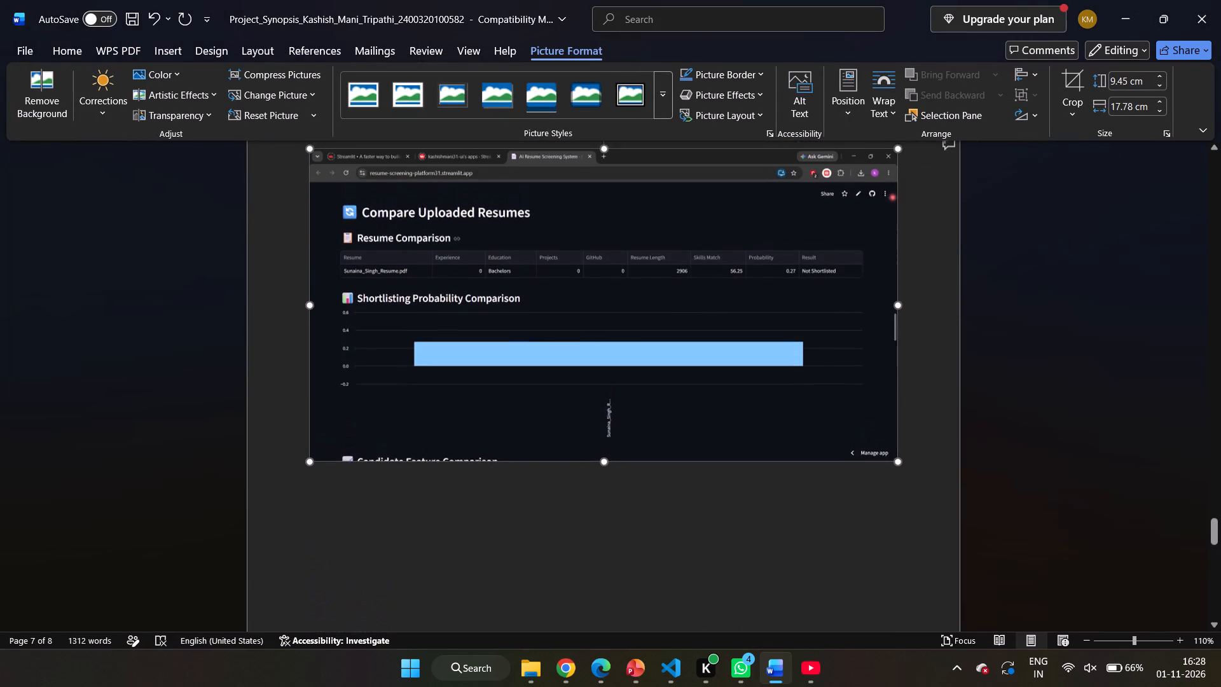
{"action": "left_click", "coordinate": [715, 564]}
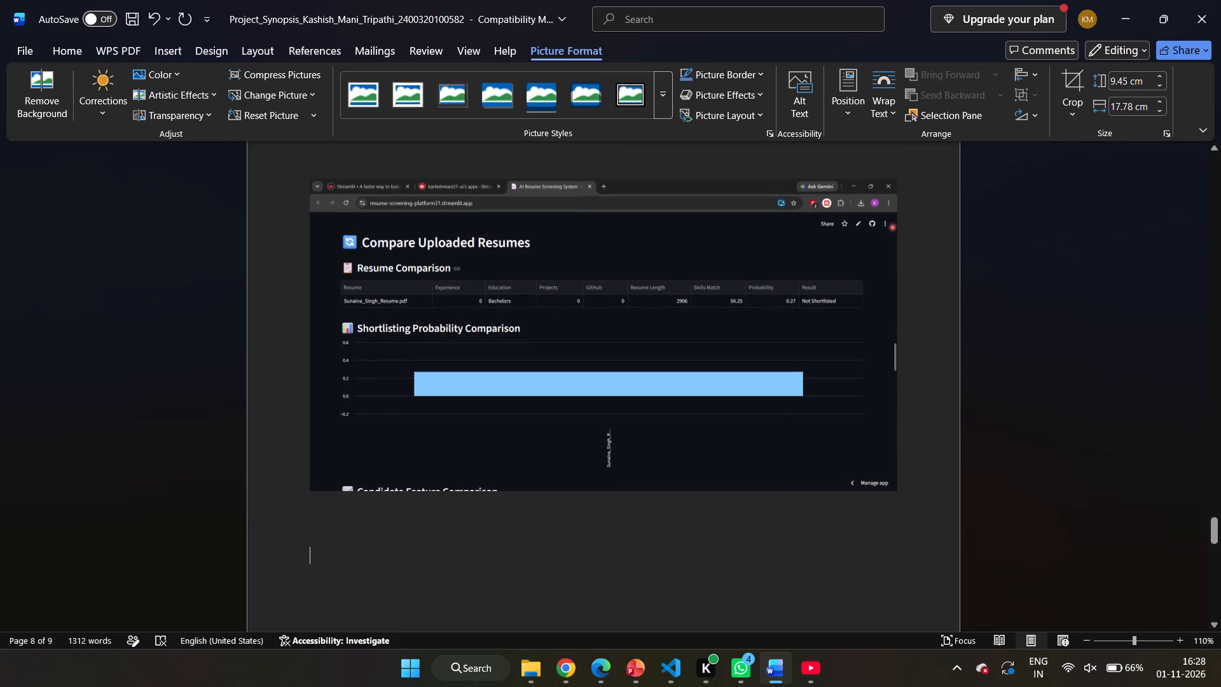
Review the inserted output screenshots from Compare Uploaded Resumes back to Upload Resumes, checking their order and spacing.
{"action": "scroll", "coordinate": [715, 564], "scroll_direction": "up", "scroll_amount": 10}
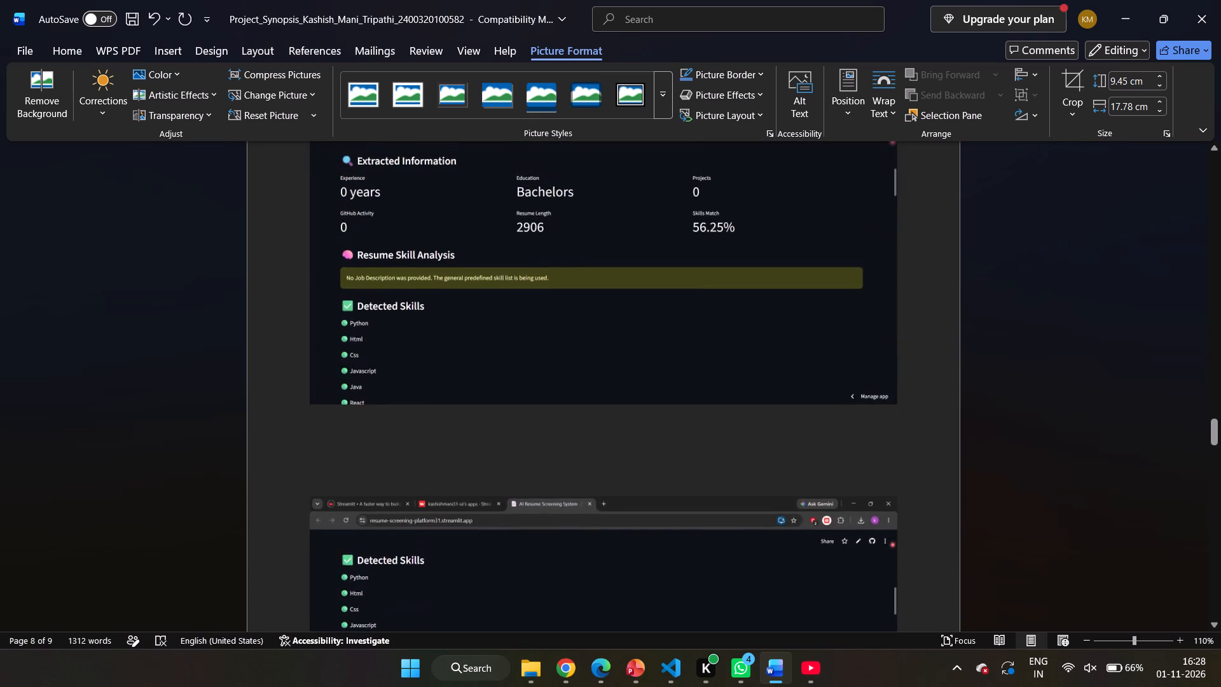
{"action": "scroll", "coordinate": [715, 564], "scroll_direction": "up", "scroll_amount": 3}
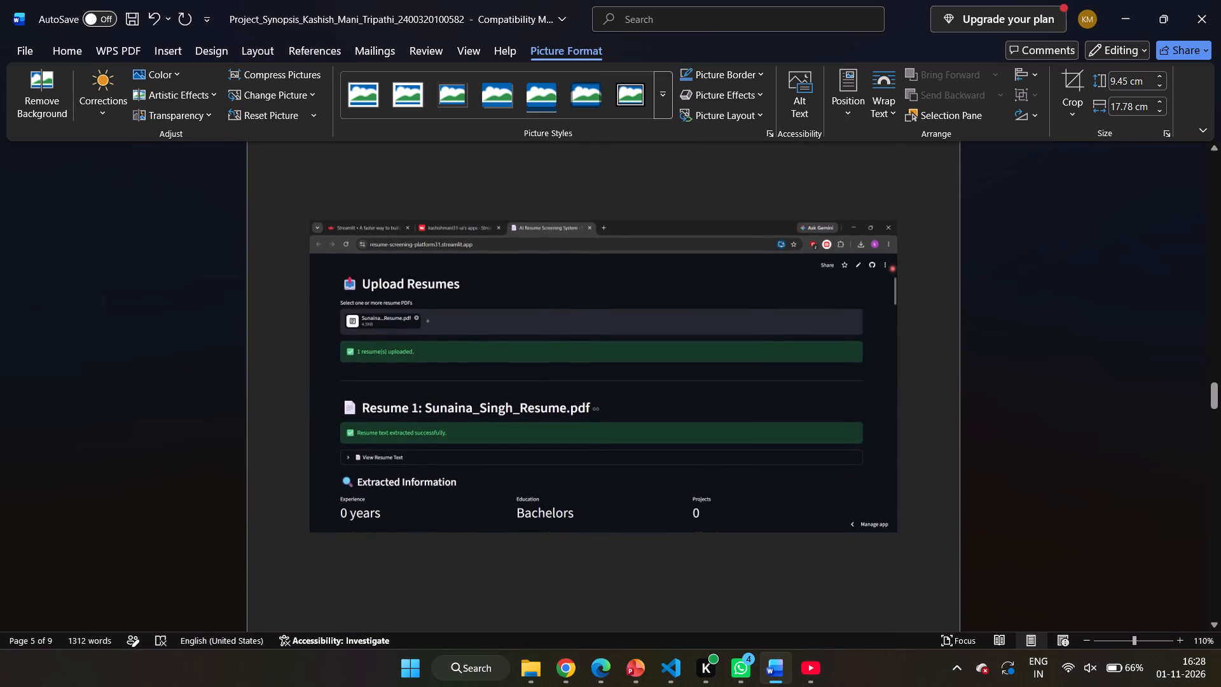
{"action": "scroll", "coordinate": [715, 564], "scroll_direction": "up", "scroll_amount": 3}
{"action": "scroll", "coordinate": [715, 564], "scroll_direction": "down", "scroll_amount": 3}
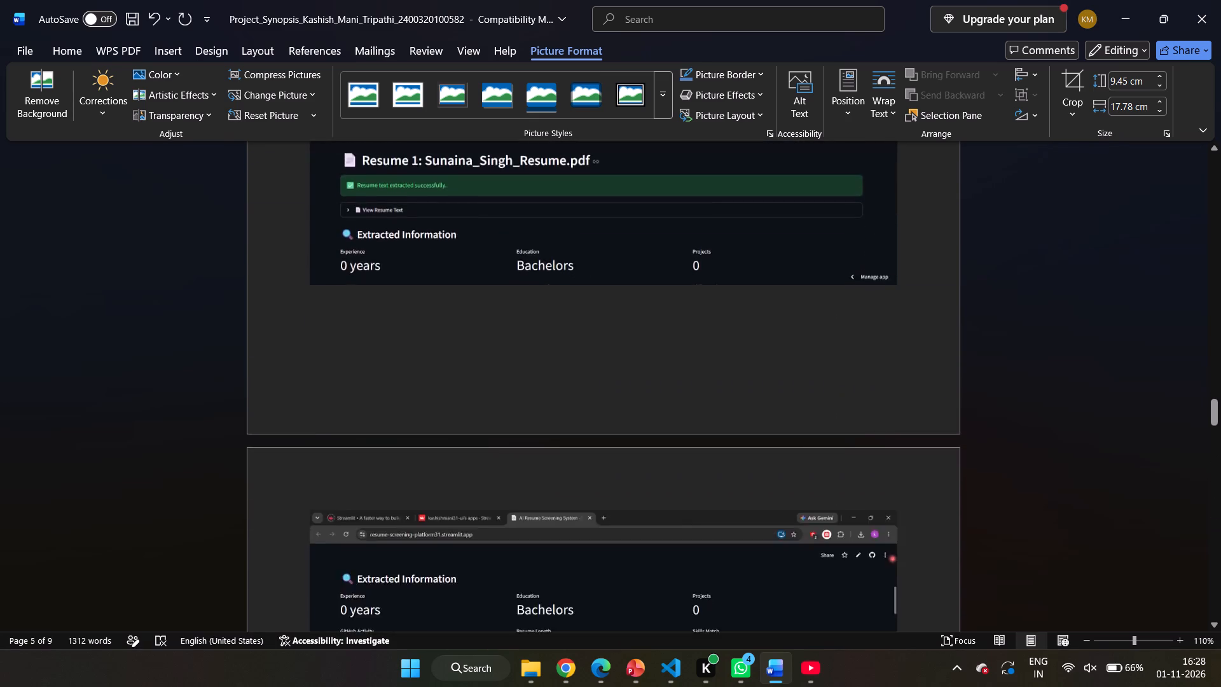
{"action": "scroll", "coordinate": [715, 564], "scroll_direction": "down", "scroll_amount": 5}
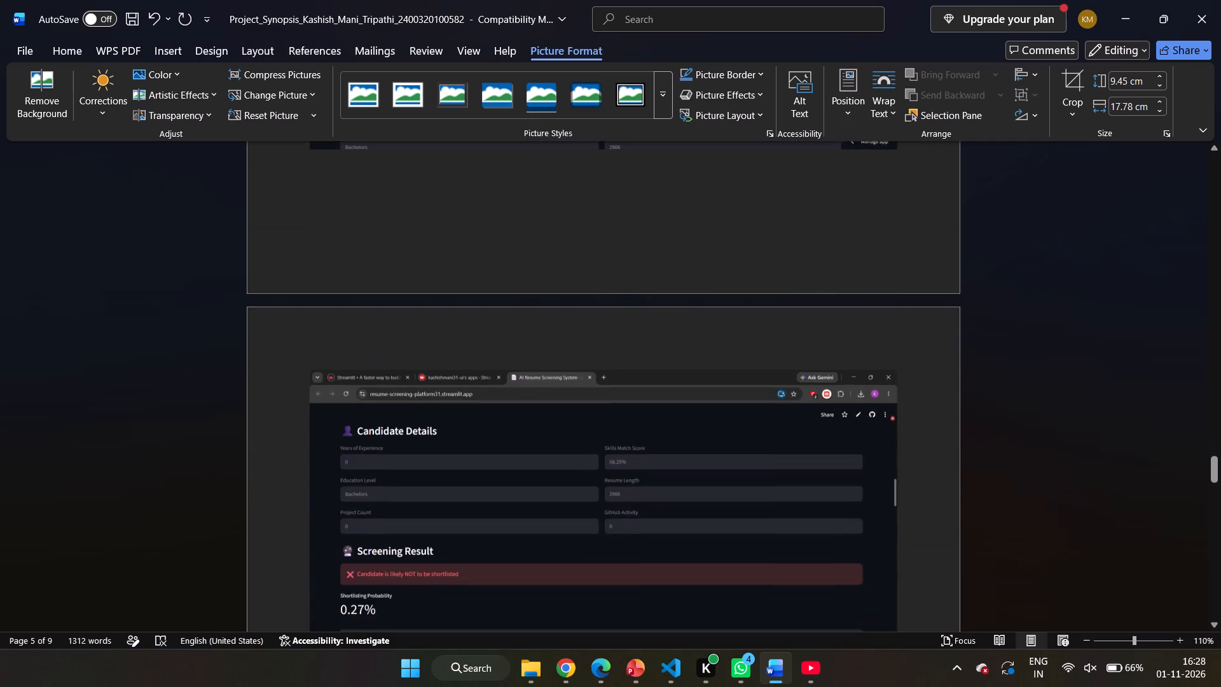
{"action": "scroll", "coordinate": [715, 564], "scroll_direction": "down", "scroll_amount": 3}
Reposition the Screening Result and Candidate Summary image to leave a wider gap below the Candidate Details image.
{"action": "left_click", "coordinate": [710, 534]}
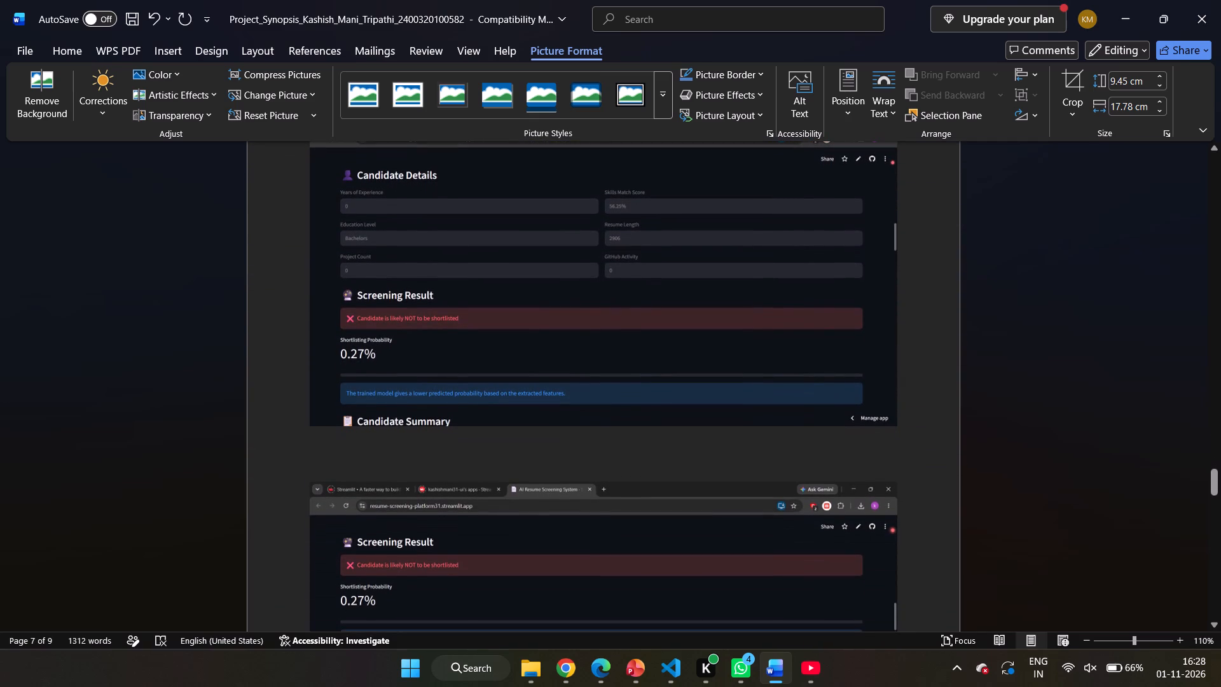
{"action": "scroll", "coordinate": [710, 534], "scroll_direction": "down", "scroll_amount": 2}
{"action": "left_click_drag", "start_coordinate": [707, 452], "coordinate": [712, 519]}
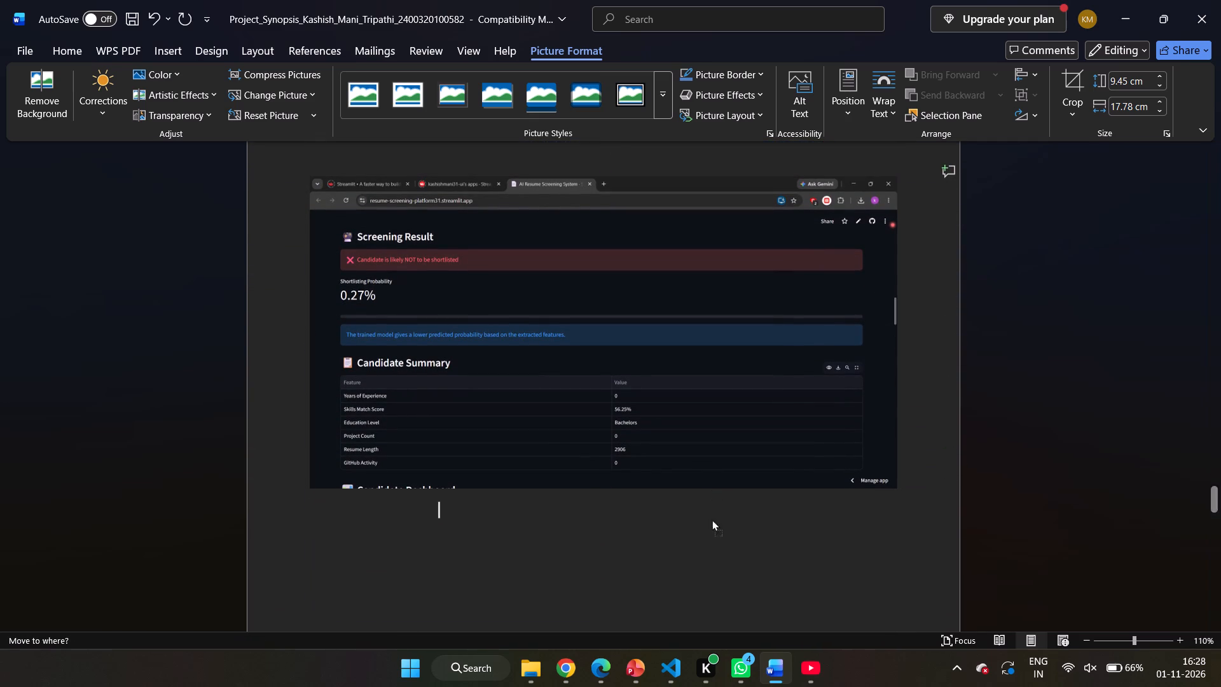
{"action": "left_click_drag", "start_coordinate": [712, 519], "coordinate": [712, 574]}
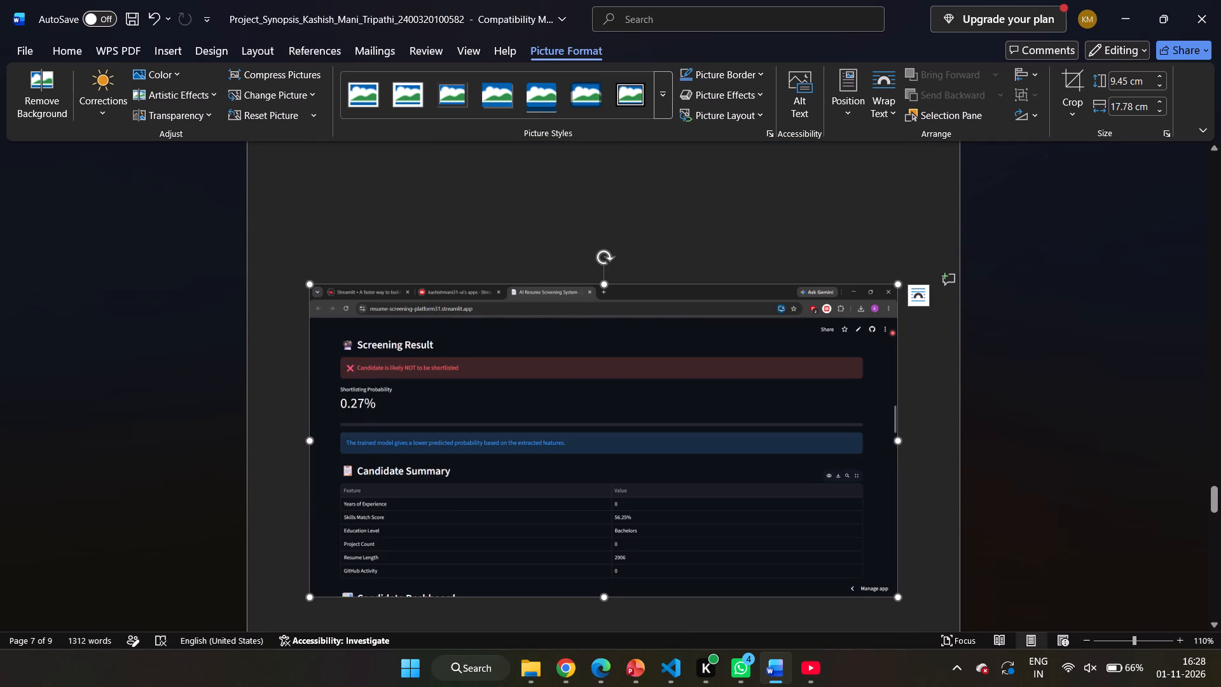
{"action": "scroll", "coordinate": [738, 186], "scroll_direction": "up", "scroll_amount": 1}
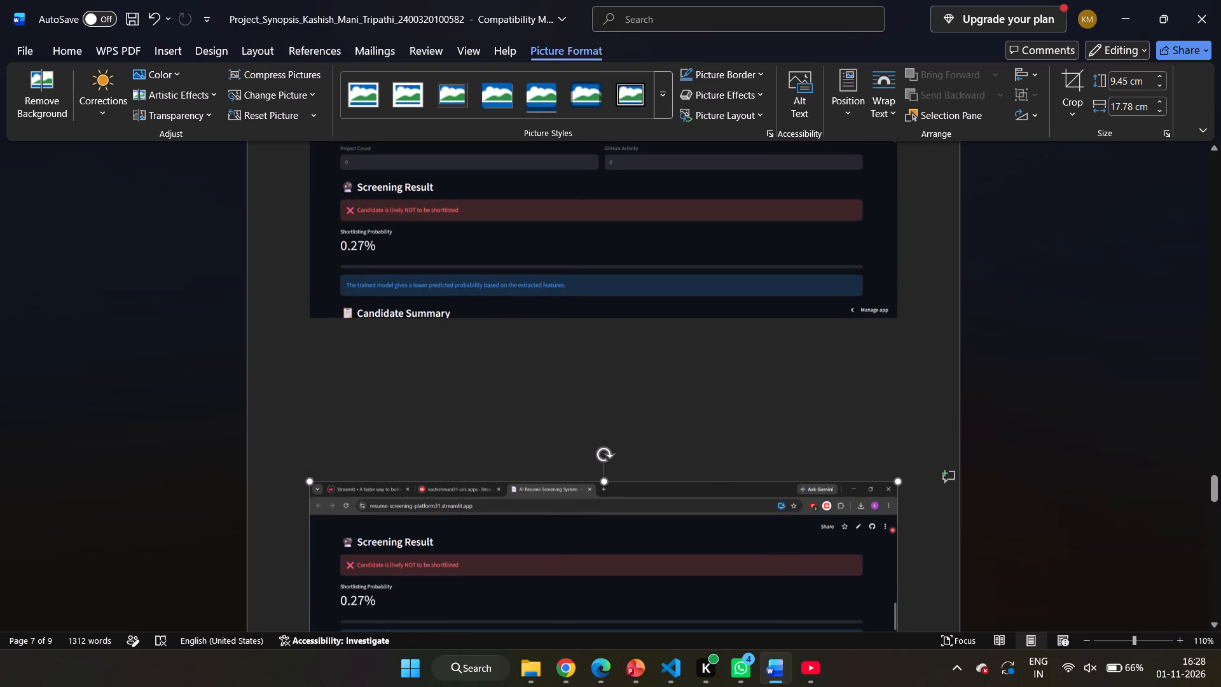
{"action": "left_click_drag", "start_coordinate": [714, 508], "coordinate": [705, 462]}
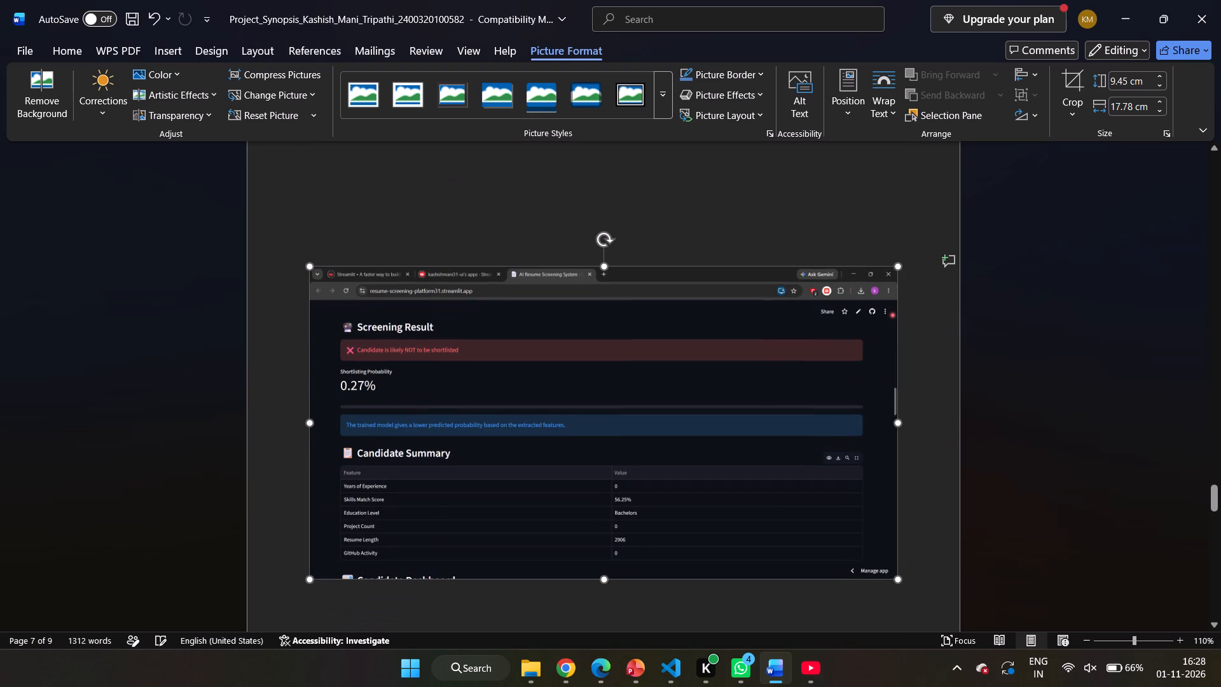
{"action": "left_click_drag", "start_coordinate": [705, 462], "coordinate": [703, 273]}
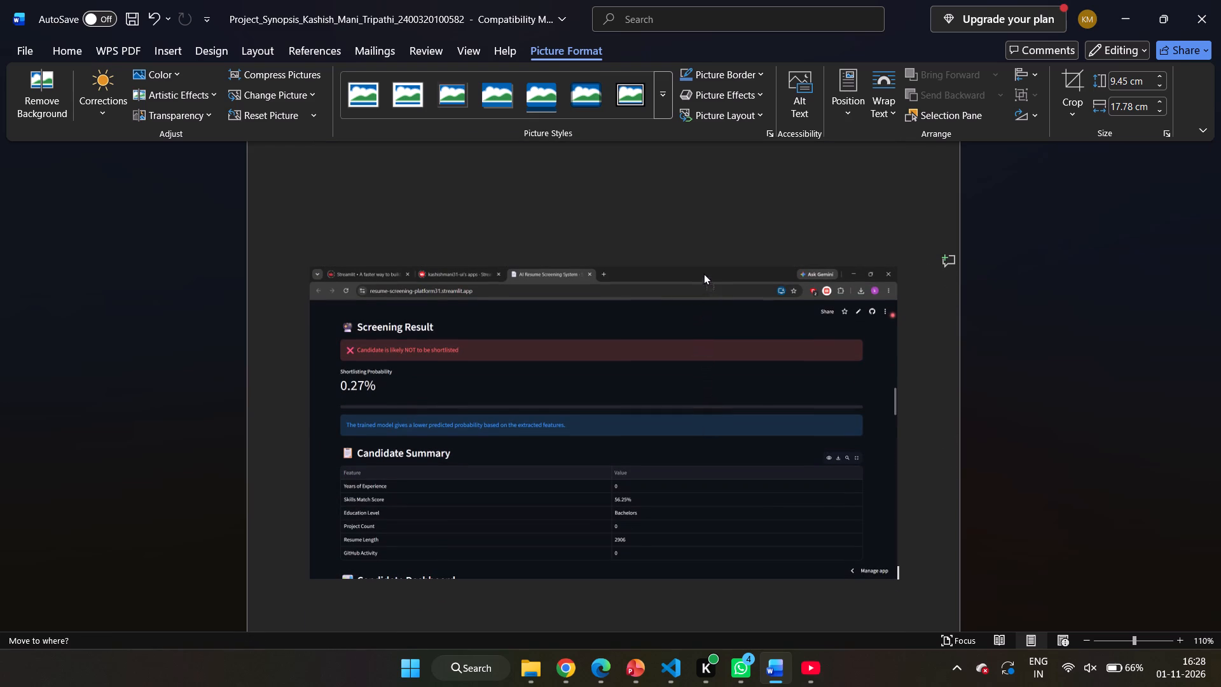
{"action": "left_click_drag", "start_coordinate": [703, 273], "coordinate": [703, 265]}
{"action": "left_click_drag", "start_coordinate": [703, 265], "coordinate": [701, 245]}
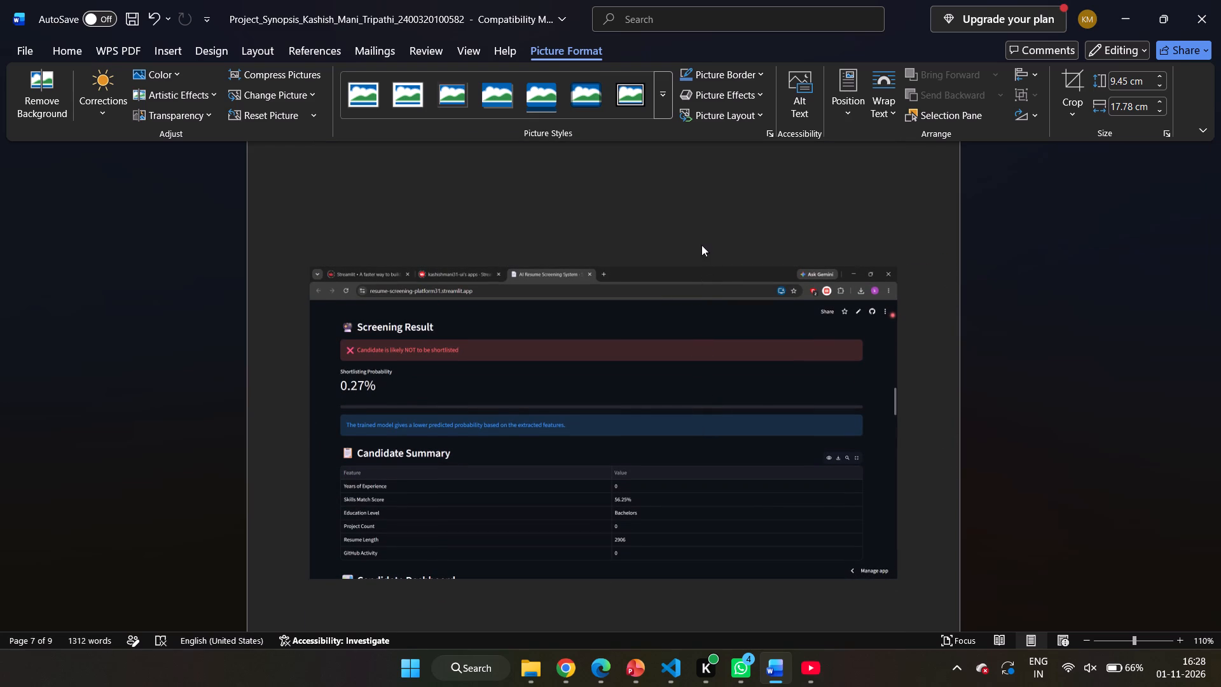
{"action": "scroll", "coordinate": [701, 281], "scroll_direction": "up", "scroll_amount": 2}
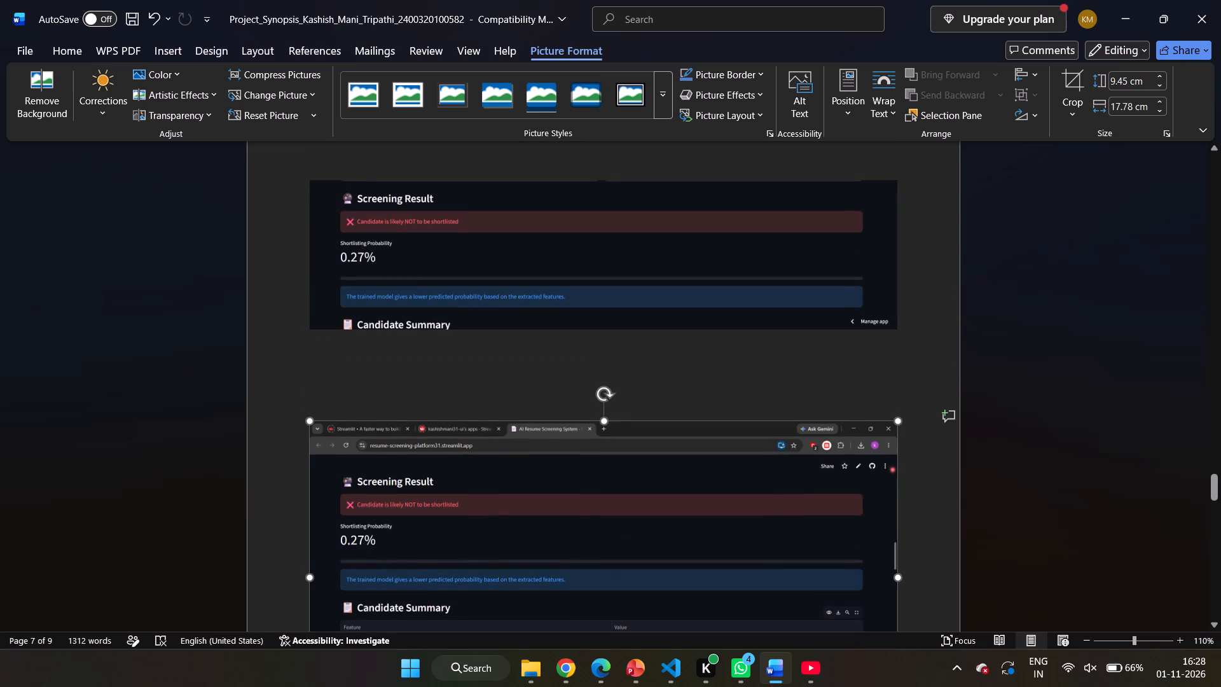
{"action": "left_click", "coordinate": [745, 402]}
Review the synopsis from its title page through the output screenshots to the Challenge 2 text and Output Images heading.
{"action": "scroll", "coordinate": [745, 402], "scroll_direction": "up", "scroll_amount": 6}
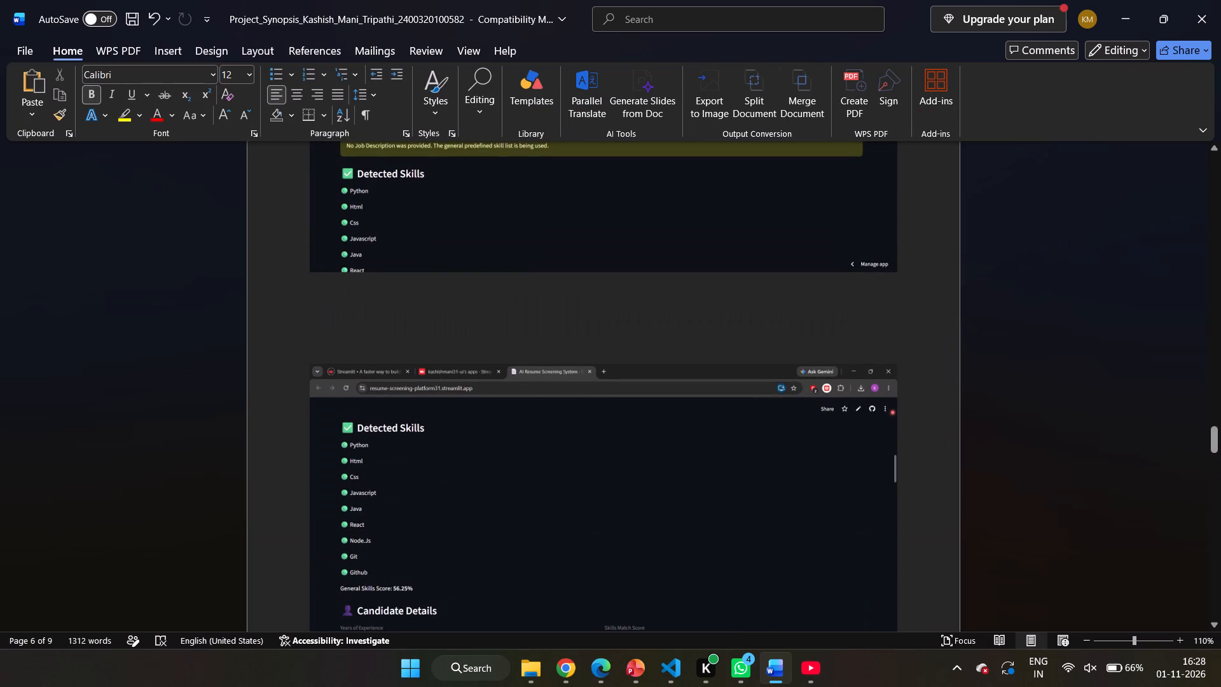
{"action": "scroll", "coordinate": [745, 402], "scroll_direction": "up", "scroll_amount": 18}
{"action": "scroll", "coordinate": [745, 402], "scroll_direction": "up", "scroll_amount": 6}
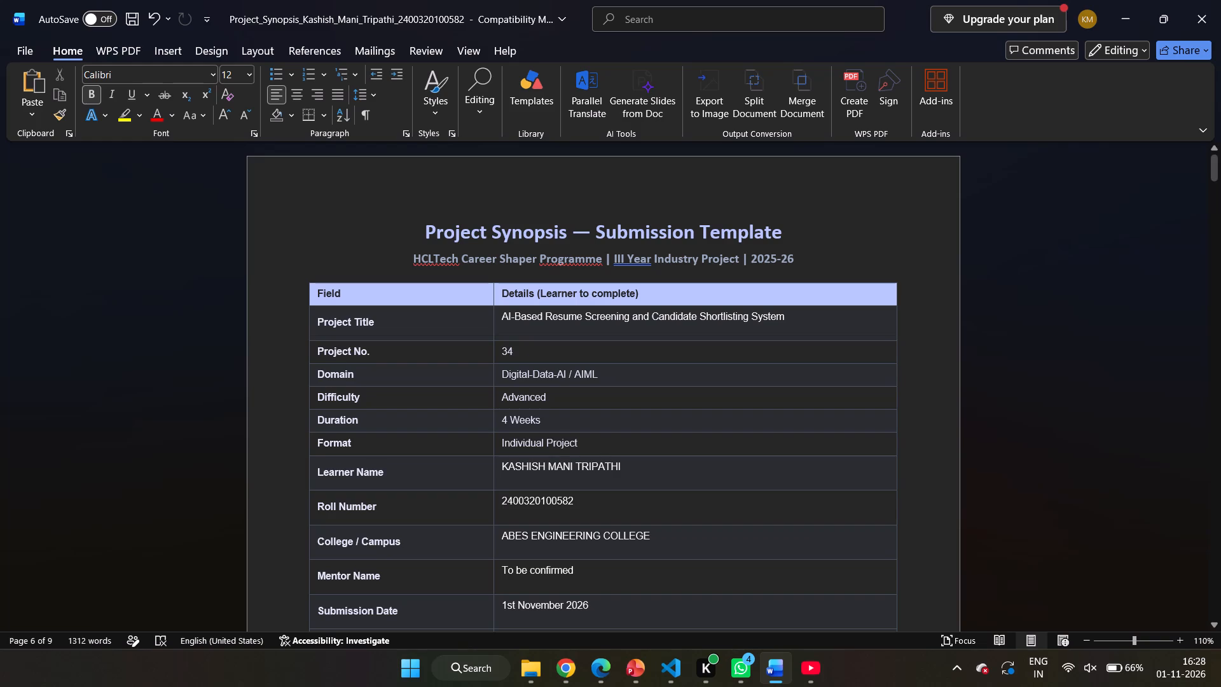
{"action": "scroll", "coordinate": [904, 396], "scroll_direction": "down", "scroll_amount": 17}
{"action": "scroll", "coordinate": [904, 396], "scroll_direction": "down", "scroll_amount": 4}
{"action": "scroll", "coordinate": [904, 396], "scroll_direction": "up", "scroll_amount": 9}
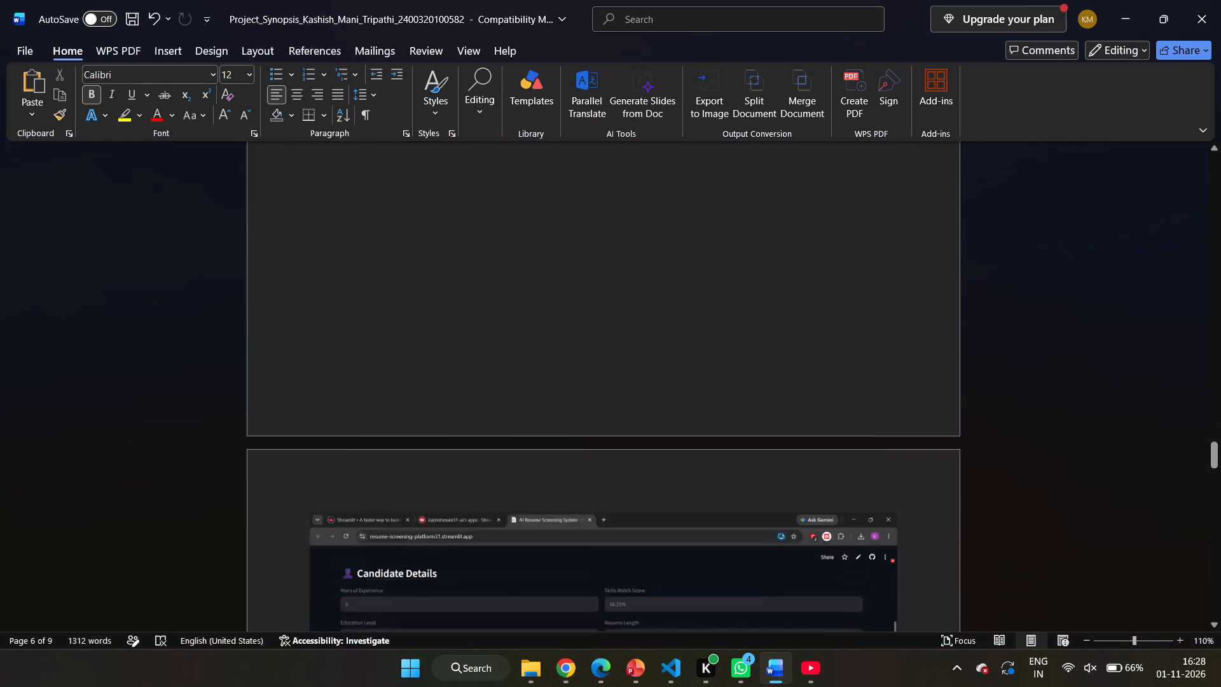
{"action": "scroll", "coordinate": [904, 396], "scroll_direction": "up", "scroll_amount": 3}
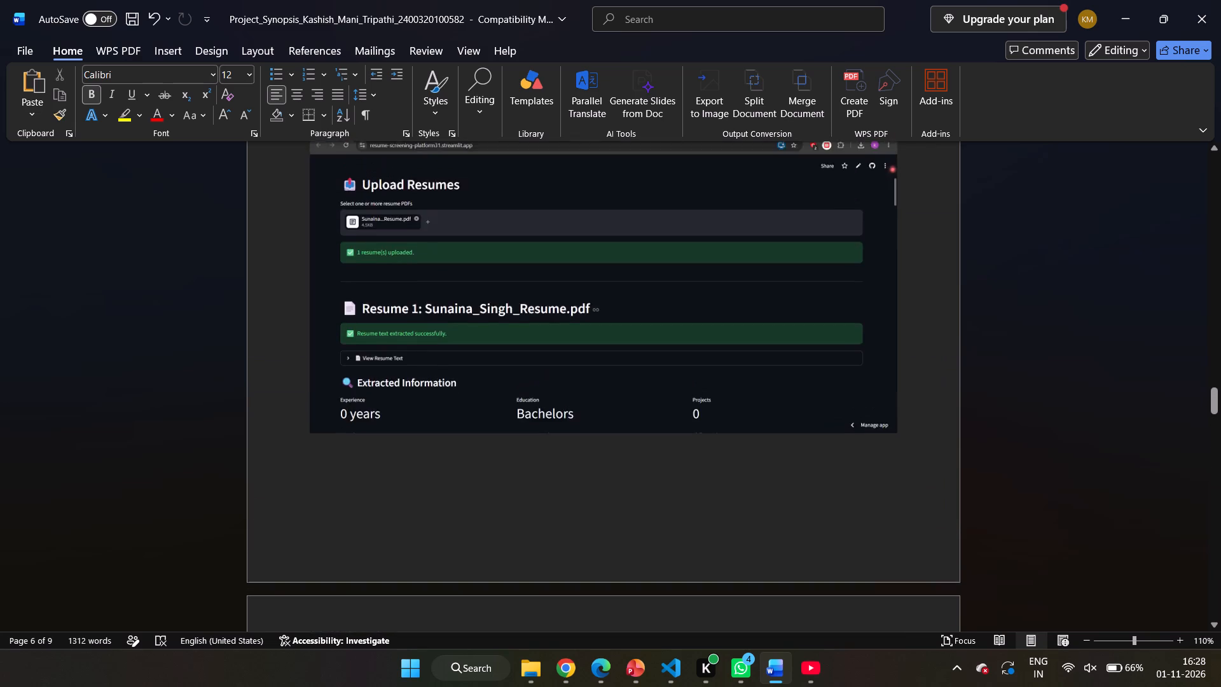
{"action": "scroll", "coordinate": [904, 396], "scroll_direction": "up", "scroll_amount": 3}
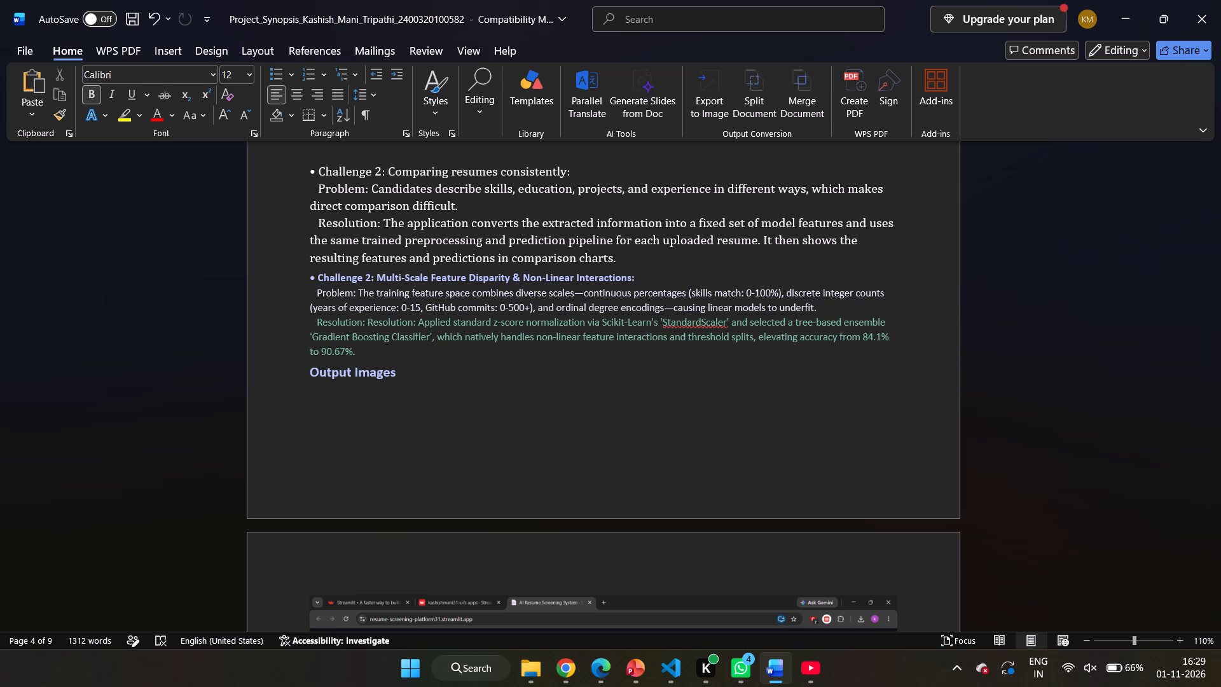
Add two blank lines between the end of the green Challenge 2 resolution text and the Output Images heading.
{"action": "left_click", "coordinate": [361, 348]}
{"action": "key", "text": "Return"}
{"action": "key", "text": "Return"}
{"action": "key", "text": "Return"}
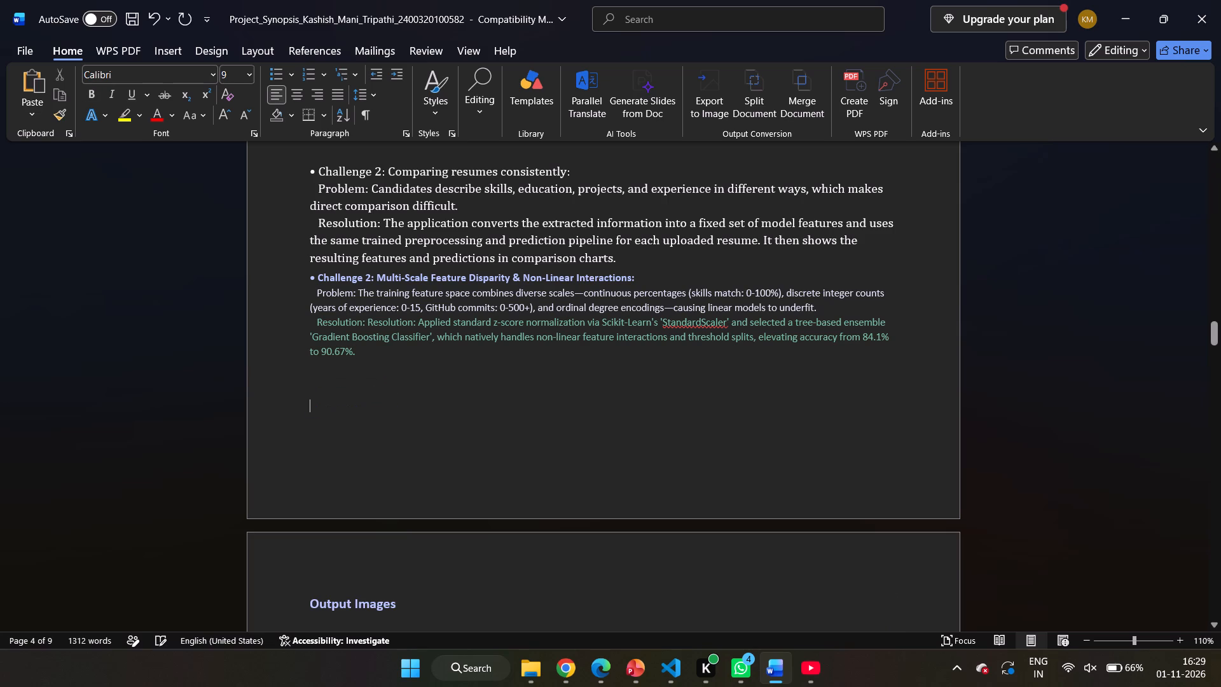
{"action": "scroll", "coordinate": [361, 348], "scroll_direction": "down", "scroll_amount": 4}
{"action": "scroll", "coordinate": [361, 348], "scroll_direction": "up", "scroll_amount": 5}
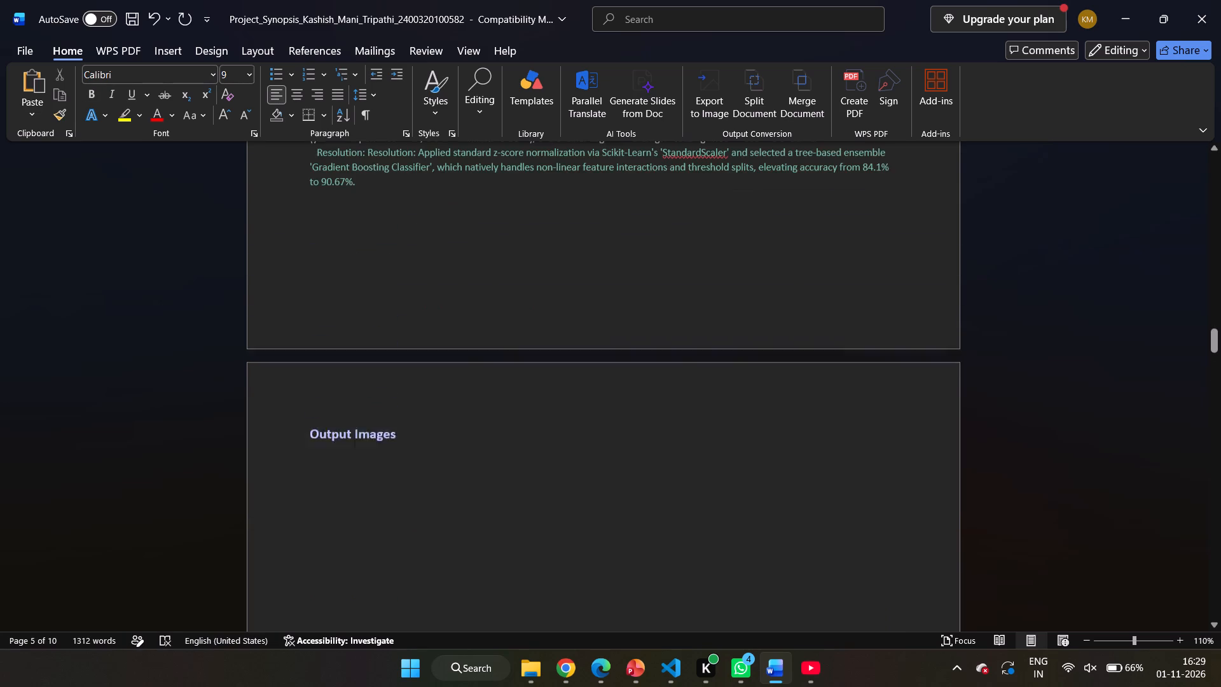
{"action": "key", "text": "ctrl+z"}
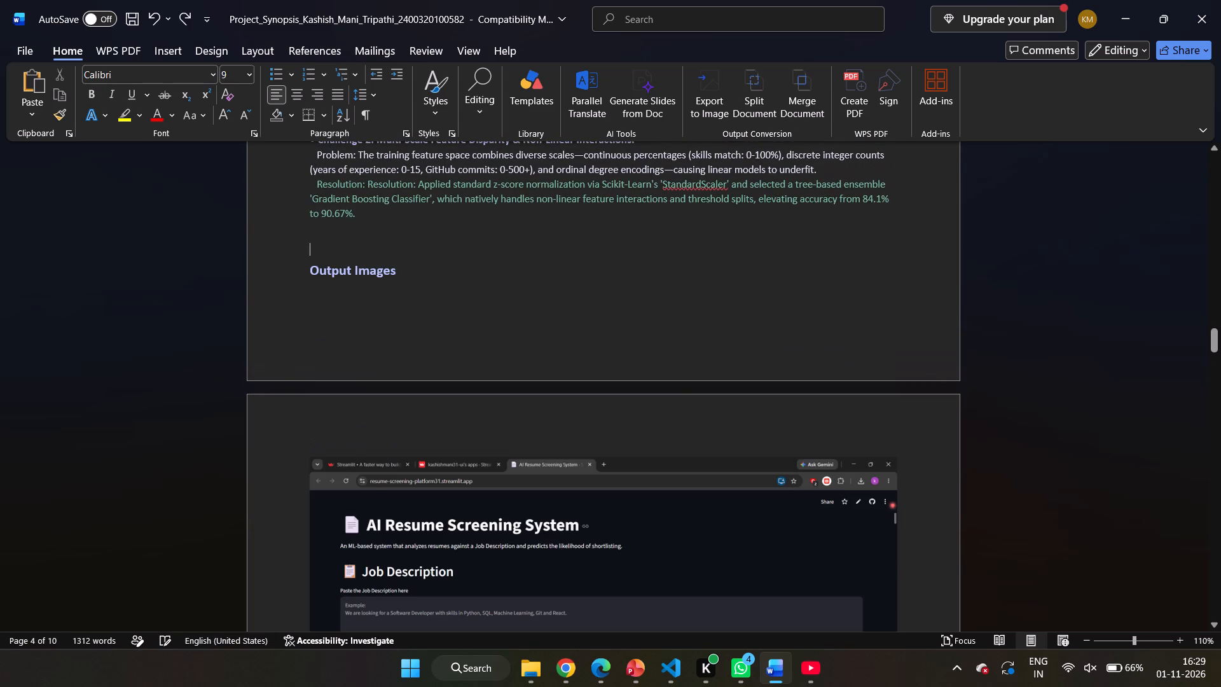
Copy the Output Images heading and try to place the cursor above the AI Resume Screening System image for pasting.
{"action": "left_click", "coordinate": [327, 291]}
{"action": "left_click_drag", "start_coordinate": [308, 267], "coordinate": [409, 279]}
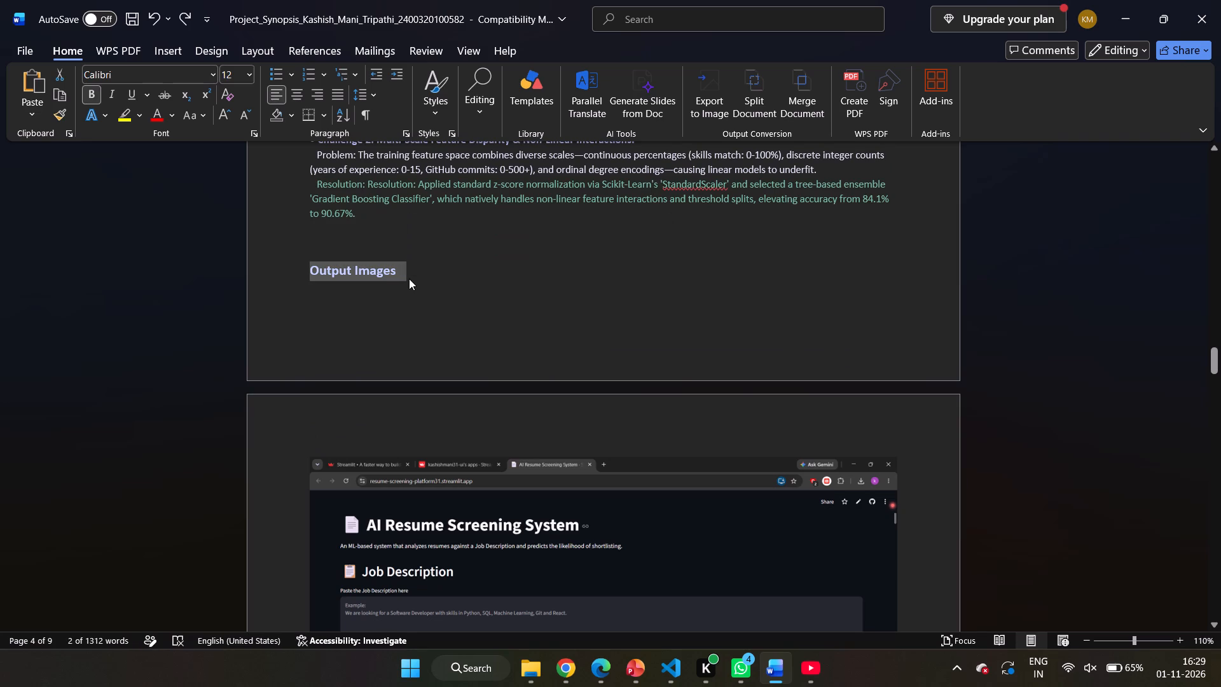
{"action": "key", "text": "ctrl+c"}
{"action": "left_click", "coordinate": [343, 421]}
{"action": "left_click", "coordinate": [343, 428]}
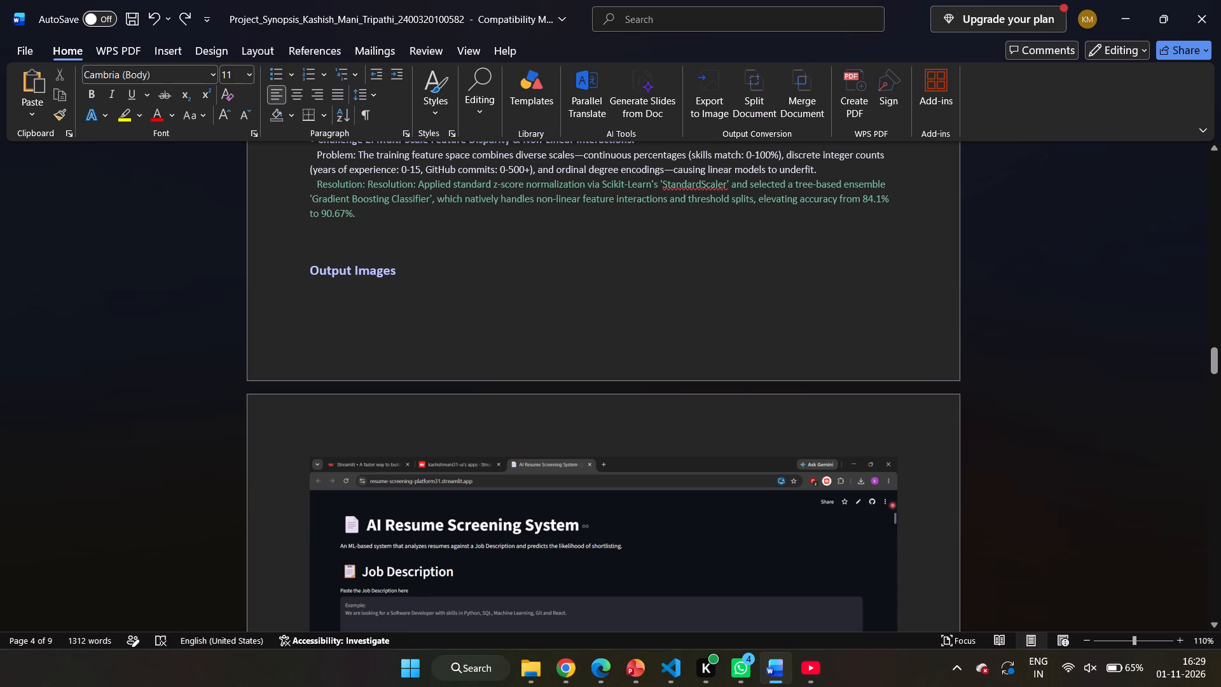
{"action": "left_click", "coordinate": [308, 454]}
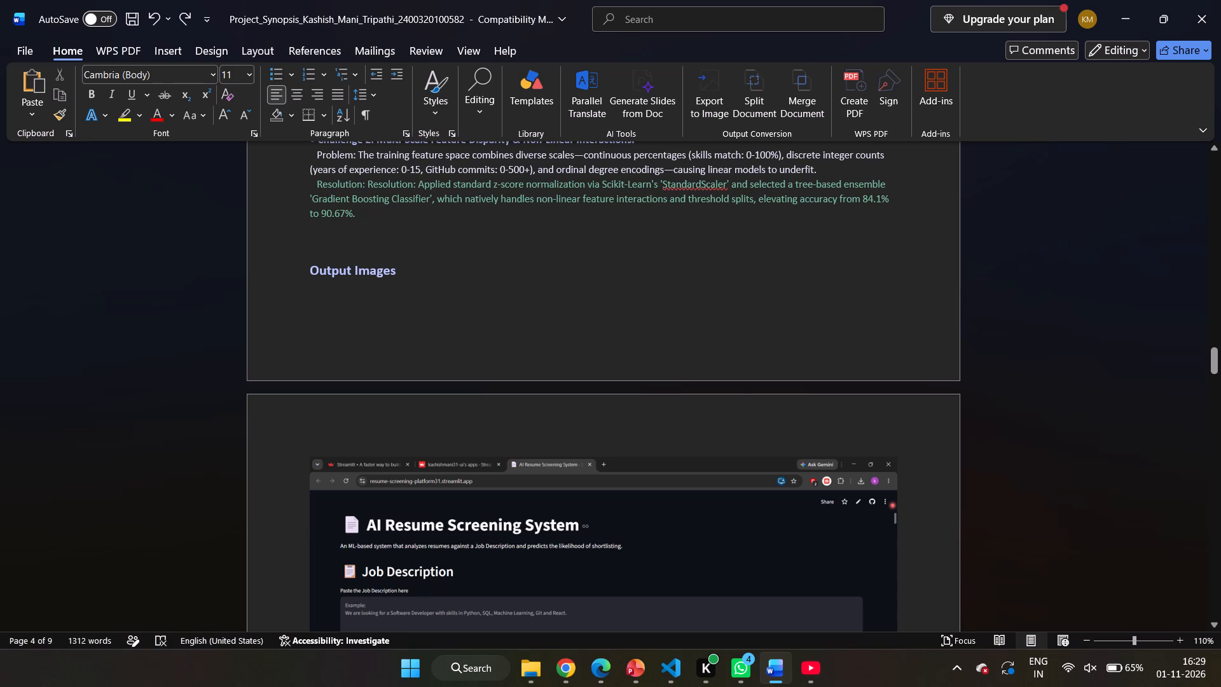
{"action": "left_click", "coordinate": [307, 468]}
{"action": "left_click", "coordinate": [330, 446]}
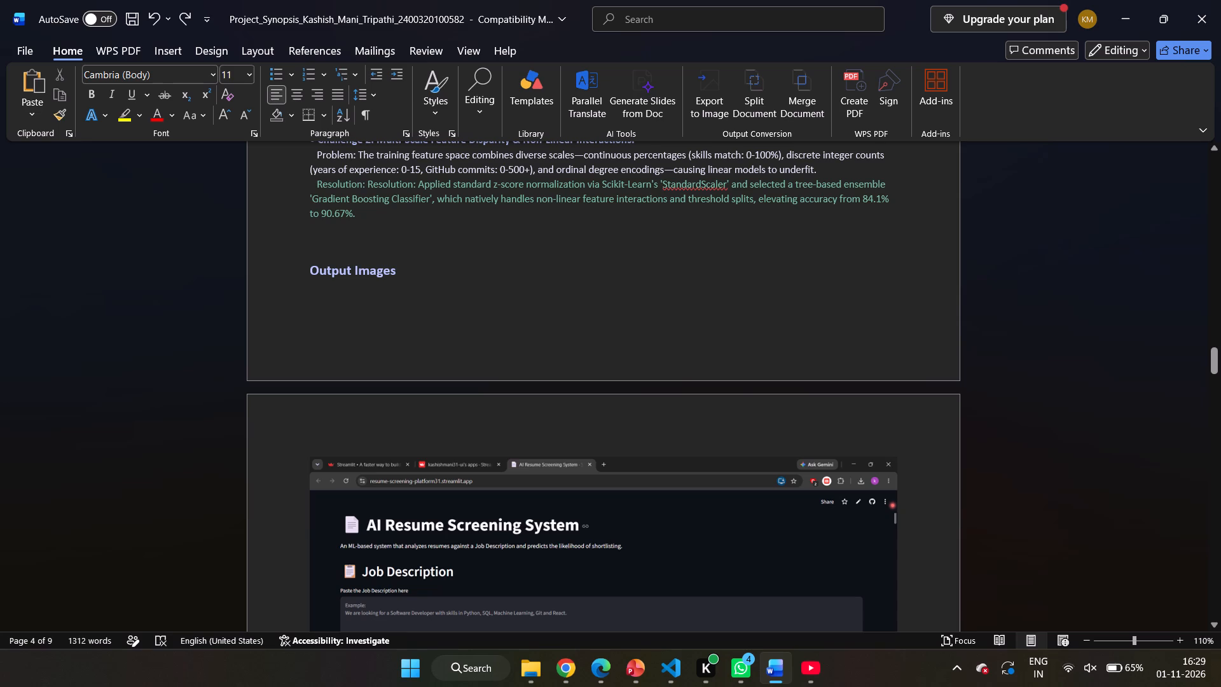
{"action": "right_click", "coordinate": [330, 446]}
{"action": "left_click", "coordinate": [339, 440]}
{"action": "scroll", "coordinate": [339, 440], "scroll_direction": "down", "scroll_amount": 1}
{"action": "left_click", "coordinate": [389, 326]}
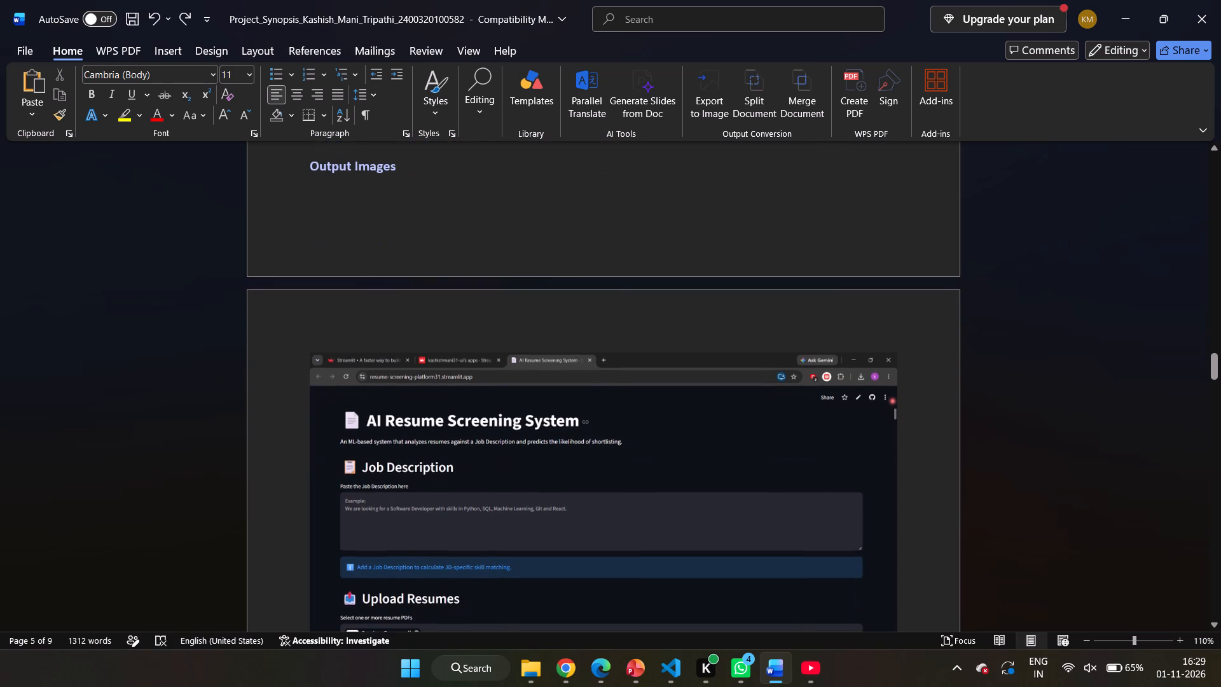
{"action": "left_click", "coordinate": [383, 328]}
Delete the empty text space directly below the Output Images heading.
{"action": "left_click", "coordinate": [380, 230]}
{"action": "key", "text": "BackSpace"}
{"action": "key", "text": "BackSpace"}
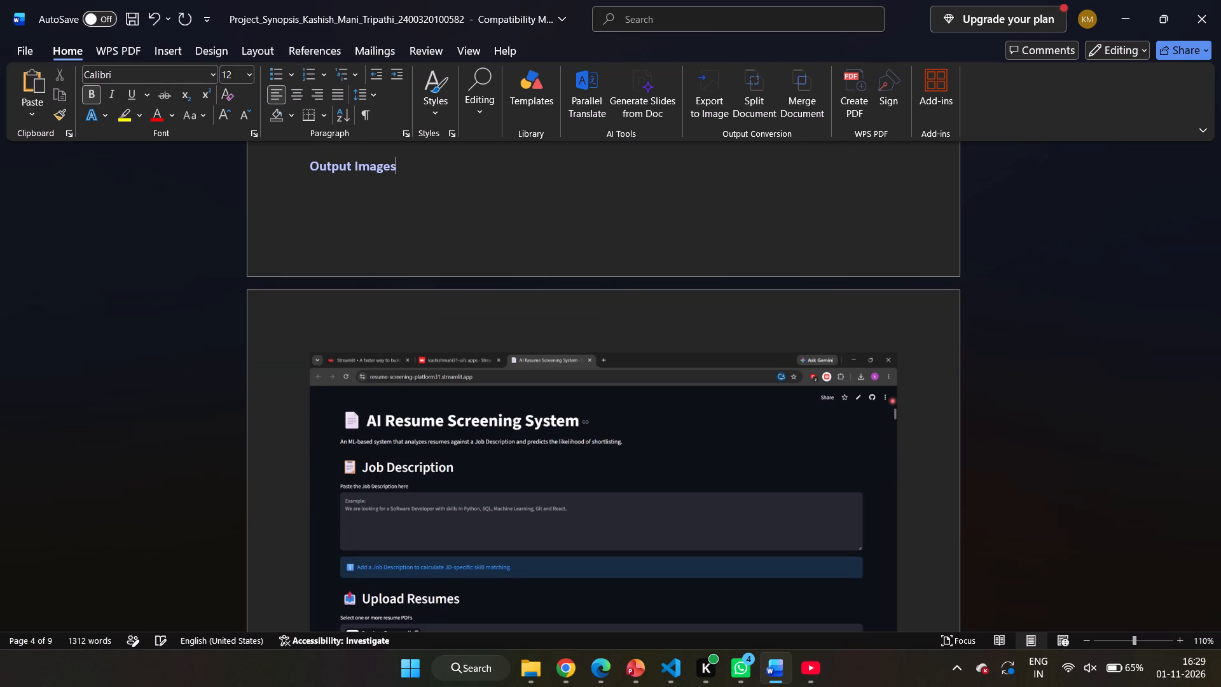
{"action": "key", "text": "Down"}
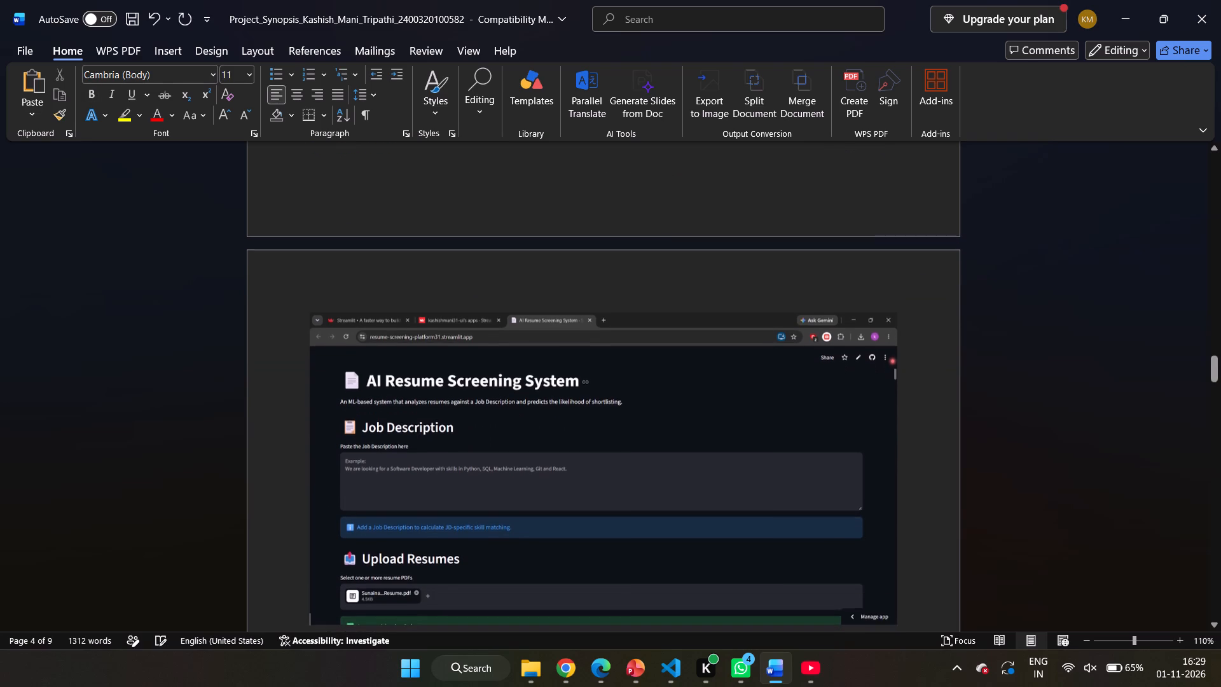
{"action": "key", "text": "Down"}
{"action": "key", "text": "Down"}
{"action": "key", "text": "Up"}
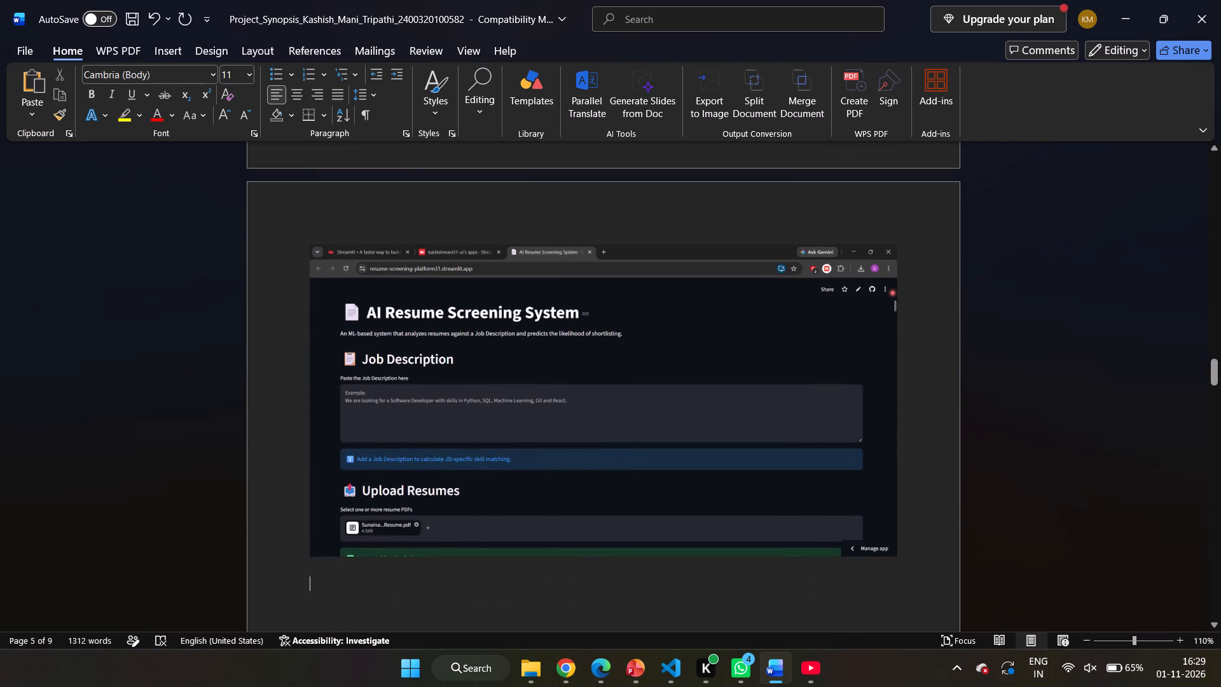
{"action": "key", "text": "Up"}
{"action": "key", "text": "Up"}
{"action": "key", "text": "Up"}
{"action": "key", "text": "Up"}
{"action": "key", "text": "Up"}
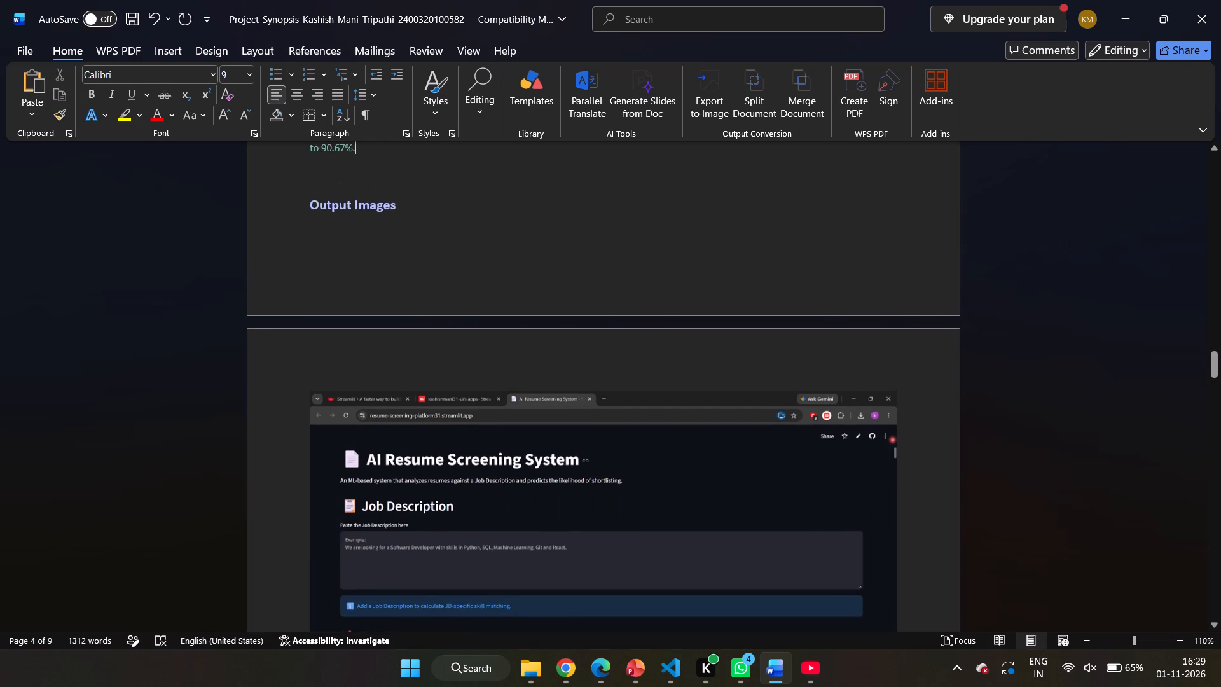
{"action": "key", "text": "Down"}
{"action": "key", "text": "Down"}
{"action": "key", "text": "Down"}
Move the AI Resume Screening System screenshot lower on its page and paste the copied Output Images heading above it.
{"action": "scroll", "coordinate": [520, 443], "scroll_direction": "down", "scroll_amount": 1}
{"action": "left_click_drag", "start_coordinate": [541, 364], "coordinate": [543, 384]}
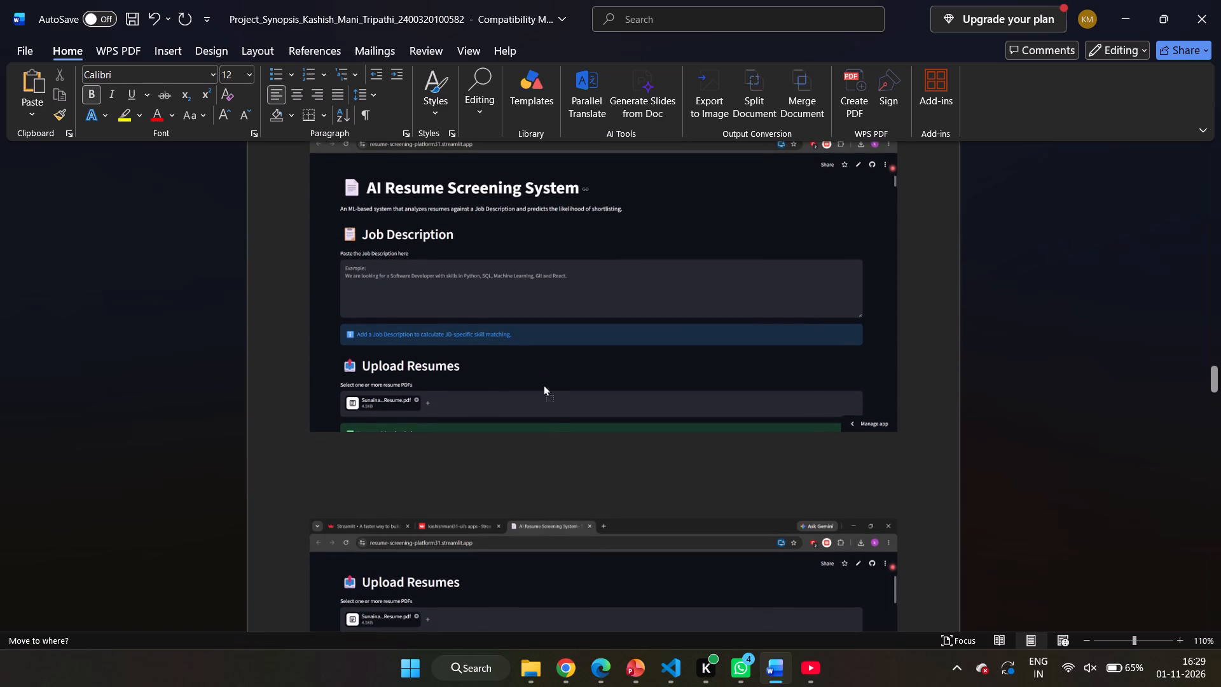
{"action": "left_click_drag", "start_coordinate": [543, 384], "coordinate": [546, 440]}
{"action": "scroll", "coordinate": [573, 391], "scroll_direction": "up", "scroll_amount": 1}
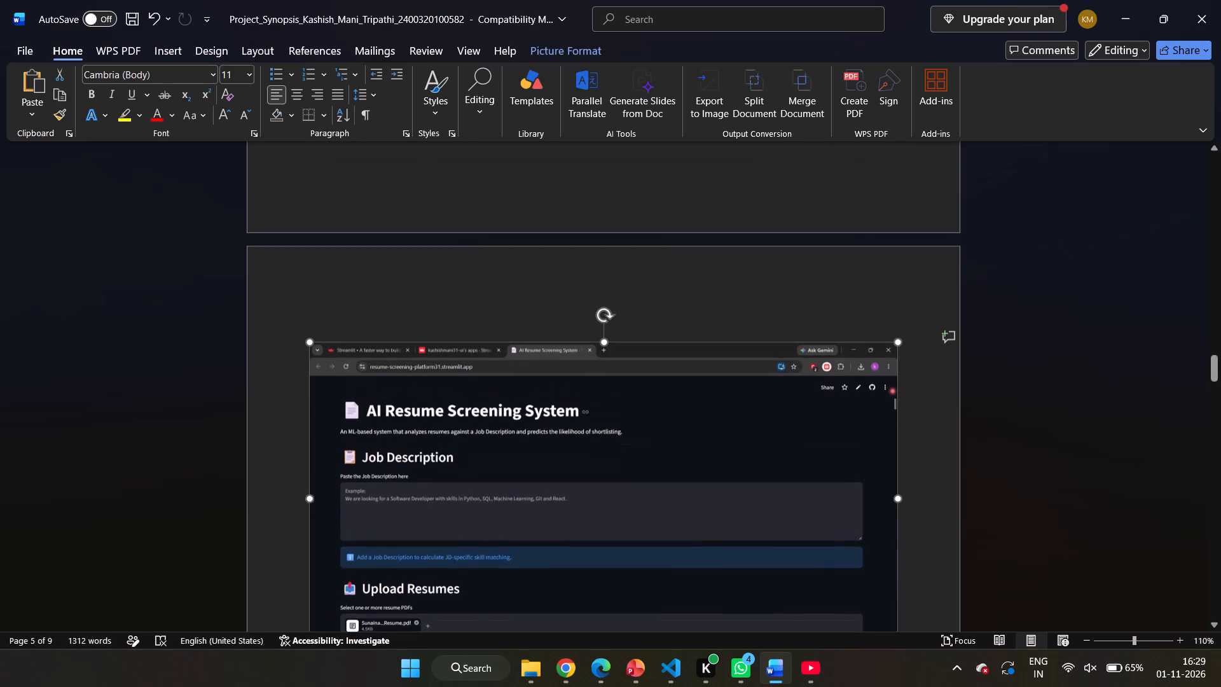
{"action": "scroll", "coordinate": [573, 391], "scroll_direction": "up", "scroll_amount": 1}
{"action": "left_click", "coordinate": [331, 340]}
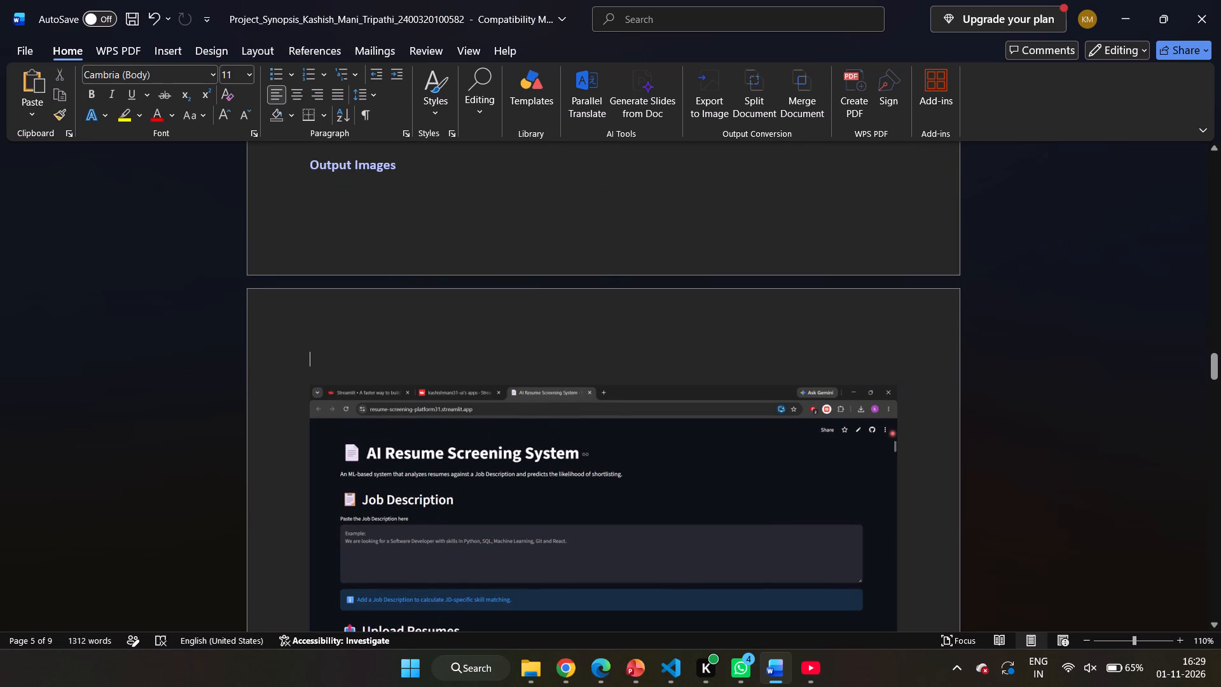
{"action": "key", "text": "ctrl+v"}
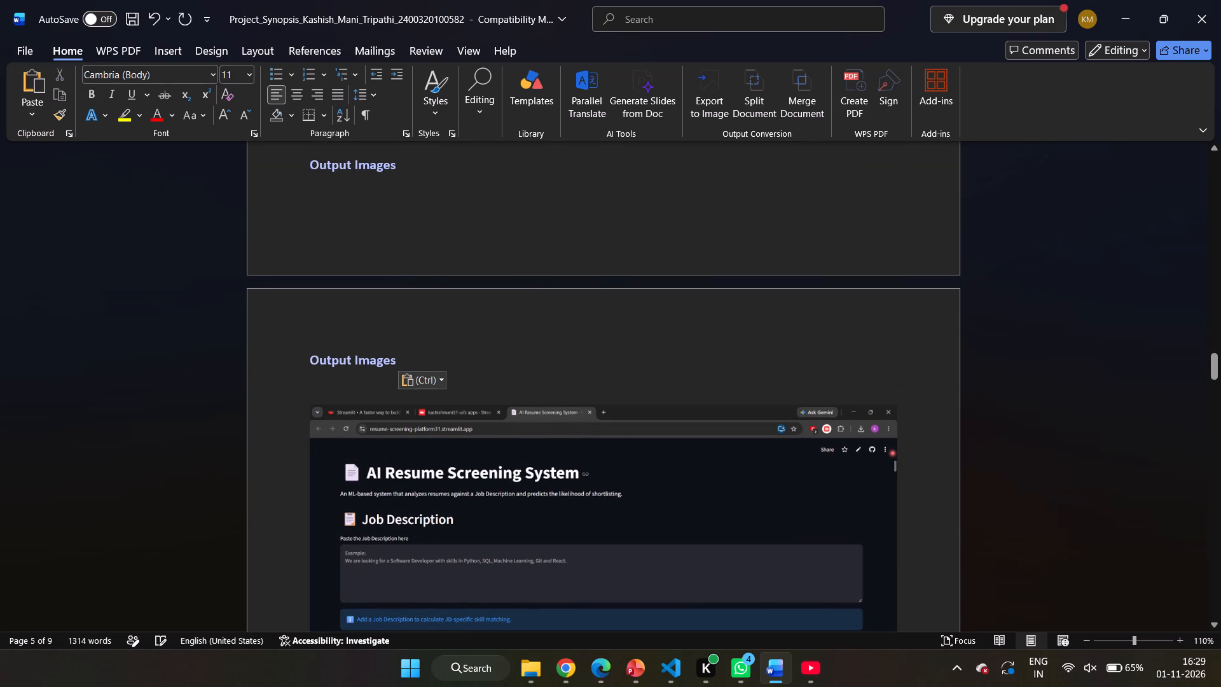
Delete the original Output Images heading at the end of the Challenge 2 page, along with its empty line.
{"action": "left_click", "coordinate": [419, 170]}
{"action": "left_click_drag", "start_coordinate": [419, 170], "coordinate": [301, 163]}
{"action": "key", "text": "BackSpace"}
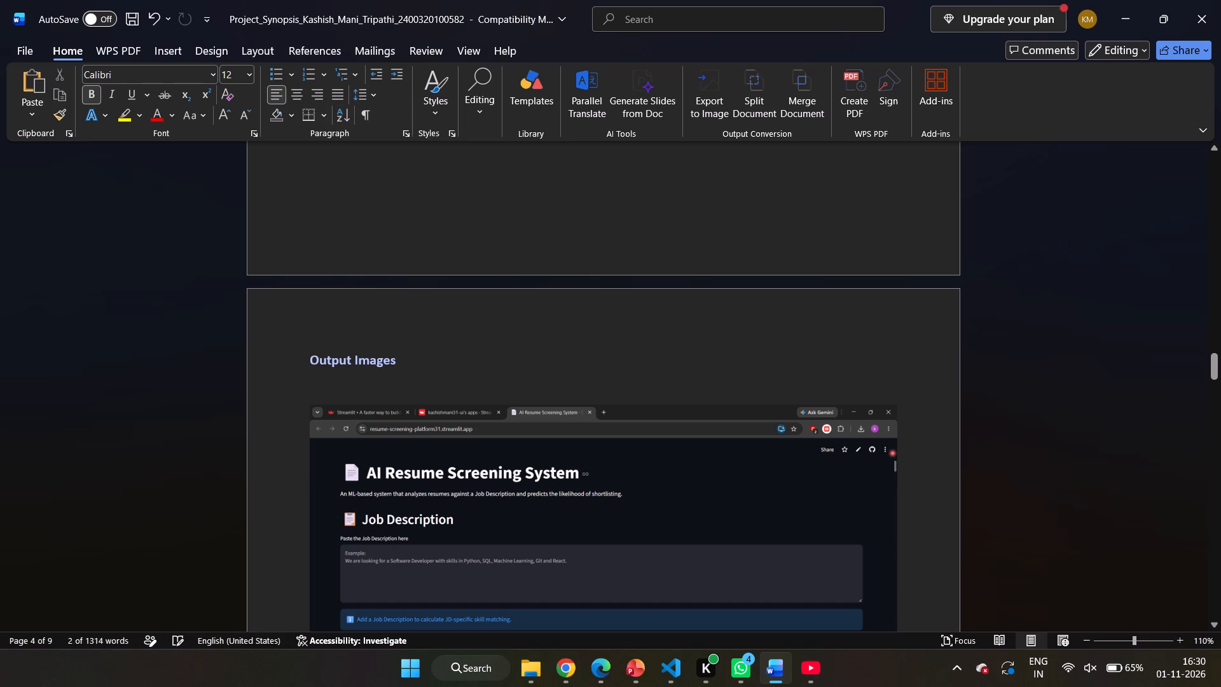
{"action": "key", "text": "BackSpace"}
{"action": "scroll", "coordinate": [301, 163], "scroll_direction": "up", "scroll_amount": 2}
{"action": "scroll", "coordinate": [301, 163], "scroll_direction": "down", "scroll_amount": 2}
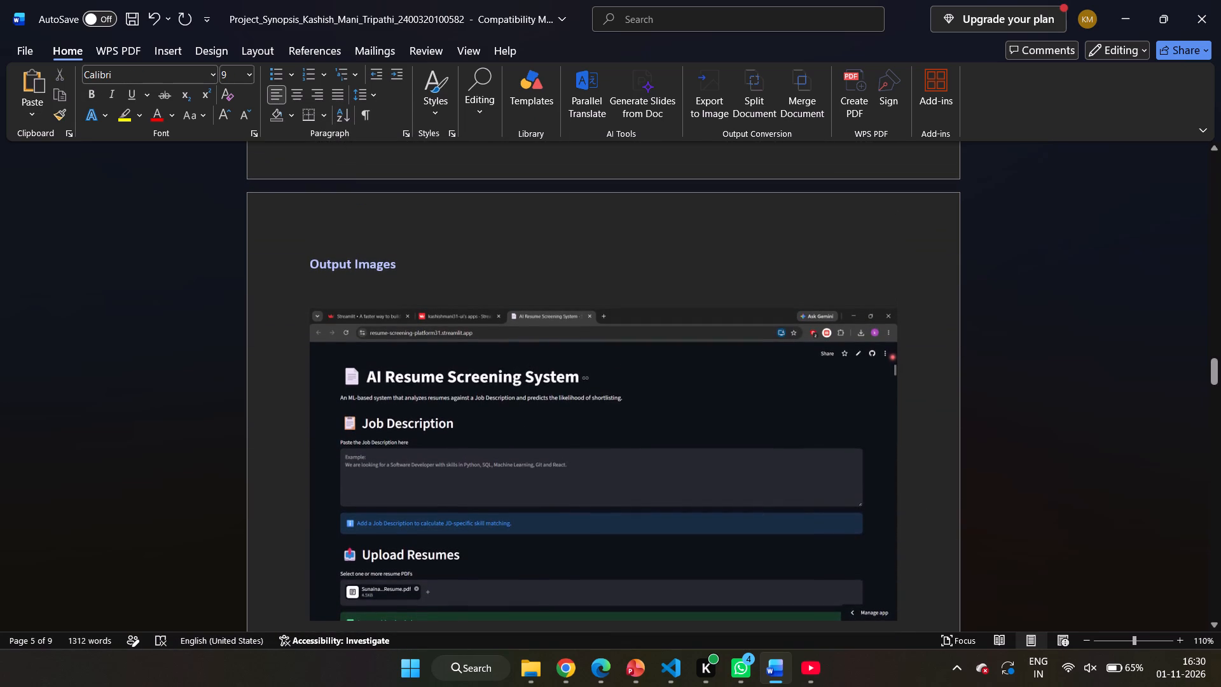
Move the Upload Resumes screenshot slightly lower to widen the gap beneath the AI Resume Screening System screenshot.
{"action": "left_click", "coordinate": [405, 258]}
{"action": "scroll", "coordinate": [405, 258], "scroll_direction": "down", "scroll_amount": 1}
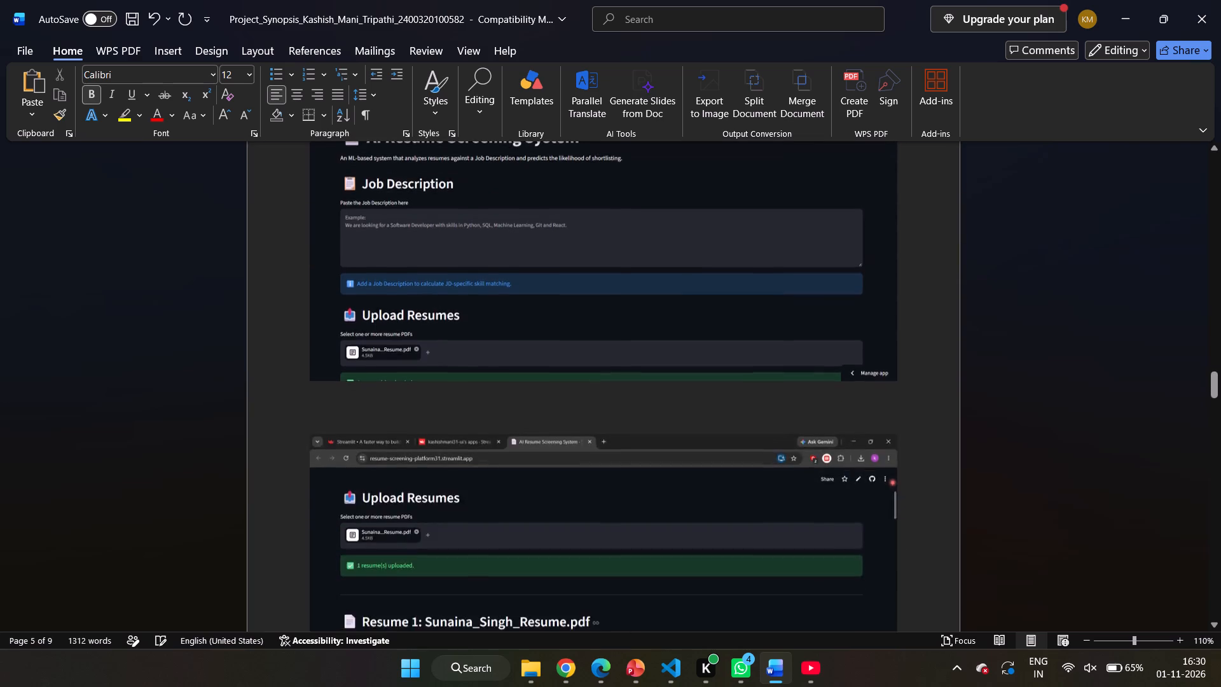
{"action": "scroll", "coordinate": [405, 258], "scroll_direction": "down", "scroll_amount": 1}
{"action": "left_click_drag", "start_coordinate": [461, 298], "coordinate": [462, 305]}
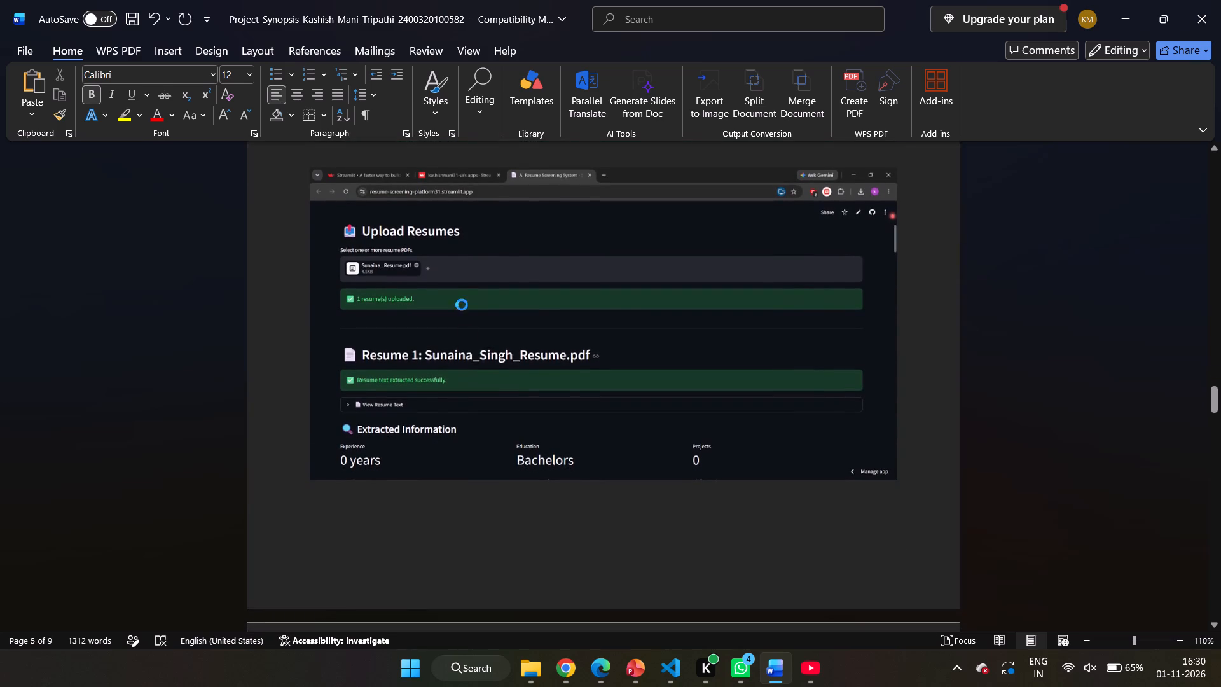
{"action": "left_click_drag", "start_coordinate": [462, 305], "coordinate": [467, 527]}
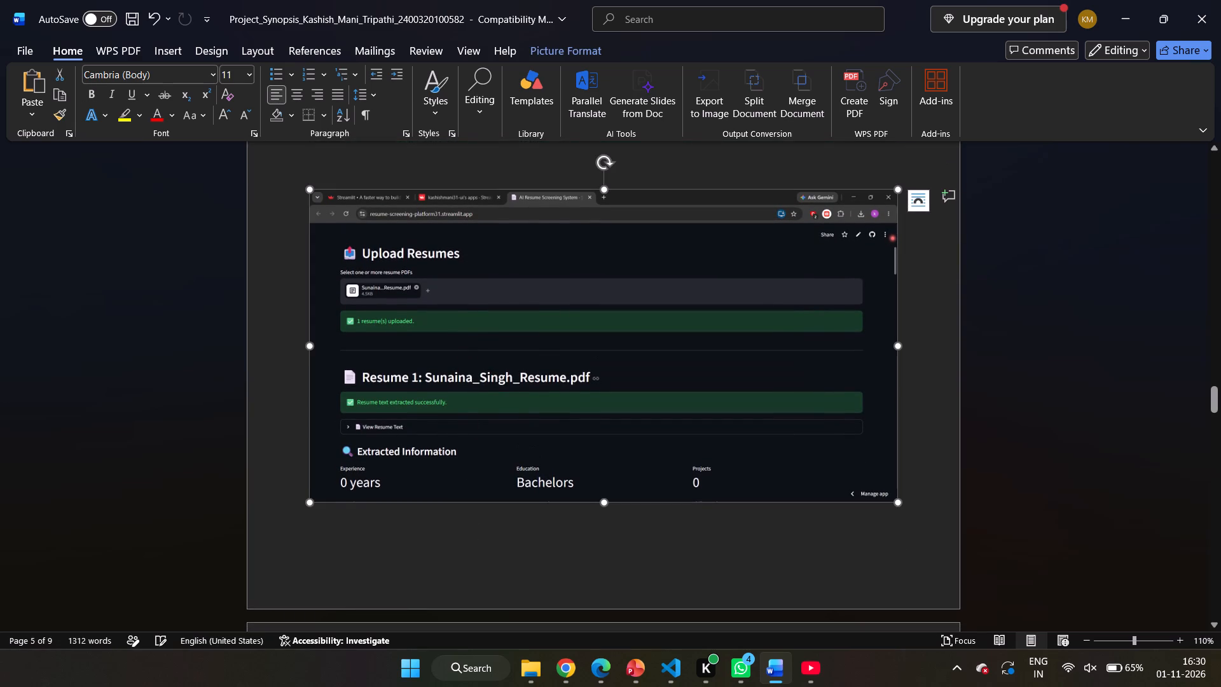
{"action": "left_click", "coordinate": [920, 407]}
Turn on AutoSave by uploading the synopsis to the personal OneDrive, and save the document.
{"action": "scroll", "coordinate": [920, 407], "scroll_direction": "up", "scroll_amount": 2}
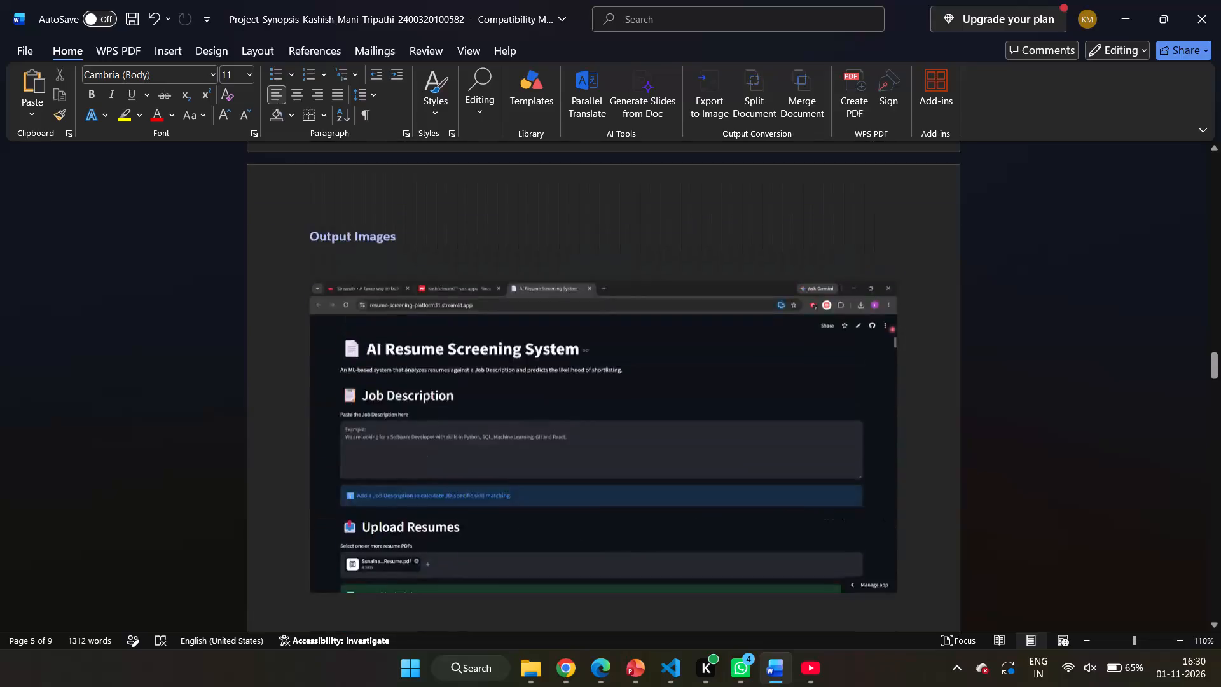
{"action": "scroll", "coordinate": [920, 407], "scroll_direction": "up", "scroll_amount": 11}
{"action": "scroll", "coordinate": [920, 407], "scroll_direction": "up", "scroll_amount": 12}
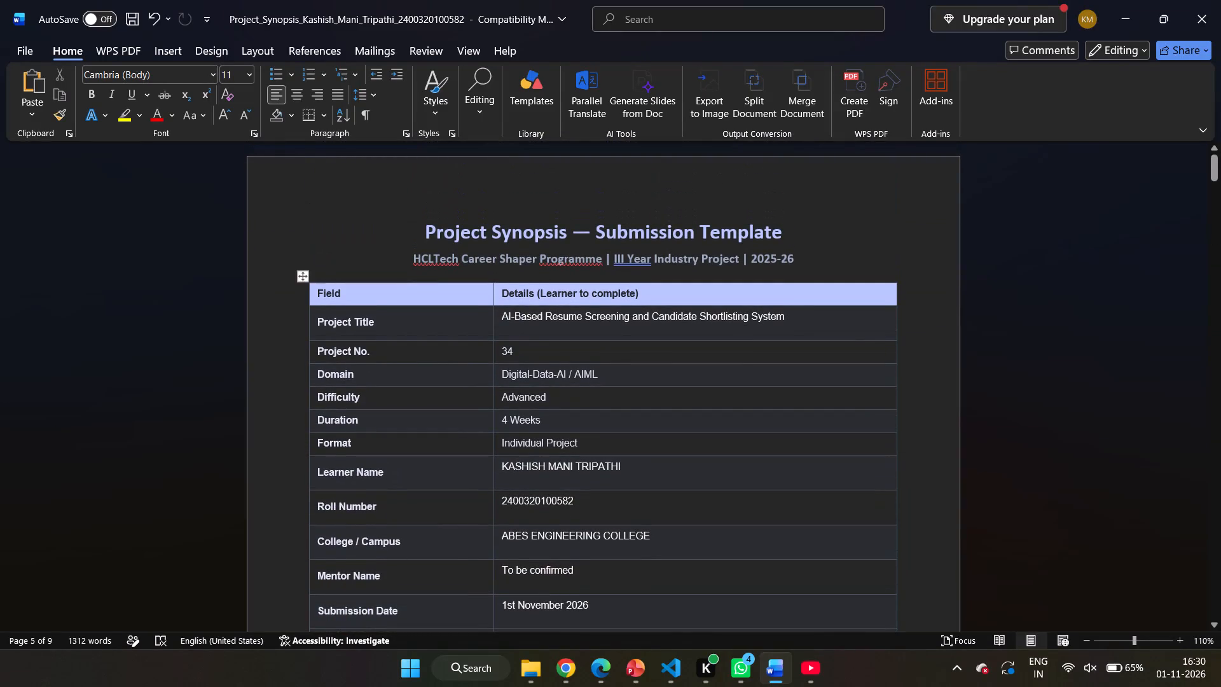
{"action": "left_click", "coordinate": [106, 17]}
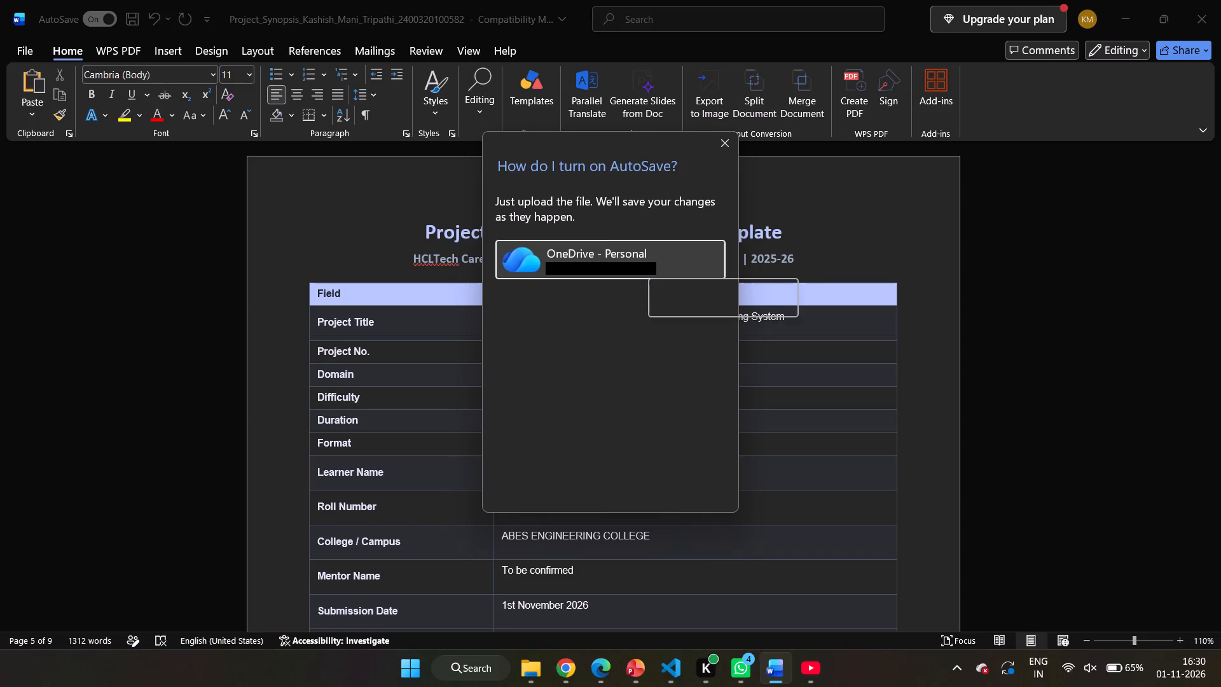
{"action": "left_click", "coordinate": [648, 262]}
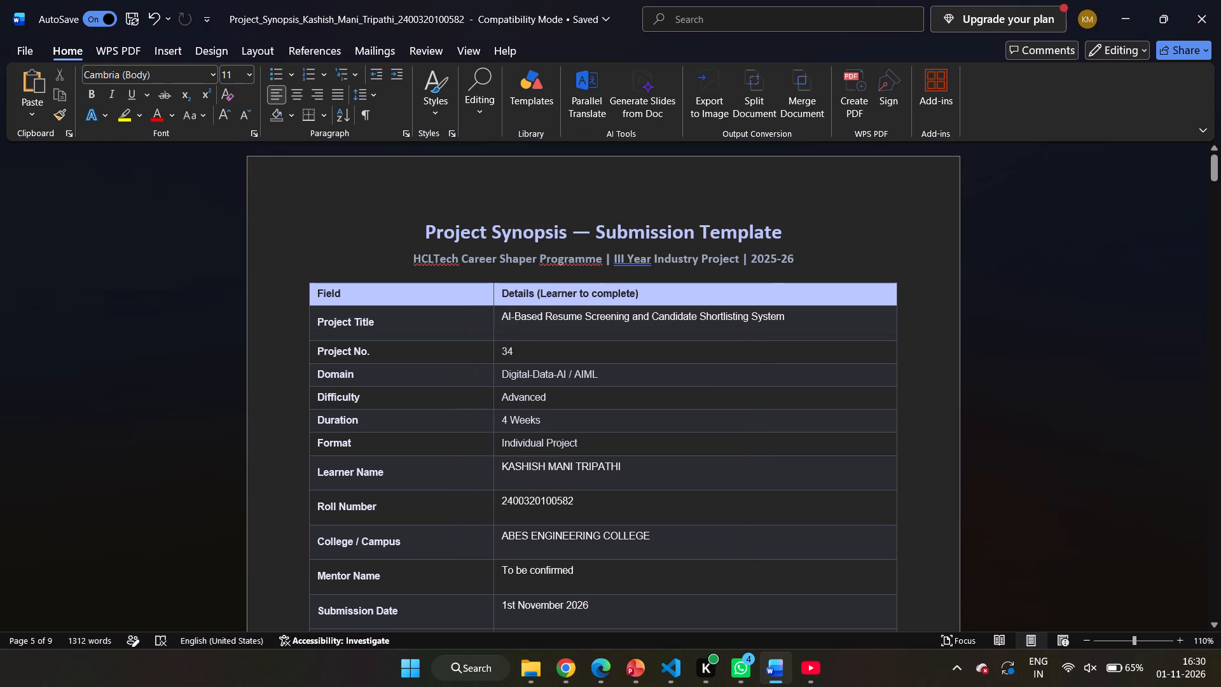
{"action": "left_click", "coordinate": [136, 23]}
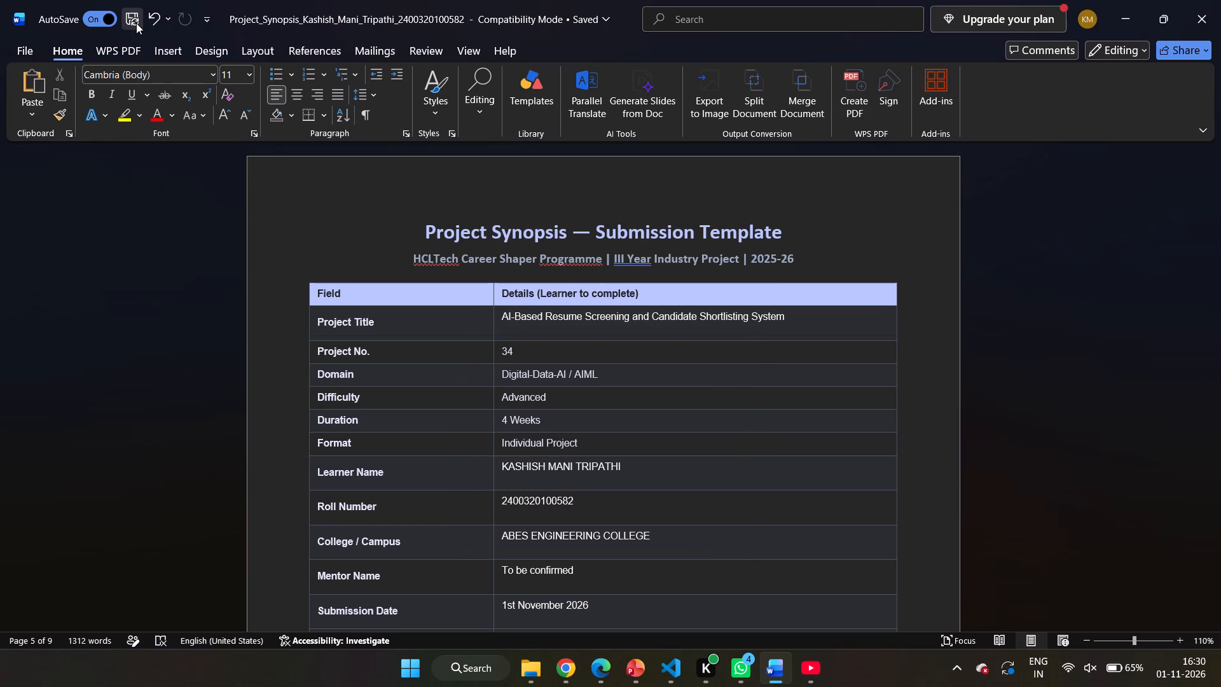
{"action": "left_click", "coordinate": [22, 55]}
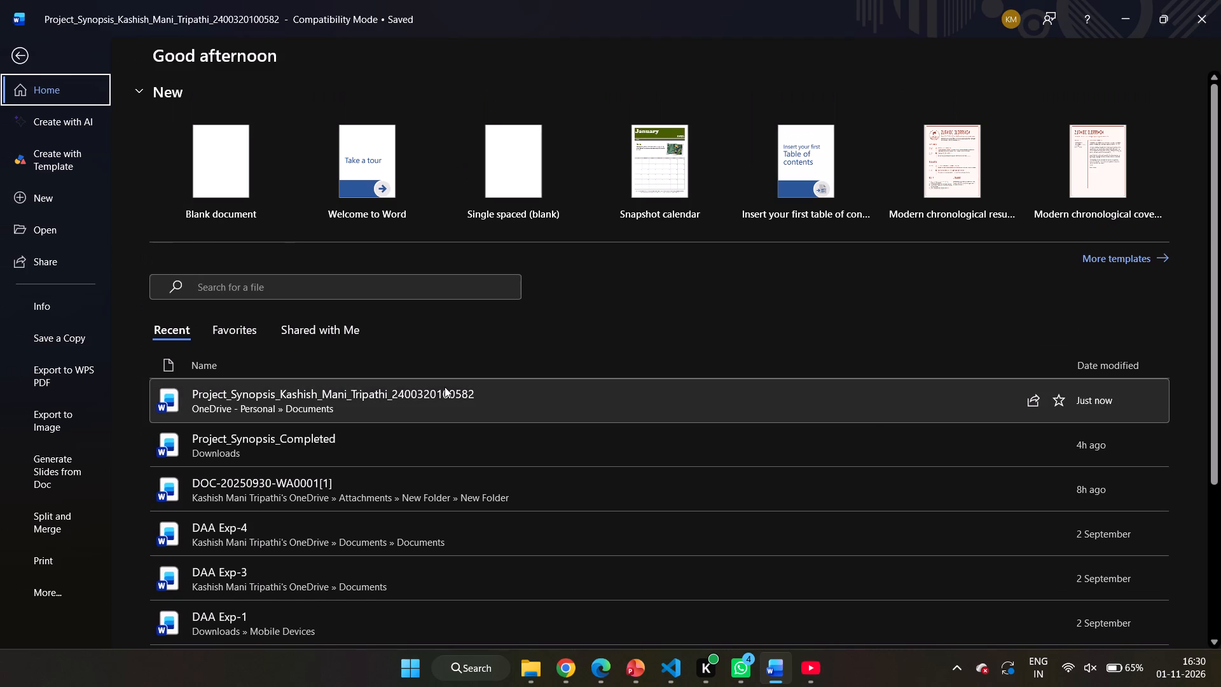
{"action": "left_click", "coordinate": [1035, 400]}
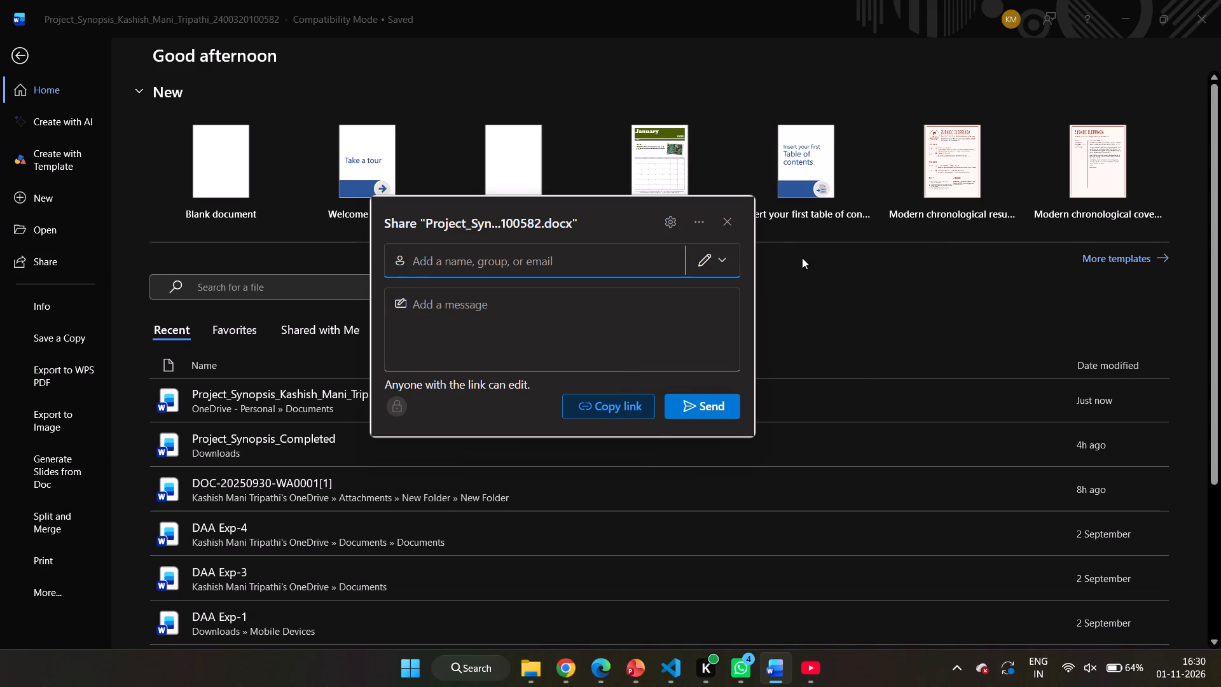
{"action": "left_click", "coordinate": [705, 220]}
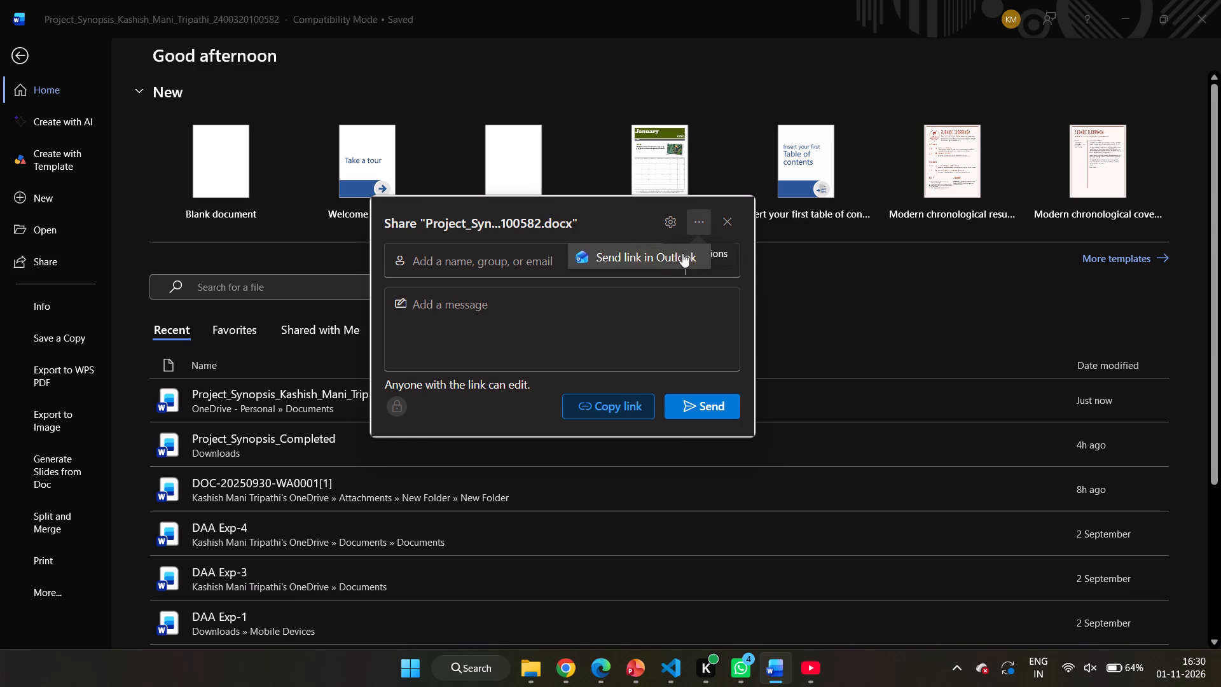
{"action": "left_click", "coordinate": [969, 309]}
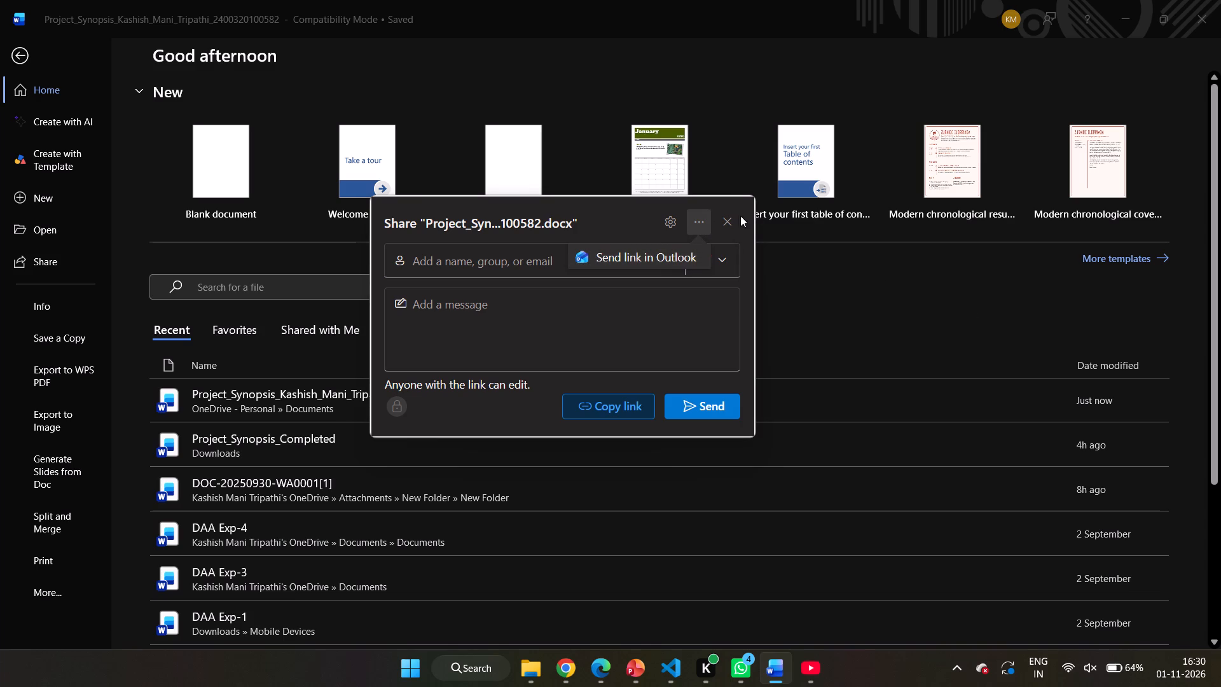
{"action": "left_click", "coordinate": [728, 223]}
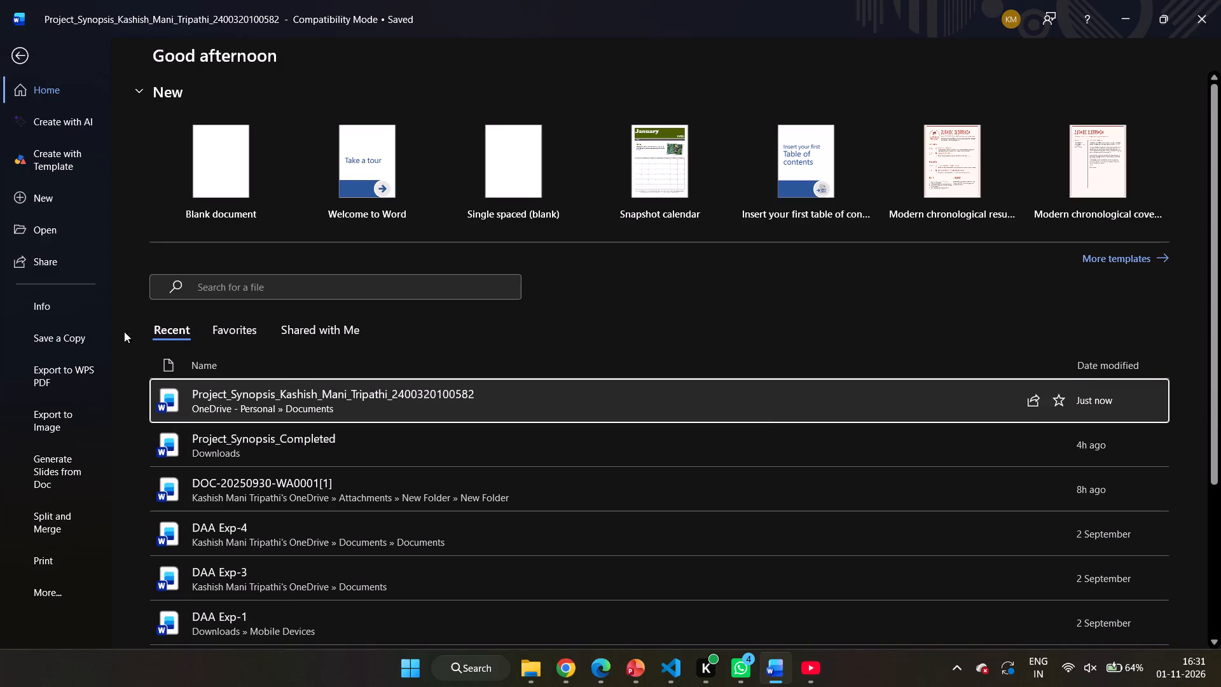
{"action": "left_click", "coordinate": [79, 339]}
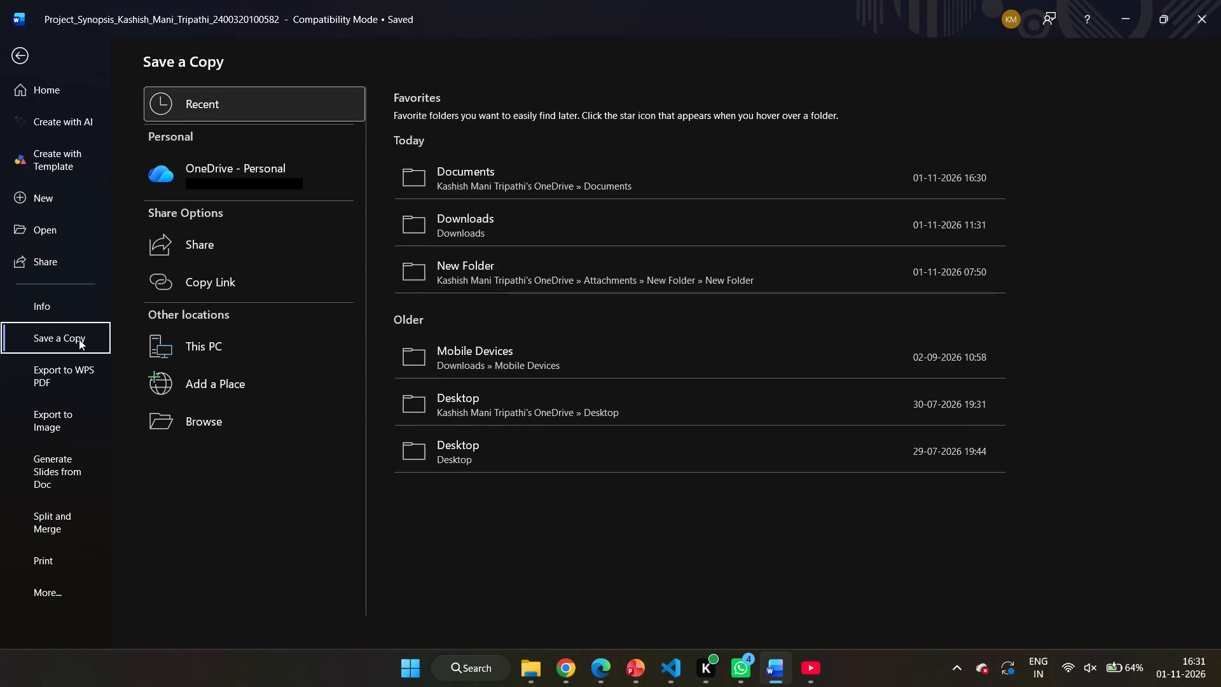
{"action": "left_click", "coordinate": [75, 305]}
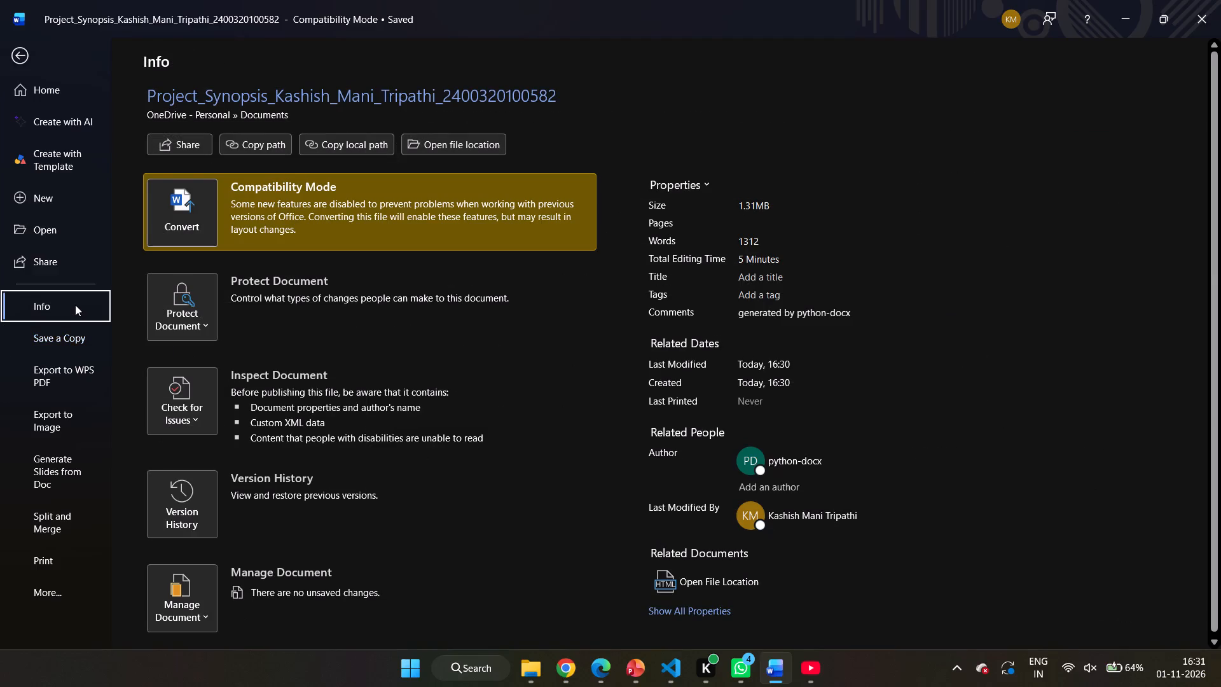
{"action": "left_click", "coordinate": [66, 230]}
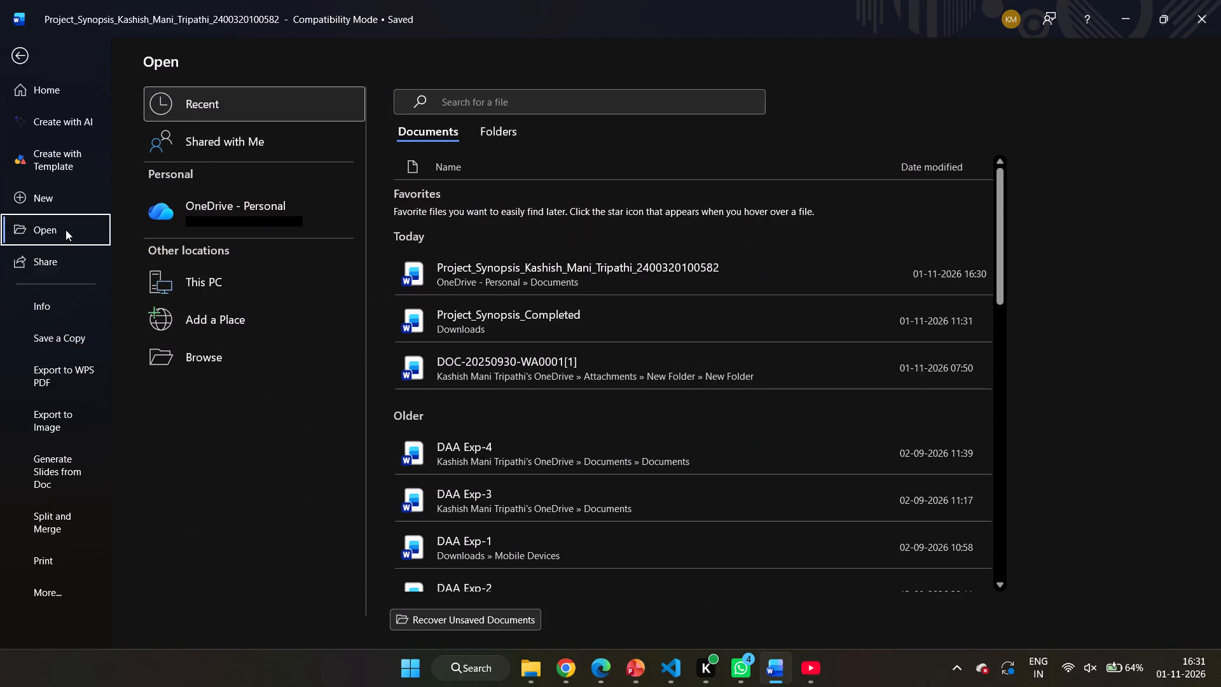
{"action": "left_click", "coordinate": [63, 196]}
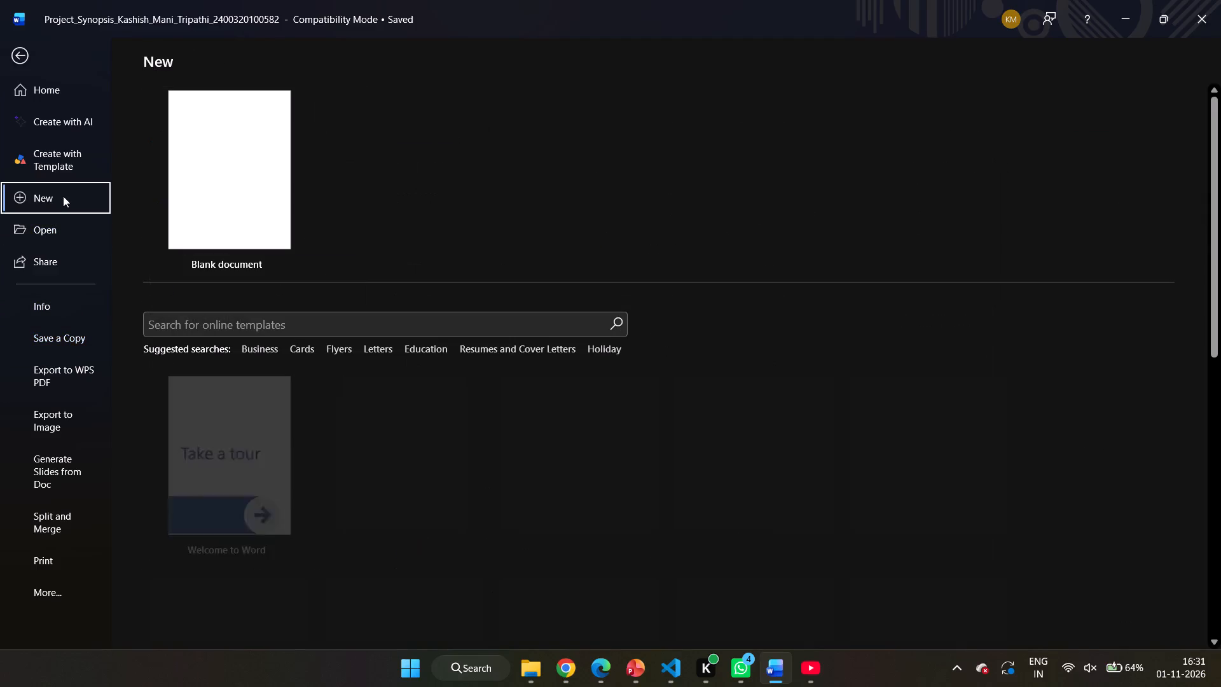
Open the sharing options for the synopsis document.
{"action": "left_click", "coordinate": [41, 262]}
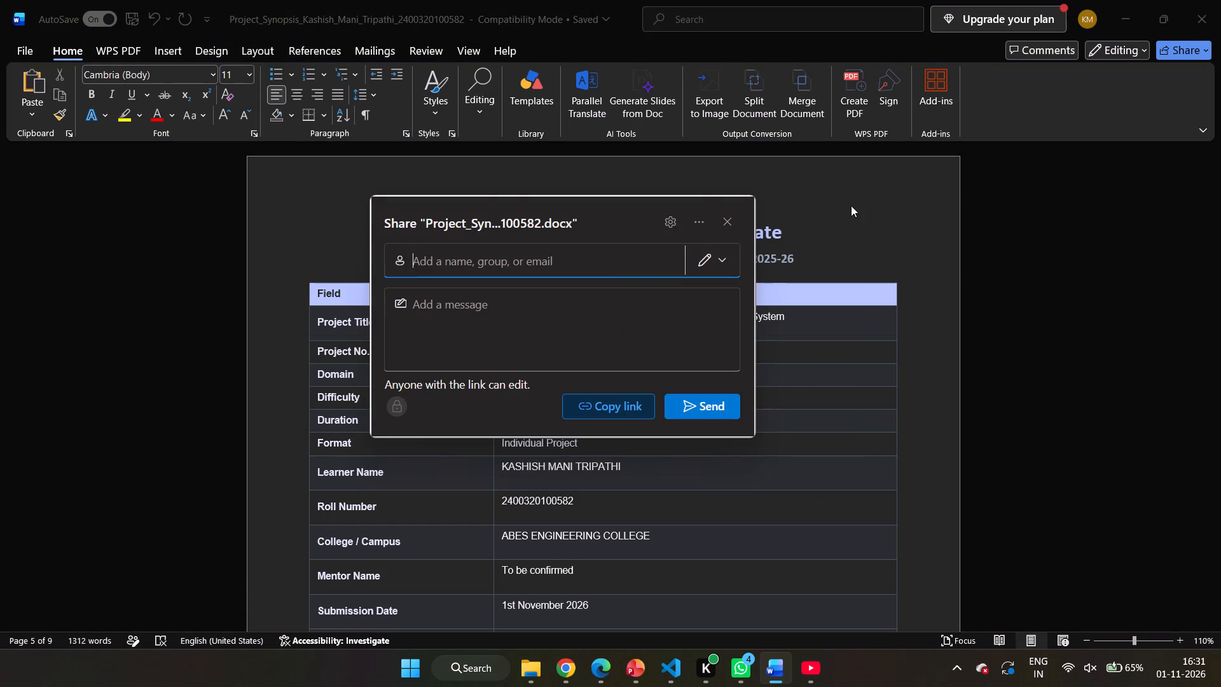
{"action": "left_click", "coordinate": [824, 190]}
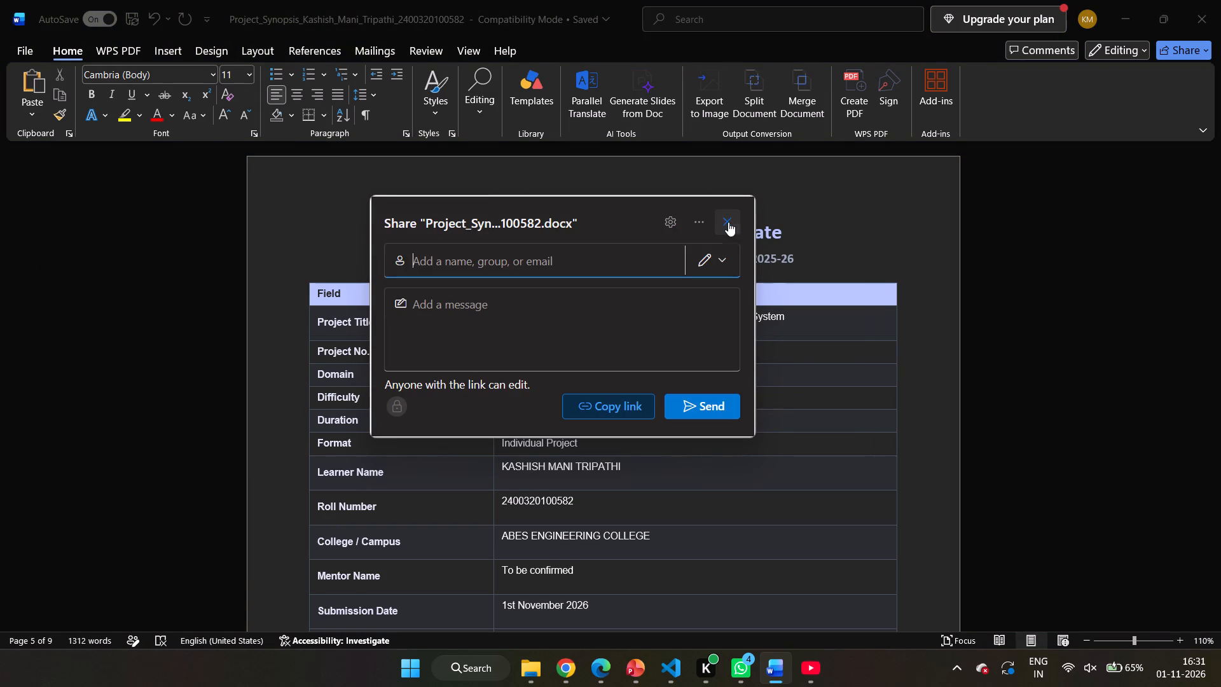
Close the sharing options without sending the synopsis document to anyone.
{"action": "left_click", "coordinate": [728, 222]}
Clear the placeholder text from the Mentor Name row of the project details table on the first page.
{"action": "scroll", "coordinate": [728, 222], "scroll_direction": "down", "scroll_amount": 1}
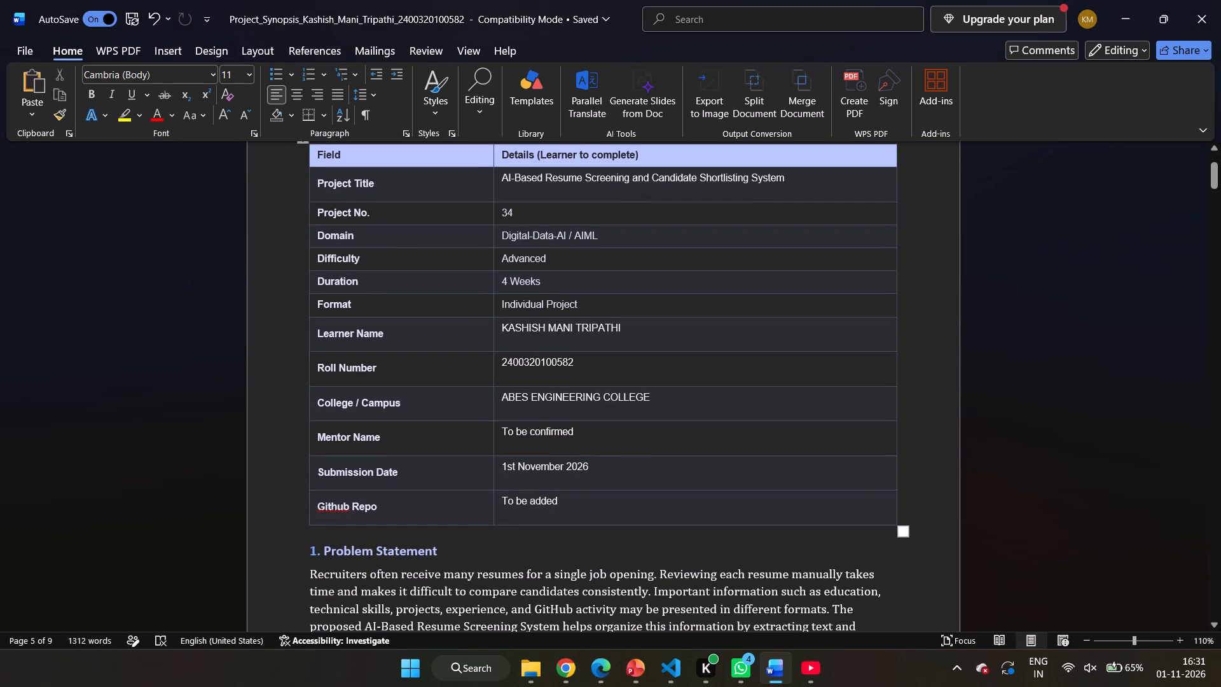
{"action": "scroll", "coordinate": [728, 222], "scroll_direction": "down", "scroll_amount": 2}
{"action": "left_click", "coordinate": [601, 433]}
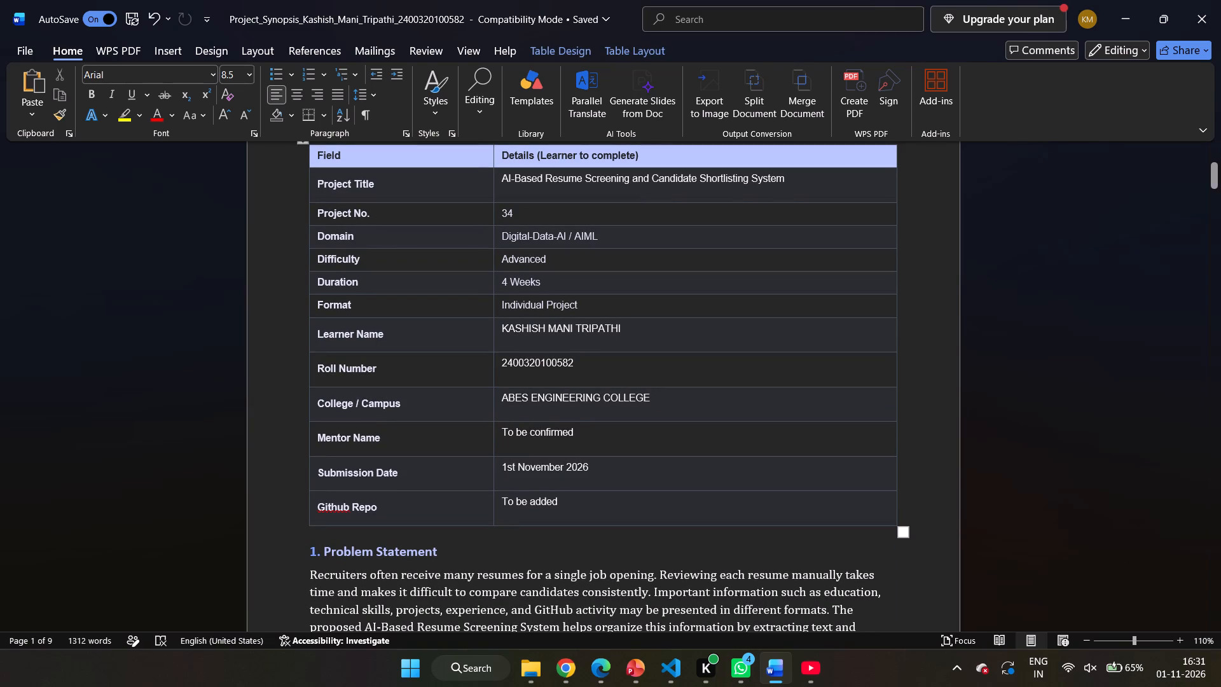
{"action": "key", "text": "BackSpace"}
{"action": "key", "text": "BackSpace"}
{"action": "key", "text": "BackSpace"}
{"action": "key", "text": "BackSpace"}
{"action": "key", "text": "BackSpace"}
{"action": "key", "text": "BackSpace"}
{"action": "key", "text": "BackSpace"}
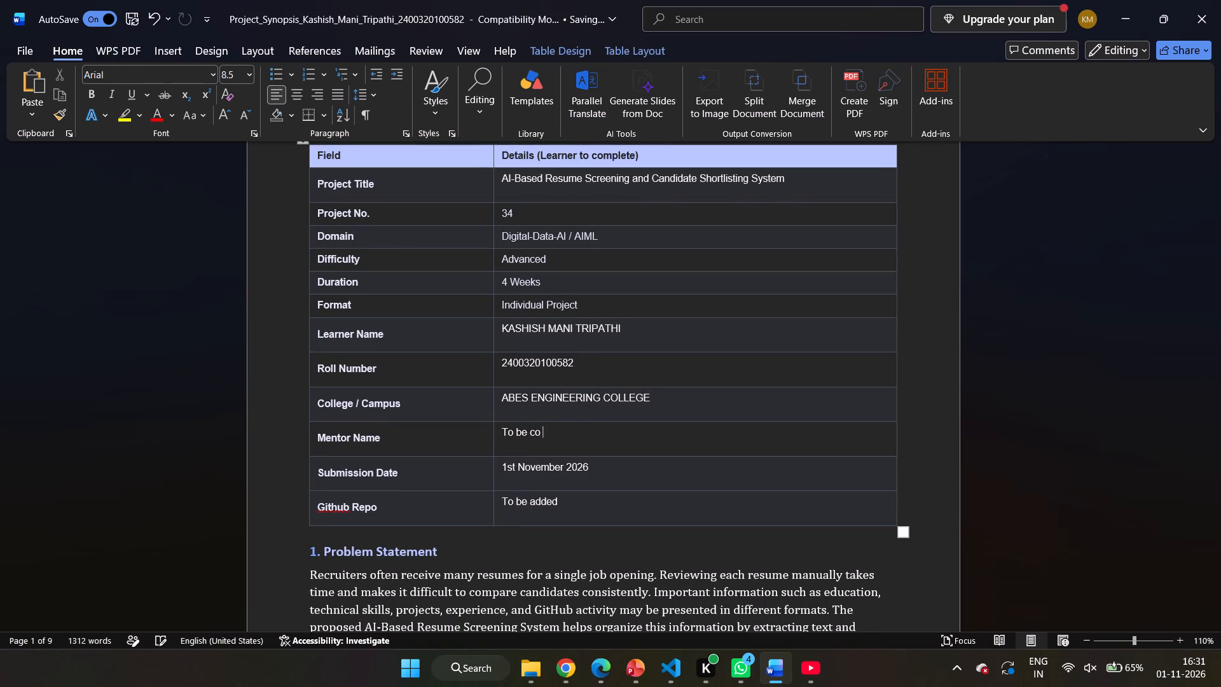
{"action": "key", "text": "BackSpace"}
{"action": "key", "text": "BackSpace"}
{"action": "key", "text": "BackSpace"}
{"action": "key", "text": "BackSpace"}
{"action": "key", "text": "BackSpace"}
{"action": "key", "text": "BackSpace"}
{"action": "key", "text": "BackSpace"}
{"action": "key", "text": "BackSpace"}
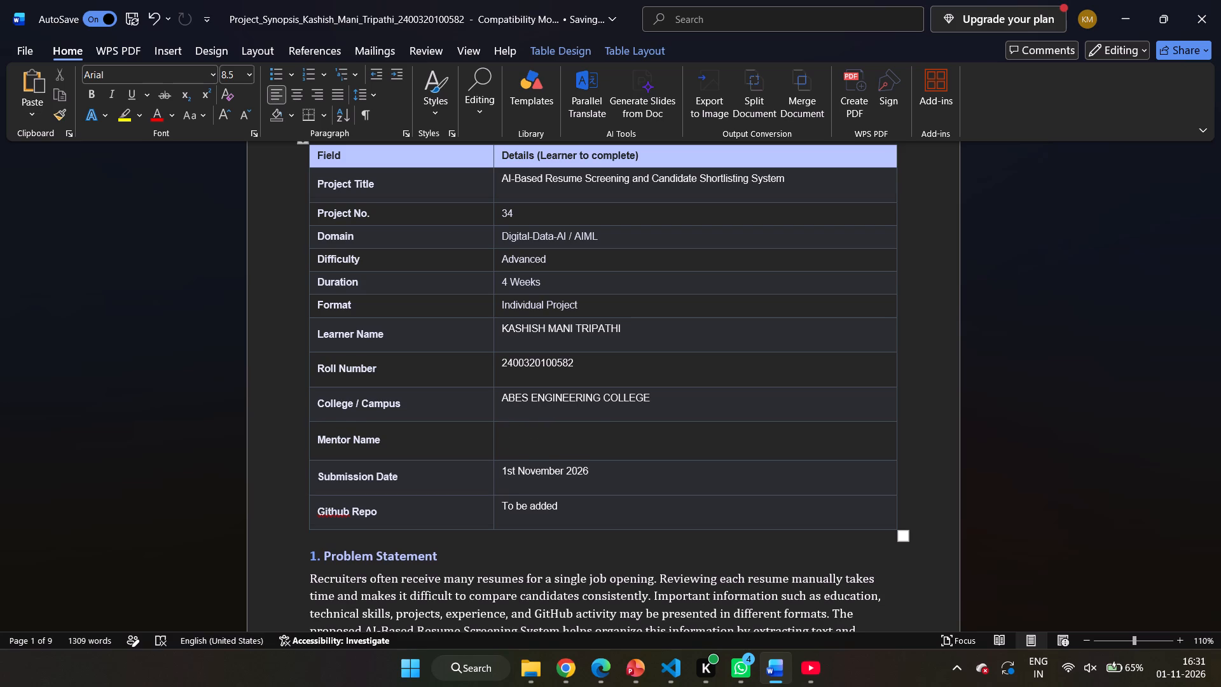
{"action": "key", "text": "BackSpace"}
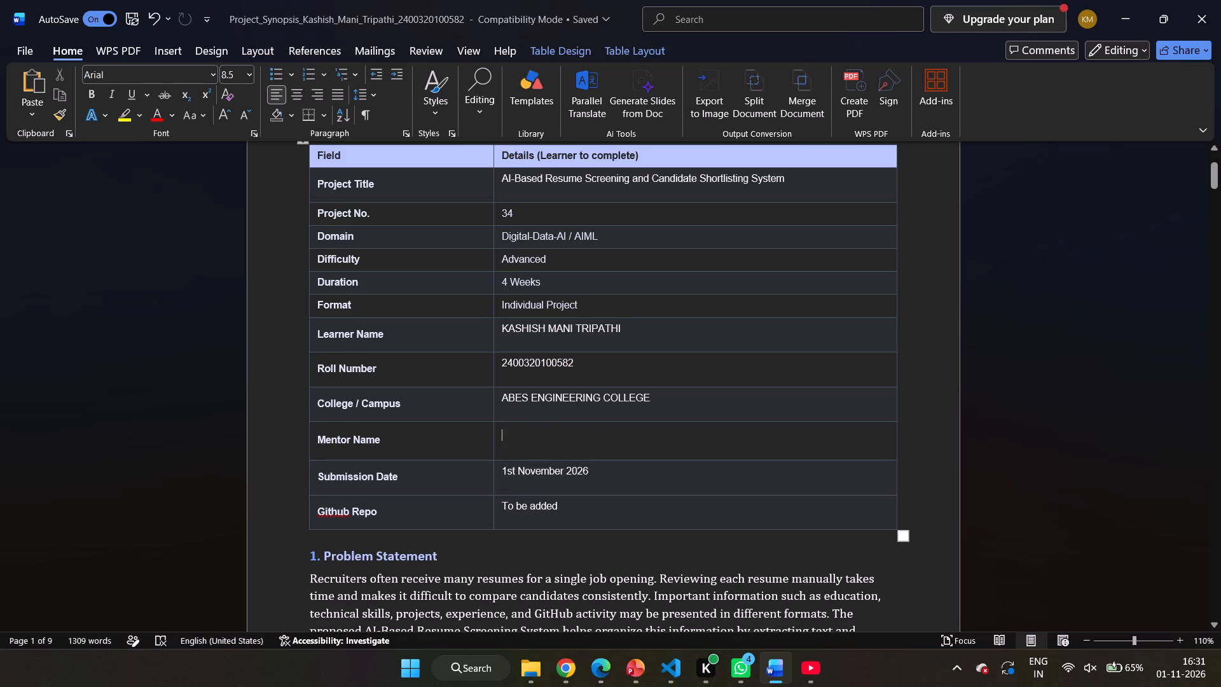
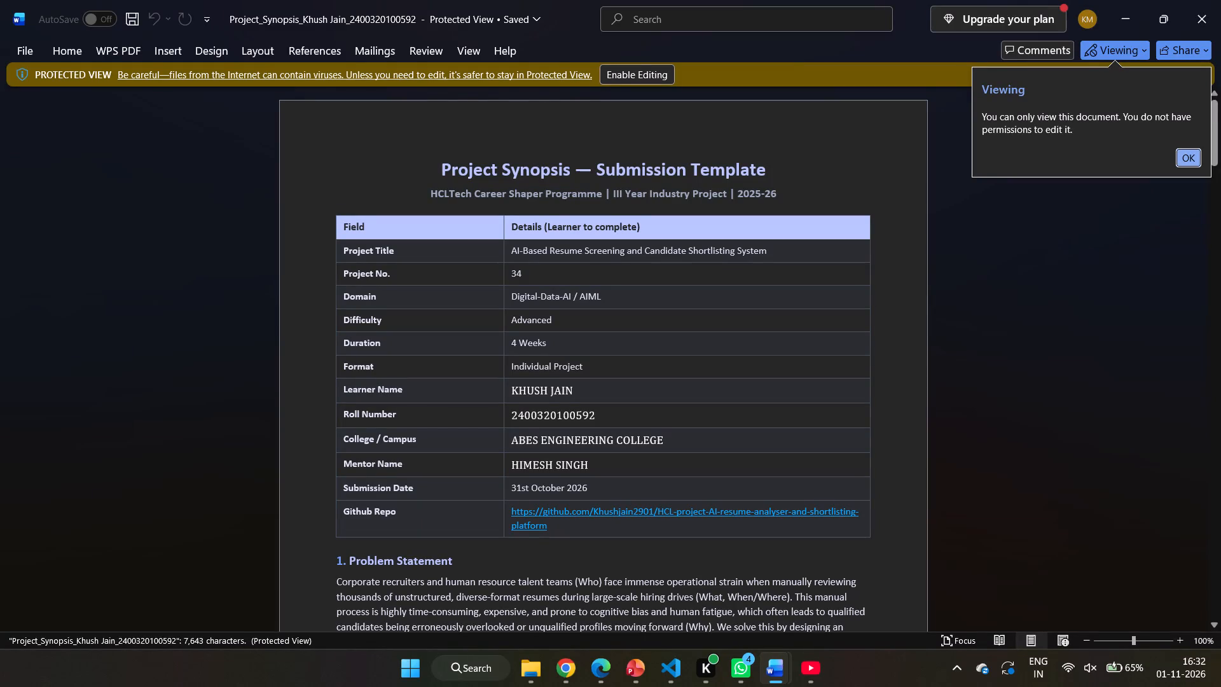
Copy the mentor's name from the Mentor Name row of the protected reference synopsis's project details table.
{"action": "left_click_drag", "start_coordinate": [597, 463], "coordinate": [508, 463]}
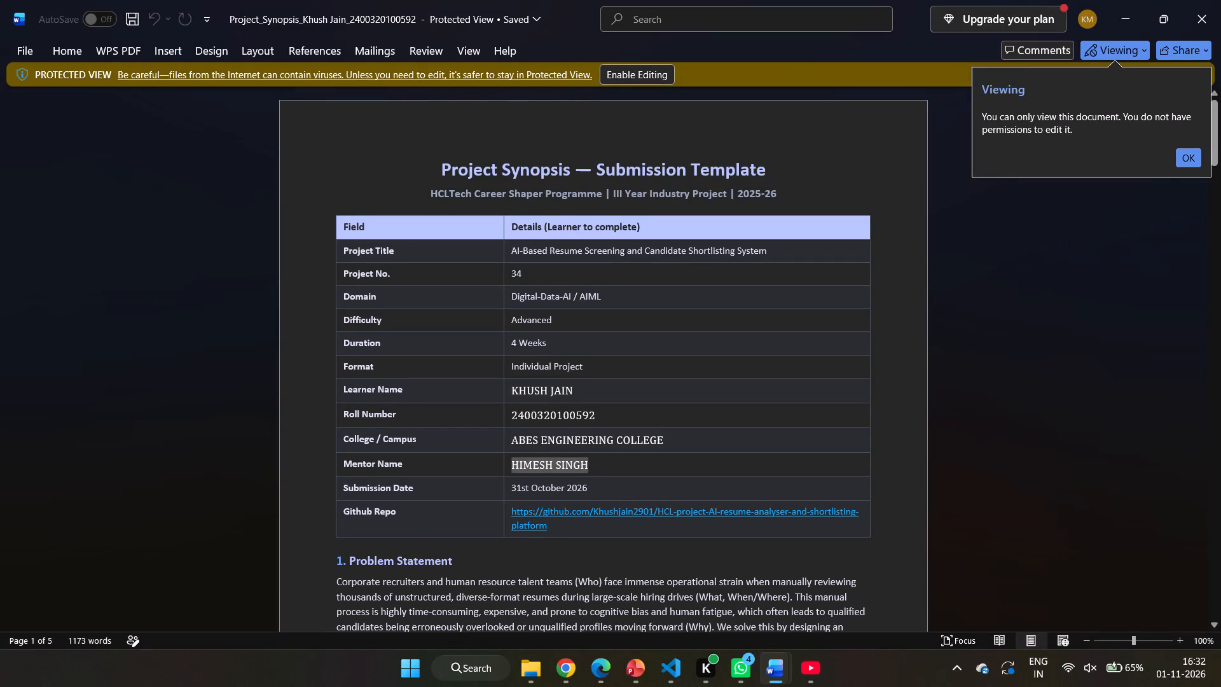
{"action": "key", "text": "ctrl+c"}
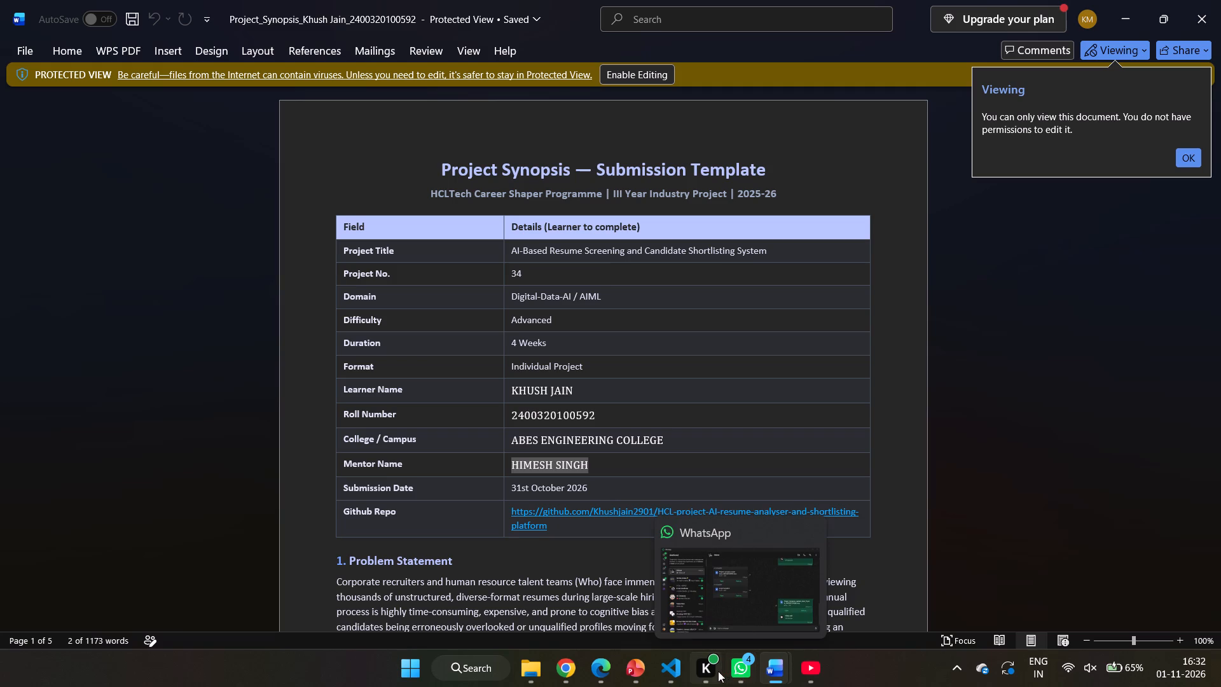
{"action": "left_click", "coordinate": [840, 620]}
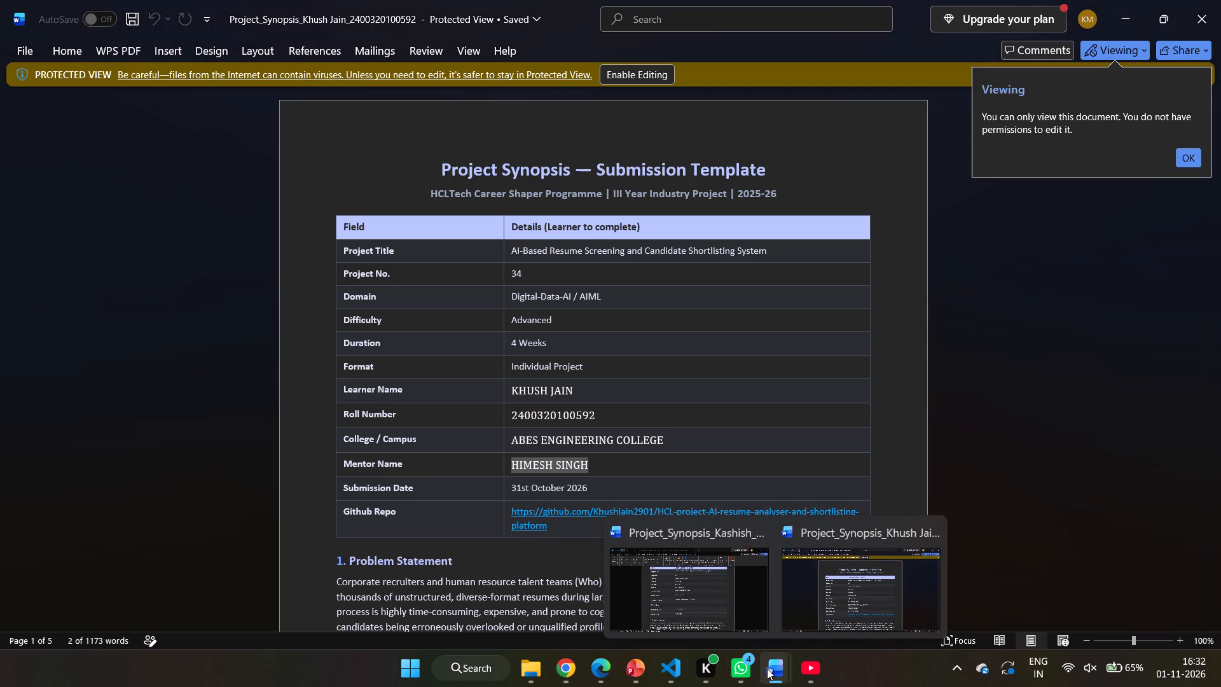
Paste the mentor's name copied from the other learner's synopsis into the Mentor Name row of the own synopsis.
{"action": "left_click", "coordinate": [696, 611]}
{"action": "key", "text": "ctrl+v"}
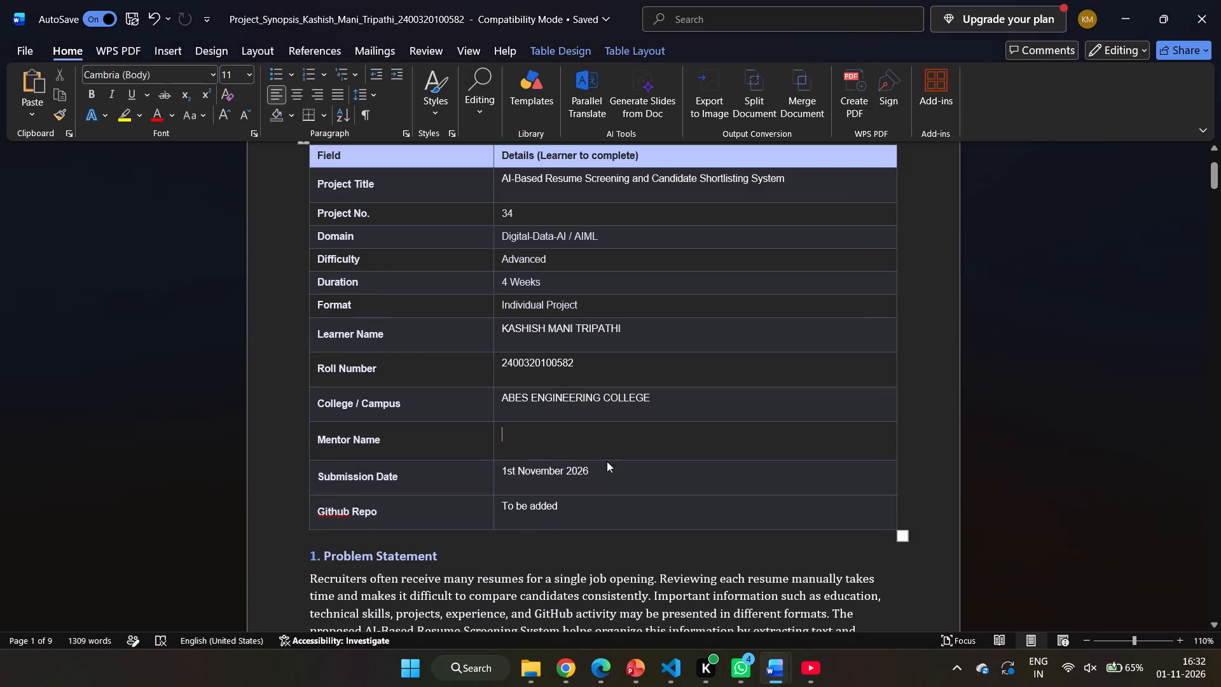
{"action": "left_click", "coordinate": [563, 450]}
{"action": "left_click", "coordinate": [564, 450]}
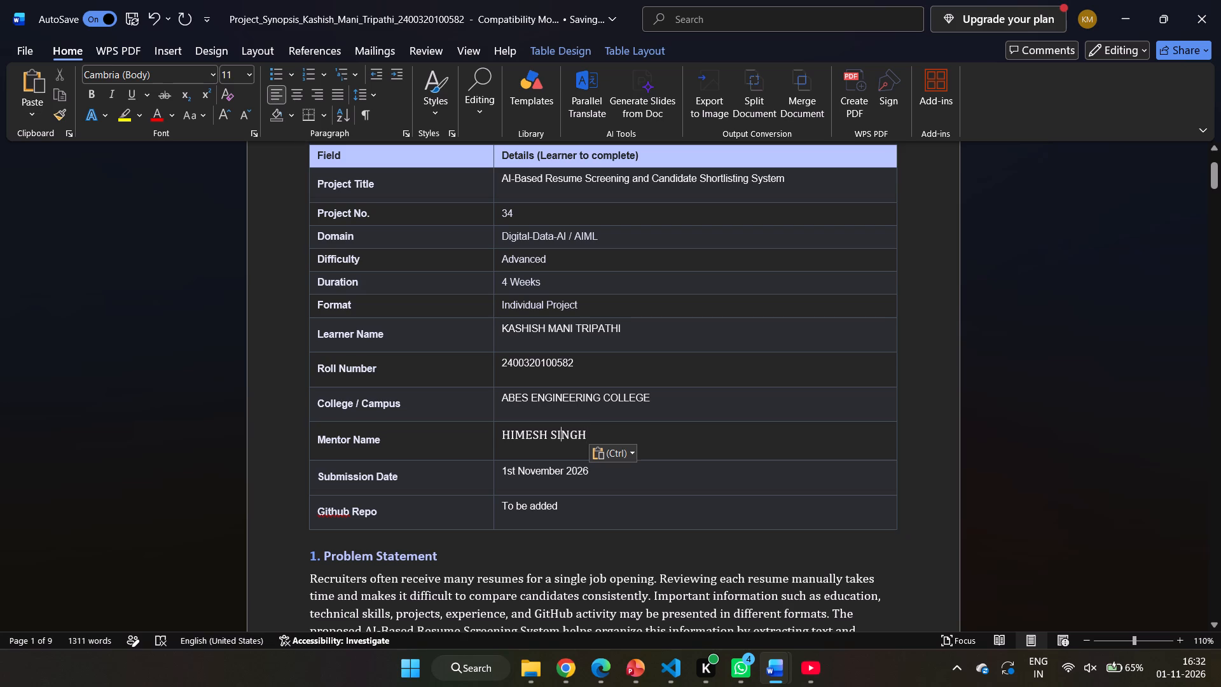
{"action": "left_click", "coordinate": [590, 476]}
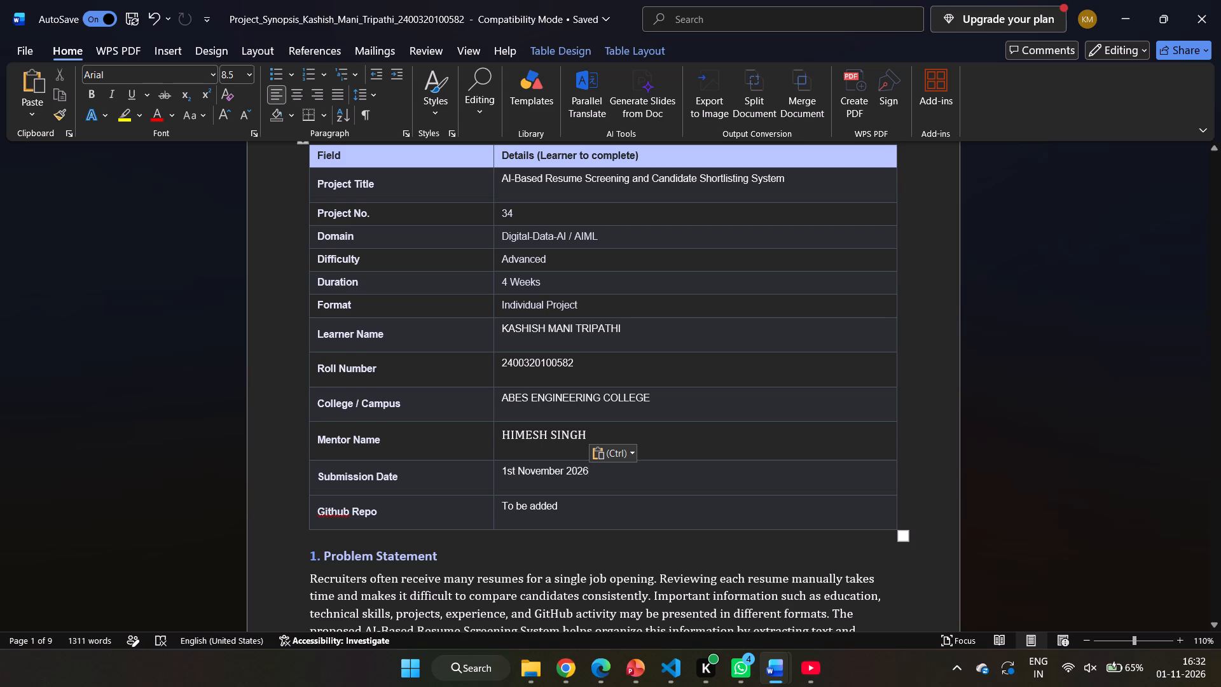
Delete the placeholder text "To be added" from the Github Repo row of the details table.
{"action": "left_click", "coordinate": [572, 507]}
{"action": "key", "text": "BackSpace"}
{"action": "key", "text": "BackSpace"}
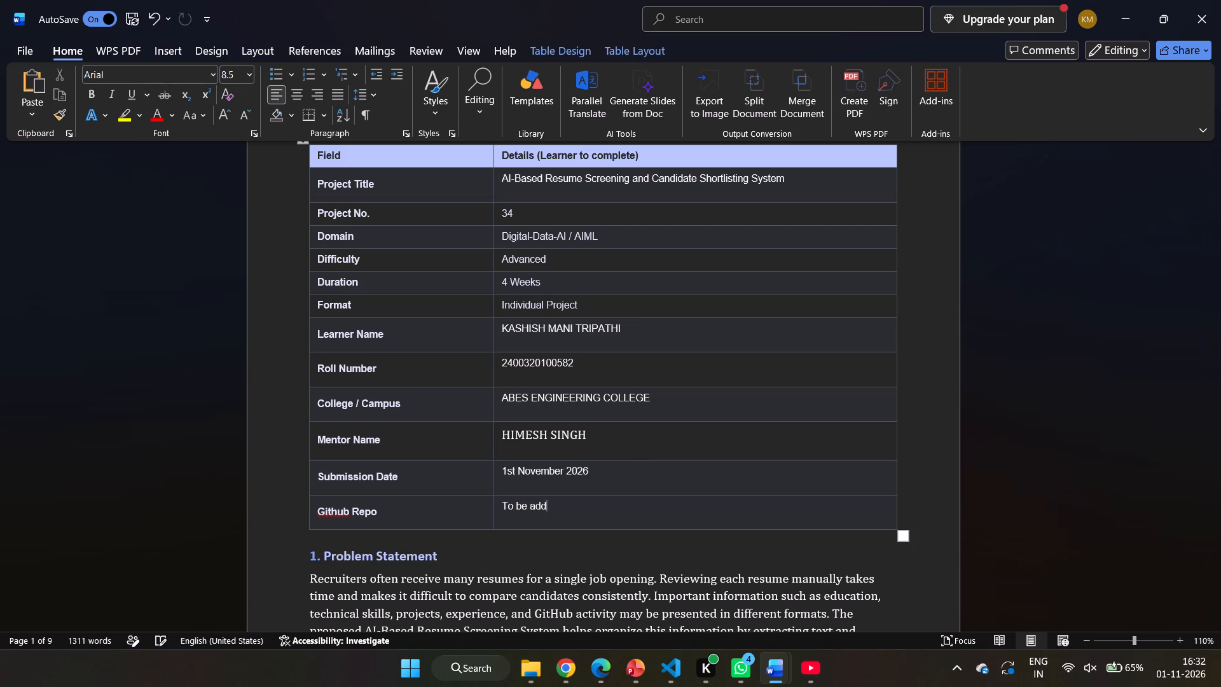
{"action": "key", "text": "BackSpace"}
{"action": "key", "text": "BackSpace"}
{"action": "key", "text": "BackSpace"}
{"action": "key", "text": "BackSpace"}
{"action": "key", "text": "BackSpace"}
{"action": "key", "text": "BackSpace"}
{"action": "key", "text": "BackSpace"}
{"action": "key", "text": "BackSpace"}
{"action": "key", "text": "BackSpace"}
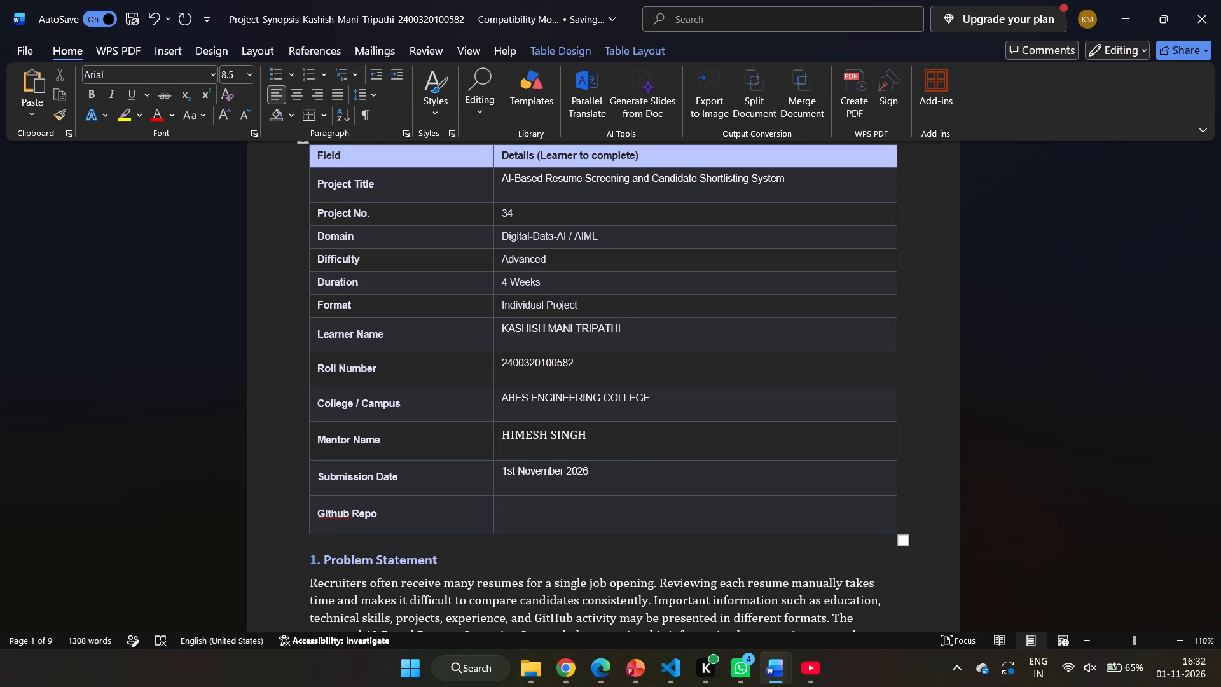
Switch to Chrome, open the RESUME-SCREENING-PLATFORM repository on GitHub in a new tab, and copy its HTTPS clone URL.
{"action": "left_click", "coordinate": [569, 674]}
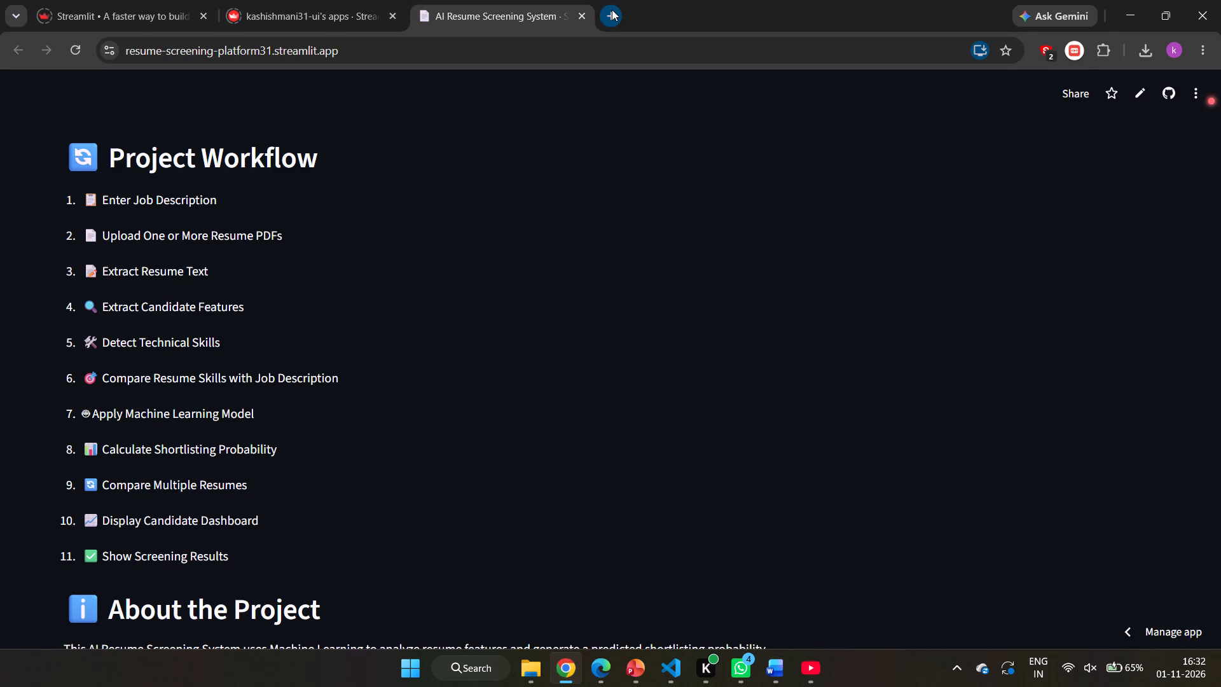
{"action": "left_click", "coordinate": [612, 10]}
{"action": "left_click", "coordinate": [527, 295]}
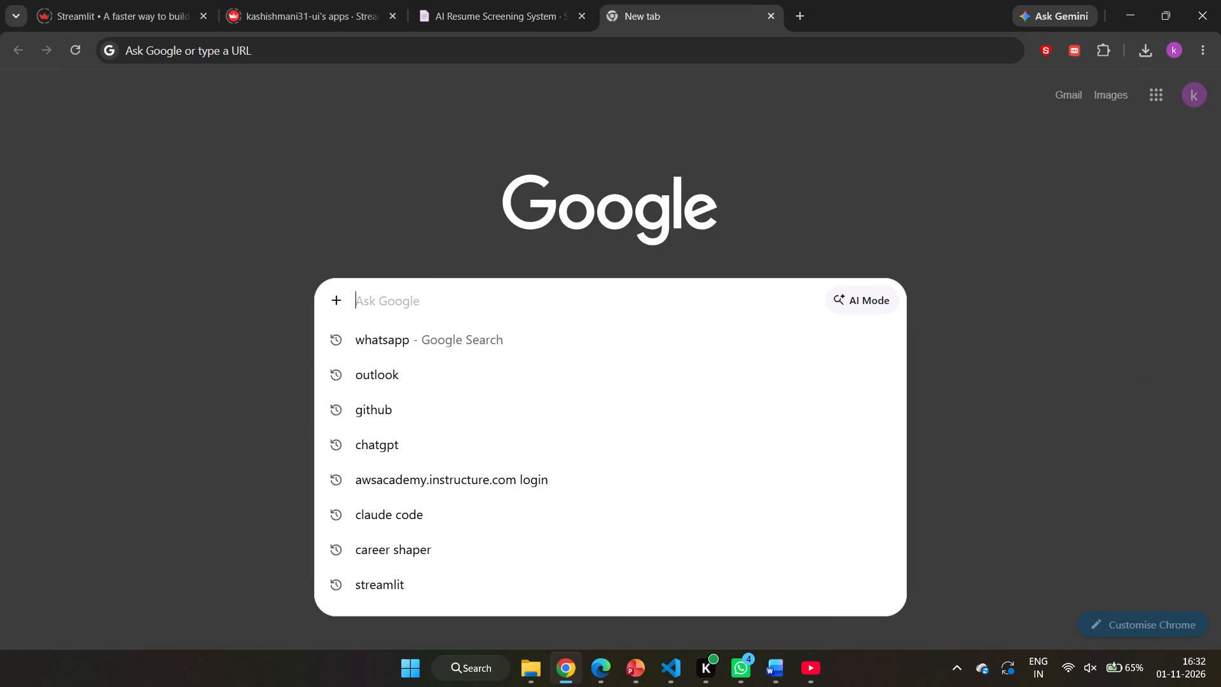
{"action": "left_click", "coordinate": [457, 408]}
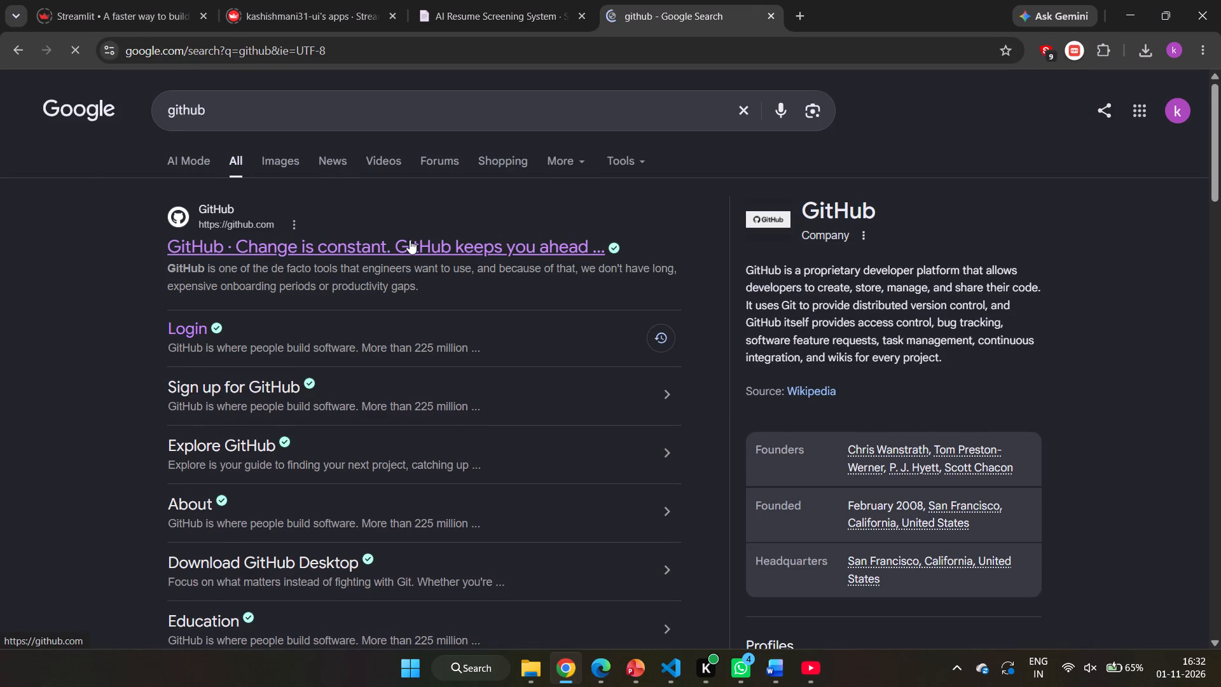
{"action": "left_click", "coordinate": [410, 240]}
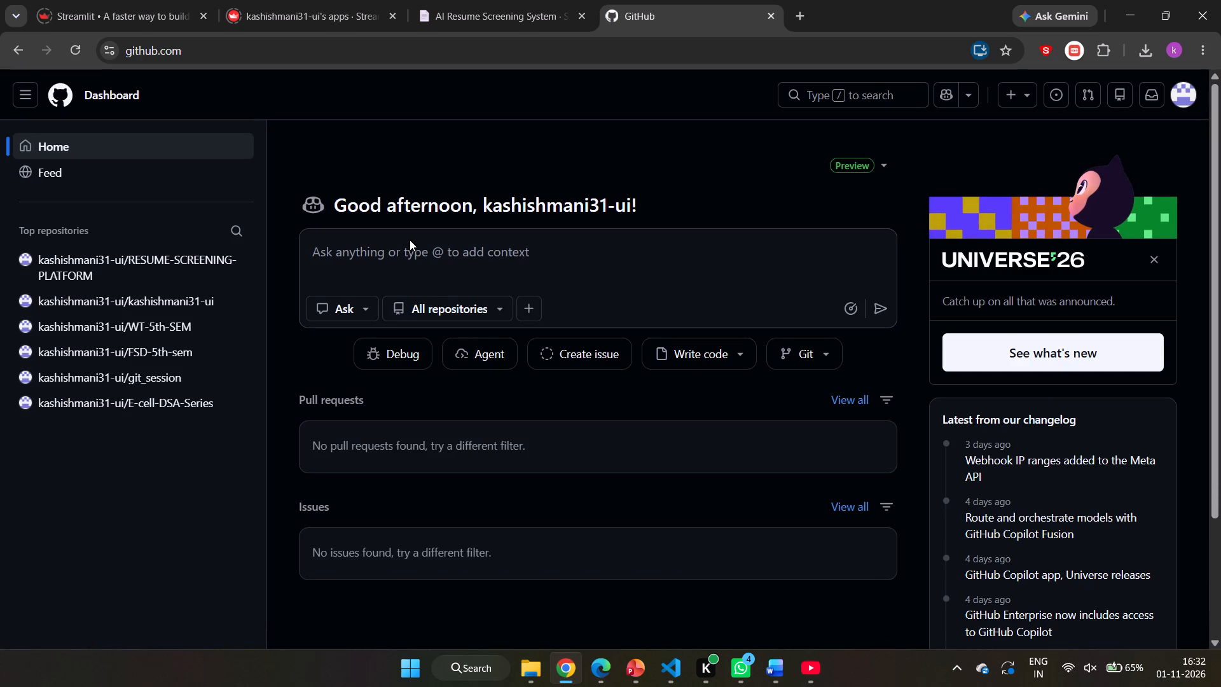
{"action": "left_click", "coordinate": [134, 256]}
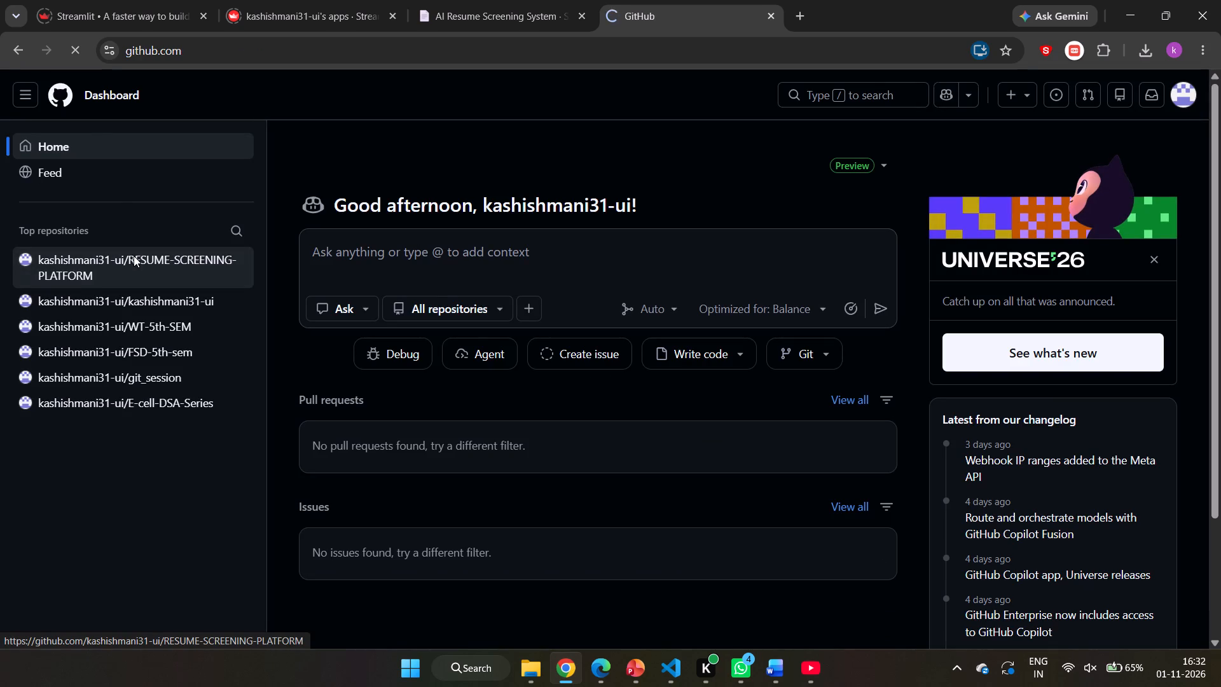
{"action": "left_click", "coordinate": [820, 227]}
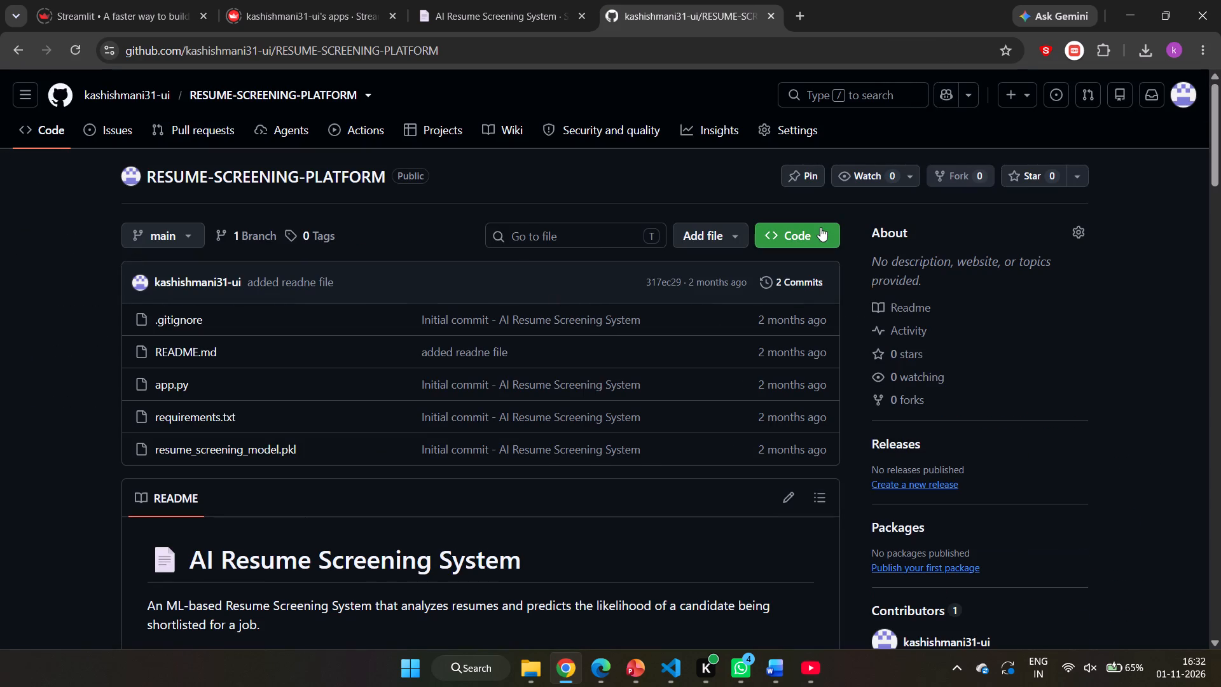
{"action": "left_click", "coordinate": [813, 371]}
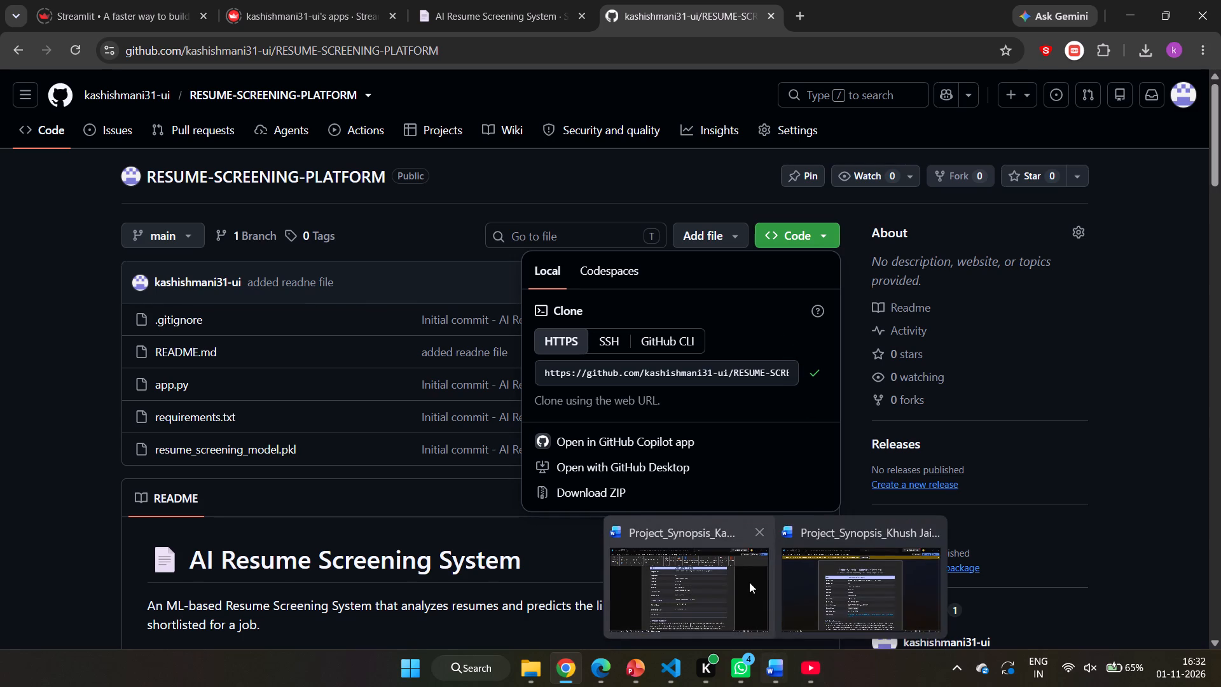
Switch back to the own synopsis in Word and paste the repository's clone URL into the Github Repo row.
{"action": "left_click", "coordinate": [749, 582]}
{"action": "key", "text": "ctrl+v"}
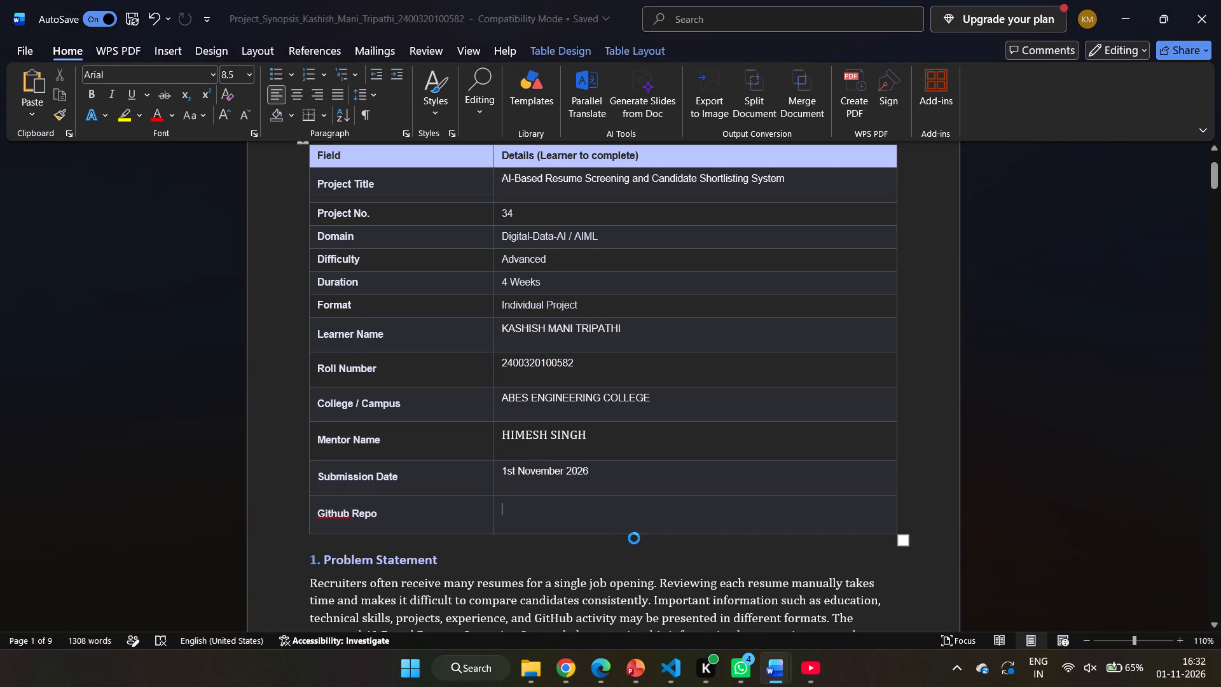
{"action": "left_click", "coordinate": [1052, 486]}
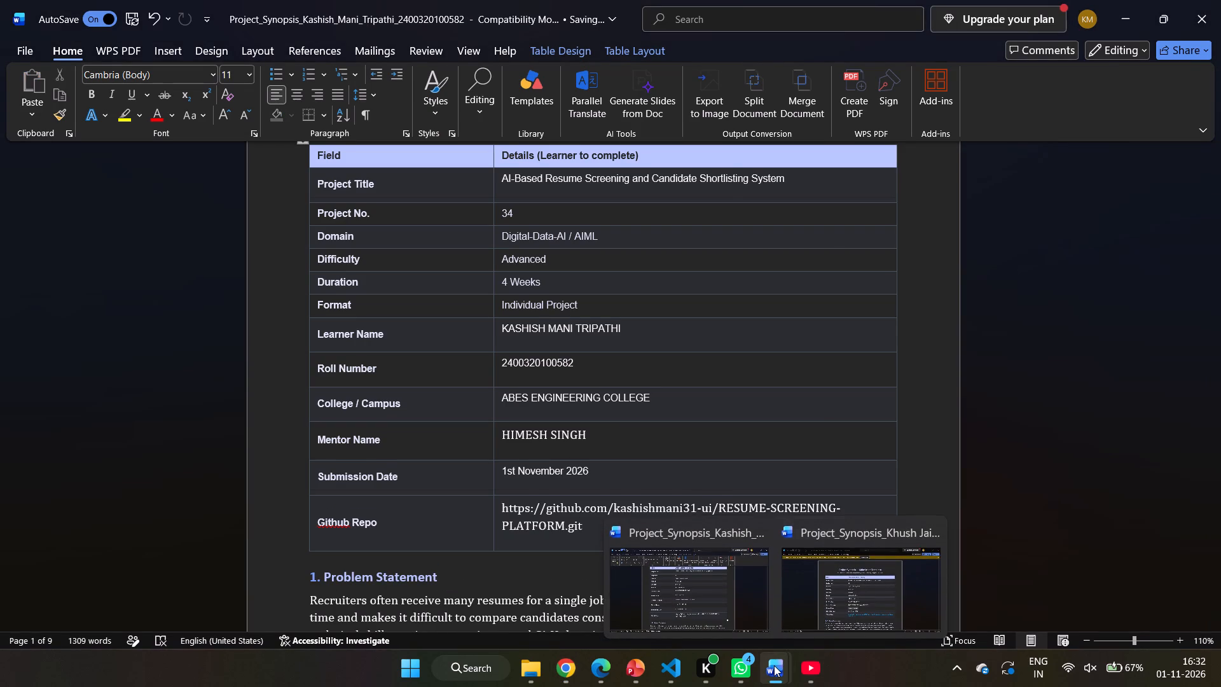
Show the other learner's synopsis side by side with the own one to compare their details tables.
{"action": "left_click", "coordinate": [845, 604]}
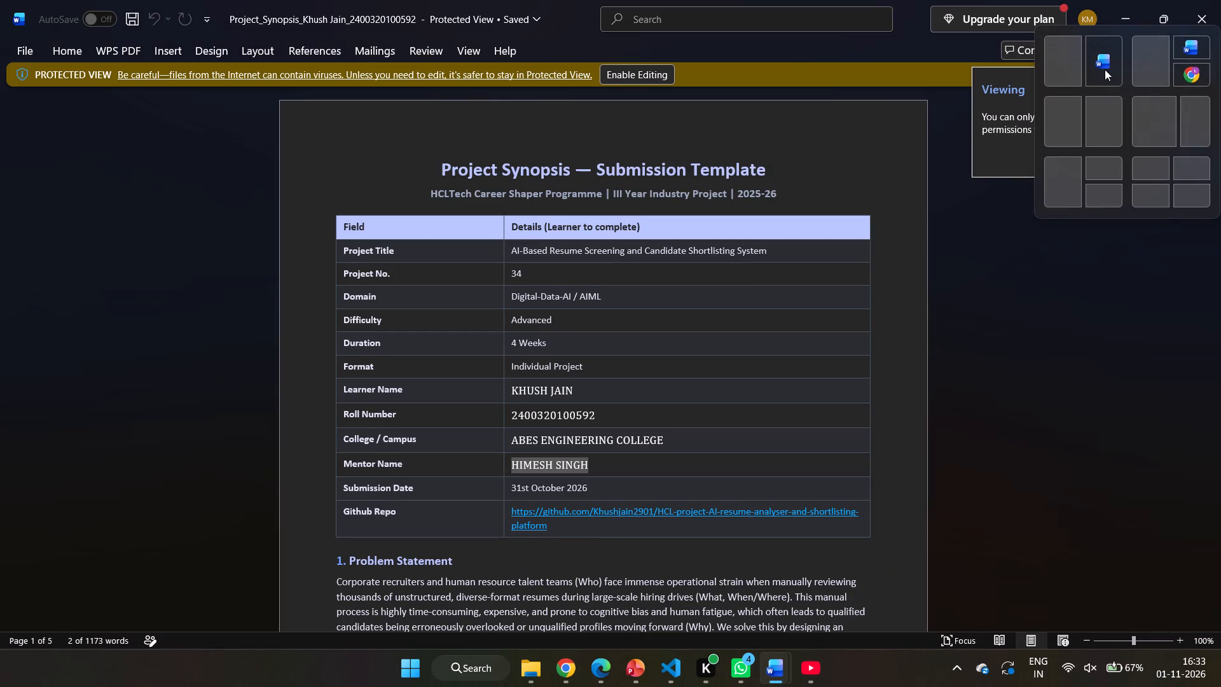
{"action": "left_click", "coordinate": [1105, 69]}
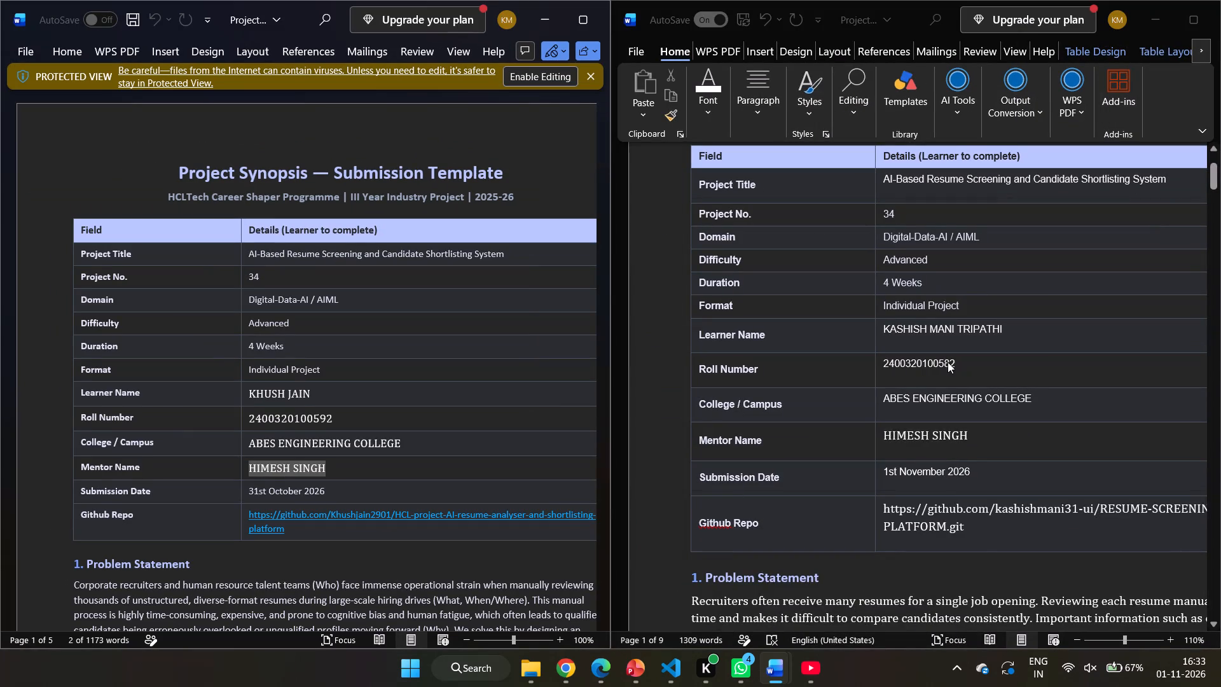
{"action": "left_click", "coordinate": [970, 526]}
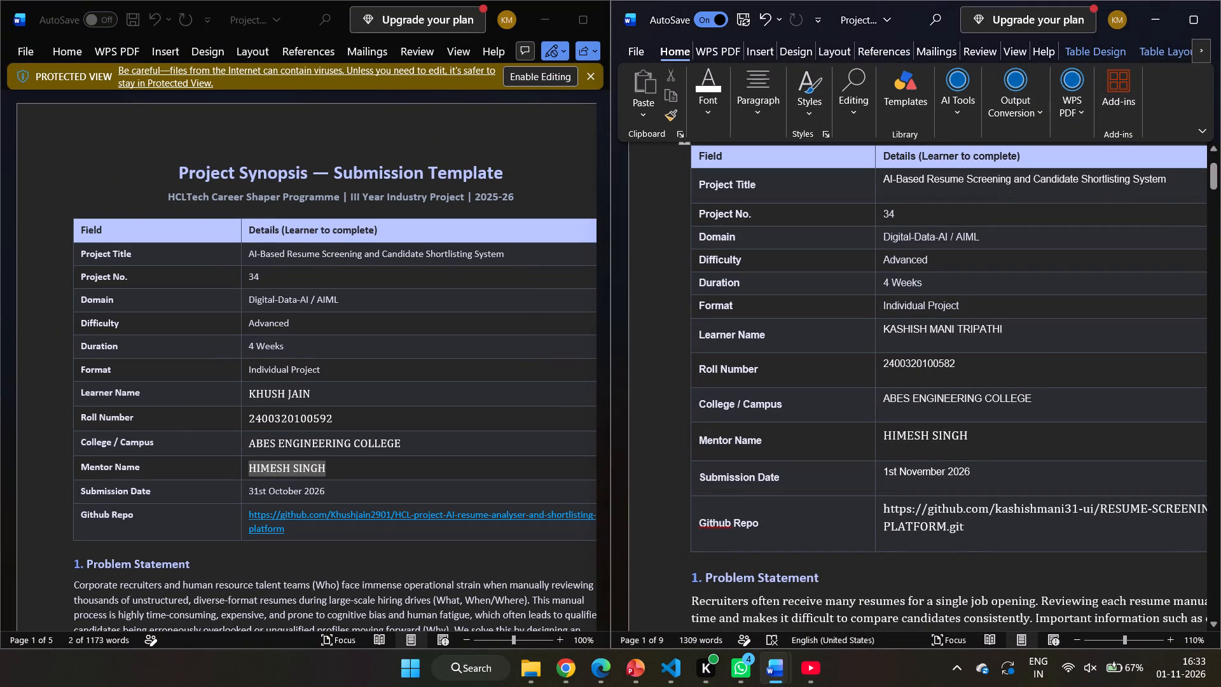
{"action": "scroll", "coordinate": [427, 548], "scroll_direction": "left", "scroll_amount": 1}
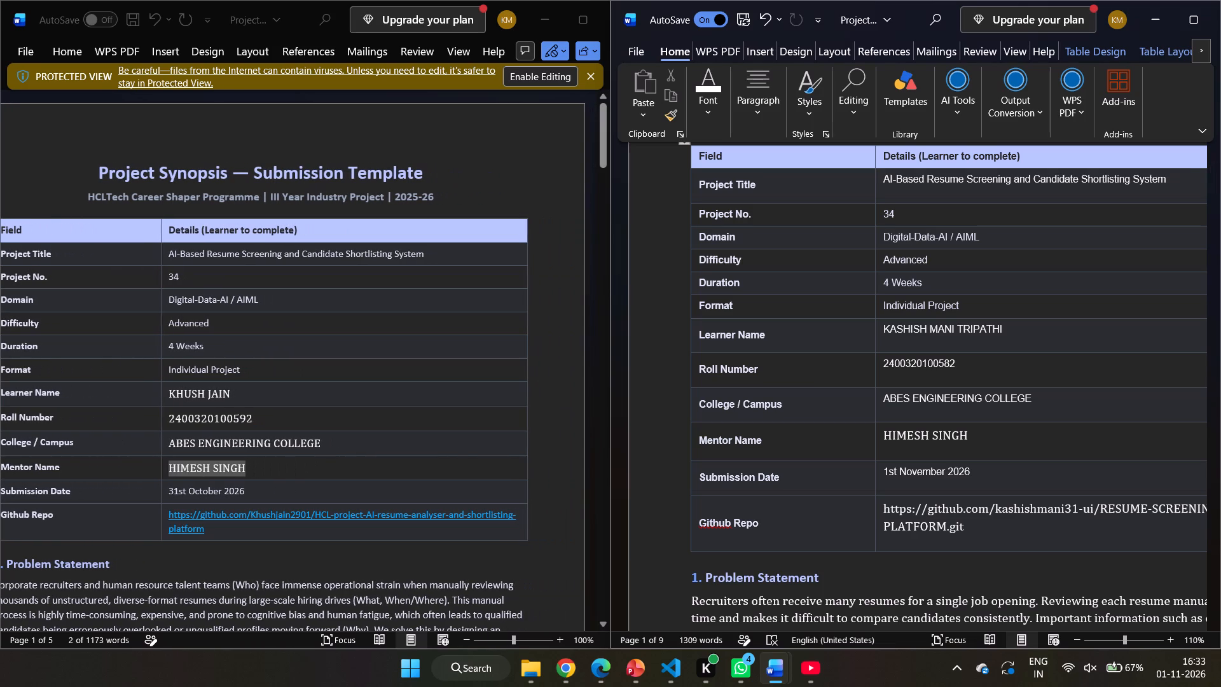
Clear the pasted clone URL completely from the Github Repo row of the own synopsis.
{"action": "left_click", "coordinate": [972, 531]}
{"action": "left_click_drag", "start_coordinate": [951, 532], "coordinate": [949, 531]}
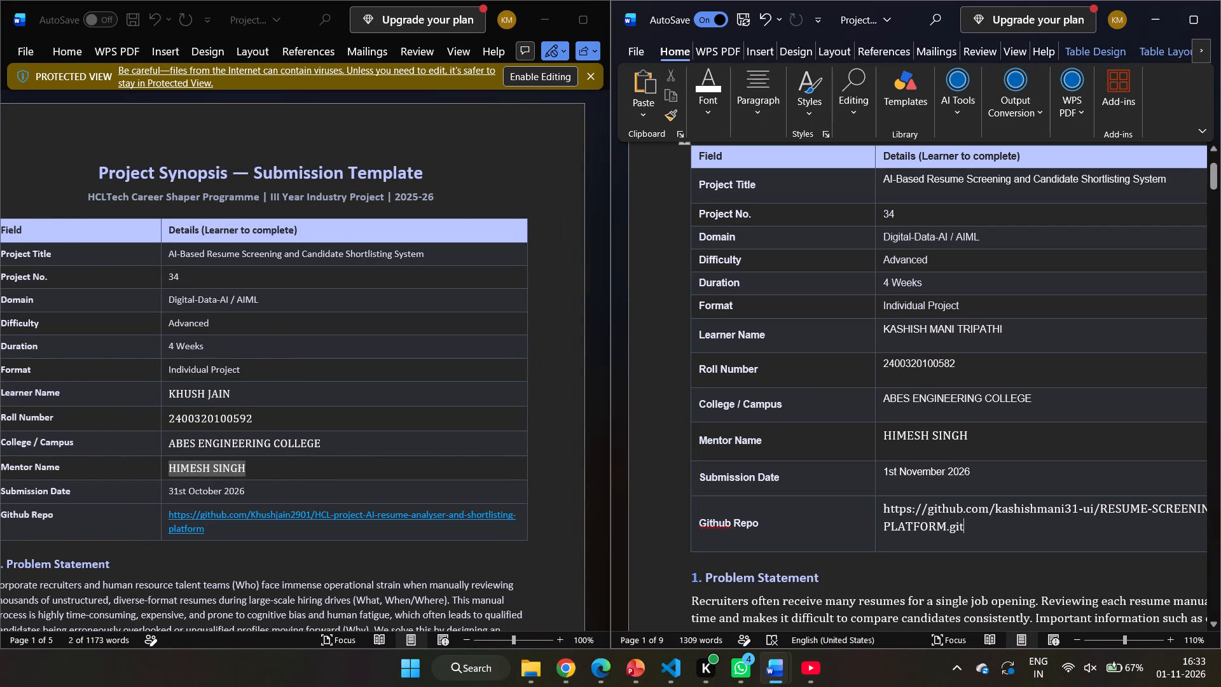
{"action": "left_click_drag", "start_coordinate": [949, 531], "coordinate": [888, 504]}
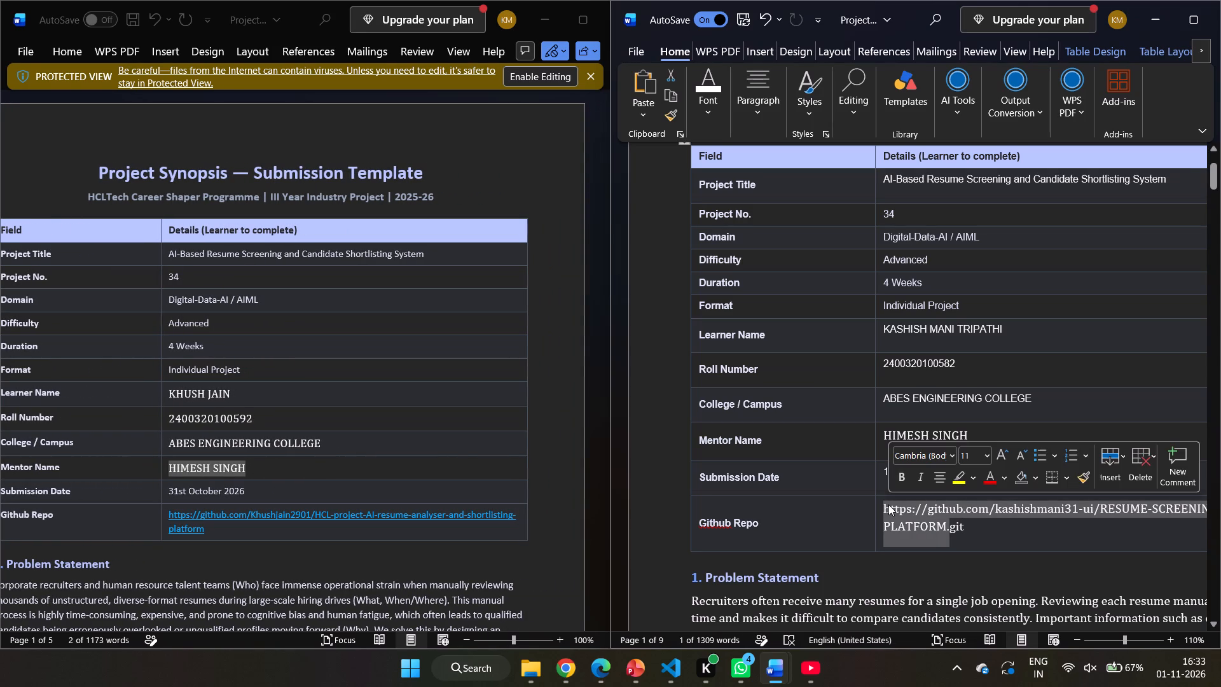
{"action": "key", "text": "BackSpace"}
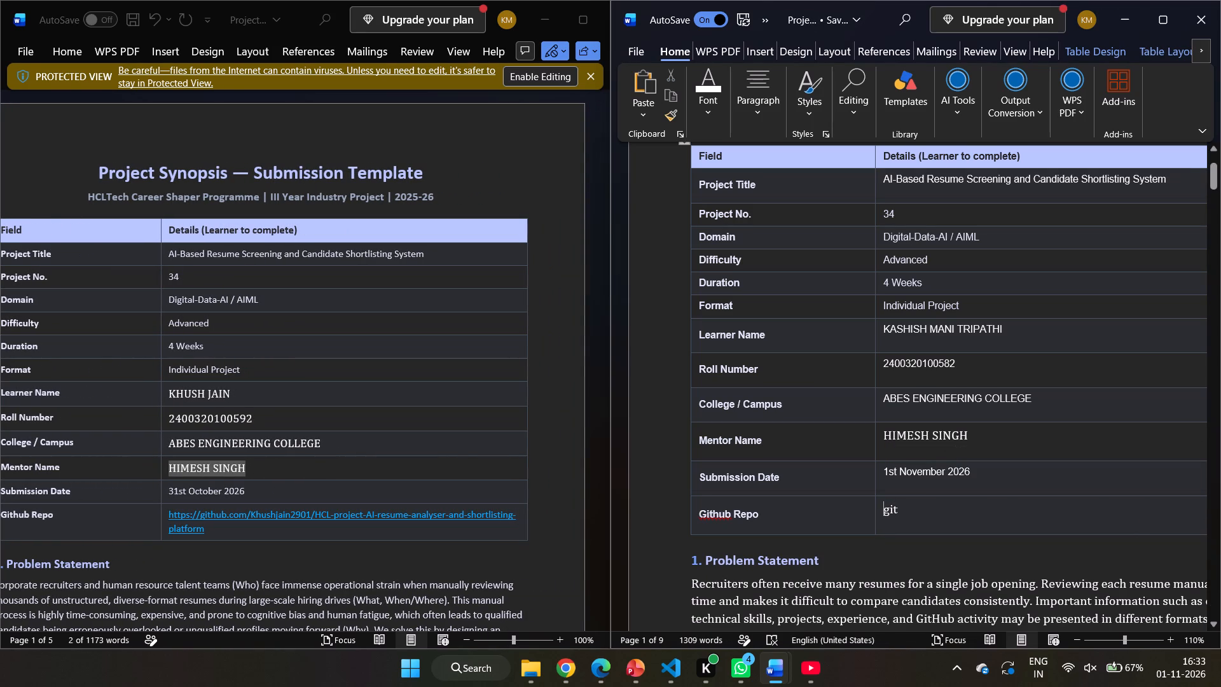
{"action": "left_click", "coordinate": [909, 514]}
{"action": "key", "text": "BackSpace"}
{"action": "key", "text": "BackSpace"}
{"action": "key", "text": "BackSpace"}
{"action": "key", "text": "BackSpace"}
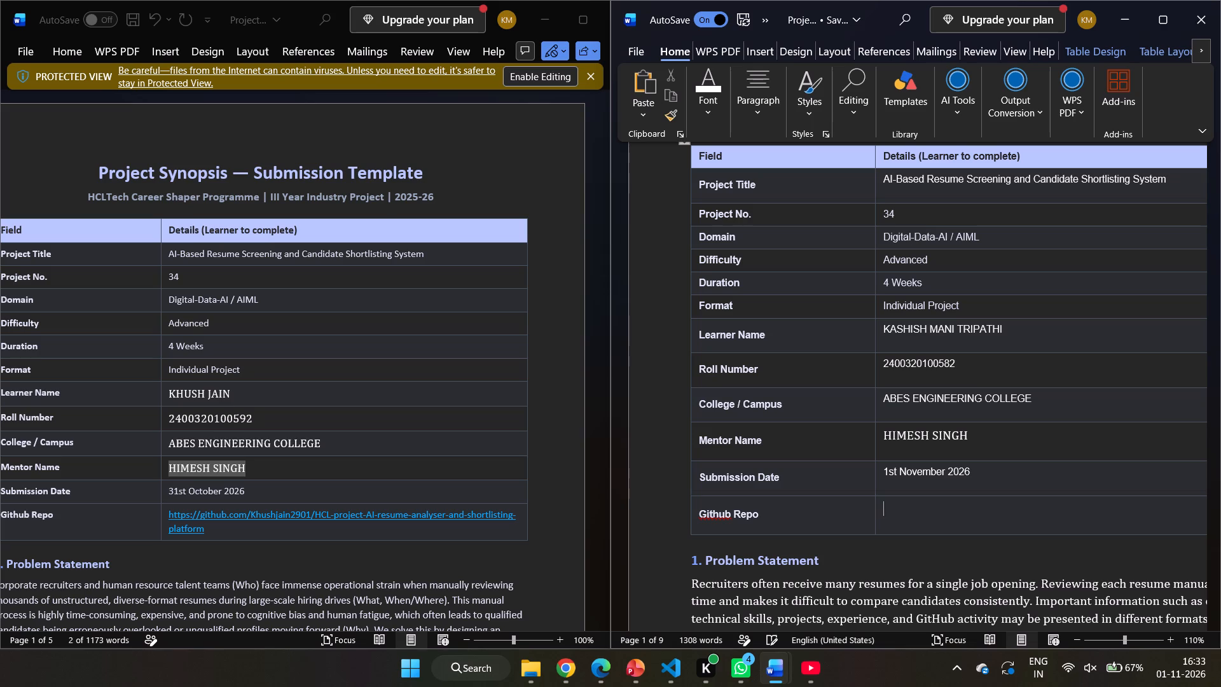
Copy the RESUME-SCREENING-PLATFORM HTTPS clone URL from GitHub in Chrome and paste it into the synopsis's empty Github Repo row.
{"action": "left_click", "coordinate": [576, 667]}
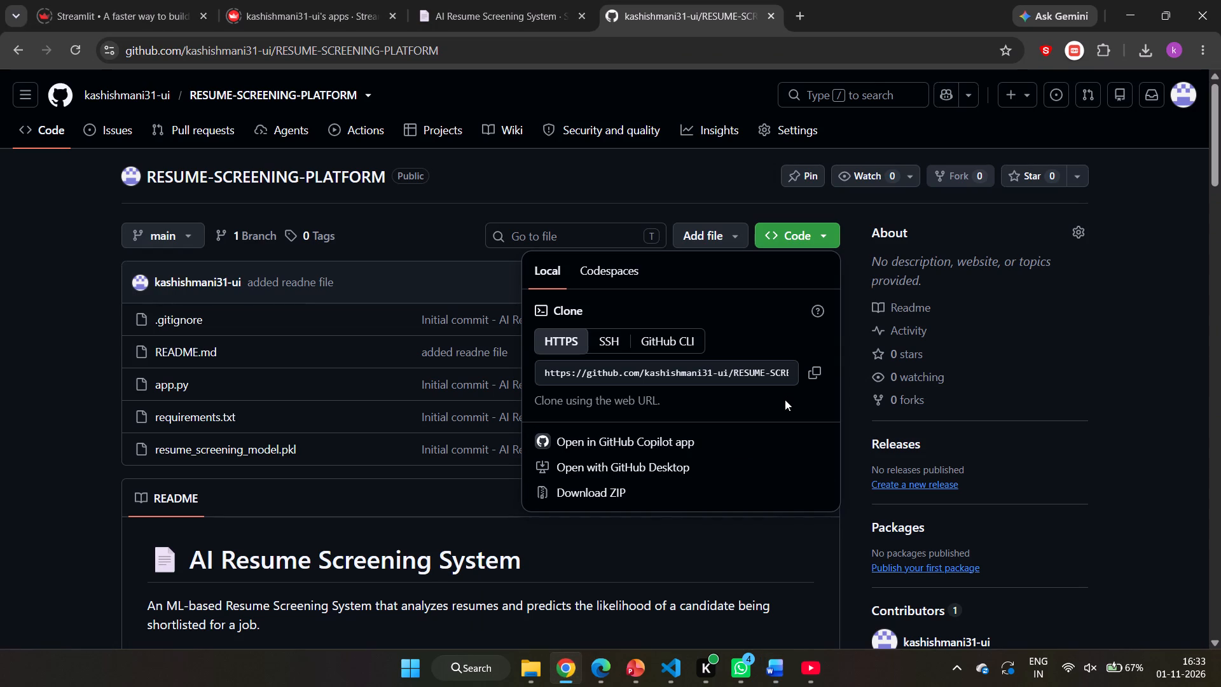
{"action": "left_click", "coordinate": [786, 368]}
{"action": "scroll", "coordinate": [786, 368], "scroll_direction": "left", "scroll_amount": 3}
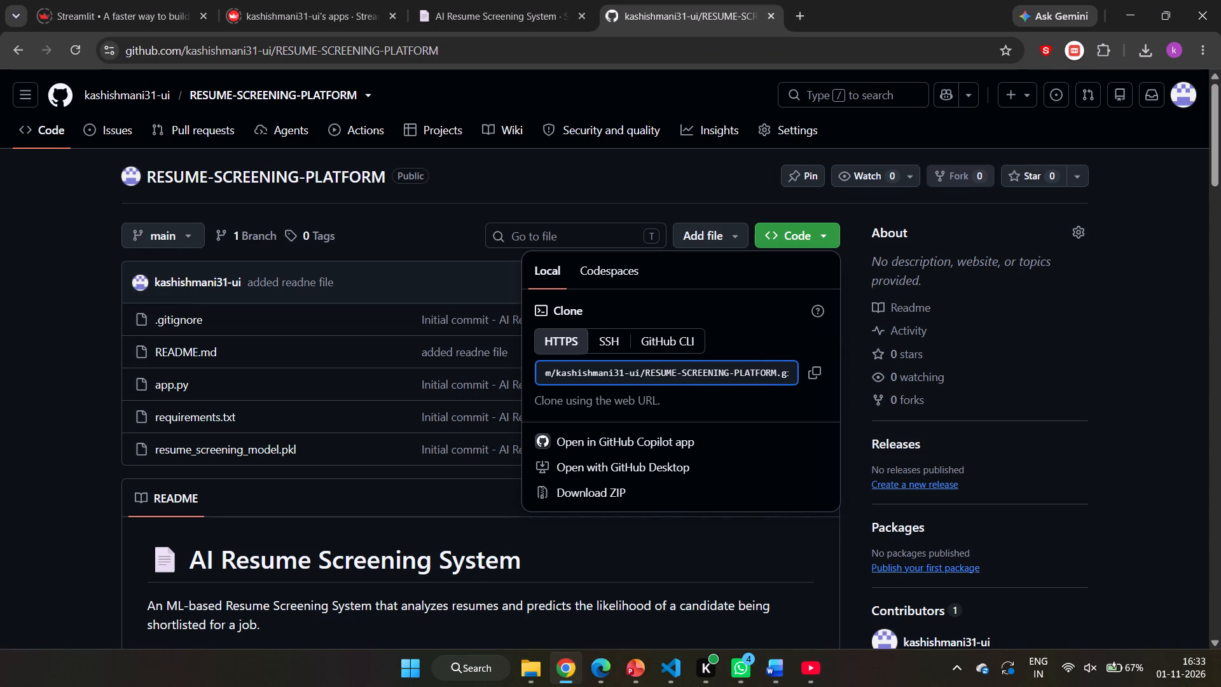
{"action": "scroll", "coordinate": [786, 368], "scroll_direction": "left", "scroll_amount": 3}
{"action": "left_click", "coordinate": [813, 374]}
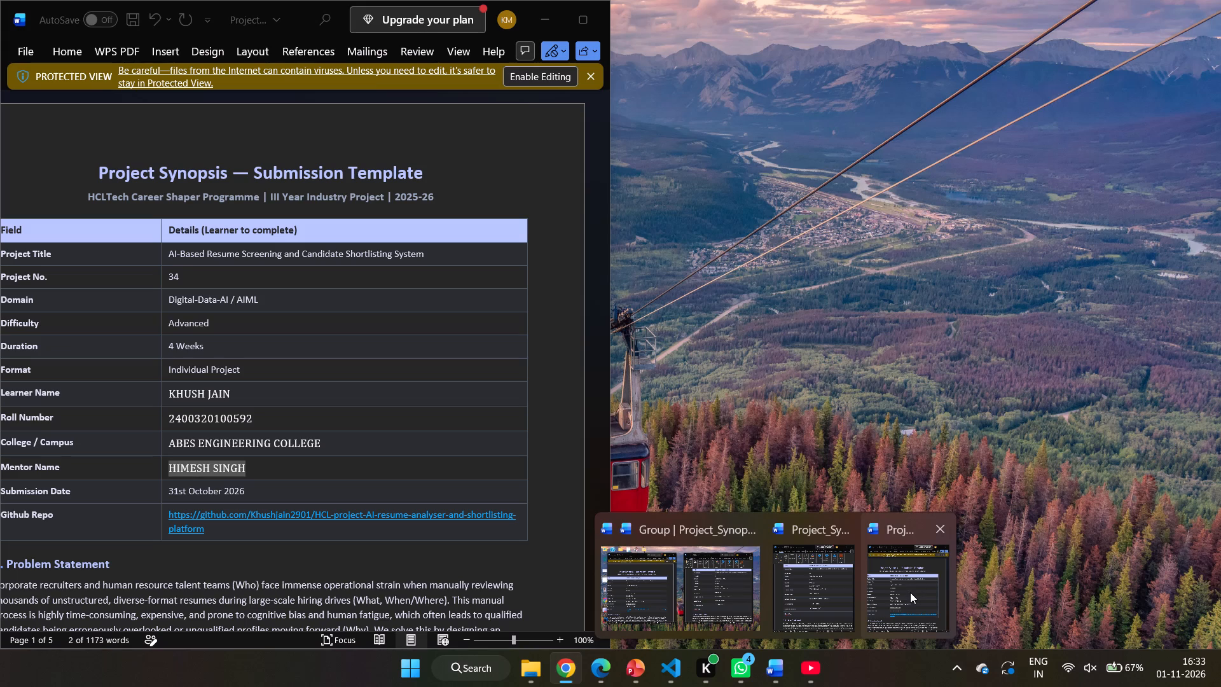
{"action": "left_click", "coordinate": [910, 592]}
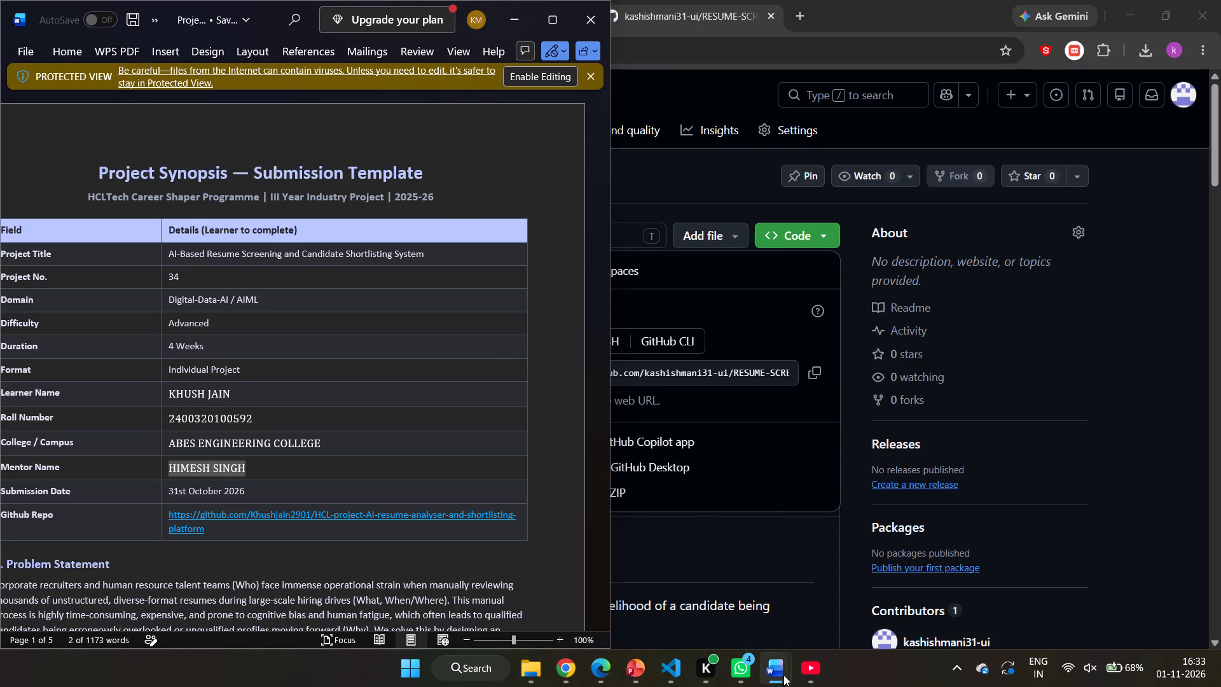
{"action": "left_click", "coordinate": [750, 609]}
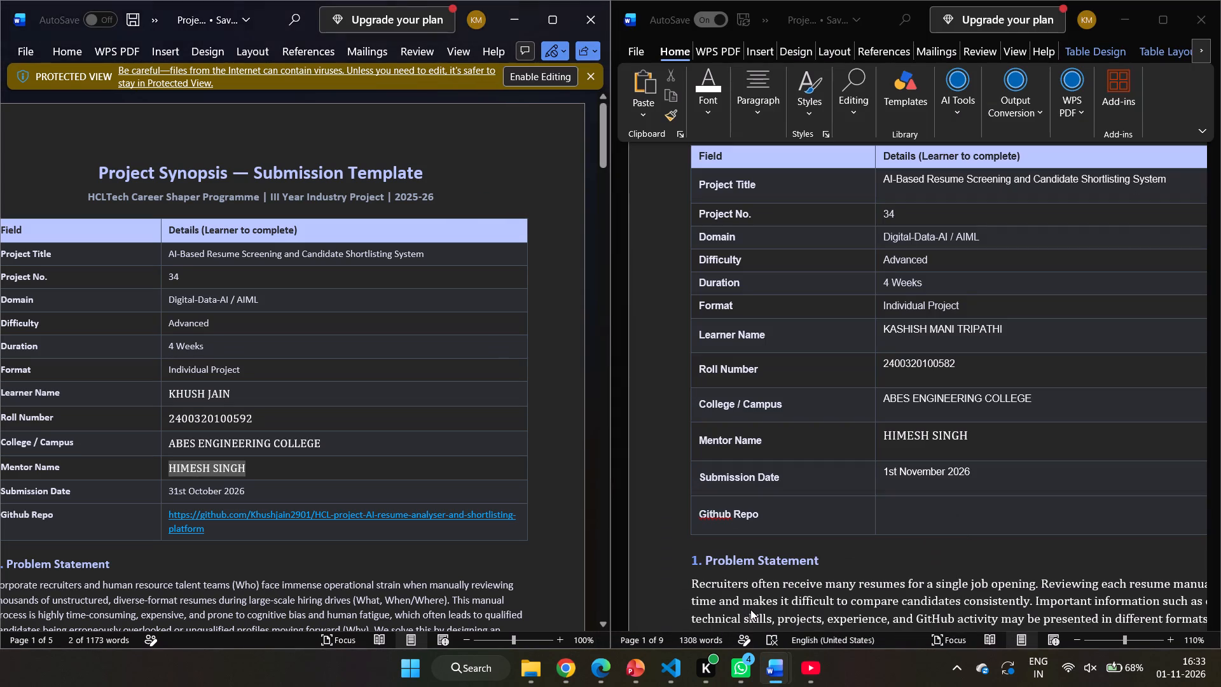
{"action": "left_click", "coordinate": [969, 513]}
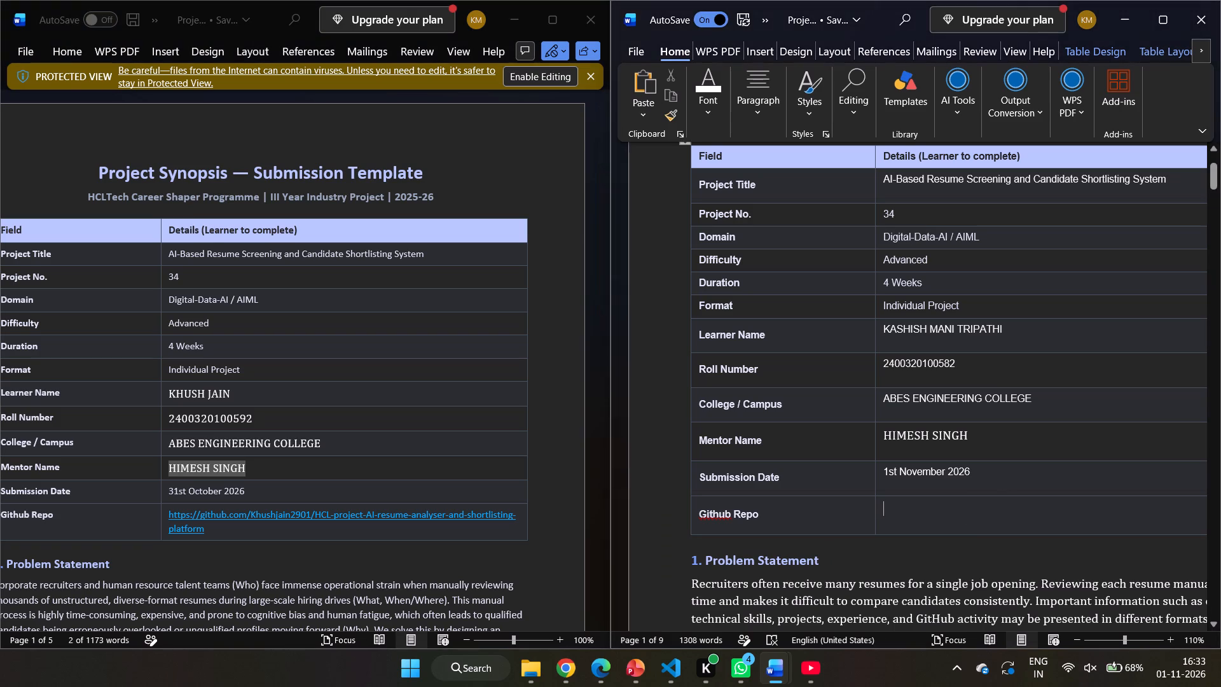
{"action": "key", "text": "ctrl+v"}
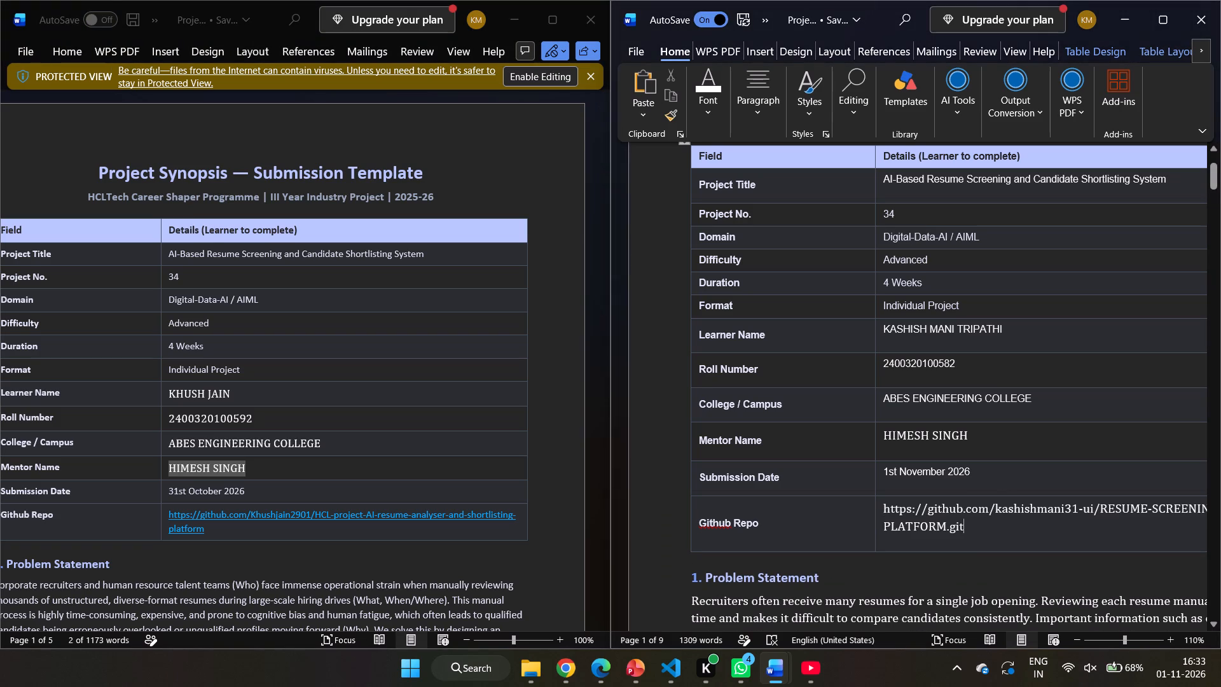
Check the full link in the Github Repo row and maximize the own synopsis's window.
{"action": "scroll", "coordinate": [969, 513], "scroll_direction": "left", "scroll_amount": 2}
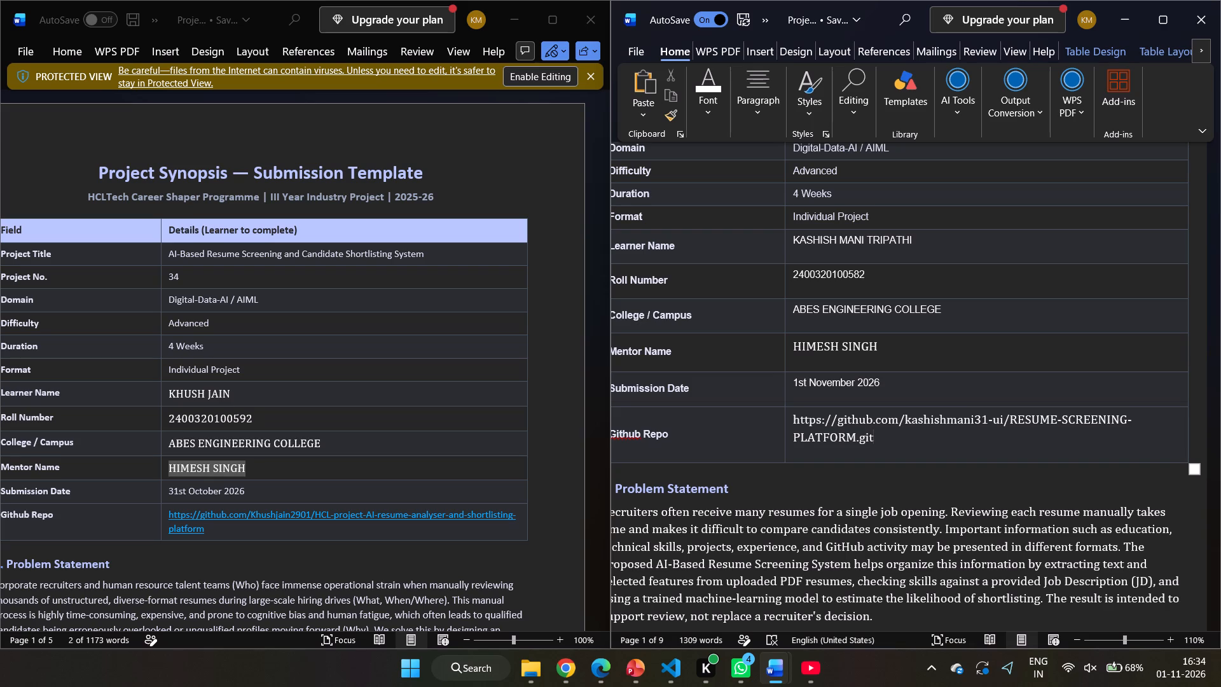
{"action": "left_click", "coordinate": [808, 429]}
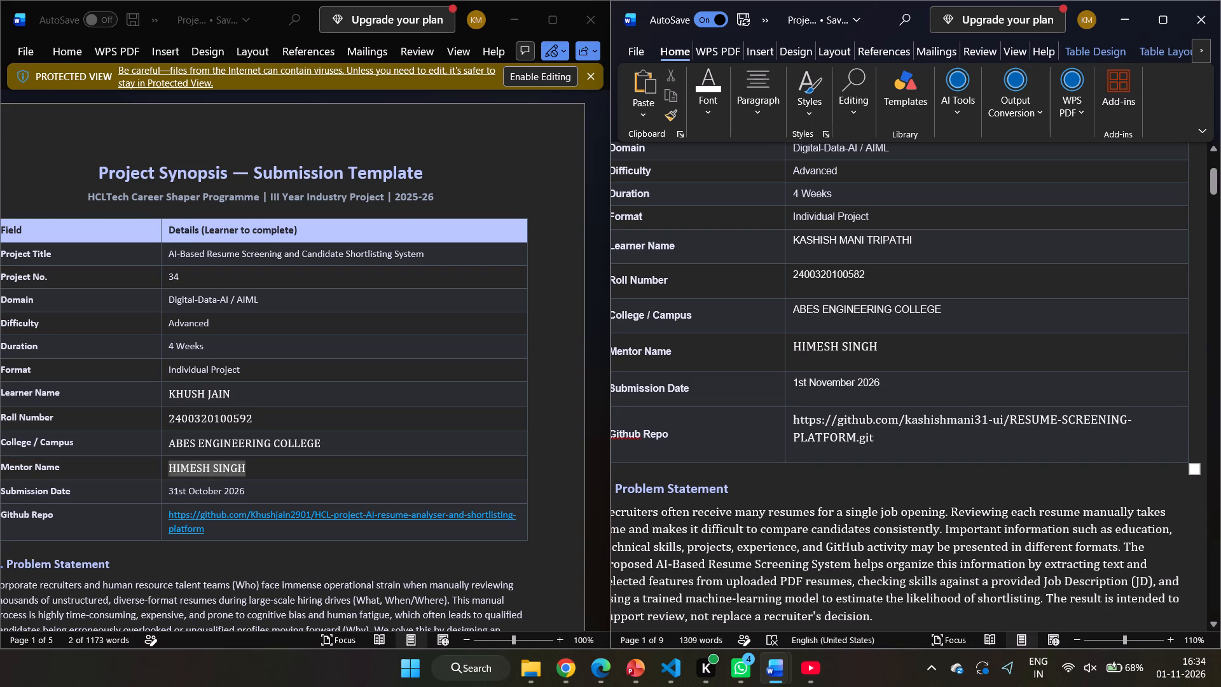
{"action": "left_click", "coordinate": [876, 440]}
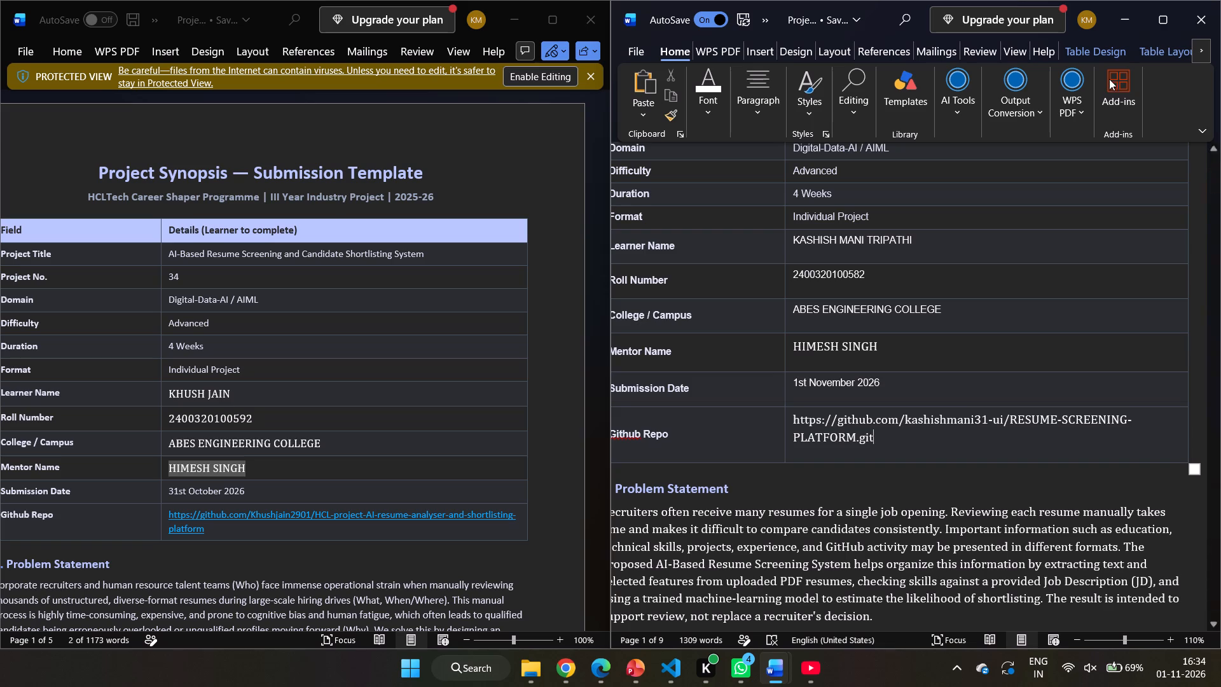
{"action": "left_click", "coordinate": [1161, 28]}
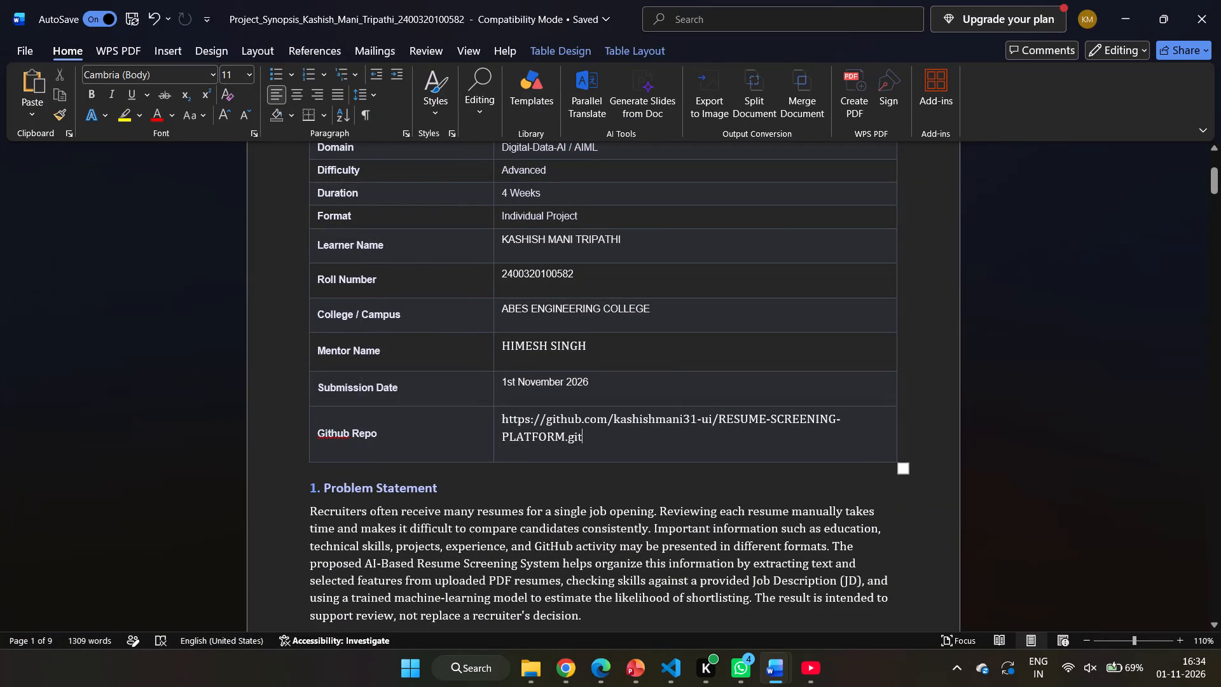
Capture a screenshot of the synopsis showing the details table with the Github Repo link.
{"action": "key", "text": "Print"}
{"action": "left_click", "coordinate": [949, 316]}
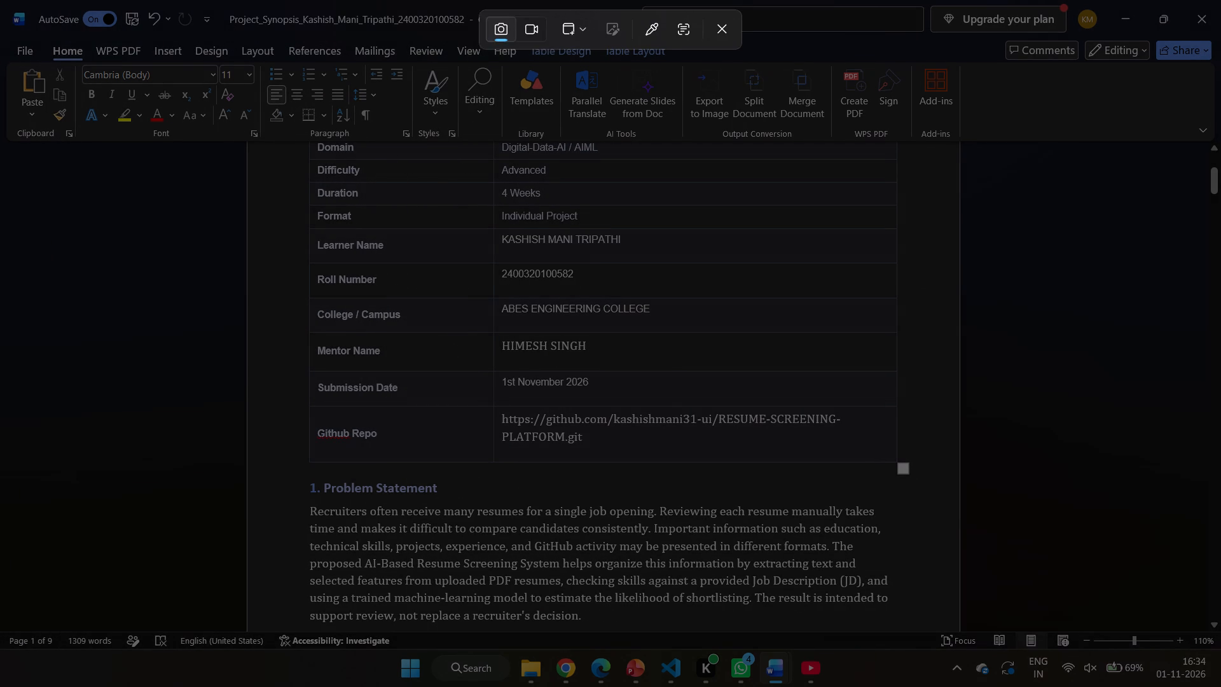
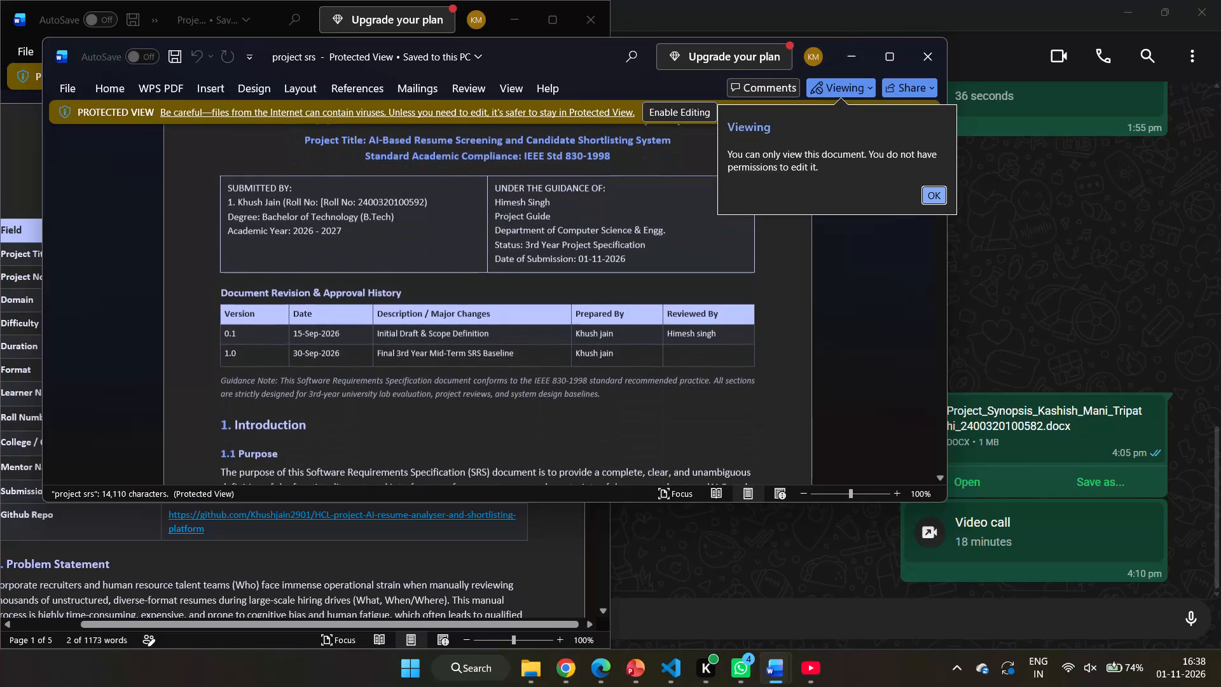
Read through the project srs document in Word, from the title page to the academic sign-off section, then back over the data feature table.
{"action": "scroll", "coordinate": [469, 362], "scroll_direction": "down", "scroll_amount": 1}
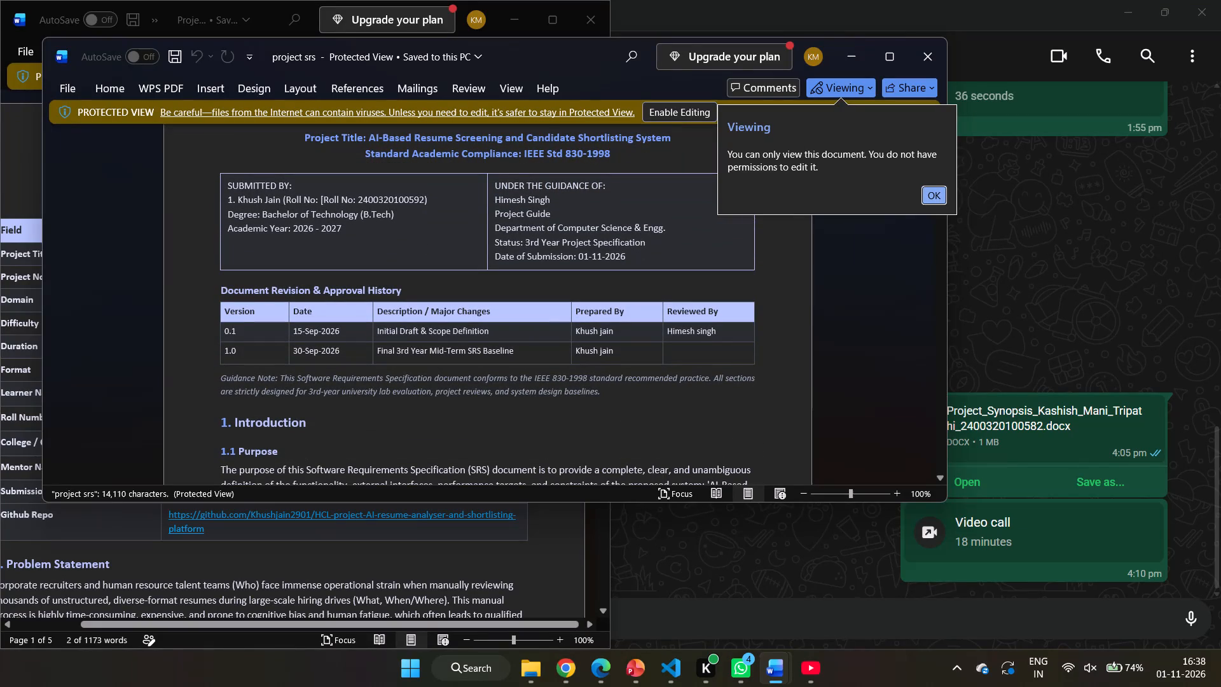
{"action": "scroll", "coordinate": [469, 362], "scroll_direction": "down", "scroll_amount": 2}
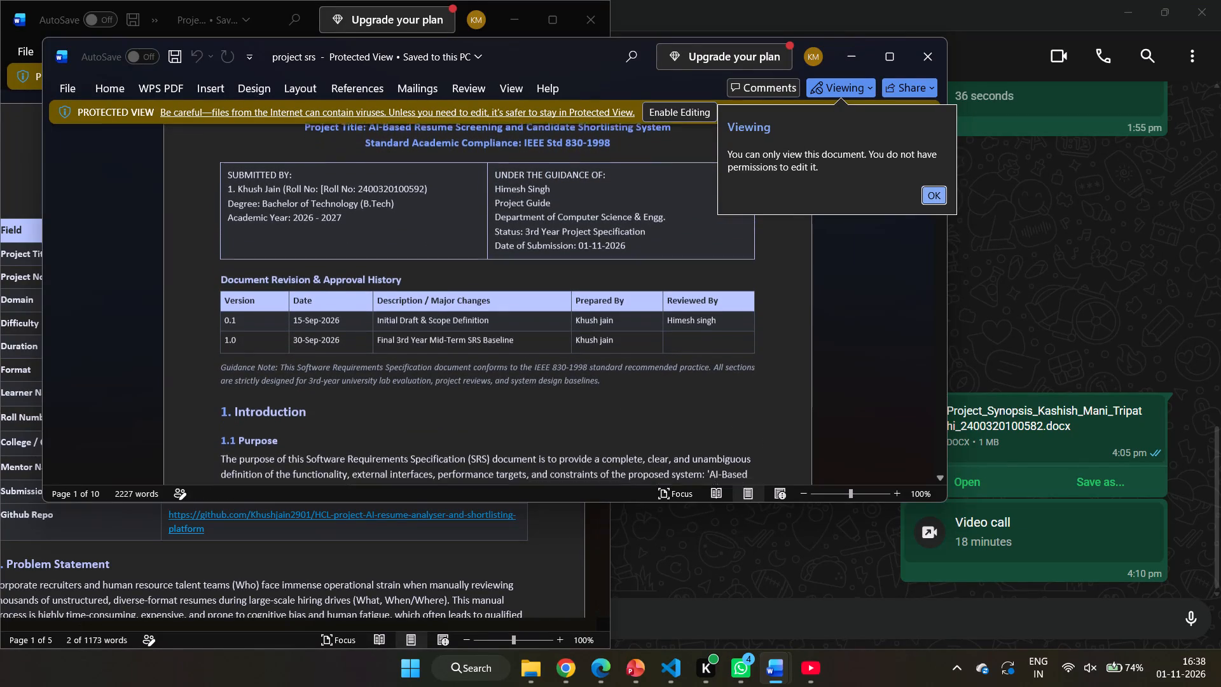
{"action": "scroll", "coordinate": [469, 362], "scroll_direction": "down", "scroll_amount": 2}
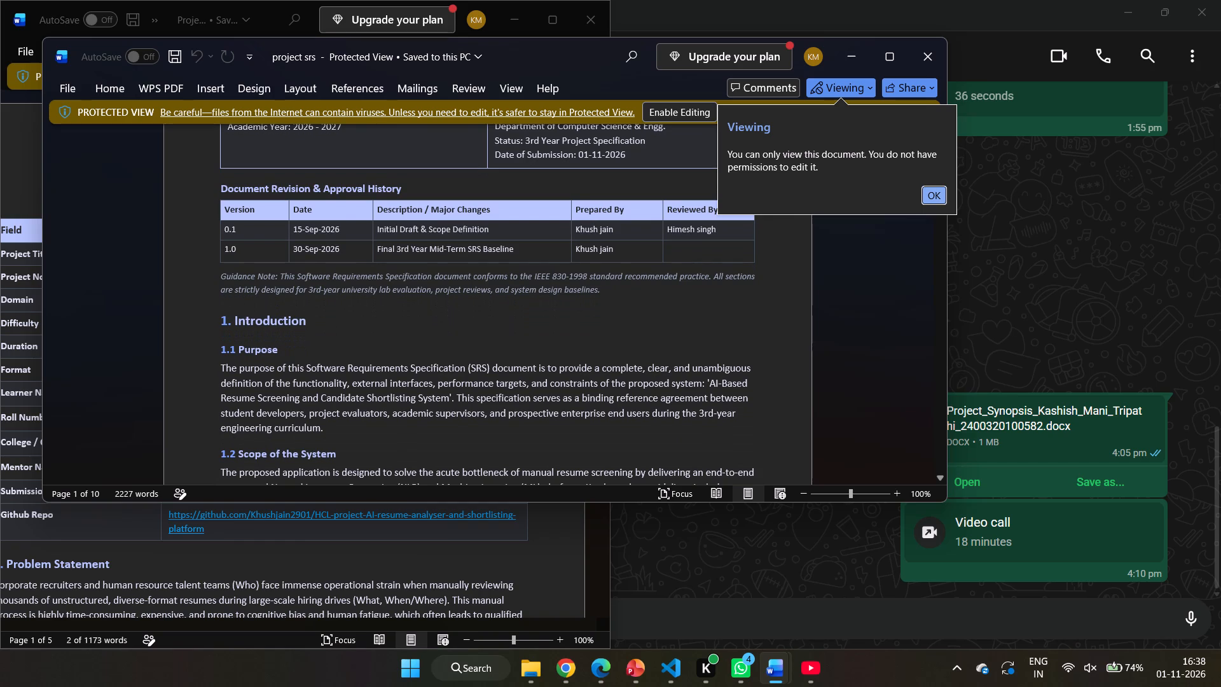
{"action": "left_click", "coordinate": [469, 362]}
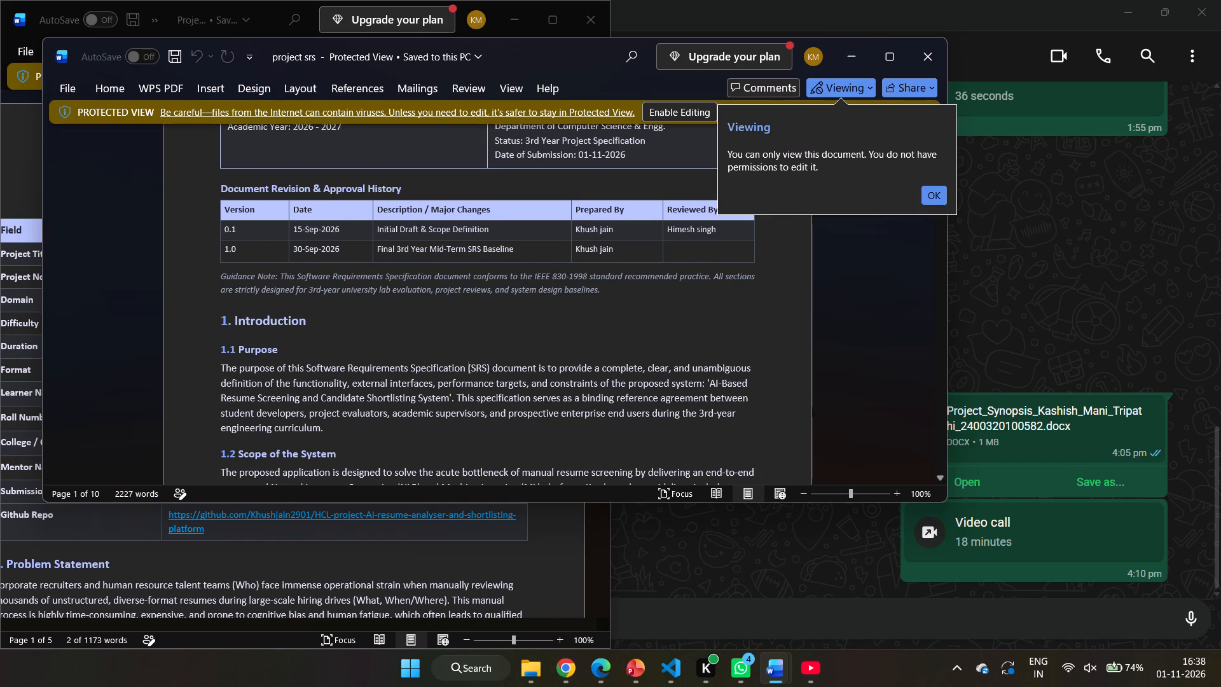
{"action": "scroll", "coordinate": [469, 362], "scroll_direction": "down", "scroll_amount": 4}
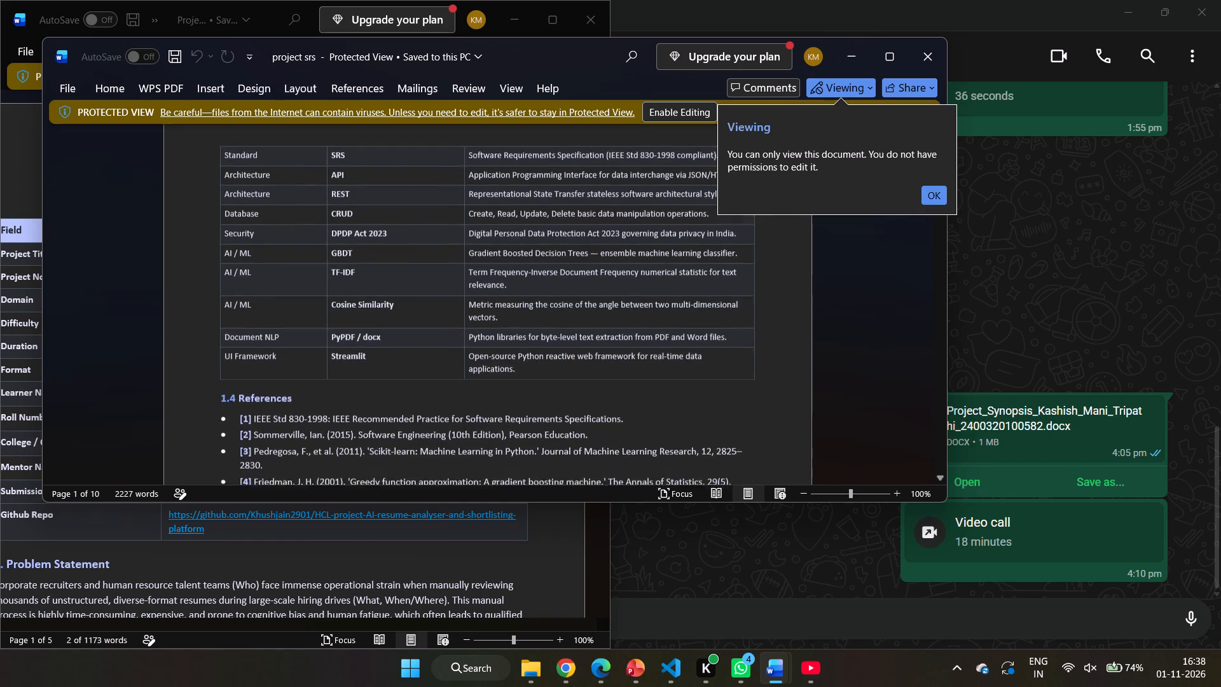
{"action": "scroll", "coordinate": [469, 362], "scroll_direction": "down", "scroll_amount": 5}
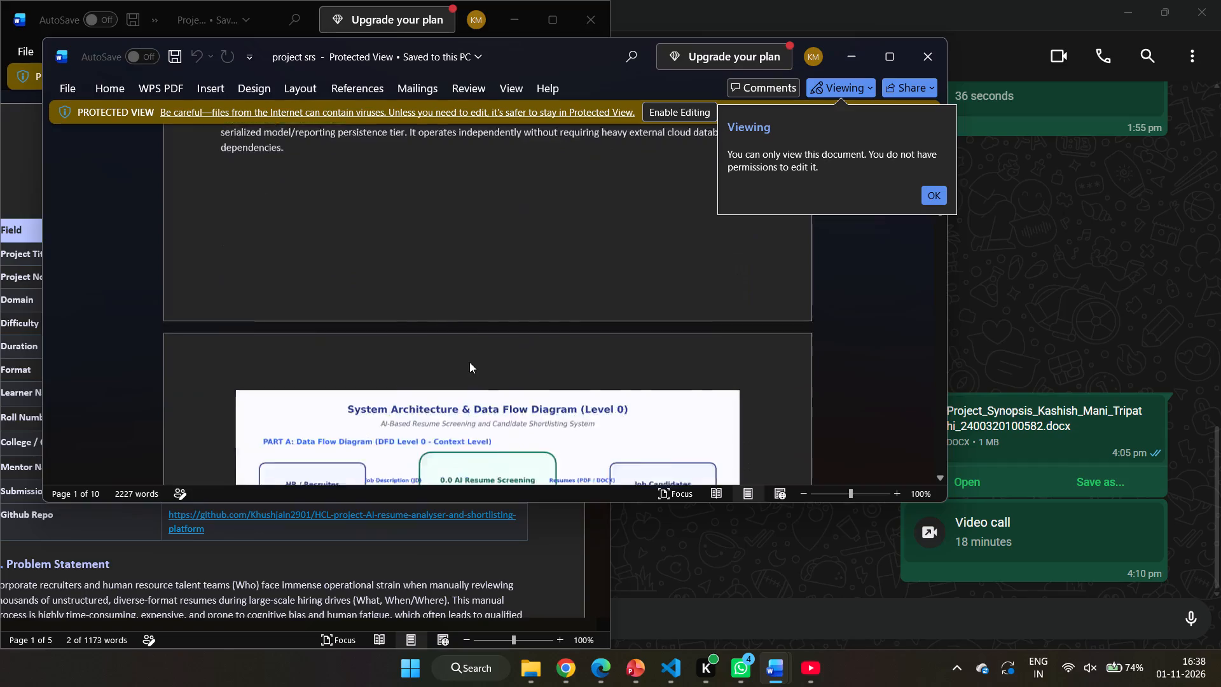
{"action": "scroll", "coordinate": [469, 362], "scroll_direction": "down", "scroll_amount": 6}
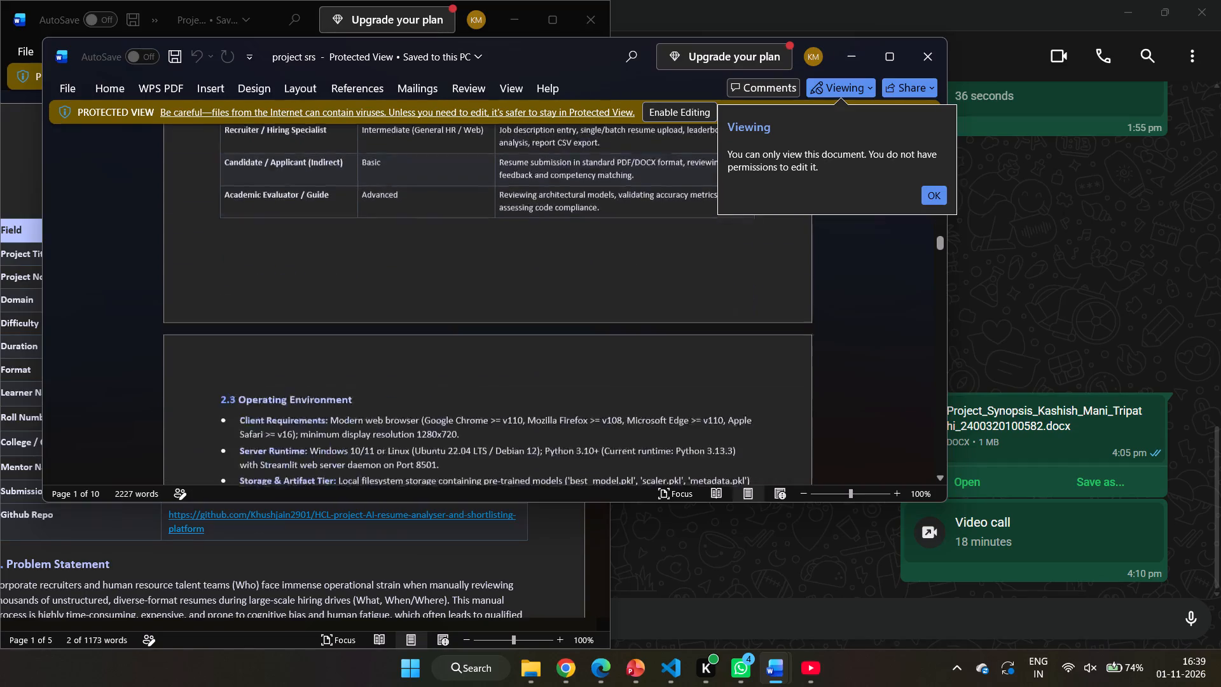
{"action": "scroll", "coordinate": [469, 362], "scroll_direction": "down", "scroll_amount": 5}
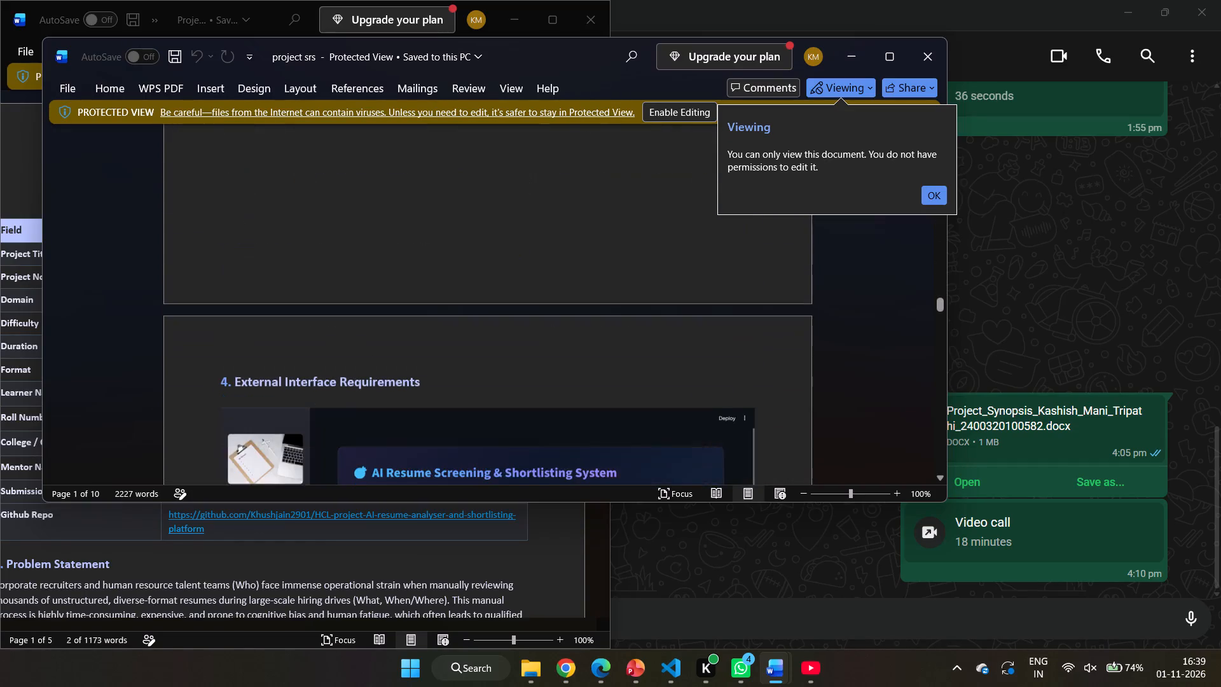
{"action": "scroll", "coordinate": [469, 362], "scroll_direction": "down", "scroll_amount": 1}
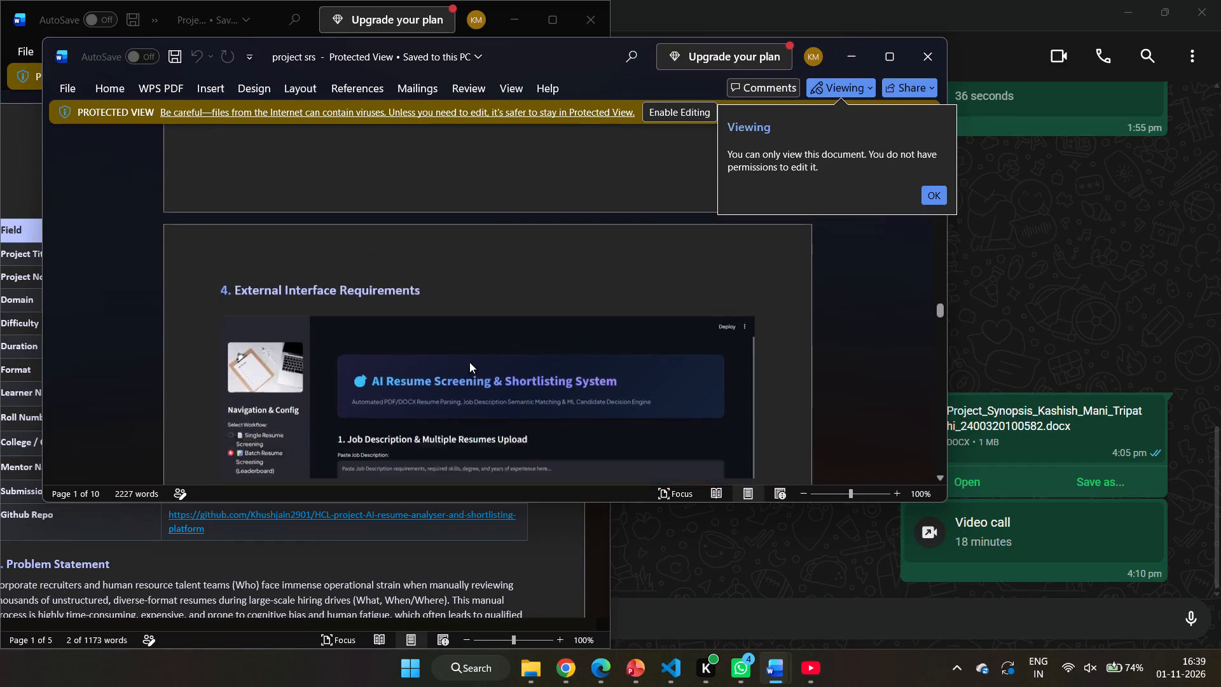
{"action": "scroll", "coordinate": [469, 362], "scroll_direction": "down", "scroll_amount": 6}
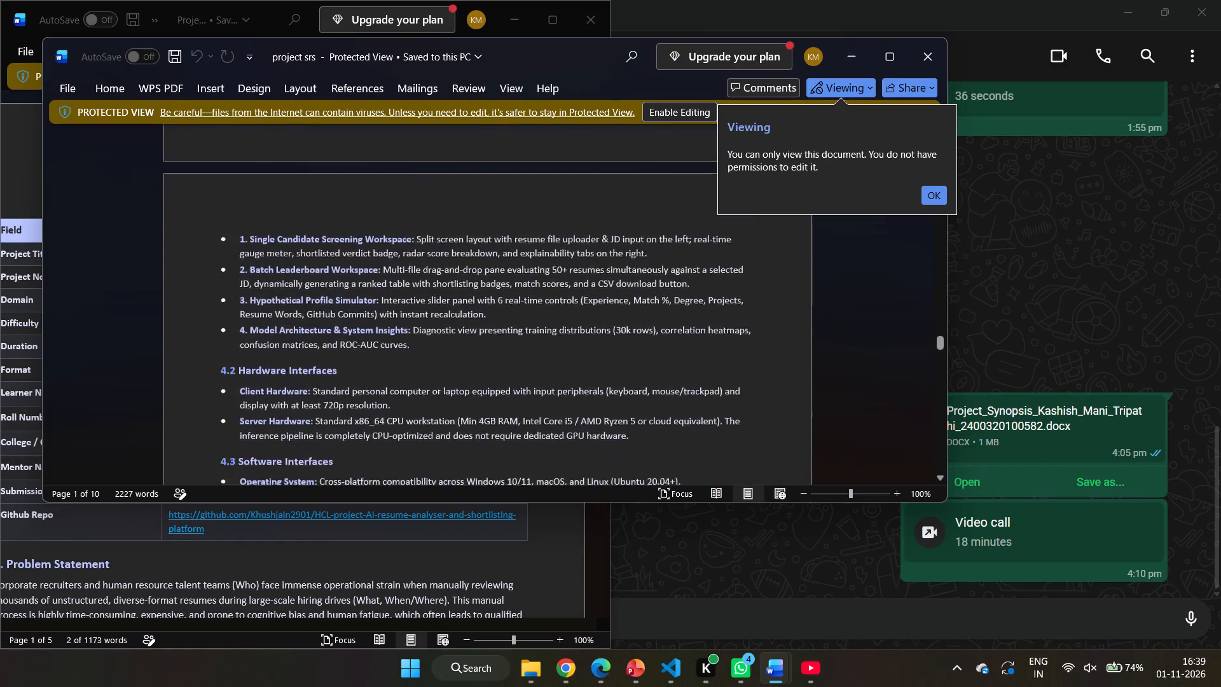
{"action": "scroll", "coordinate": [469, 362], "scroll_direction": "down", "scroll_amount": 11}
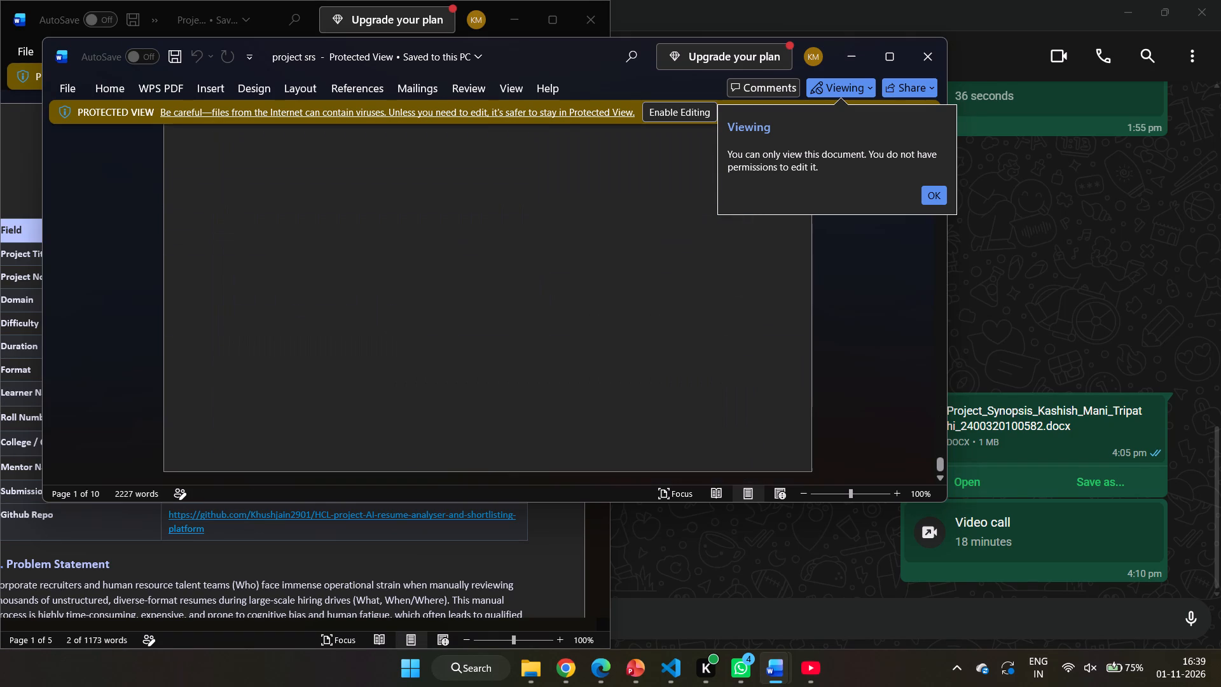
{"action": "scroll", "coordinate": [469, 362], "scroll_direction": "down", "scroll_amount": 5}
{"action": "scroll", "coordinate": [469, 362], "scroll_direction": "up", "scroll_amount": 4}
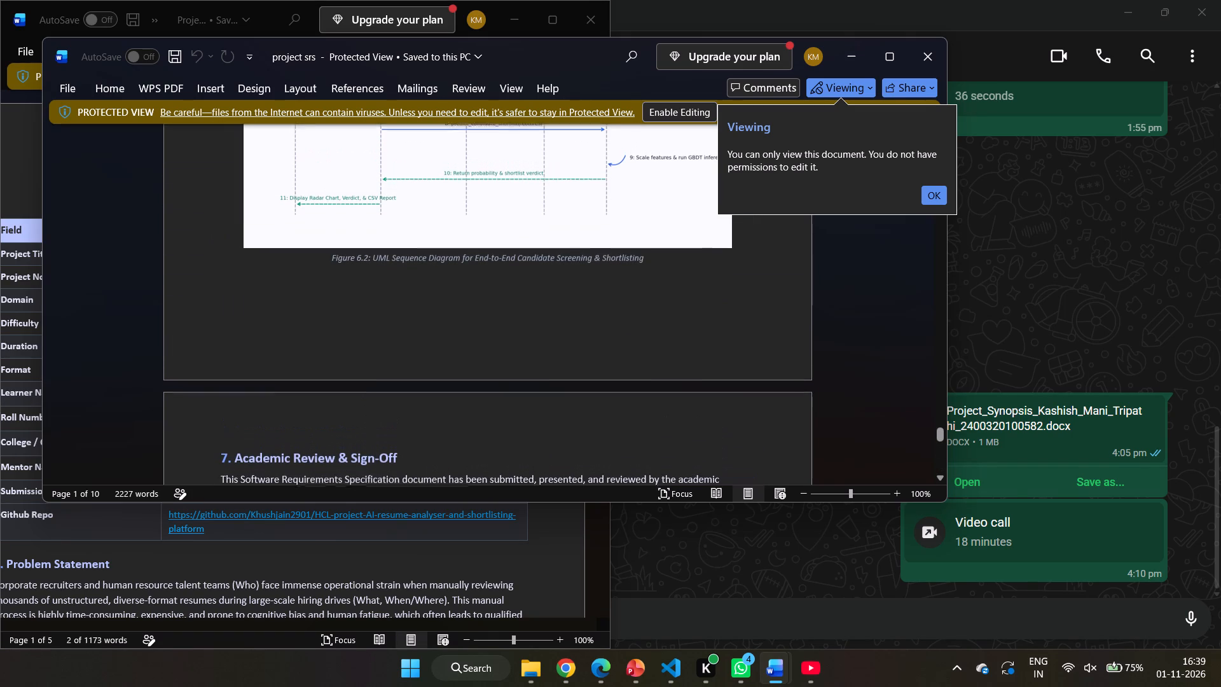
{"action": "scroll", "coordinate": [569, 412], "scroll_direction": "up", "scroll_amount": 3}
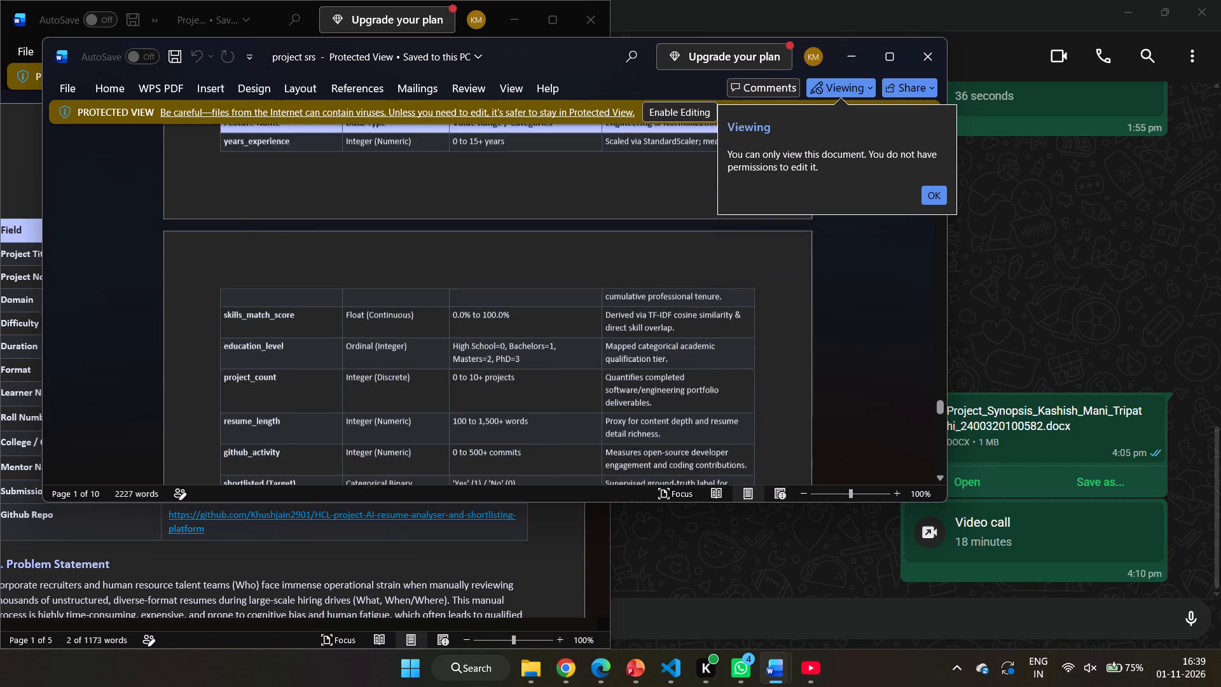
{"action": "scroll", "coordinate": [569, 412], "scroll_direction": "up", "scroll_amount": 2}
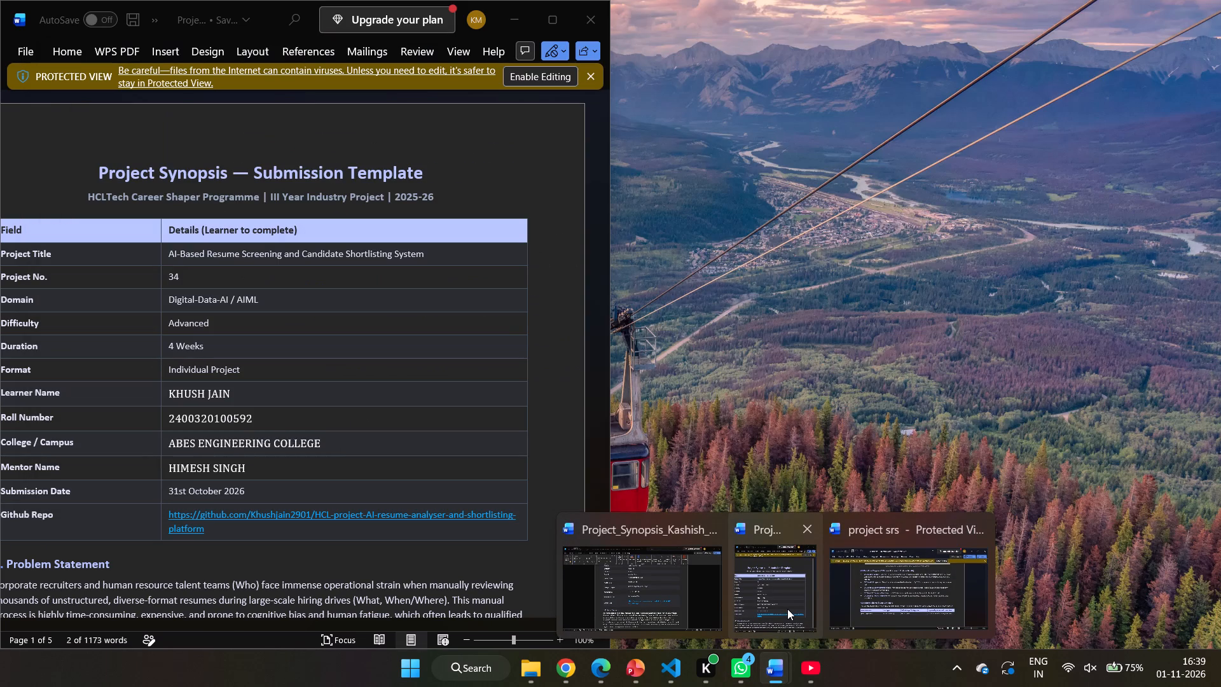
Bring up the protected-view project srs document and close its window.
{"action": "left_click", "coordinate": [886, 620]}
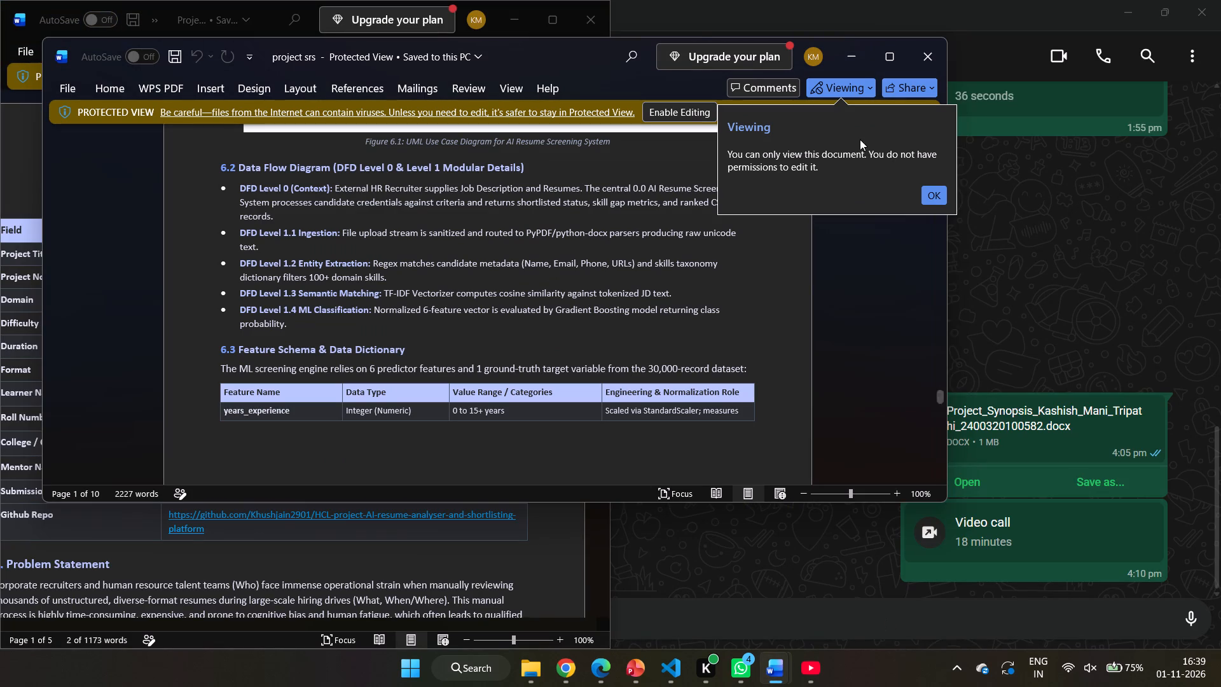
{"action": "left_click", "coordinate": [938, 66]}
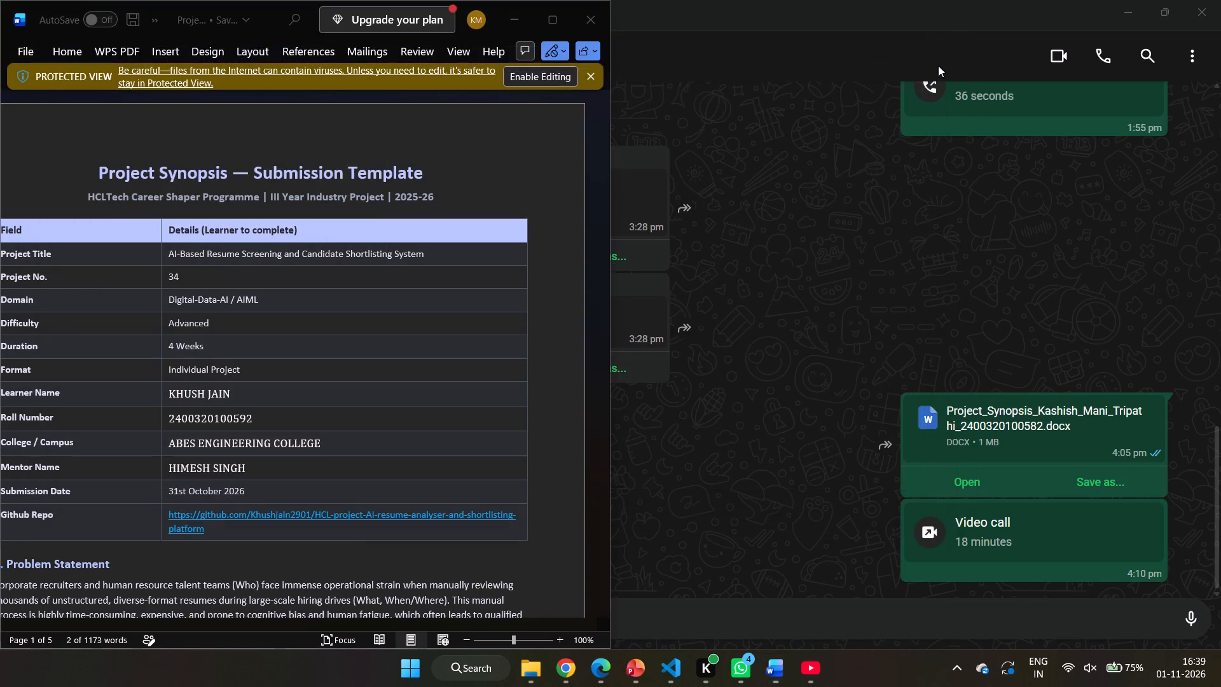
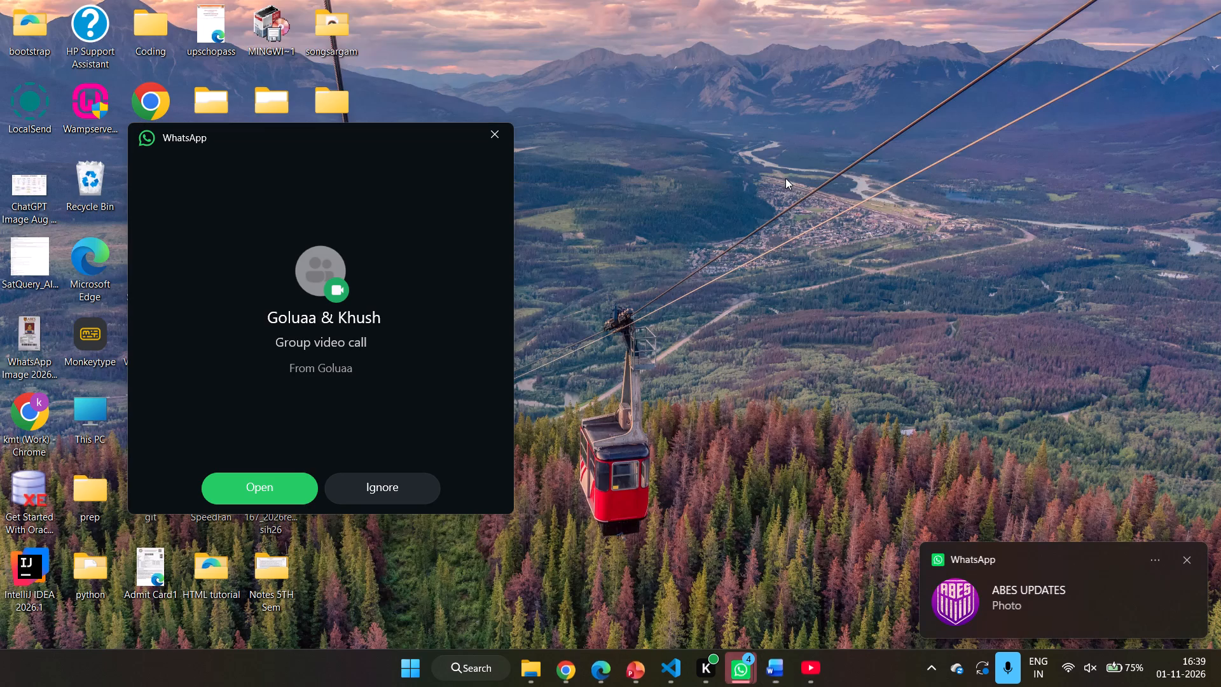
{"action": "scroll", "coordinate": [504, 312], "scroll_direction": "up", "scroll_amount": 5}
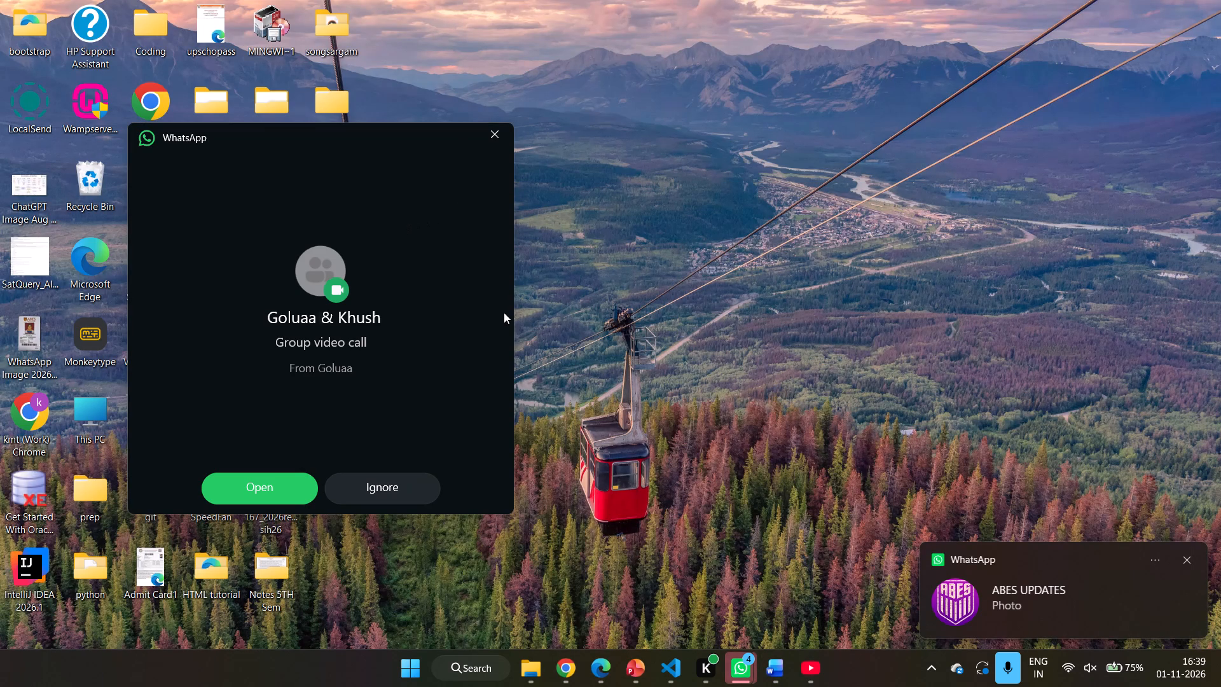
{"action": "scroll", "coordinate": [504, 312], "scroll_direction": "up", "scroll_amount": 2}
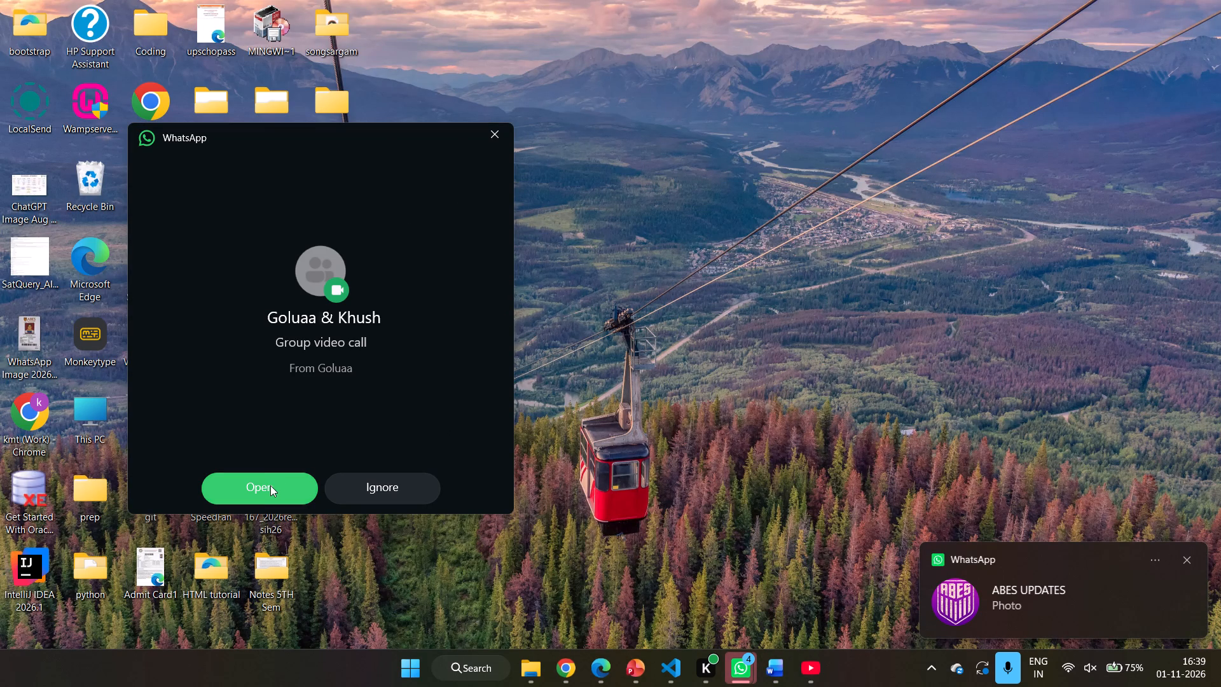
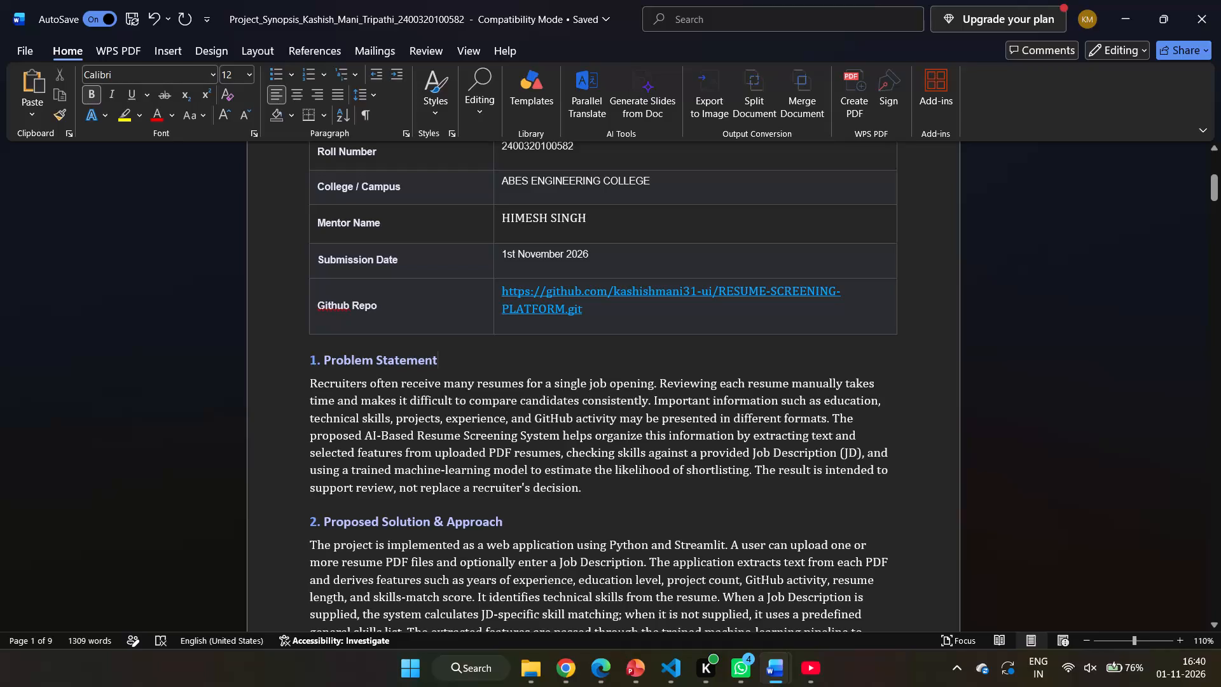
Review the project synopsis from the Problem Statement through the architecture, technology and dataset sections to the Output Images screenshots.
{"action": "scroll", "coordinate": [764, 624], "scroll_direction": "down", "scroll_amount": 1}
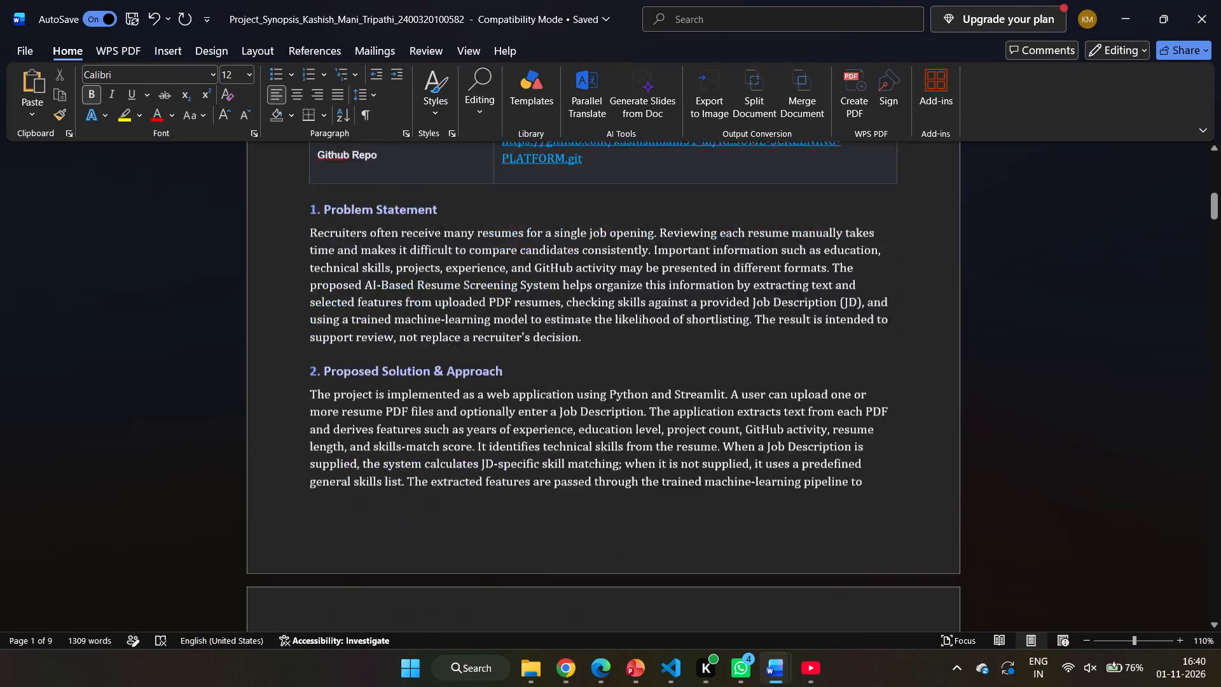
{"action": "scroll", "coordinate": [764, 624], "scroll_direction": "down", "scroll_amount": 2}
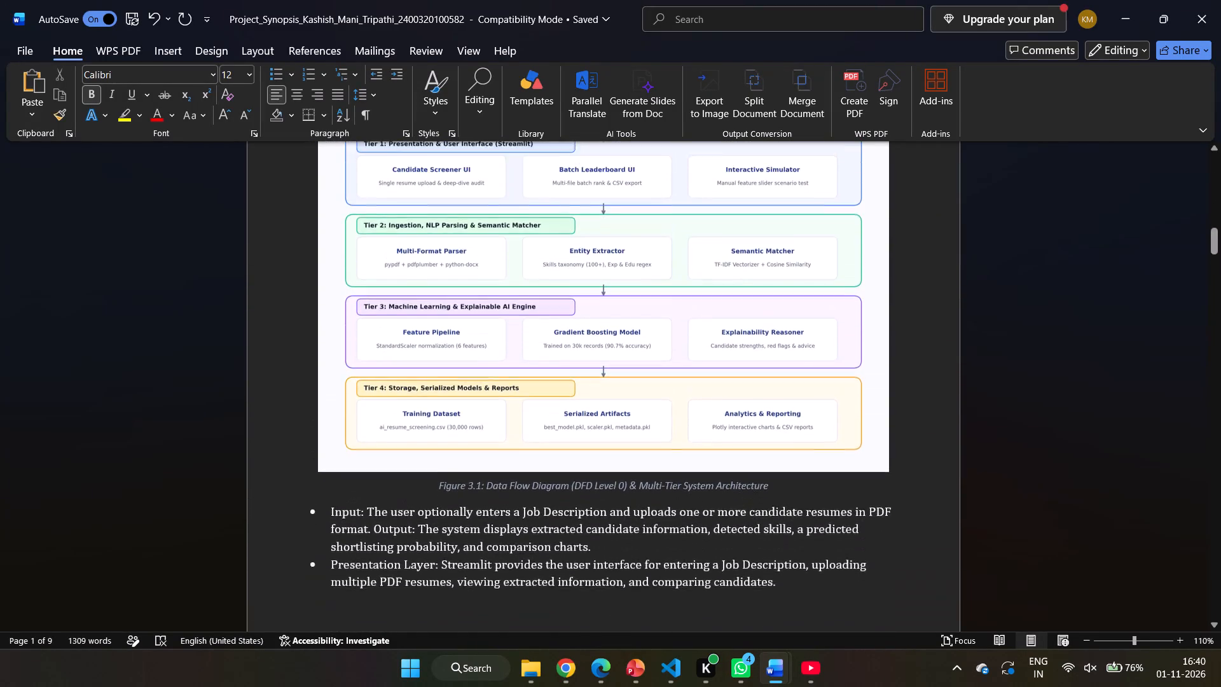
{"action": "scroll", "coordinate": [764, 624], "scroll_direction": "down", "scroll_amount": 4}
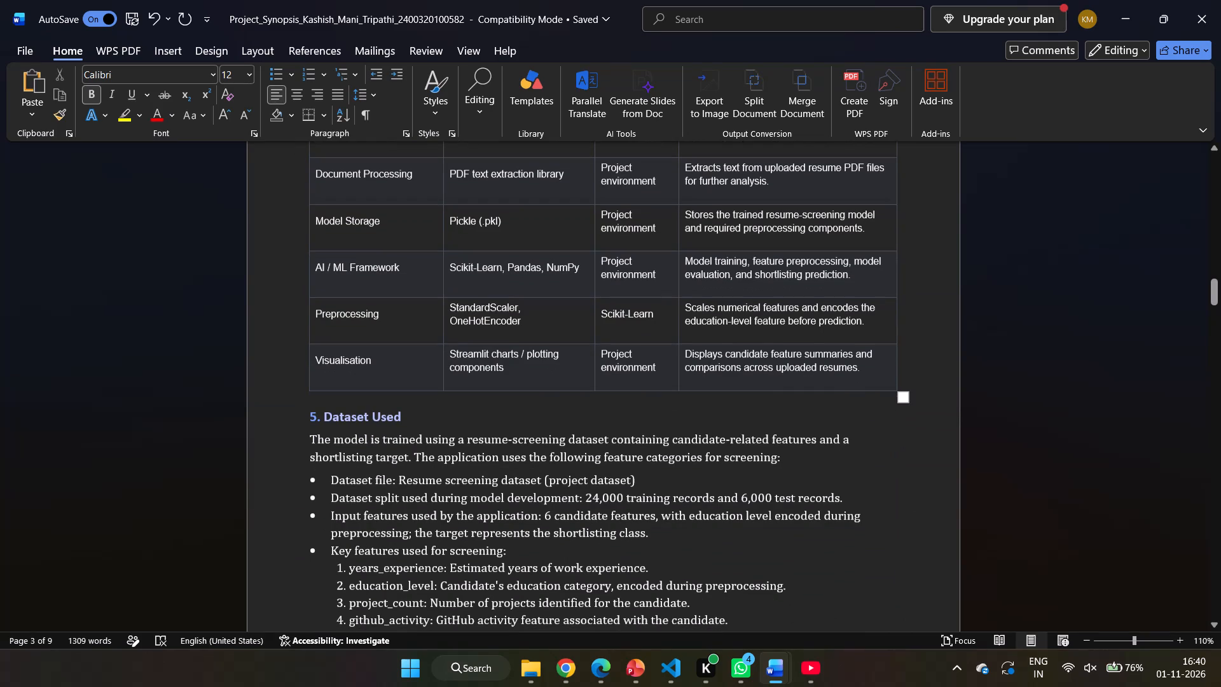
{"action": "scroll", "coordinate": [764, 624], "scroll_direction": "down", "scroll_amount": 4}
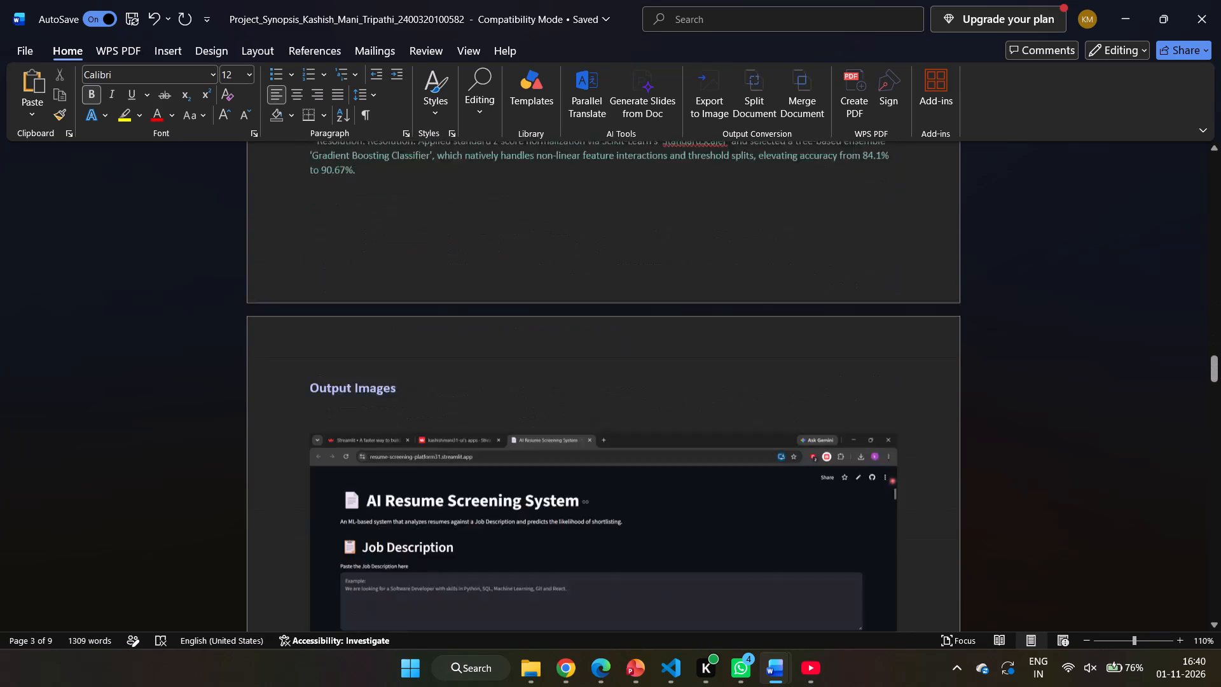
{"action": "scroll", "coordinate": [764, 624], "scroll_direction": "down", "scroll_amount": 3}
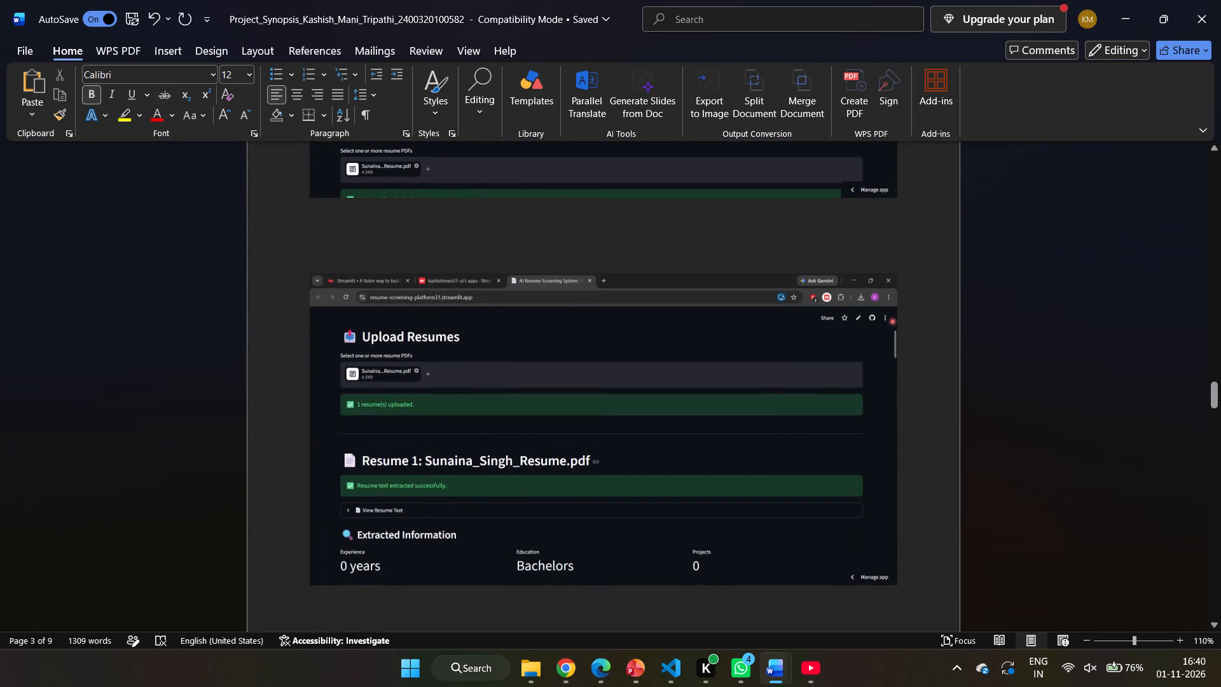
Examine the synopsis's output images, references and ethical compliance declaration down to the signature line, then back to the first output image.
{"action": "scroll", "coordinate": [764, 624], "scroll_direction": "down", "scroll_amount": 2}
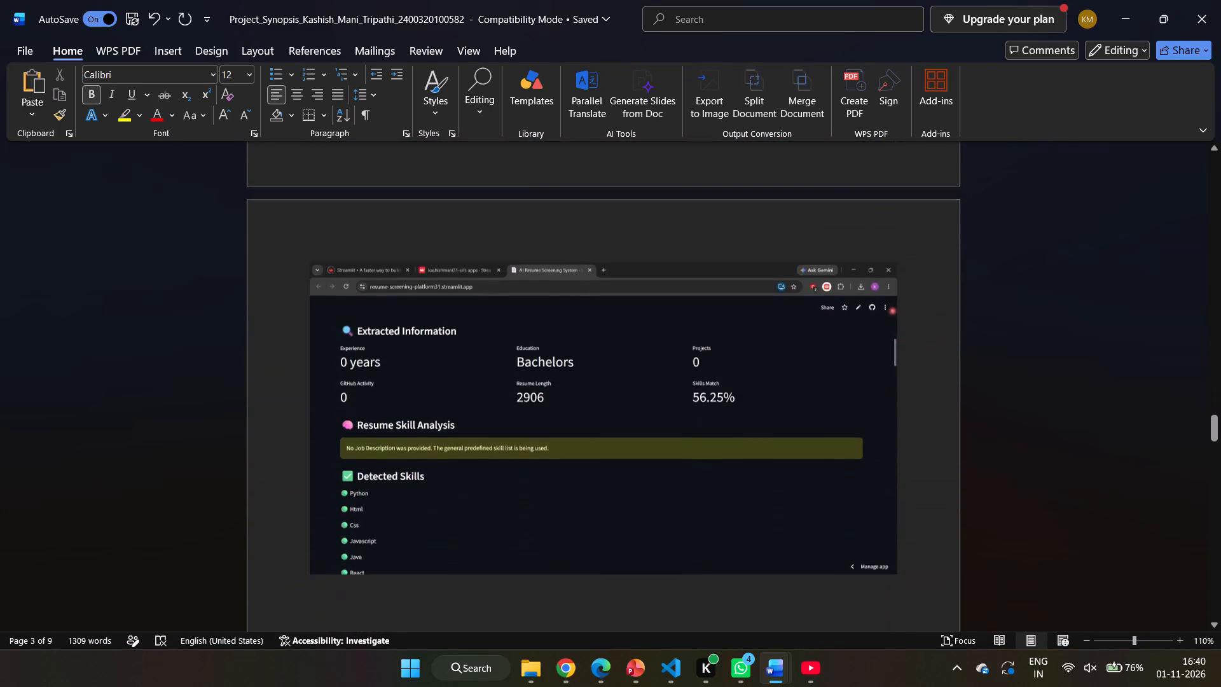
{"action": "scroll", "coordinate": [764, 624], "scroll_direction": "down", "scroll_amount": 4}
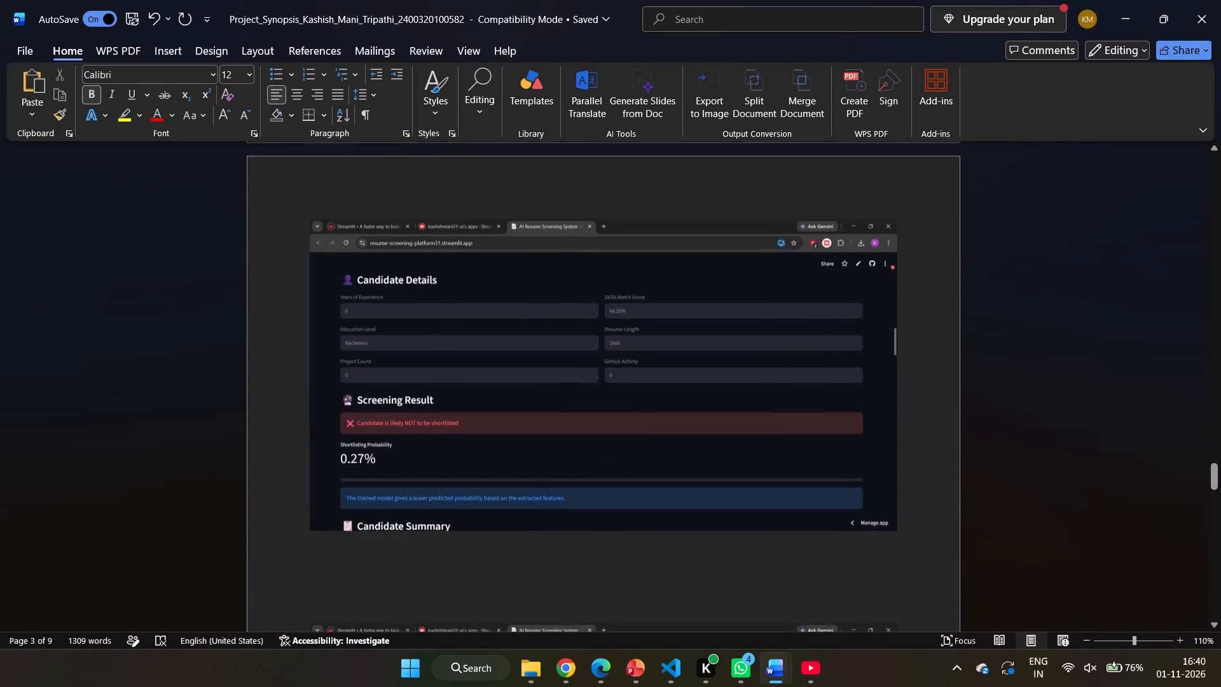
{"action": "scroll", "coordinate": [764, 624], "scroll_direction": "down", "scroll_amount": 6}
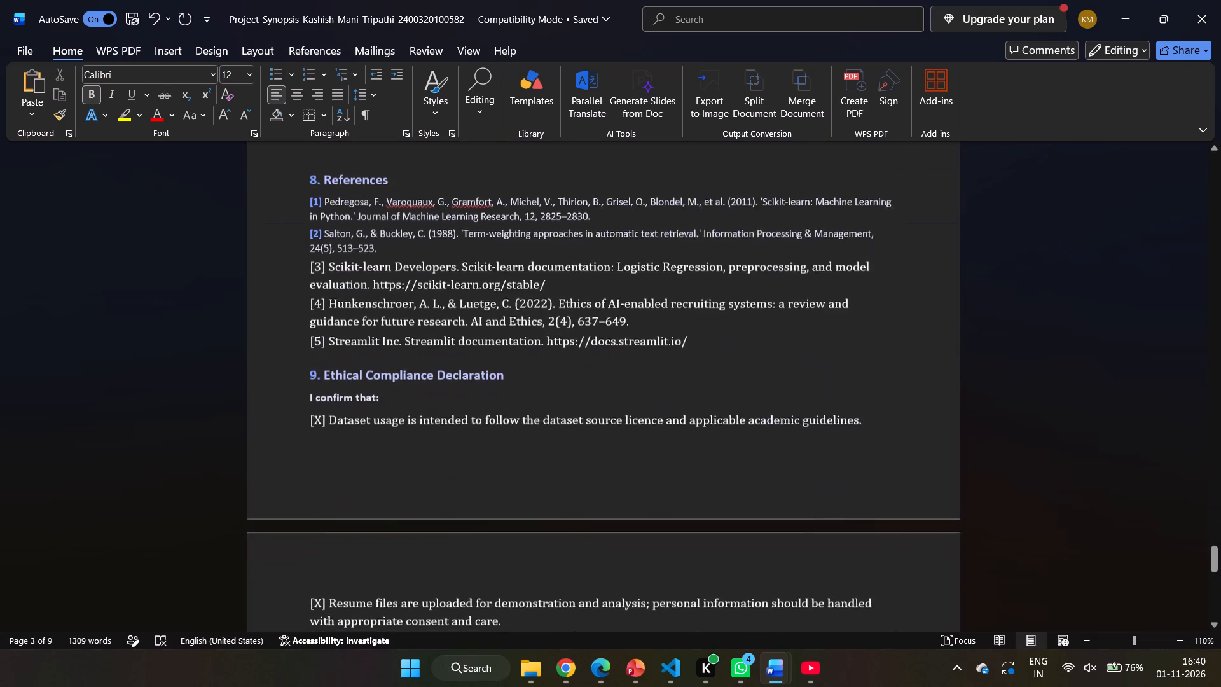
{"action": "scroll", "coordinate": [764, 624], "scroll_direction": "down", "scroll_amount": 3}
{"action": "scroll", "coordinate": [764, 624], "scroll_direction": "up", "scroll_amount": 2}
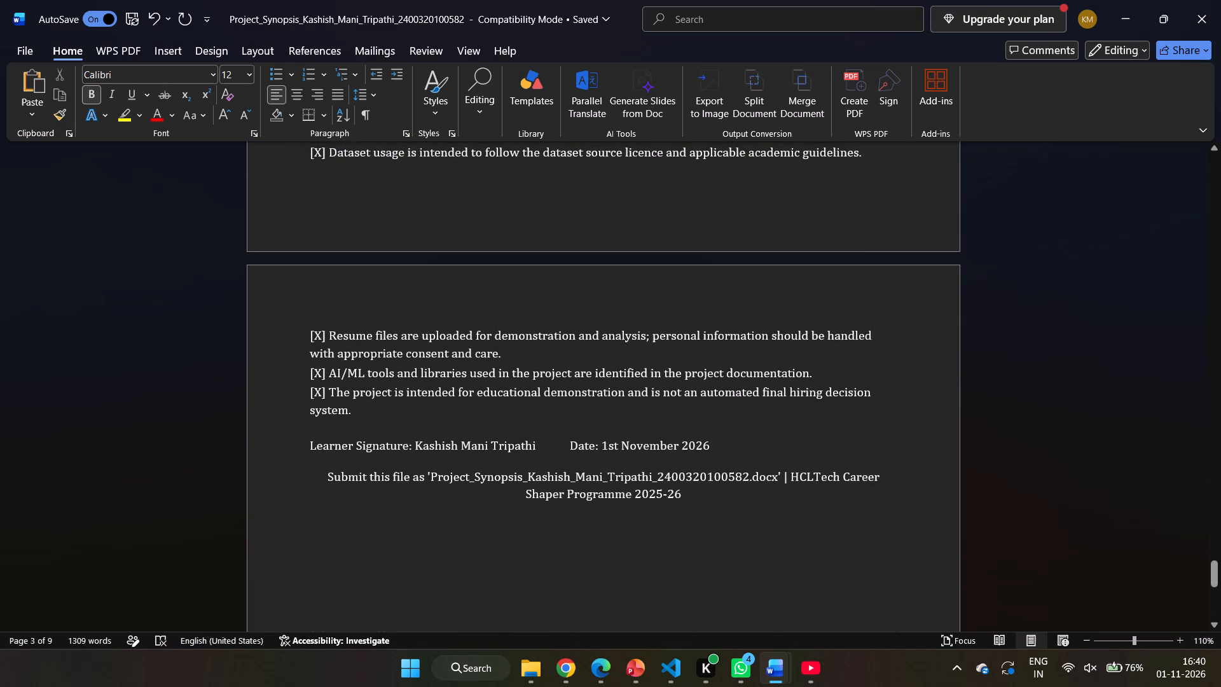
{"action": "scroll", "coordinate": [764, 624], "scroll_direction": "up", "scroll_amount": 3}
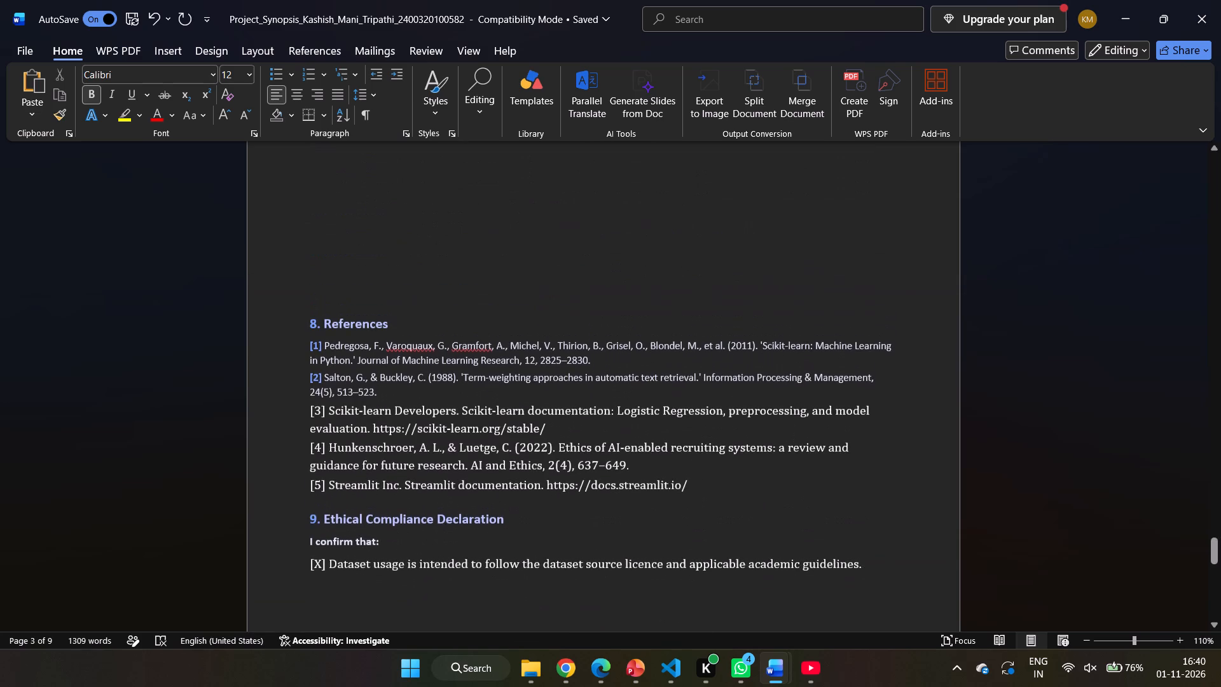
{"action": "scroll", "coordinate": [764, 624], "scroll_direction": "up", "scroll_amount": 3}
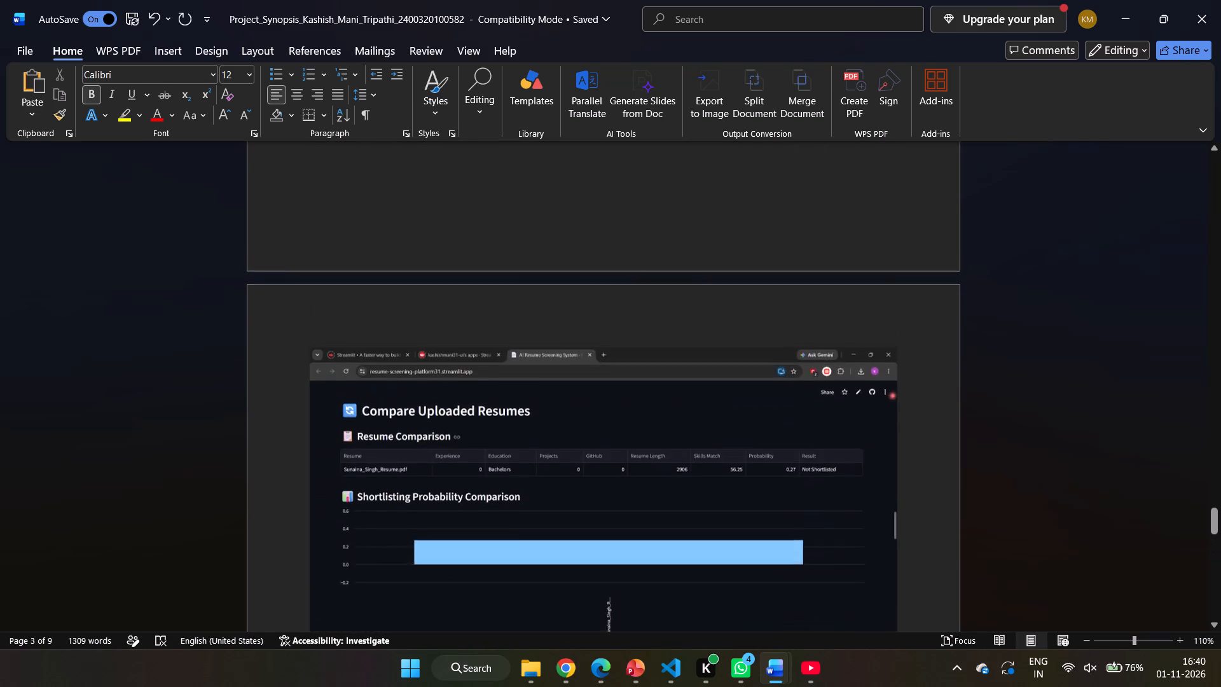
{"action": "scroll", "coordinate": [764, 624], "scroll_direction": "up", "scroll_amount": 6}
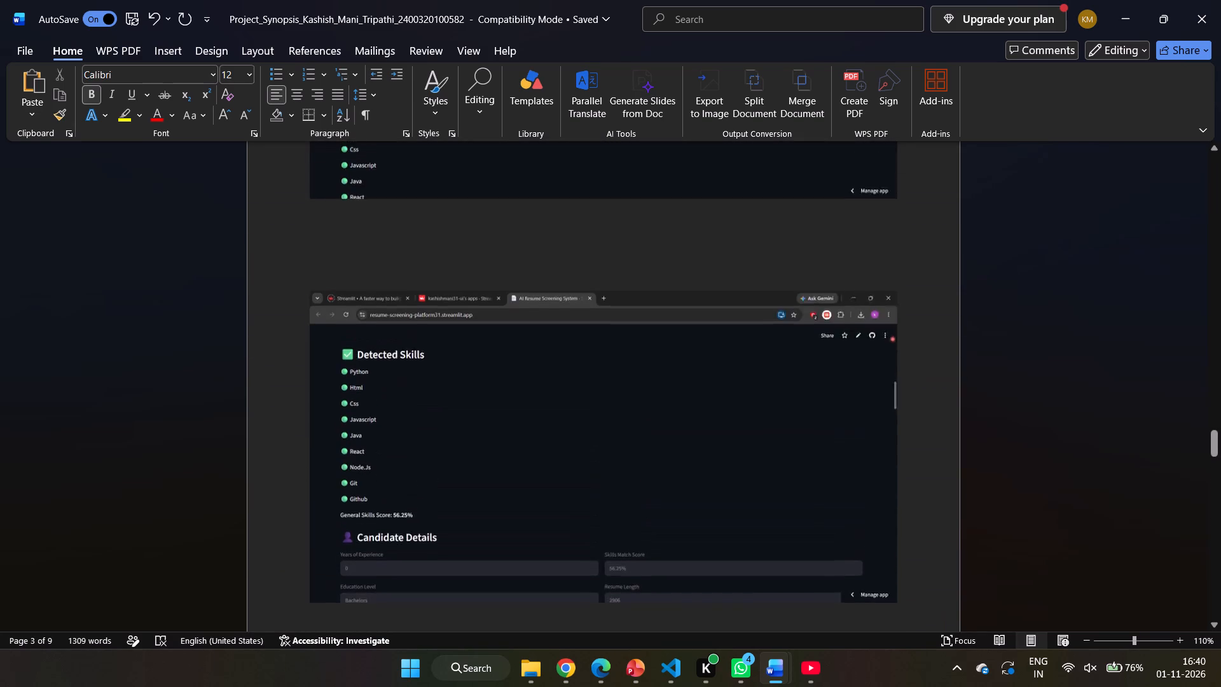
{"action": "scroll", "coordinate": [764, 624], "scroll_direction": "up", "scroll_amount": 6}
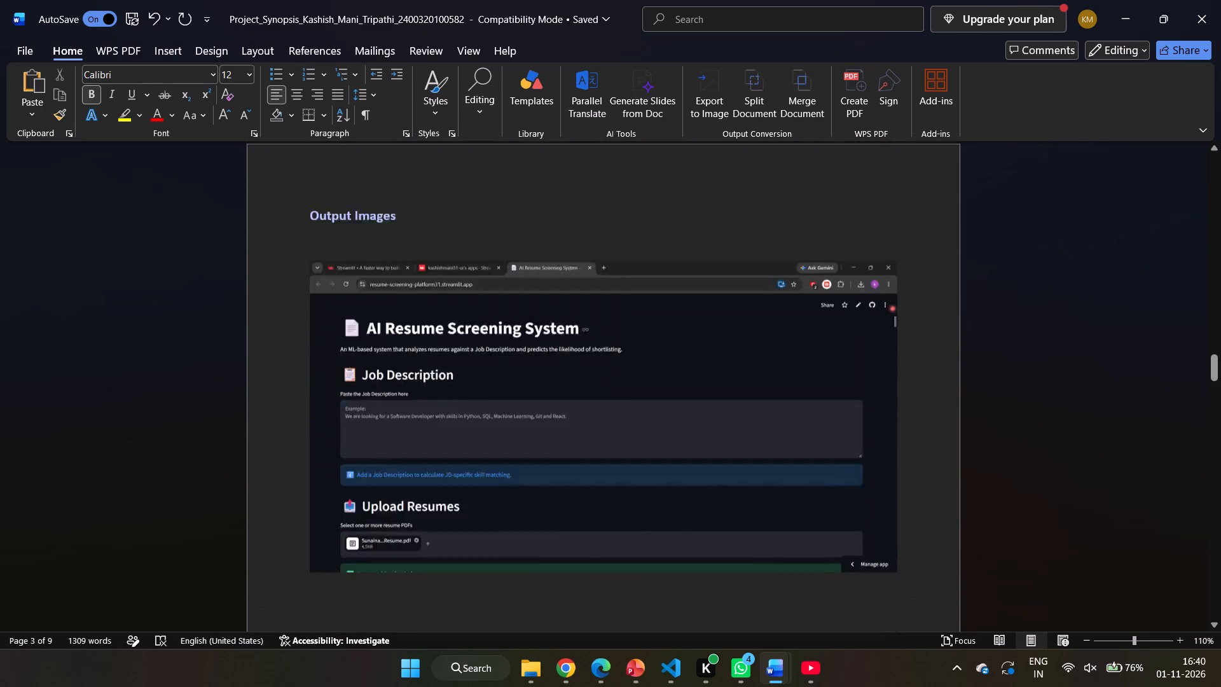
Read back through the synopsis's challenges, key results, technology stack and system architecture sections up to the project details table.
{"action": "scroll", "coordinate": [764, 624], "scroll_direction": "up", "scroll_amount": 3}
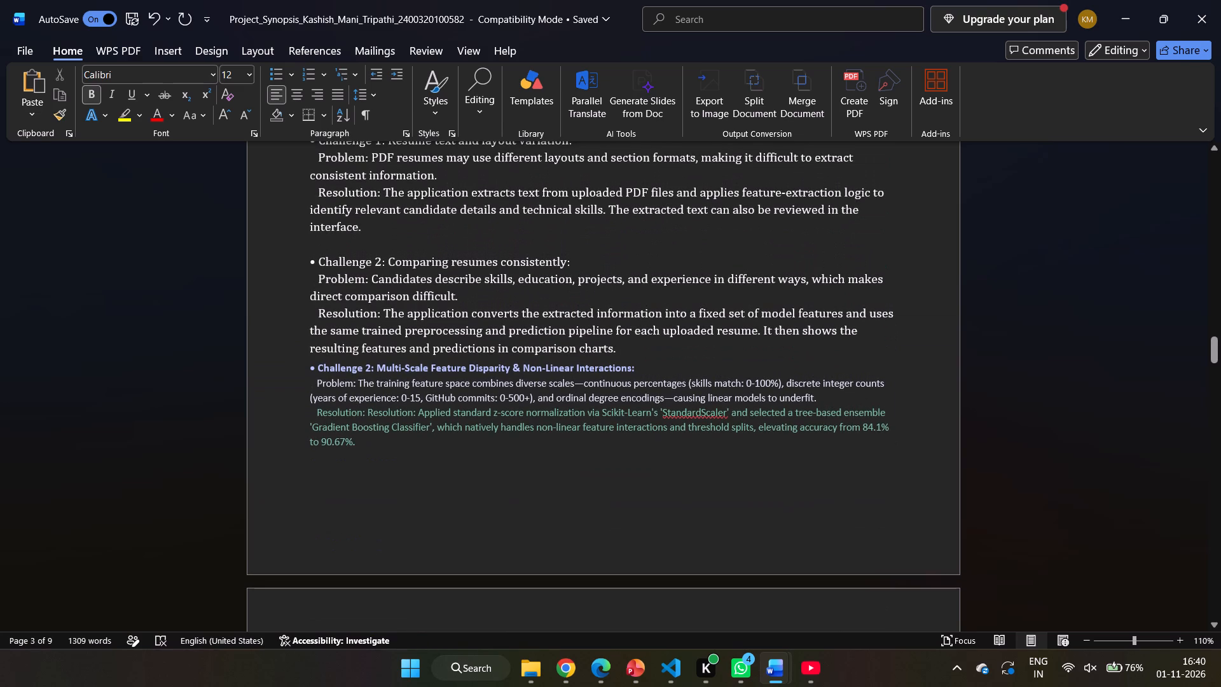
{"action": "scroll", "coordinate": [764, 624], "scroll_direction": "up", "scroll_amount": 3}
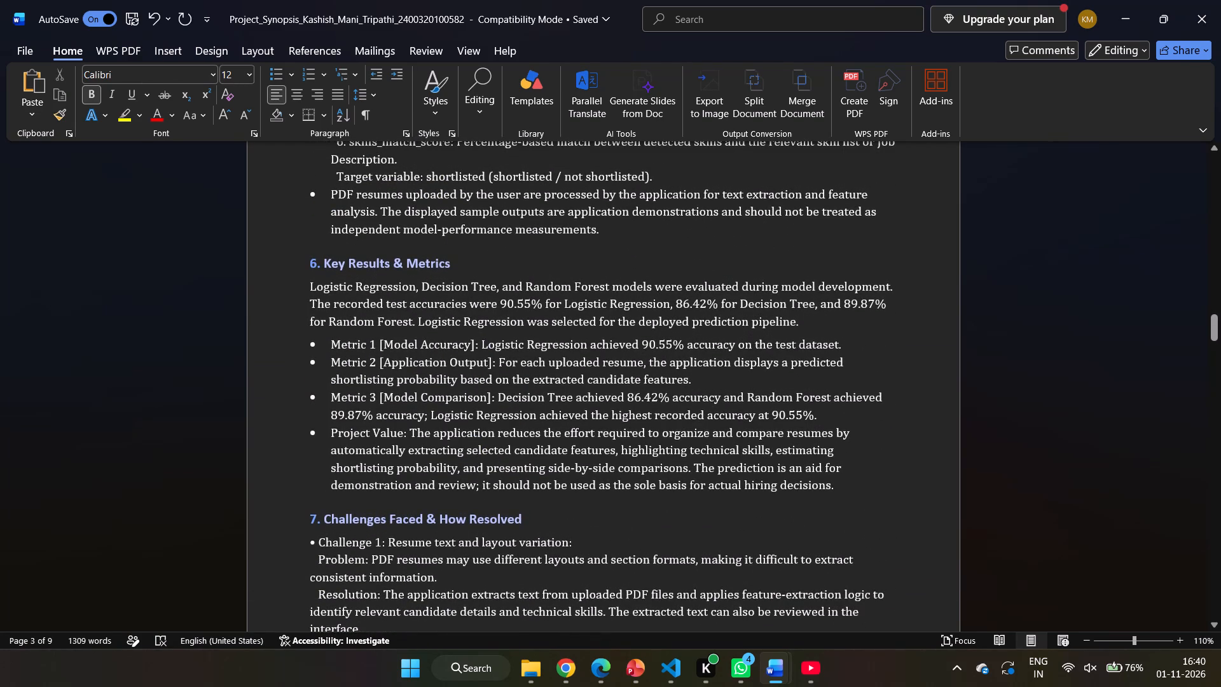
{"action": "scroll", "coordinate": [764, 624], "scroll_direction": "up", "scroll_amount": 1}
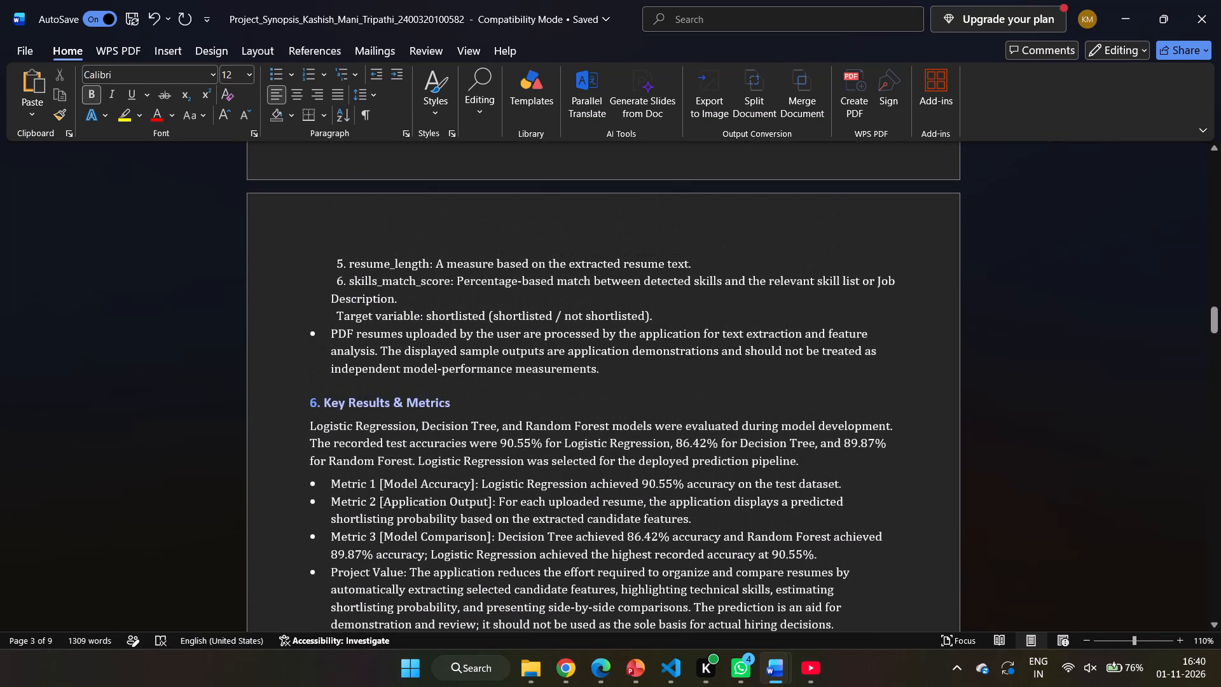
{"action": "scroll", "coordinate": [764, 624], "scroll_direction": "up", "scroll_amount": 5}
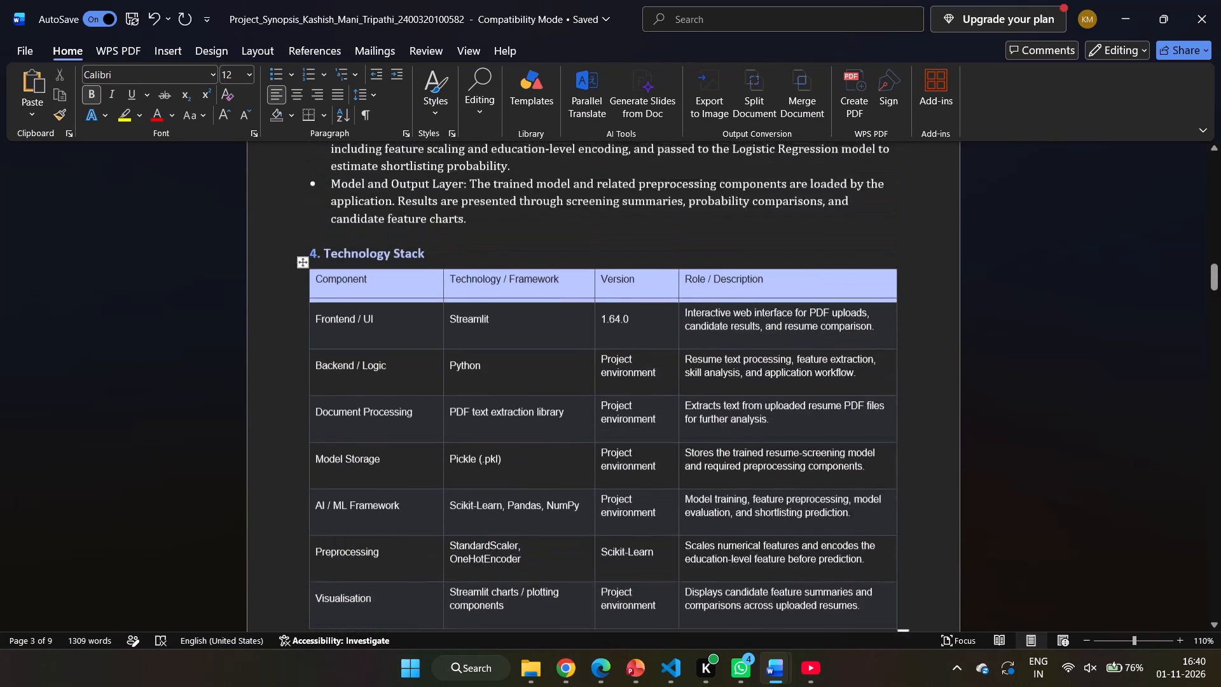
{"action": "scroll", "coordinate": [764, 624], "scroll_direction": "up", "scroll_amount": 4}
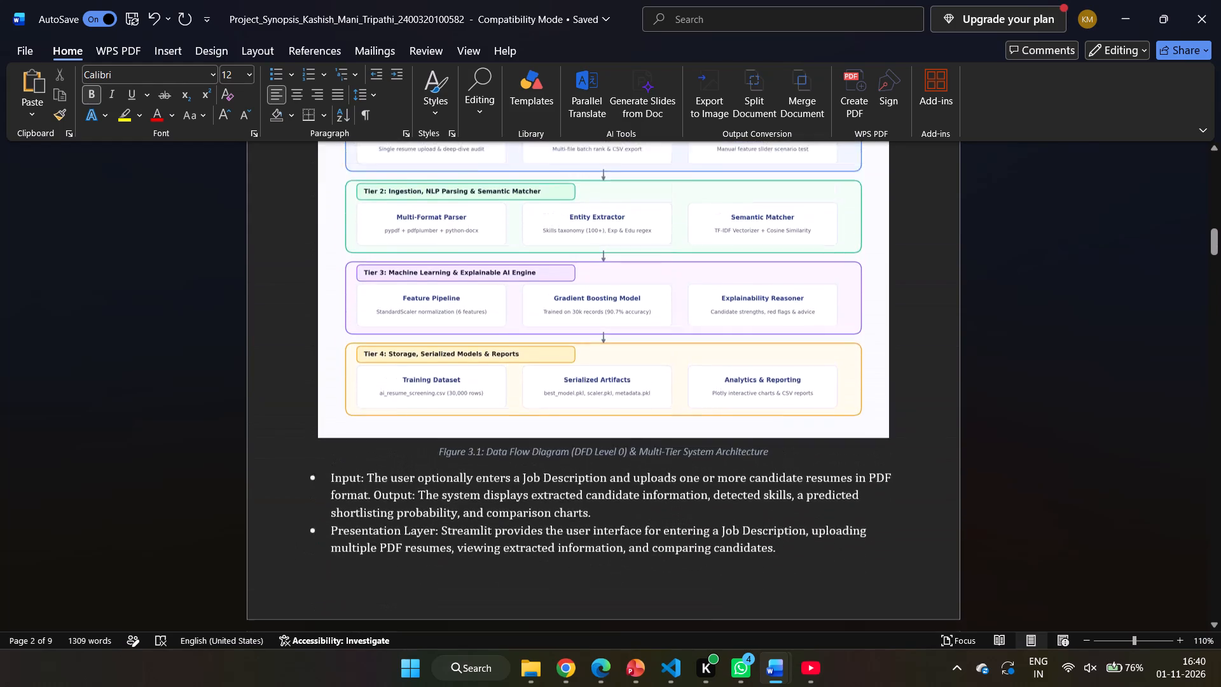
{"action": "scroll", "coordinate": [764, 624], "scroll_direction": "up", "scroll_amount": 5}
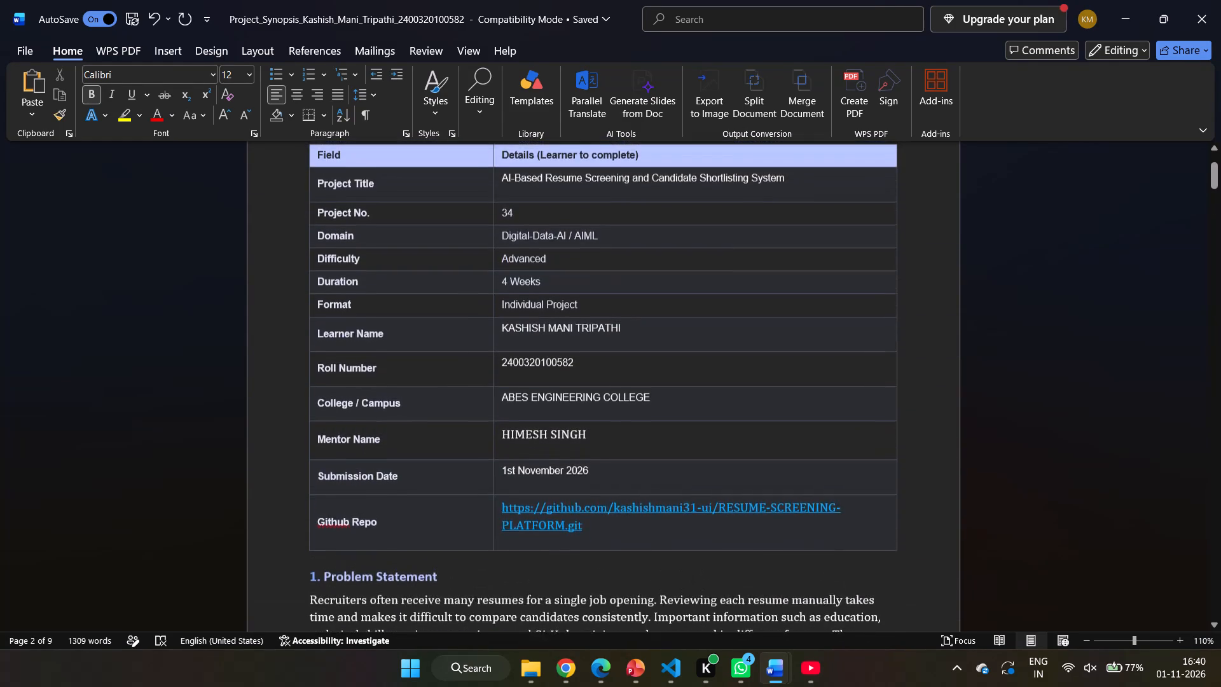
{"action": "scroll", "coordinate": [764, 624], "scroll_direction": "up", "scroll_amount": 4}
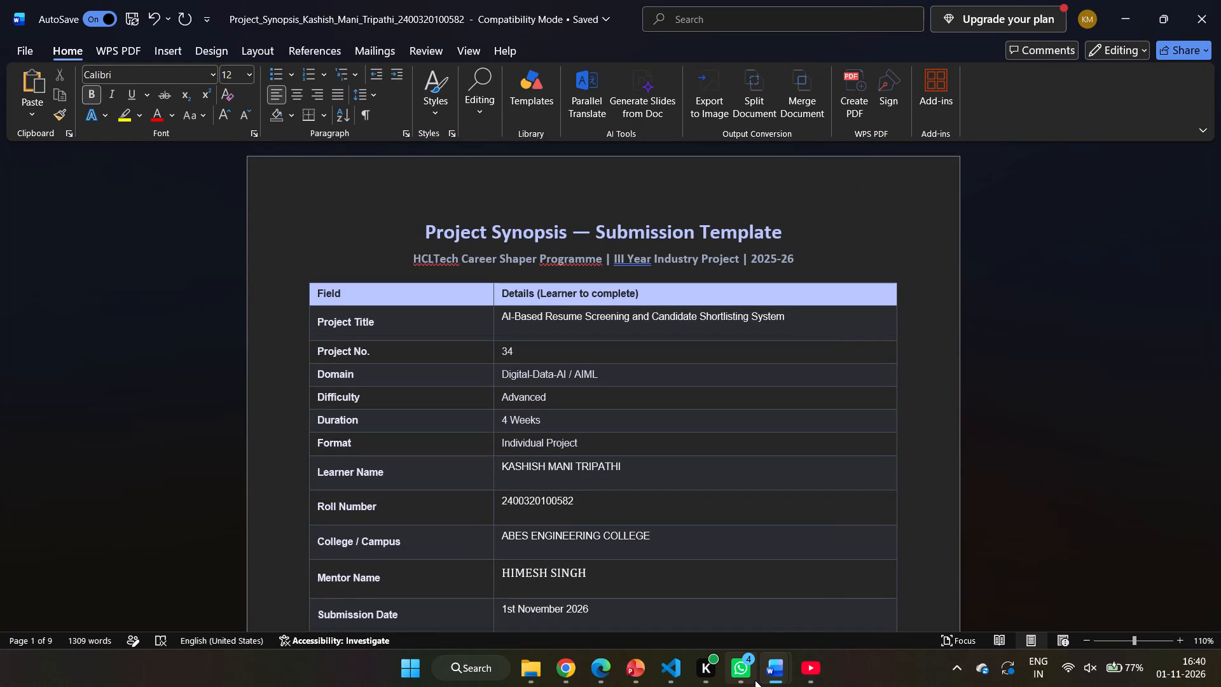
{"action": "left_click", "coordinate": [569, 677]}
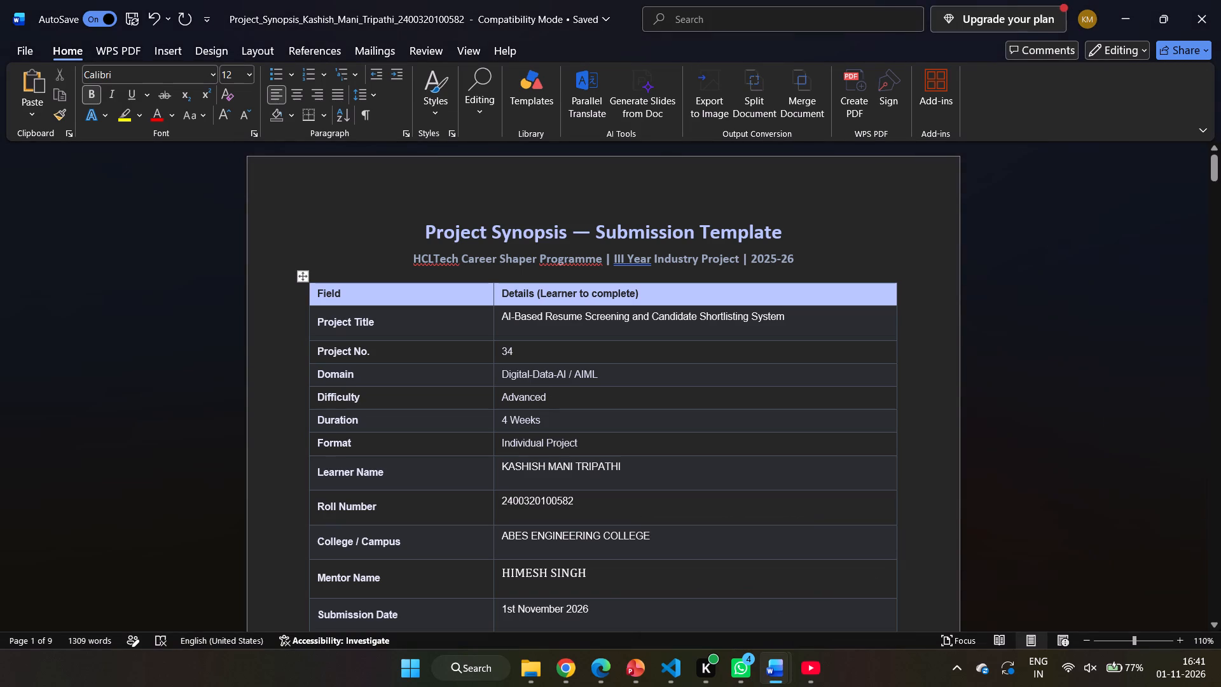
{"action": "key", "text": "ctrl+s"}
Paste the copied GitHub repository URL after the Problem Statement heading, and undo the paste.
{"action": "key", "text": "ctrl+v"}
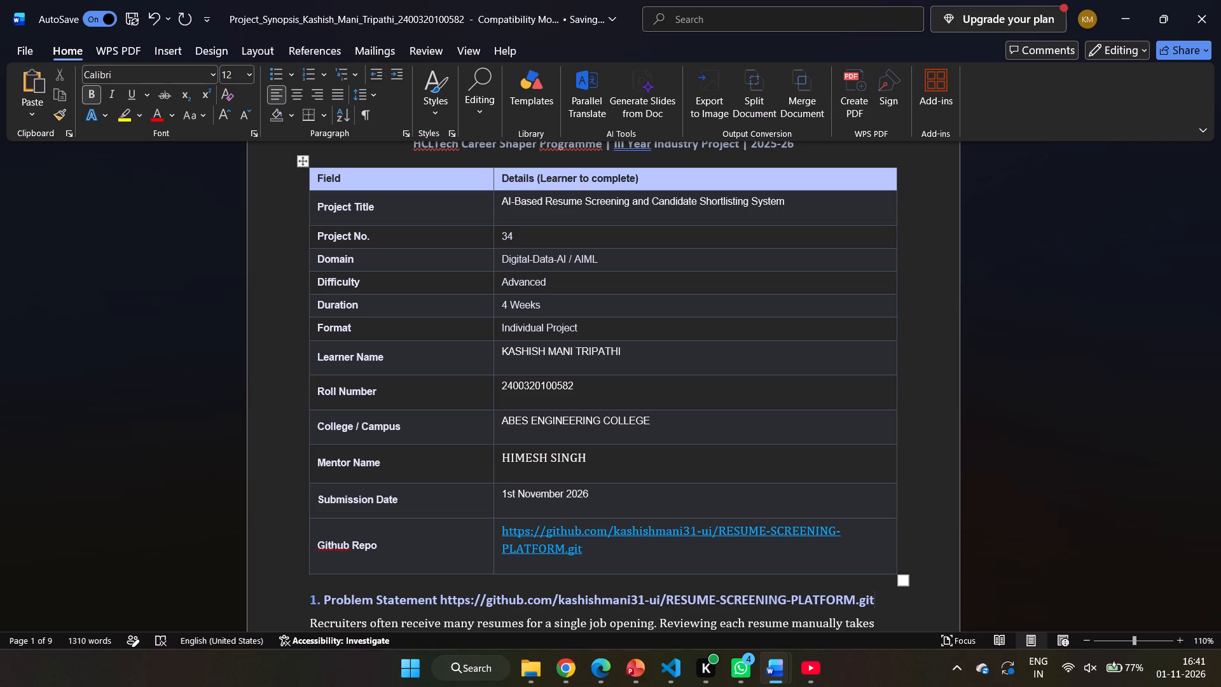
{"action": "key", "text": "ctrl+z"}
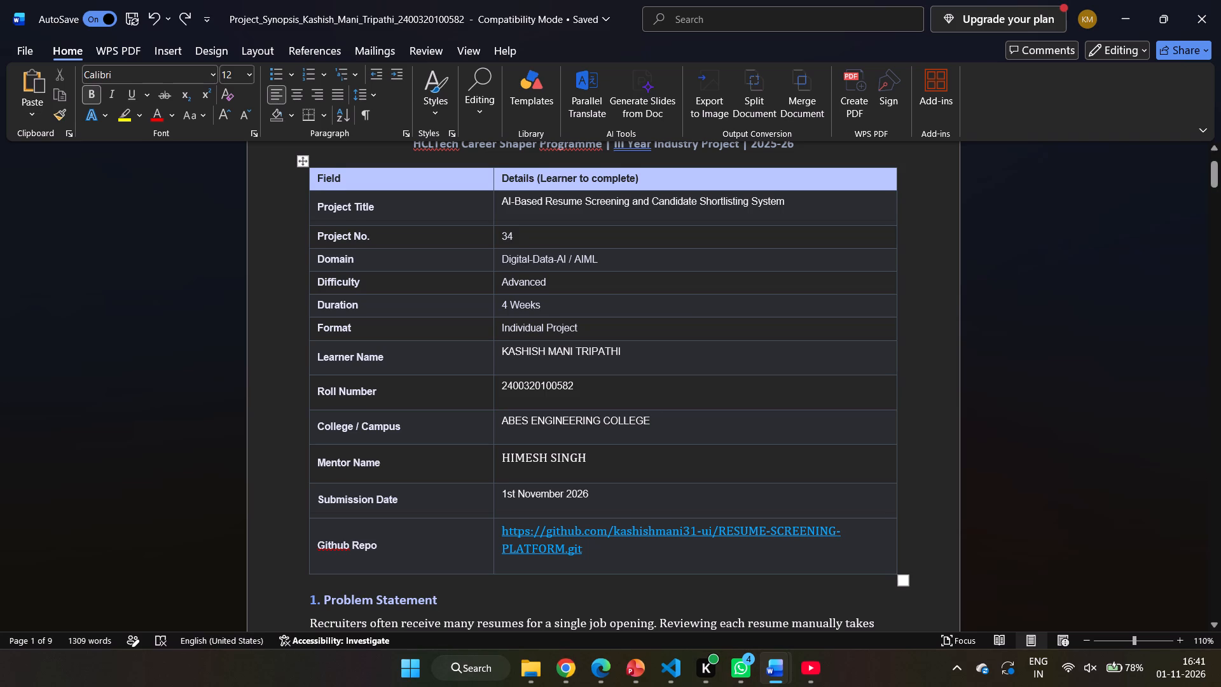
Look through the synopsis again from the project details table to the end of the document.
{"action": "scroll", "coordinate": [934, 305], "scroll_direction": "up", "scroll_amount": 6}
{"action": "scroll", "coordinate": [934, 305], "scroll_direction": "down", "scroll_amount": 5}
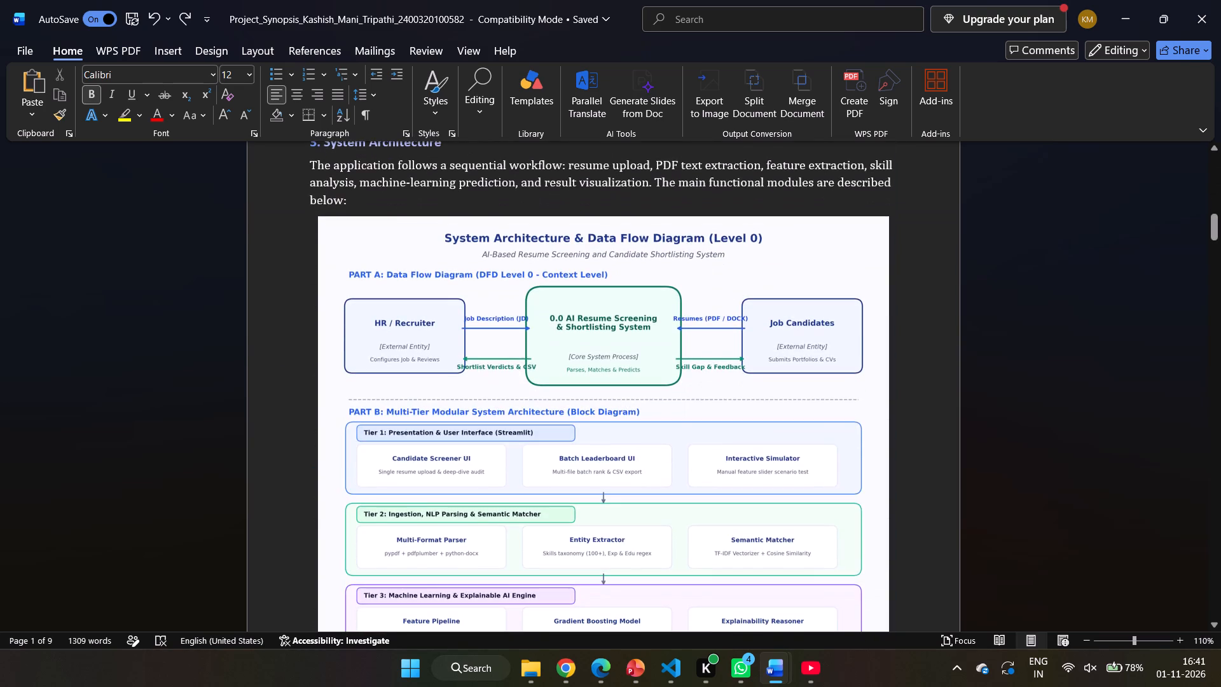
{"action": "scroll", "coordinate": [934, 305], "scroll_direction": "up", "scroll_amount": 7}
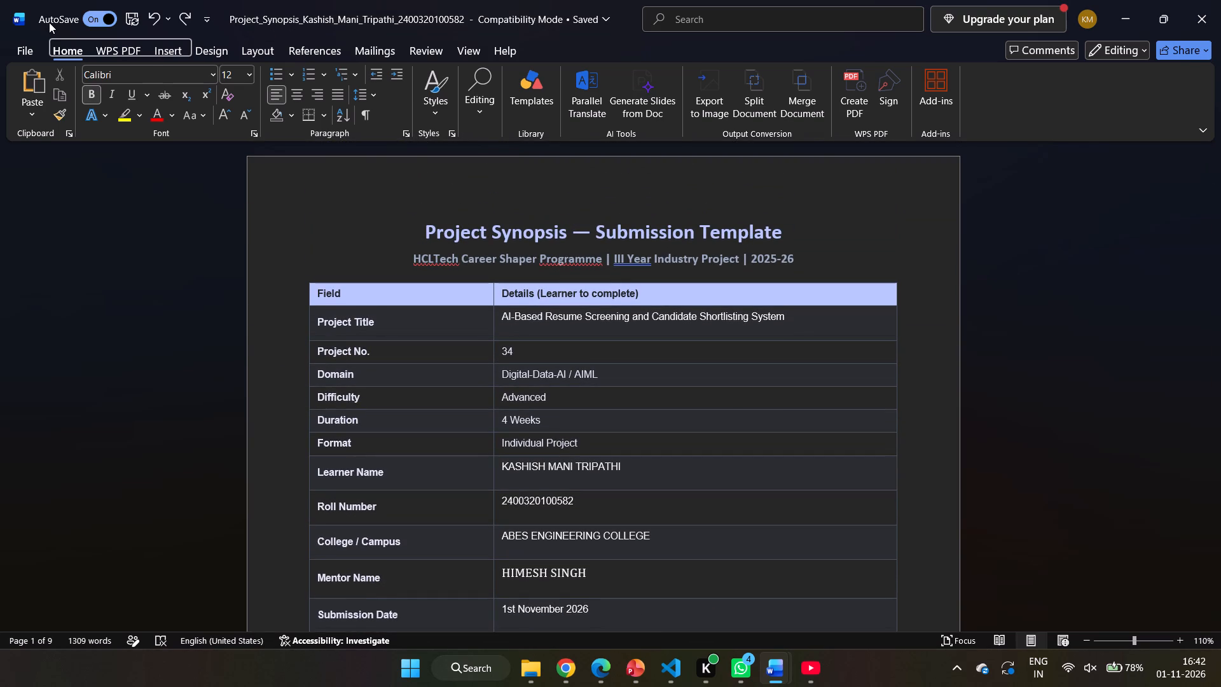
{"action": "scroll", "coordinate": [49, 22], "scroll_direction": "down", "scroll_amount": 4}
{"action": "scroll", "coordinate": [256, 210], "scroll_direction": "down", "scroll_amount": 7}
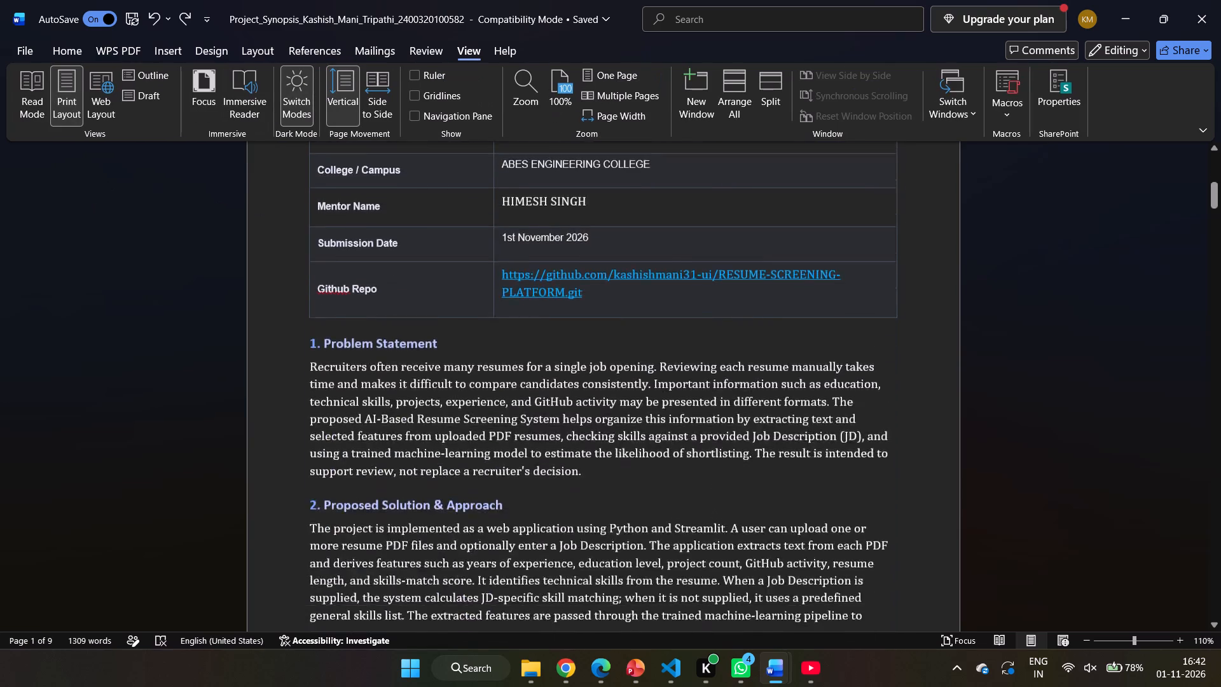
{"action": "scroll", "coordinate": [256, 210], "scroll_direction": "down", "scroll_amount": 20}
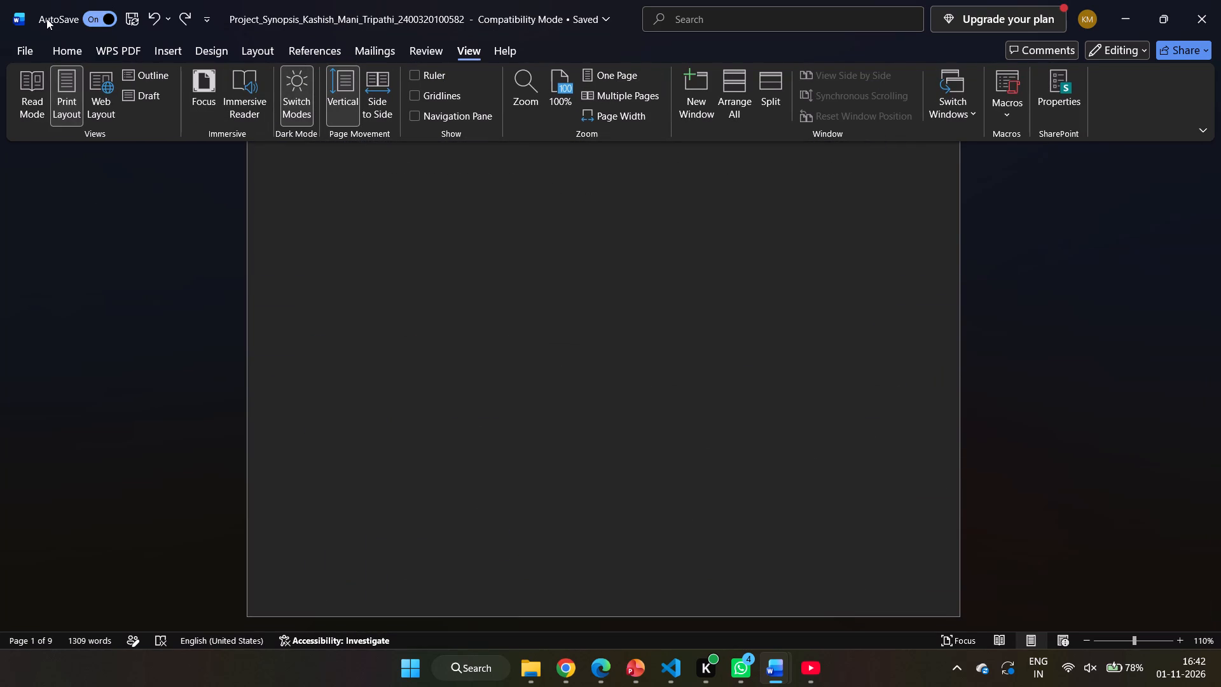
Switch to File Explorer, open the project synopsis copy from the Downloads folder for viewing, and close it.
{"action": "left_click", "coordinate": [534, 680]}
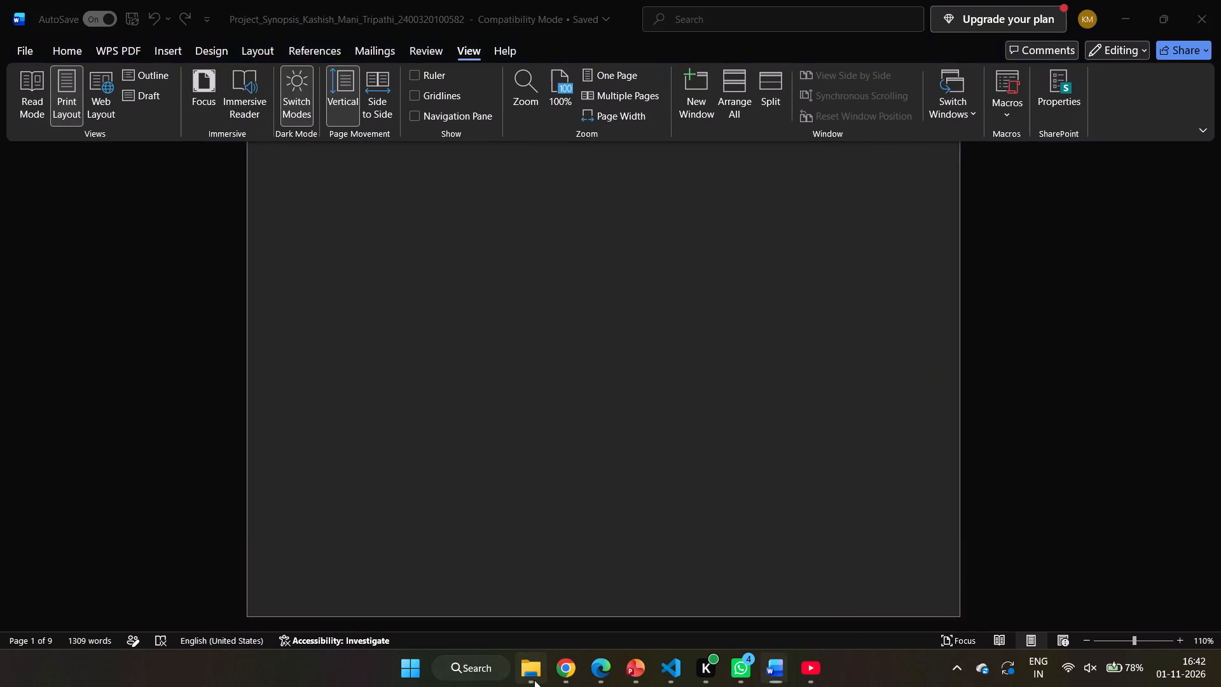
{"action": "scroll", "coordinate": [69, 603], "scroll_direction": "down", "scroll_amount": 6}
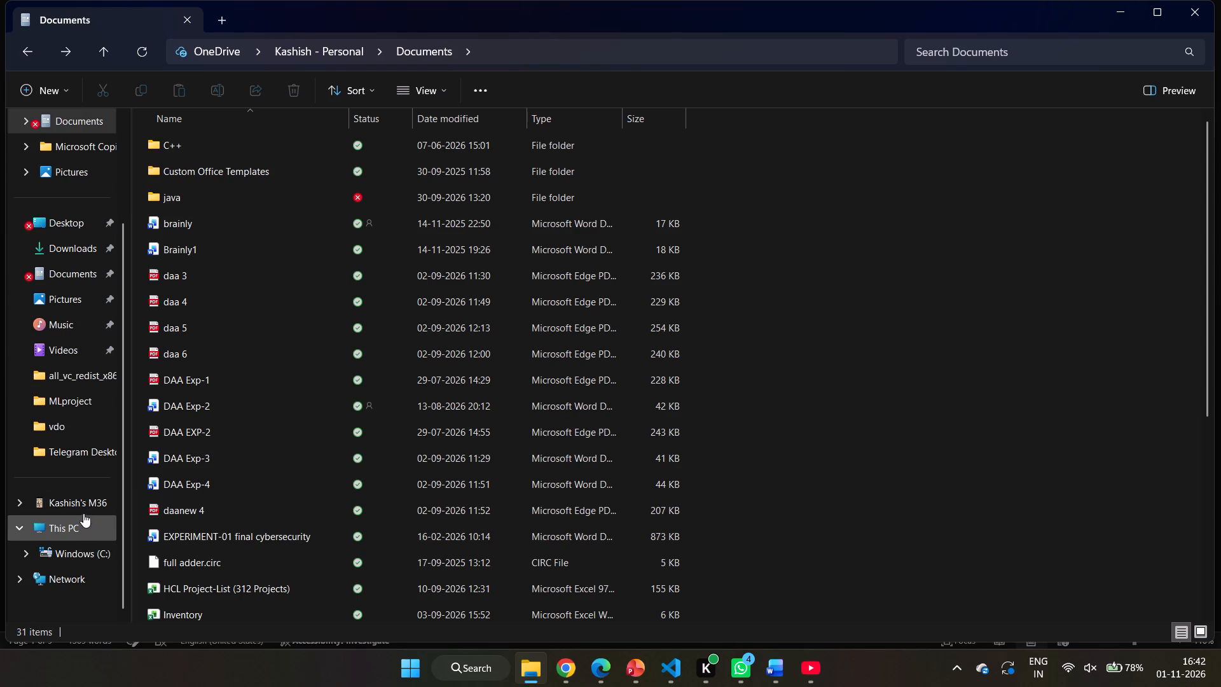
{"action": "scroll", "coordinate": [95, 240], "scroll_direction": "up", "scroll_amount": 2}
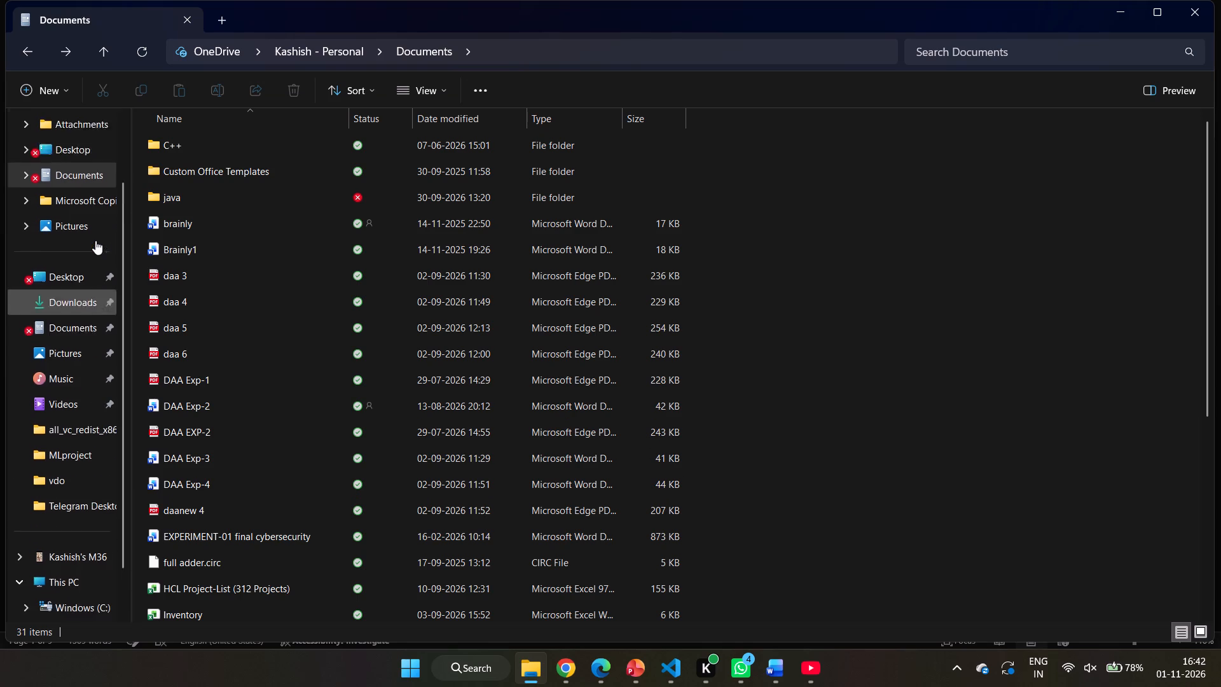
{"action": "scroll", "coordinate": [95, 240], "scroll_direction": "up", "scroll_amount": 3}
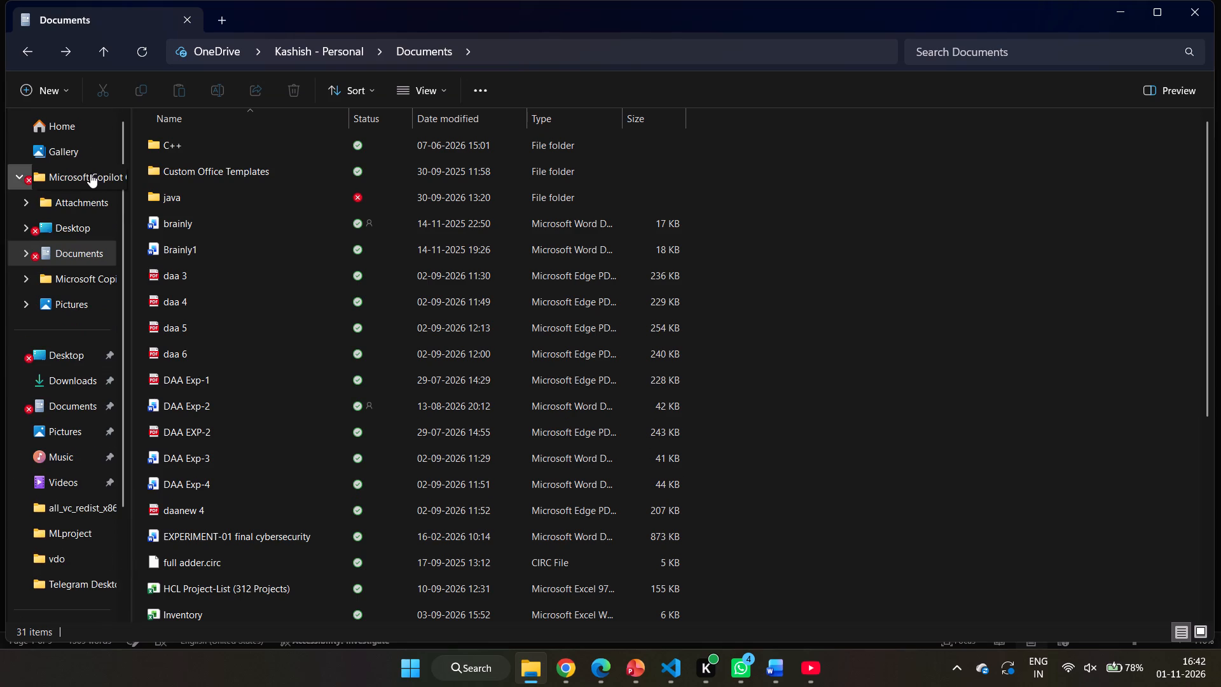
{"action": "left_click", "coordinate": [90, 174]}
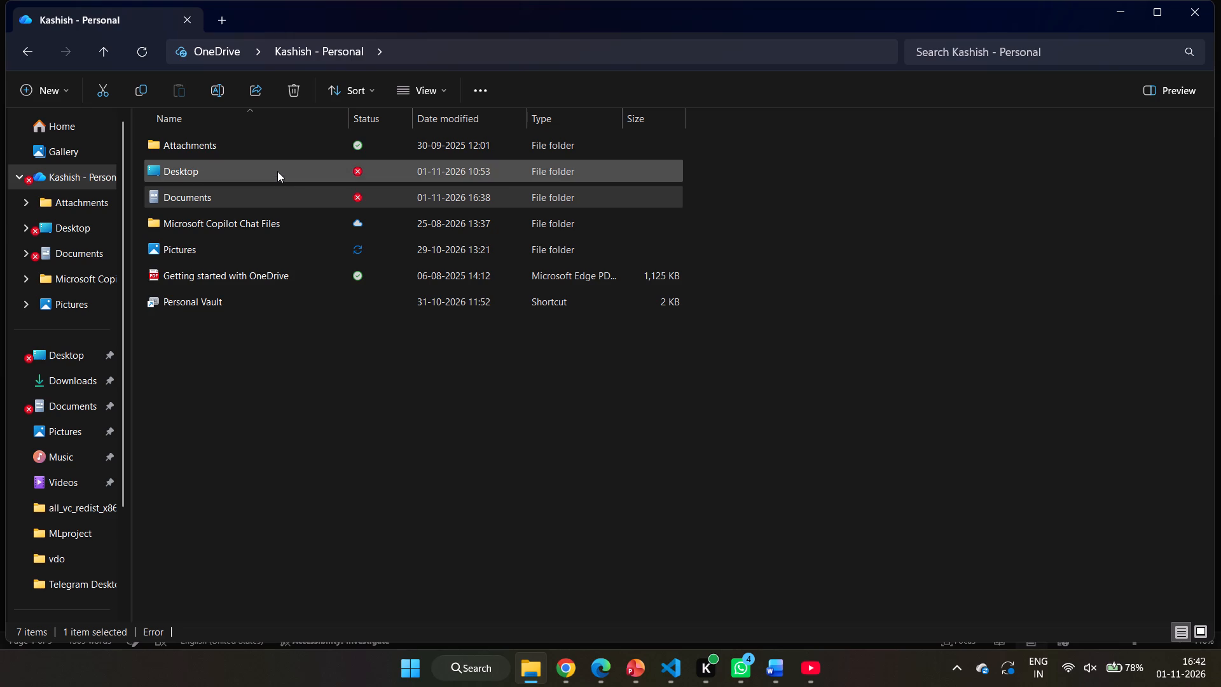
{"action": "left_click", "coordinate": [90, 381]}
{"action": "double_click", "coordinate": [372, 148]}
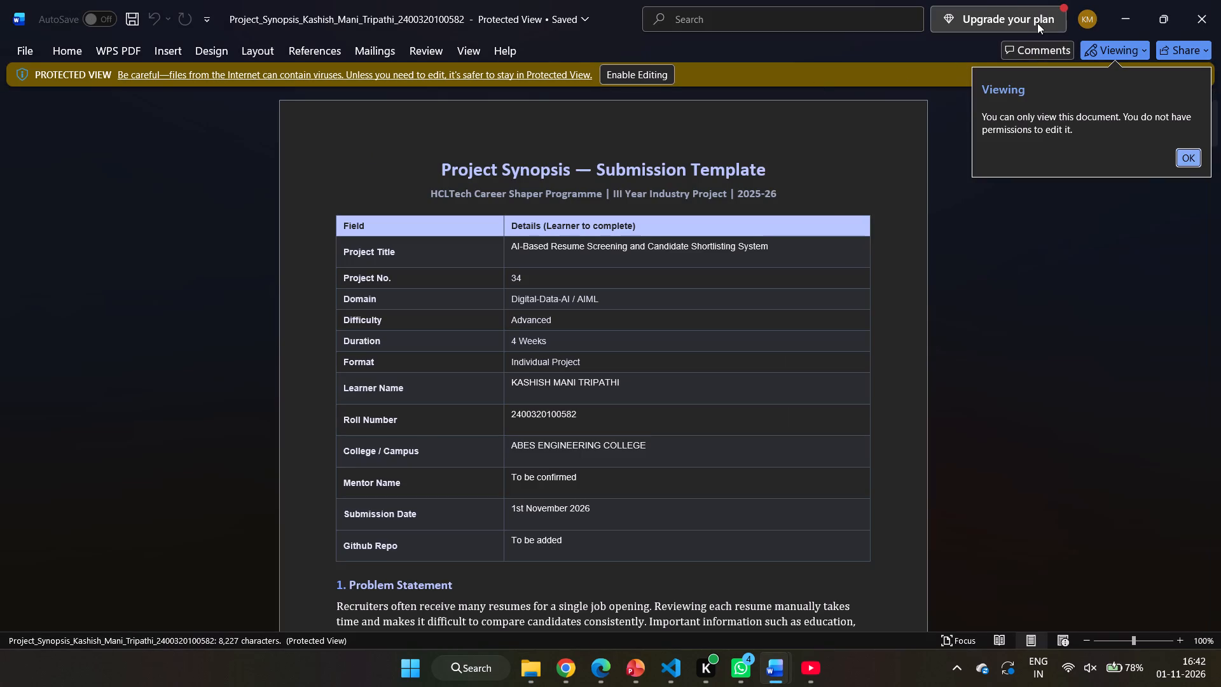
{"action": "left_click", "coordinate": [1213, 13]}
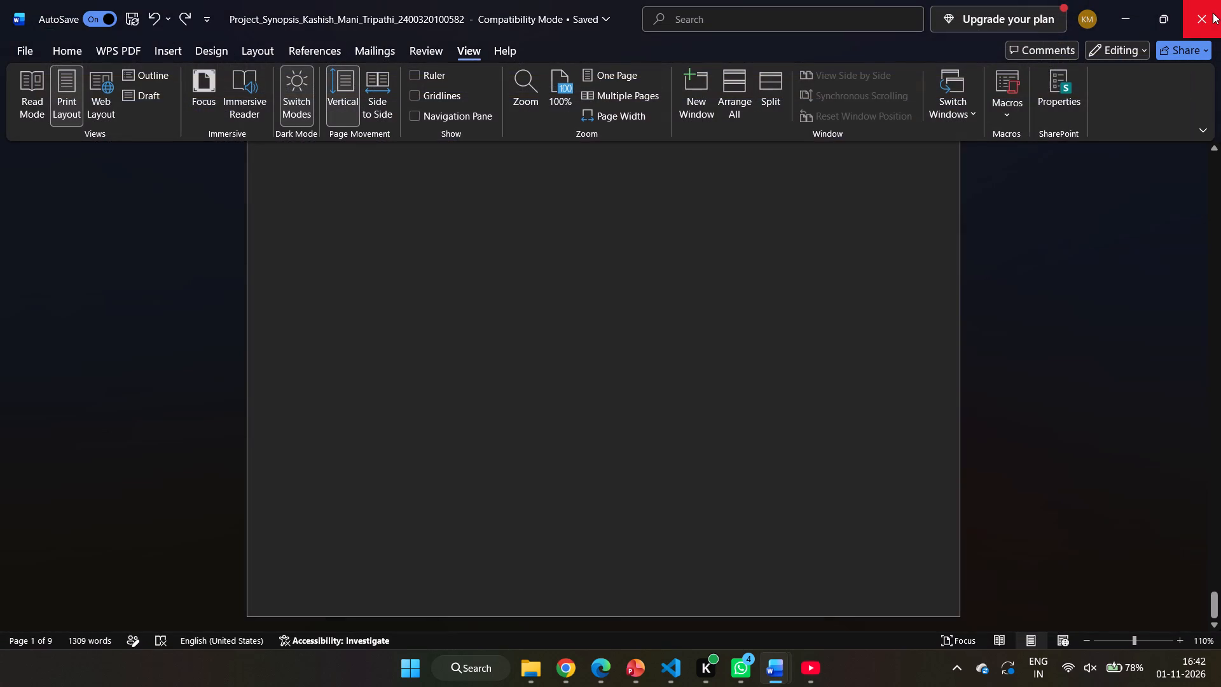
Review the edited project synopsis from the details table through the metrics, challenges and output screenshots.
{"action": "scroll", "coordinate": [859, 310], "scroll_direction": "up", "scroll_amount": 14}
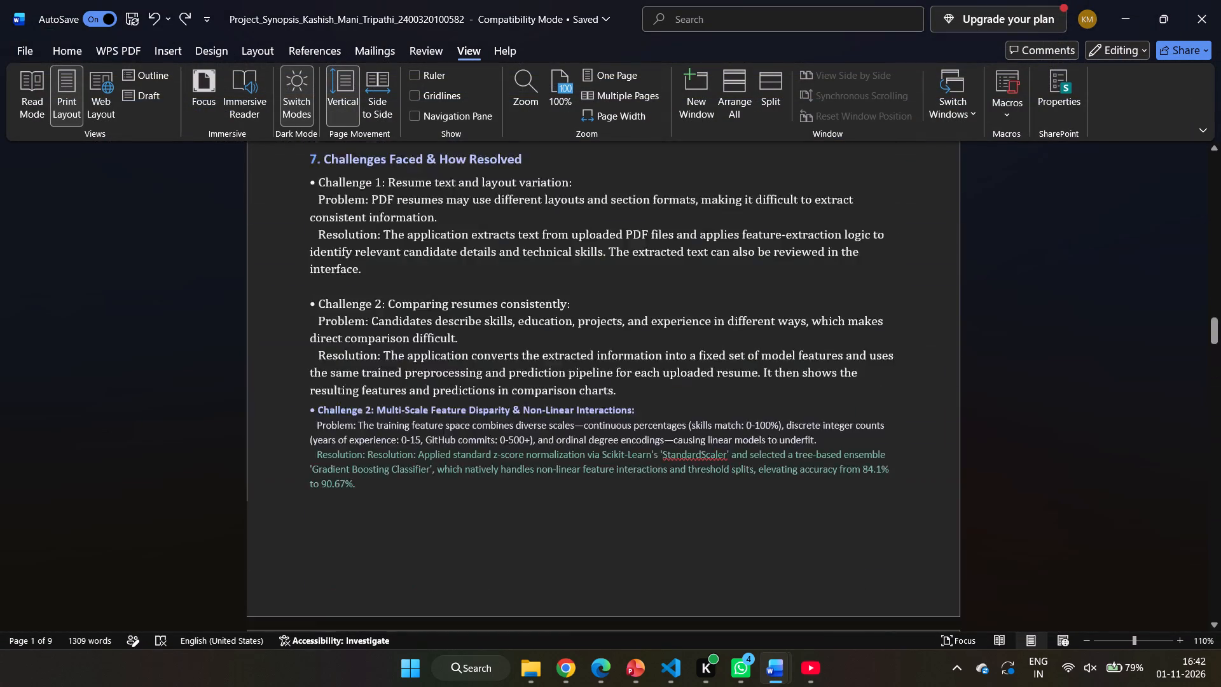
{"action": "scroll", "coordinate": [859, 310], "scroll_direction": "up", "scroll_amount": 20}
{"action": "scroll", "coordinate": [859, 310], "scroll_direction": "up", "scroll_amount": 15}
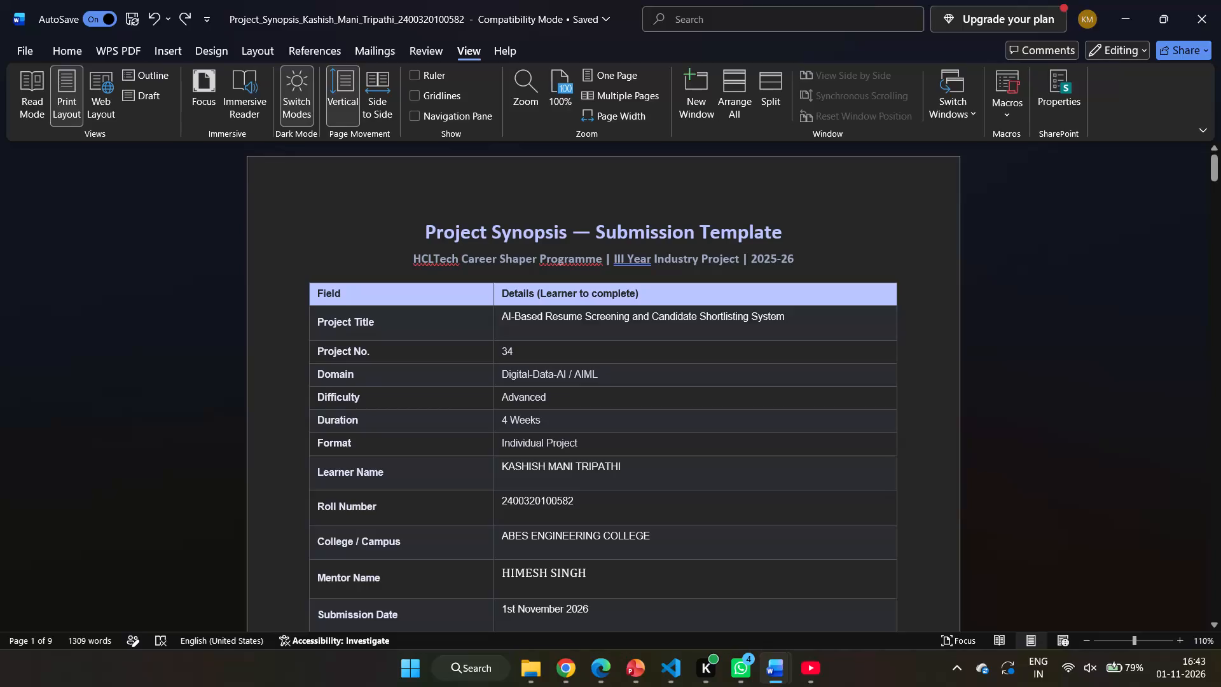
{"action": "scroll", "coordinate": [896, 340], "scroll_direction": "down", "scroll_amount": 6}
{"action": "scroll", "coordinate": [896, 340], "scroll_direction": "up", "scroll_amount": 6}
{"action": "scroll", "coordinate": [896, 340], "scroll_direction": "down", "scroll_amount": 3}
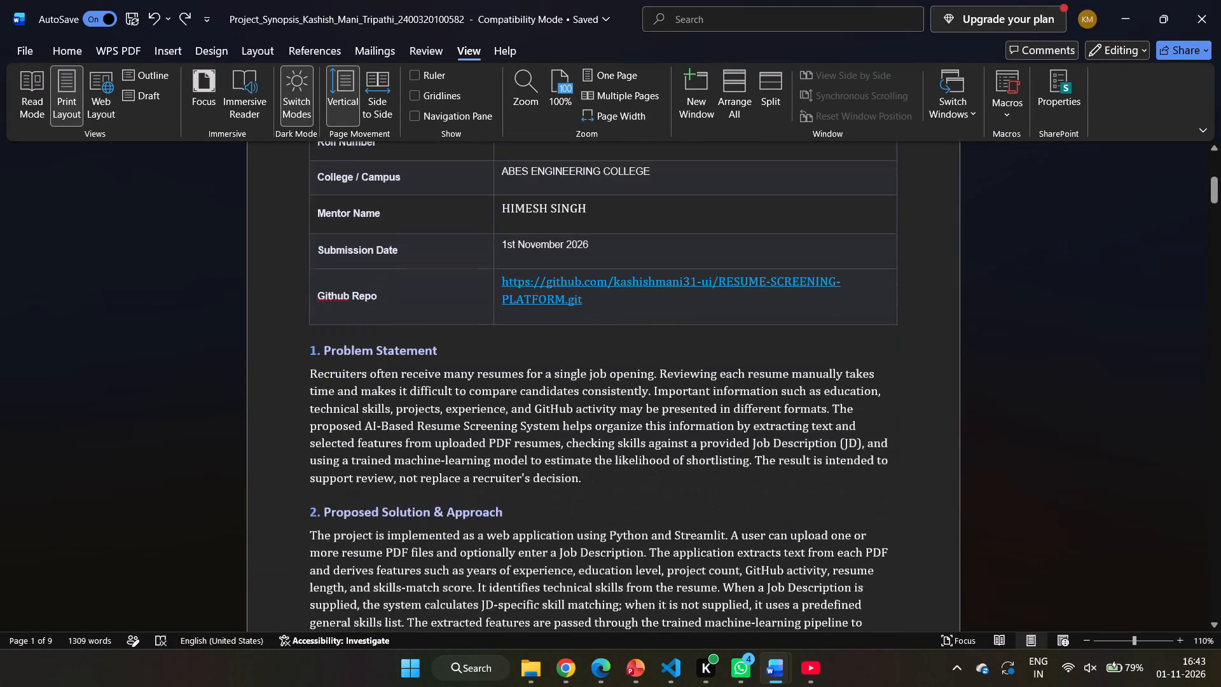
{"action": "scroll", "coordinate": [896, 340], "scroll_direction": "down", "scroll_amount": 8}
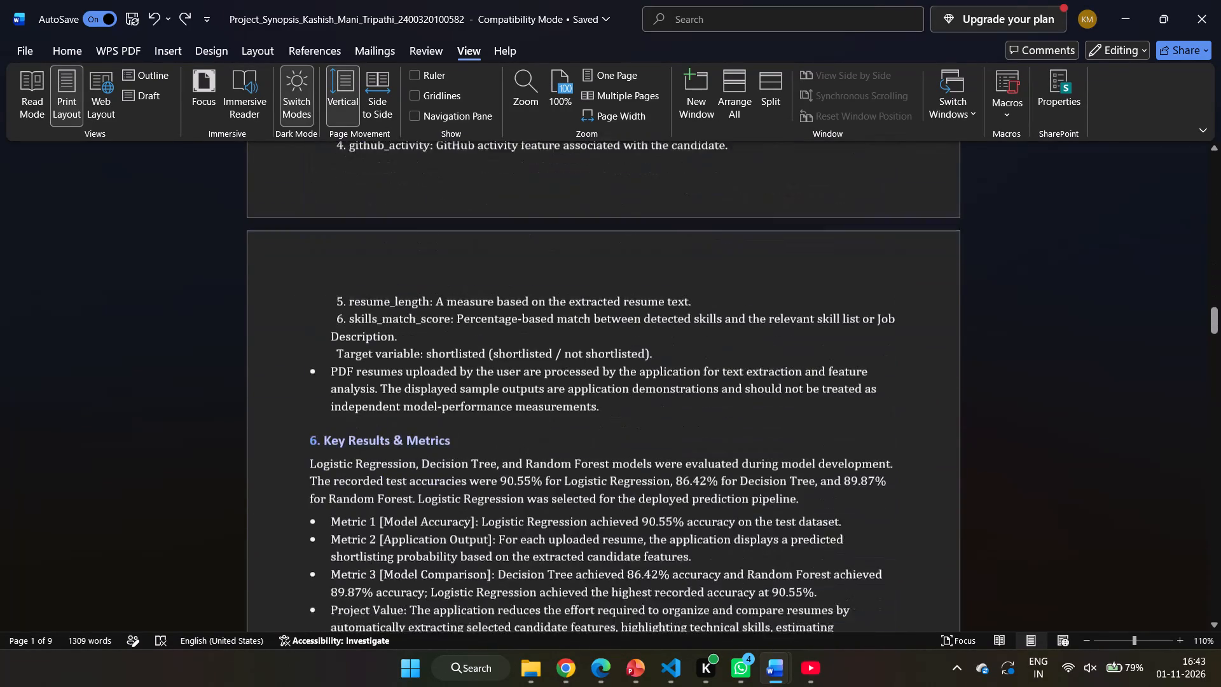
{"action": "scroll", "coordinate": [896, 340], "scroll_direction": "down", "scroll_amount": 9}
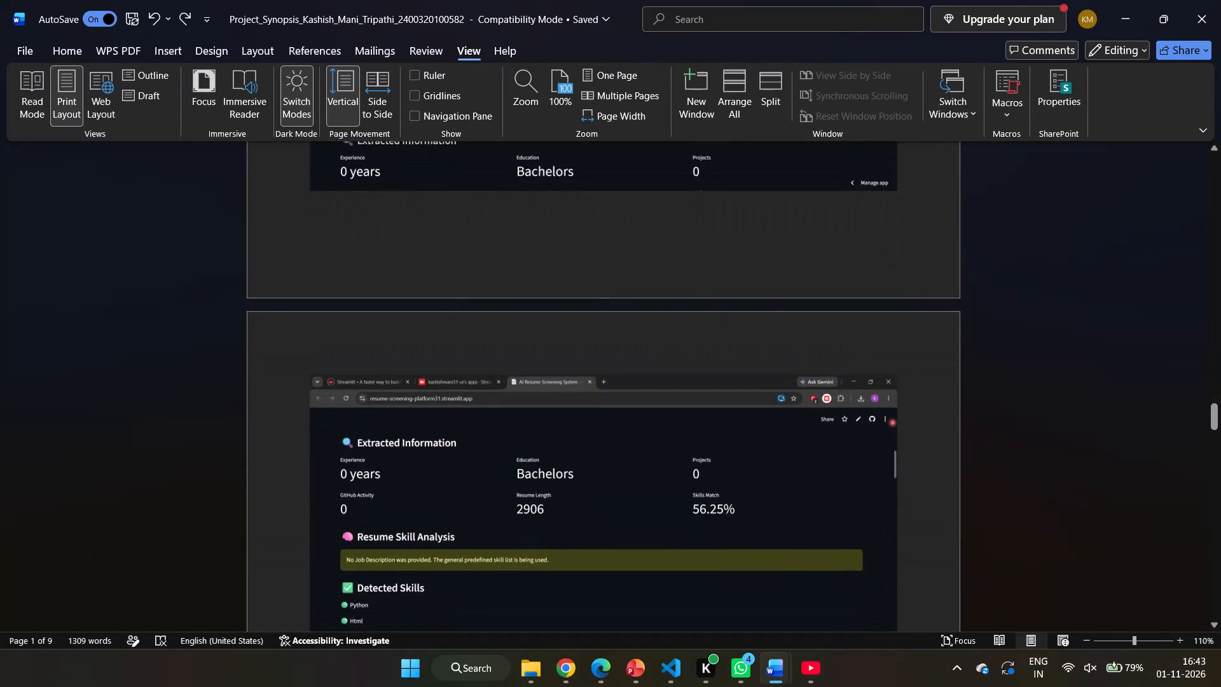
{"action": "scroll", "coordinate": [896, 340], "scroll_direction": "down", "scroll_amount": 6}
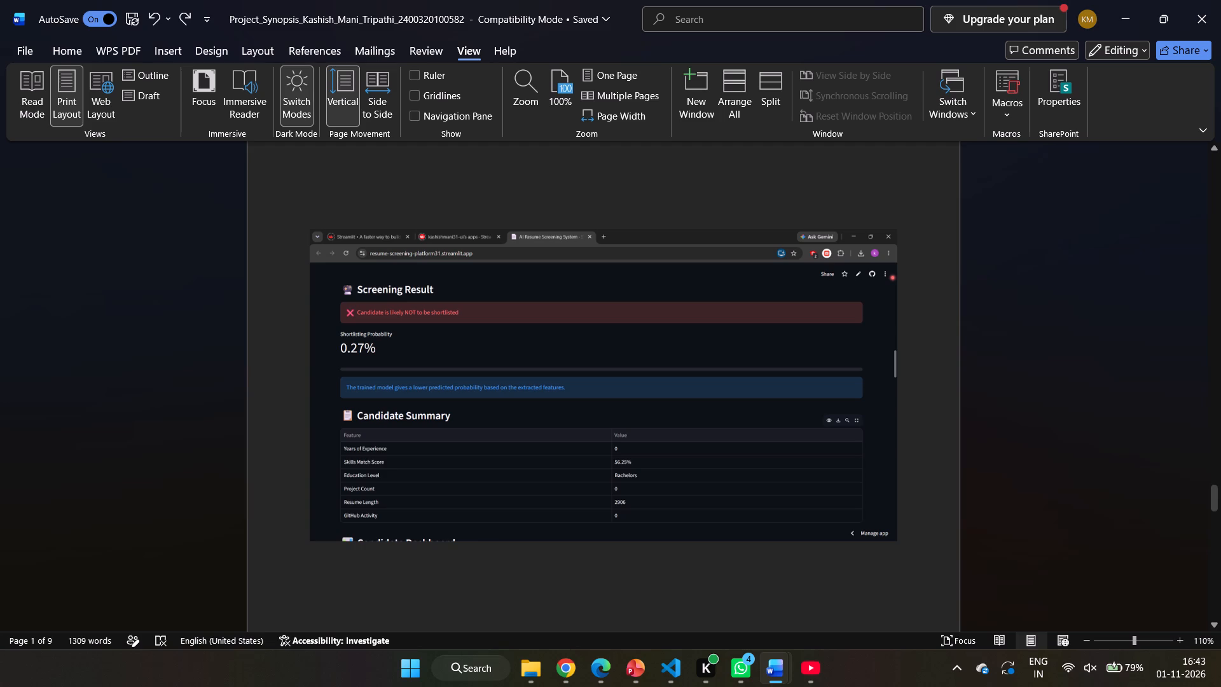
{"action": "scroll", "coordinate": [941, 238], "scroll_direction": "up", "scroll_amount": 18}
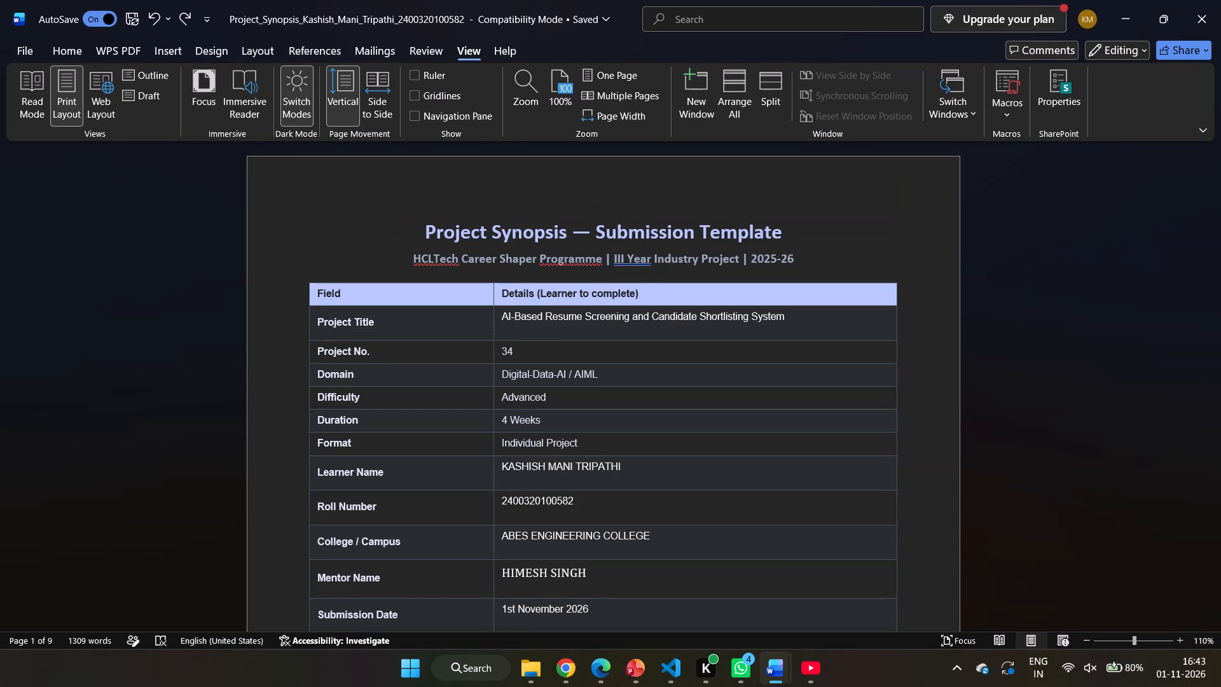
Save the edited project synopsis.
{"action": "key", "text": "ctrl+s"}
{"action": "left_click", "coordinate": [134, 22]}
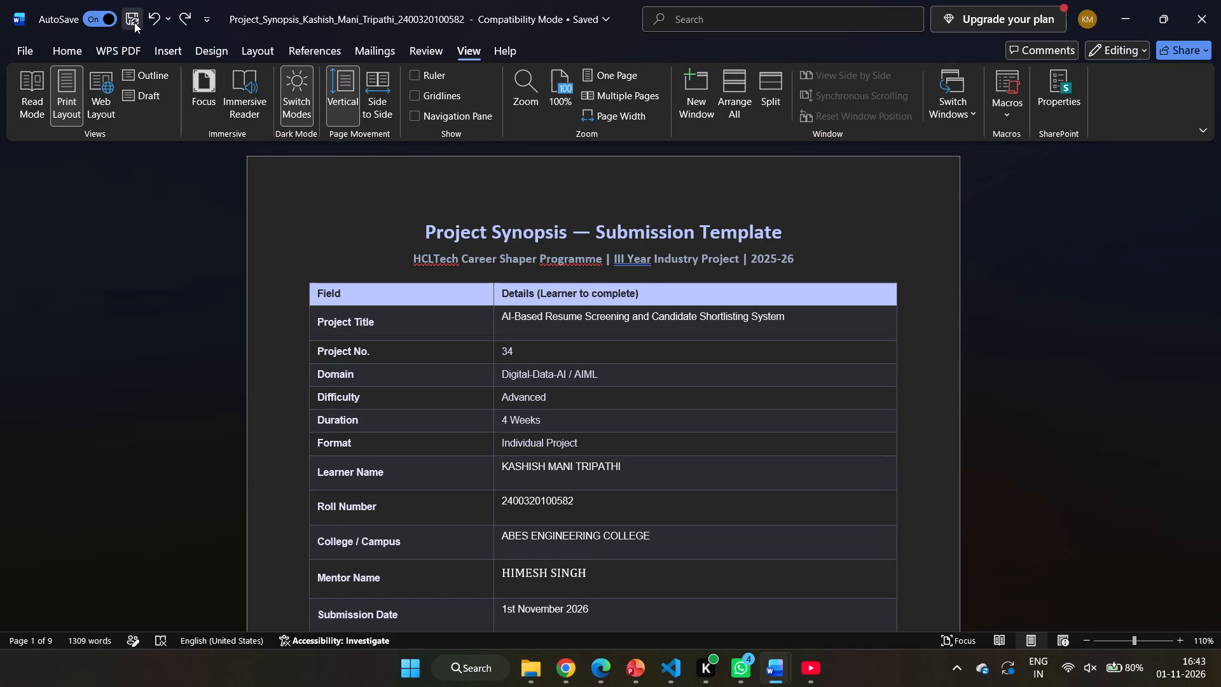
{"action": "left_click", "coordinate": [129, 17]}
{"action": "left_click", "coordinate": [198, 21]}
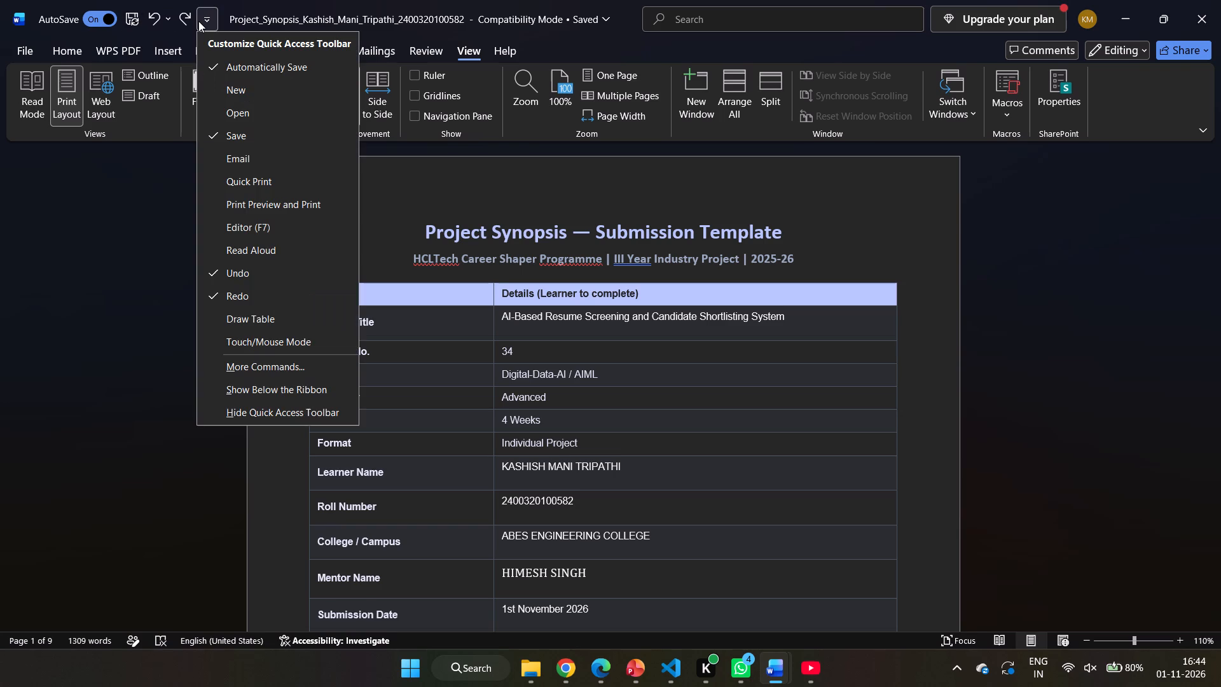
{"action": "left_click", "coordinate": [198, 21]}
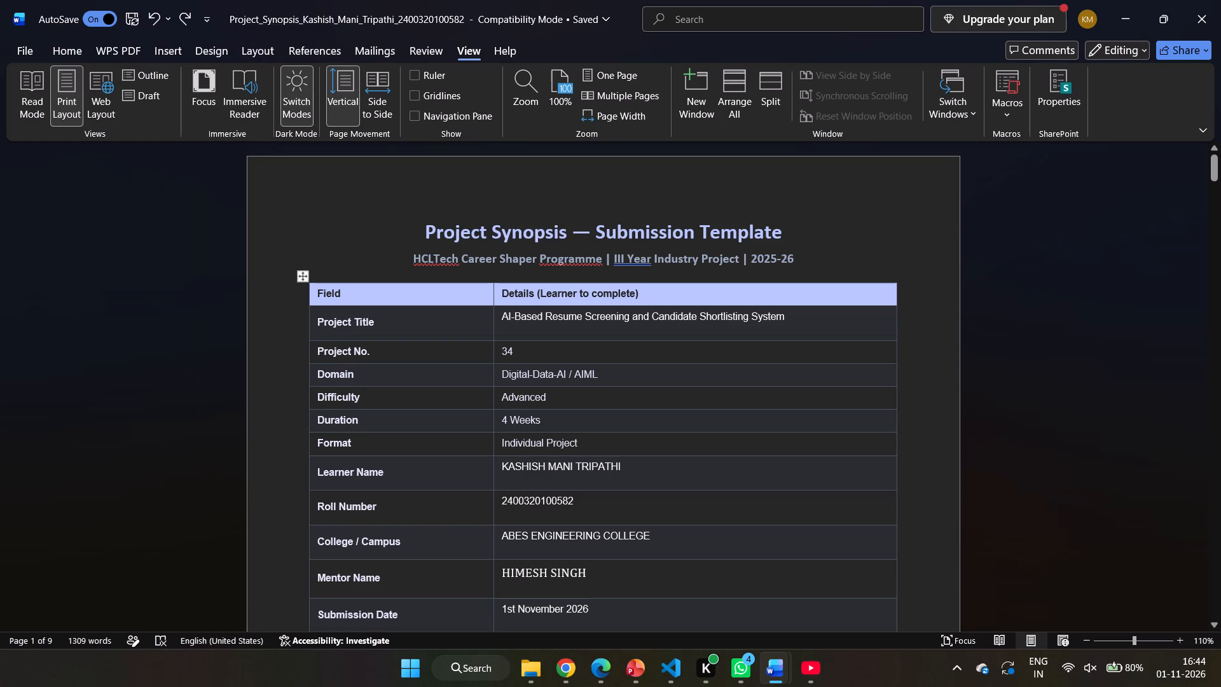
Switch to File Explorer, open the project synopsis copy from the Downloads folder, and enable editing on it.
{"action": "left_click", "coordinate": [538, 672]}
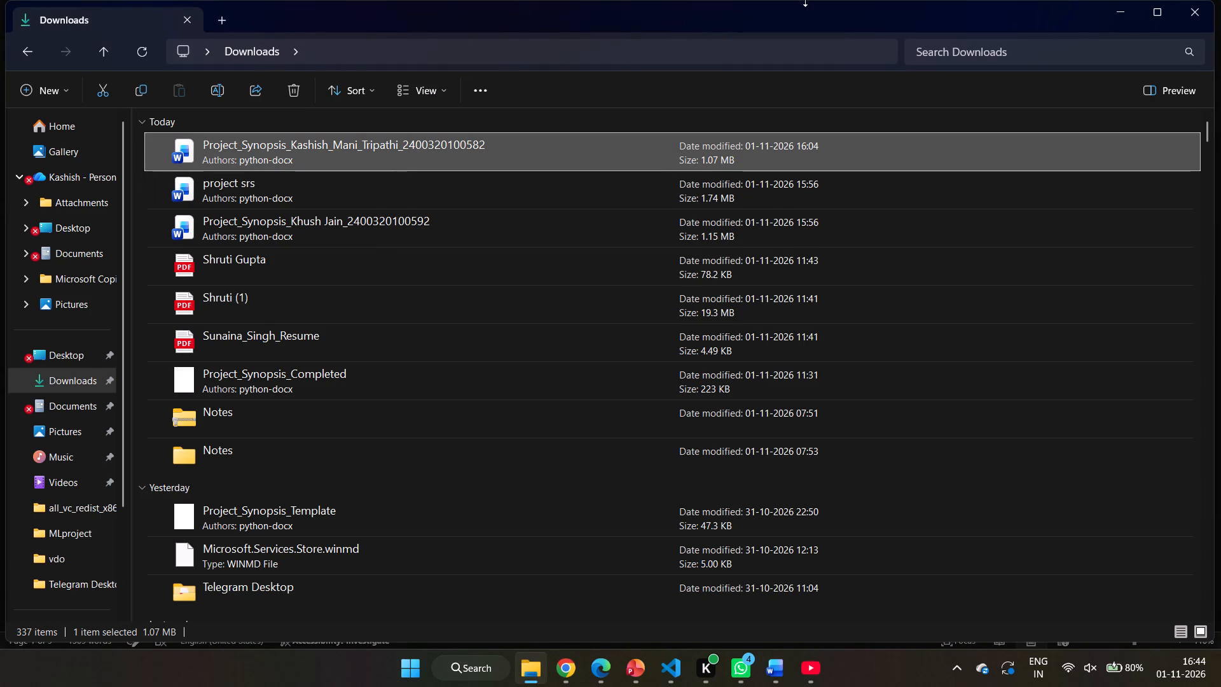
{"action": "left_click", "coordinate": [1187, 11]}
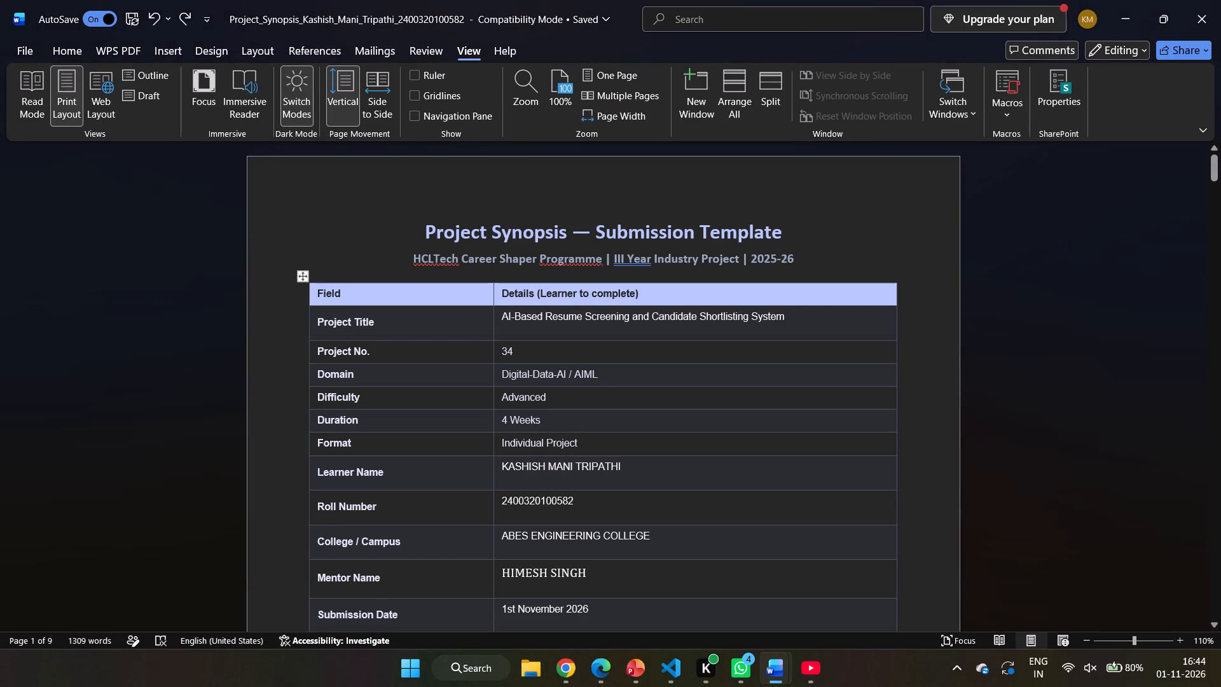
{"action": "left_click", "coordinate": [528, 686]}
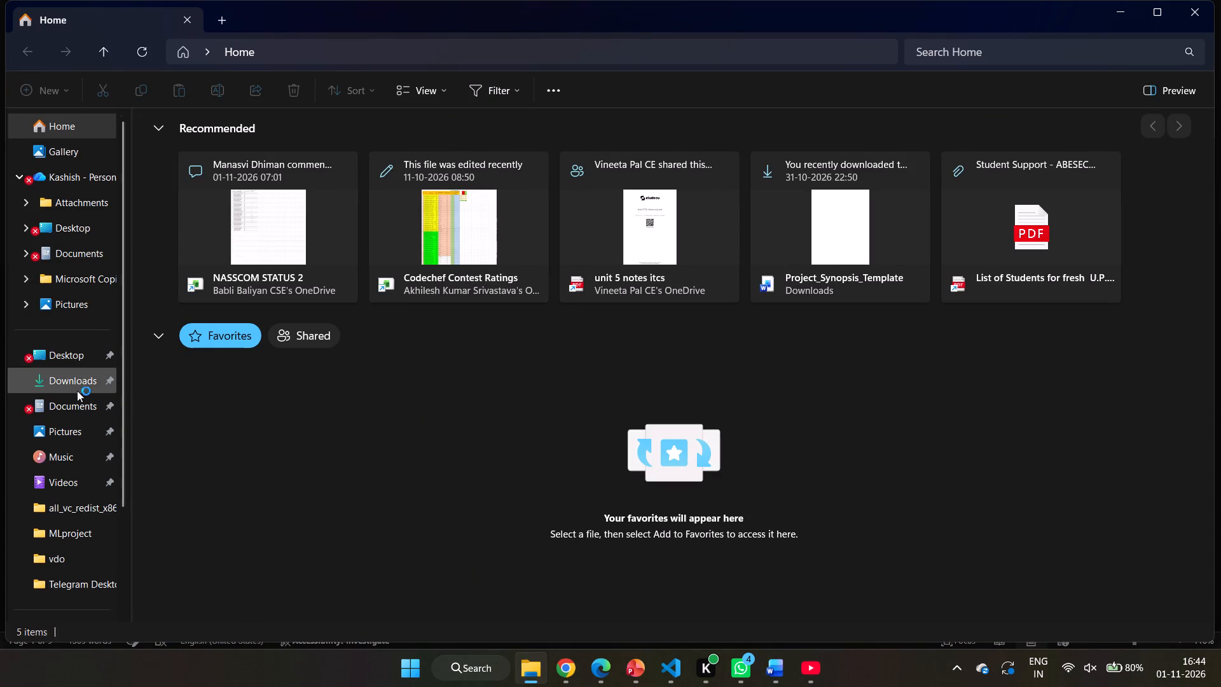
{"action": "left_click", "coordinate": [76, 390]}
{"action": "double_click", "coordinate": [385, 157]}
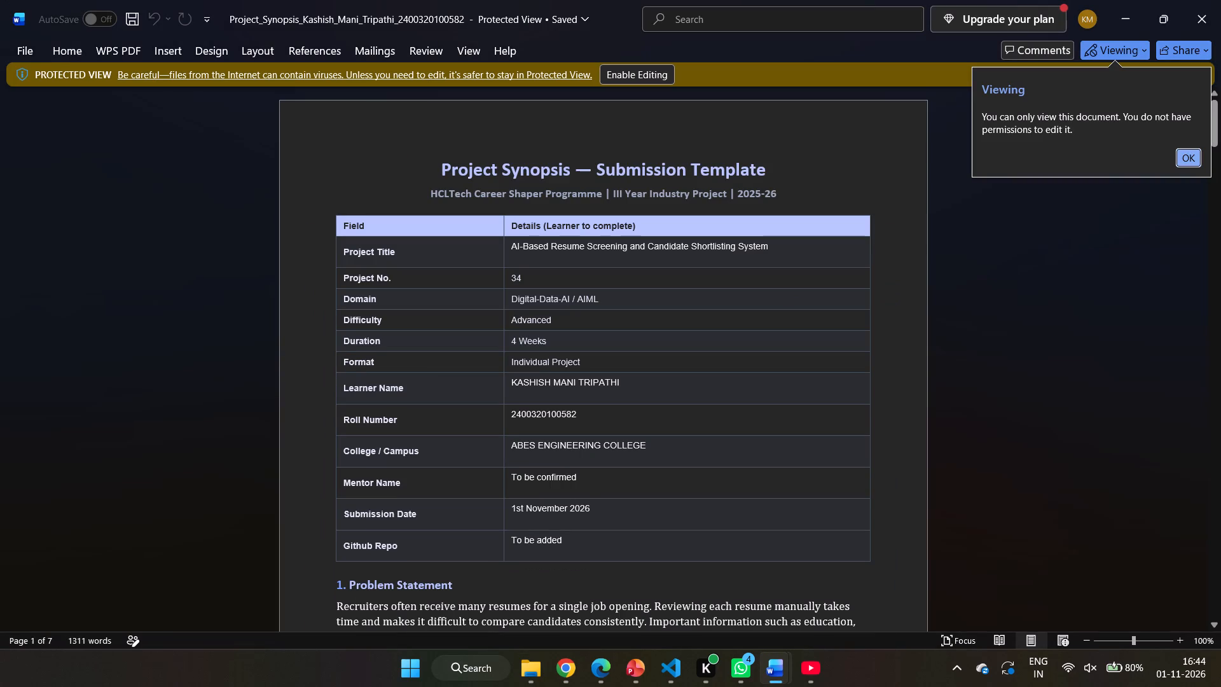
{"action": "left_click", "coordinate": [651, 73]}
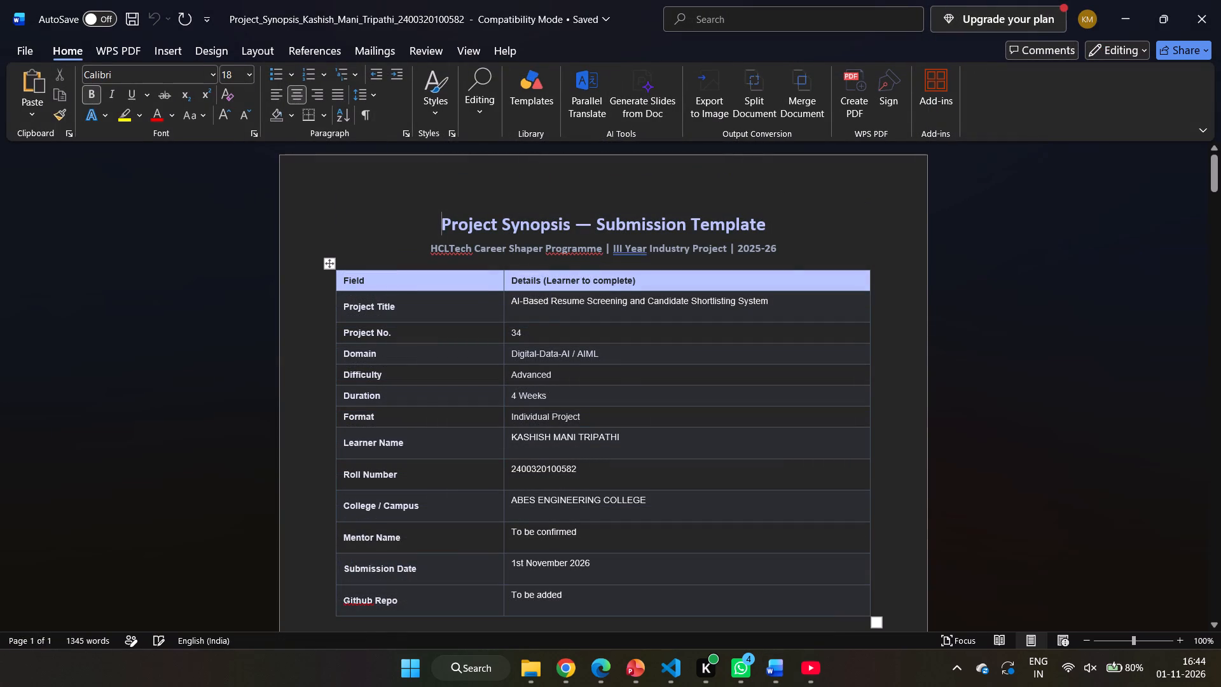
Look through the Downloads copy of the synopsis, checking its details table and all sections, and close it.
{"action": "scroll", "coordinate": [621, 379], "scroll_direction": "down", "scroll_amount": 2}
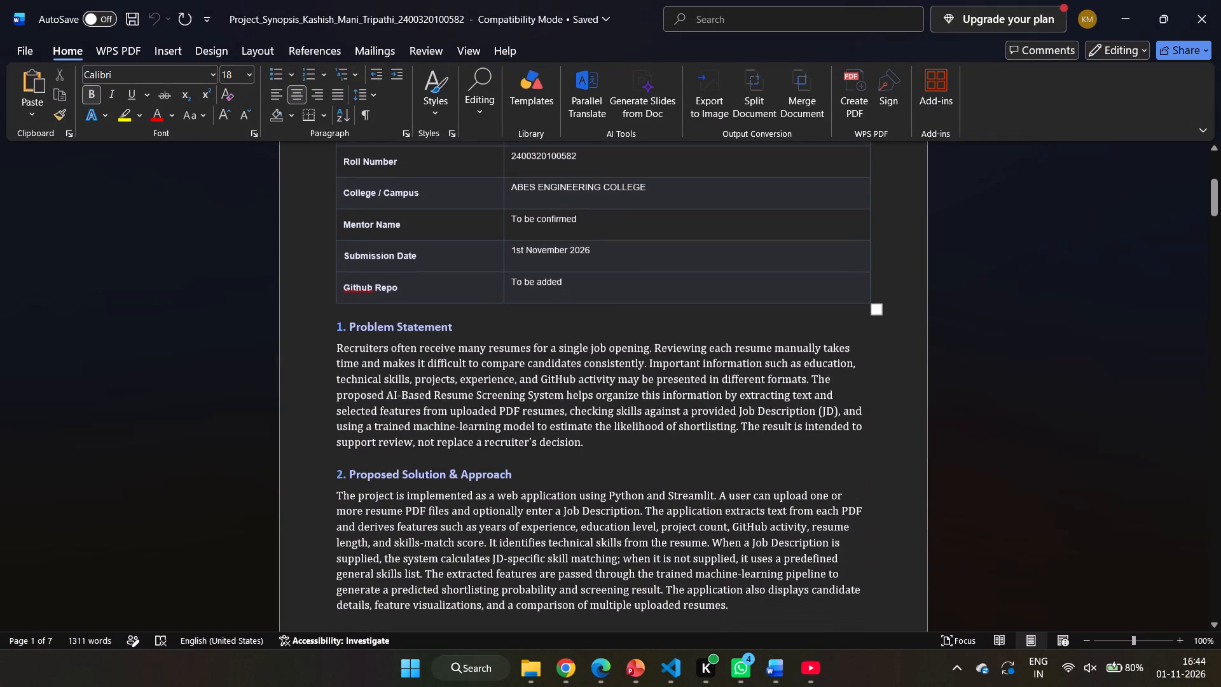
{"action": "scroll", "coordinate": [621, 379], "scroll_direction": "down", "scroll_amount": 1}
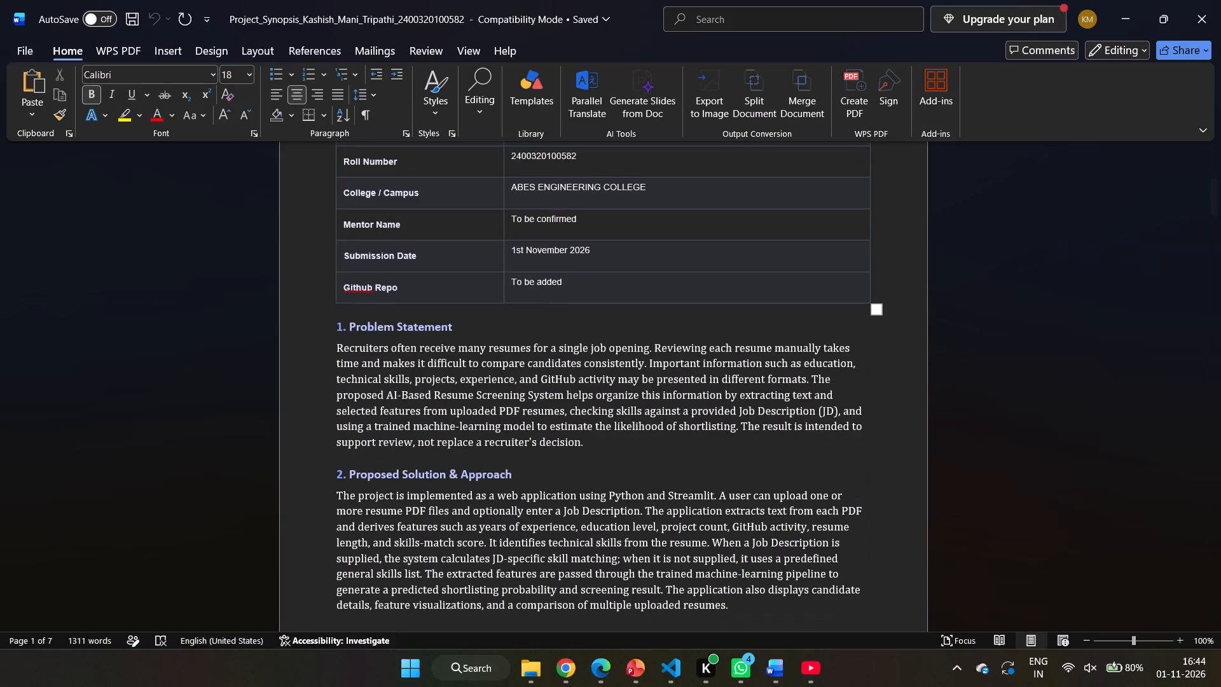
{"action": "scroll", "coordinate": [621, 379], "scroll_direction": "down", "scroll_amount": 8}
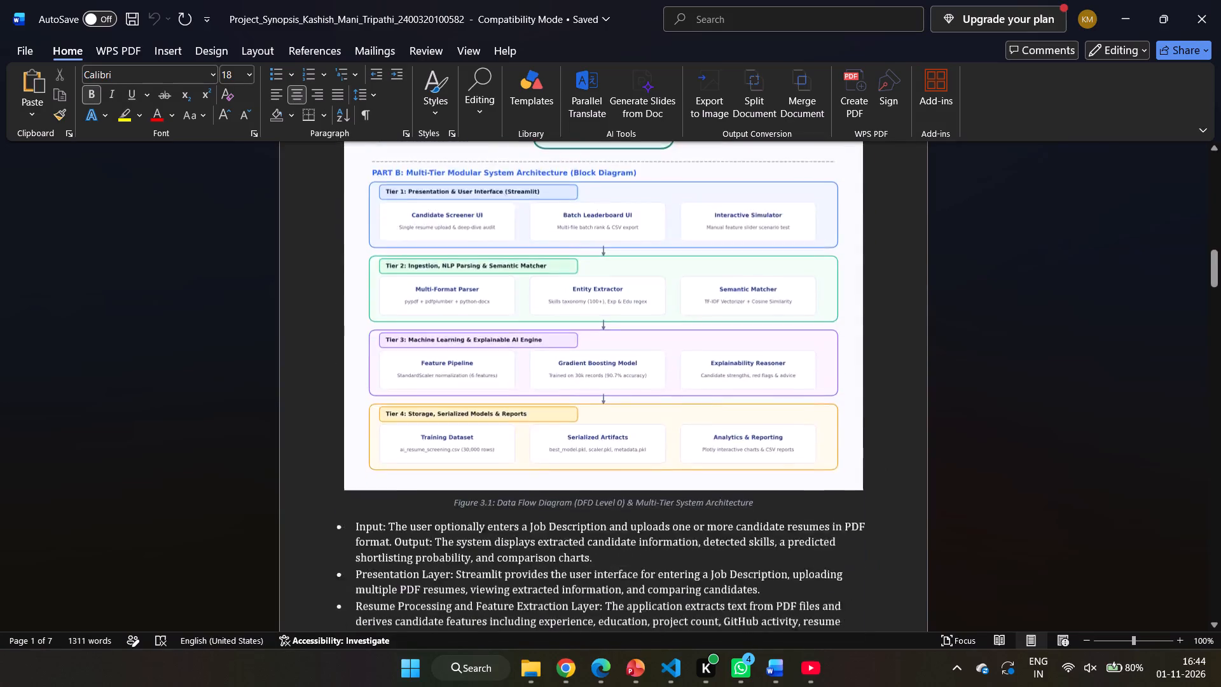
{"action": "scroll", "coordinate": [621, 379], "scroll_direction": "down", "scroll_amount": 17}
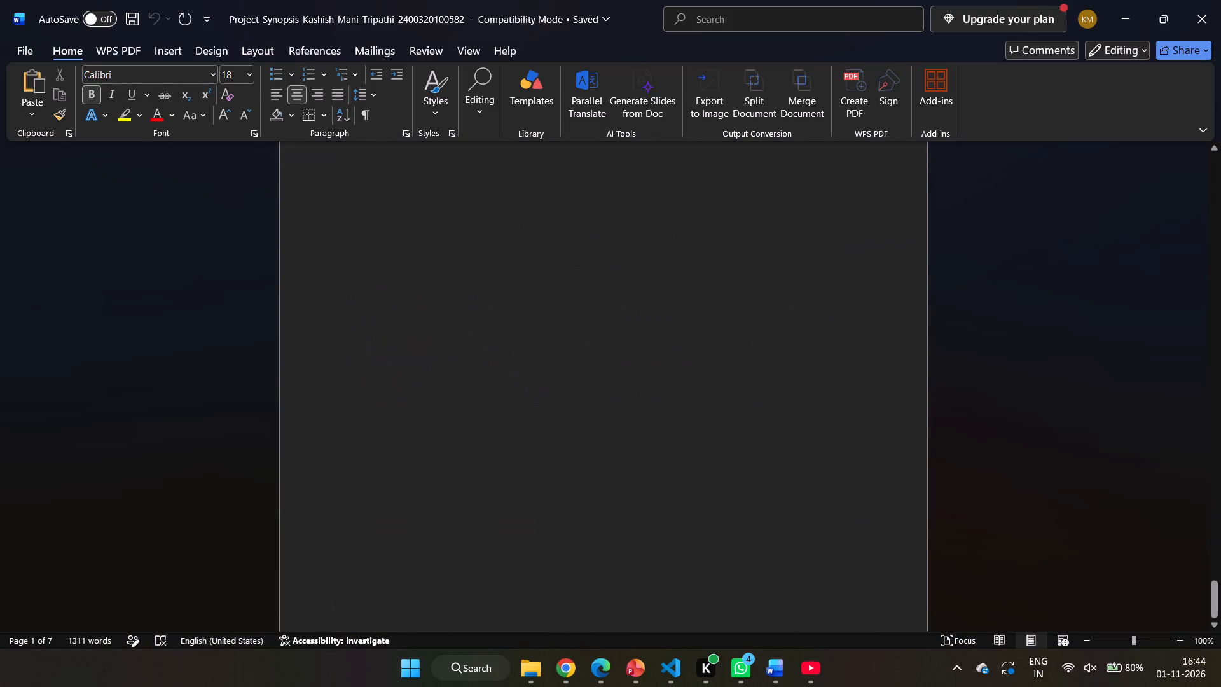
{"action": "scroll", "coordinate": [621, 379], "scroll_direction": "up", "scroll_amount": 7}
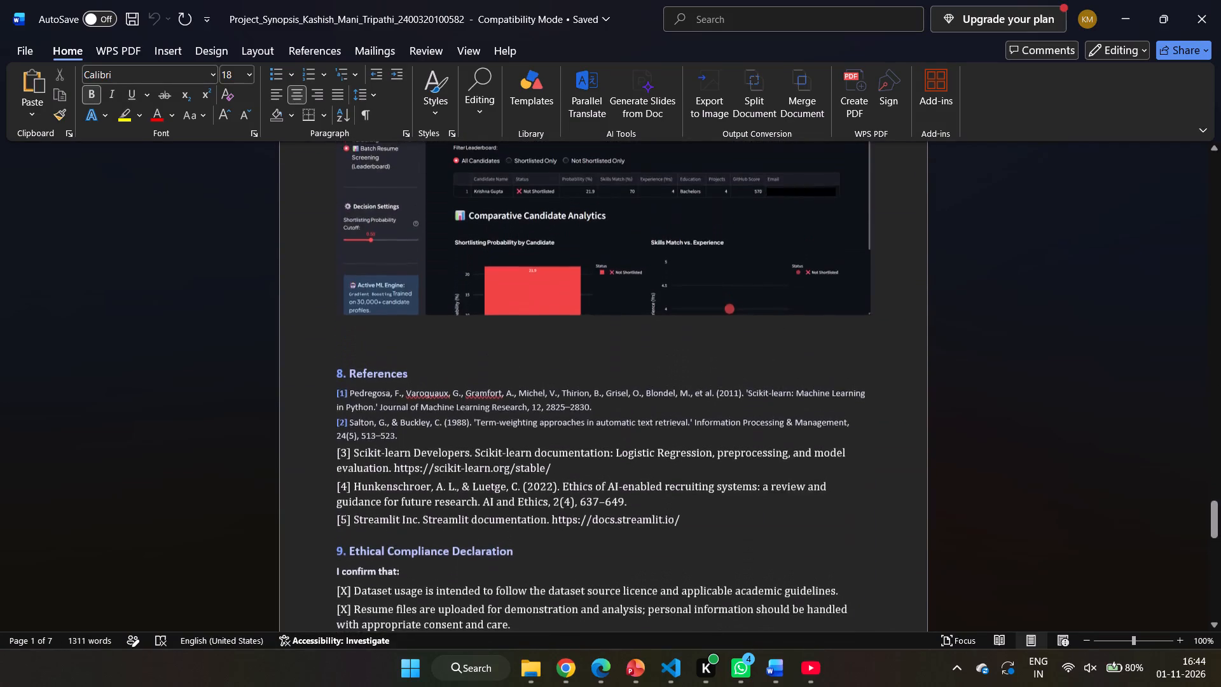
{"action": "scroll", "coordinate": [621, 379], "scroll_direction": "up", "scroll_amount": 18}
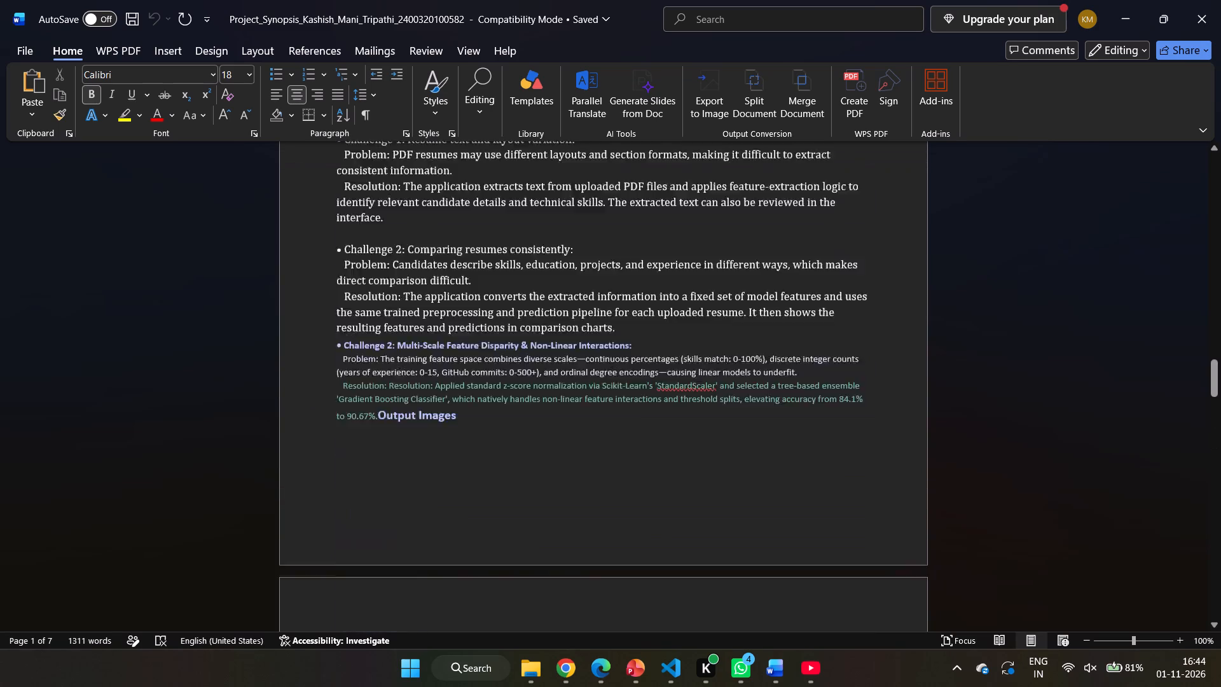
{"action": "scroll", "coordinate": [621, 379], "scroll_direction": "up", "scroll_amount": 20}
{"action": "scroll", "coordinate": [621, 379], "scroll_direction": "up", "scroll_amount": 1}
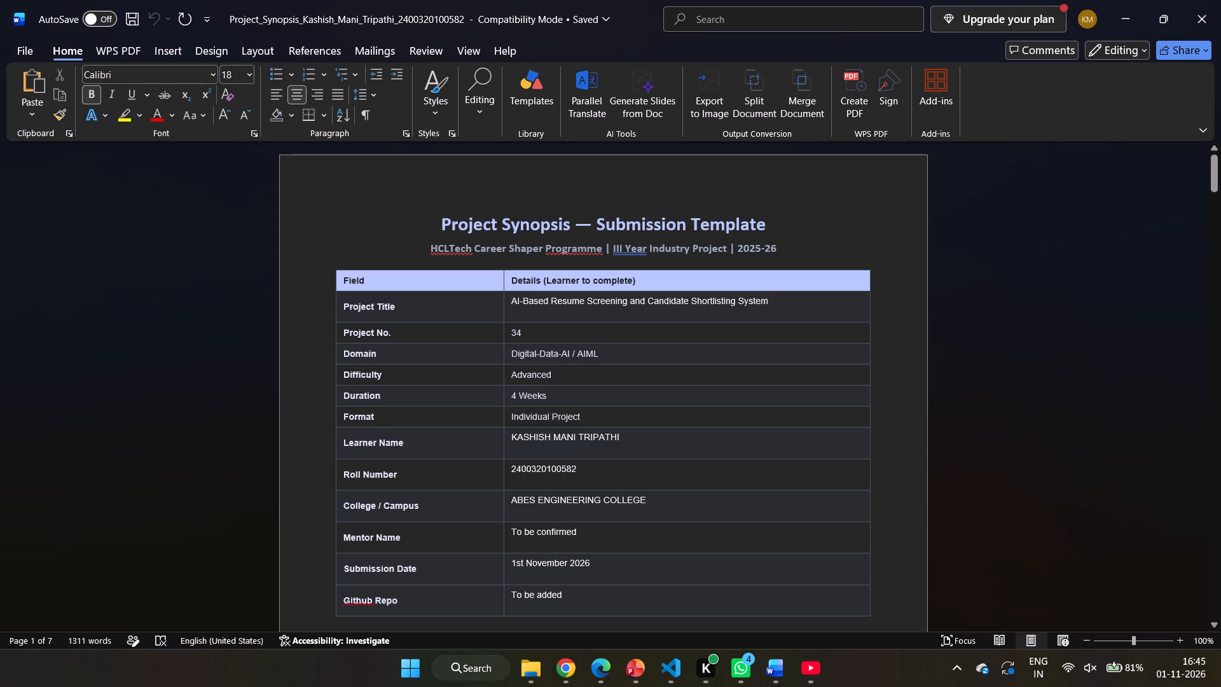
{"action": "scroll", "coordinate": [565, 517], "scroll_direction": "down", "scroll_amount": 1}
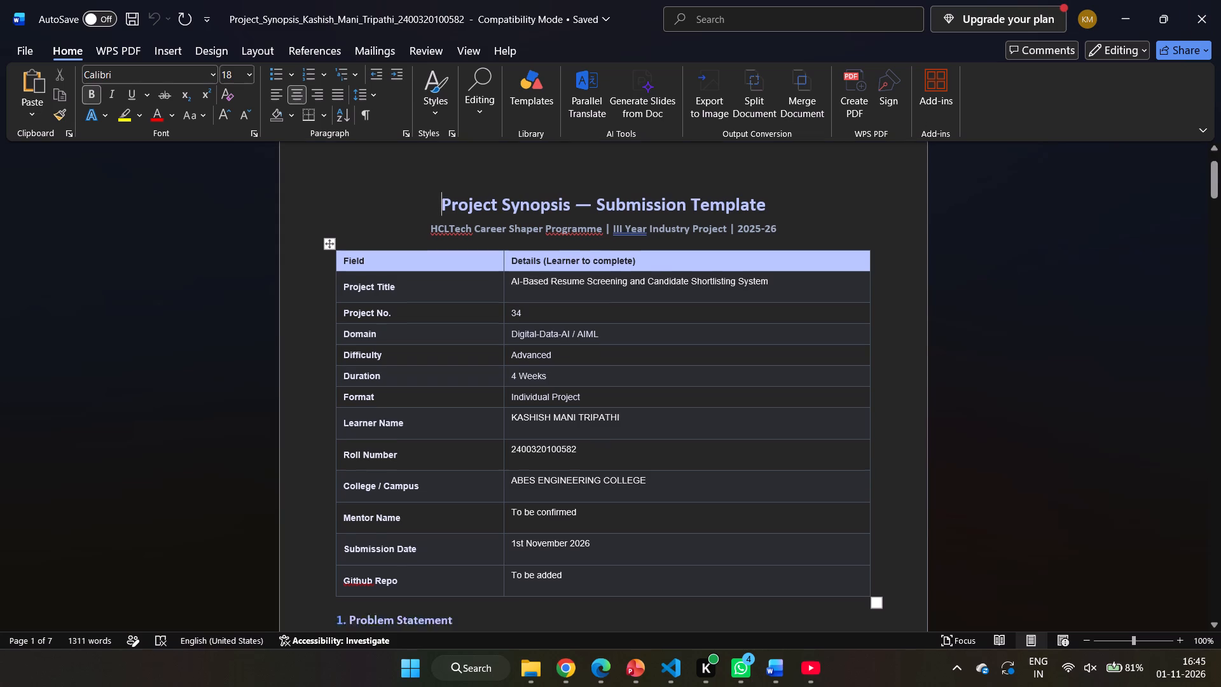
{"action": "scroll", "coordinate": [565, 517], "scroll_direction": "down", "scroll_amount": 1}
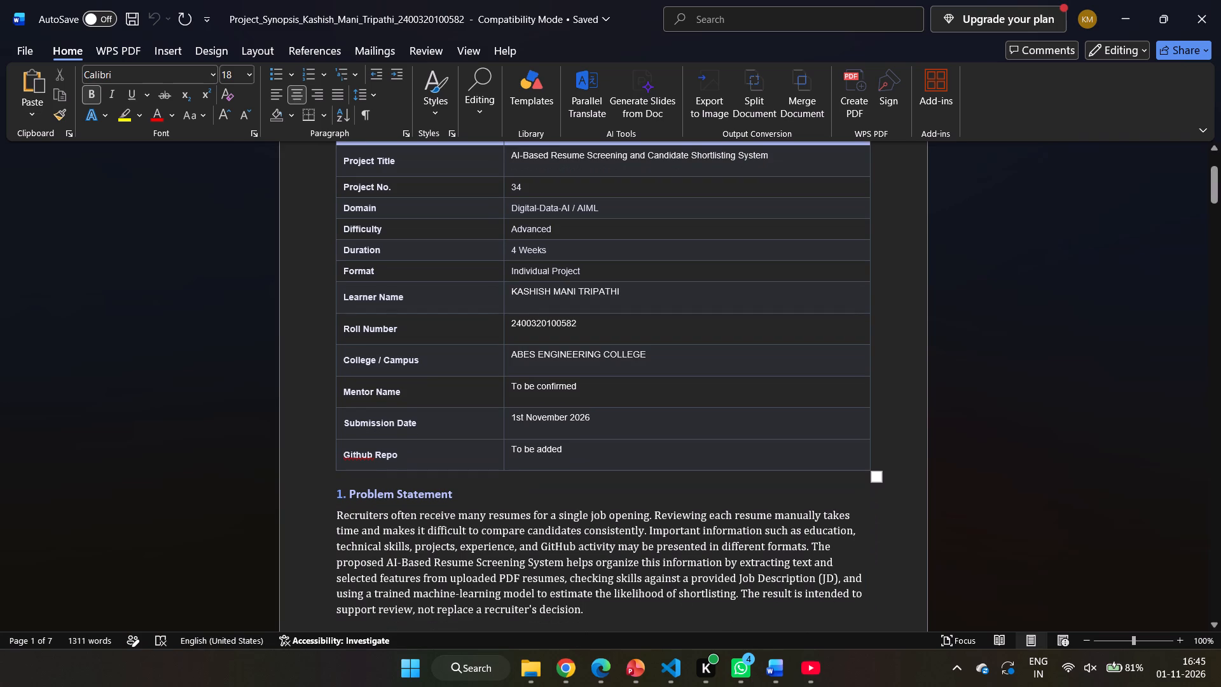
{"action": "left_click", "coordinate": [1192, 12]}
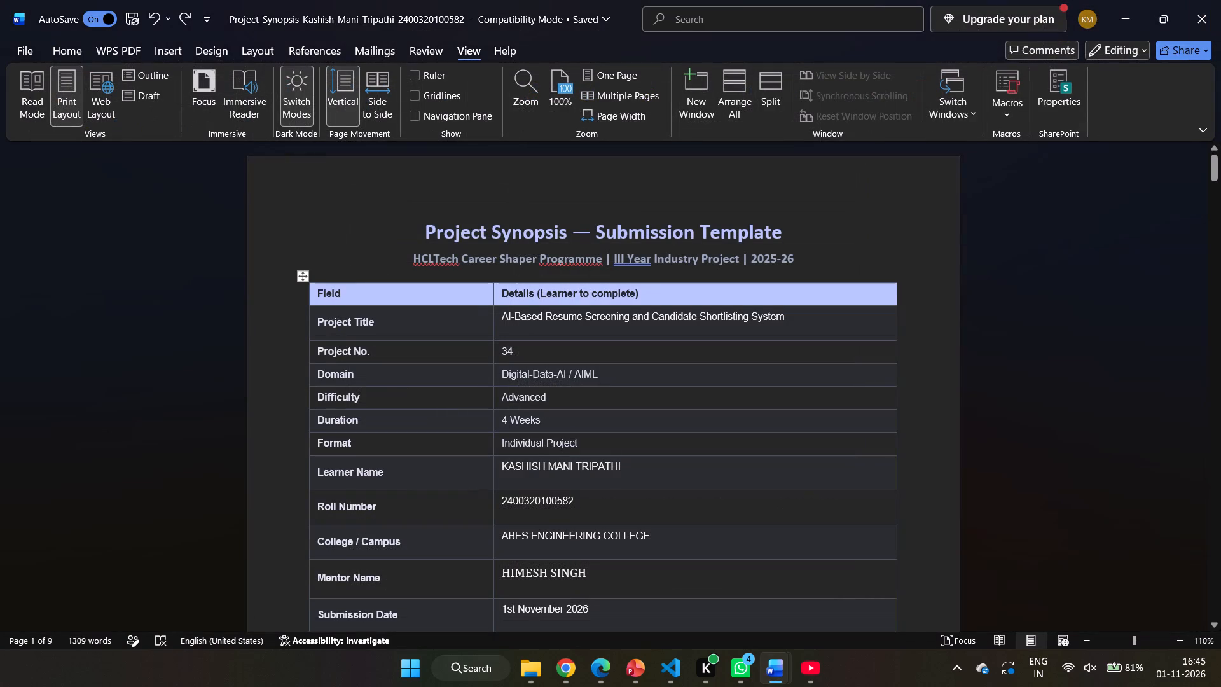
{"action": "scroll", "coordinate": [865, 406], "scroll_direction": "down", "scroll_amount": 1}
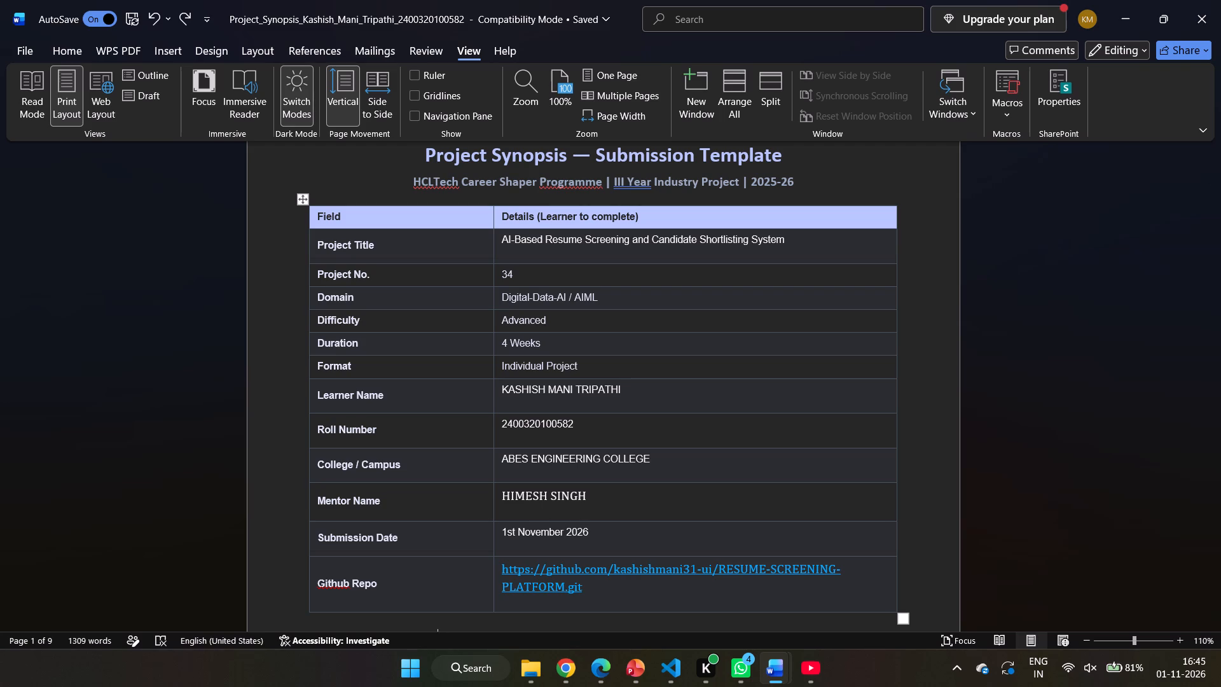
{"action": "left_click", "coordinate": [570, 669]}
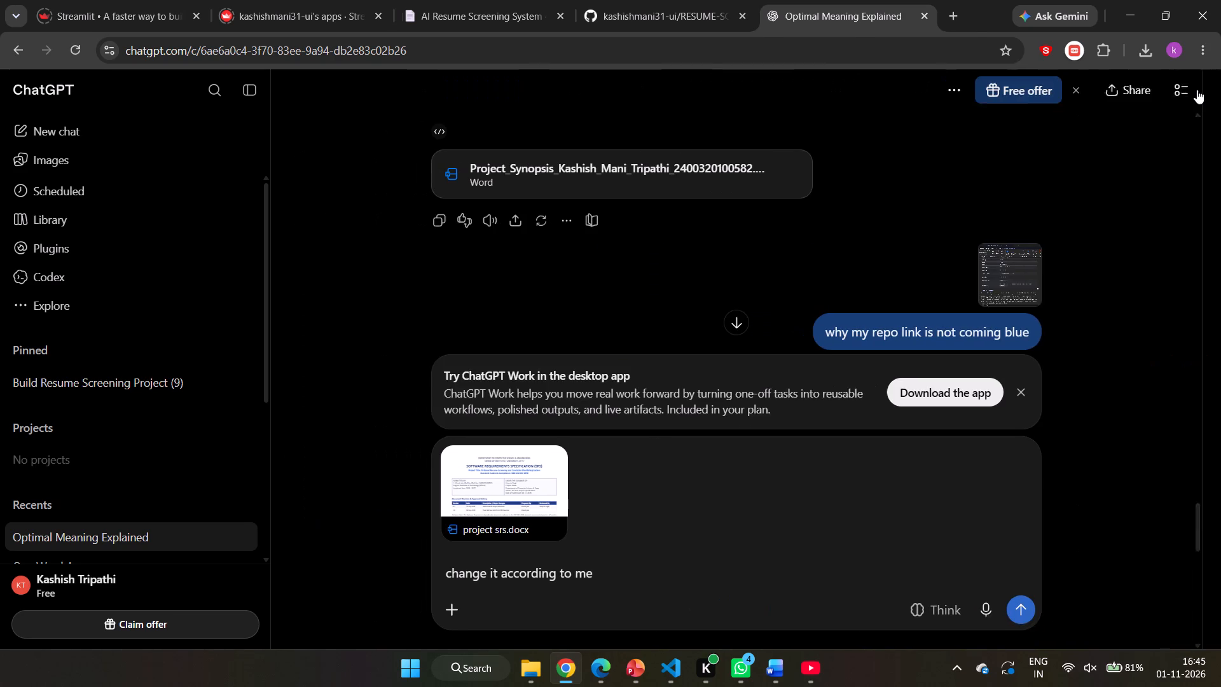
{"action": "scroll", "coordinate": [885, 281], "scroll_direction": "down", "scroll_amount": 4}
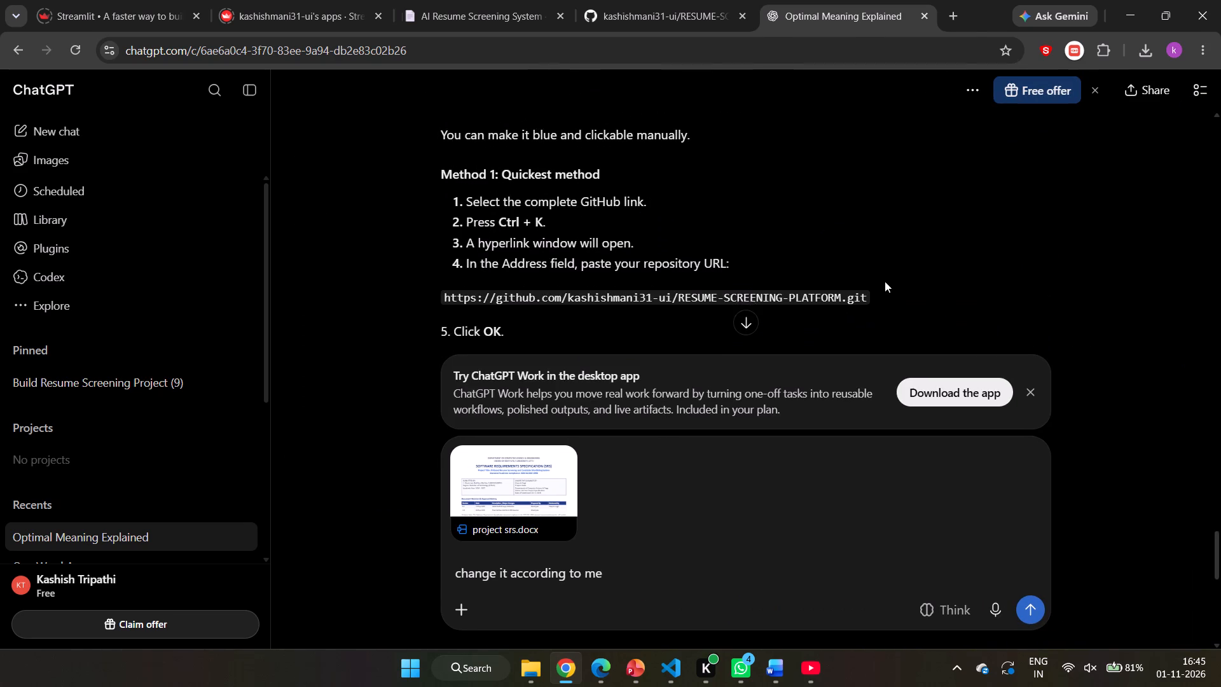
{"action": "scroll", "coordinate": [885, 281], "scroll_direction": "down", "scroll_amount": 8}
{"action": "scroll", "coordinate": [885, 281], "scroll_direction": "up", "scroll_amount": 5}
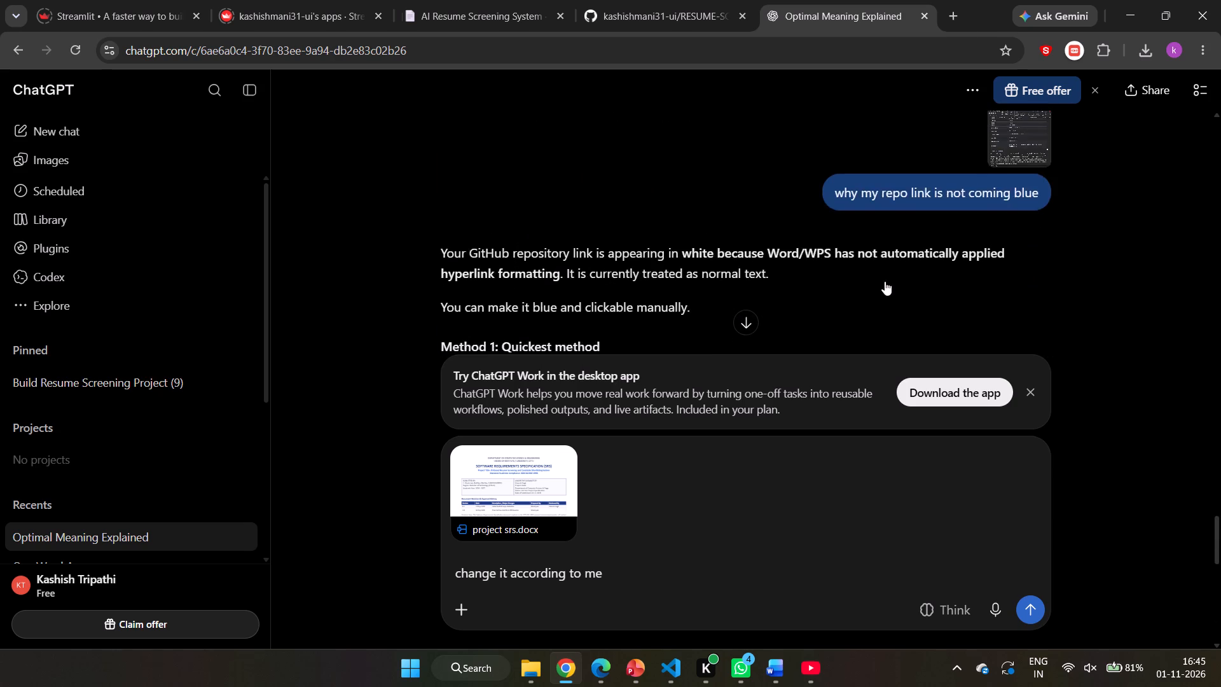
{"action": "scroll", "coordinate": [885, 281], "scroll_direction": "up", "scroll_amount": 7}
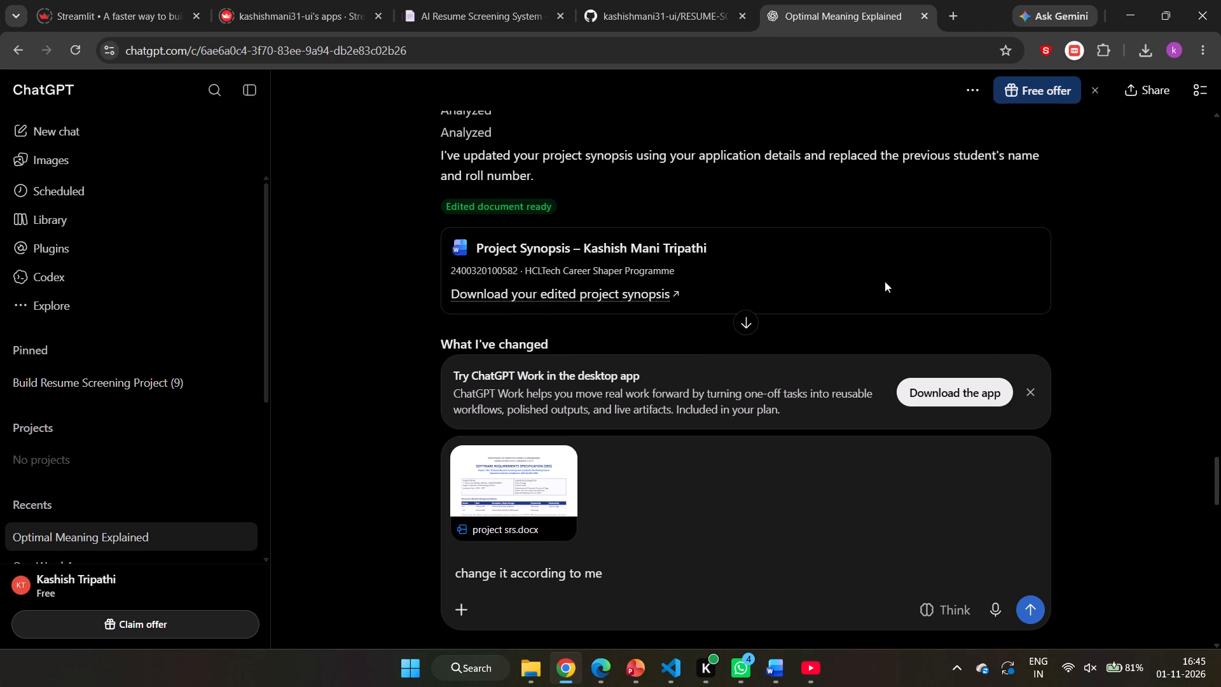
Open the edited project synopsis from ChatGPT's reply in preview and check its details table, screenshots, references and declaration.
{"action": "left_click", "coordinate": [625, 289]}
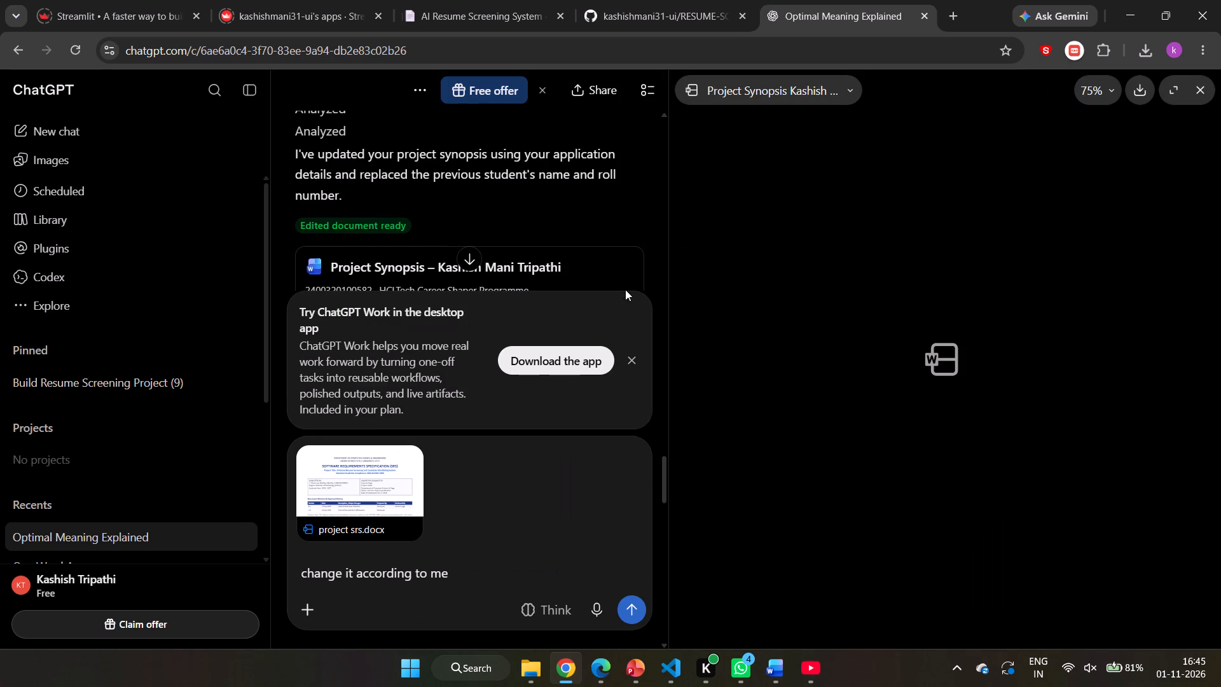
{"action": "scroll", "coordinate": [886, 503], "scroll_direction": "down", "scroll_amount": 14}
{"action": "scroll", "coordinate": [886, 503], "scroll_direction": "down", "scroll_amount": 7}
{"action": "scroll", "coordinate": [886, 503], "scroll_direction": "up", "scroll_amount": 7}
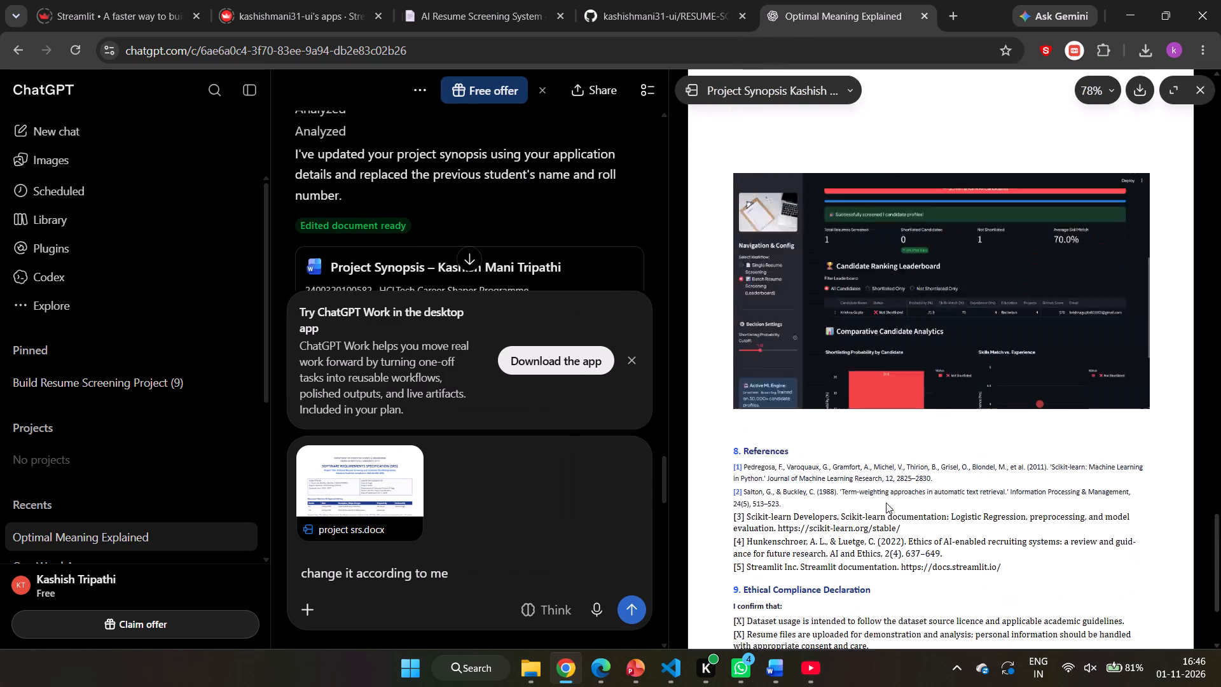
{"action": "scroll", "coordinate": [886, 503], "scroll_direction": "up", "scroll_amount": 13}
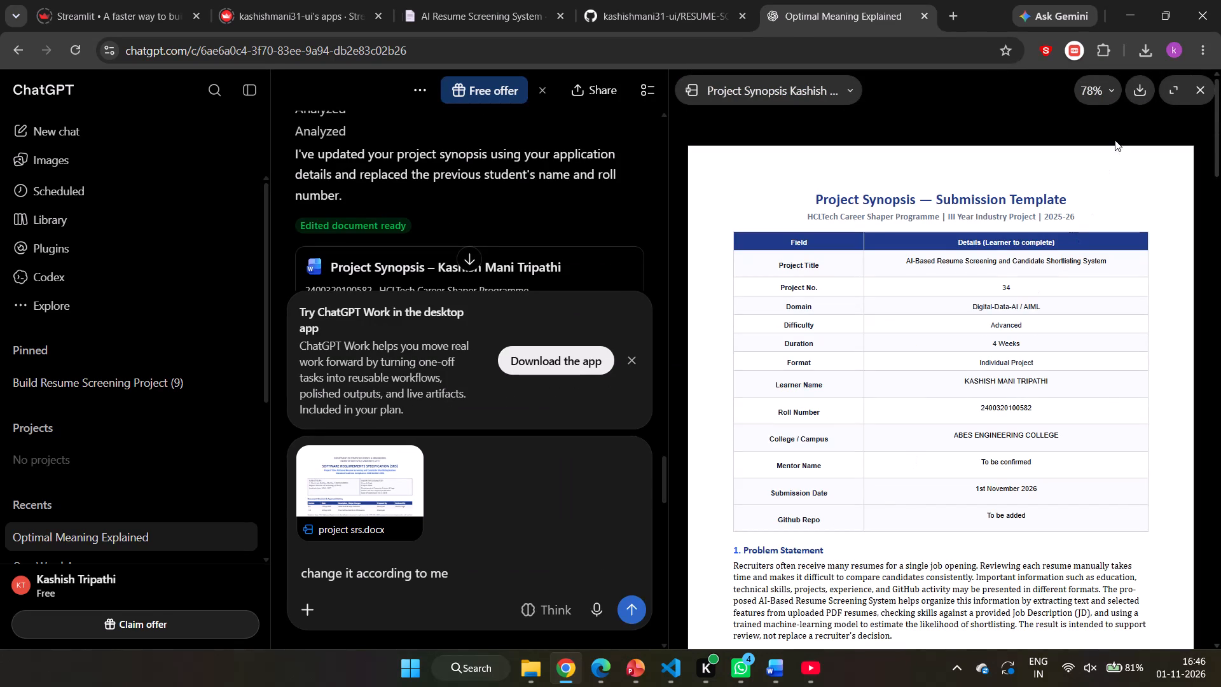
Switch to the edited project synopsis in Word and look through its details table, screenshots and references.
{"action": "left_click", "coordinate": [771, 669]}
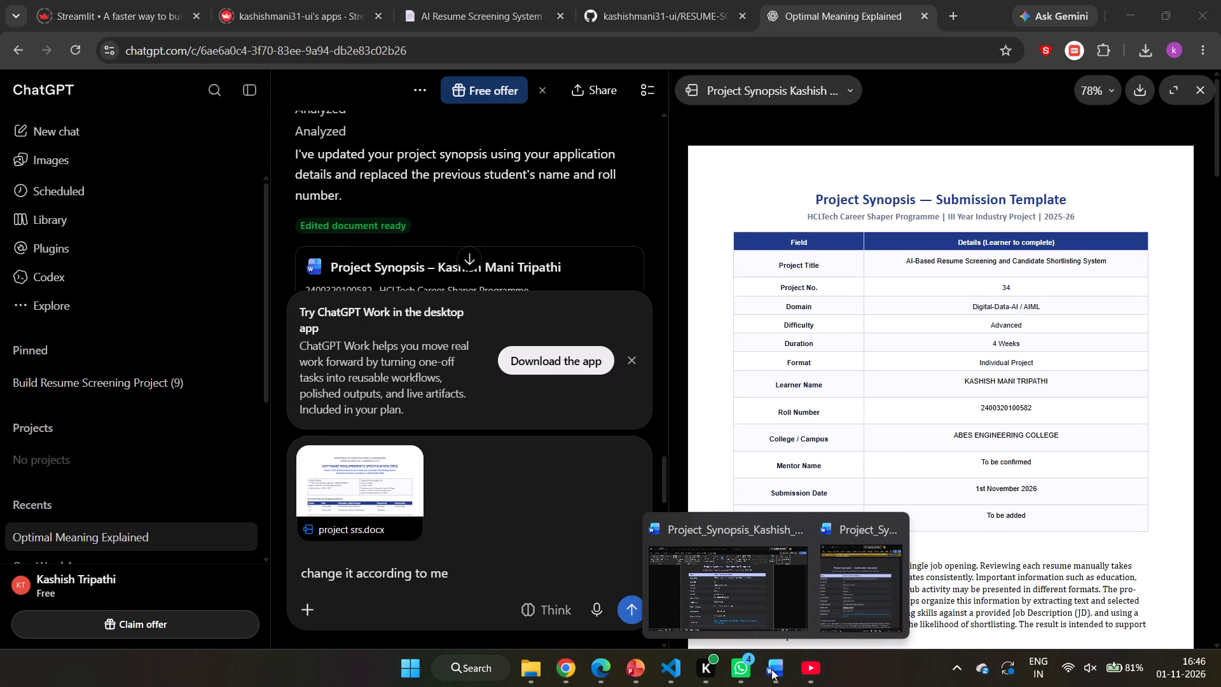
{"action": "left_click", "coordinate": [771, 596]}
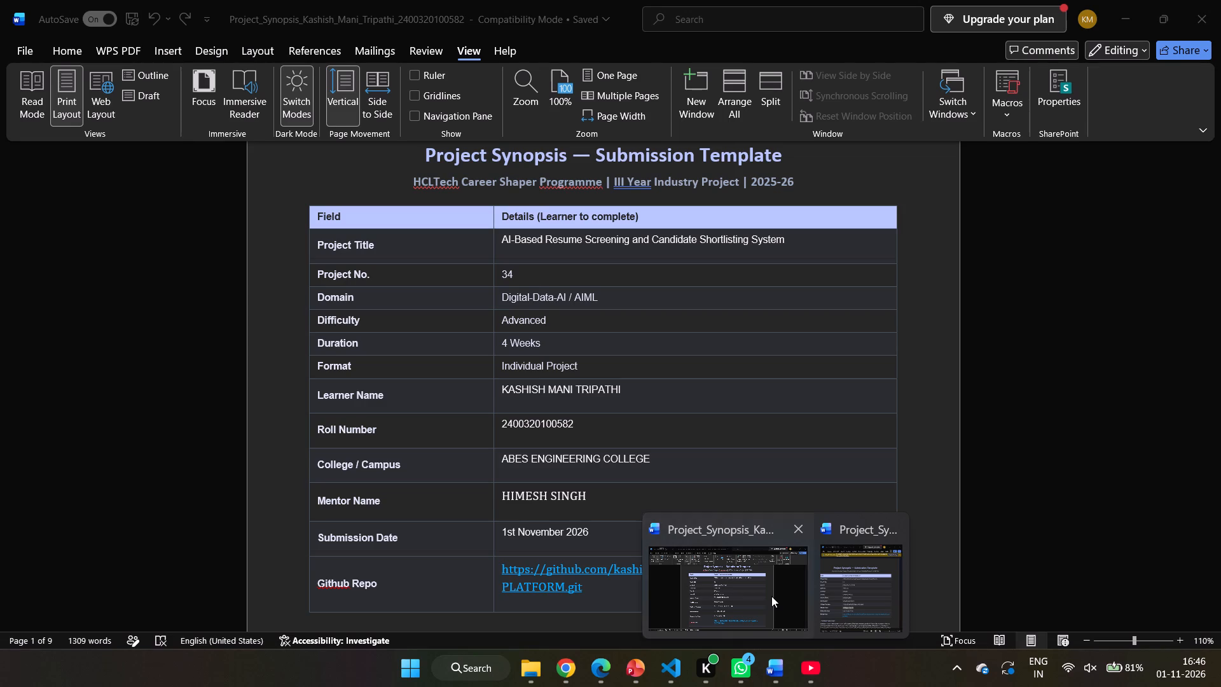
{"action": "scroll", "coordinate": [815, 305], "scroll_direction": "up", "scroll_amount": 6}
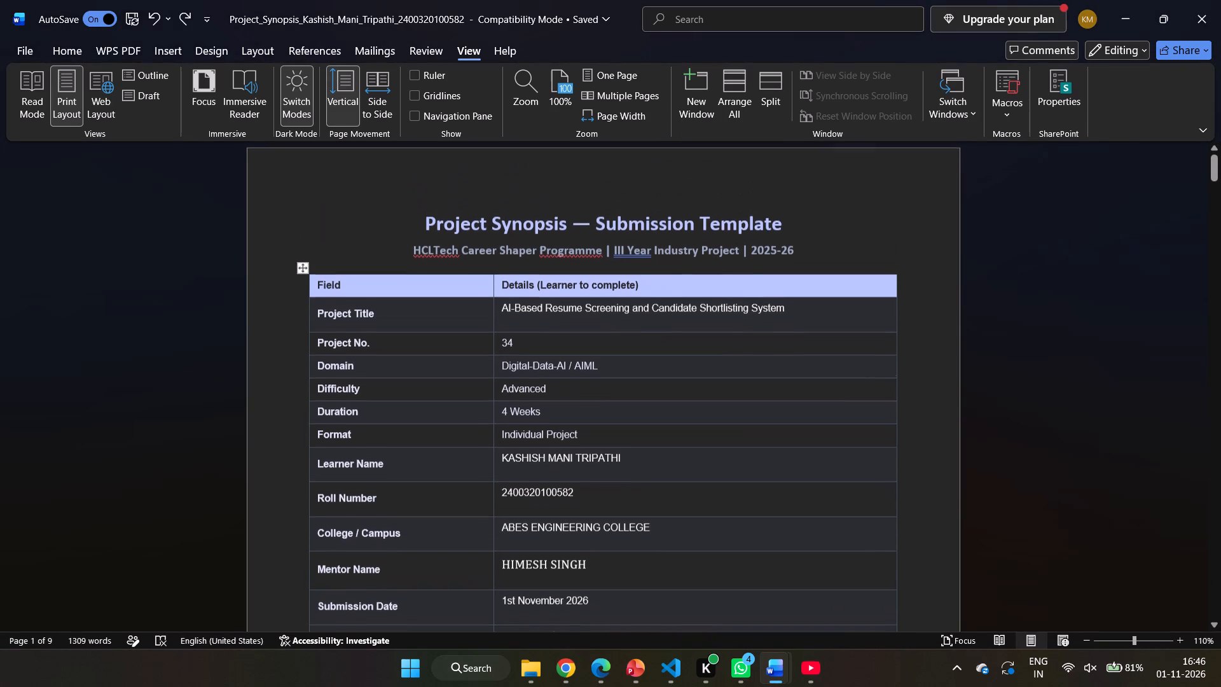
{"action": "scroll", "coordinate": [815, 305], "scroll_direction": "up", "scroll_amount": 11}
{"action": "scroll", "coordinate": [815, 305], "scroll_direction": "down", "scroll_amount": 16}
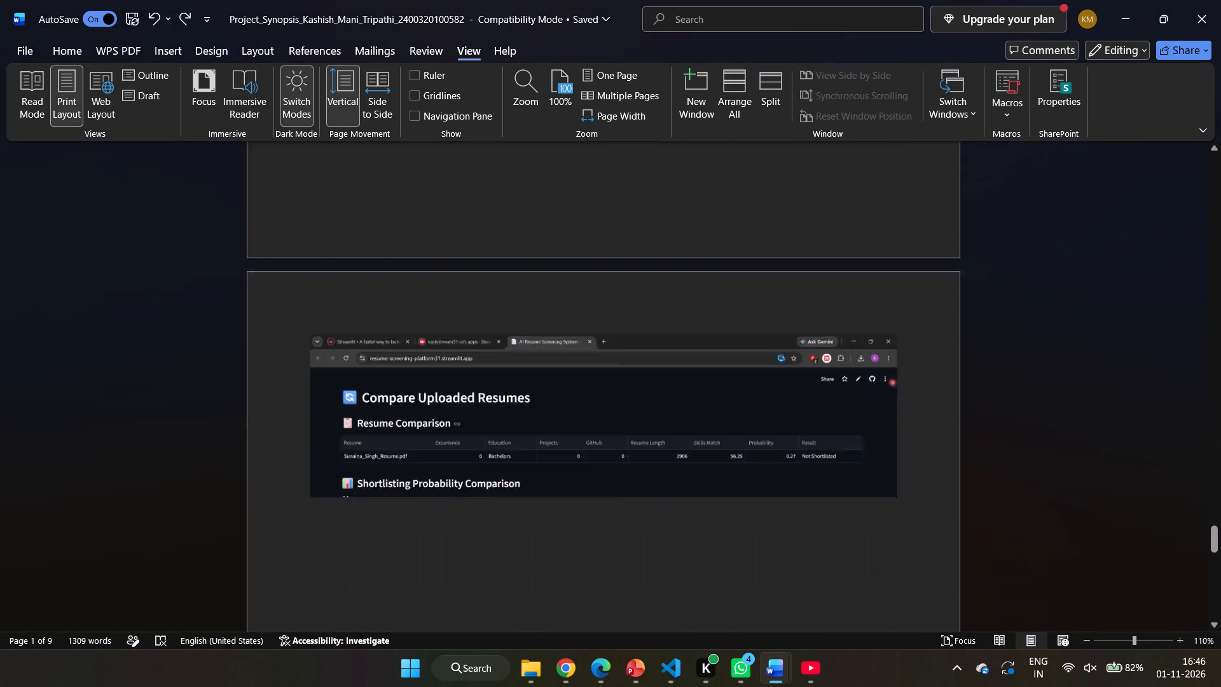
{"action": "scroll", "coordinate": [815, 305], "scroll_direction": "down", "scroll_amount": 6}
{"action": "scroll", "coordinate": [815, 305], "scroll_direction": "up", "scroll_amount": 9}
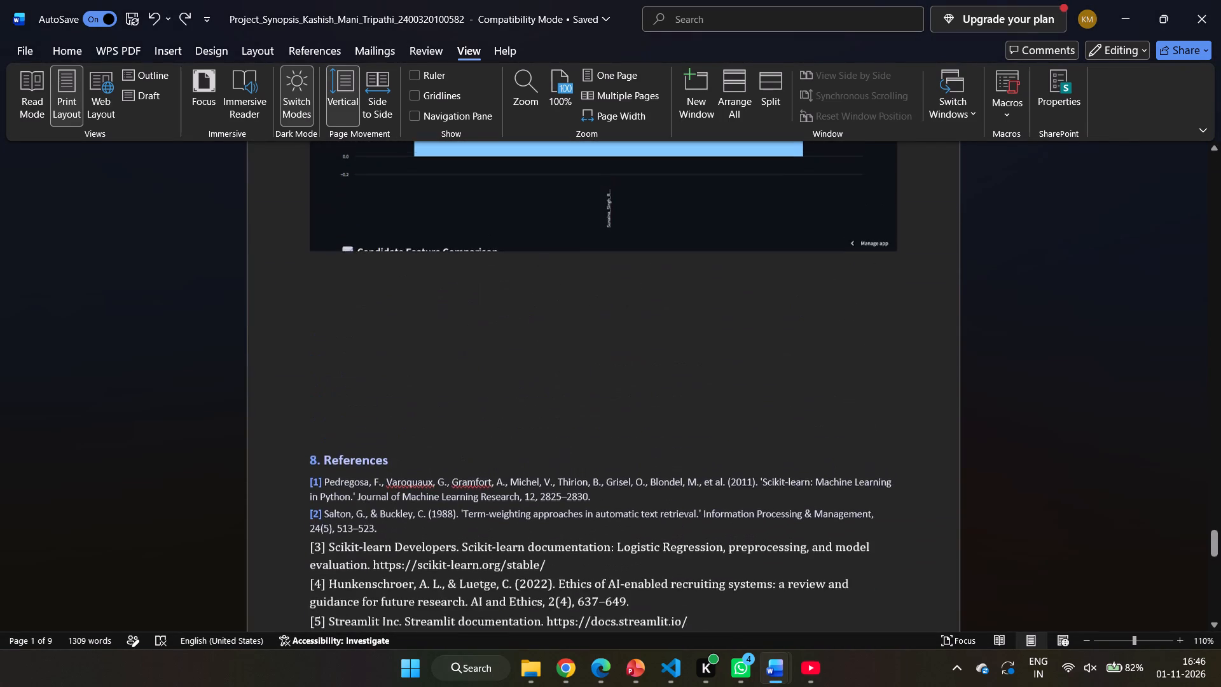
{"action": "scroll", "coordinate": [815, 305], "scroll_direction": "up", "scroll_amount": 18}
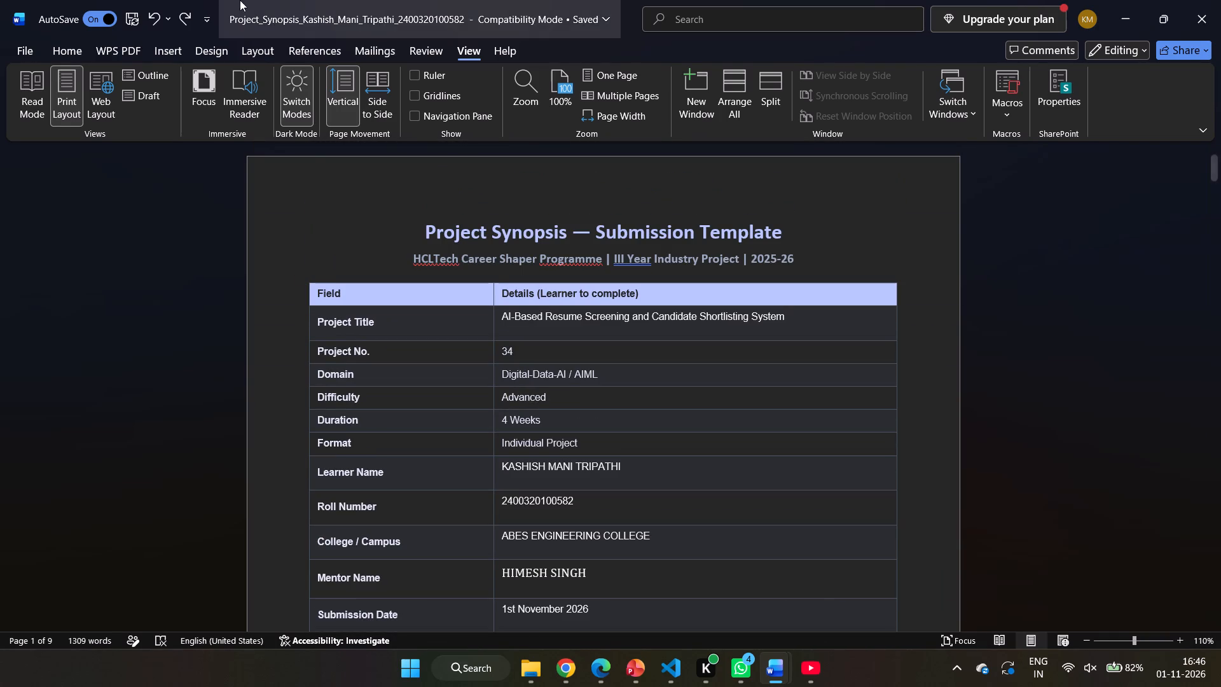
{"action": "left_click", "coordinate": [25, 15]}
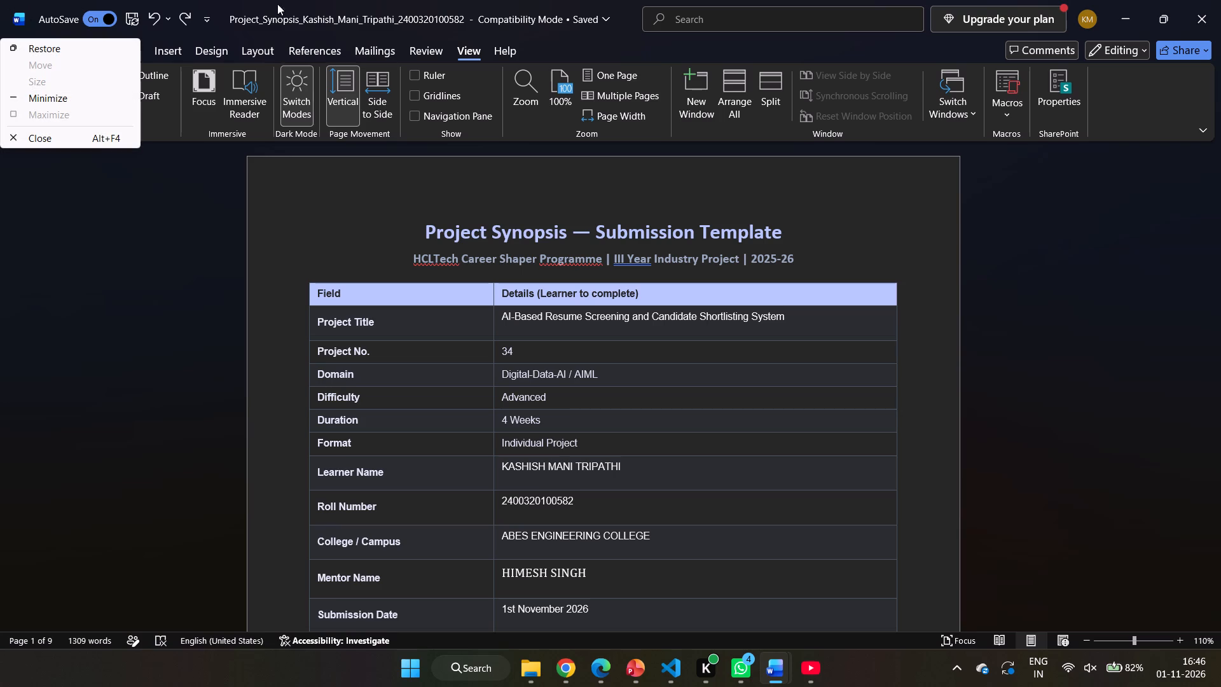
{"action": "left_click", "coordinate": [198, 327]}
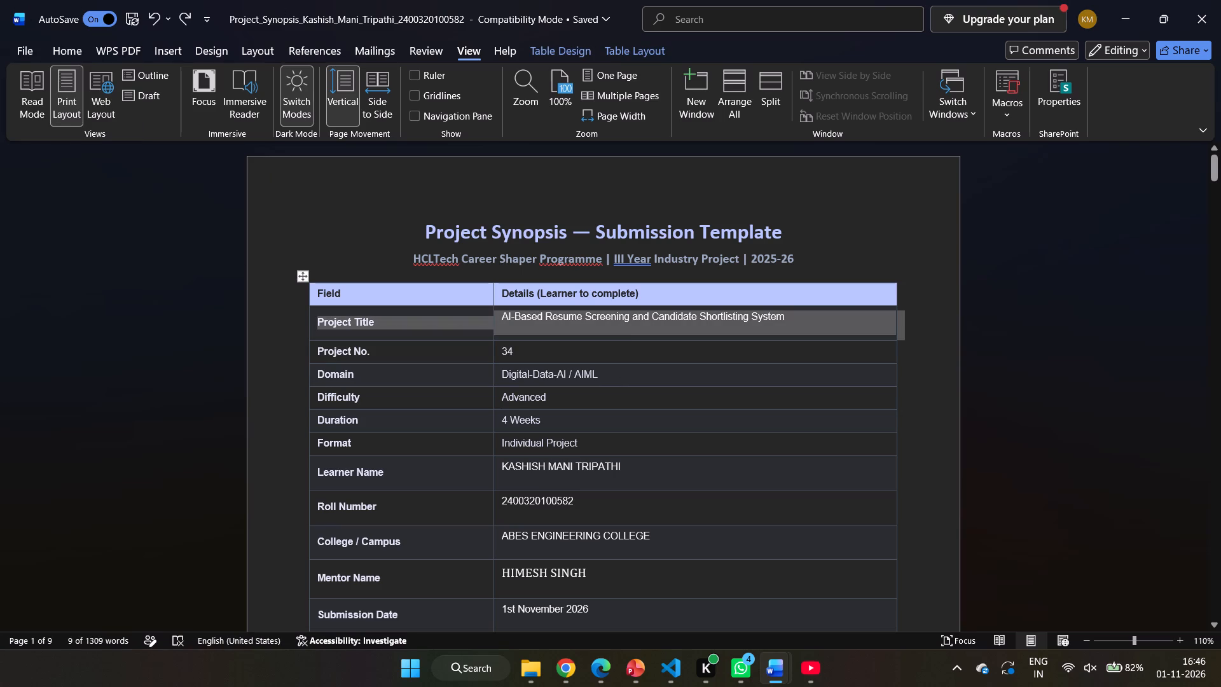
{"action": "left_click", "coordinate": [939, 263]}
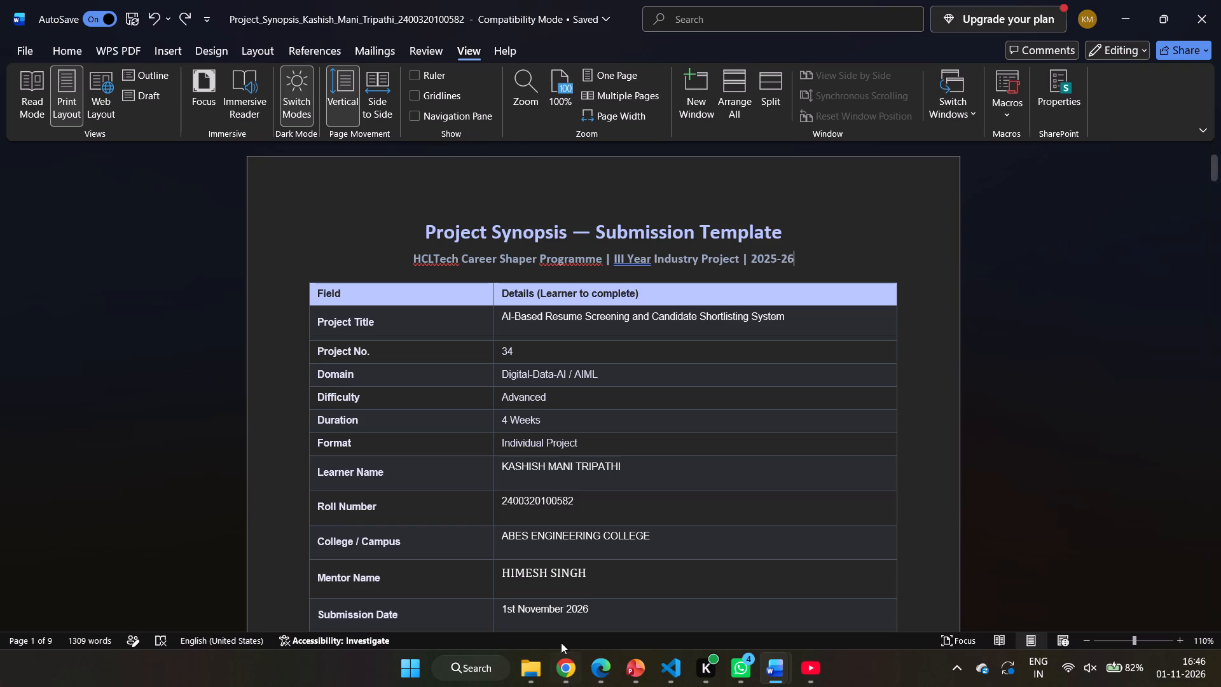
Delete four blank lines between the last comparison screenshot and the "8. References" heading.
{"action": "scroll", "coordinate": [623, 553], "scroll_direction": "down", "scroll_amount": 2}
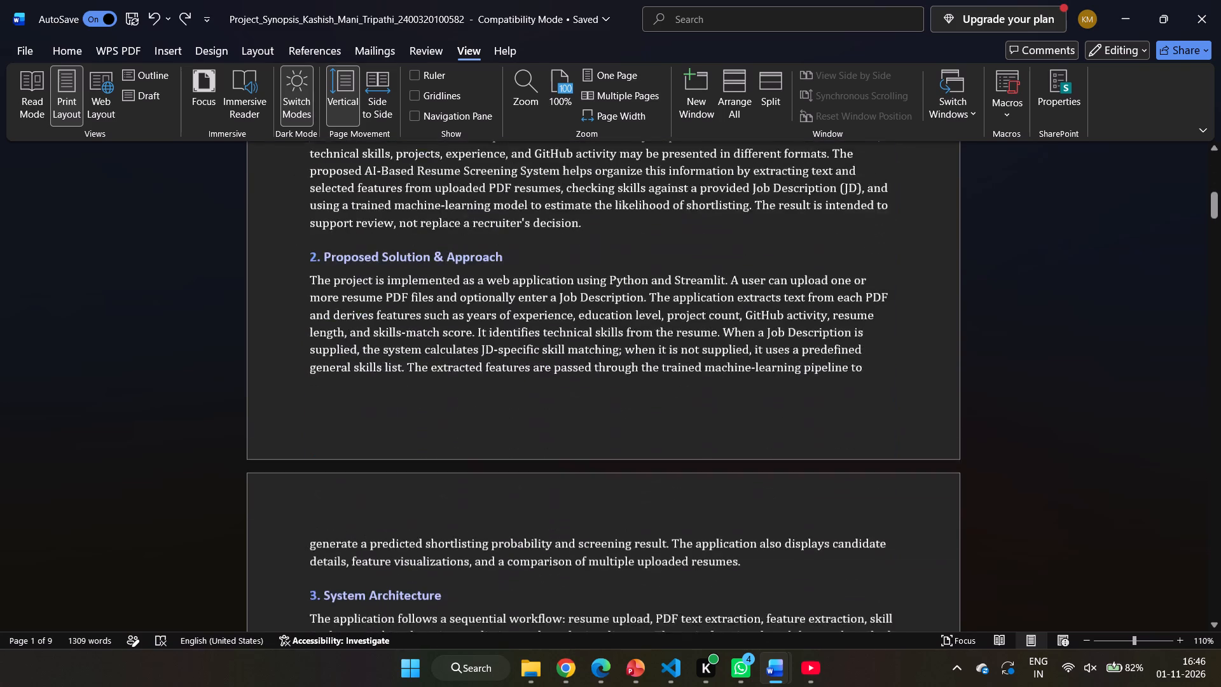
{"action": "scroll", "coordinate": [623, 553], "scroll_direction": "down", "scroll_amount": 2}
{"action": "scroll", "coordinate": [623, 553], "scroll_direction": "down", "scroll_amount": 20}
{"action": "scroll", "coordinate": [623, 553], "scroll_direction": "down", "scroll_amount": 4}
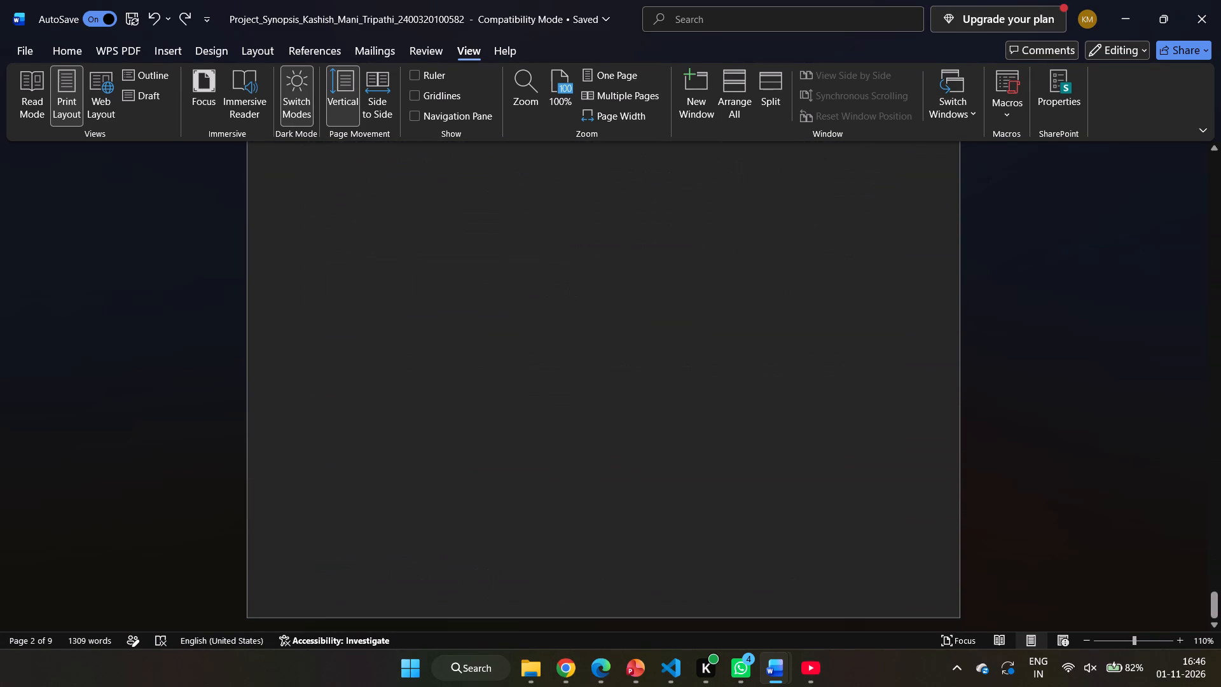
{"action": "scroll", "coordinate": [623, 553], "scroll_direction": "up", "scroll_amount": 3}
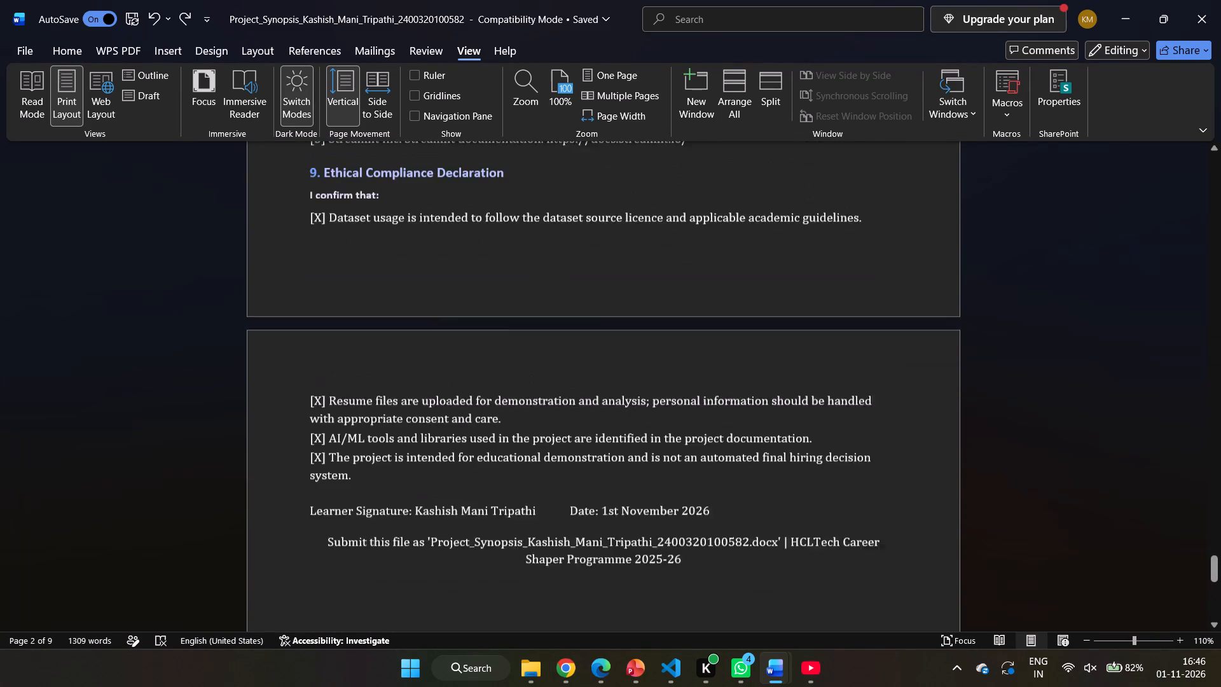
{"action": "scroll", "coordinate": [623, 553], "scroll_direction": "up", "scroll_amount": 3}
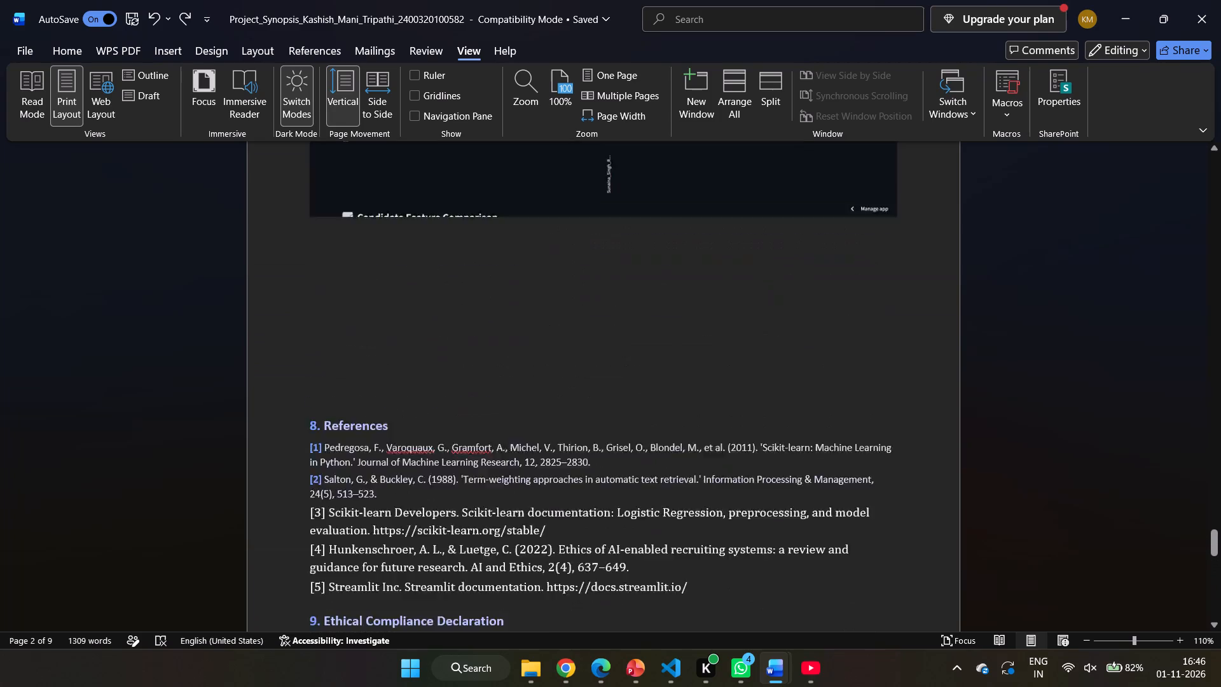
{"action": "scroll", "coordinate": [623, 553], "scroll_direction": "up", "scroll_amount": 1}
{"action": "scroll", "coordinate": [623, 553], "scroll_direction": "down", "scroll_amount": 1}
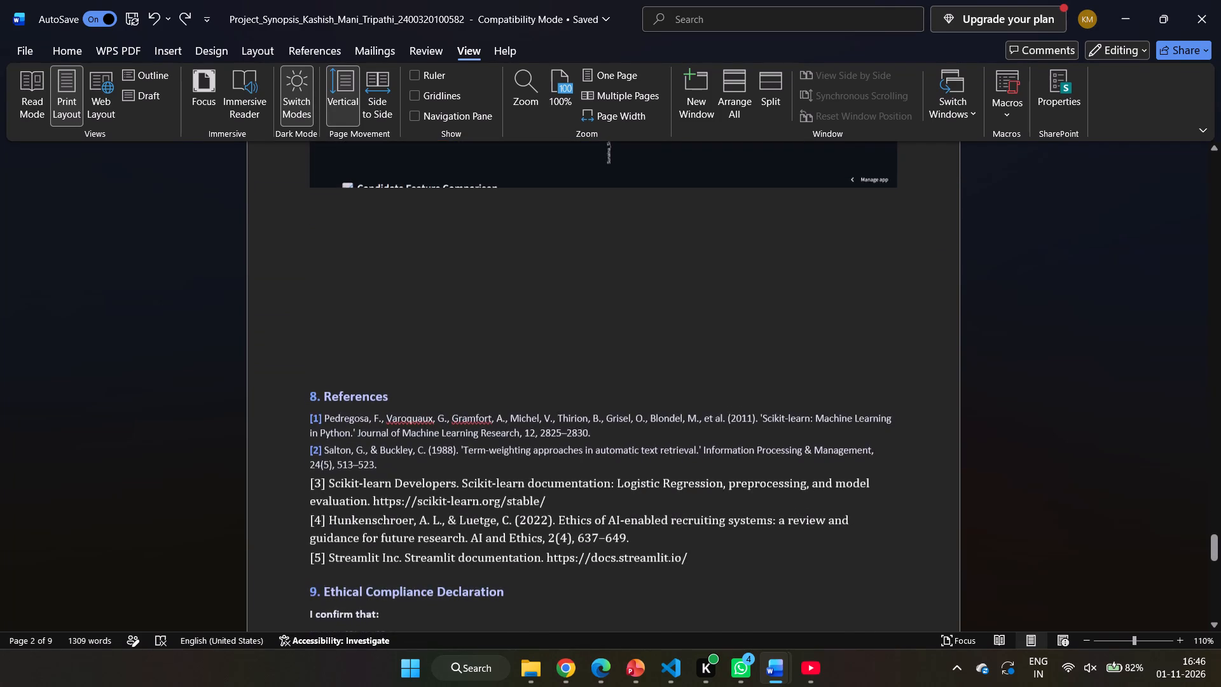
{"action": "left_click", "coordinate": [312, 362]}
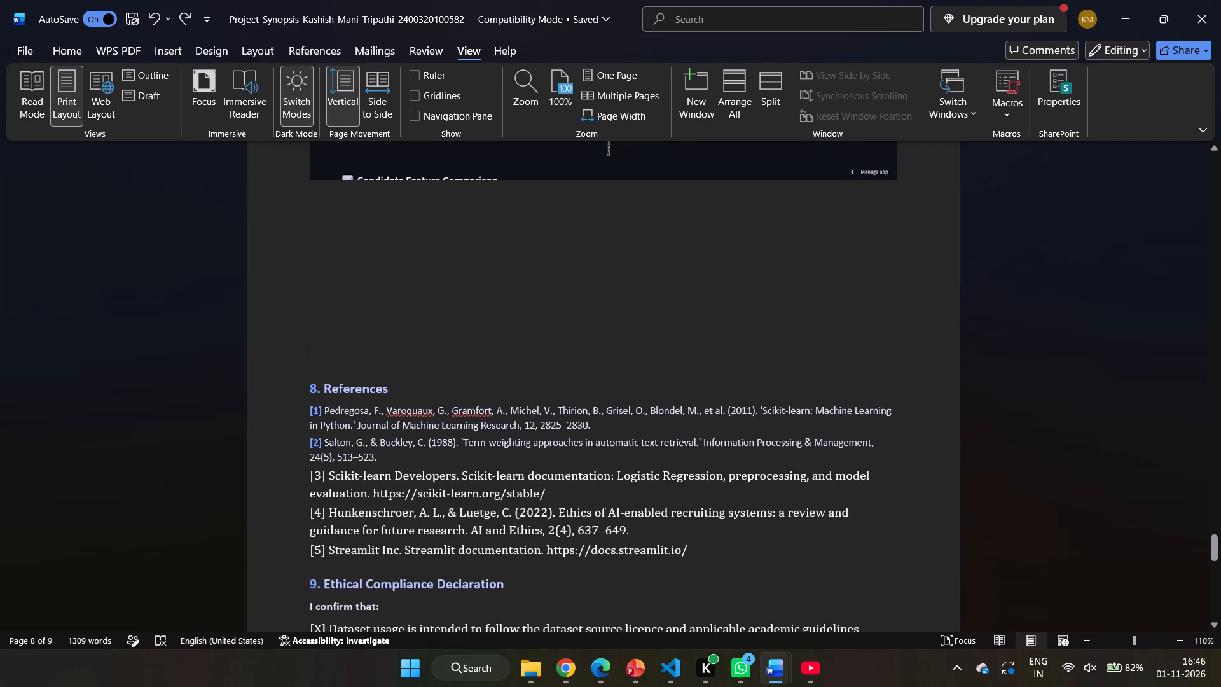
{"action": "key", "text": "BackSpace"}
{"action": "key", "text": "BackSpace"}
{"action": "key", "text": "BackSpace"}
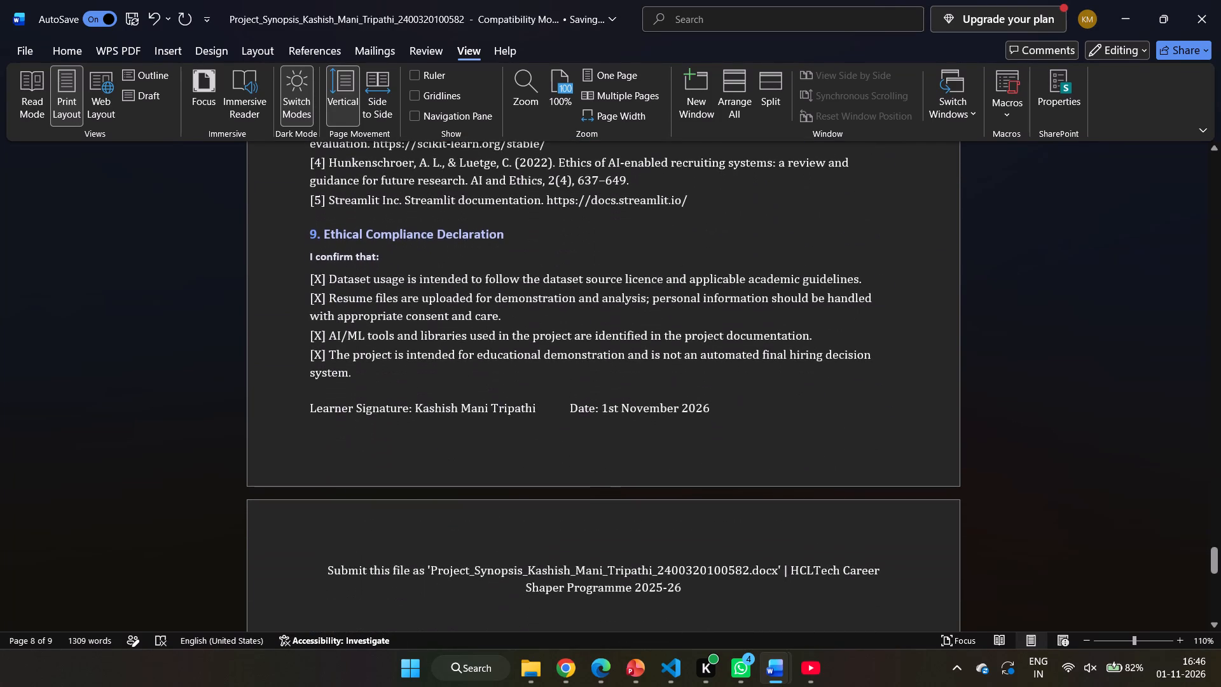
{"action": "key", "text": "BackSpace"}
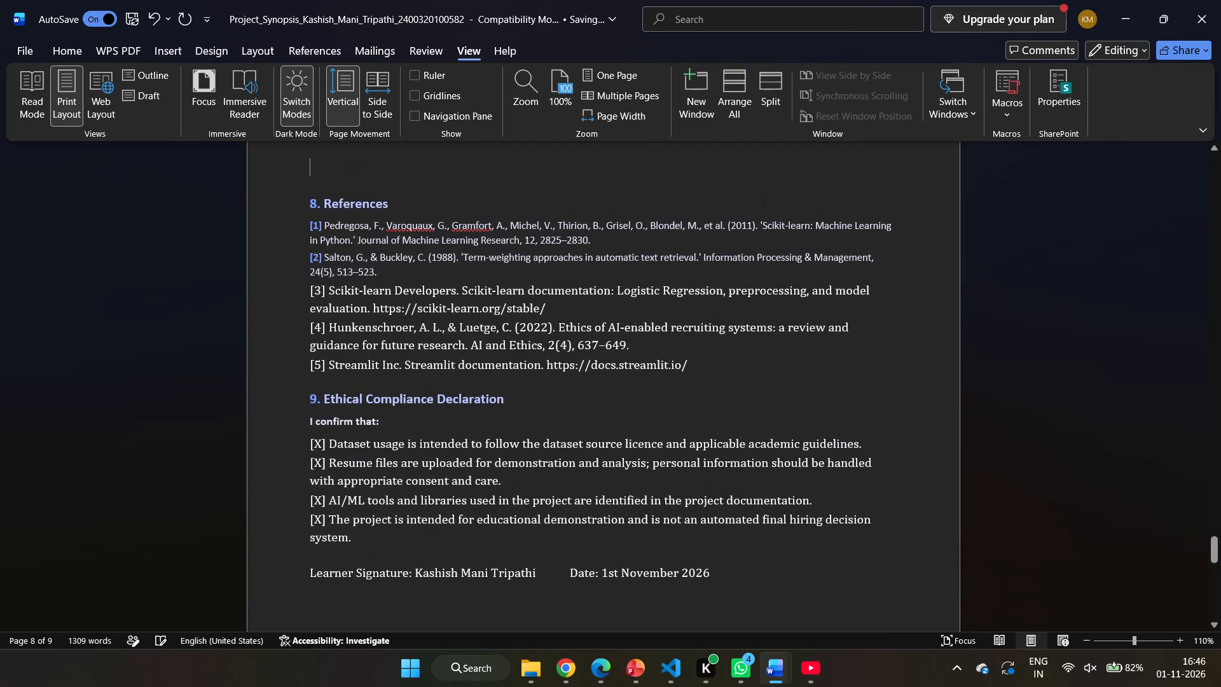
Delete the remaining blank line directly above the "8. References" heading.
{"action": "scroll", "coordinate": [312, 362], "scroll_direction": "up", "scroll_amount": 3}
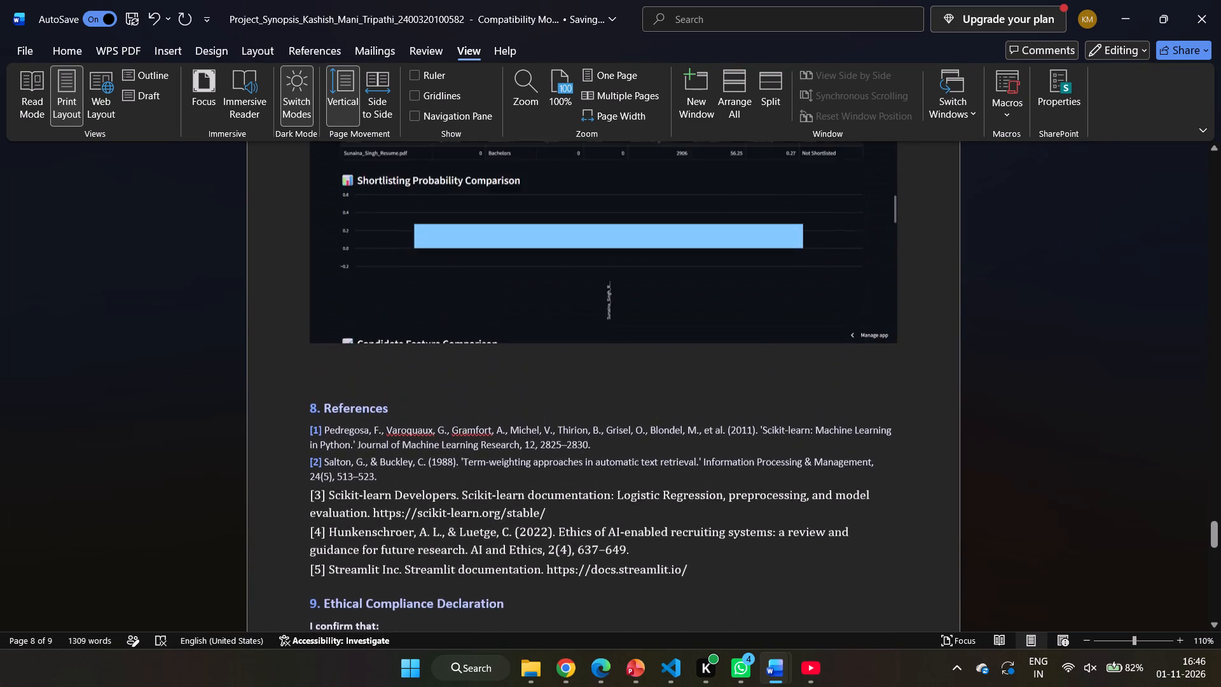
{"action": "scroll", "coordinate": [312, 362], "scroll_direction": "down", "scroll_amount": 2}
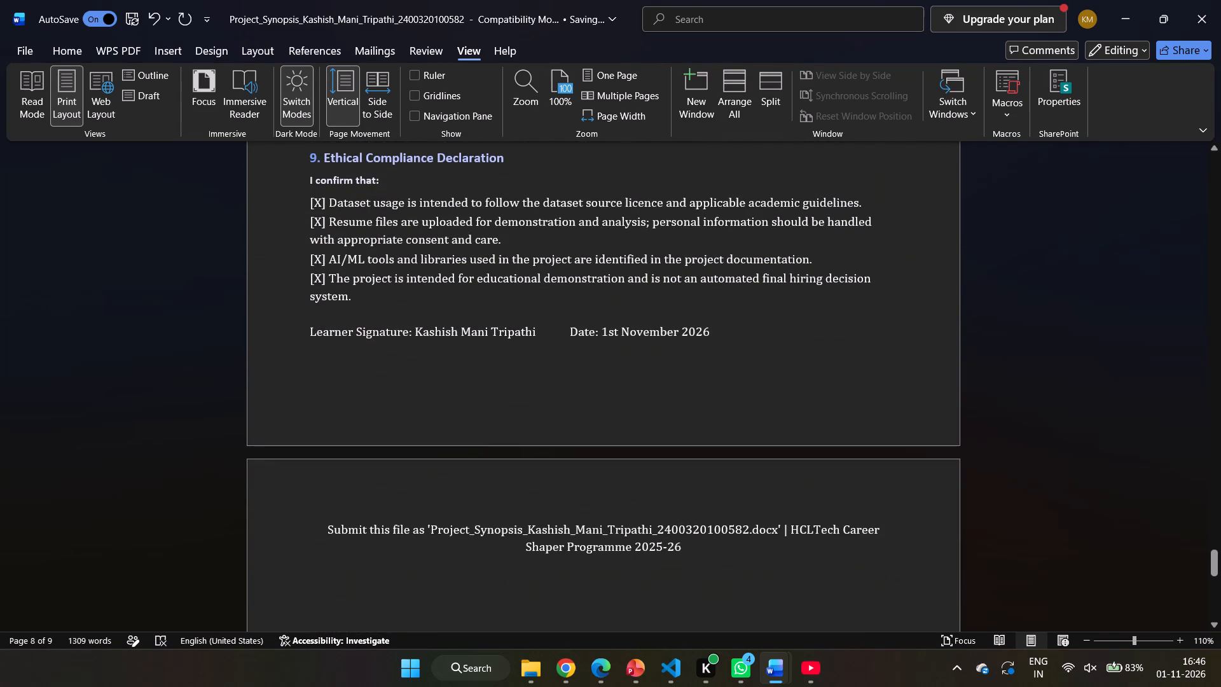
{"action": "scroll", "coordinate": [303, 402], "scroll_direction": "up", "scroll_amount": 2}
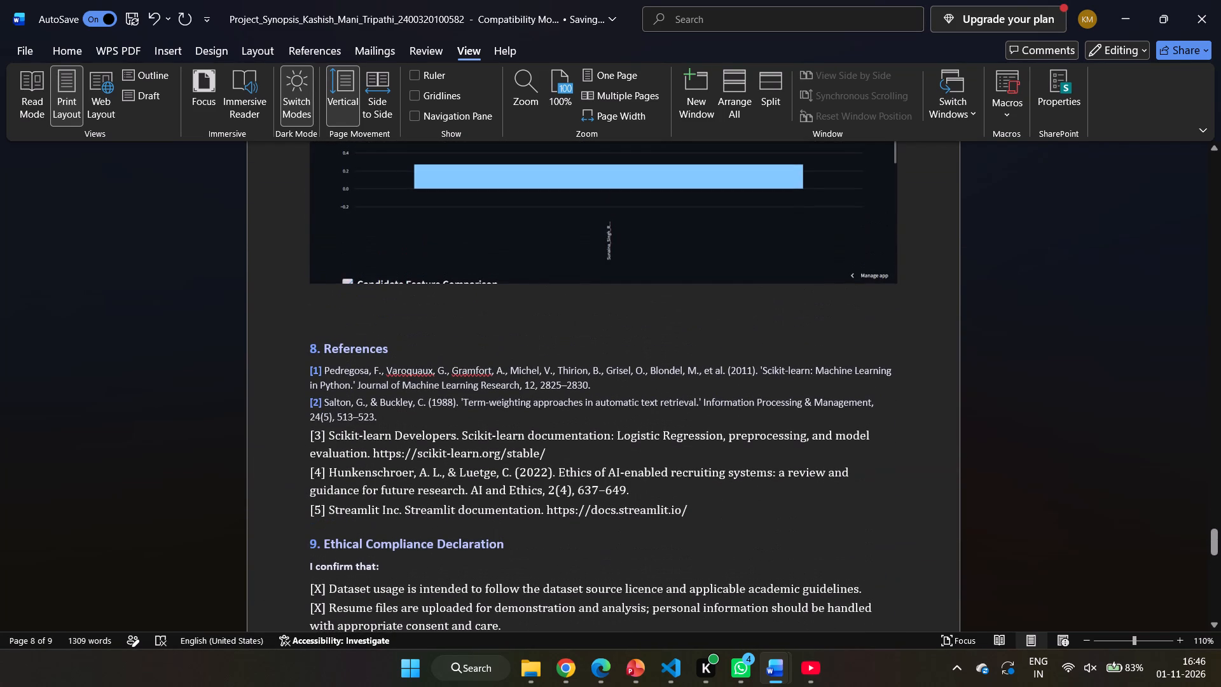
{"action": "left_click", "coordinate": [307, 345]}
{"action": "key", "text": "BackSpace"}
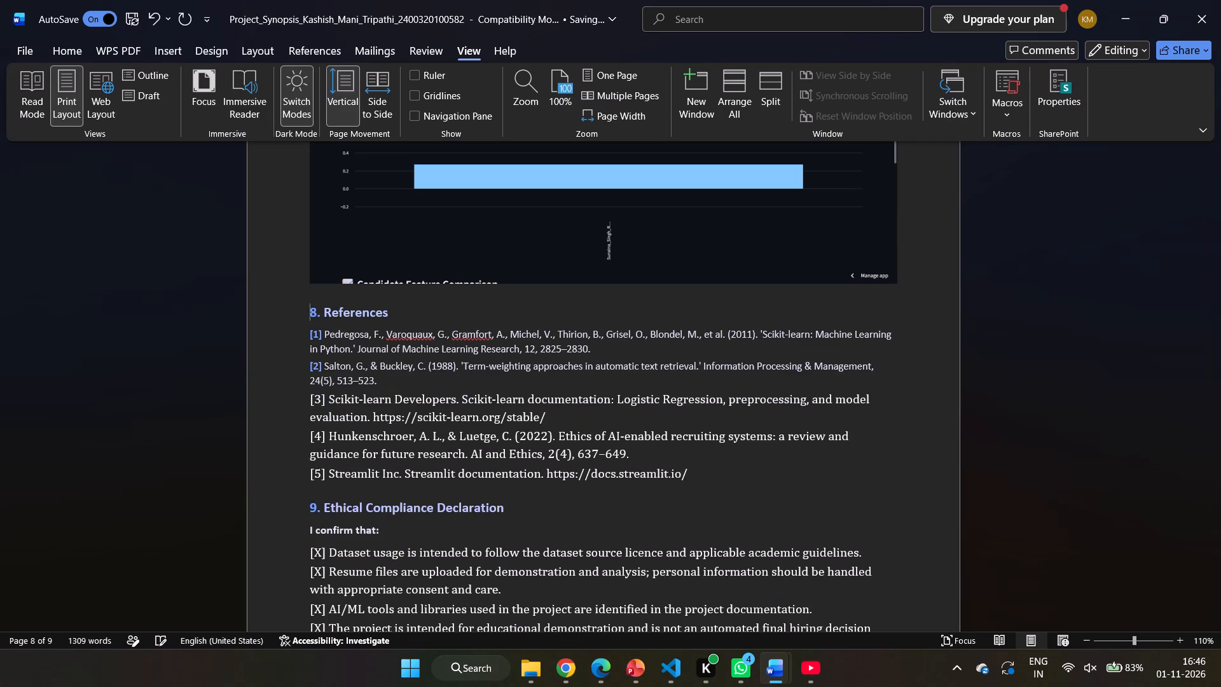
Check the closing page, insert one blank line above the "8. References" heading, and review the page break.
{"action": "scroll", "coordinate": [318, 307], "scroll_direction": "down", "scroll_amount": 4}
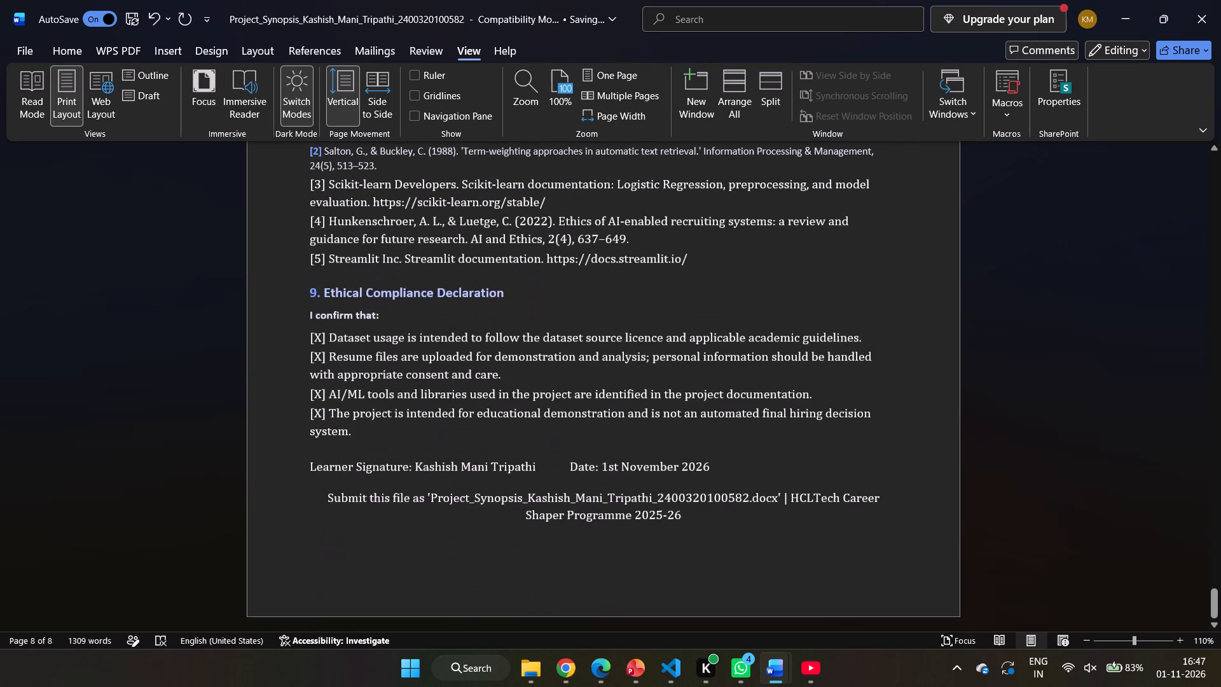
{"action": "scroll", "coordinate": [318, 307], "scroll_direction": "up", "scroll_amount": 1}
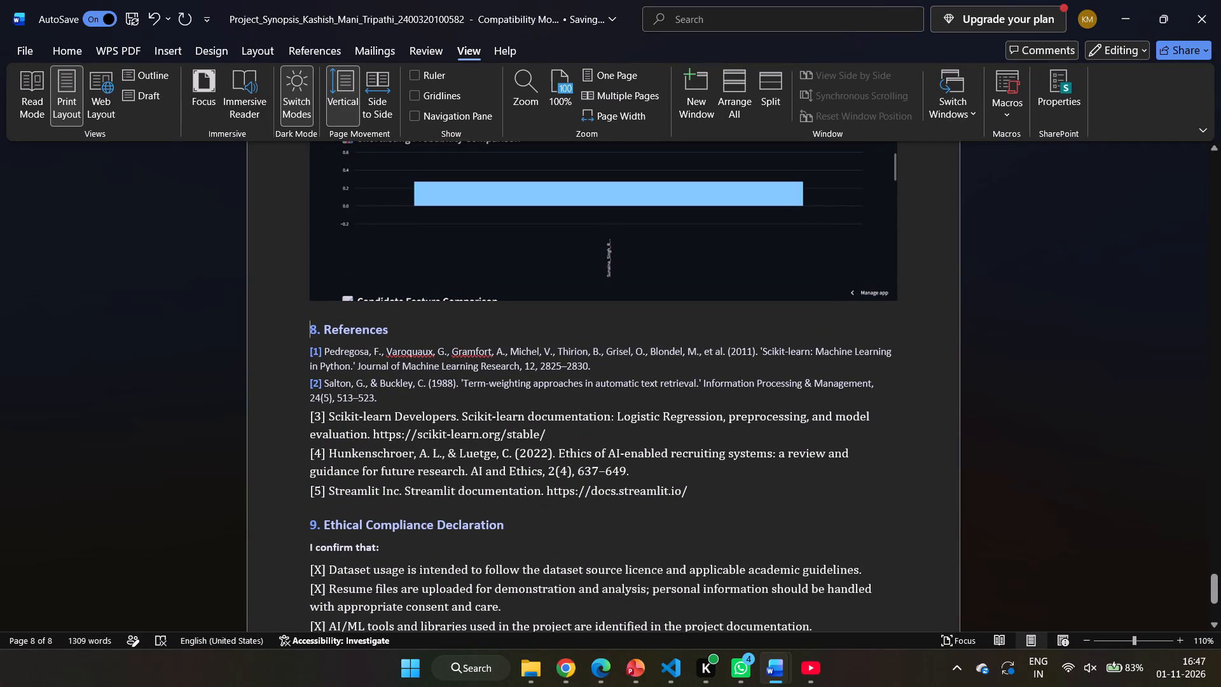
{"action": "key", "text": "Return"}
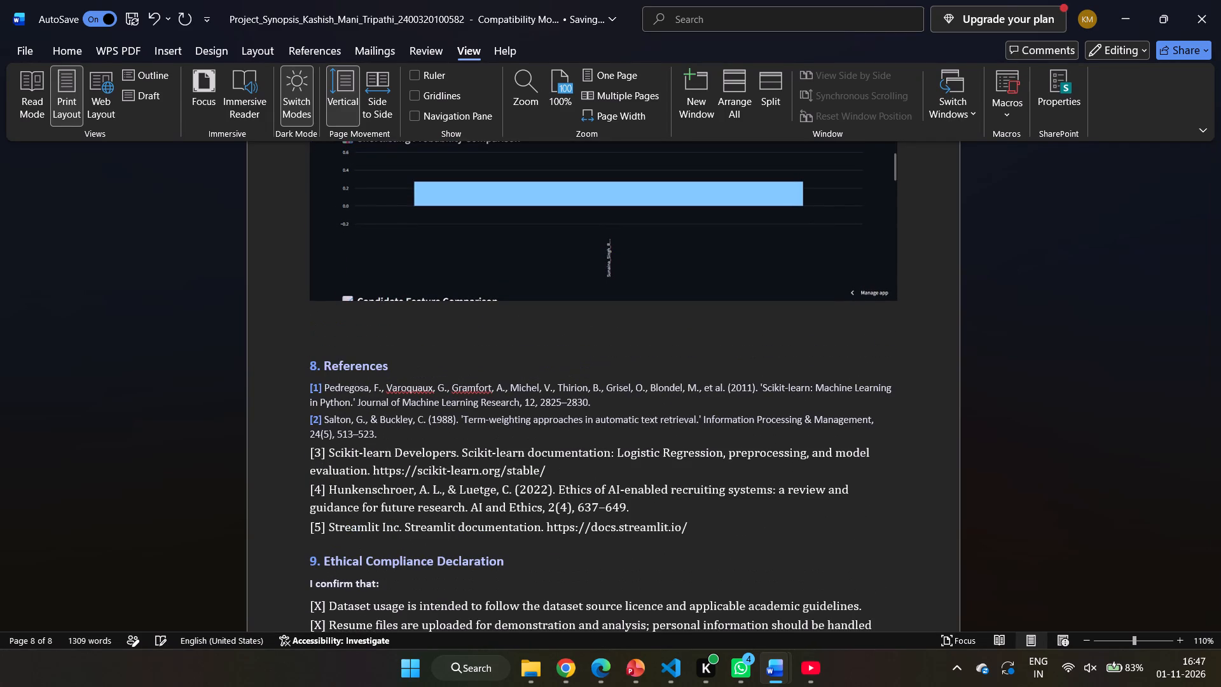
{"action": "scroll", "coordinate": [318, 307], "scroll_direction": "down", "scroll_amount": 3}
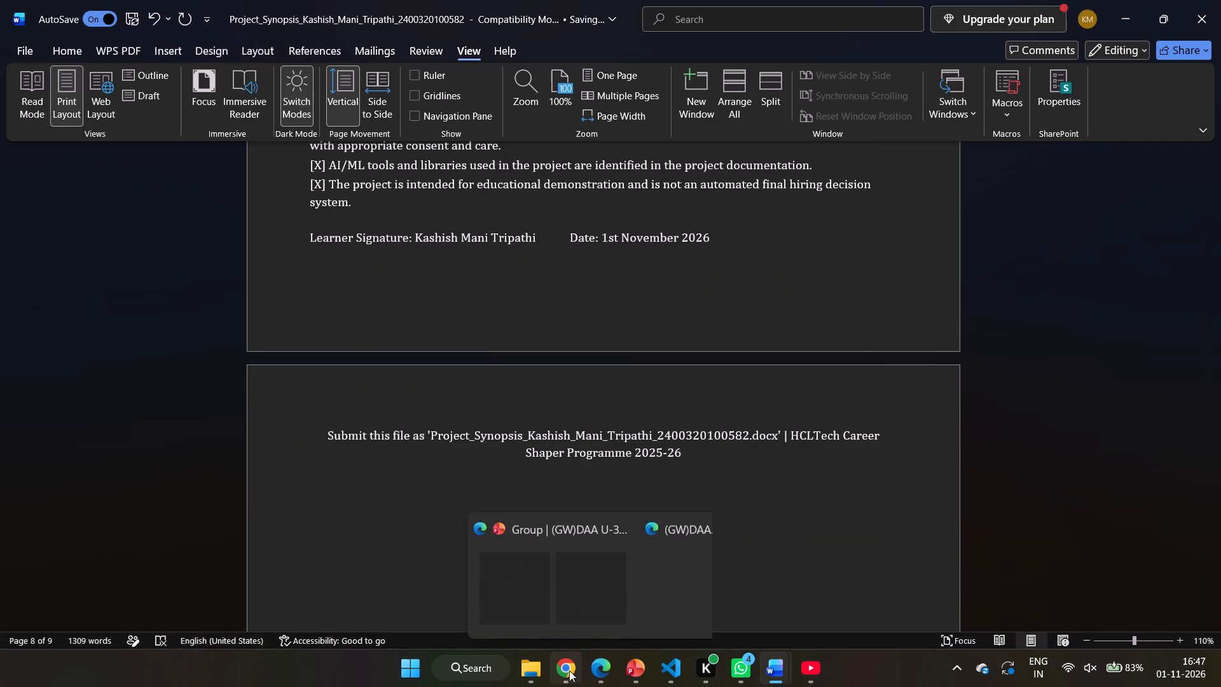
Switch to File Explorer and look over the files in the Downloads folder.
{"action": "left_click", "coordinate": [532, 672]}
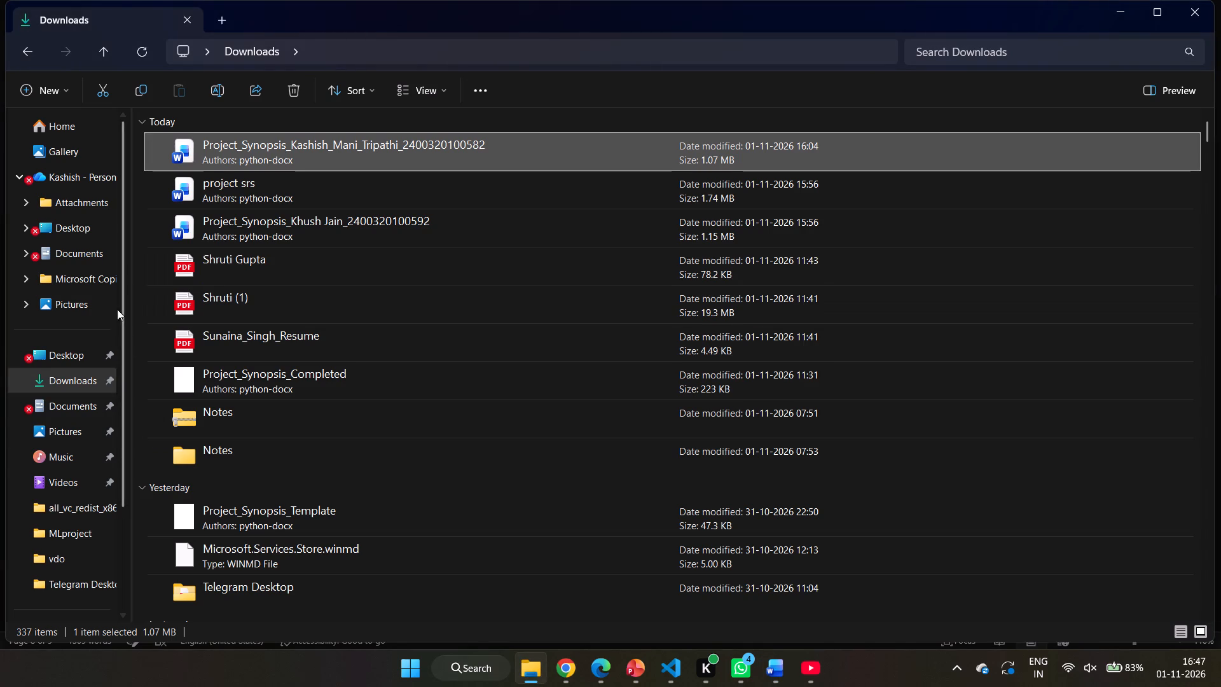
{"action": "scroll", "coordinate": [87, 485], "scroll_direction": "down", "scroll_amount": 10}
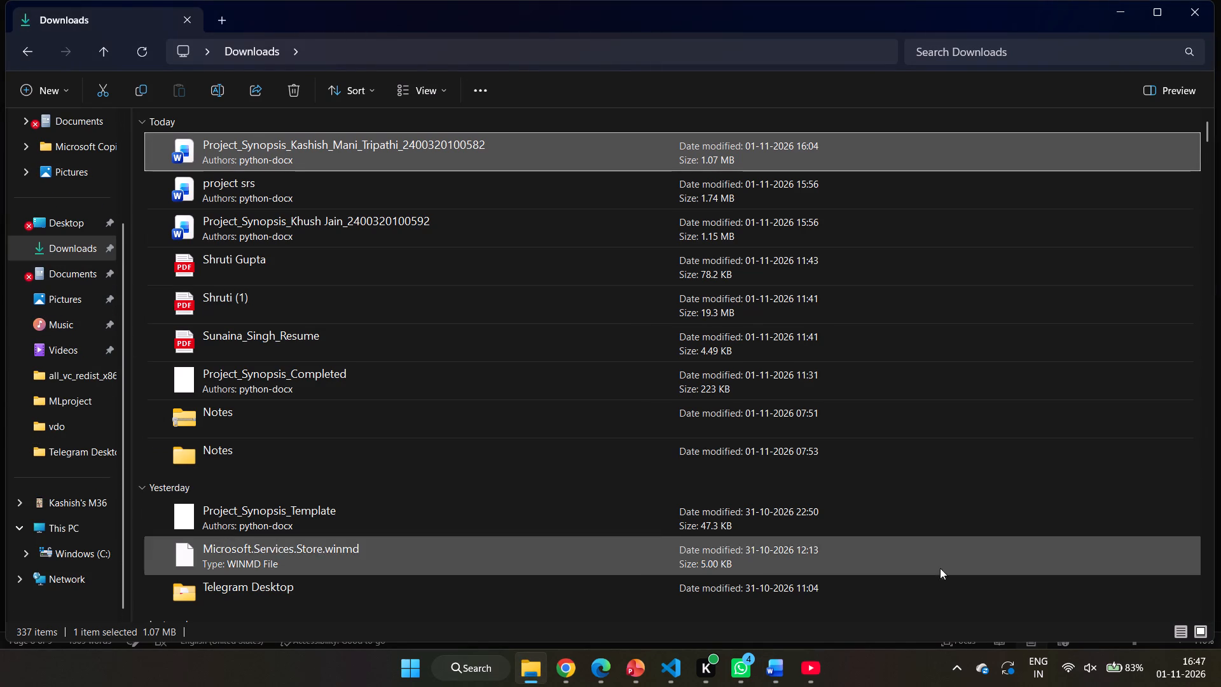
Switch to the synopsis in Word and try to save a copy in the Downloads folder under its existing file name.
{"action": "left_click", "coordinate": [775, 676]}
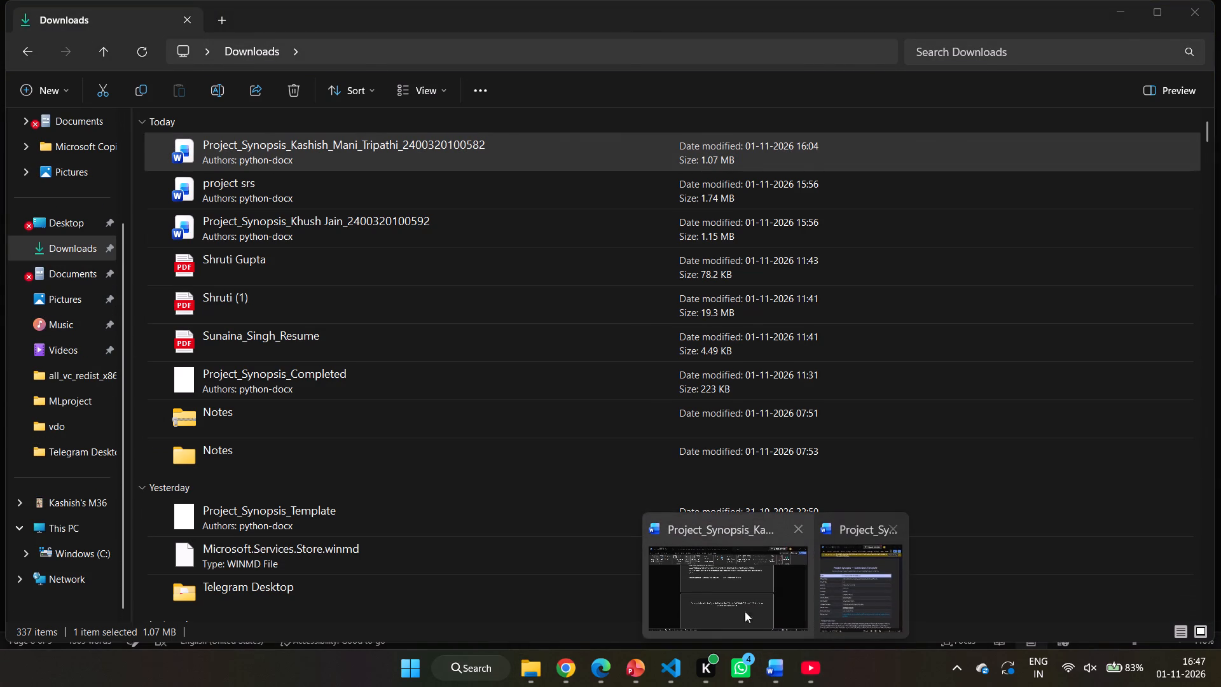
{"action": "left_click", "coordinate": [735, 611]}
{"action": "scroll", "coordinate": [518, 284], "scroll_direction": "up", "scroll_amount": 8}
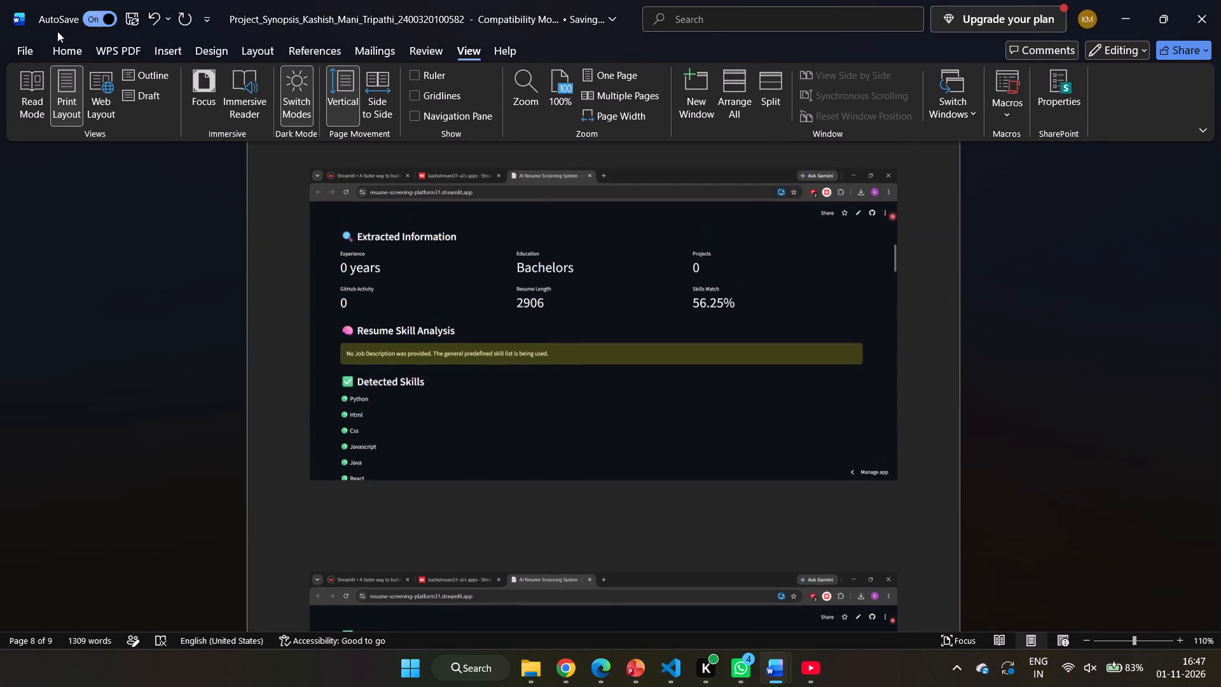
{"action": "left_click", "coordinate": [23, 45]}
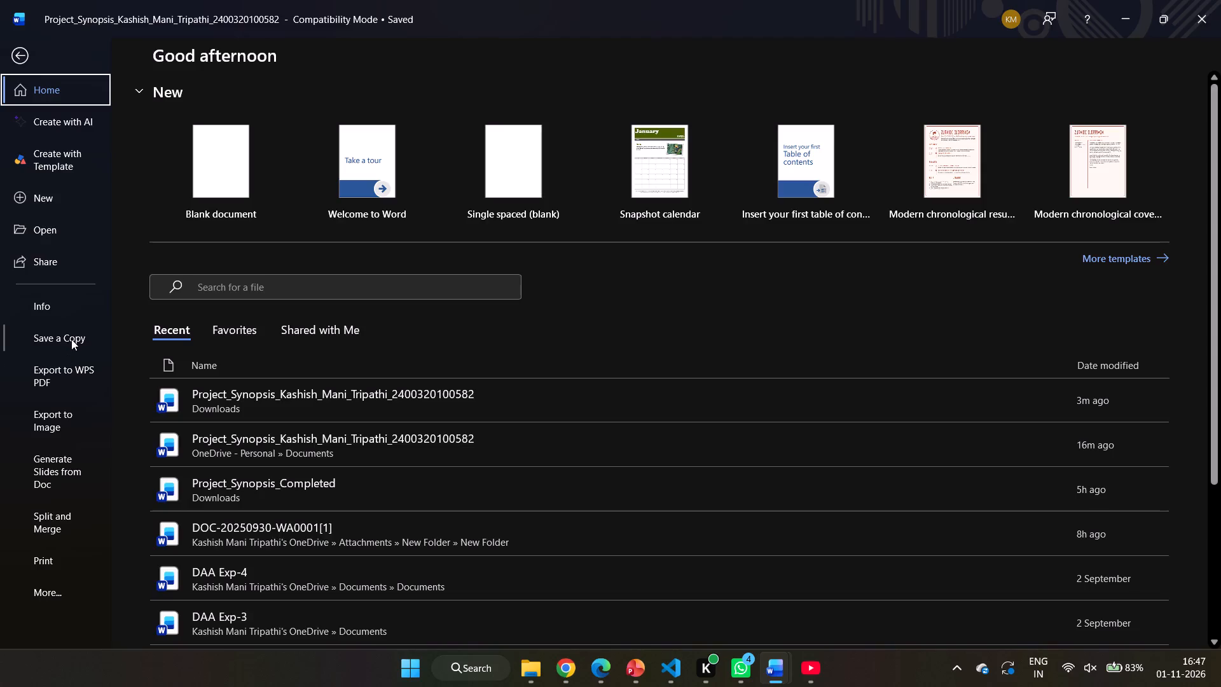
{"action": "left_click", "coordinate": [71, 339]}
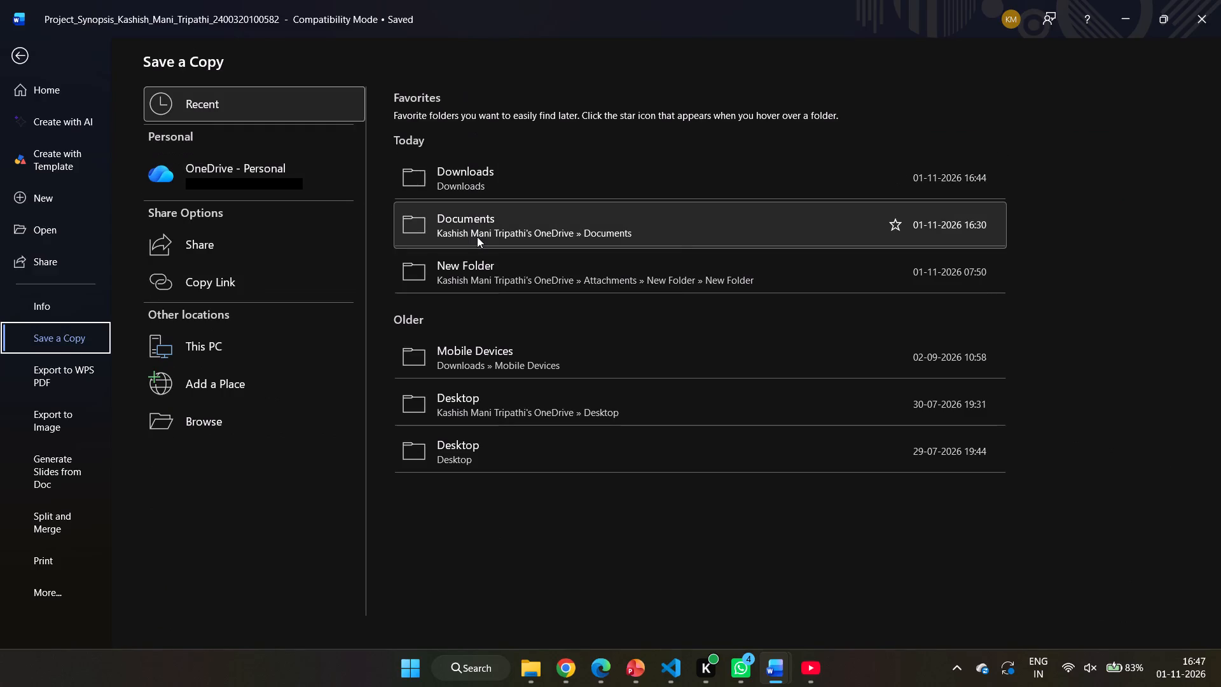
{"action": "left_click", "coordinate": [497, 183]}
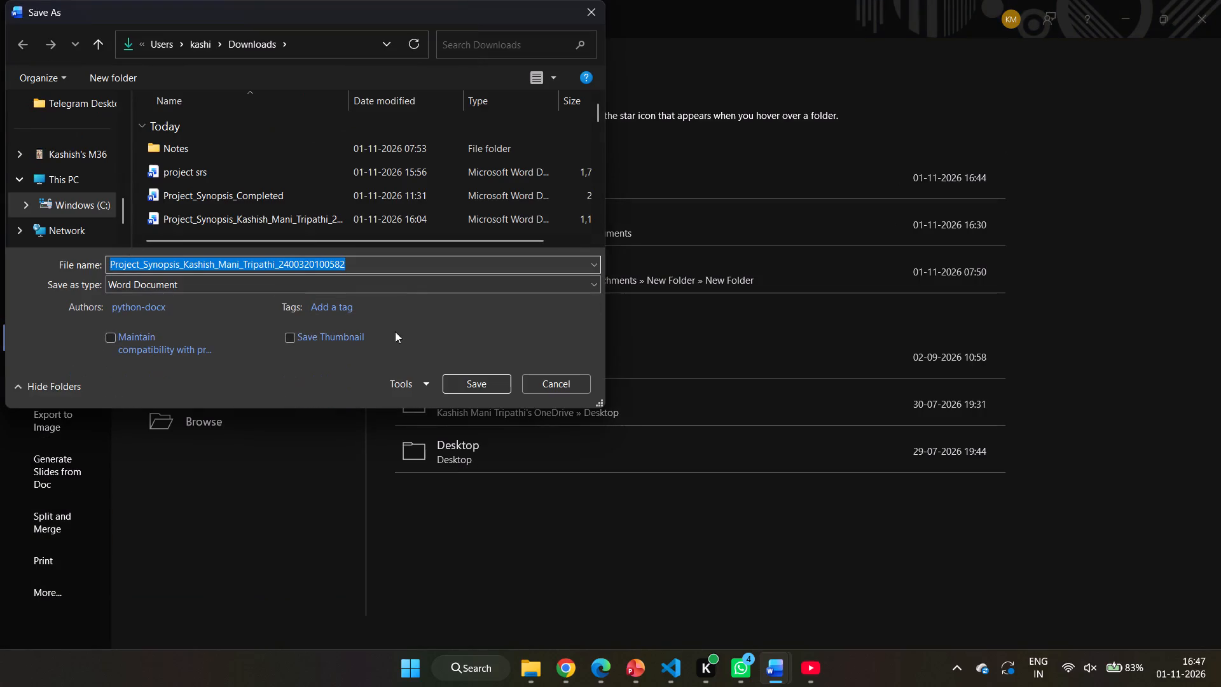
{"action": "left_click", "coordinate": [485, 379]}
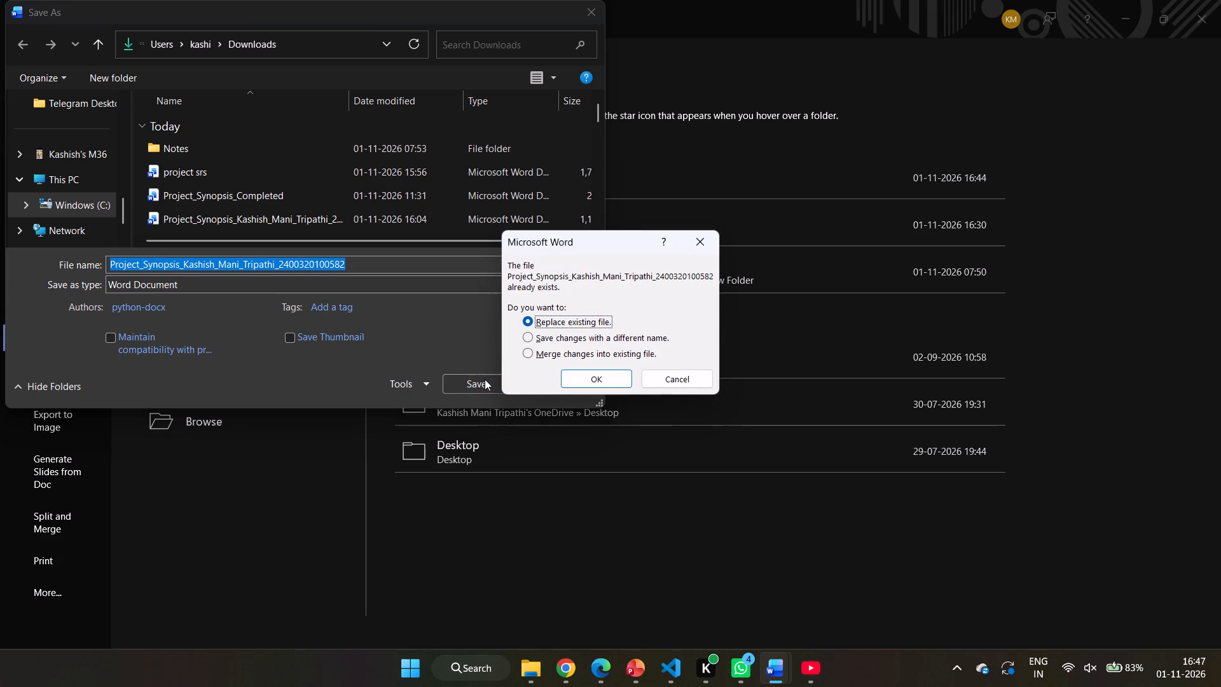
{"action": "left_click", "coordinate": [407, 262]}
{"action": "scroll", "coordinate": [80, 146], "scroll_direction": "up", "scroll_amount": 3}
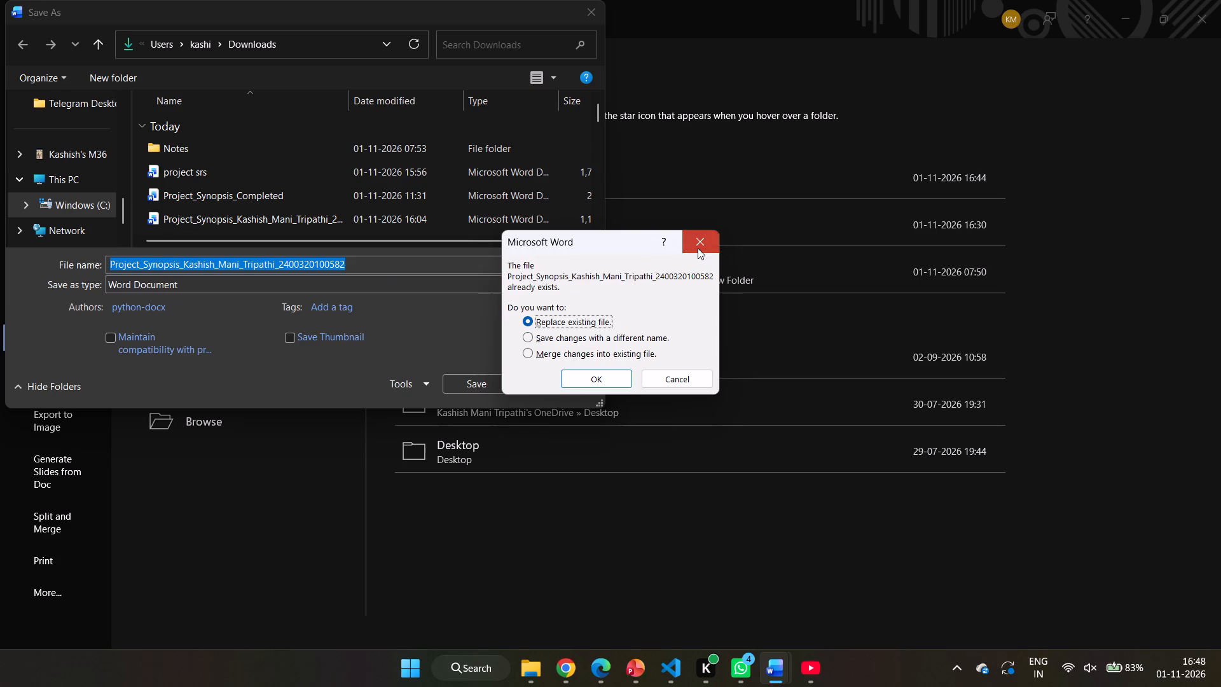
{"action": "left_click", "coordinate": [698, 248]}
Save the synopsis copy as a Word document in the OneDrive Desktop folder, with "(1)" appended to its file name.
{"action": "scroll", "coordinate": [59, 145], "scroll_direction": "up", "scroll_amount": 10}
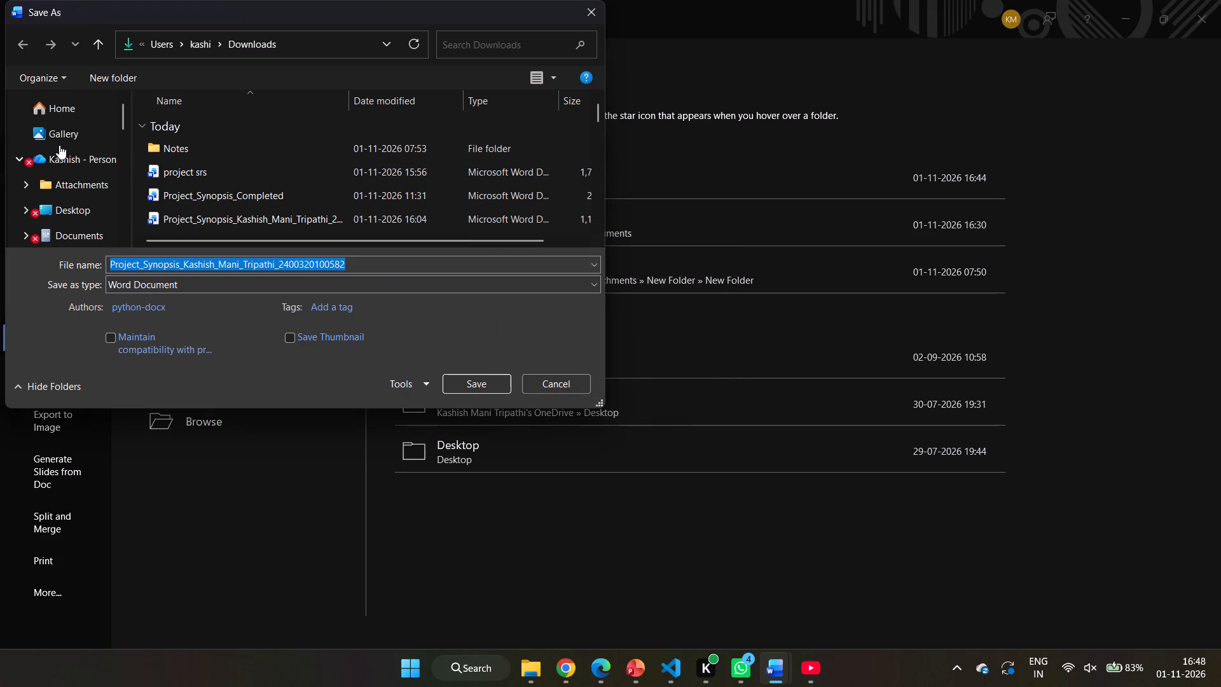
{"action": "left_click", "coordinate": [65, 211]}
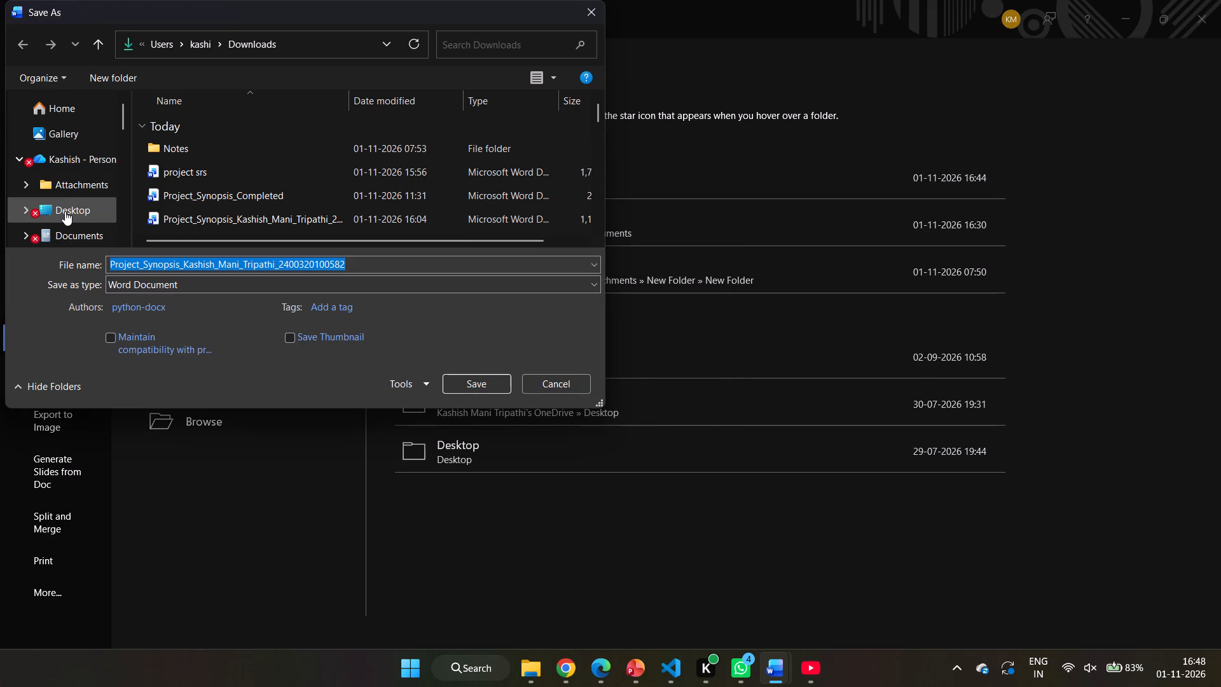
{"action": "left_click", "coordinate": [370, 264]}
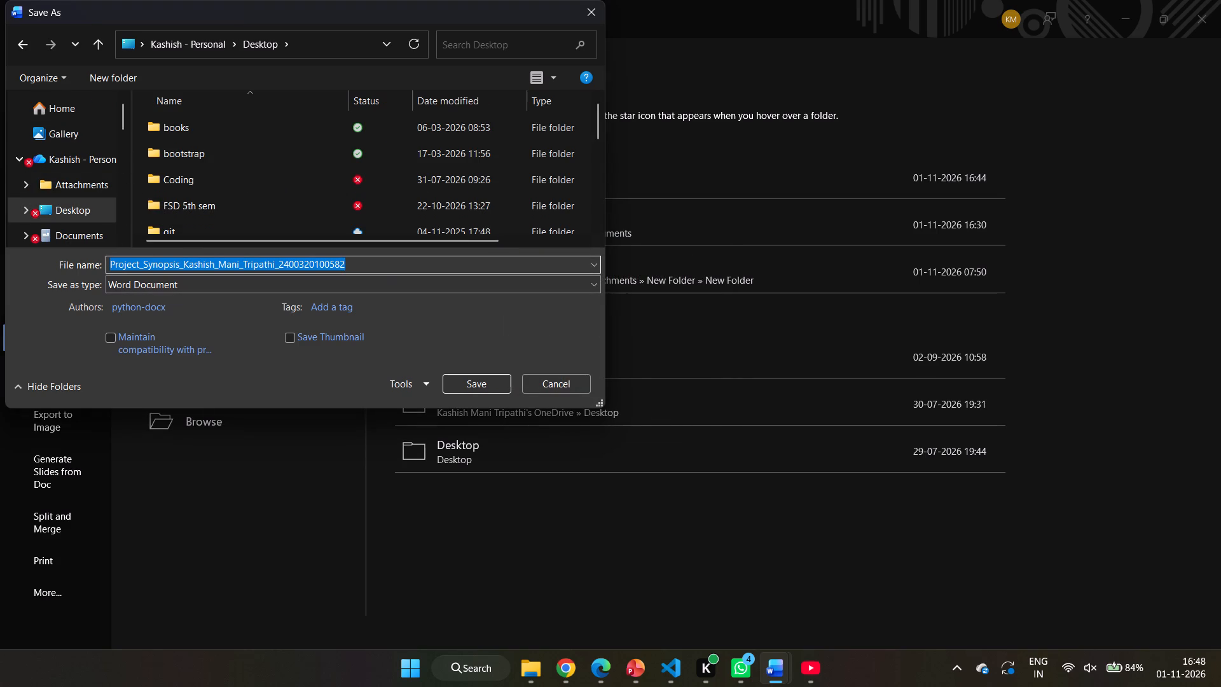
{"action": "key", "text": "shift+parenleft"}
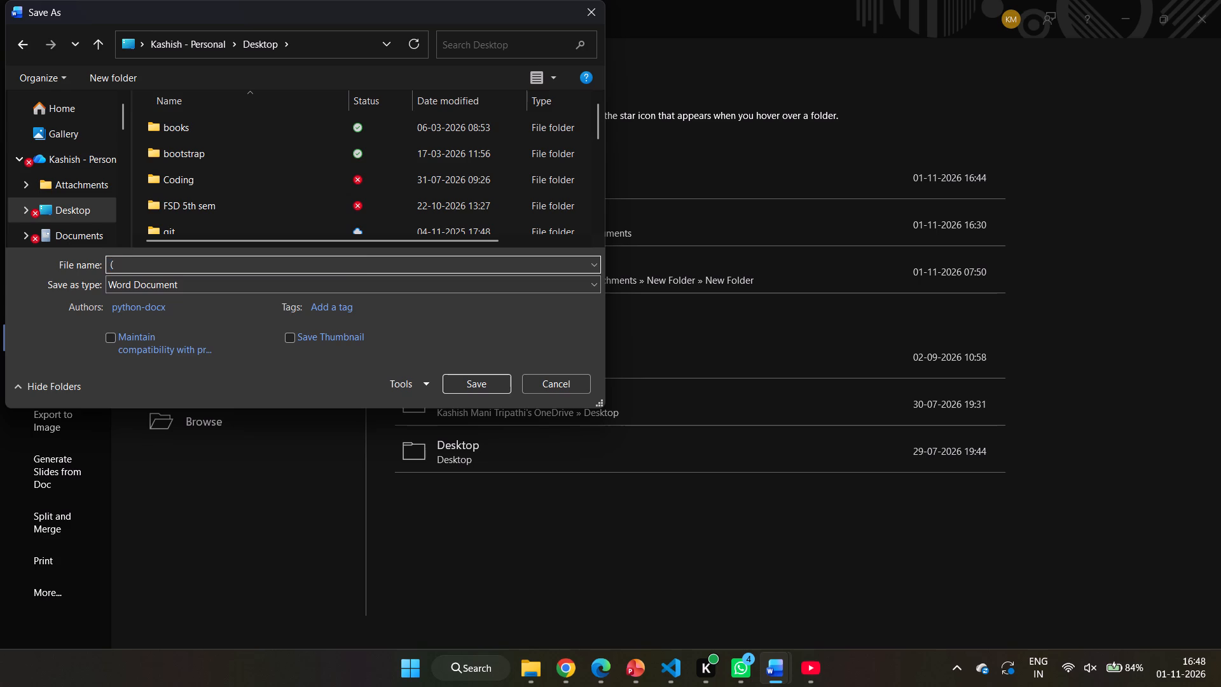
{"action": "key", "text": "ctrl+z"}
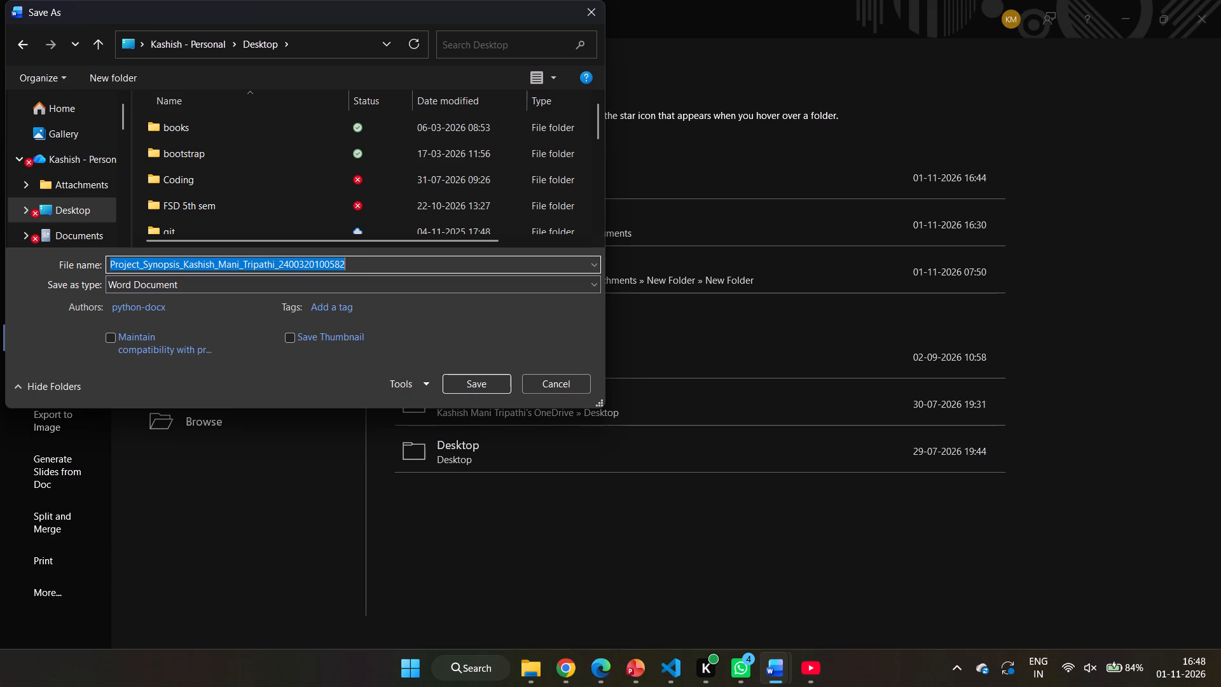
{"action": "left_click", "coordinate": [370, 264]}
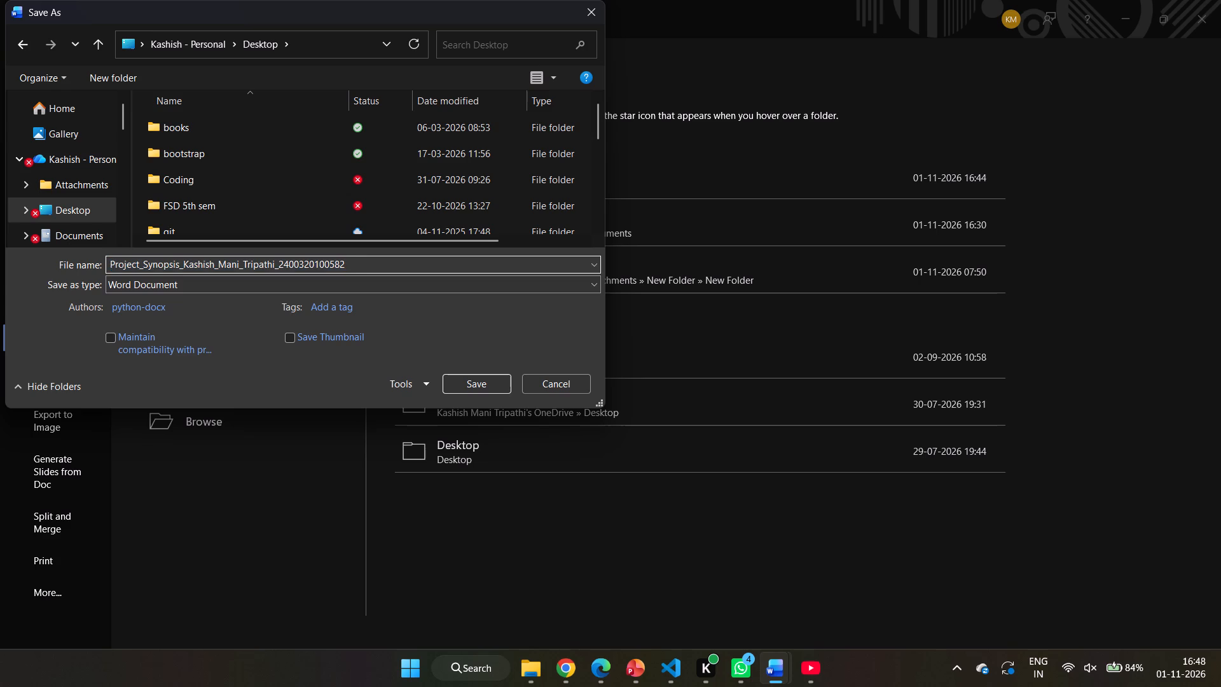
{"action": "type", "text": "(1"}
{"action": "key", "text": "shift+parenright"}
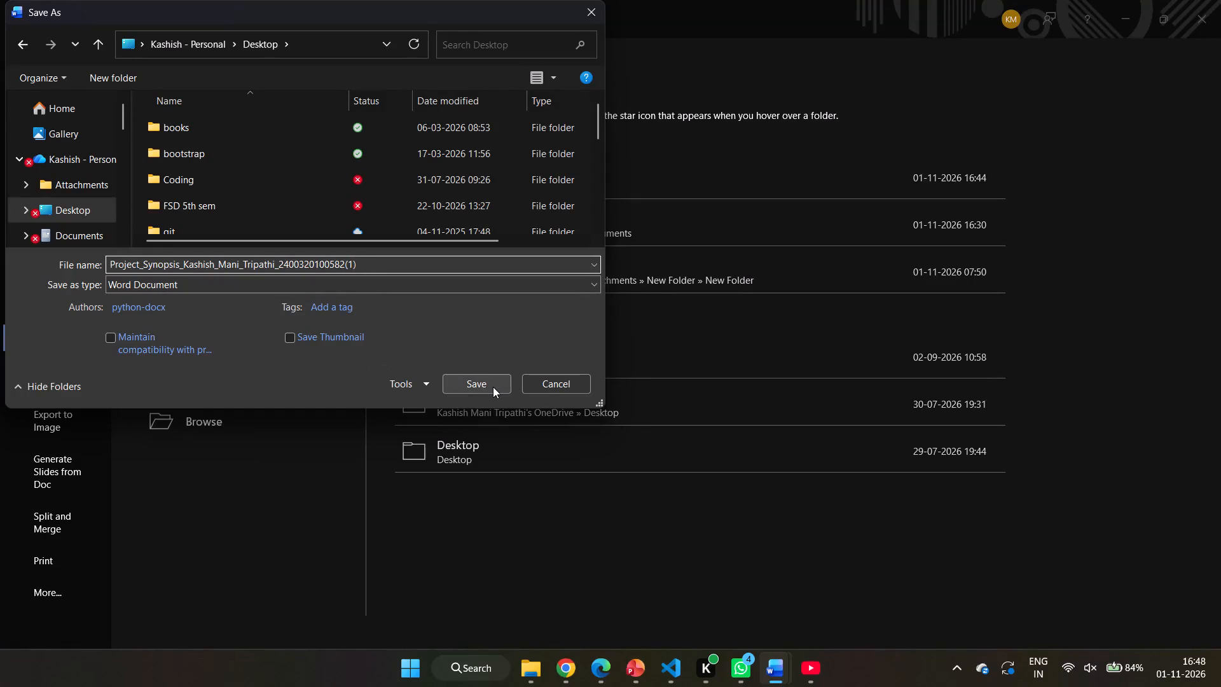
{"action": "left_click", "coordinate": [493, 387]}
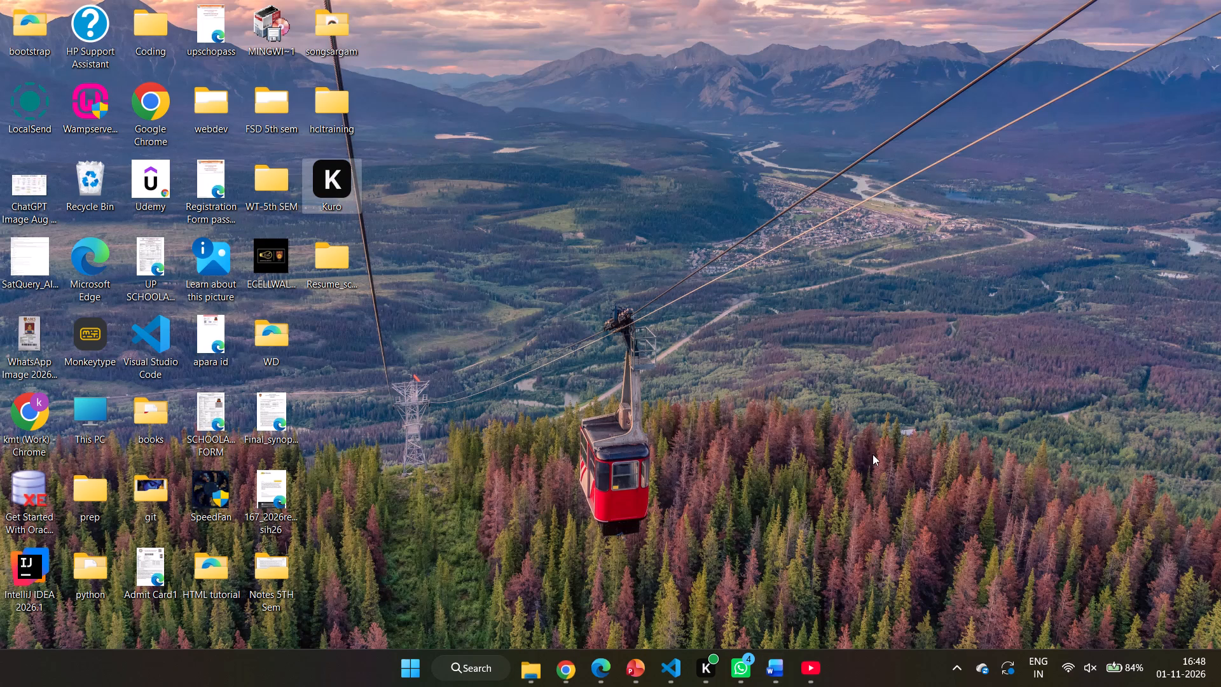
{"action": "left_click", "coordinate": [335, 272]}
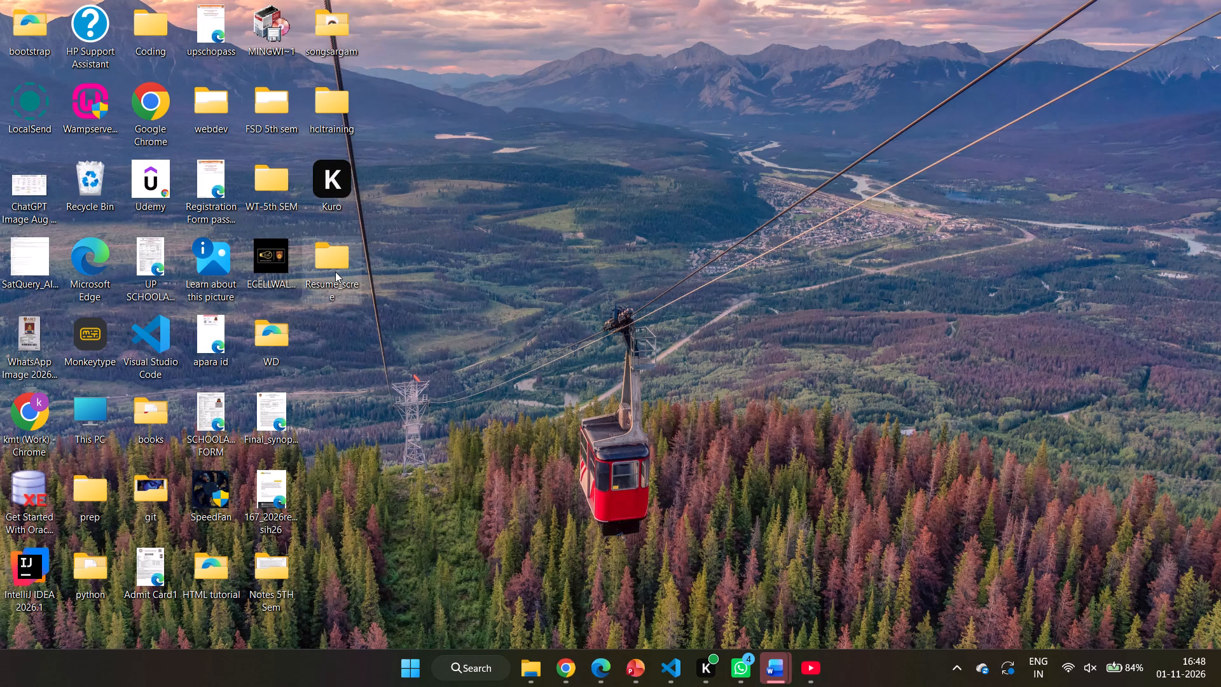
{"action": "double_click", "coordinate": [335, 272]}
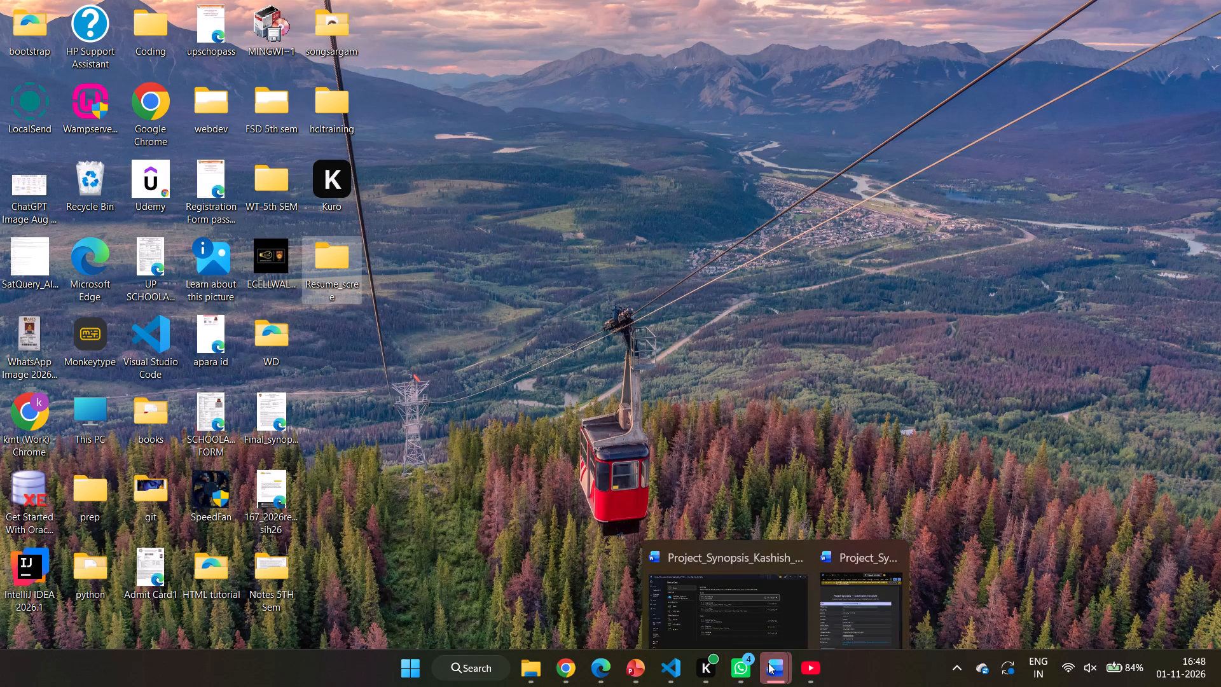
Return to Word and accept upgrading the saved copy to the newest file format.
{"action": "left_click", "coordinate": [760, 607]}
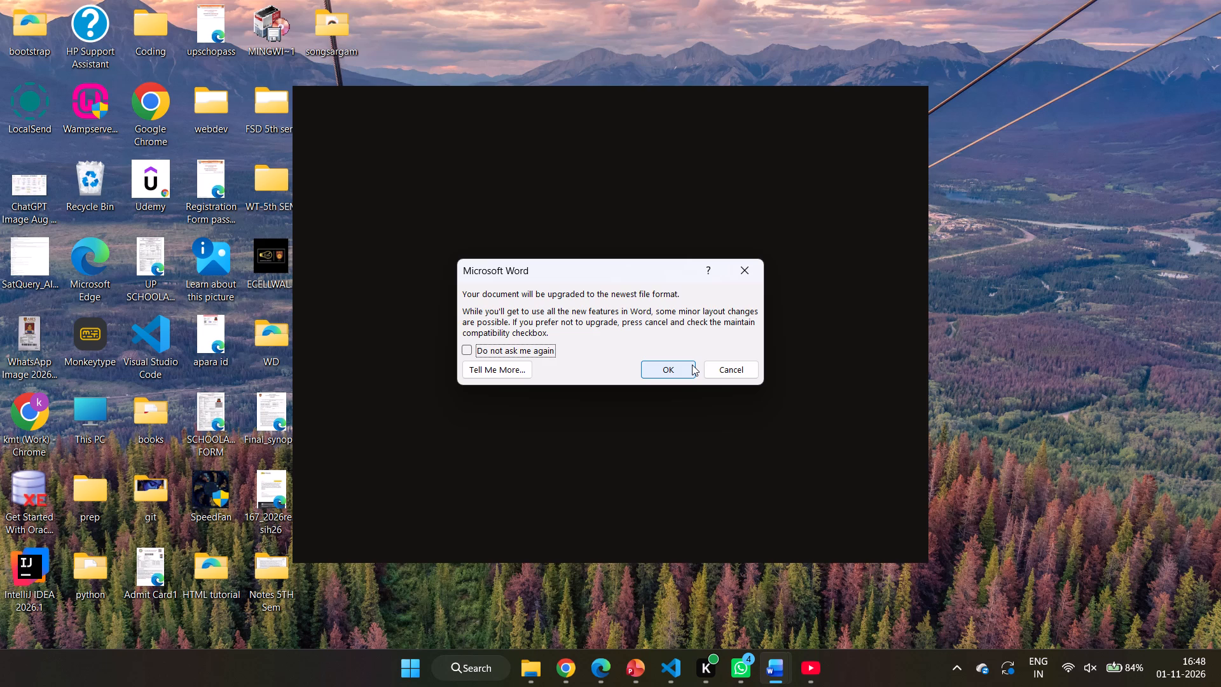
{"action": "left_click", "coordinate": [692, 364]}
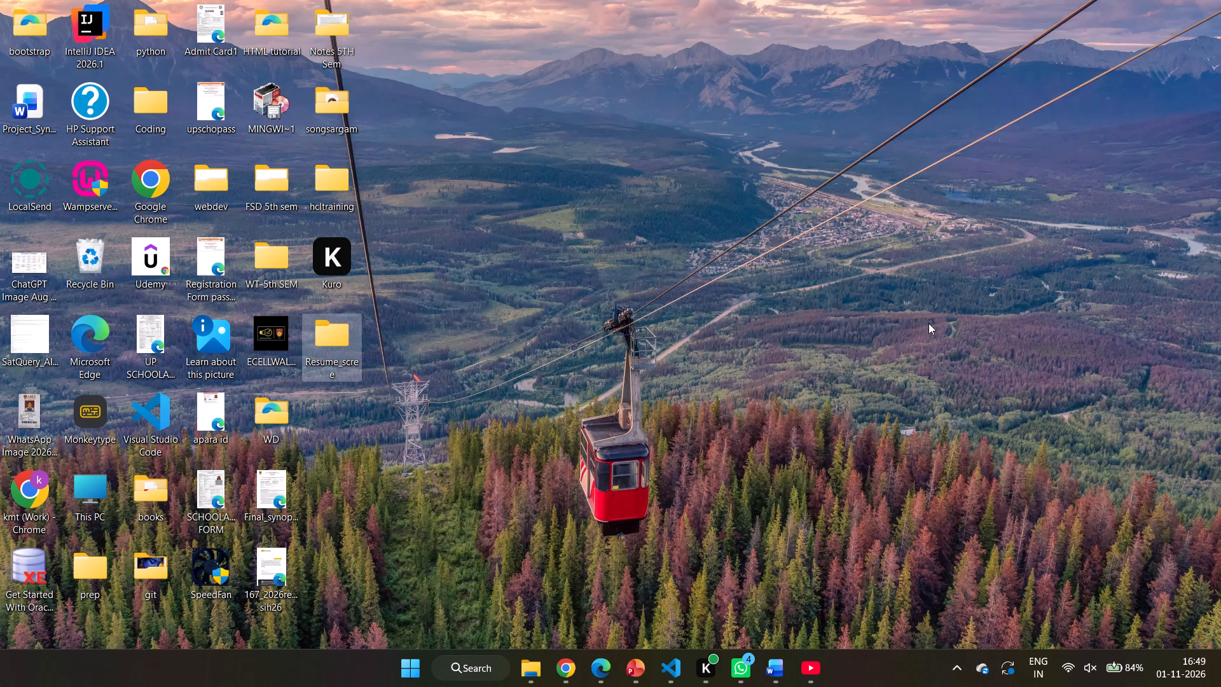
Open the Final_synopsis PDF from the desktop in Edge.
{"action": "double_click", "coordinate": [275, 483]}
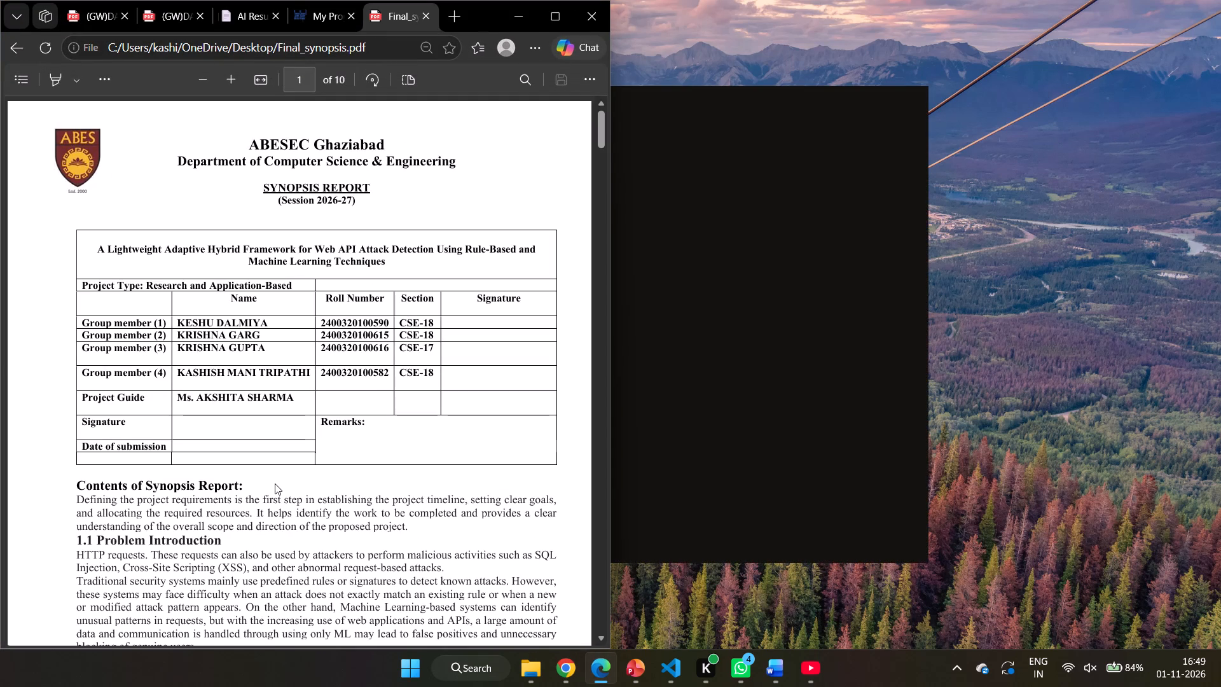
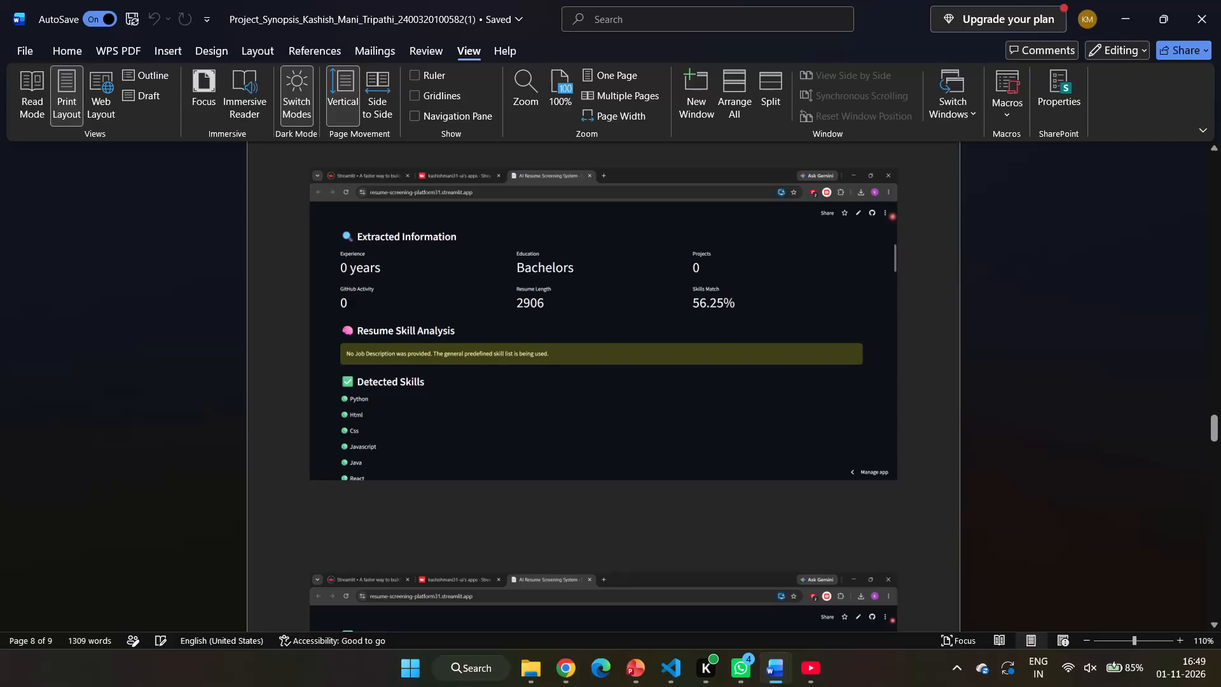
Save a copy of the project synopsis as a Word Document in the OneDrive - Personal root folder, keeping the suggested file name.
{"action": "scroll", "coordinate": [378, 338], "scroll_direction": "up", "scroll_amount": 8}
{"action": "scroll", "coordinate": [378, 338], "scroll_direction": "up", "scroll_amount": 13}
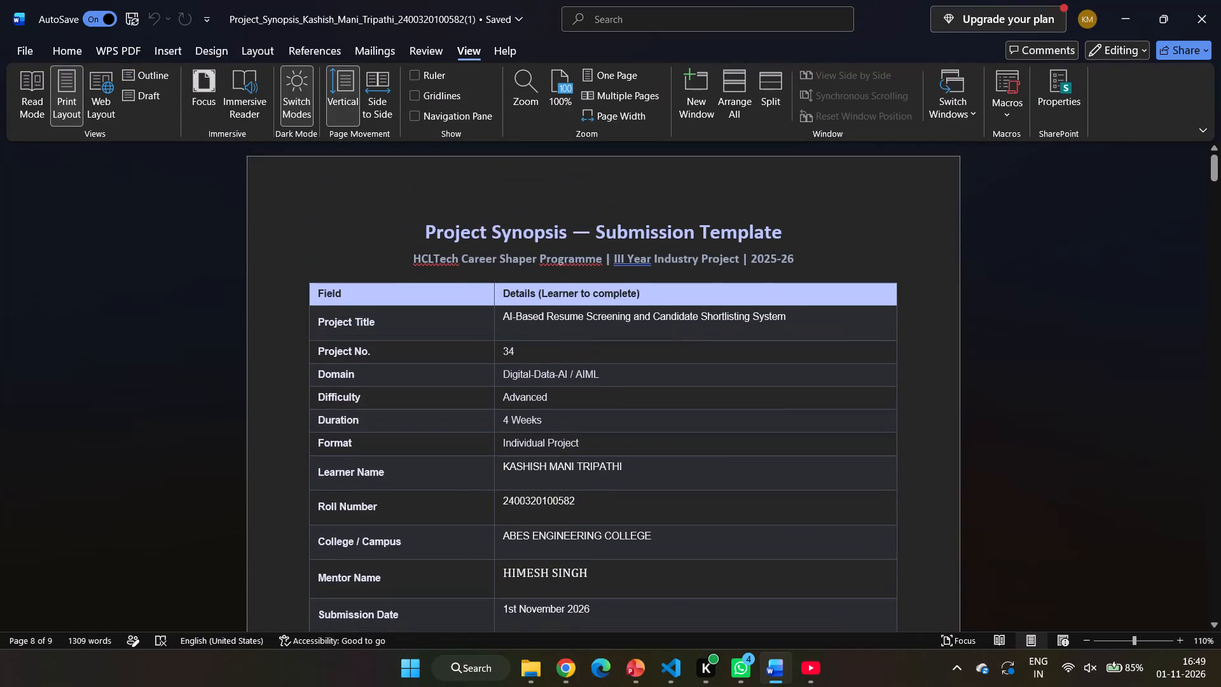
{"action": "left_click", "coordinate": [24, 48]}
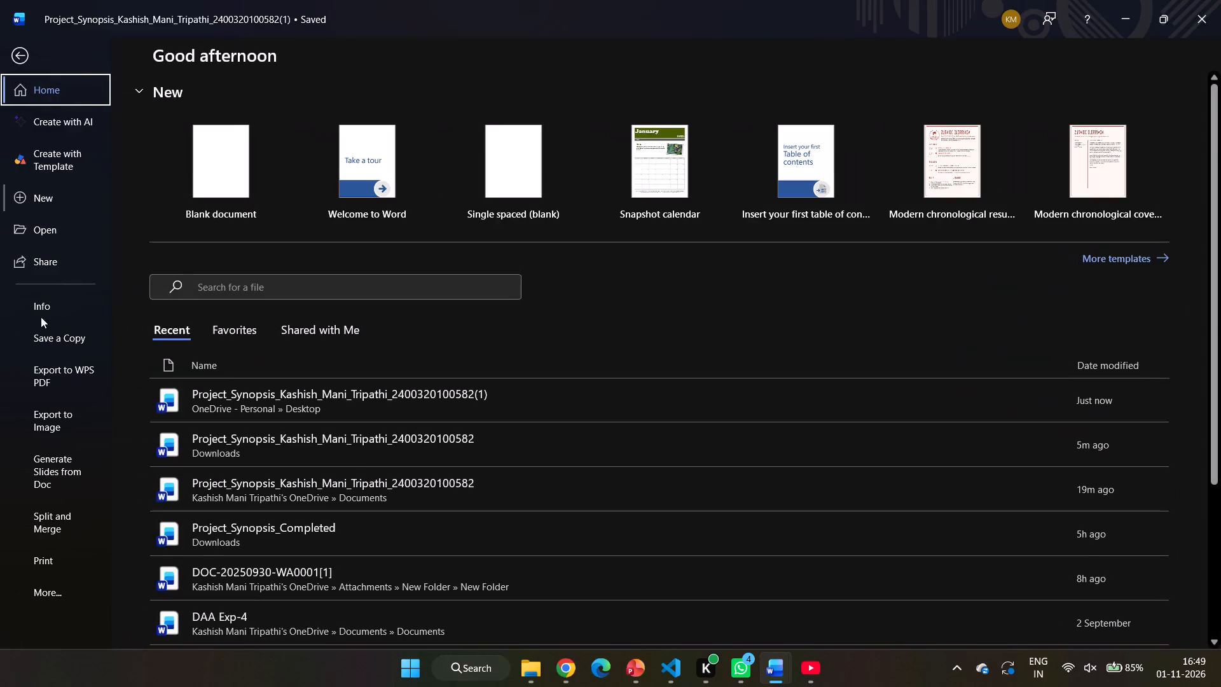
{"action": "left_click", "coordinate": [52, 335]}
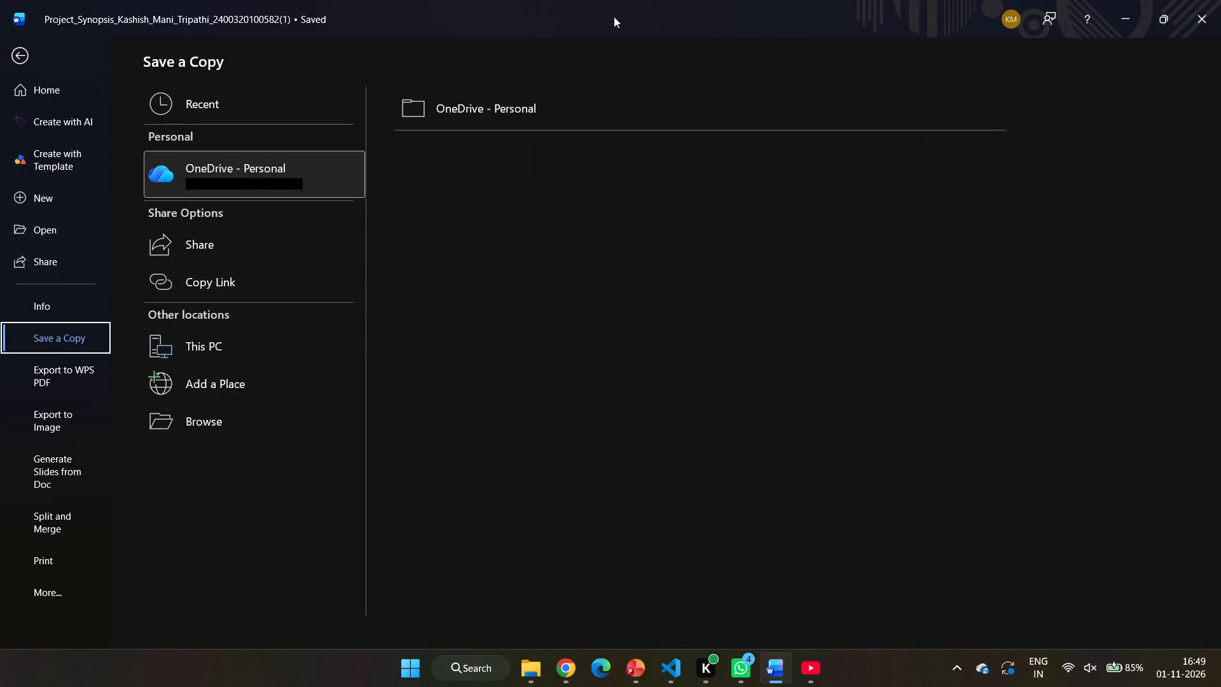
{"action": "left_click", "coordinate": [78, 338]}
{"action": "left_click", "coordinate": [429, 104]}
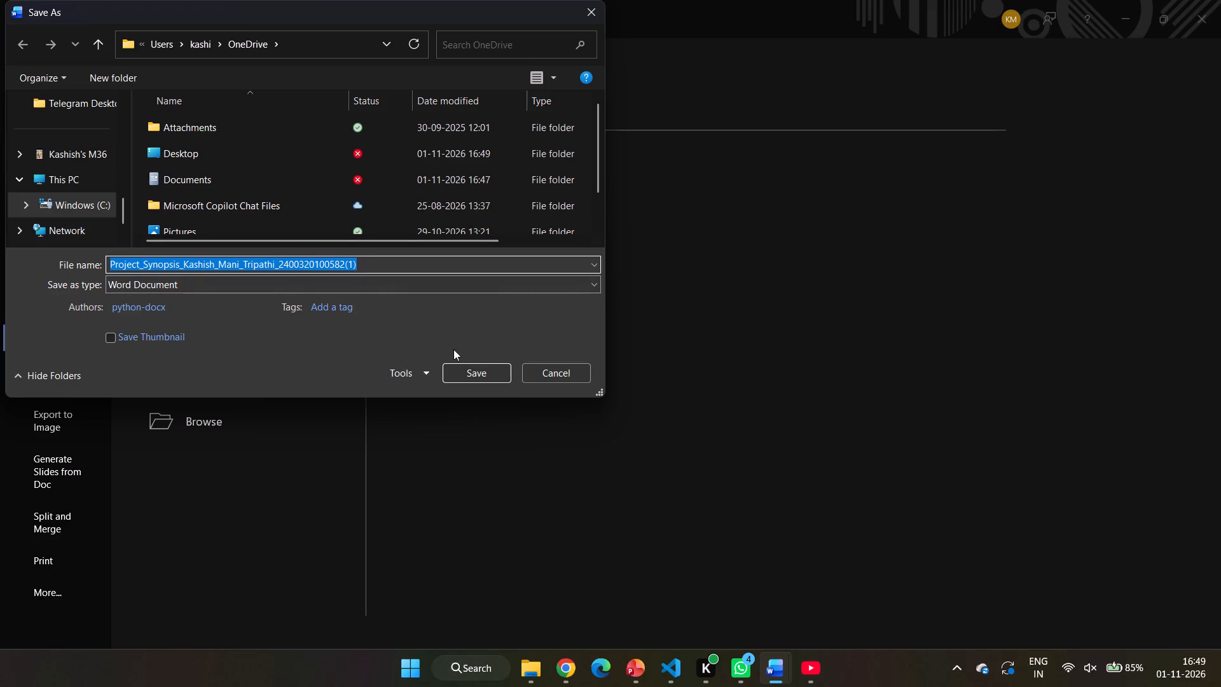
{"action": "left_click", "coordinate": [478, 370]}
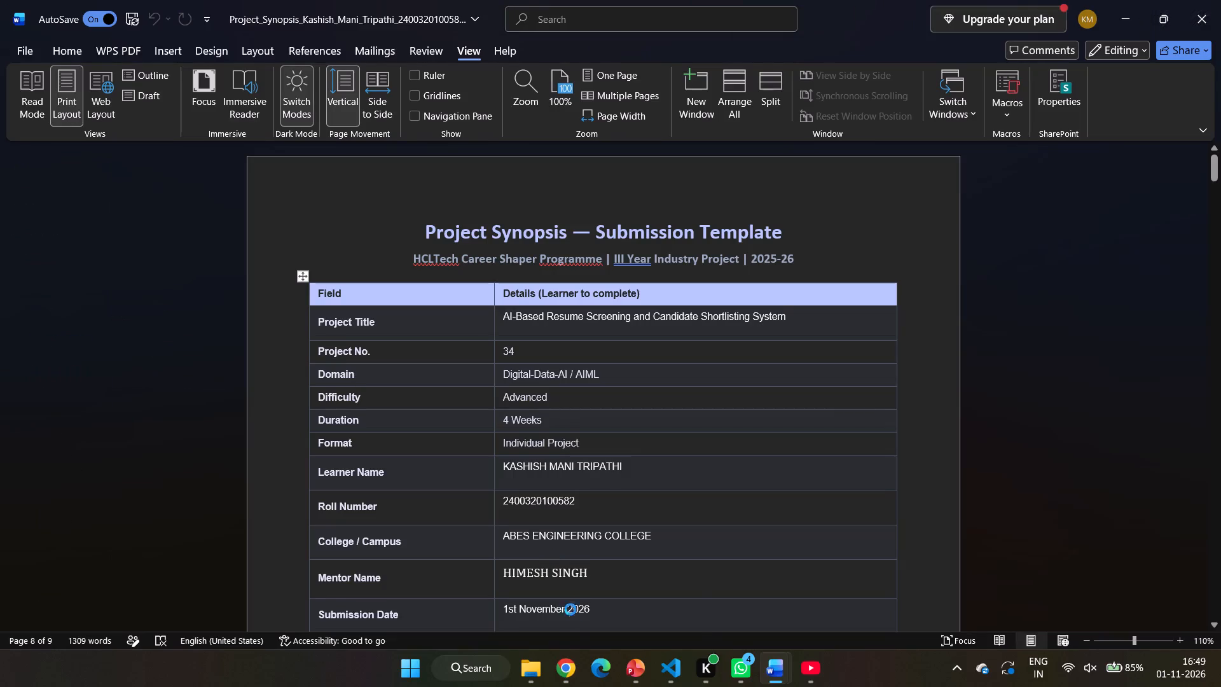
In File Explorer, look for the saved synopsis on the Windows (C:) drive, searching by the learner's first name, and close the window.
{"action": "left_click", "coordinate": [524, 665]}
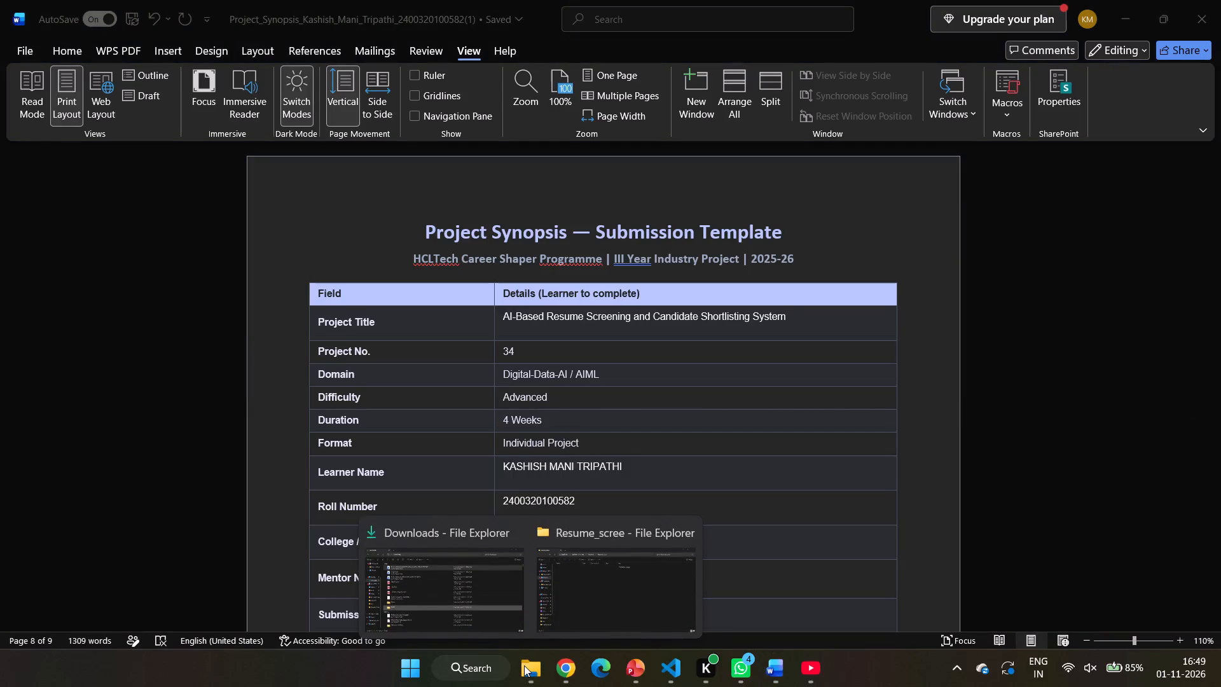
{"action": "left_click", "coordinate": [469, 590]}
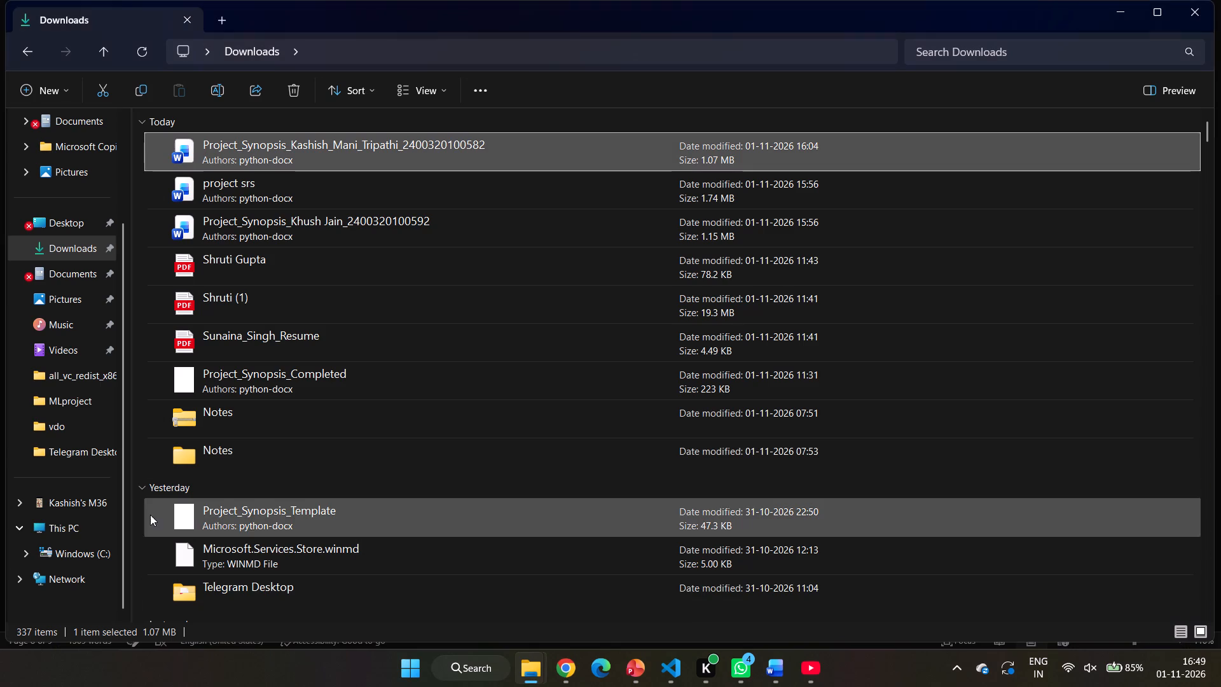
{"action": "left_click", "coordinate": [88, 564]}
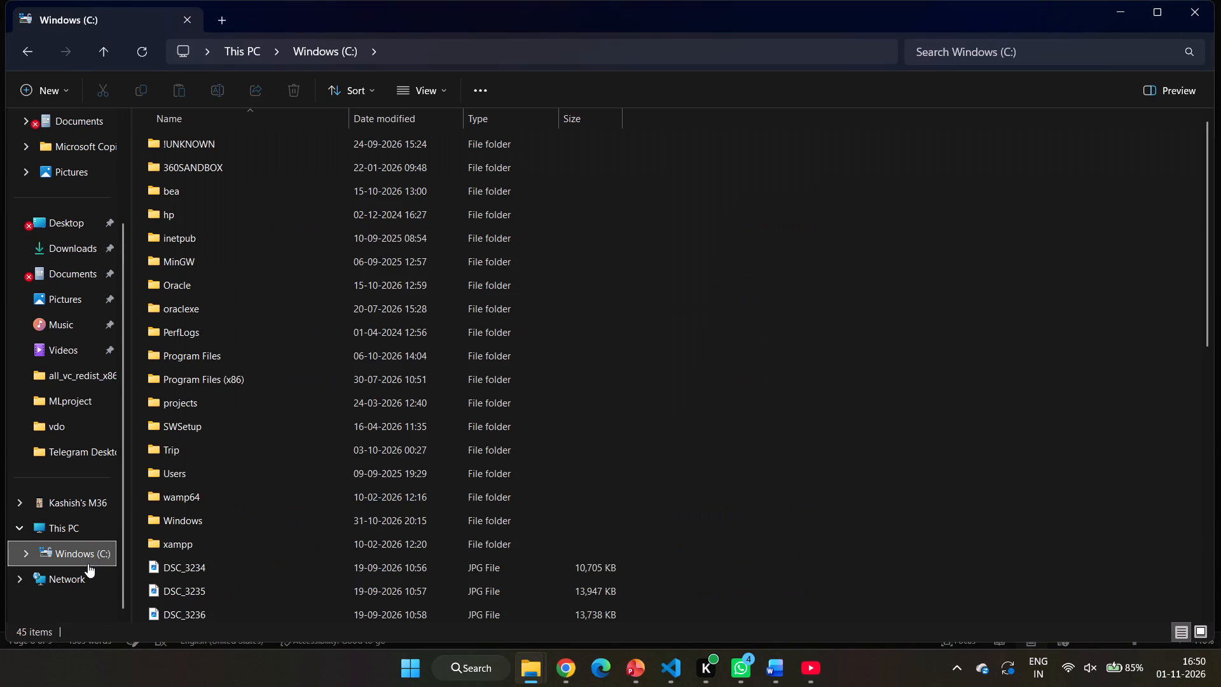
{"action": "scroll", "coordinate": [291, 497], "scroll_direction": "down", "scroll_amount": 8}
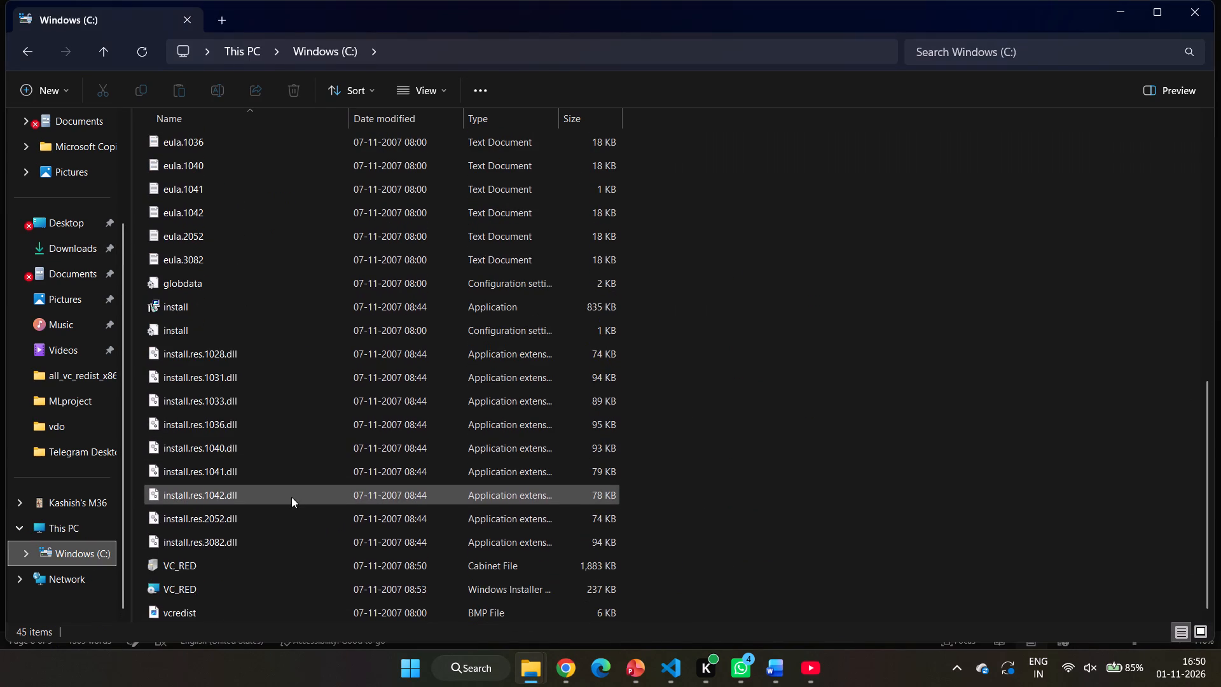
{"action": "scroll", "coordinate": [291, 497], "scroll_direction": "down", "scroll_amount": 6}
{"action": "scroll", "coordinate": [291, 497], "scroll_direction": "up", "scroll_amount": 16}
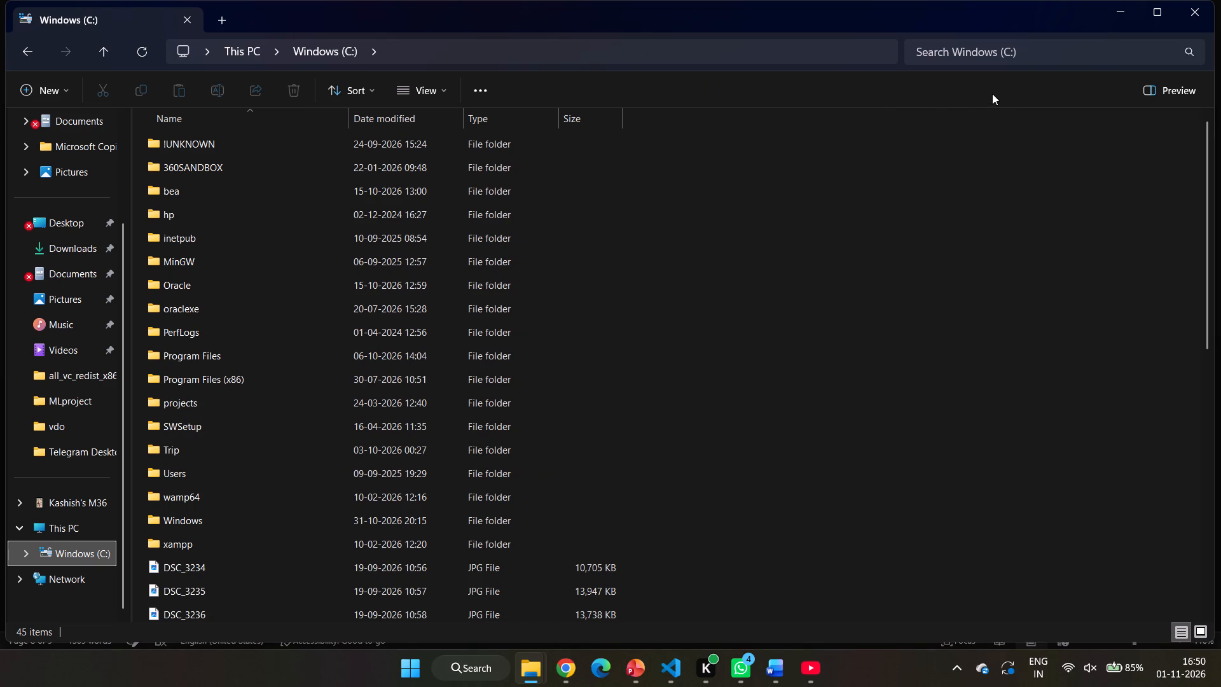
{"action": "left_click", "coordinate": [1033, 46]}
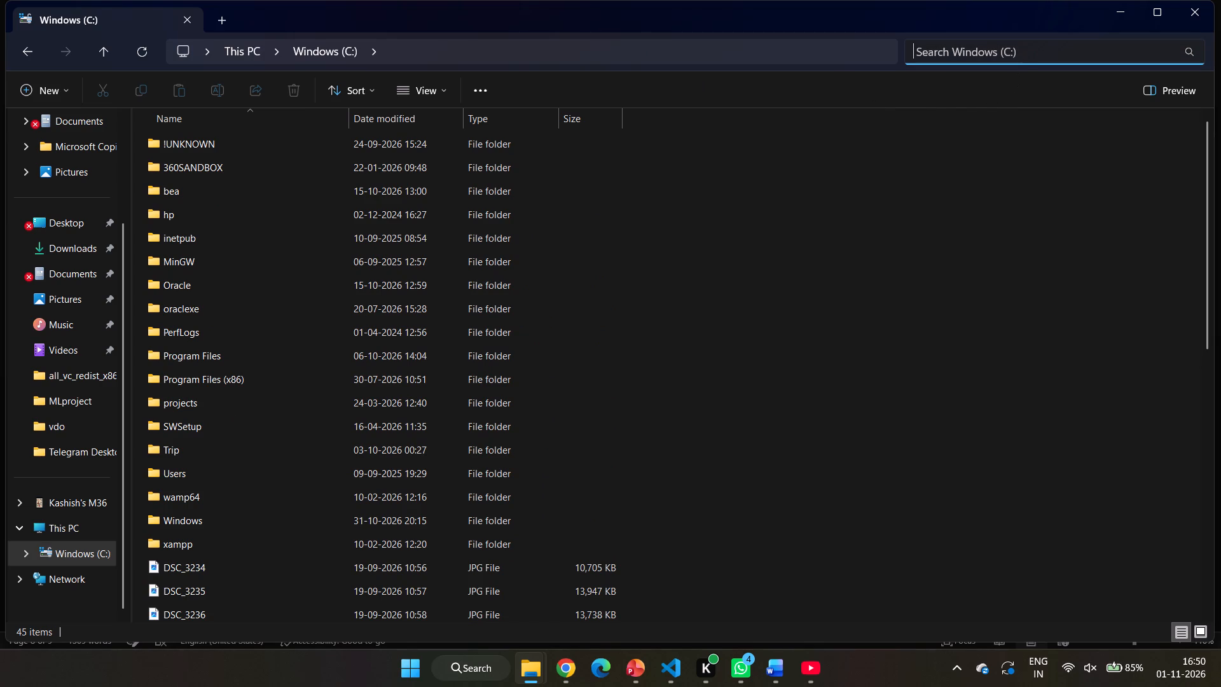
{"action": "key", "text": "k"}
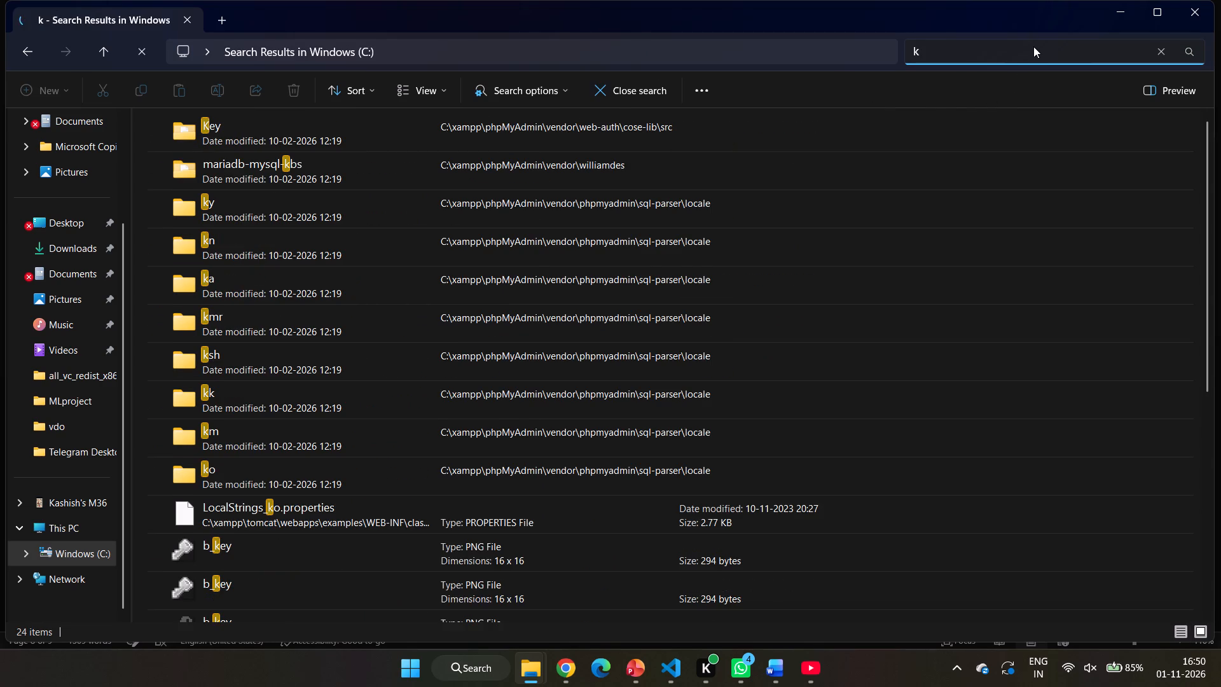
{"action": "type", "text": "ashish"}
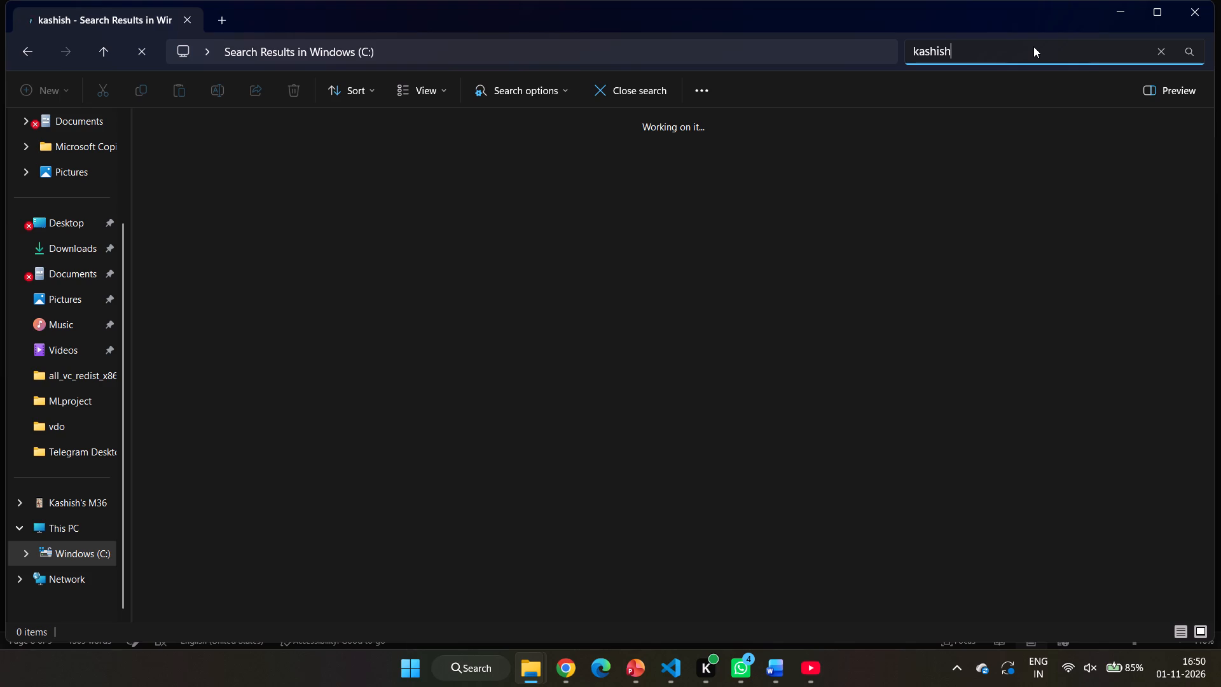
{"action": "left_click", "coordinate": [1157, 60]}
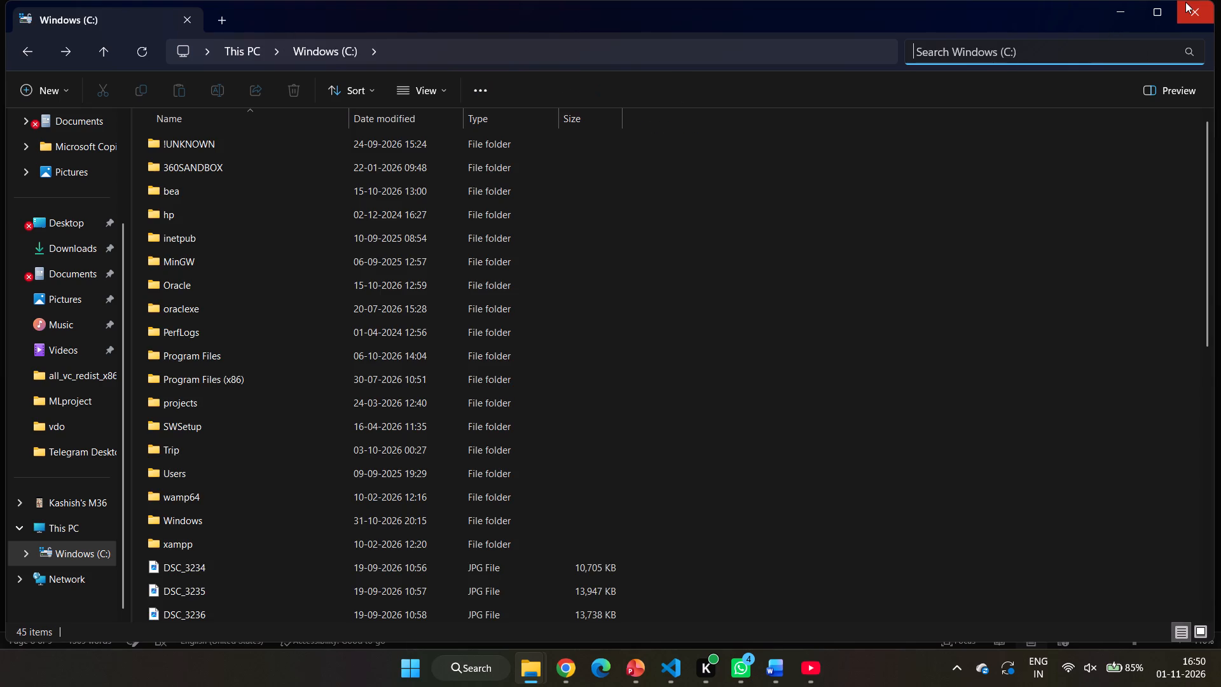
{"action": "left_click", "coordinate": [1197, 6]}
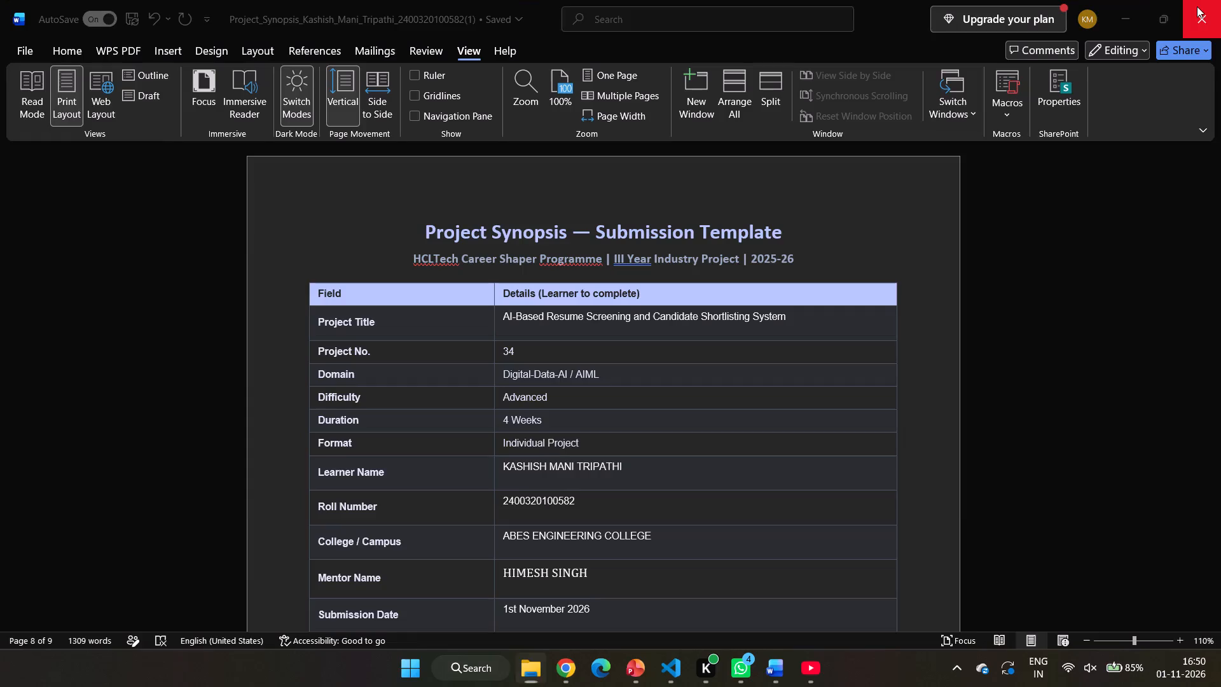
Save a copy of the synopsis as a Word Document in the OneDrive Desktop folder, replacing the existing file.
{"action": "left_click", "coordinate": [21, 50]}
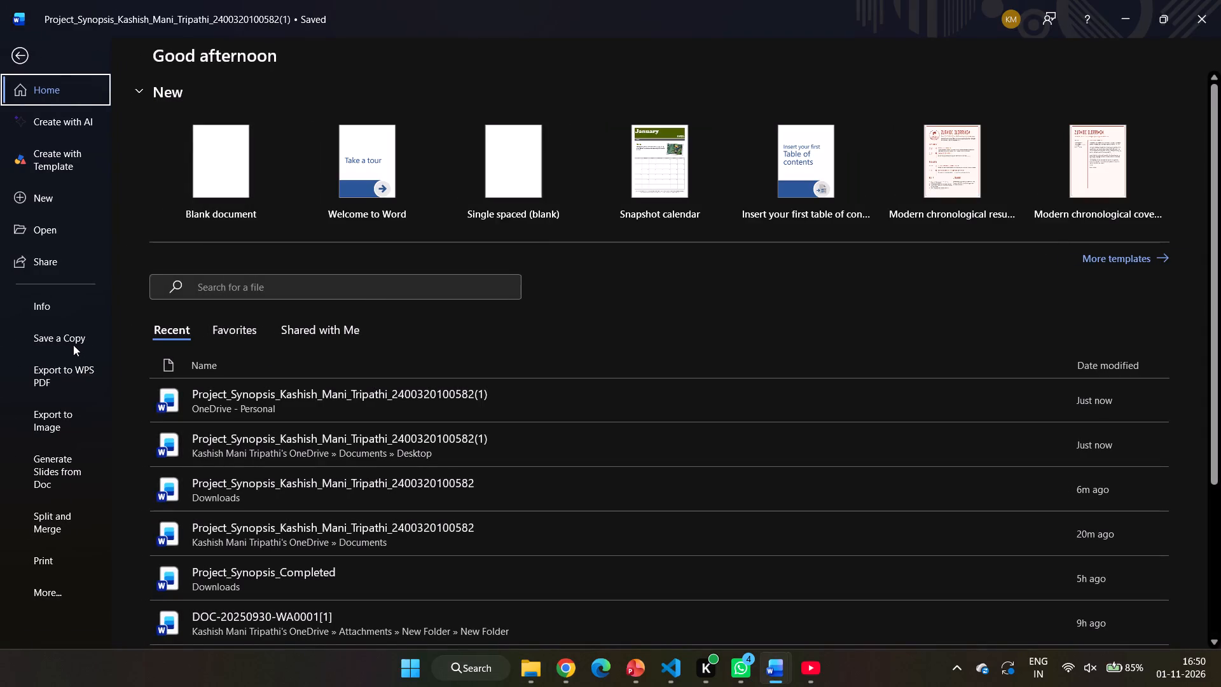
{"action": "left_click", "coordinate": [73, 345]}
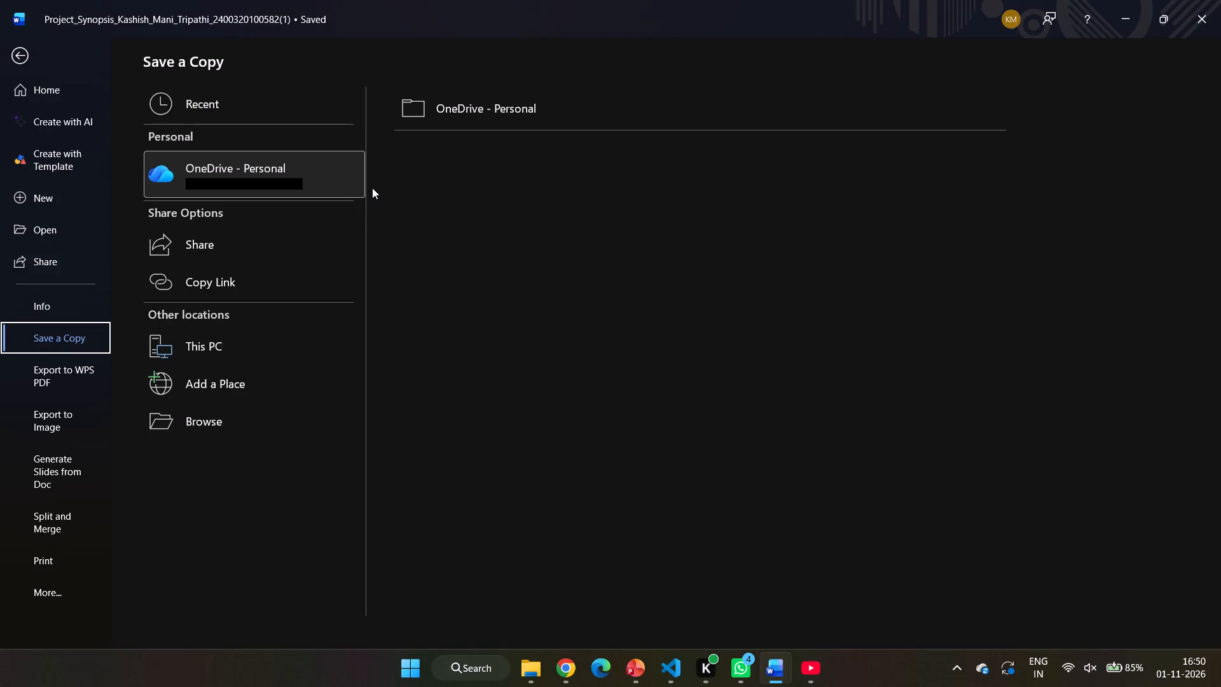
{"action": "left_click", "coordinate": [293, 172]}
{"action": "left_click", "coordinate": [293, 172]}
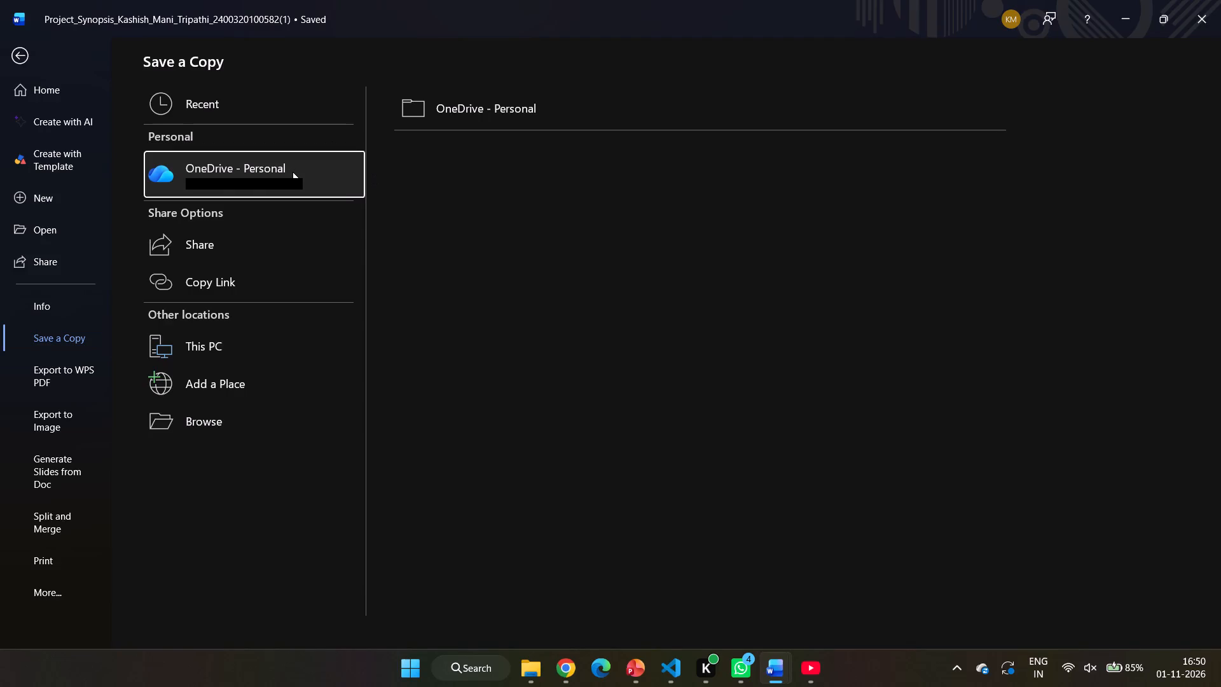
{"action": "left_click", "coordinate": [479, 106]}
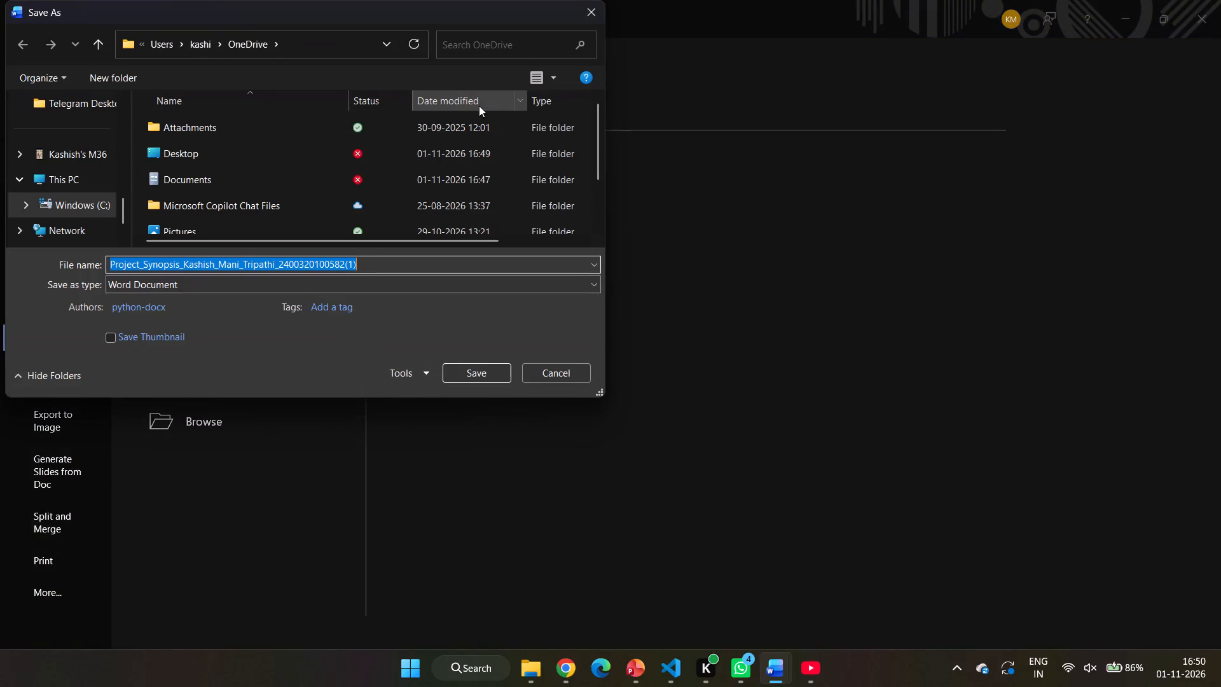
{"action": "left_click", "coordinate": [255, 157]}
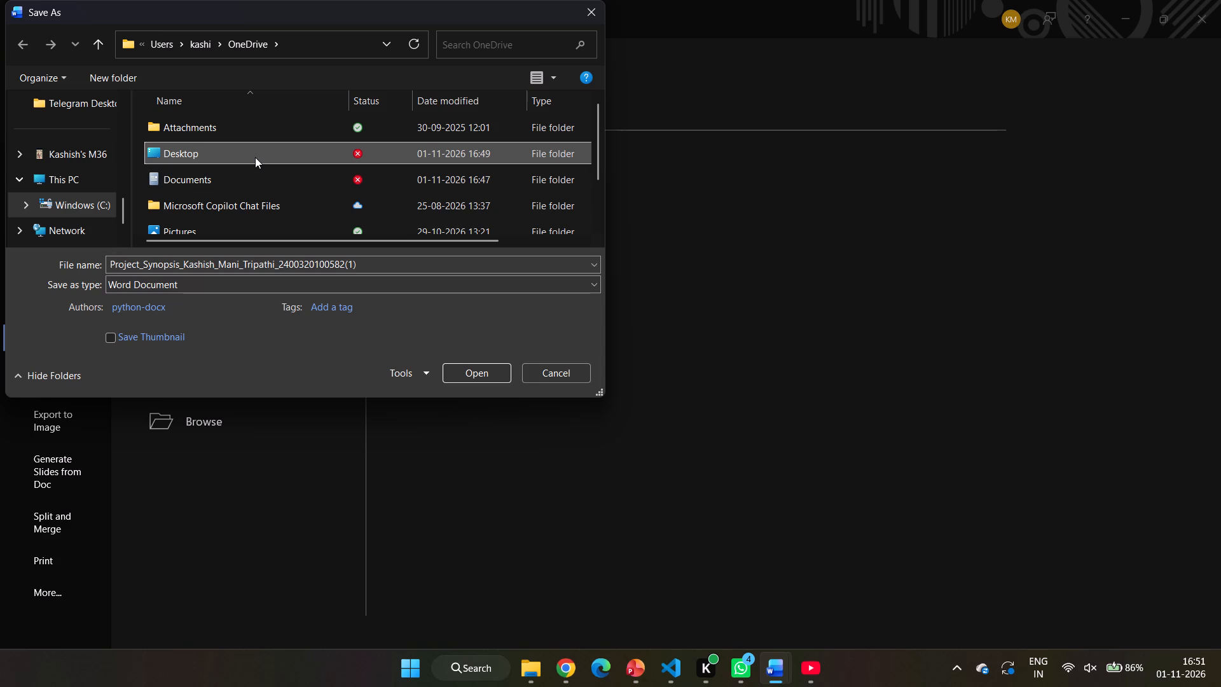
{"action": "left_click", "coordinate": [467, 368]}
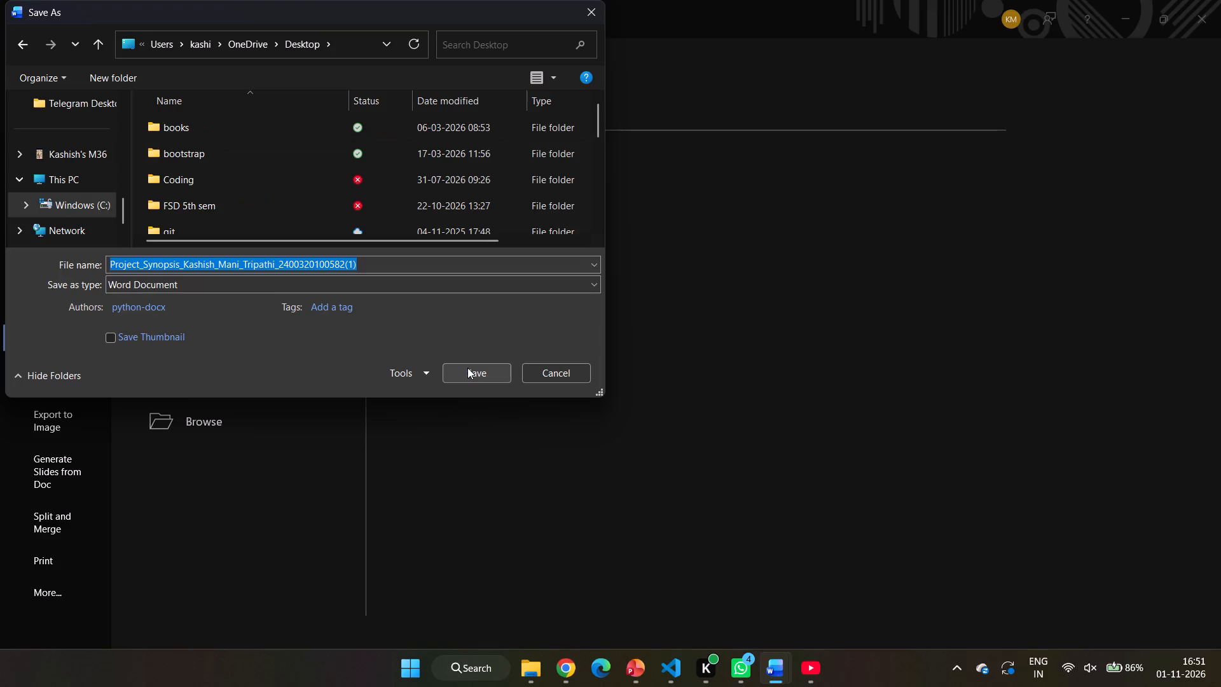
{"action": "left_click", "coordinate": [467, 368]}
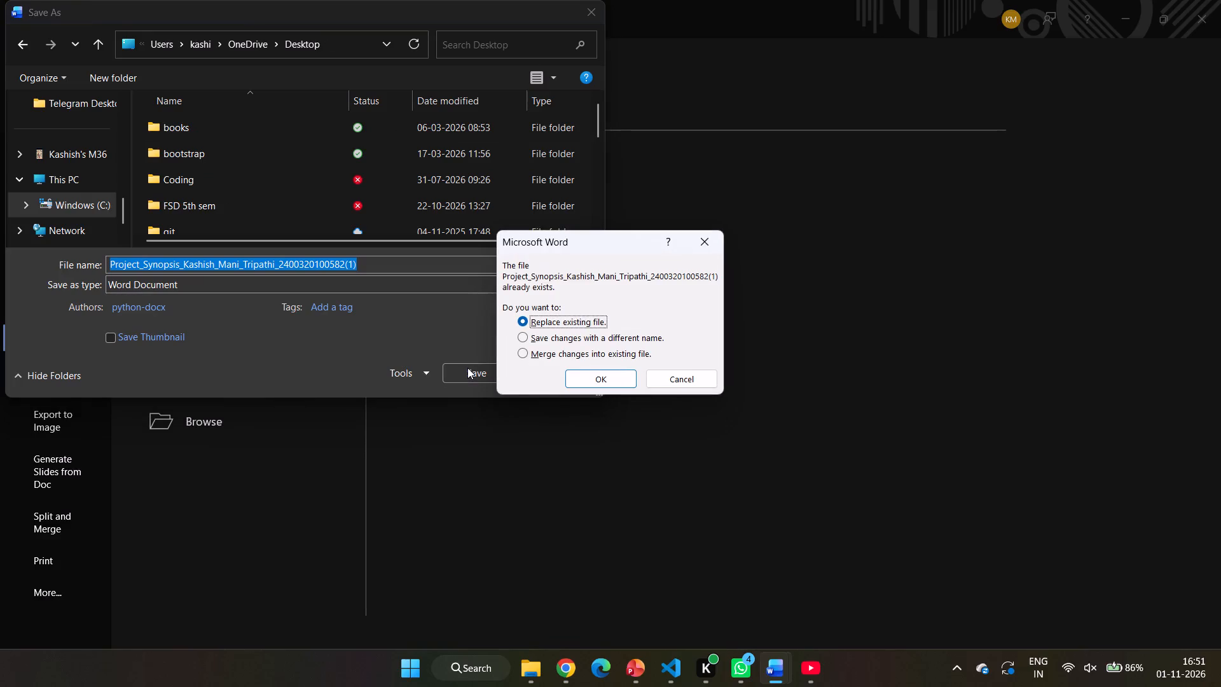
{"action": "left_click", "coordinate": [592, 374]}
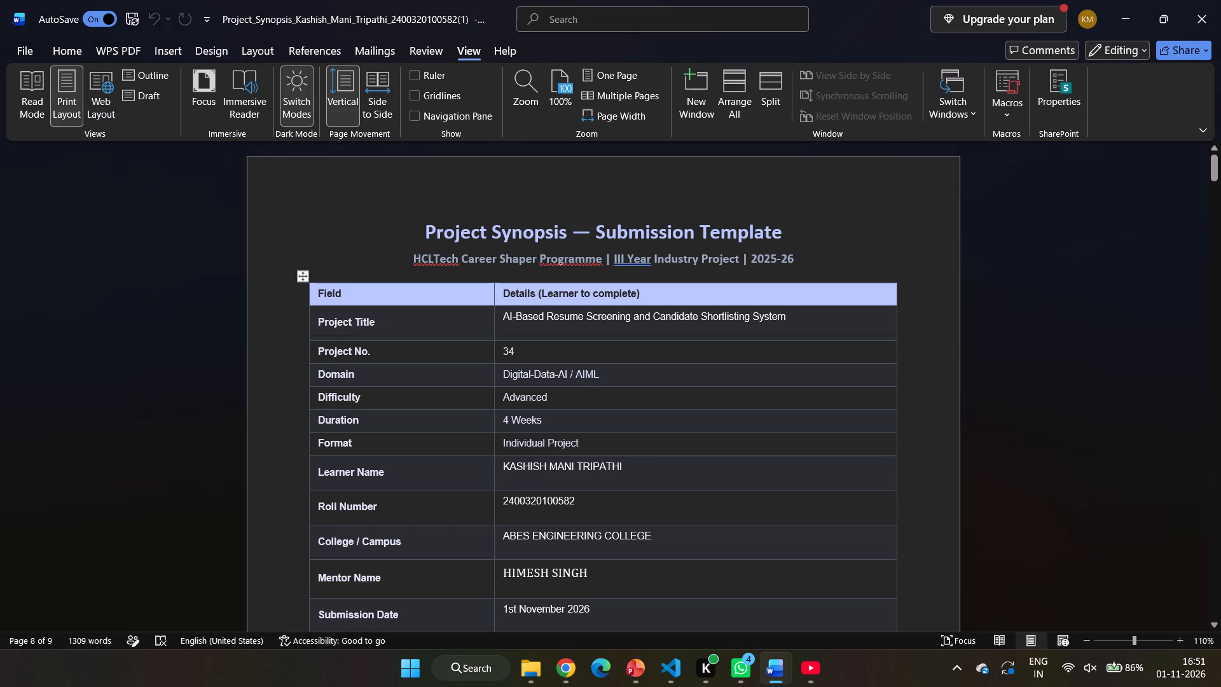
{"action": "left_click", "coordinate": [592, 374]}
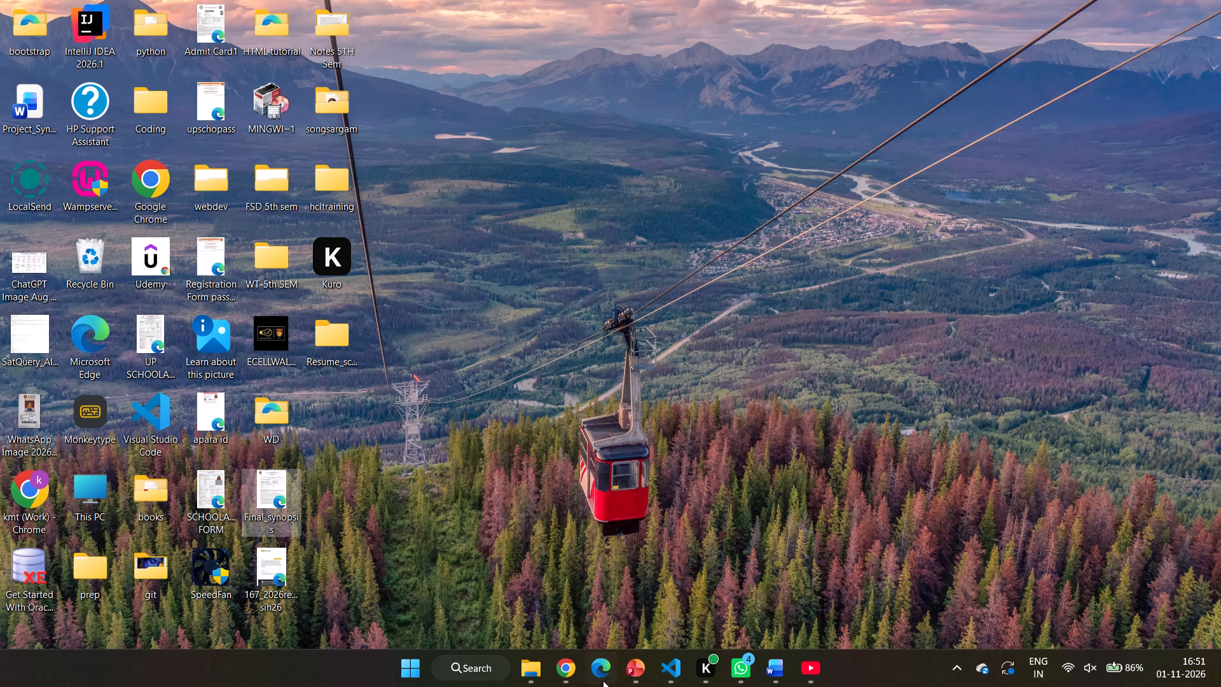
Return to the synopsis in Word and start saving another copy to OneDrive - Personal.
{"action": "left_click", "coordinate": [778, 662]}
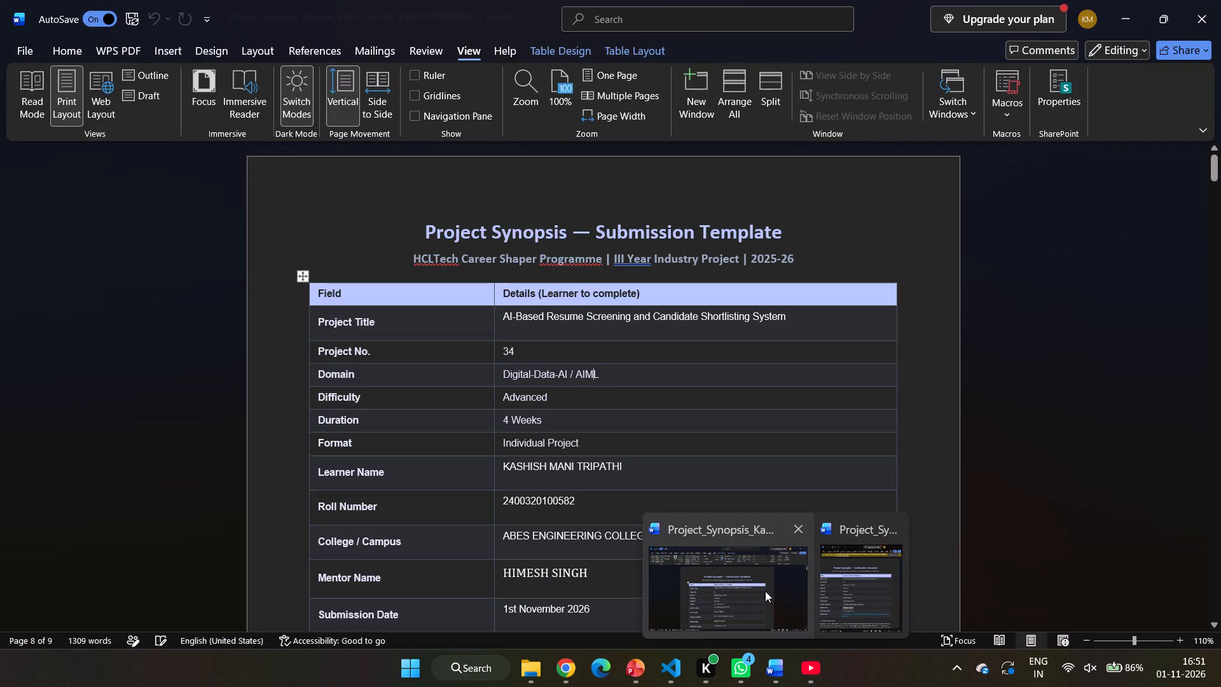
{"action": "left_click", "coordinate": [765, 591]}
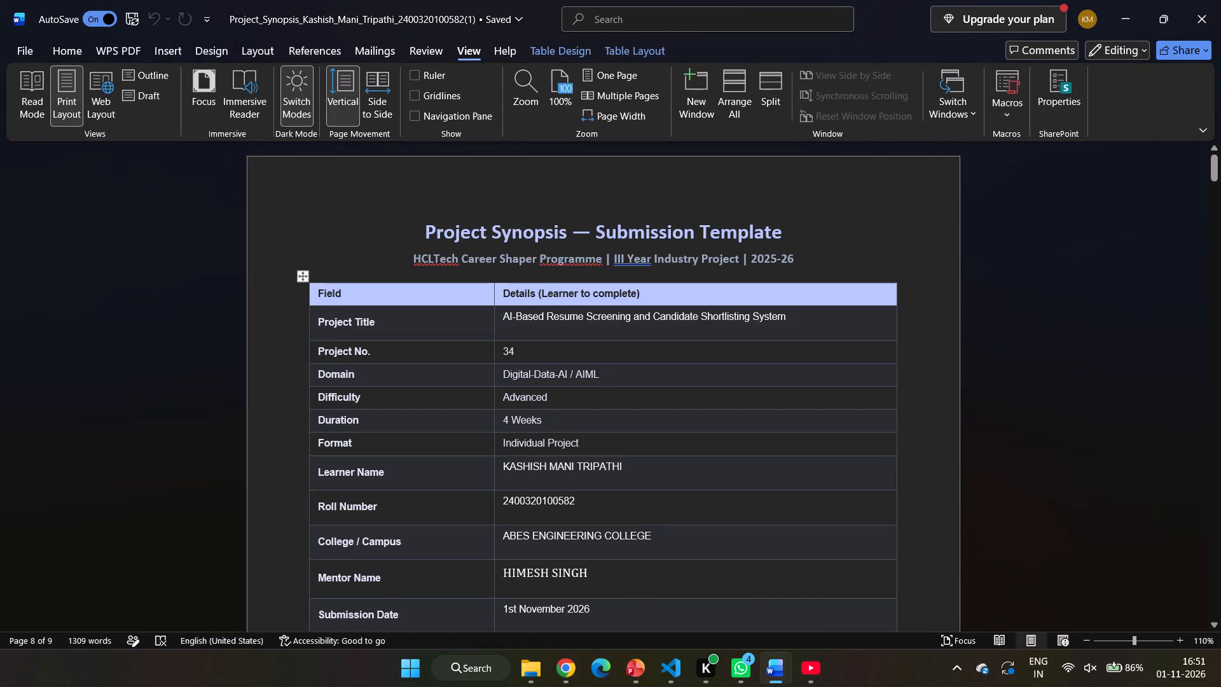
{"action": "left_click", "coordinate": [24, 48]}
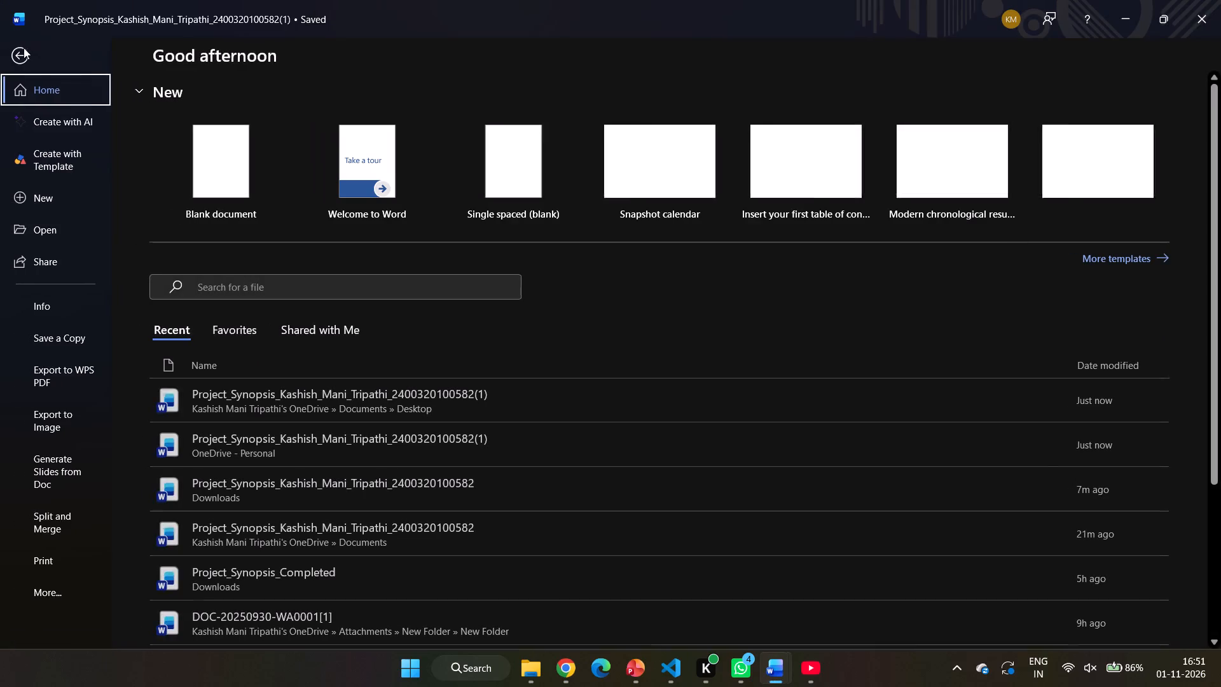
{"action": "left_click", "coordinate": [91, 345]}
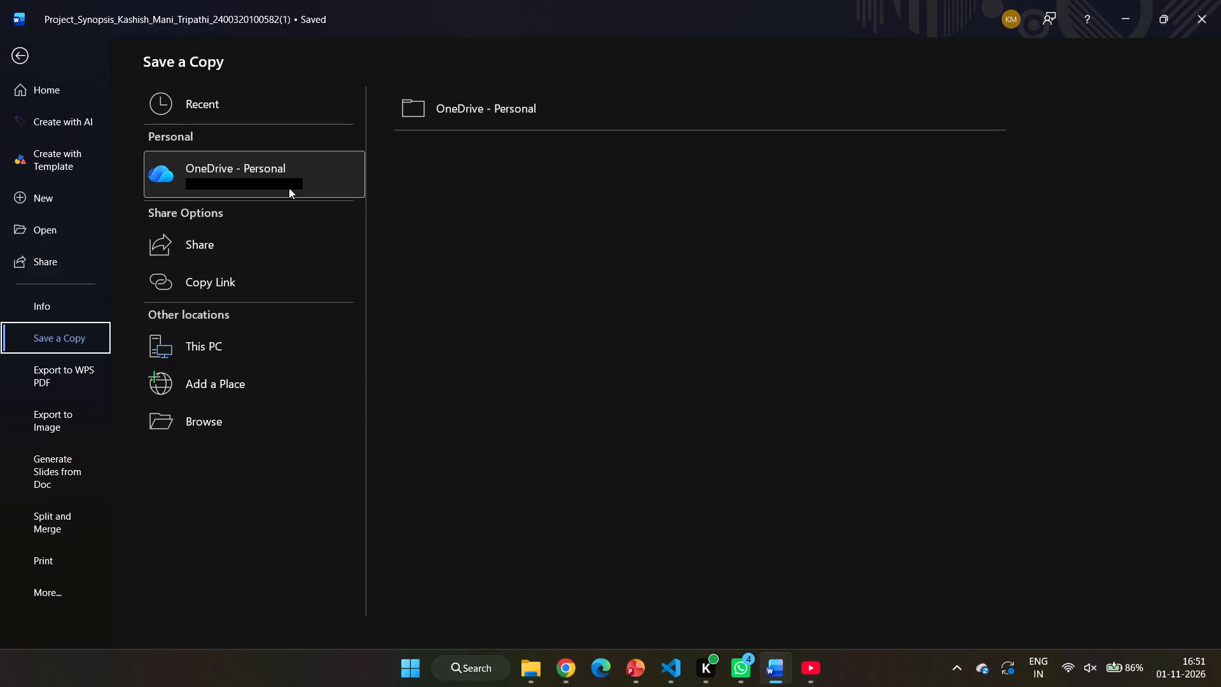
{"action": "left_click", "coordinate": [538, 115]}
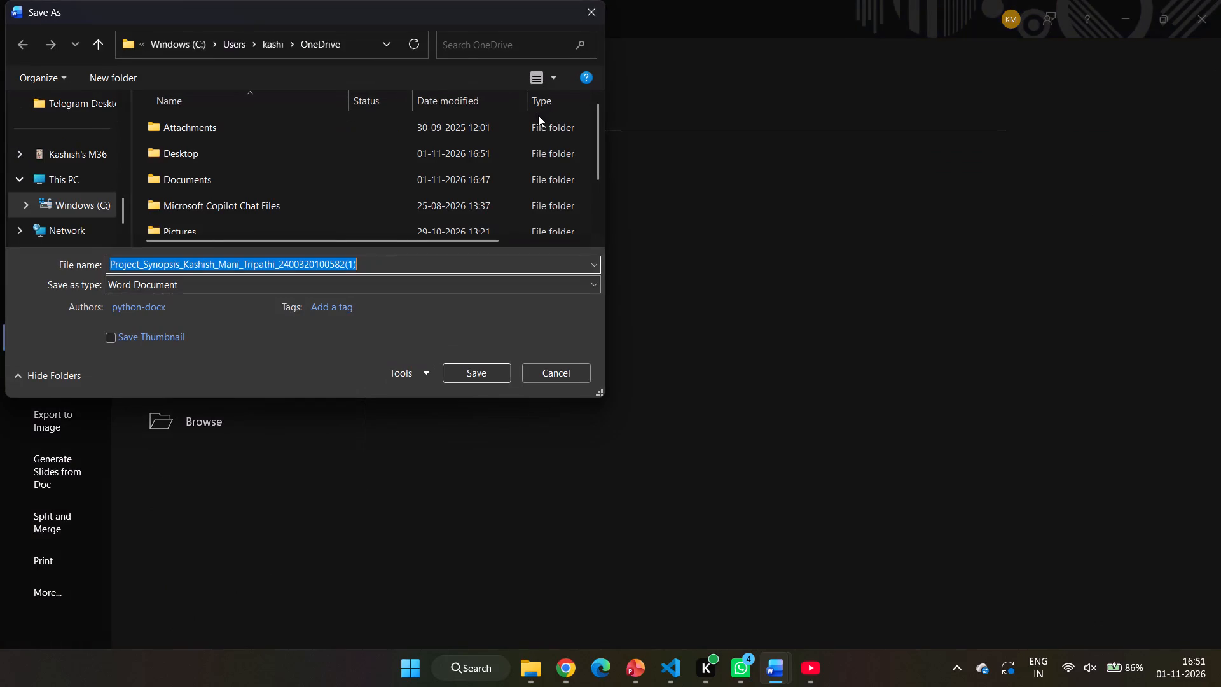
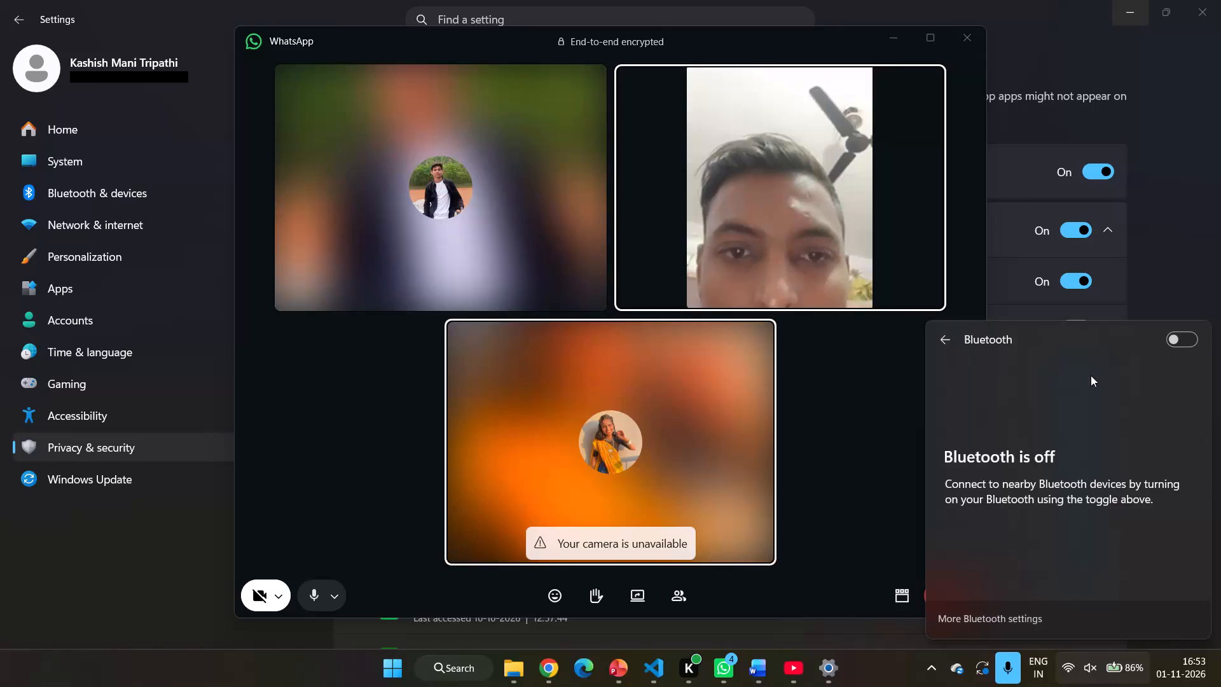
Turn on Bluetooth and open the entry of the Airdopes 161 ANC Elite earbuds among the paired devices.
{"action": "left_click", "coordinate": [1191, 338]}
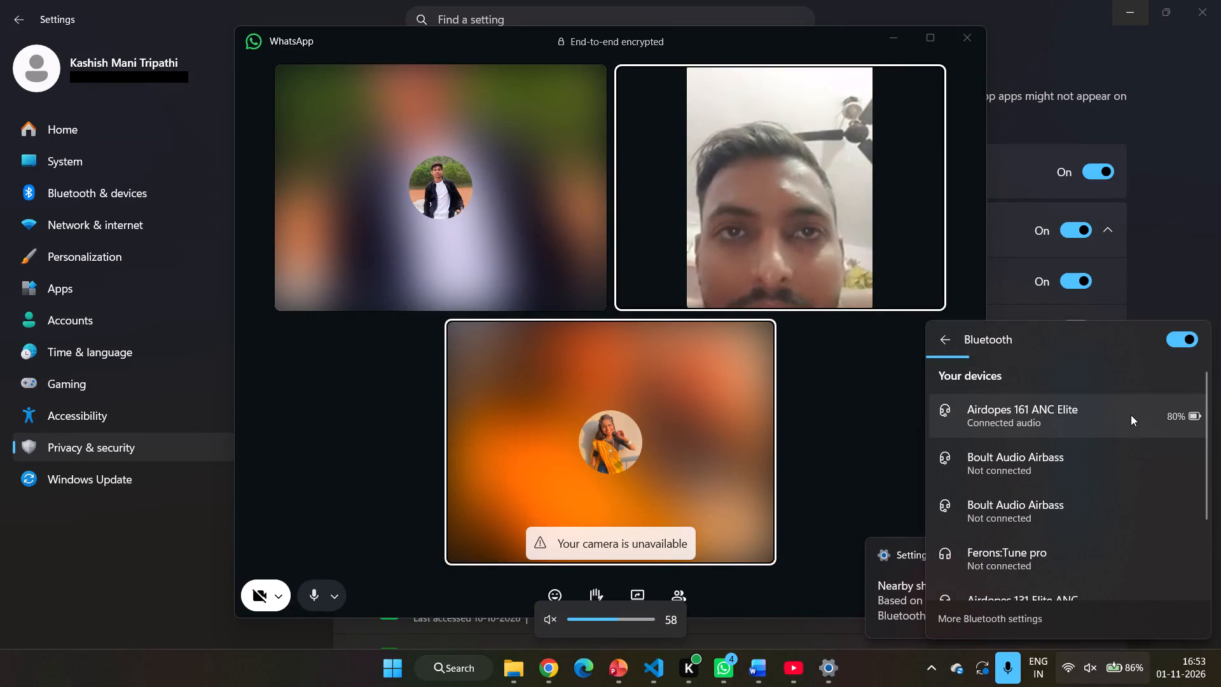
{"action": "left_click", "coordinate": [1131, 416]}
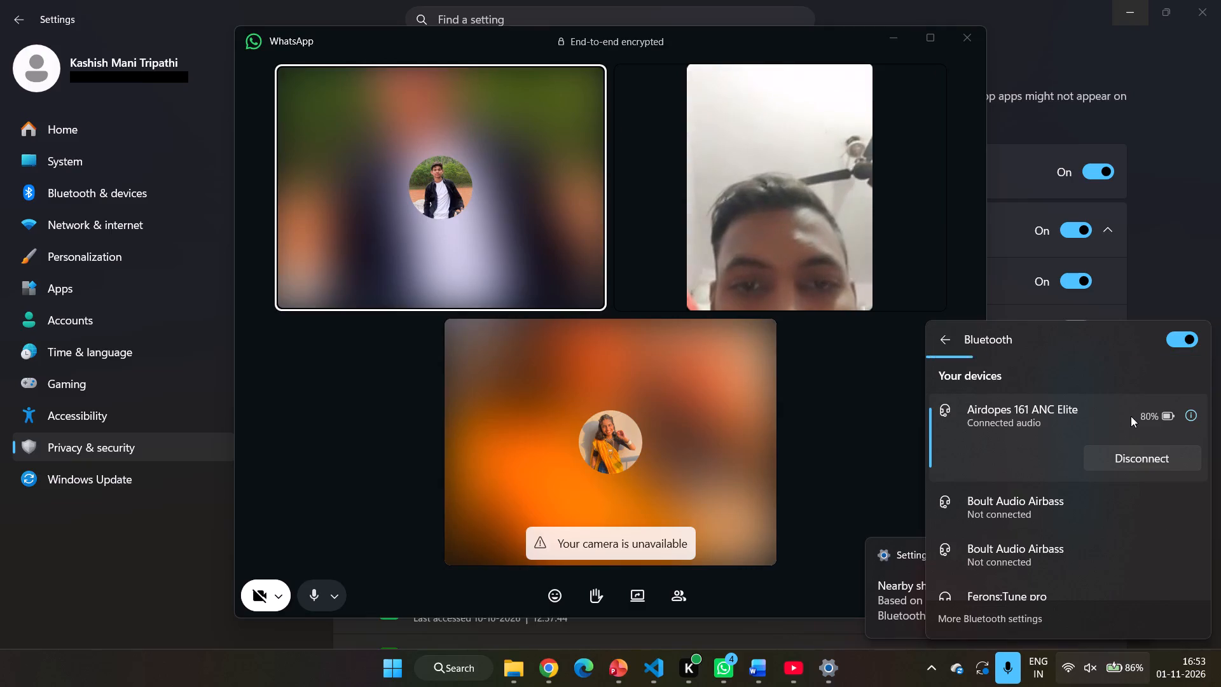
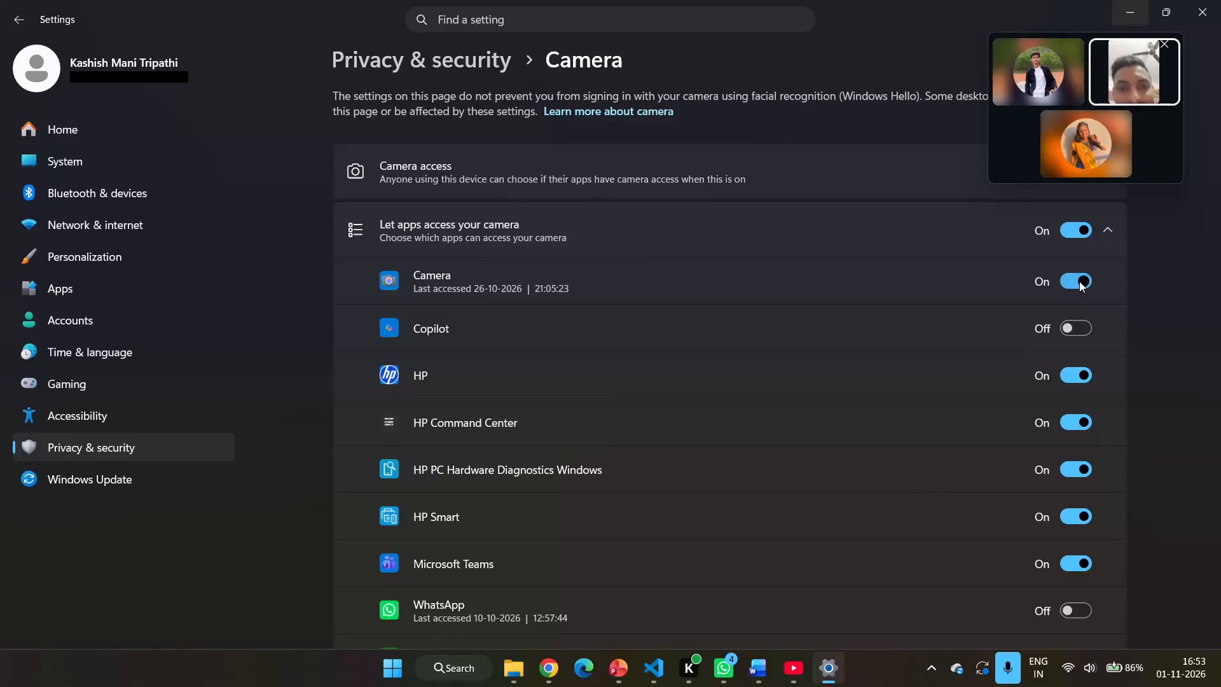
Try to move the floating WhatsApp call window away from the Camera access setting it covers.
{"action": "left_click", "coordinate": [955, 191]}
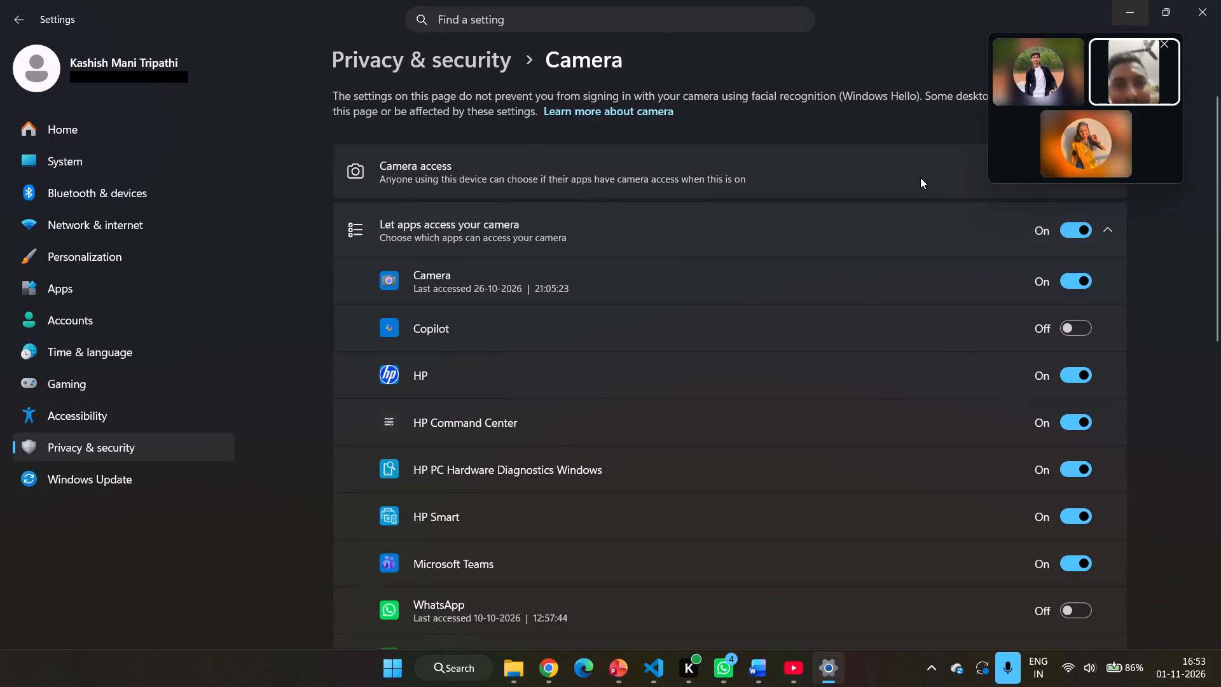
{"action": "left_click", "coordinate": [920, 177]}
{"action": "scroll", "coordinate": [920, 177], "scroll_direction": "up", "scroll_amount": 5}
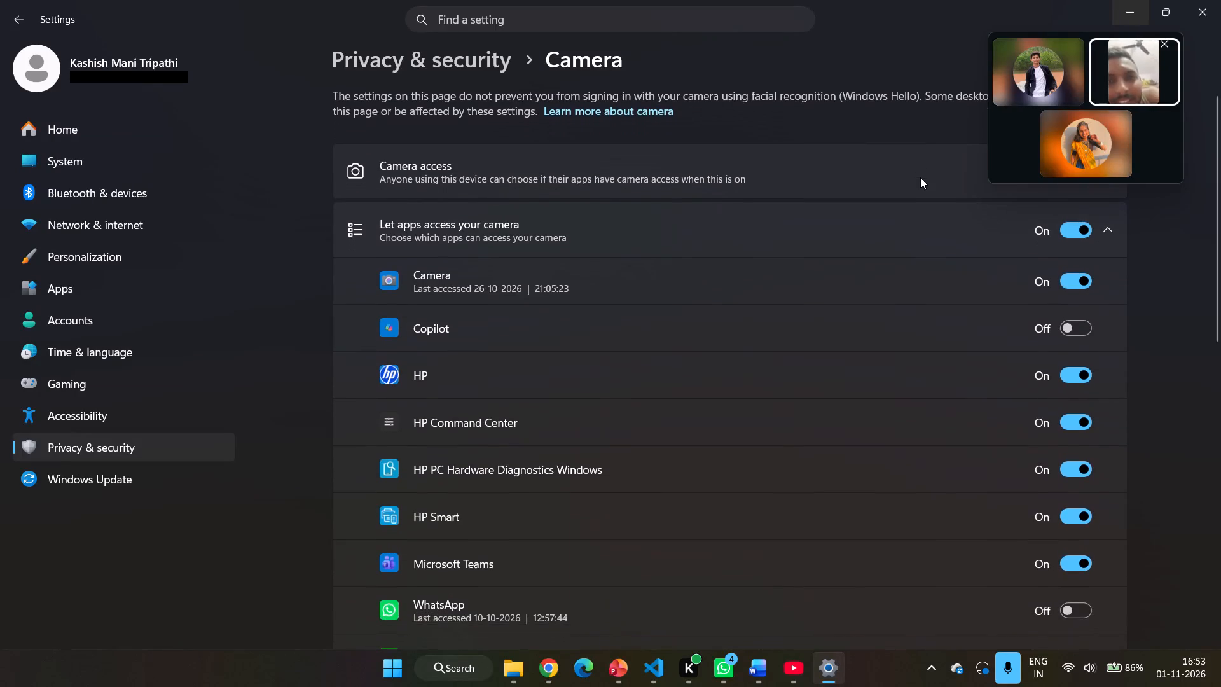
{"action": "left_click_drag", "start_coordinate": [1165, 109], "coordinate": [697, 130]}
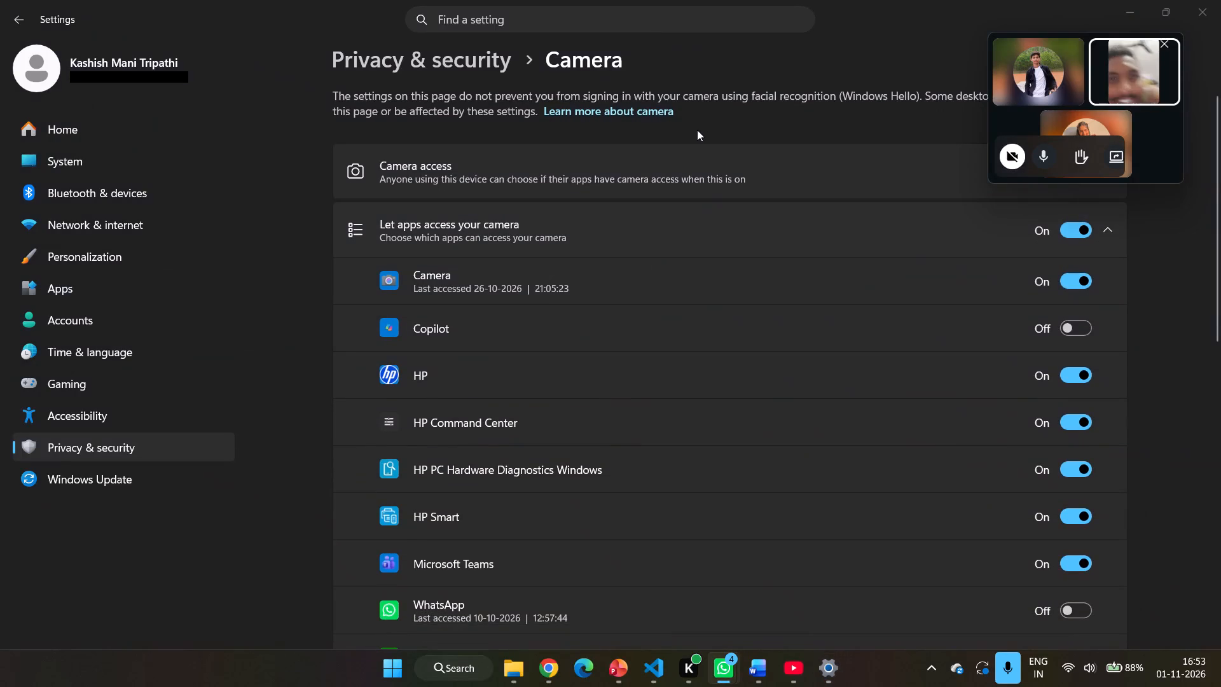
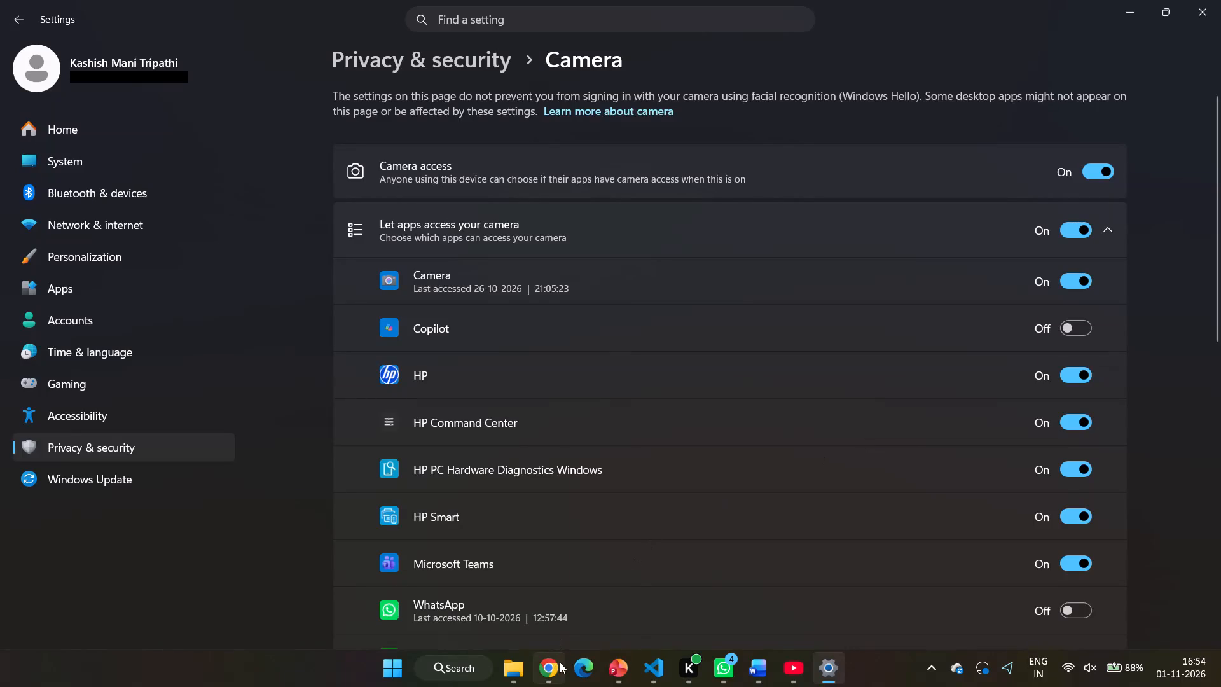
Switch to Google Chrome and open a new tab alongside the ChatGPT synopsis conversation.
{"action": "left_click", "coordinate": [560, 662]}
{"action": "left_click", "coordinate": [946, 13]}
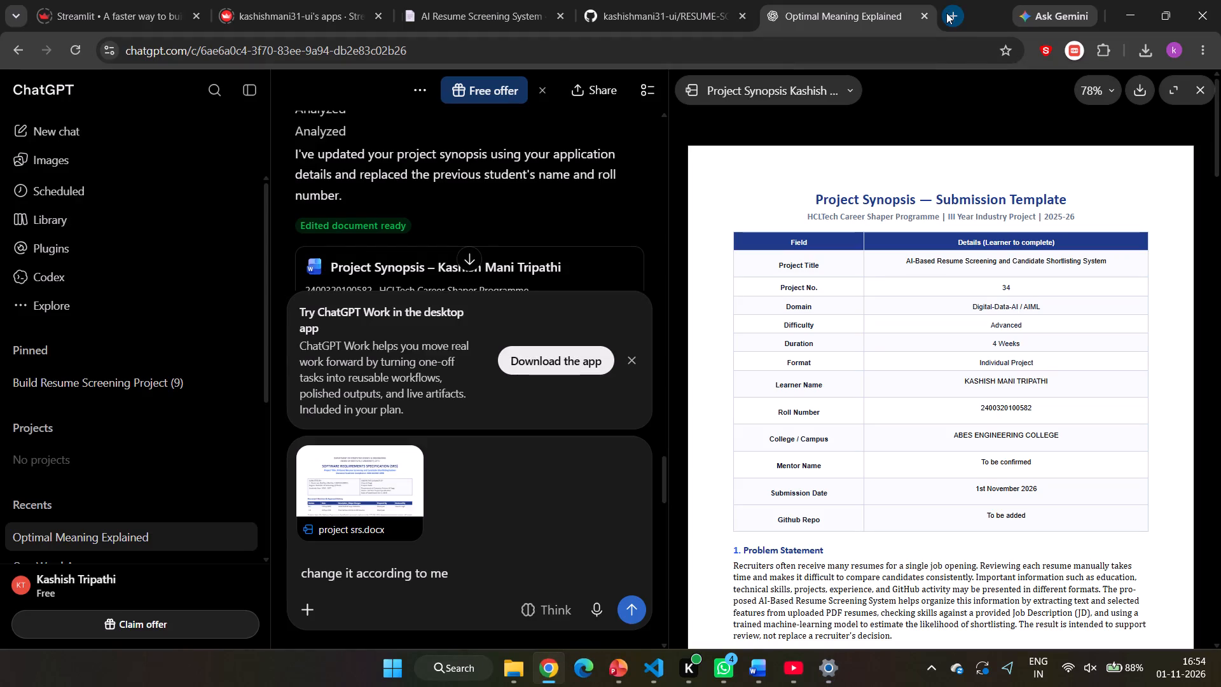
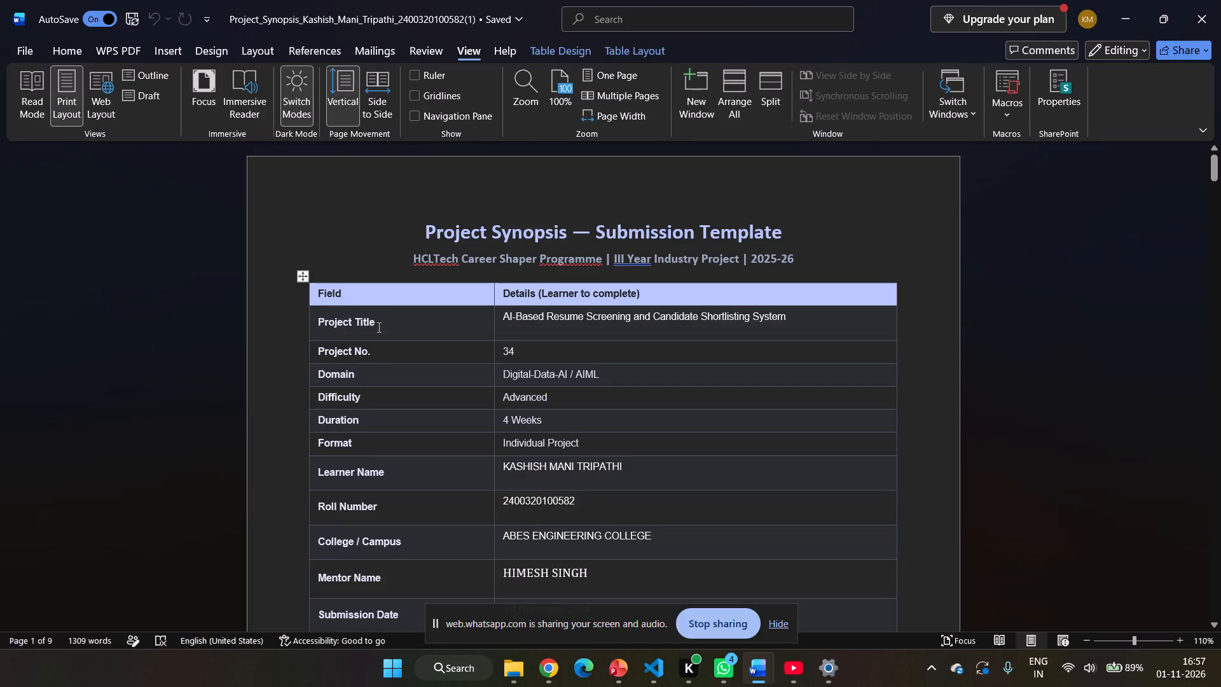
Start saving another copy of the project synopsis, choosing OneDrive - Personal as the location.
{"action": "scroll", "coordinate": [379, 328], "scroll_direction": "up", "scroll_amount": 3}
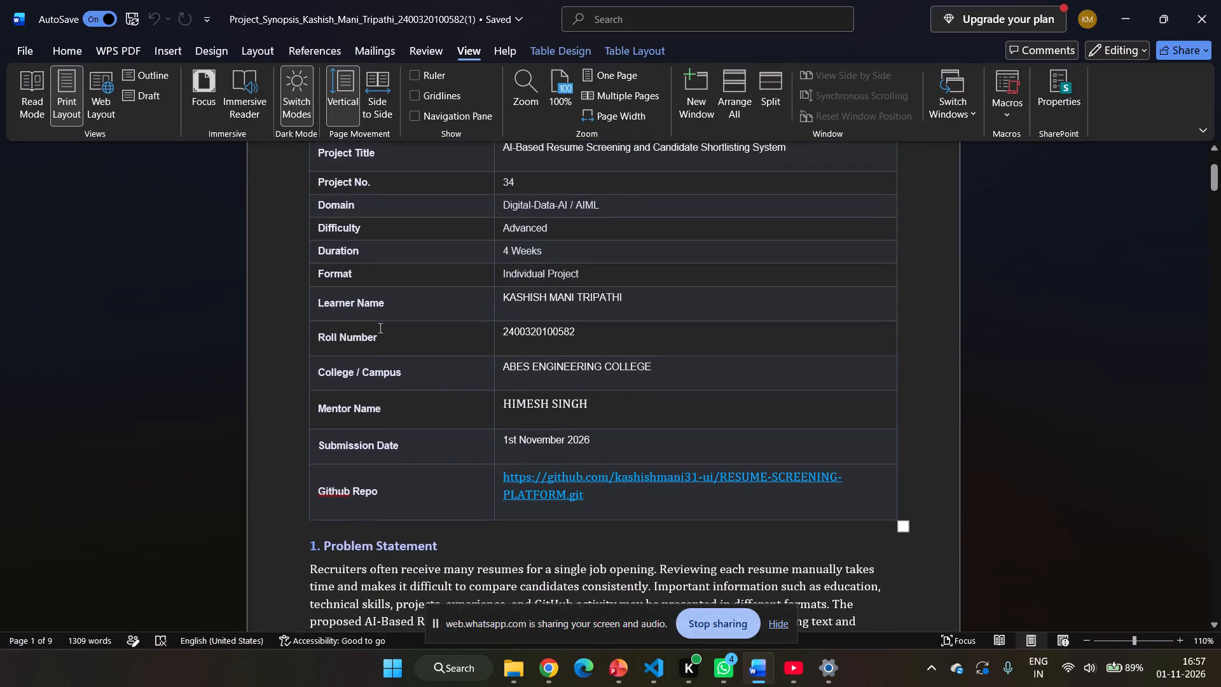
{"action": "scroll", "coordinate": [379, 328], "scroll_direction": "up", "scroll_amount": 1}
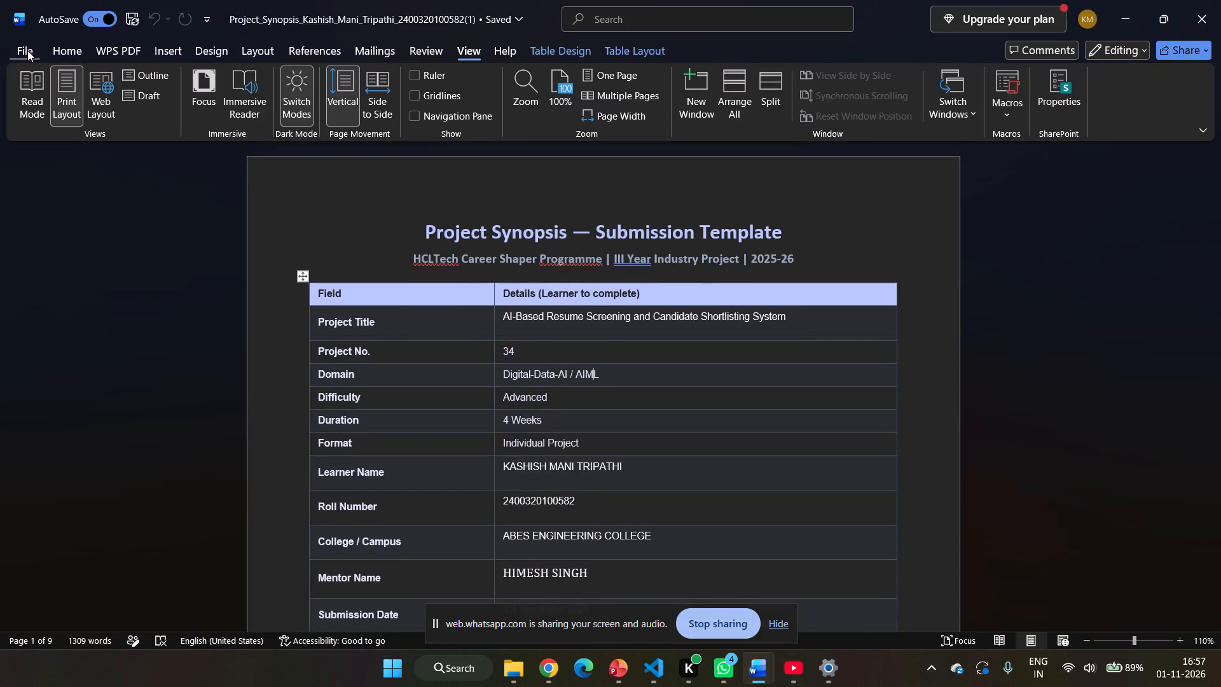
{"action": "left_click", "coordinate": [27, 50]}
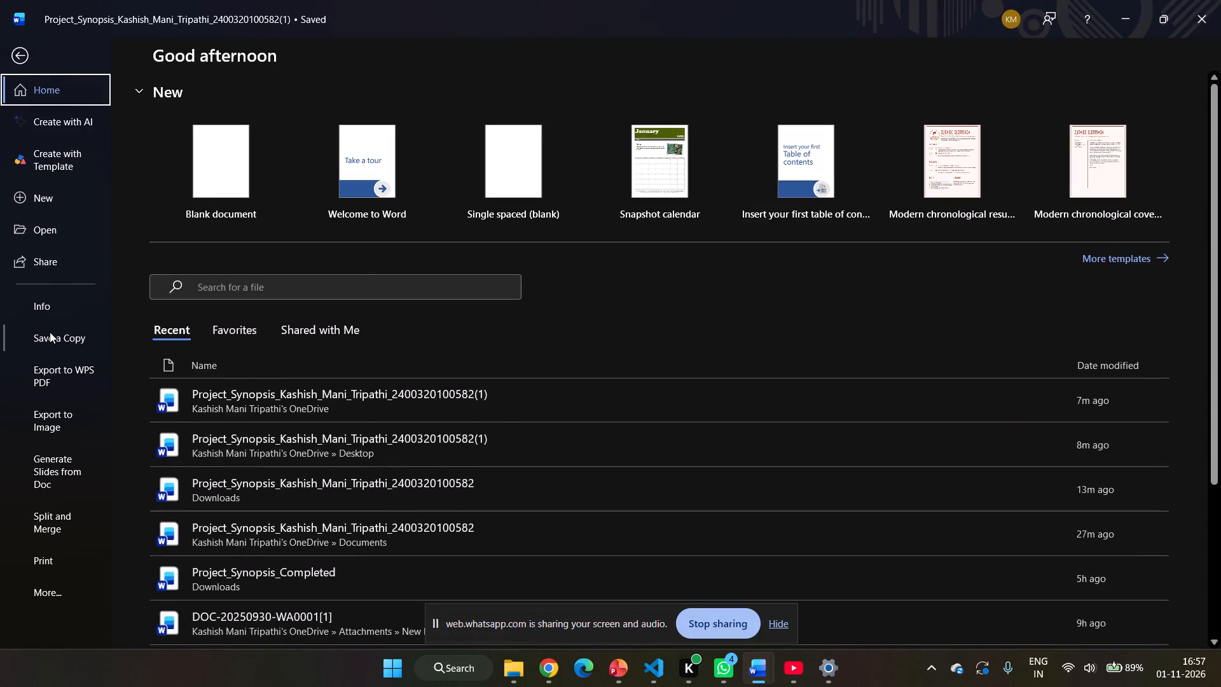
{"action": "left_click", "coordinate": [50, 332]}
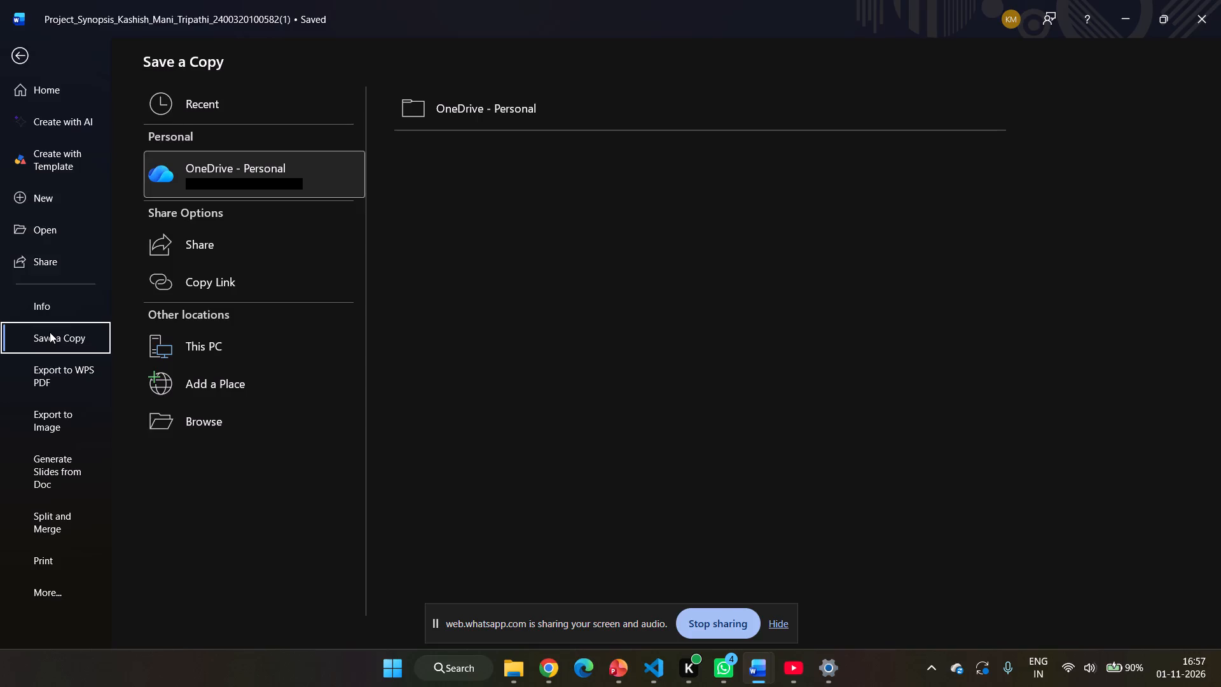
{"action": "left_click", "coordinate": [320, 178]}
{"action": "left_click", "coordinate": [310, 181]}
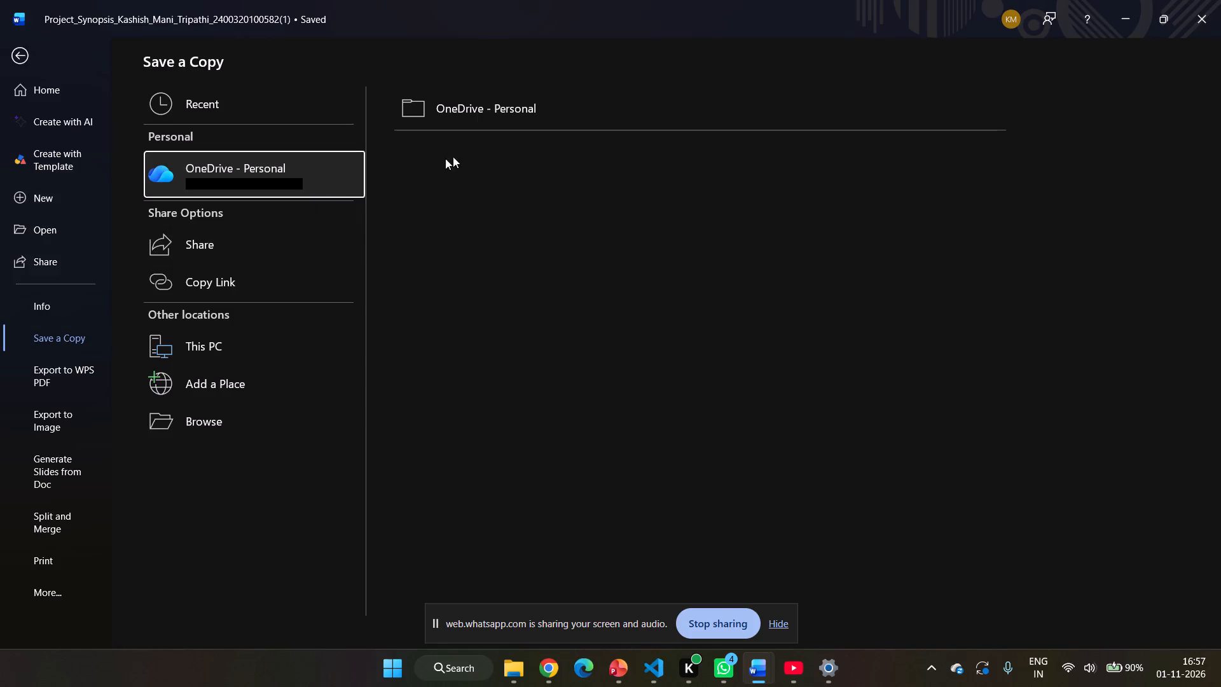
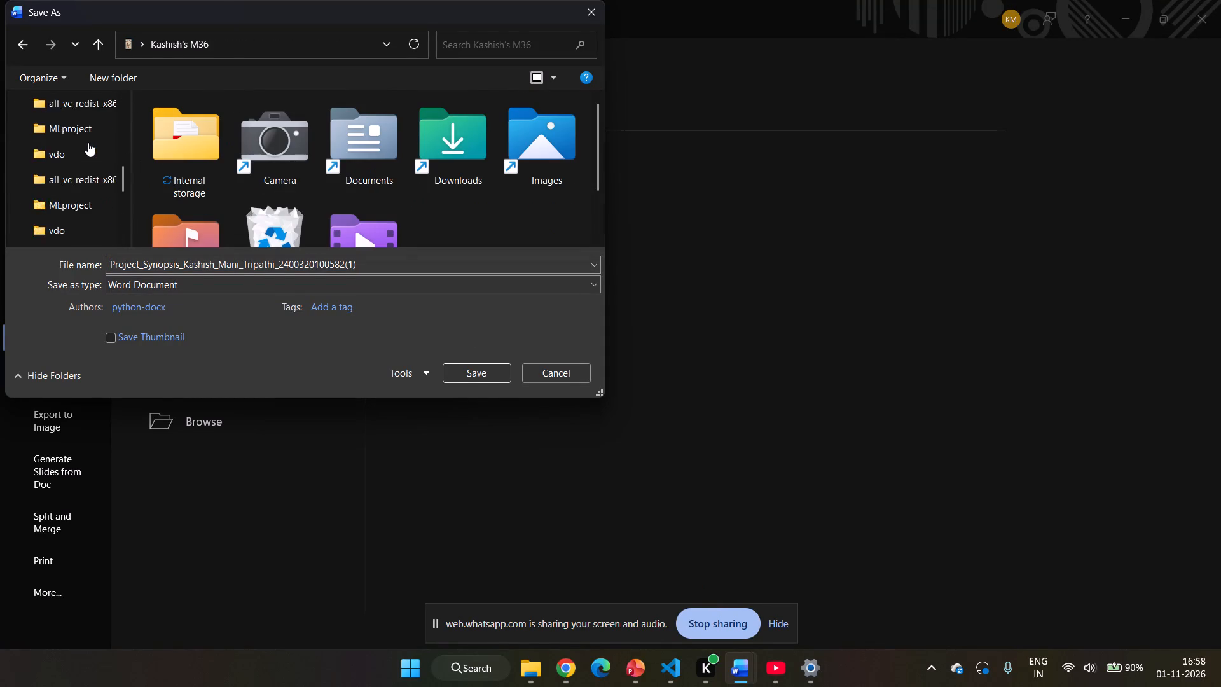
Save the project synopsis copy as a Word Document named kmt in the Downloads folder.
{"action": "scroll", "coordinate": [88, 142], "scroll_direction": "up", "scroll_amount": 1}
{"action": "left_click", "coordinate": [82, 154]}
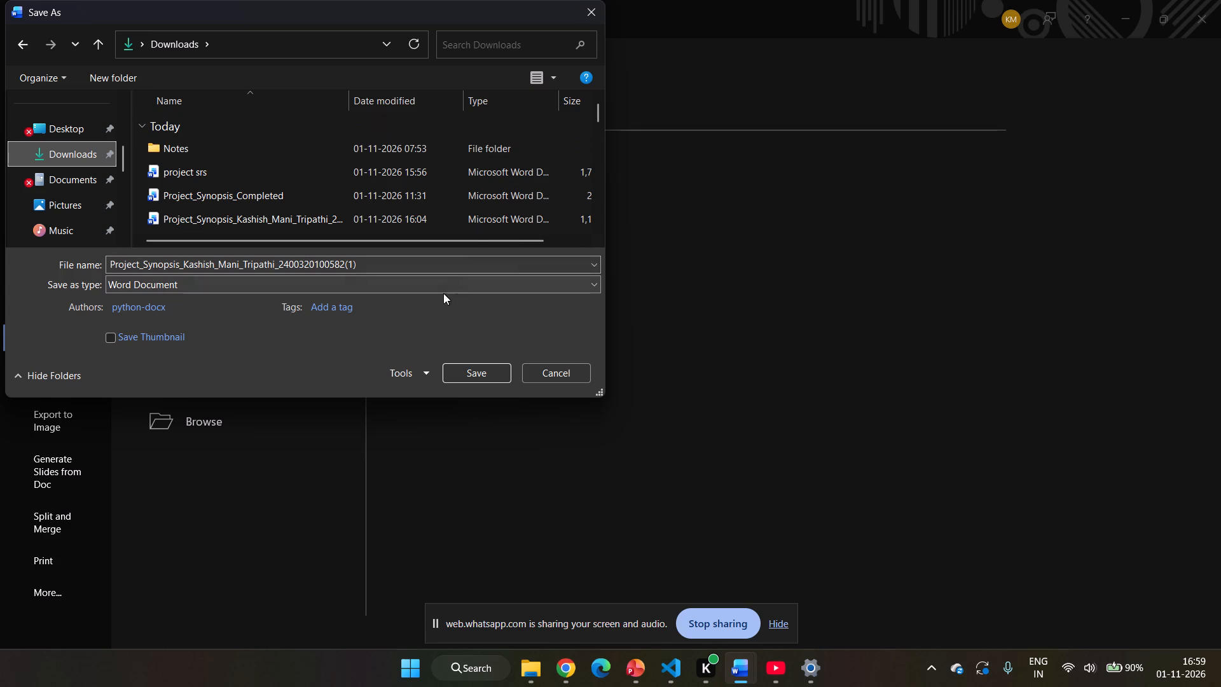
{"action": "left_click", "coordinate": [415, 260]}
{"action": "key", "text": "BackSpace"}
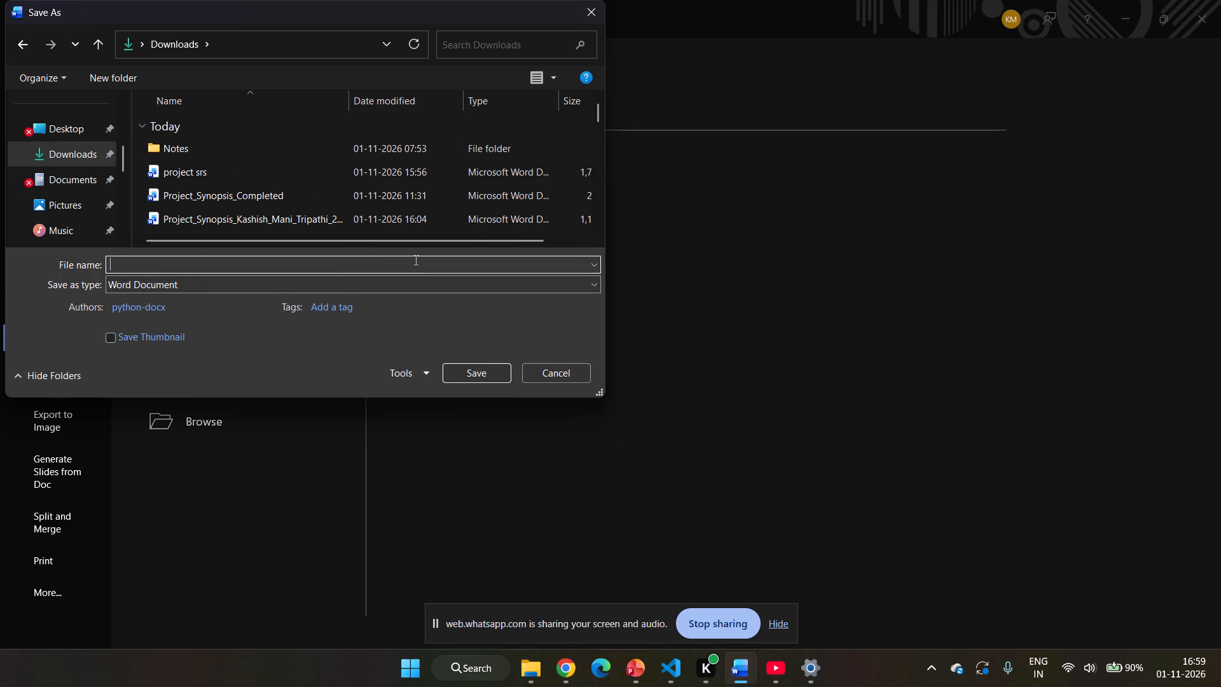
{"action": "type", "text": "kmy"}
{"action": "key", "text": "BackSpace"}
{"action": "key", "text": "t"}
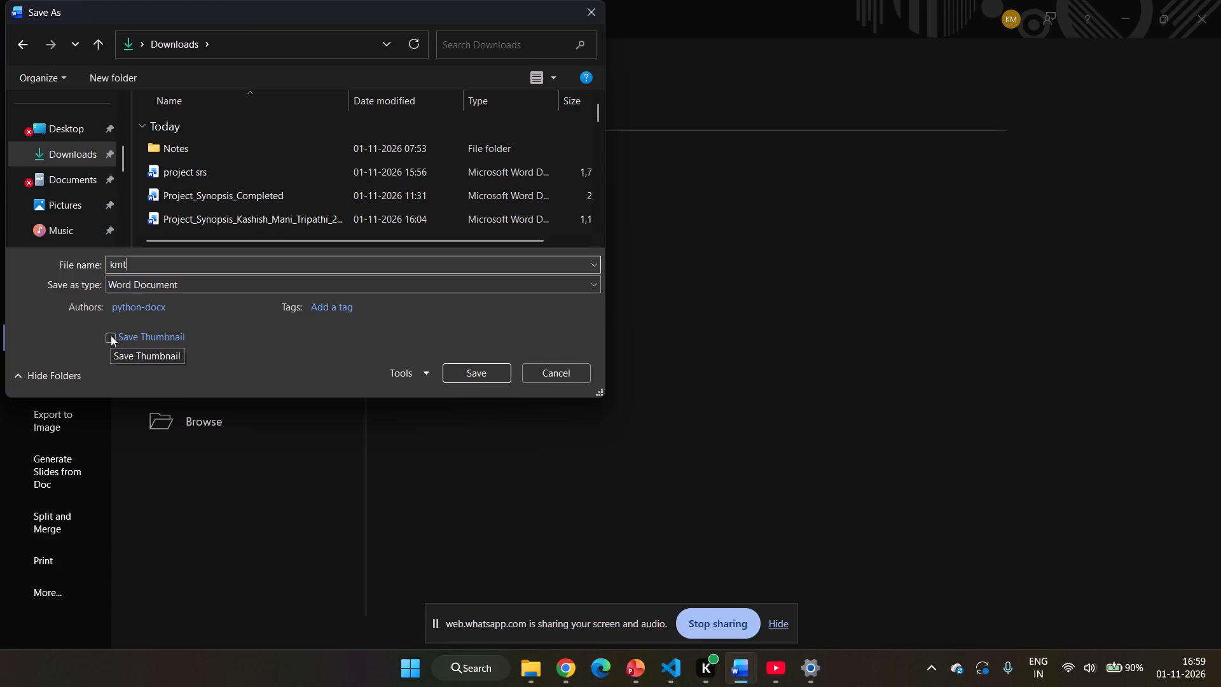
{"action": "left_click", "coordinate": [481, 371]}
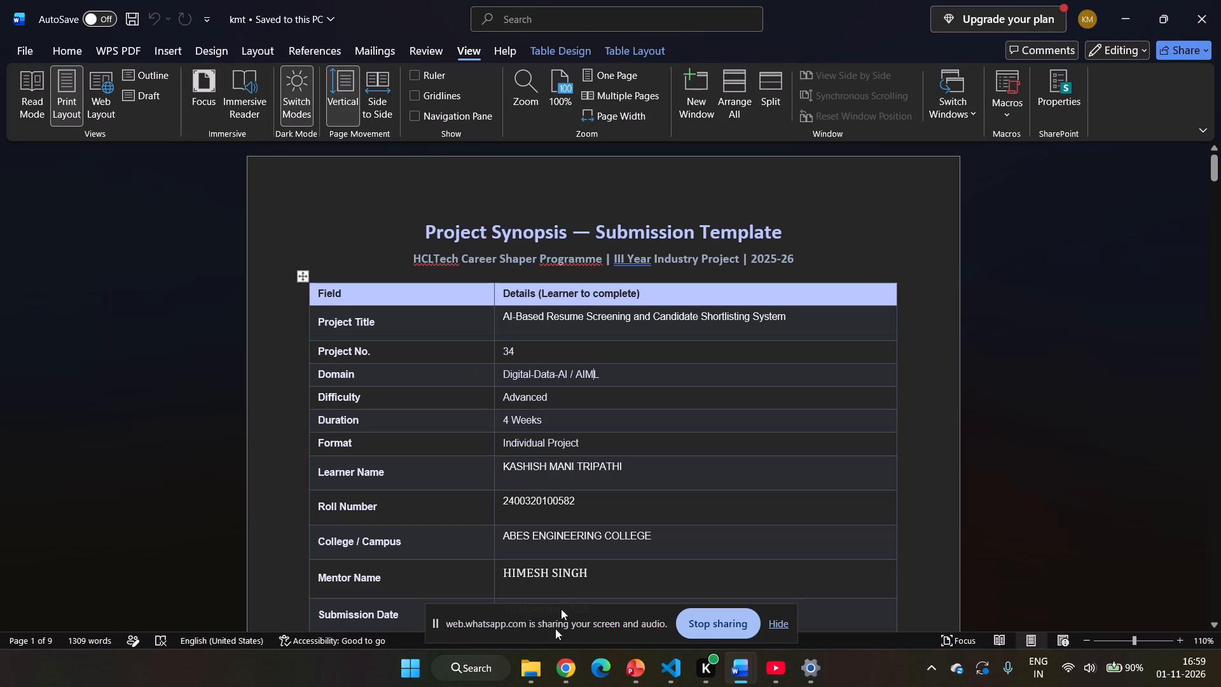
Switch to File Explorer, locate the kmt document in the Downloads folder and open it.
{"action": "left_click", "coordinate": [528, 669]}
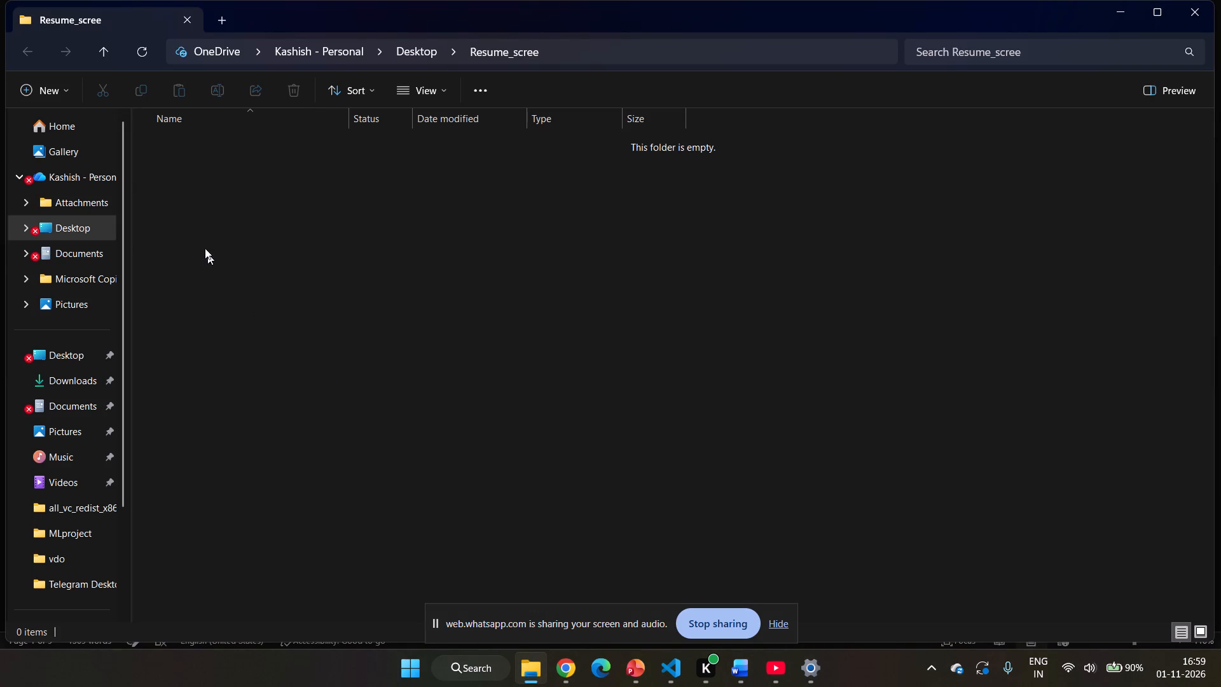
{"action": "left_click", "coordinate": [83, 381]}
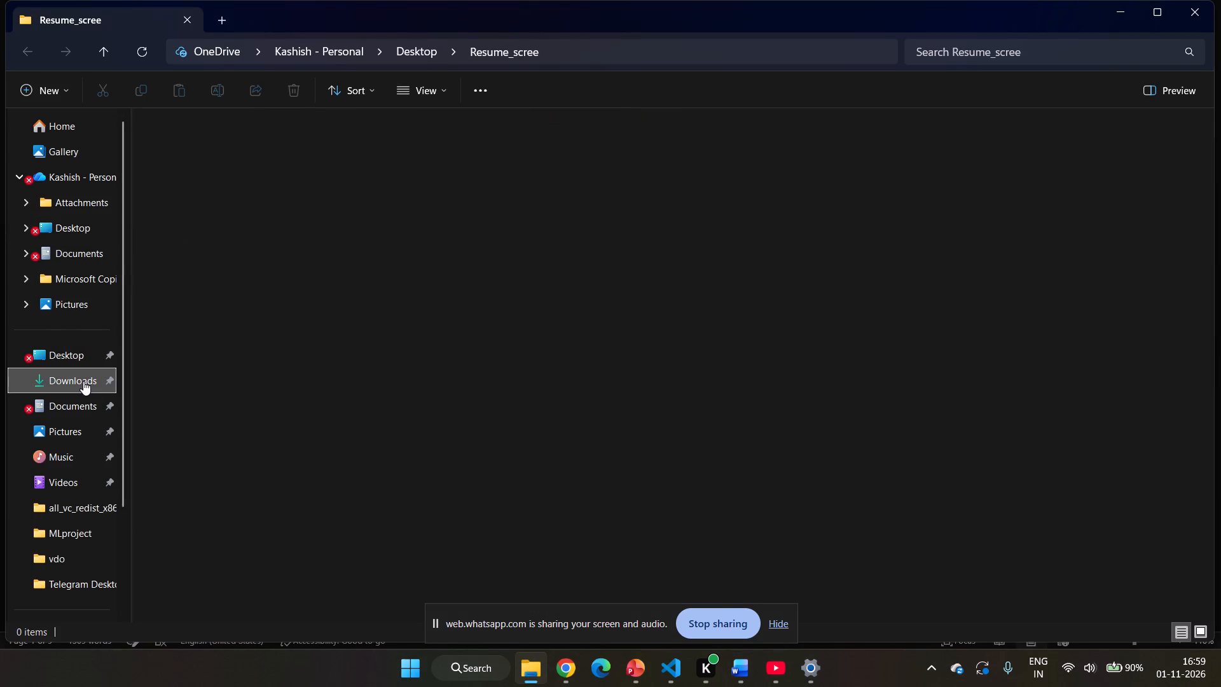
{"action": "left_click", "coordinate": [321, 156]}
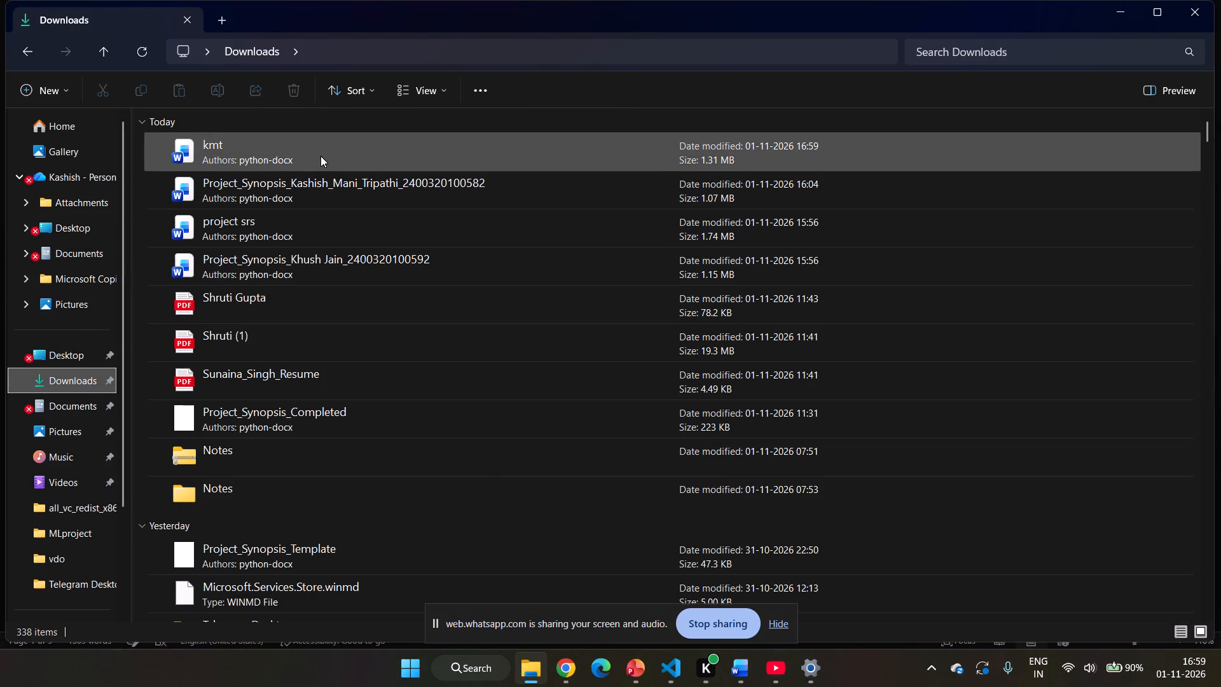
{"action": "double_click", "coordinate": [321, 156]}
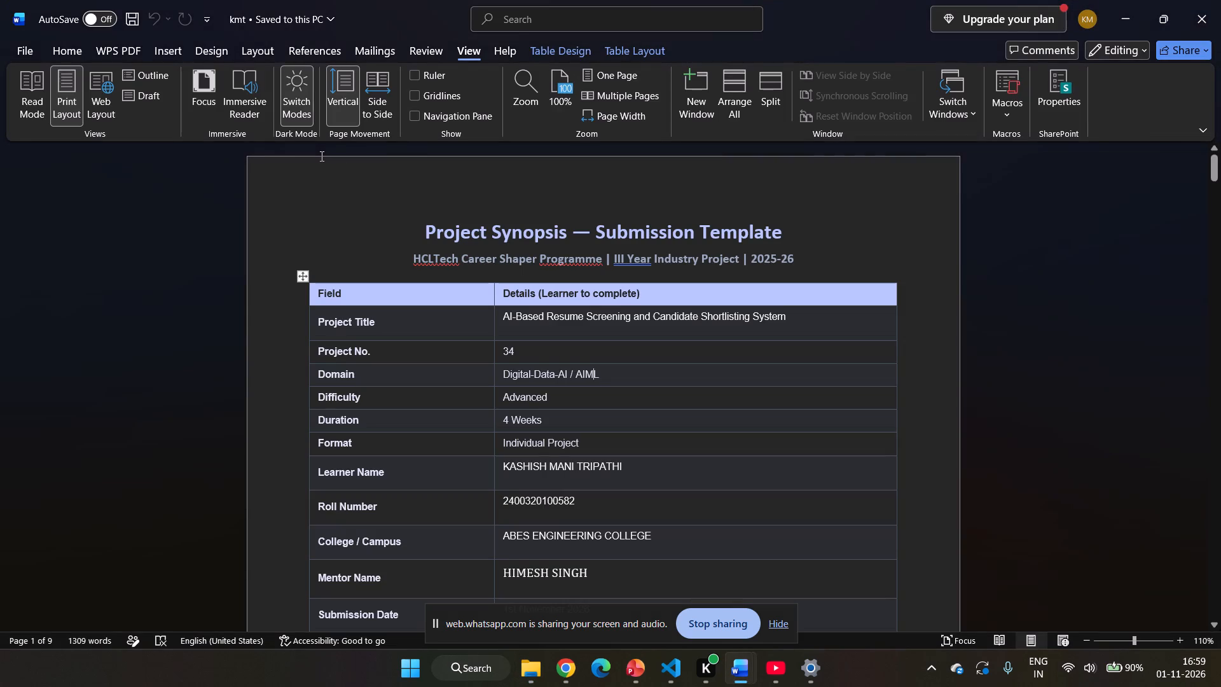
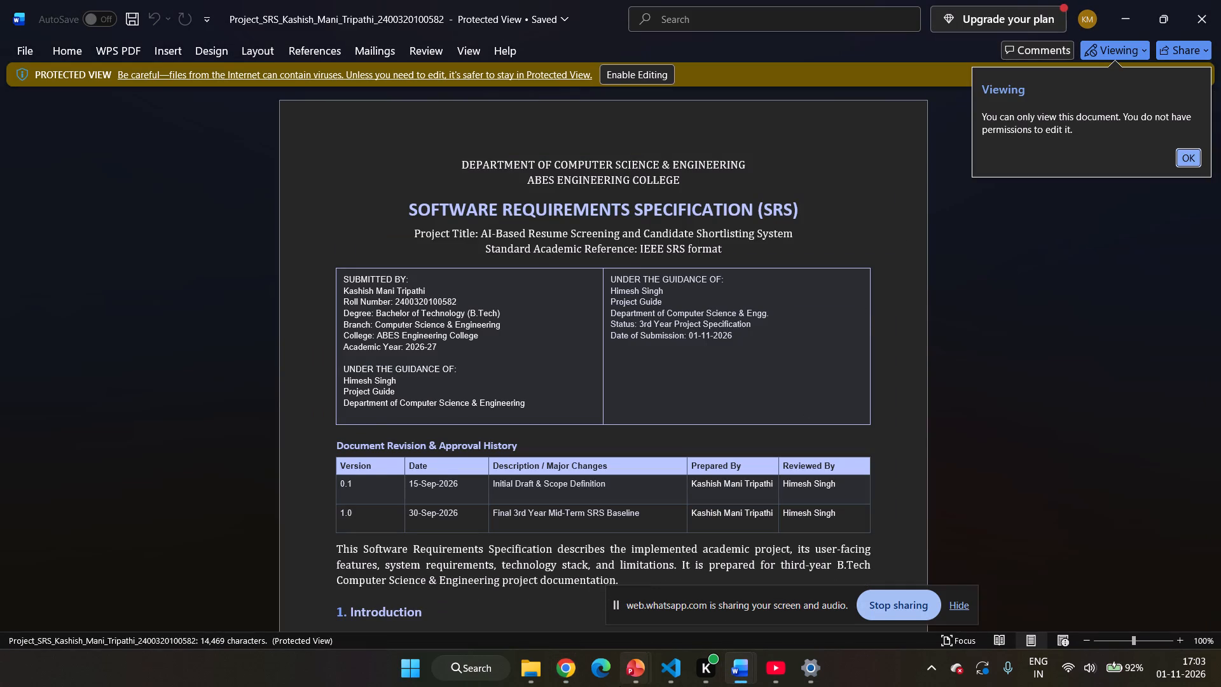
Switch to the Career Shaper page in Chrome and advance through its onboarding screens to the Machine Learning program introduction.
{"action": "left_click", "coordinate": [562, 659]}
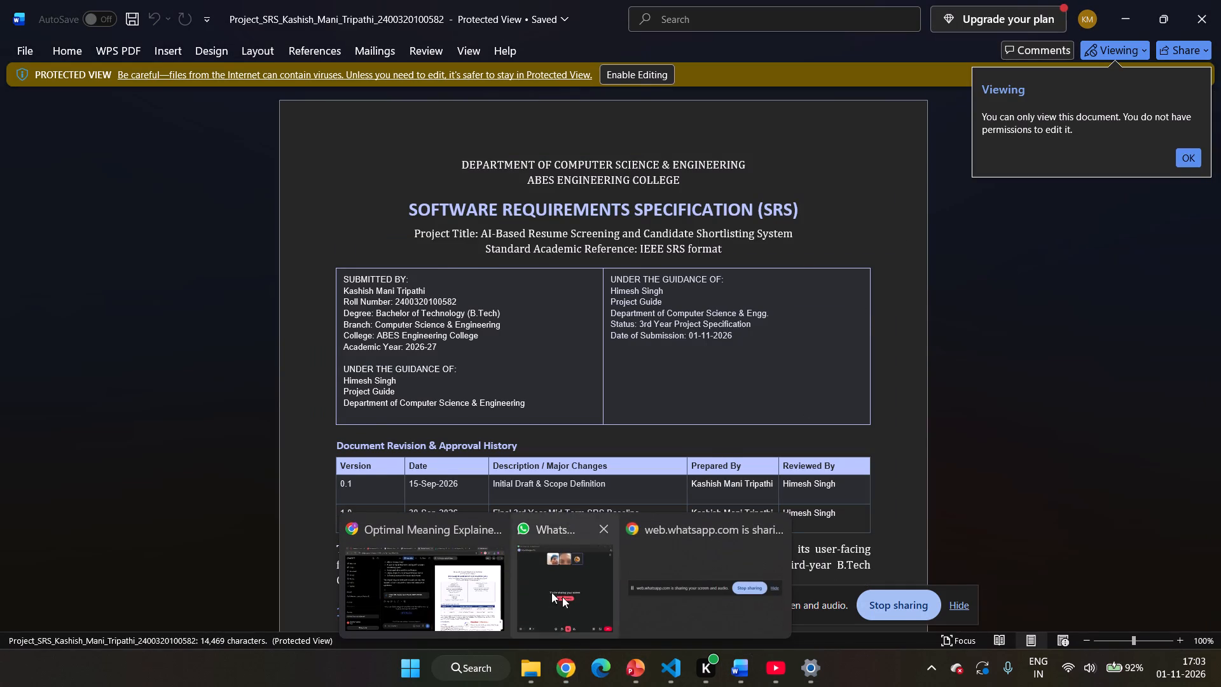
{"action": "left_click", "coordinate": [476, 574]}
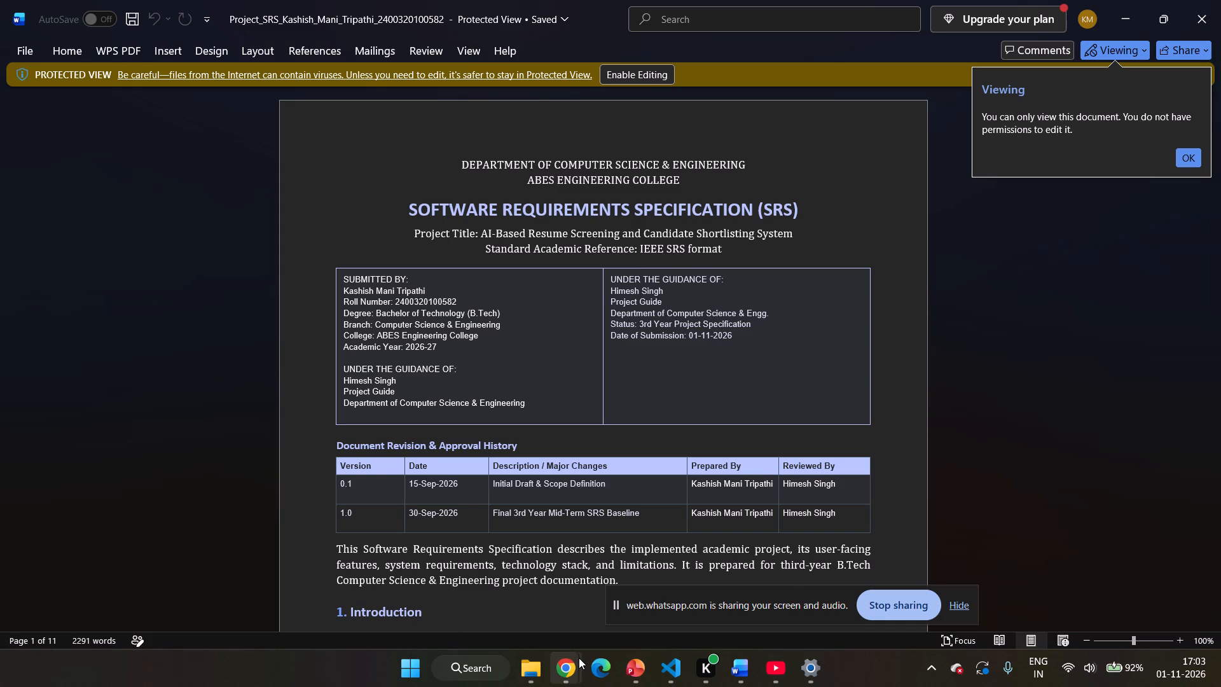
{"action": "left_click", "coordinate": [407, 580]}
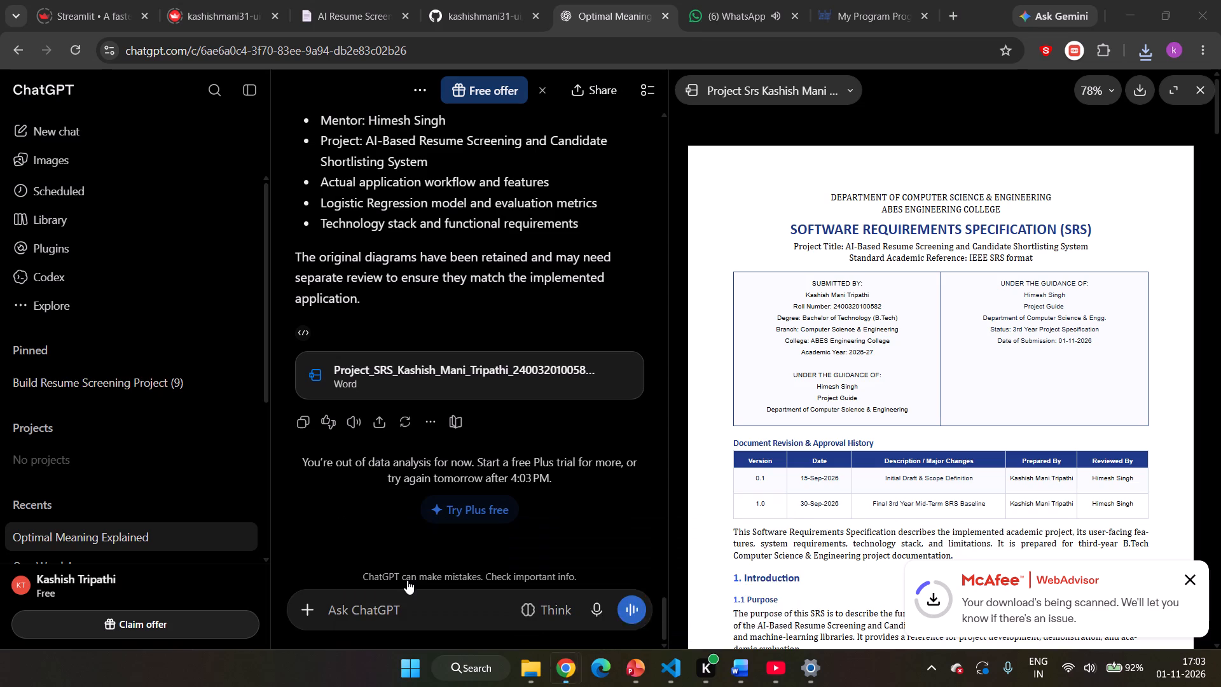
{"action": "left_click", "coordinate": [853, 10]}
{"action": "scroll", "coordinate": [820, 331], "scroll_direction": "down", "scroll_amount": 4}
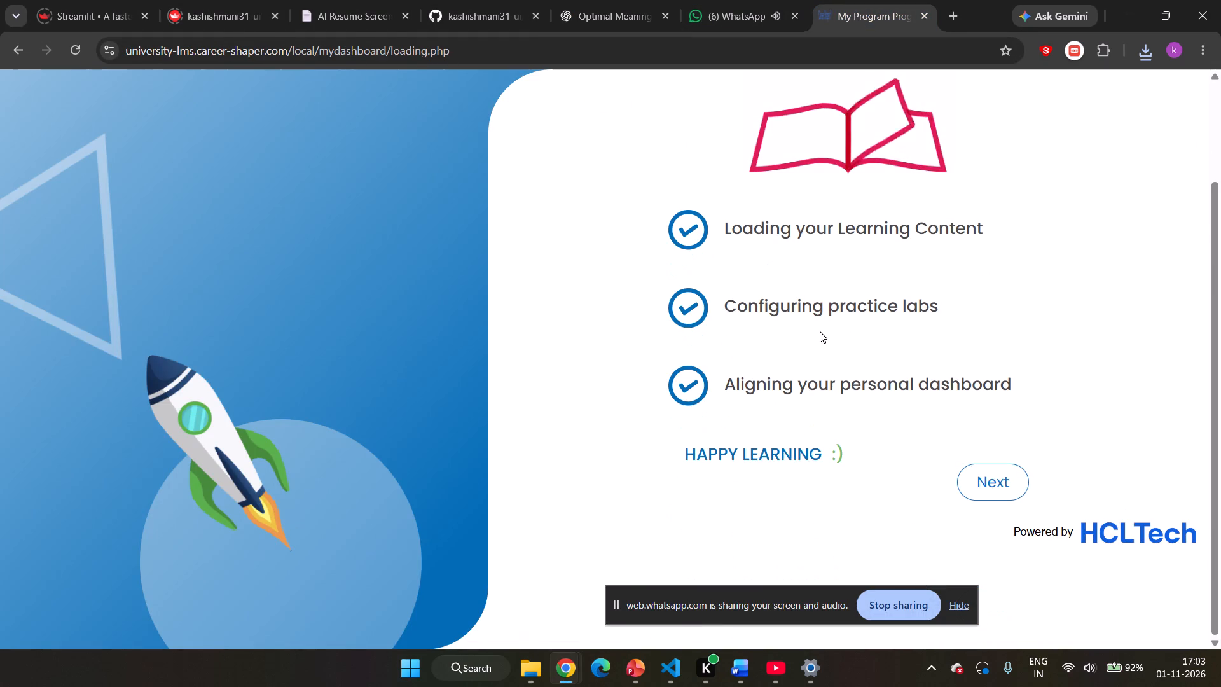
{"action": "left_click", "coordinate": [986, 478]}
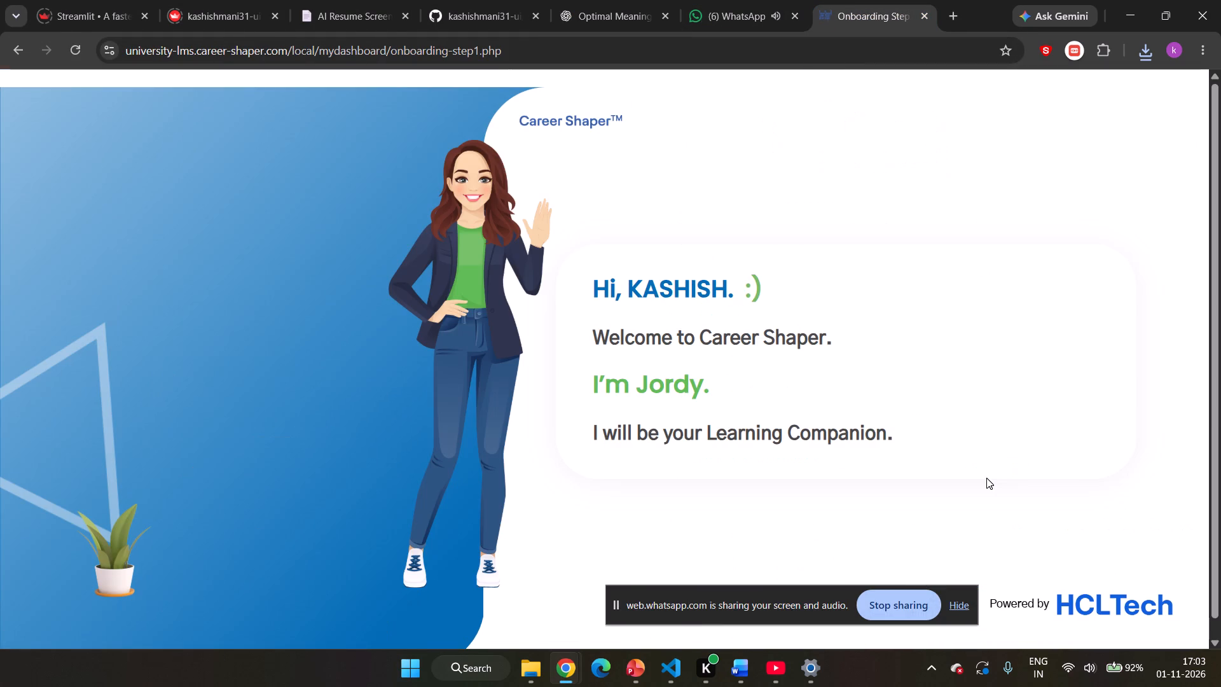
{"action": "scroll", "coordinate": [986, 478], "scroll_direction": "down", "scroll_amount": 2}
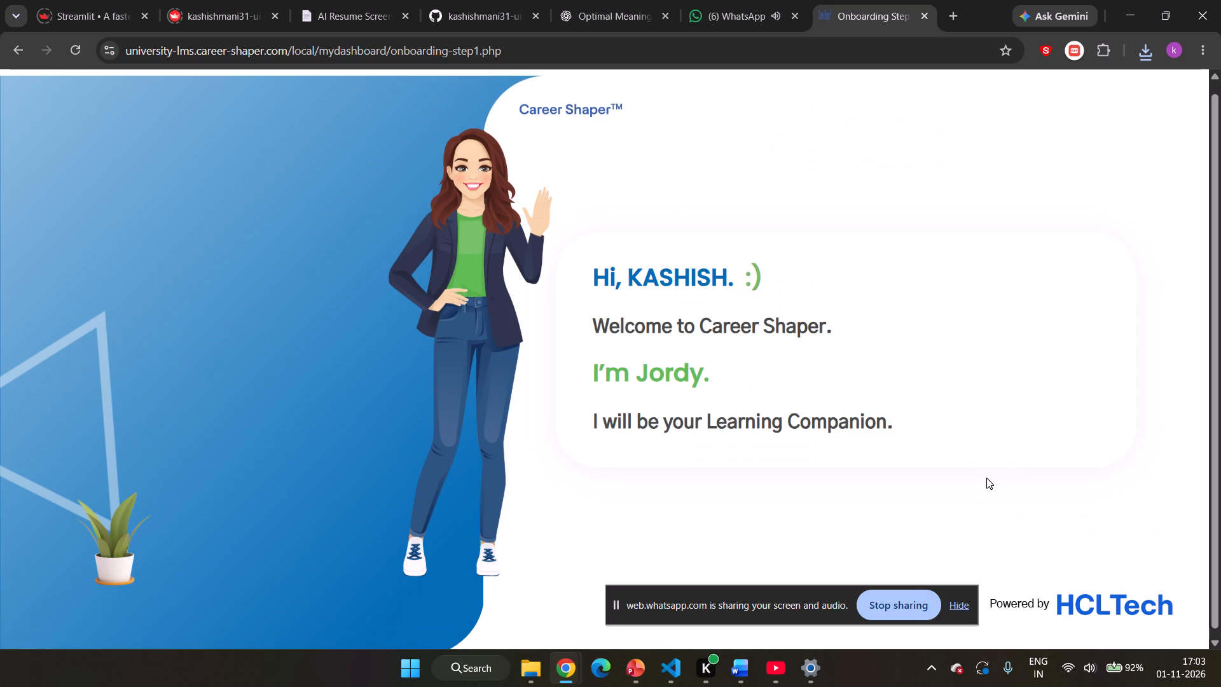
{"action": "left_click", "coordinate": [1098, 394]}
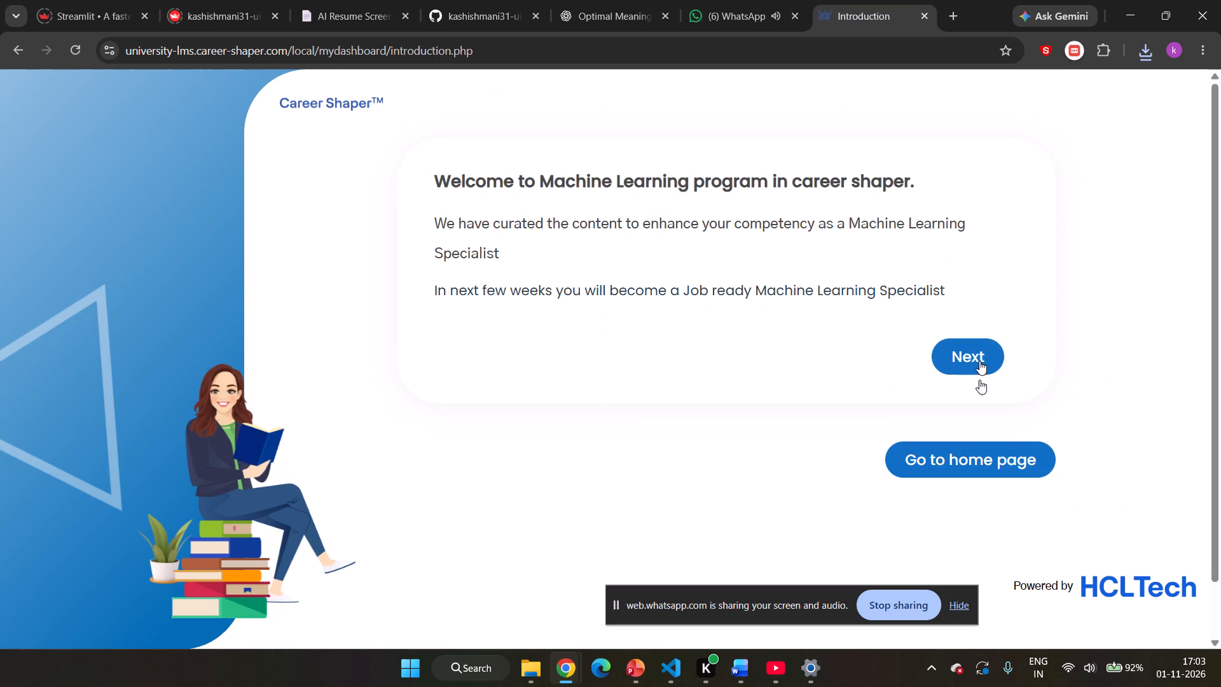
Switch to Career Shaper, go to the home page from the Machine Learning program introduction, and skip the guided tour.
{"action": "left_click", "coordinate": [985, 473]}
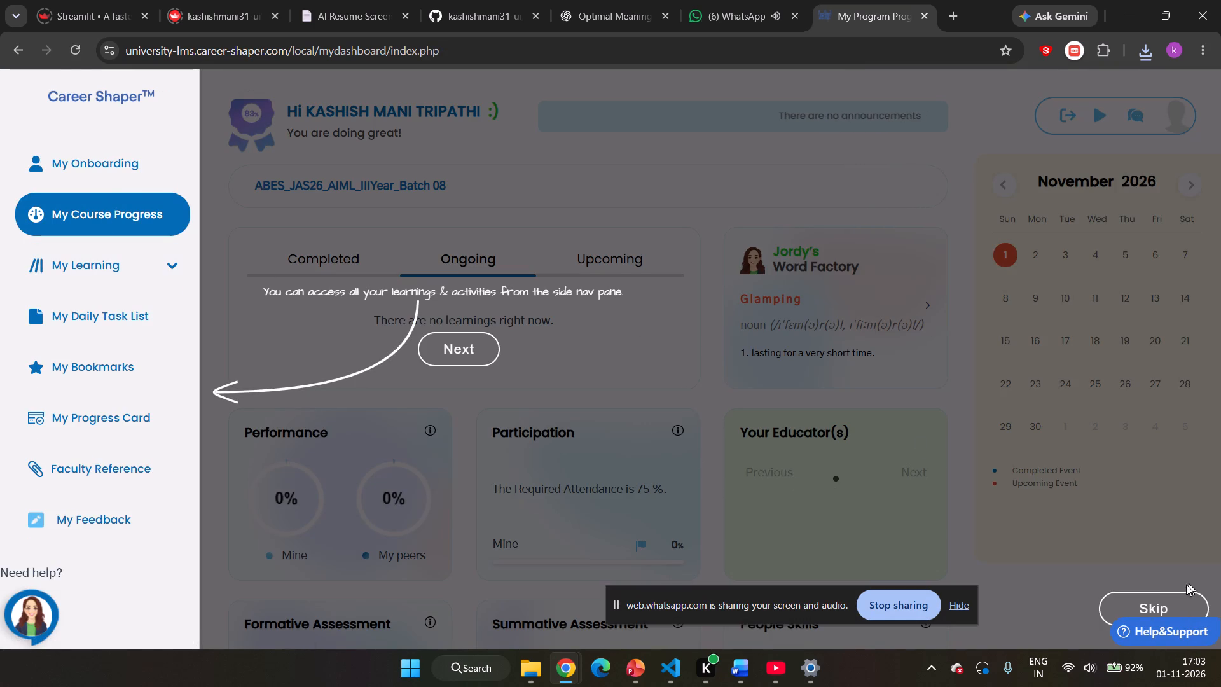
{"action": "left_click", "coordinate": [1157, 611]}
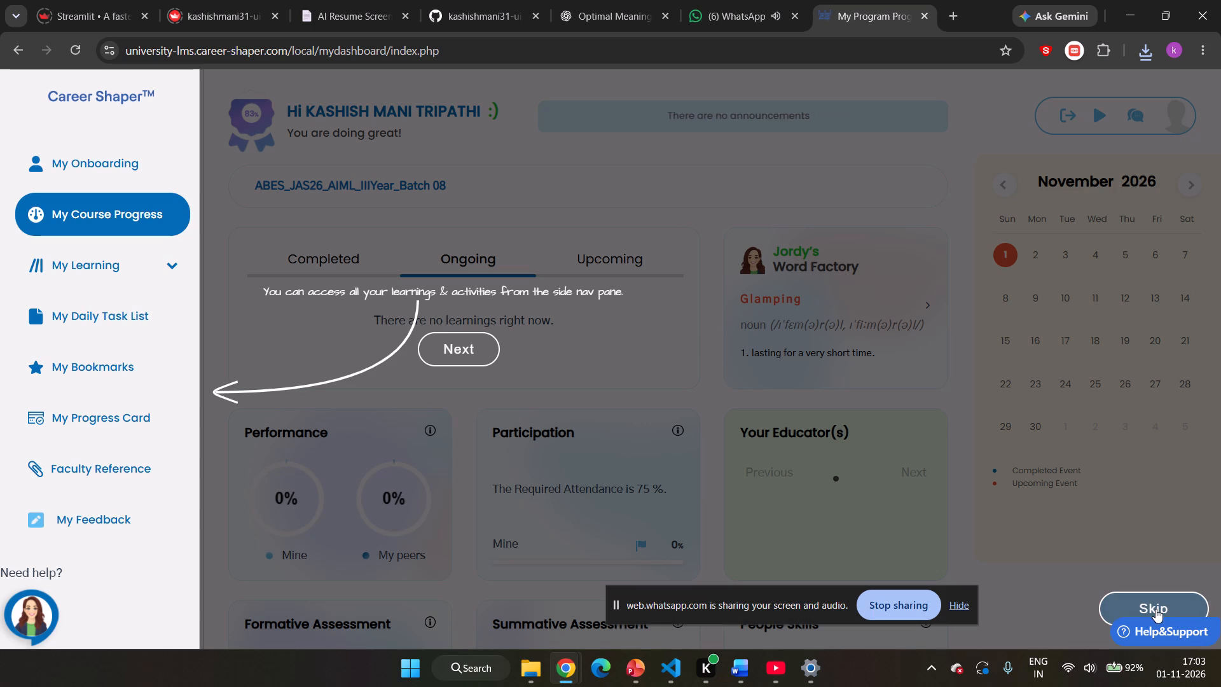
{"action": "left_click", "coordinate": [1155, 609]}
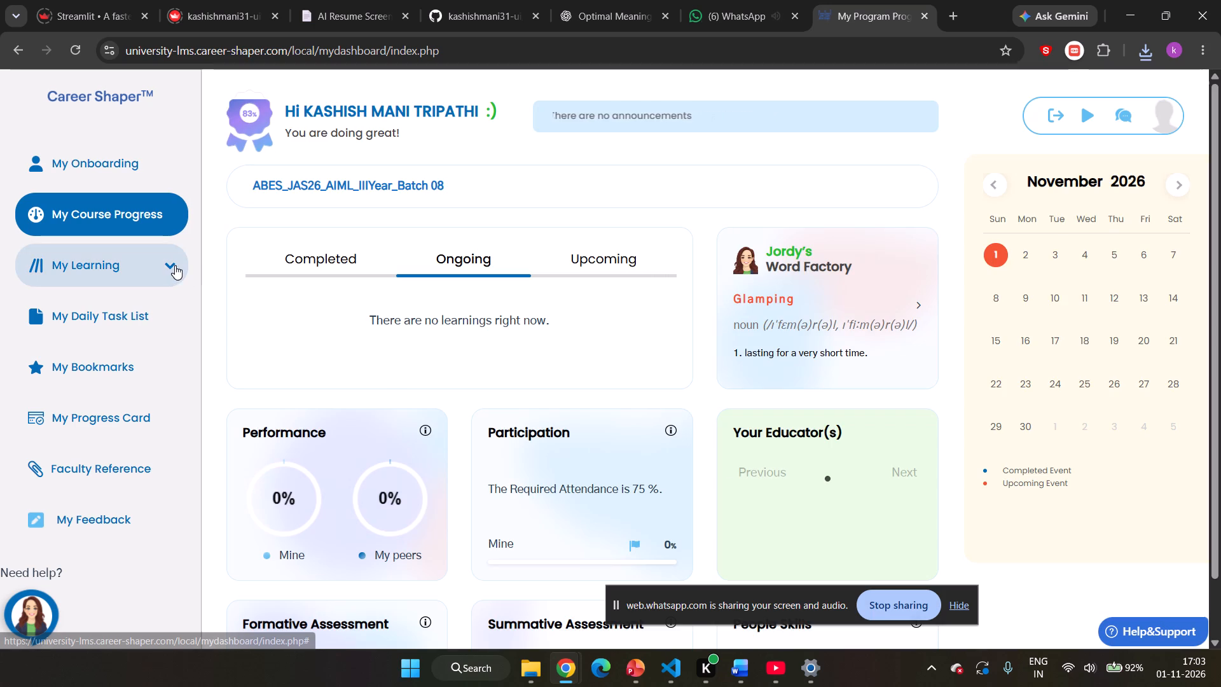
Open the Project Submission – Output Files assignment in the CoE section of My Learning and start adding a submission.
{"action": "left_click", "coordinate": [175, 265]}
{"action": "left_click", "coordinate": [132, 303]}
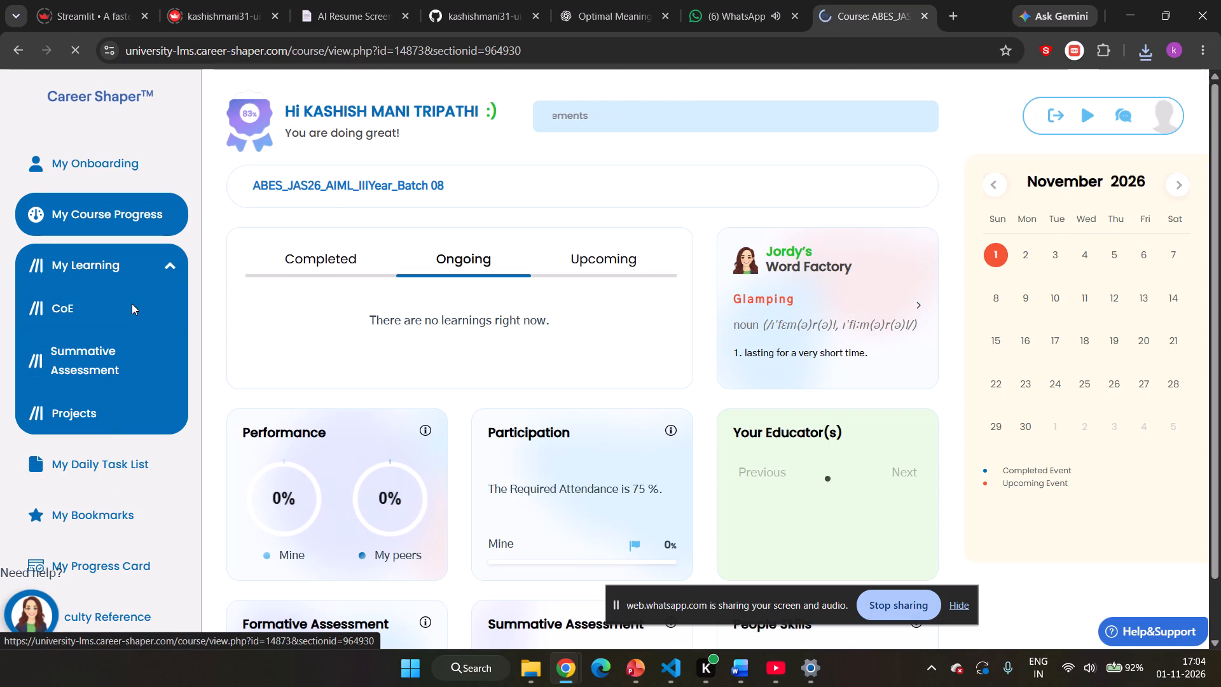
{"action": "left_click", "coordinate": [822, 453]}
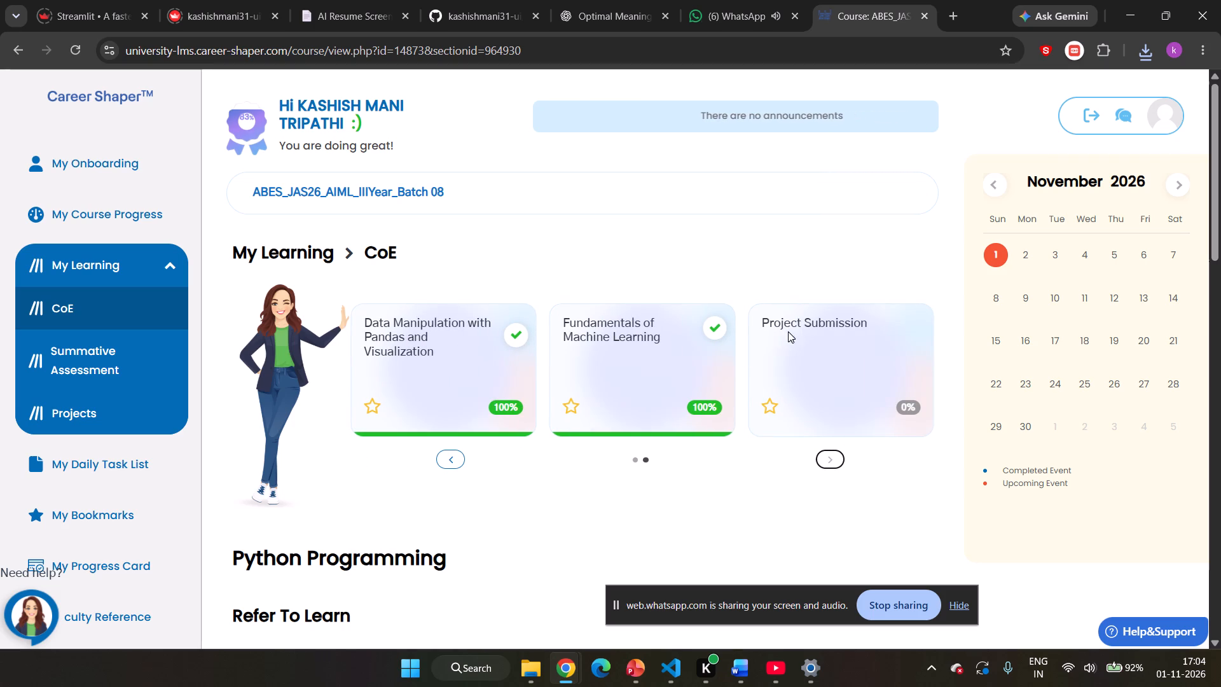
{"action": "left_click", "coordinate": [802, 321]}
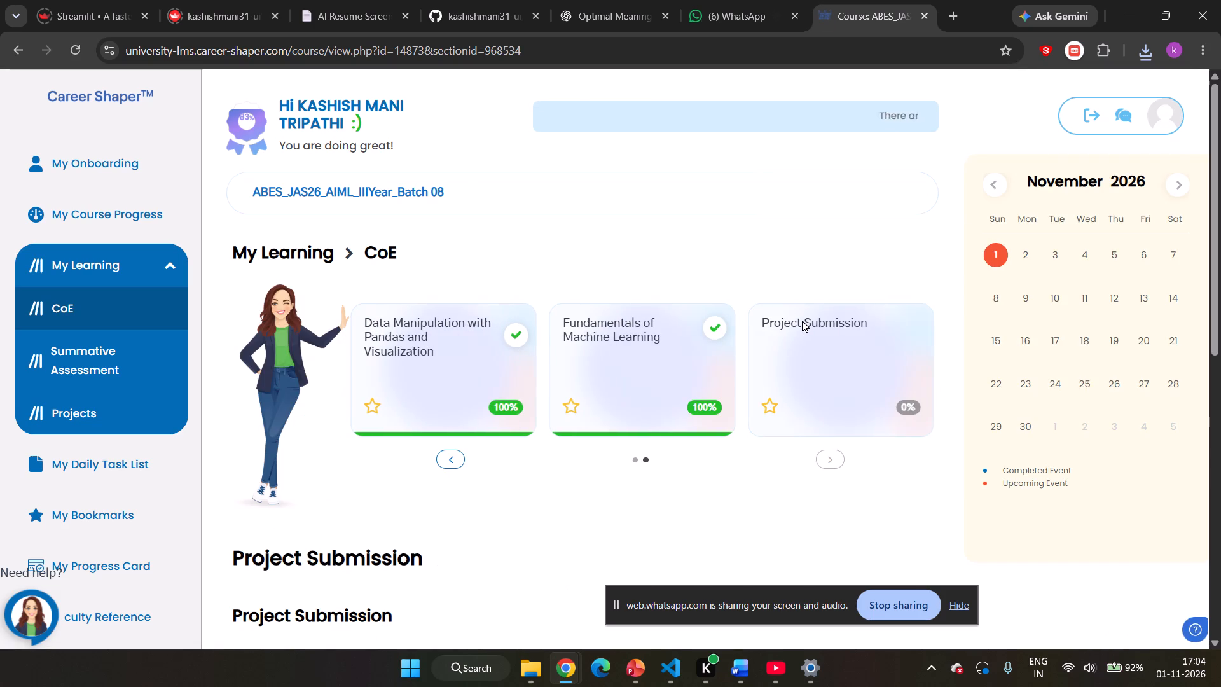
{"action": "scroll", "coordinate": [441, 528], "scroll_direction": "down", "scroll_amount": 2}
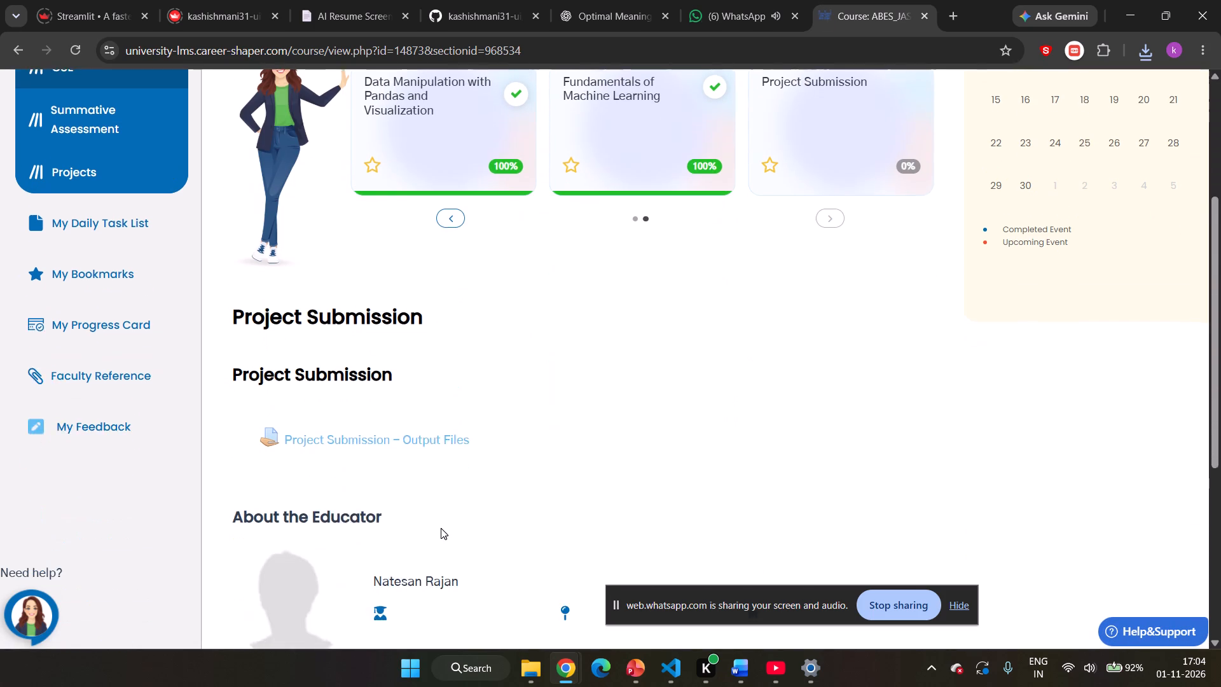
{"action": "scroll", "coordinate": [441, 528], "scroll_direction": "down", "scroll_amount": 2}
{"action": "left_click", "coordinate": [451, 295]}
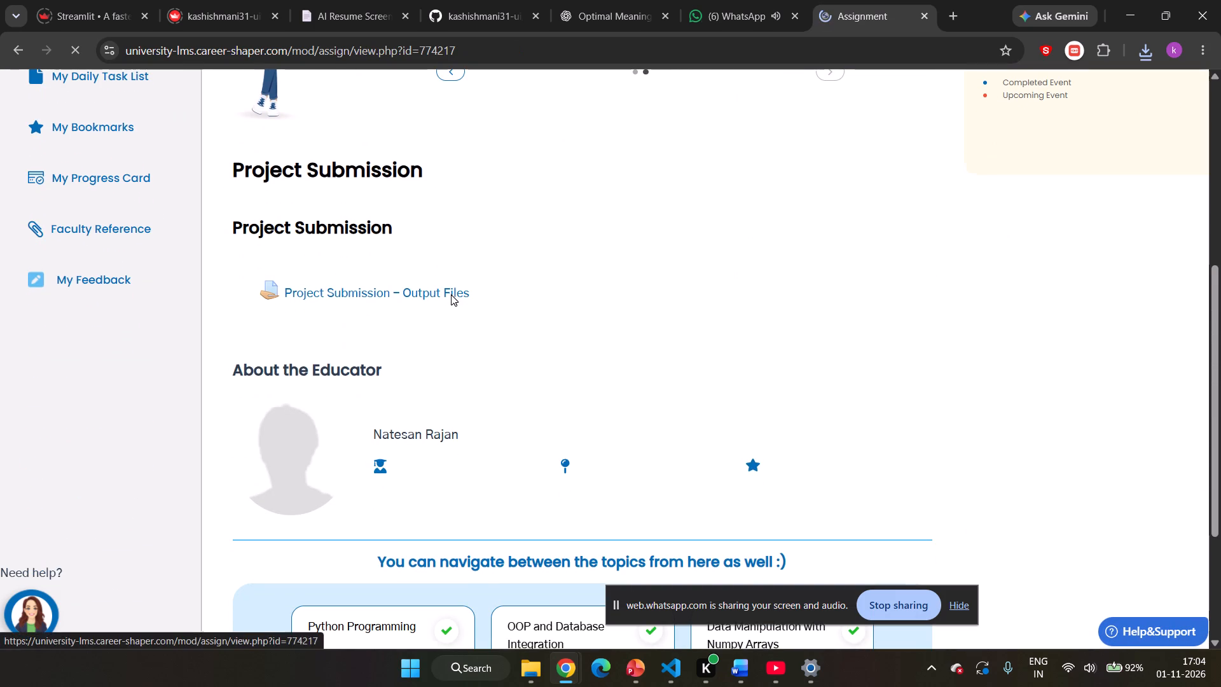
{"action": "scroll", "coordinate": [451, 295], "scroll_direction": "down", "scroll_amount": 3}
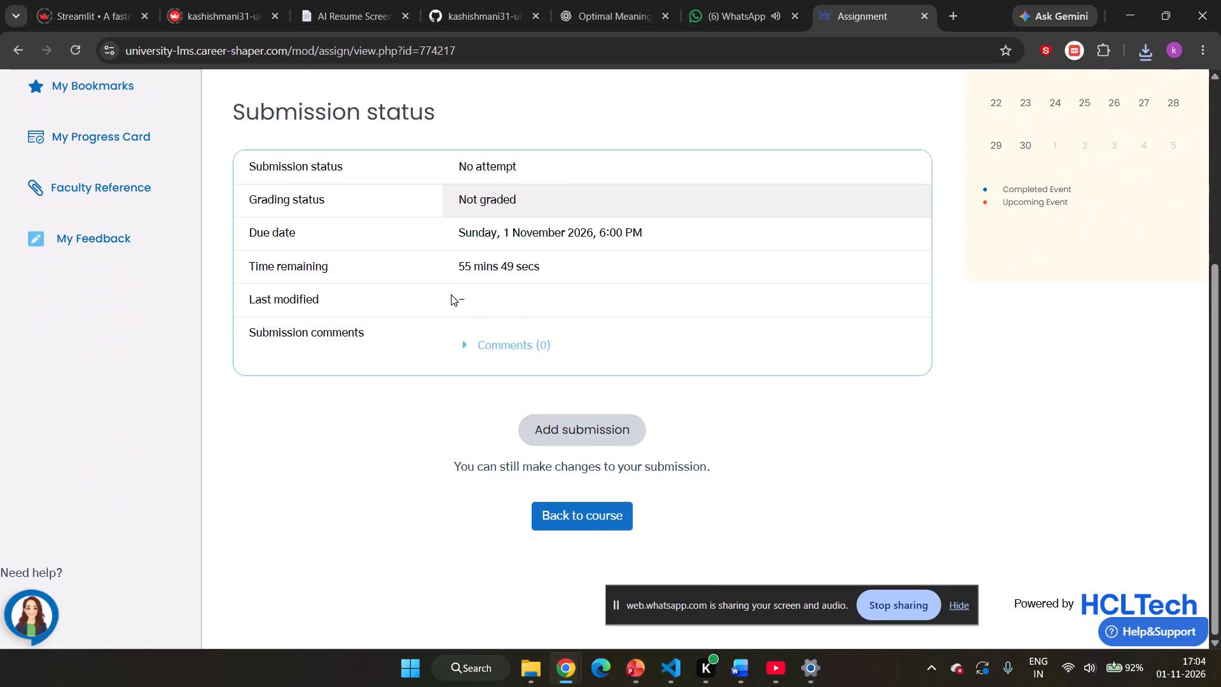
{"action": "left_click", "coordinate": [605, 433]}
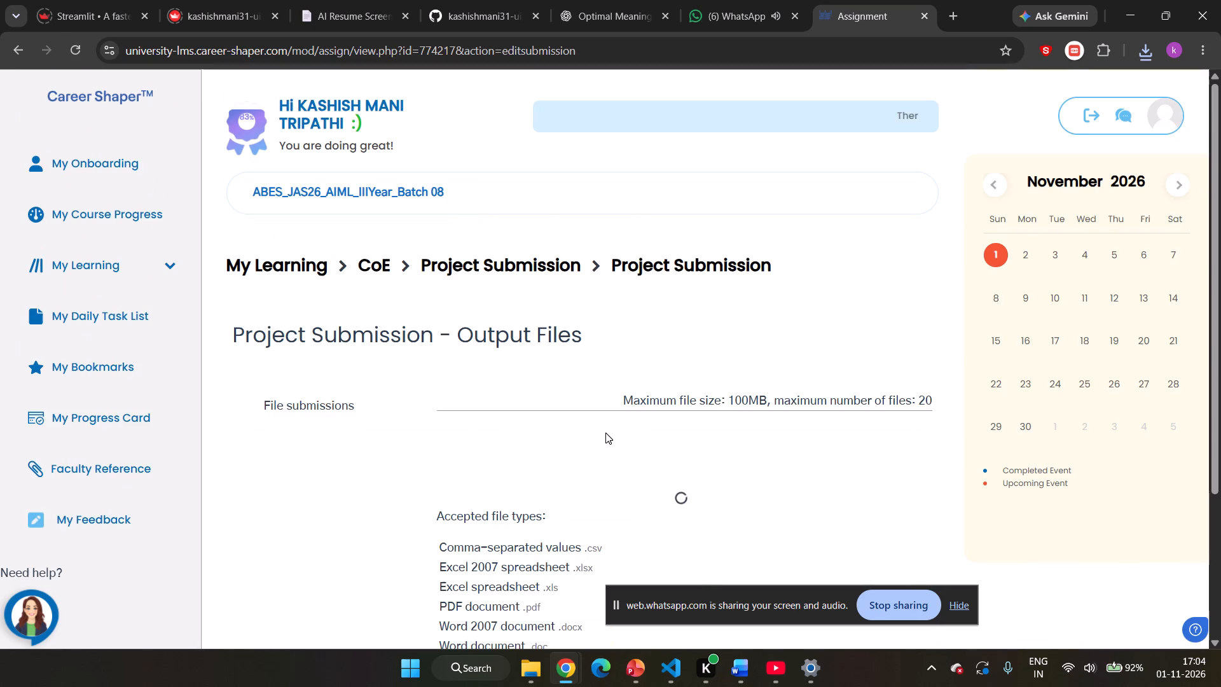
Choose kmt from the Downloads folder as the attachment to upload to the file submissions area.
{"action": "scroll", "coordinate": [605, 433], "scroll_direction": "down", "scroll_amount": 1}
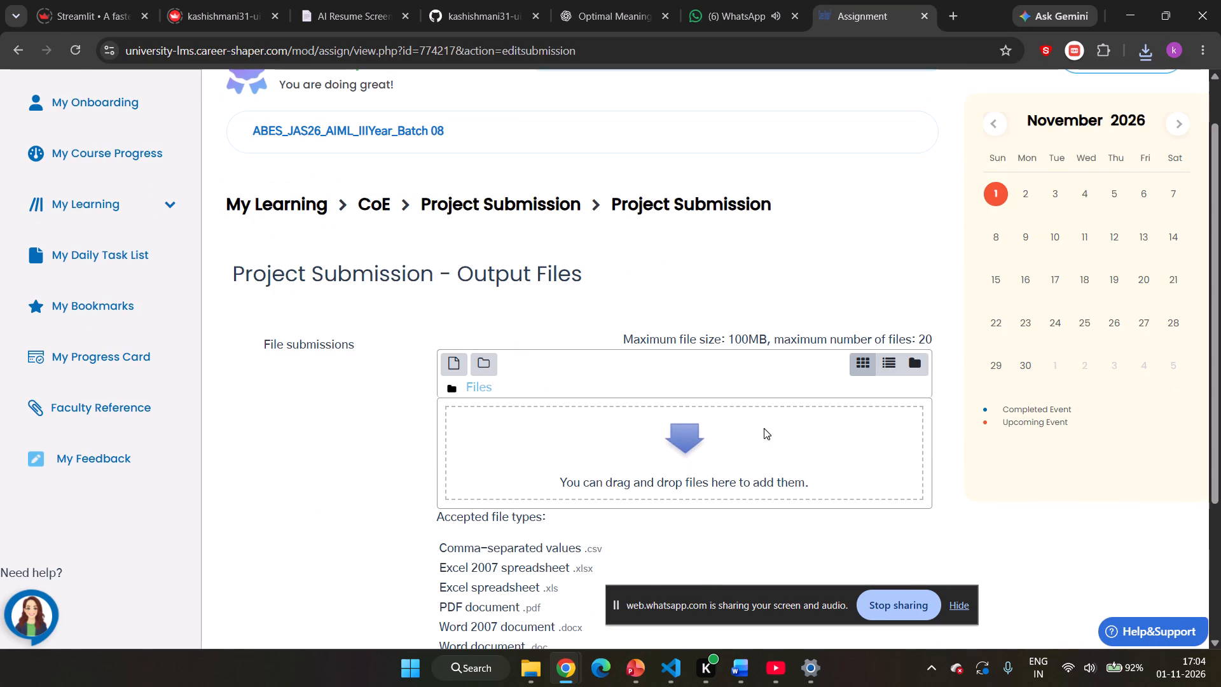
{"action": "scroll", "coordinate": [689, 427], "scroll_direction": "down", "scroll_amount": 1}
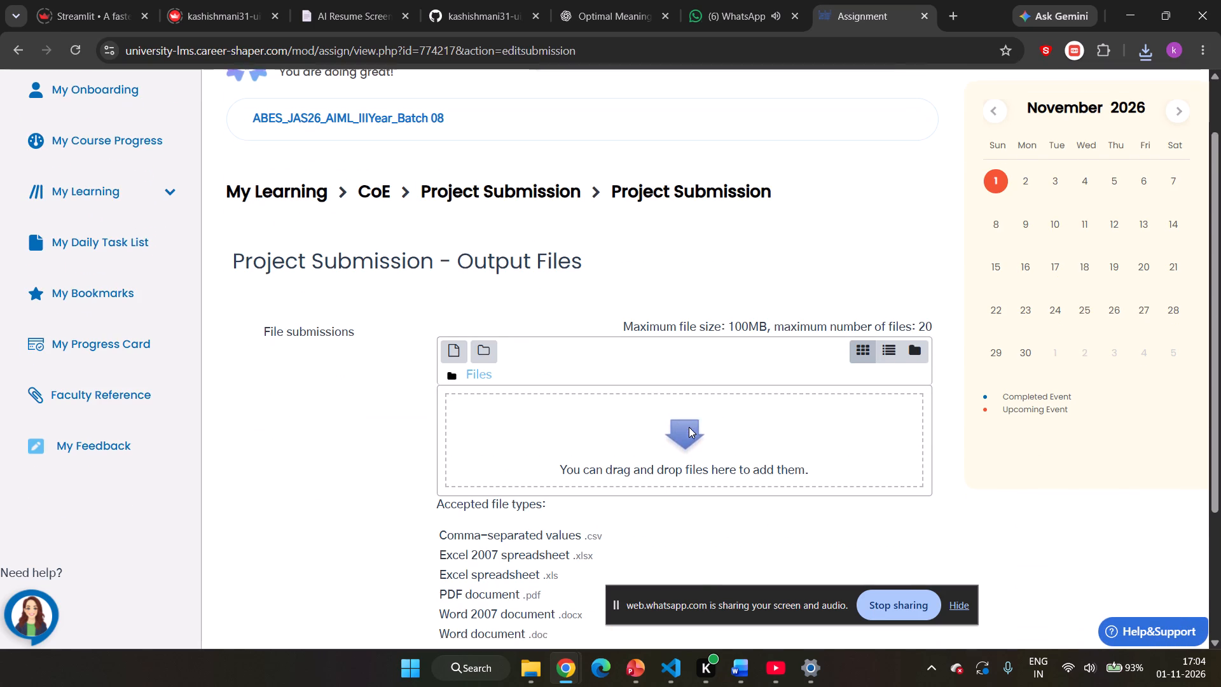
{"action": "scroll", "coordinate": [689, 427], "scroll_direction": "down", "scroll_amount": 1}
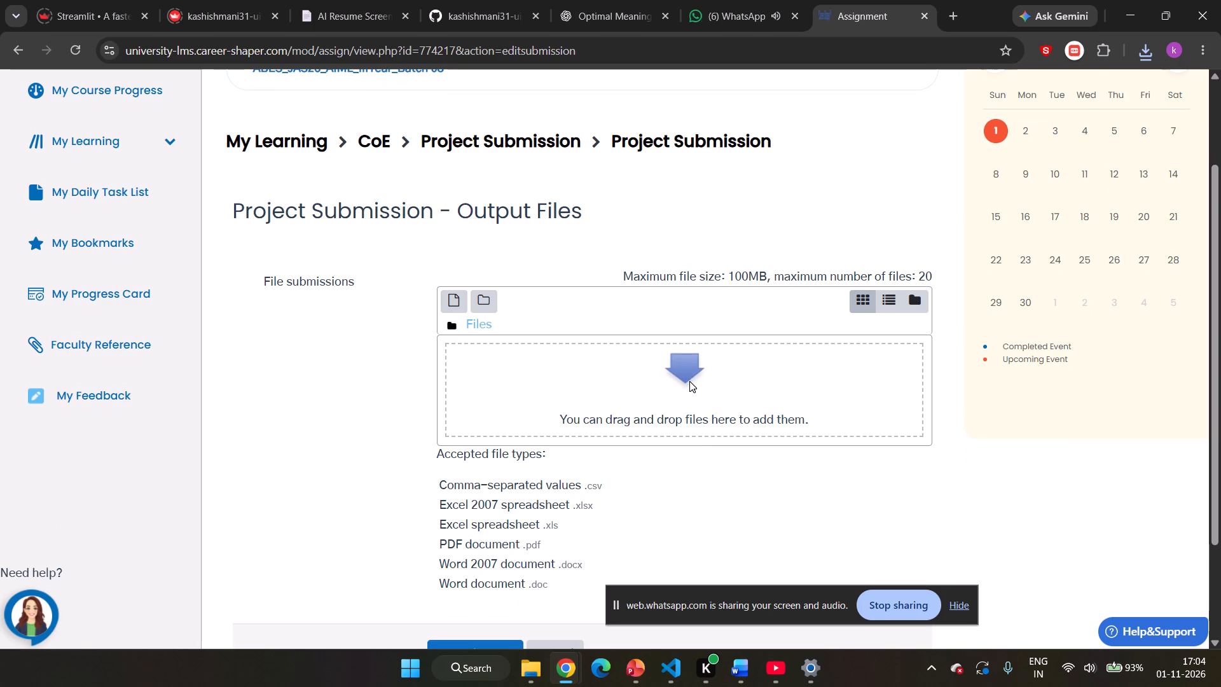
{"action": "left_click", "coordinate": [689, 381]}
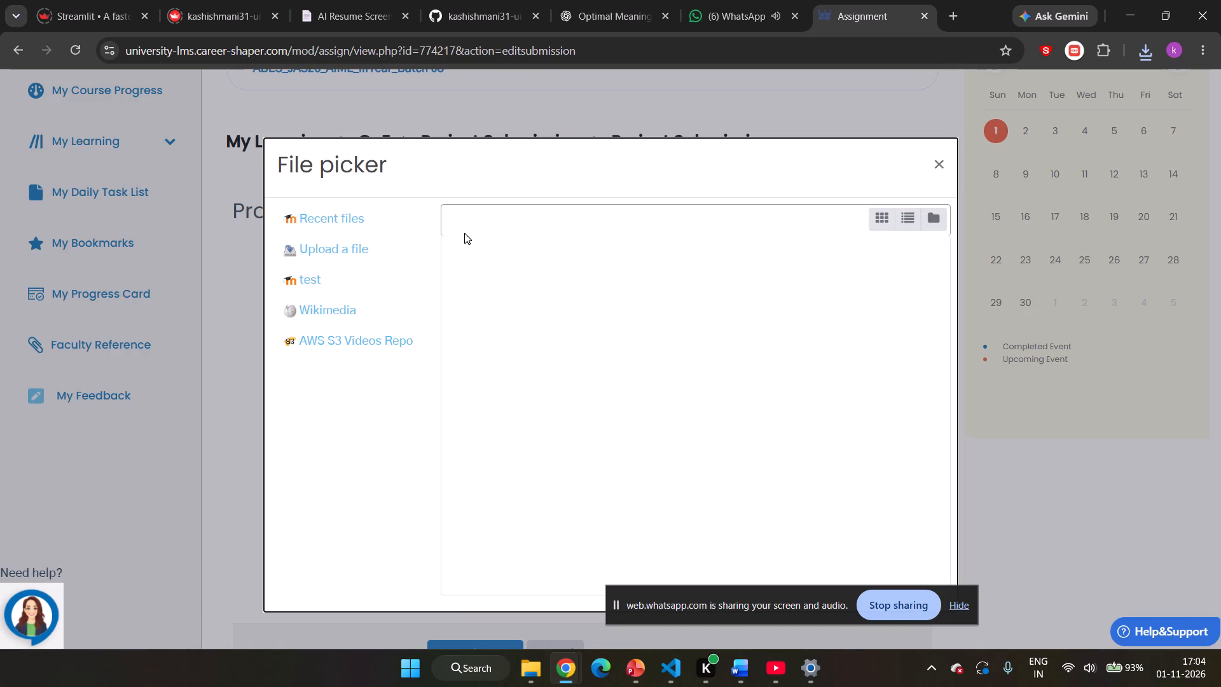
{"action": "left_click", "coordinate": [359, 246]}
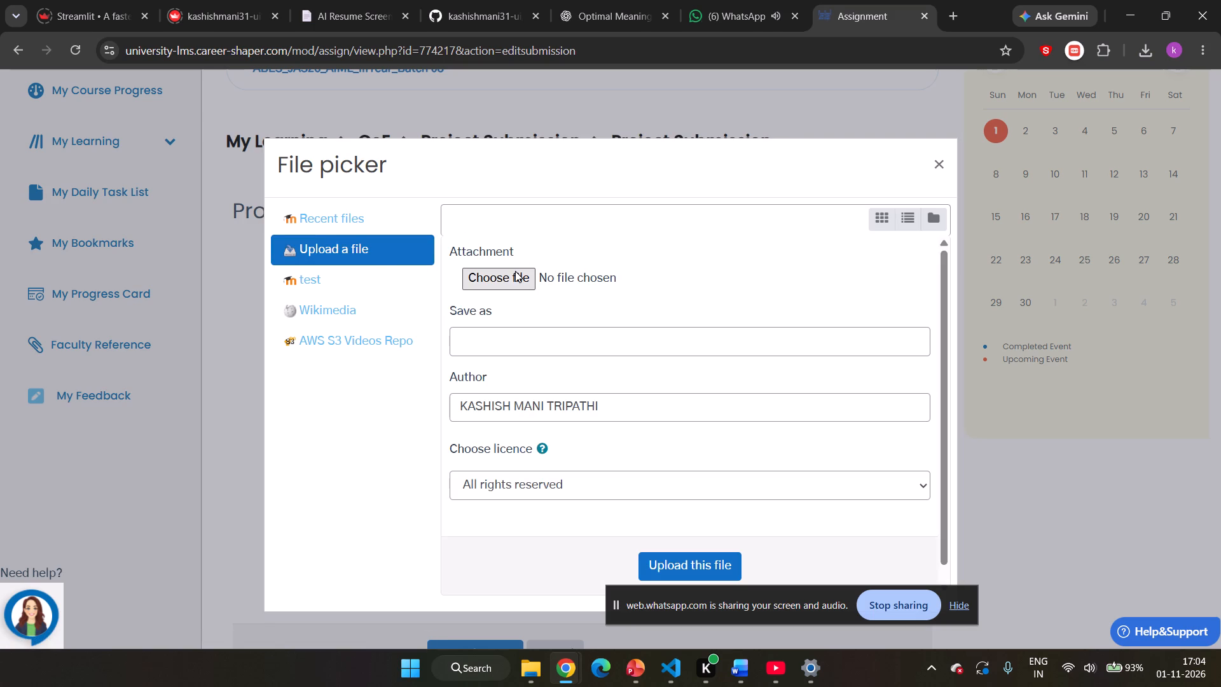
{"action": "left_click", "coordinate": [515, 272]}
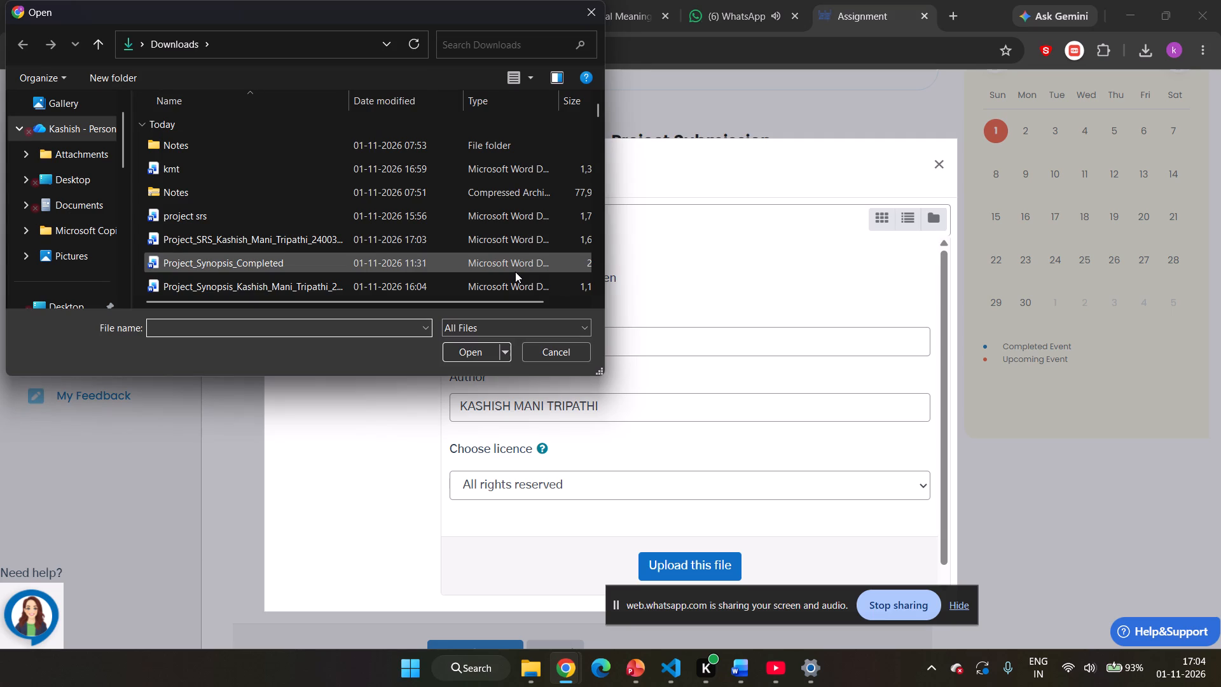
{"action": "left_click", "coordinate": [387, 172]}
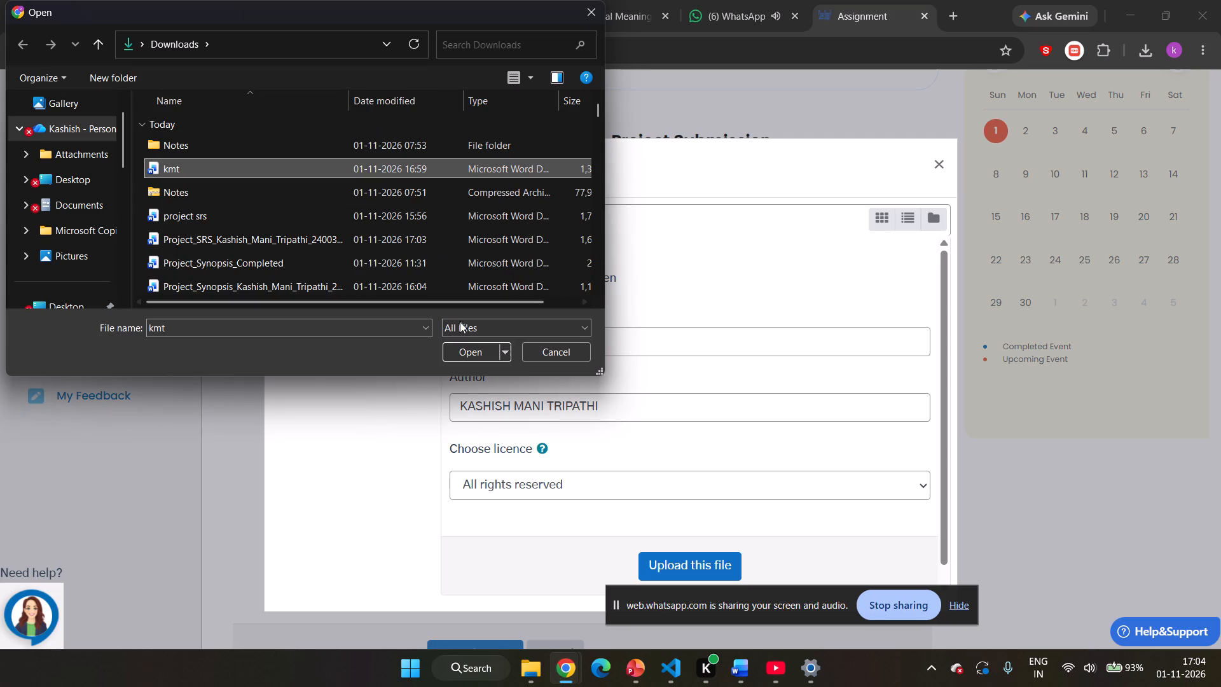
{"action": "left_click", "coordinate": [472, 356]}
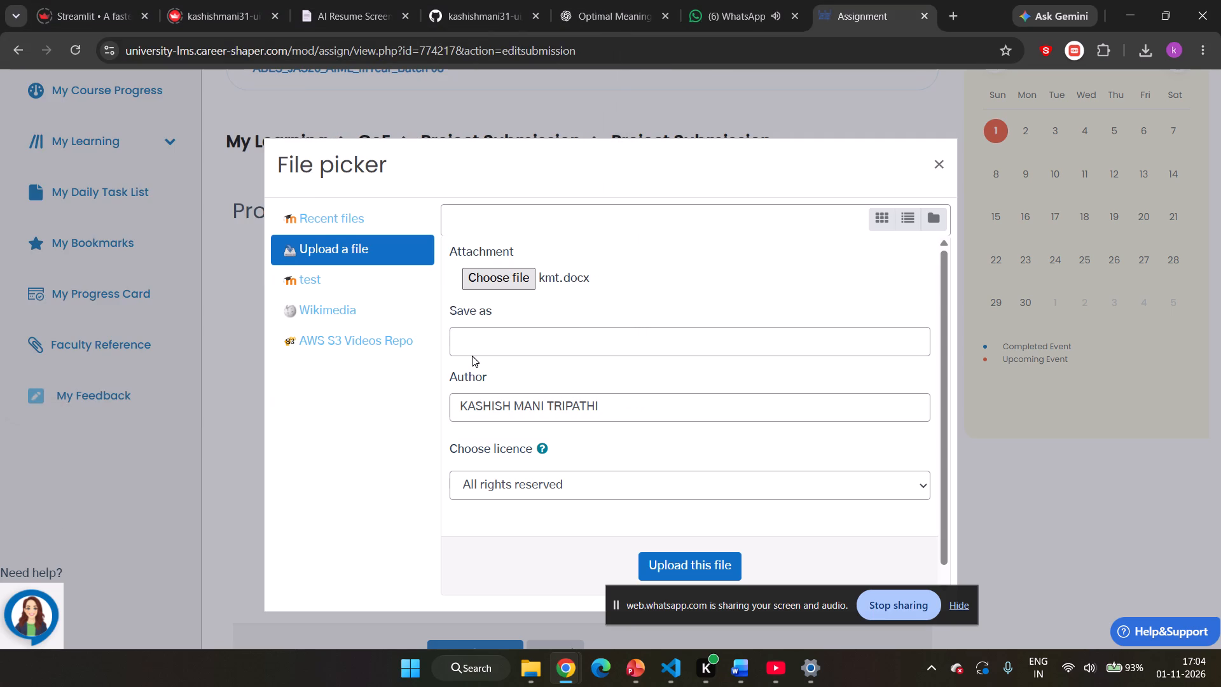
Reopen the attachment's file selection, and close the kmt and project synopsis documents that are open in Word.
{"action": "double_click", "coordinate": [557, 275]}
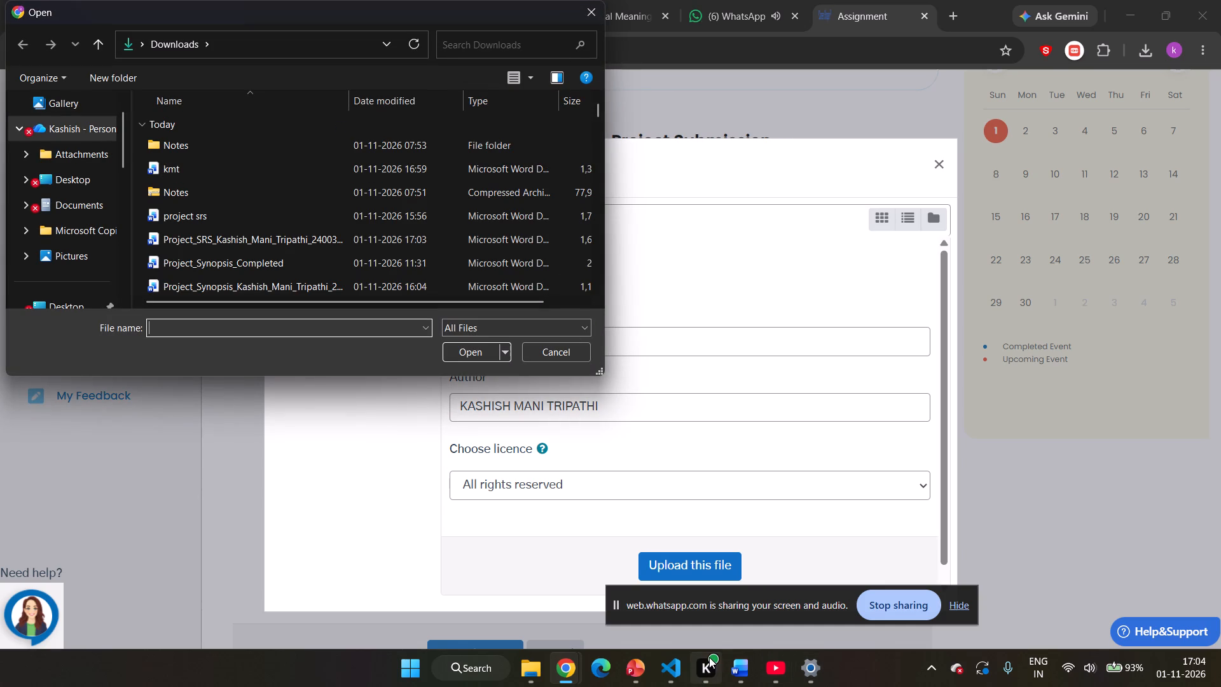
{"action": "left_click", "coordinate": [740, 667]}
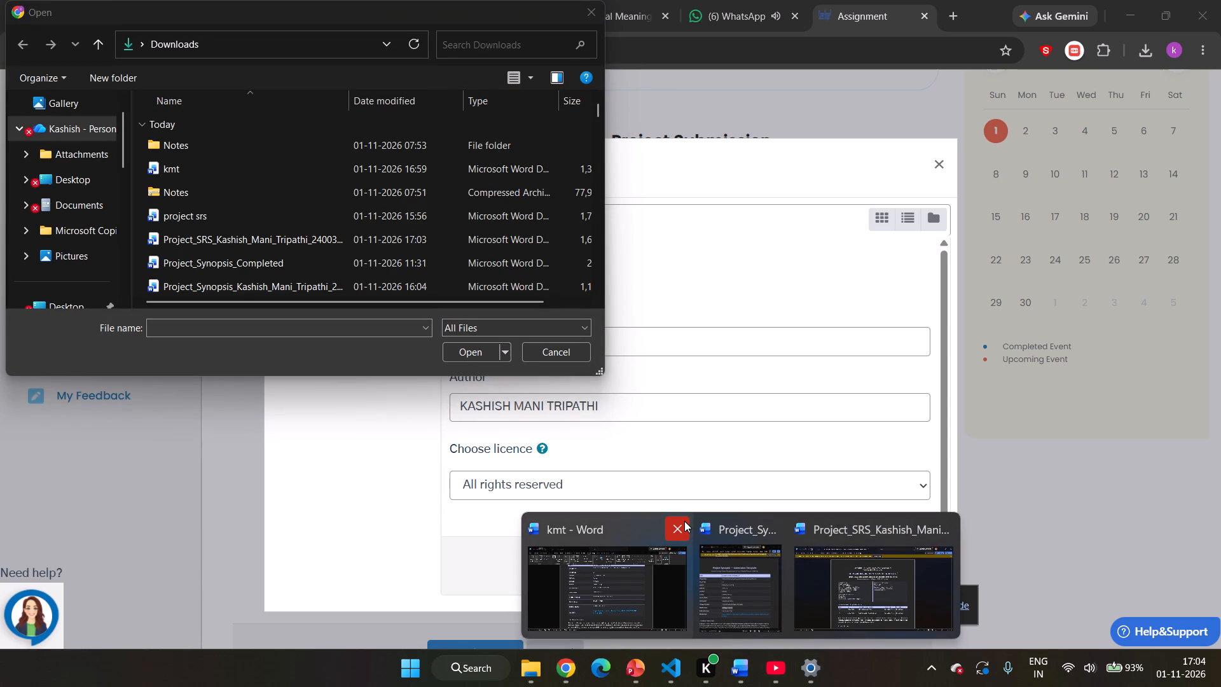
{"action": "left_click", "coordinate": [684, 521]}
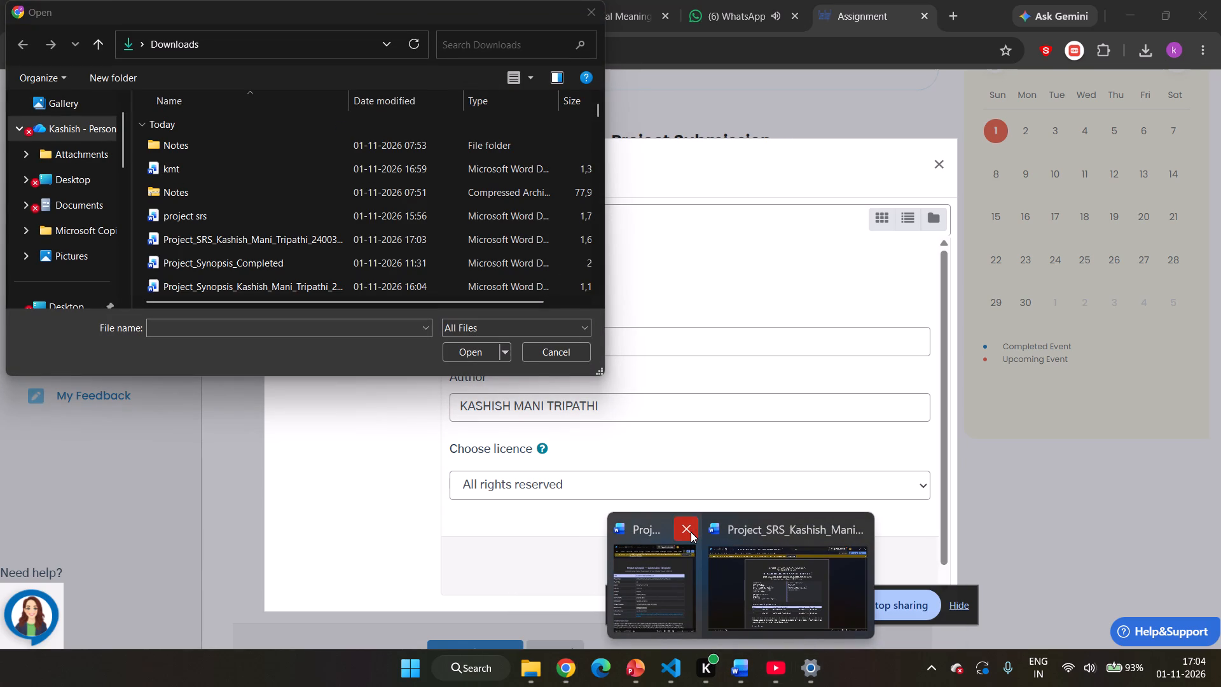
{"action": "left_click", "coordinate": [691, 532]}
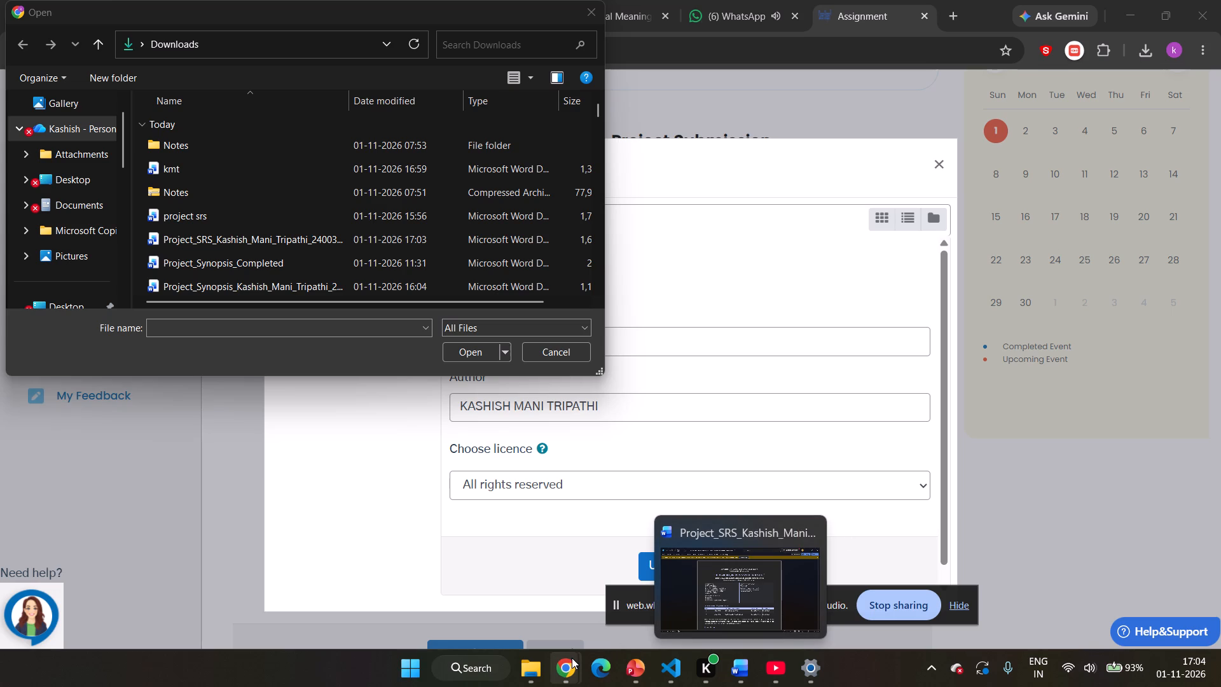
Open kmt in Word from the Downloads folder, examine its contents through to the end, and return to the attachment's file selection.
{"action": "left_click", "coordinate": [537, 664]}
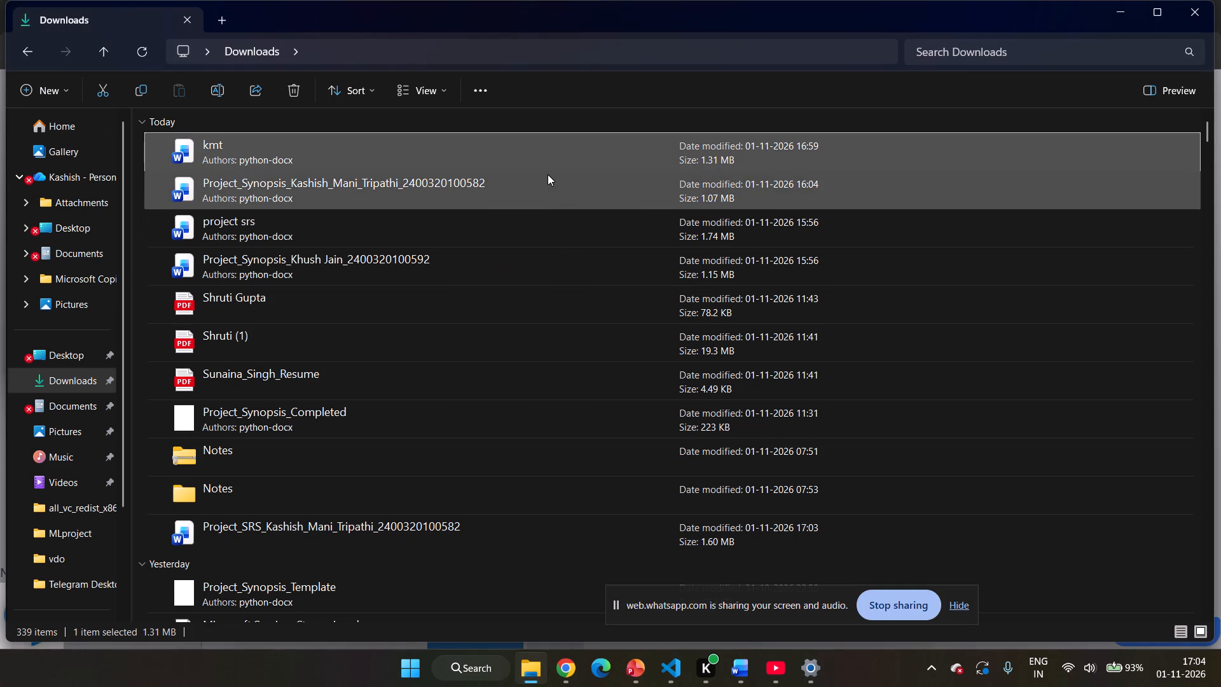
{"action": "double_click", "coordinate": [563, 142]}
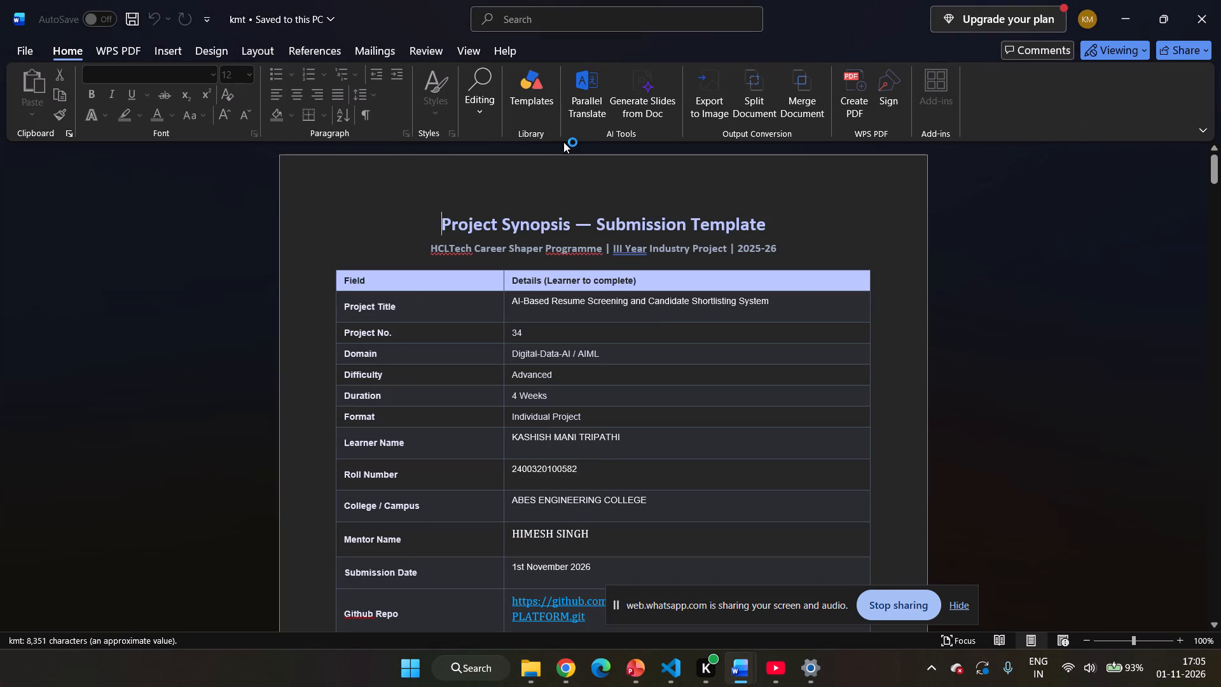
{"action": "scroll", "coordinate": [680, 375], "scroll_direction": "down", "scroll_amount": 1}
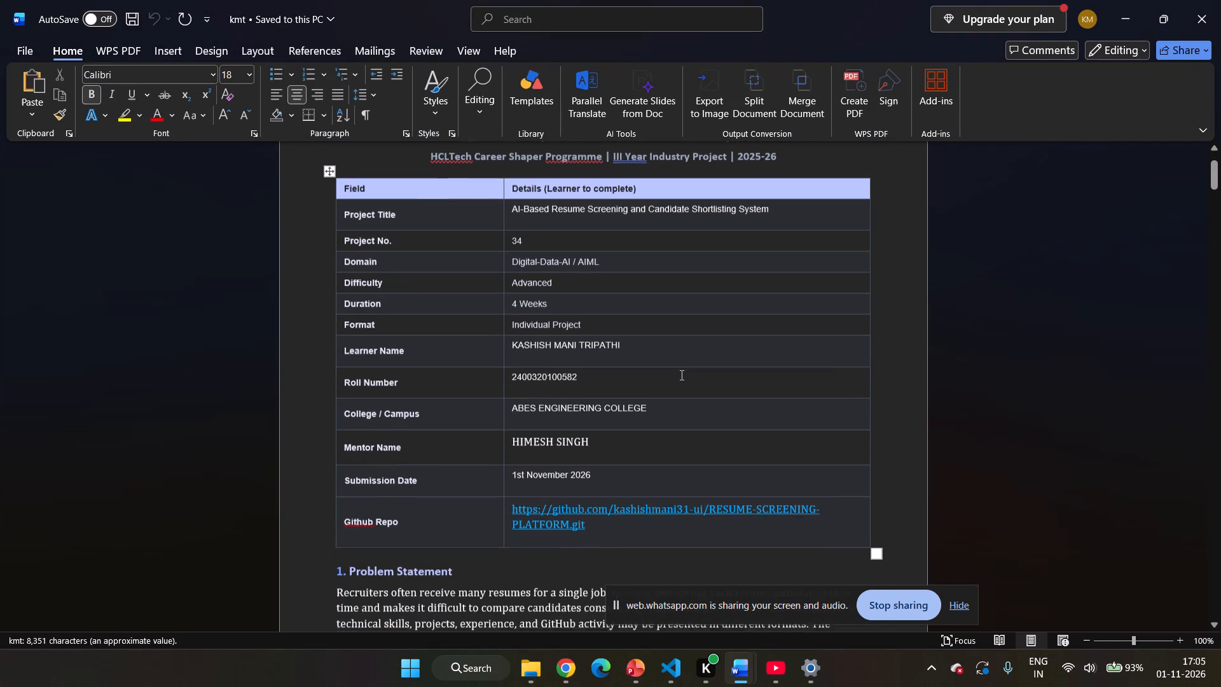
{"action": "scroll", "coordinate": [680, 375], "scroll_direction": "down", "scroll_amount": 4}
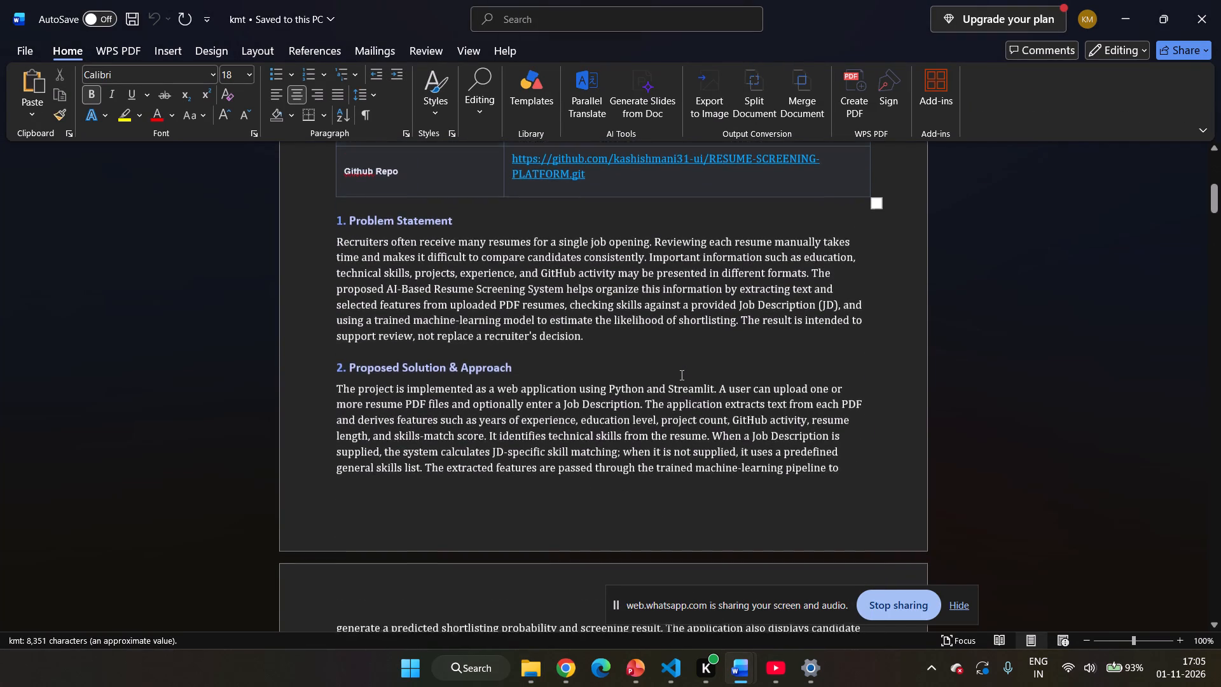
{"action": "scroll", "coordinate": [680, 375], "scroll_direction": "down", "scroll_amount": 9}
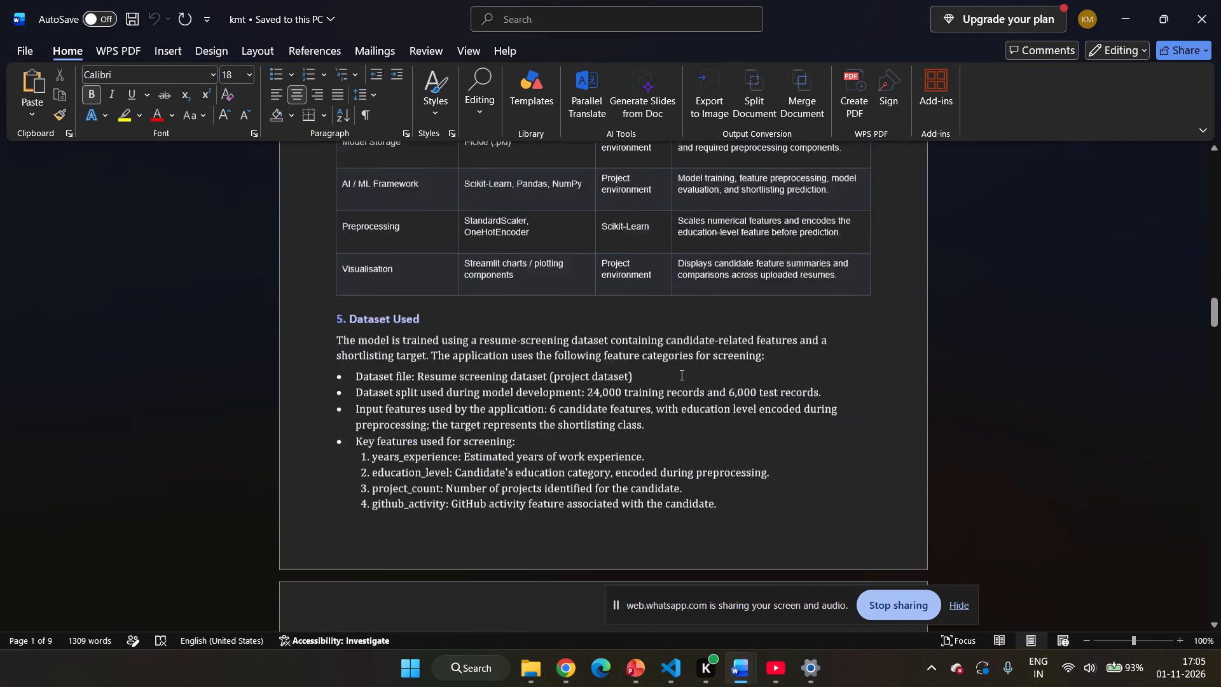
{"action": "scroll", "coordinate": [680, 375], "scroll_direction": "down", "scroll_amount": 9}
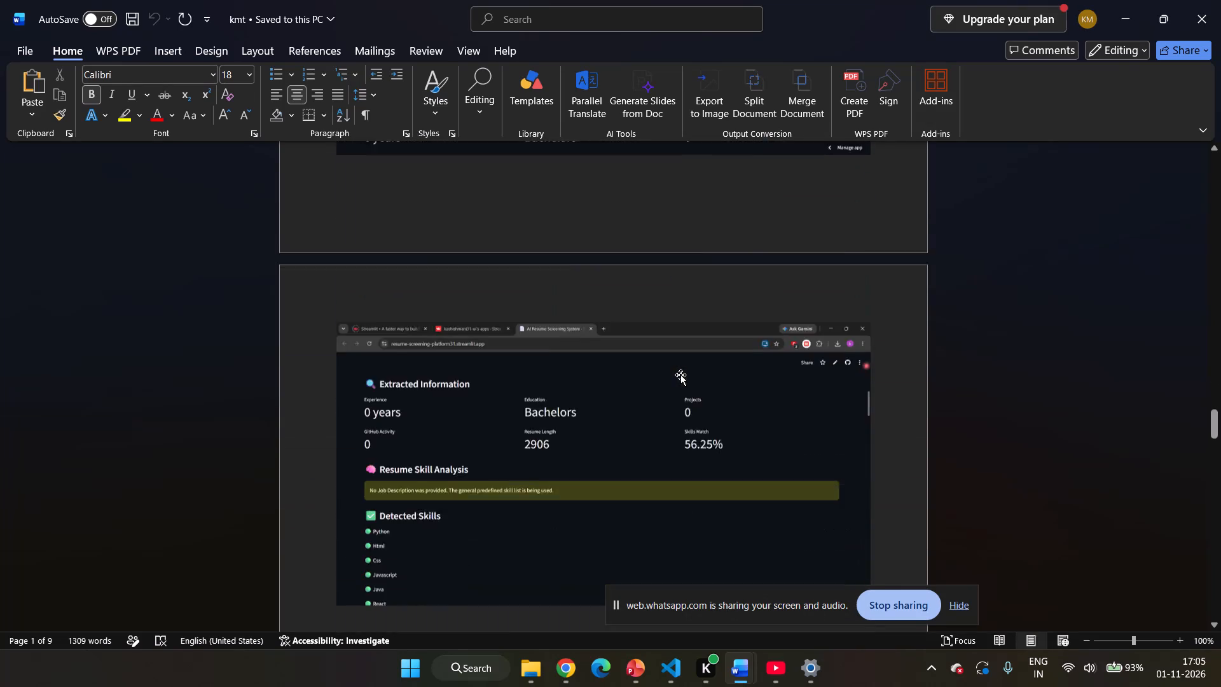
{"action": "scroll", "coordinate": [680, 375], "scroll_direction": "down", "scroll_amount": 9}
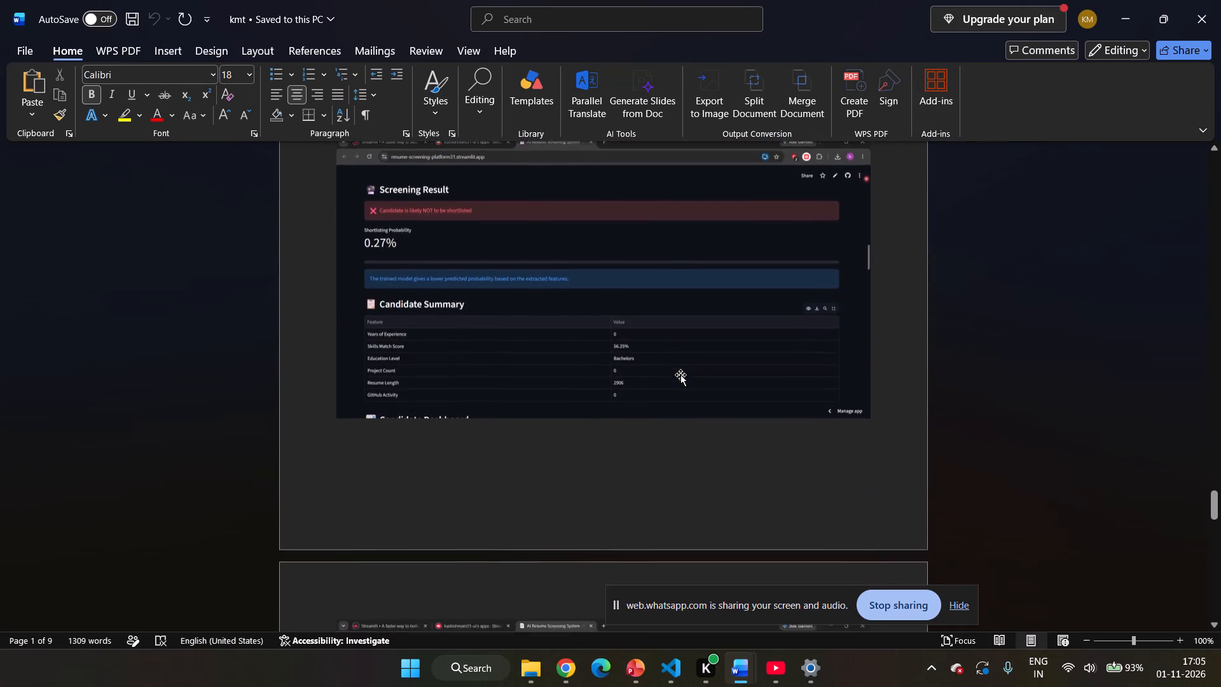
{"action": "scroll", "coordinate": [680, 375], "scroll_direction": "down", "scroll_amount": 11}
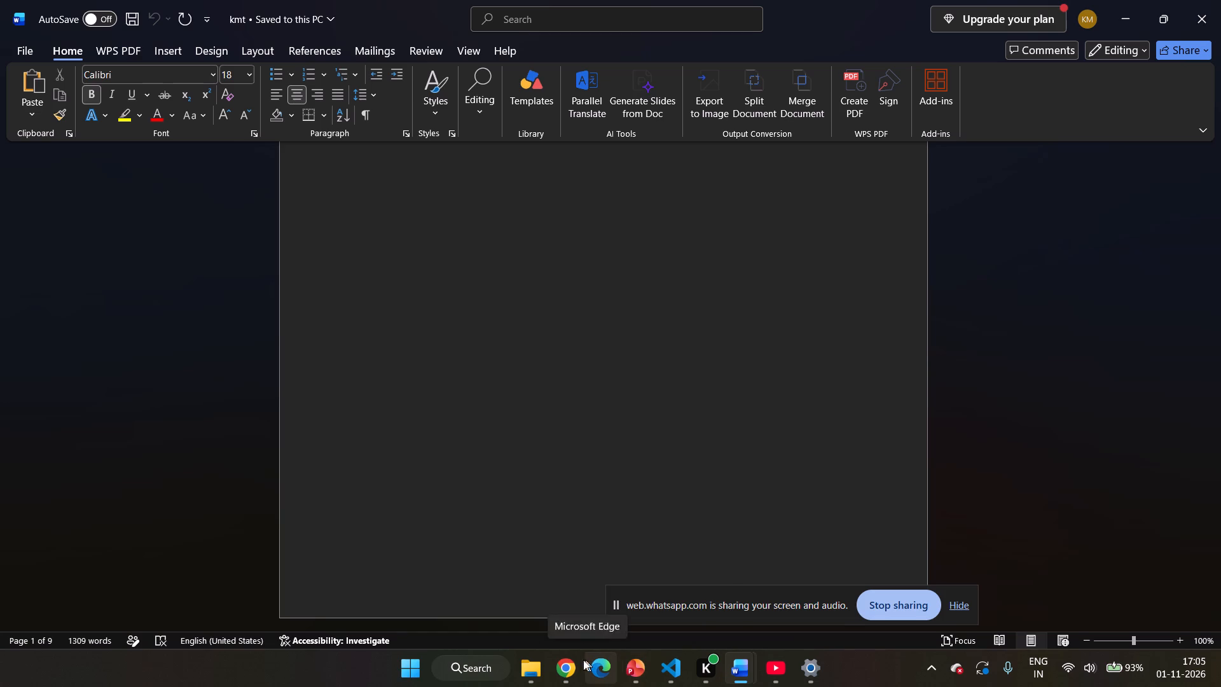
{"action": "left_click", "coordinate": [466, 600]}
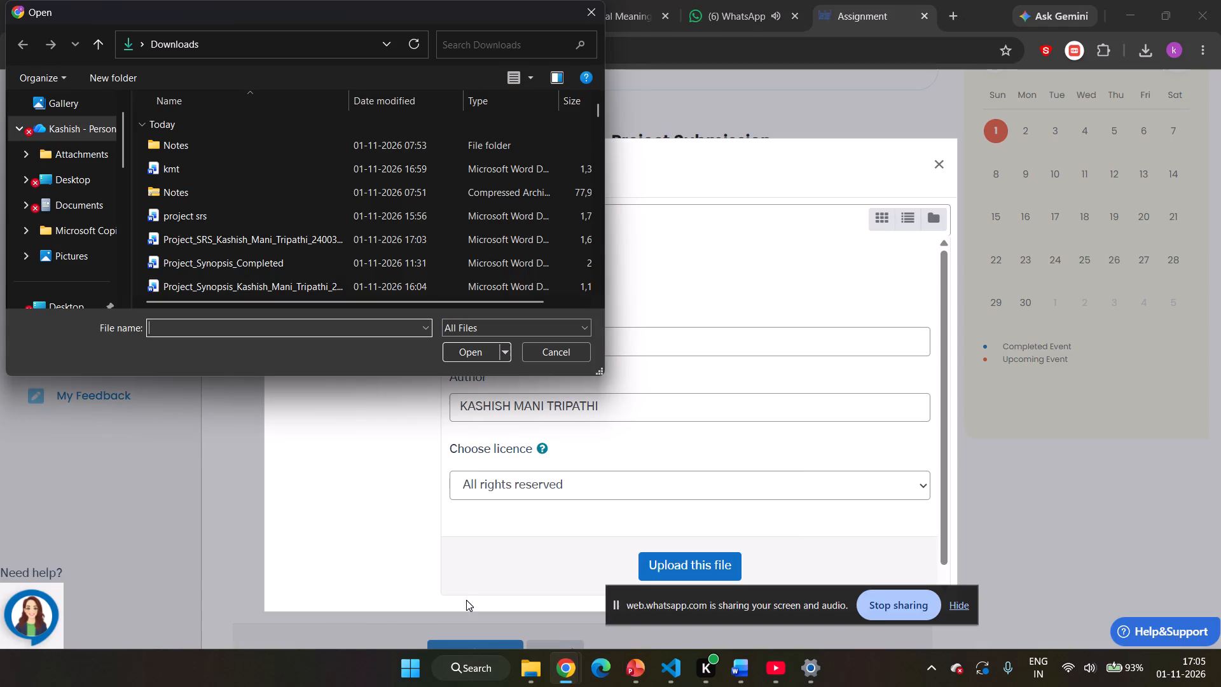
Choose kmt from the Downloads folder as the attachment to upload.
{"action": "left_click", "coordinate": [335, 163]}
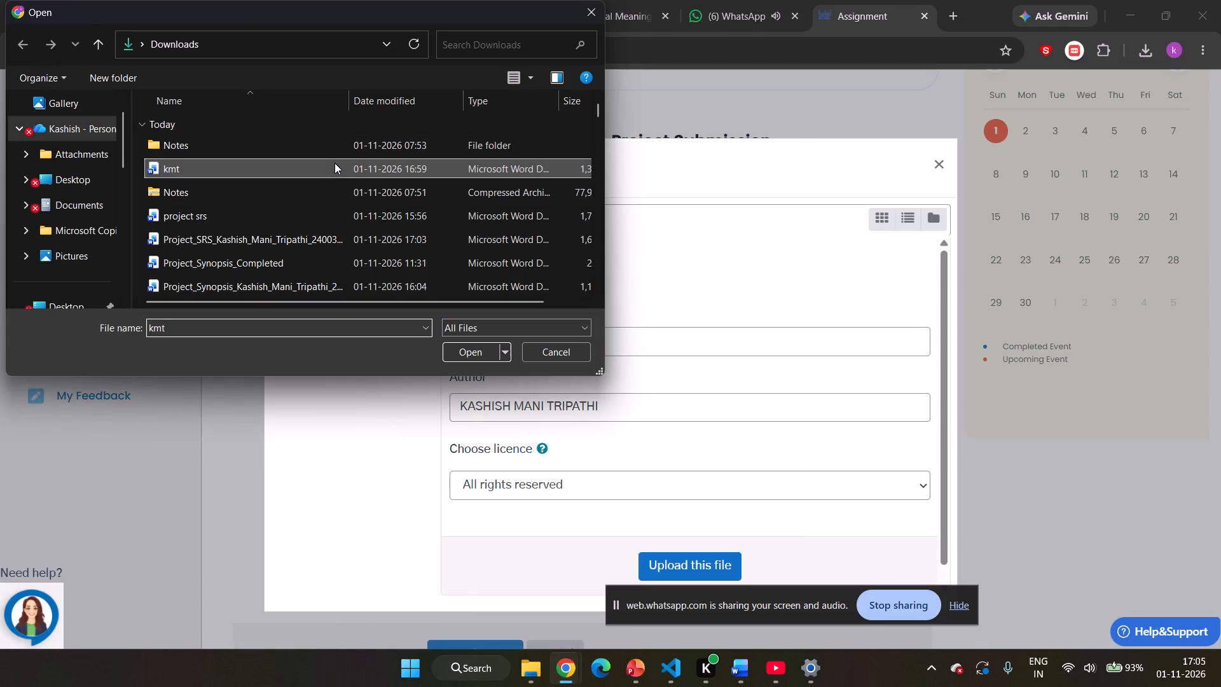
{"action": "left_click", "coordinate": [480, 350]}
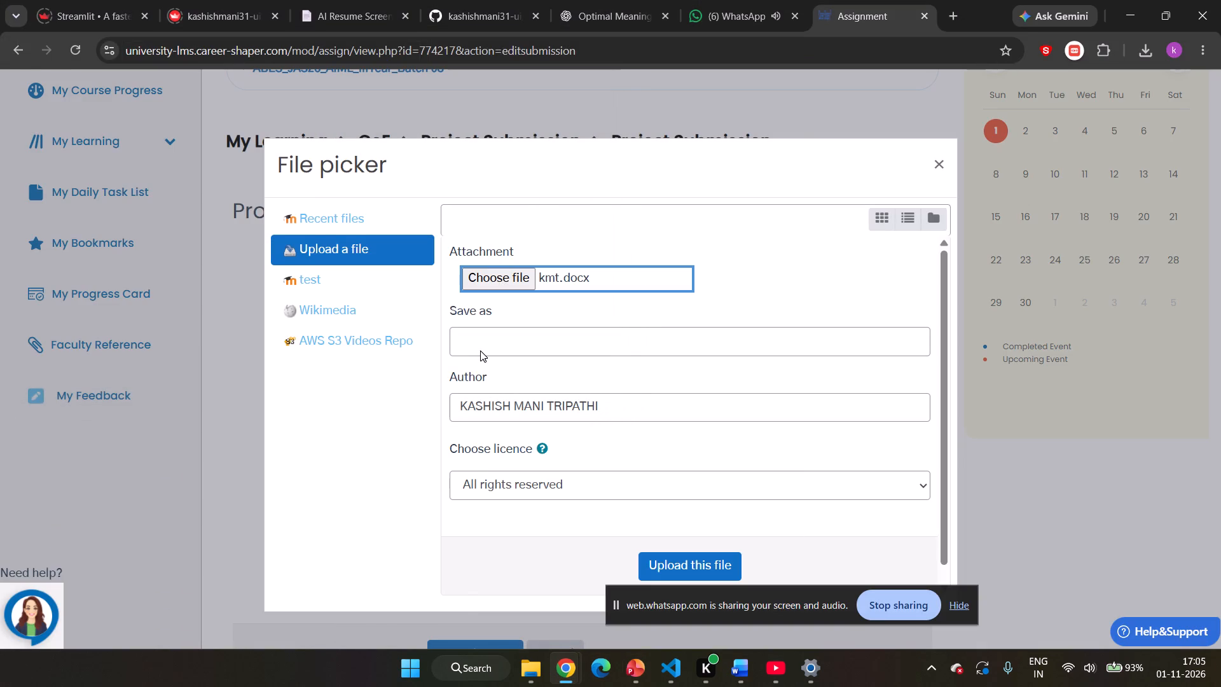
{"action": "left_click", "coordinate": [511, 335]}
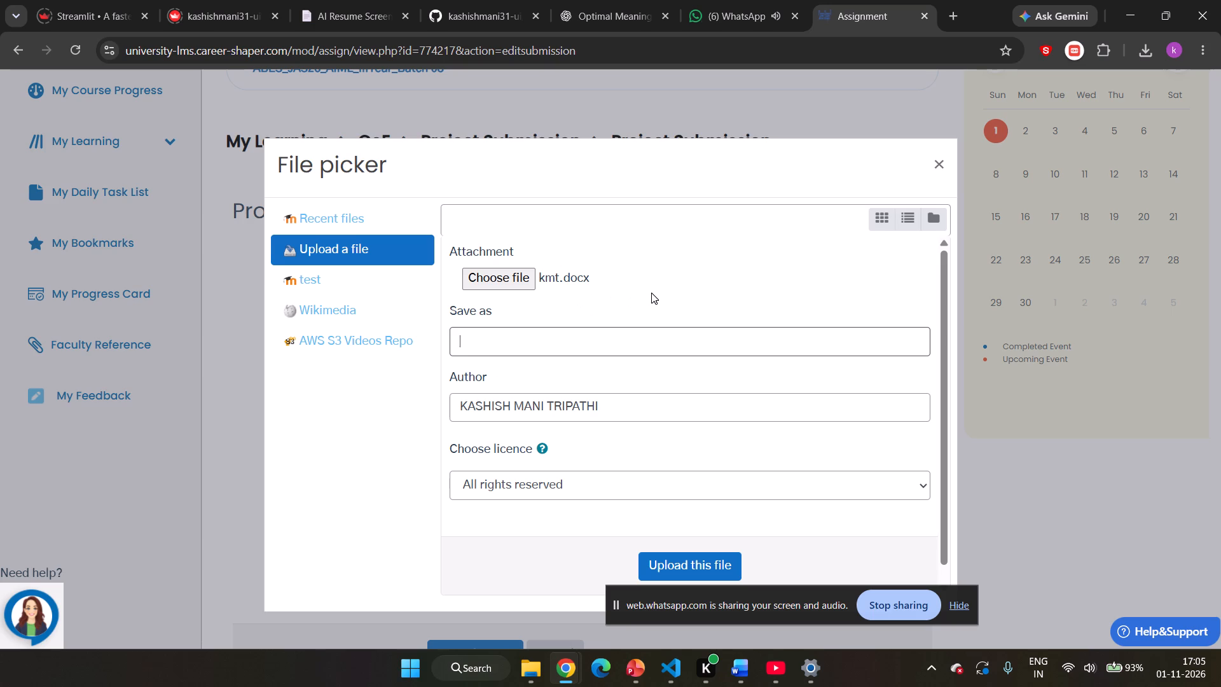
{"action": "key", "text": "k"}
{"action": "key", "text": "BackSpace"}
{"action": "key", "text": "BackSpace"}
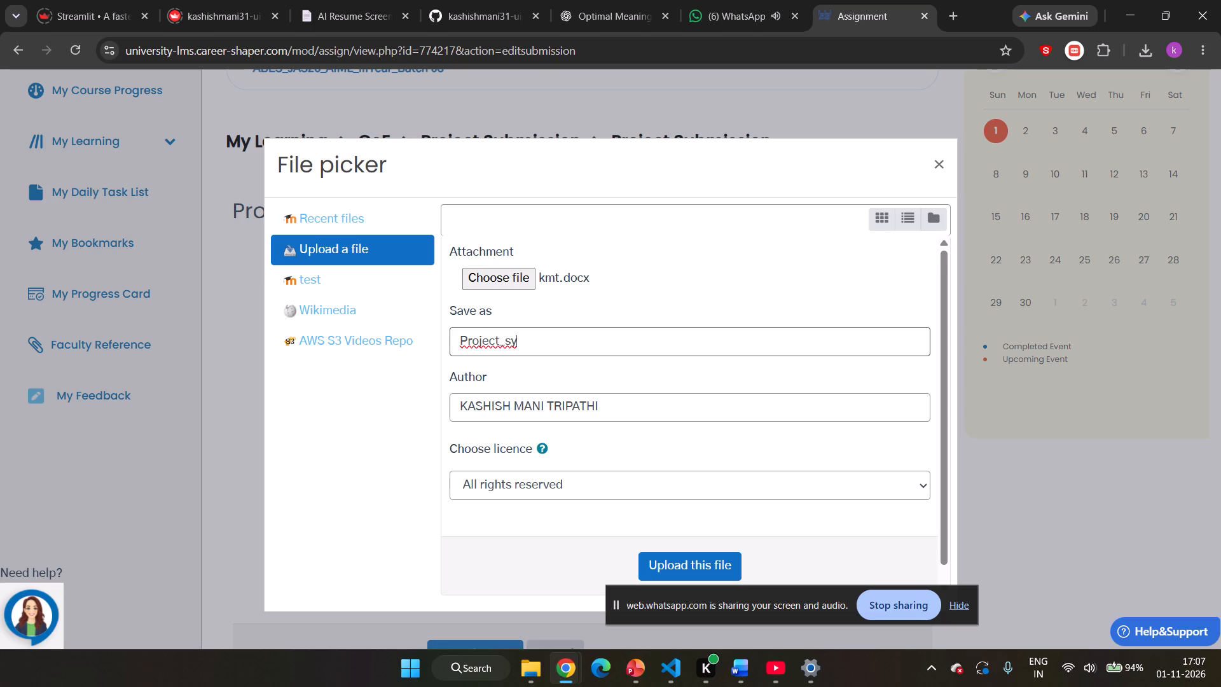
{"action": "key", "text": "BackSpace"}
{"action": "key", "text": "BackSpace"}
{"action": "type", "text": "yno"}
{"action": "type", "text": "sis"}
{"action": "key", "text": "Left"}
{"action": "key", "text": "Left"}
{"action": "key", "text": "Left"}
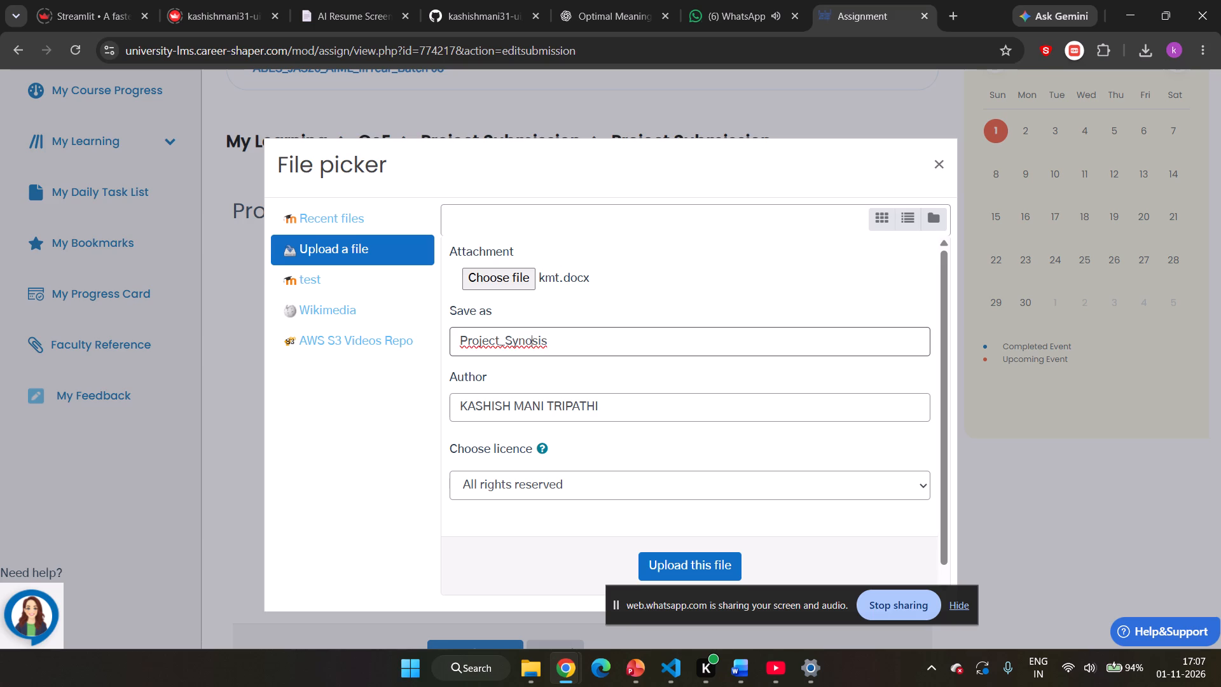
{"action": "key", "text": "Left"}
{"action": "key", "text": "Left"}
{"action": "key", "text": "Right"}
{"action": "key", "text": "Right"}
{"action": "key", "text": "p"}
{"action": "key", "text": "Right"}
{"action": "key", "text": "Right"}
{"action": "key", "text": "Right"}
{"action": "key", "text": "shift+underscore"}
Complete the Save as name with the learner's first, middle and last names and the roll number, separated by underscores.
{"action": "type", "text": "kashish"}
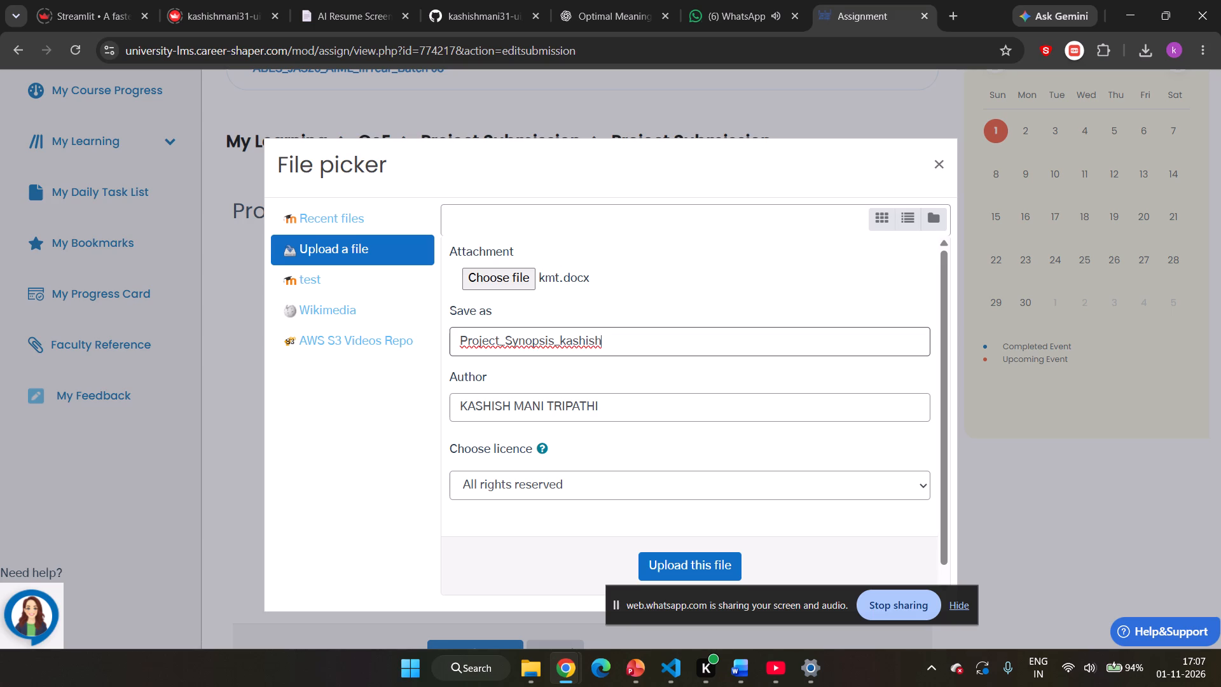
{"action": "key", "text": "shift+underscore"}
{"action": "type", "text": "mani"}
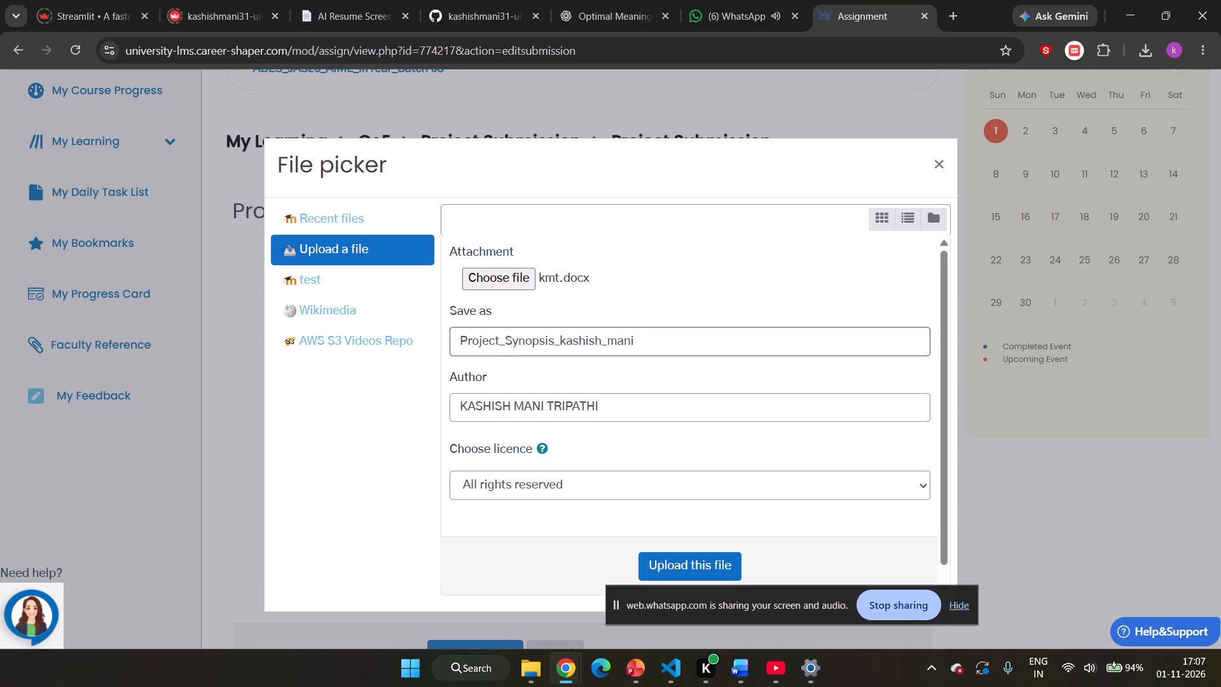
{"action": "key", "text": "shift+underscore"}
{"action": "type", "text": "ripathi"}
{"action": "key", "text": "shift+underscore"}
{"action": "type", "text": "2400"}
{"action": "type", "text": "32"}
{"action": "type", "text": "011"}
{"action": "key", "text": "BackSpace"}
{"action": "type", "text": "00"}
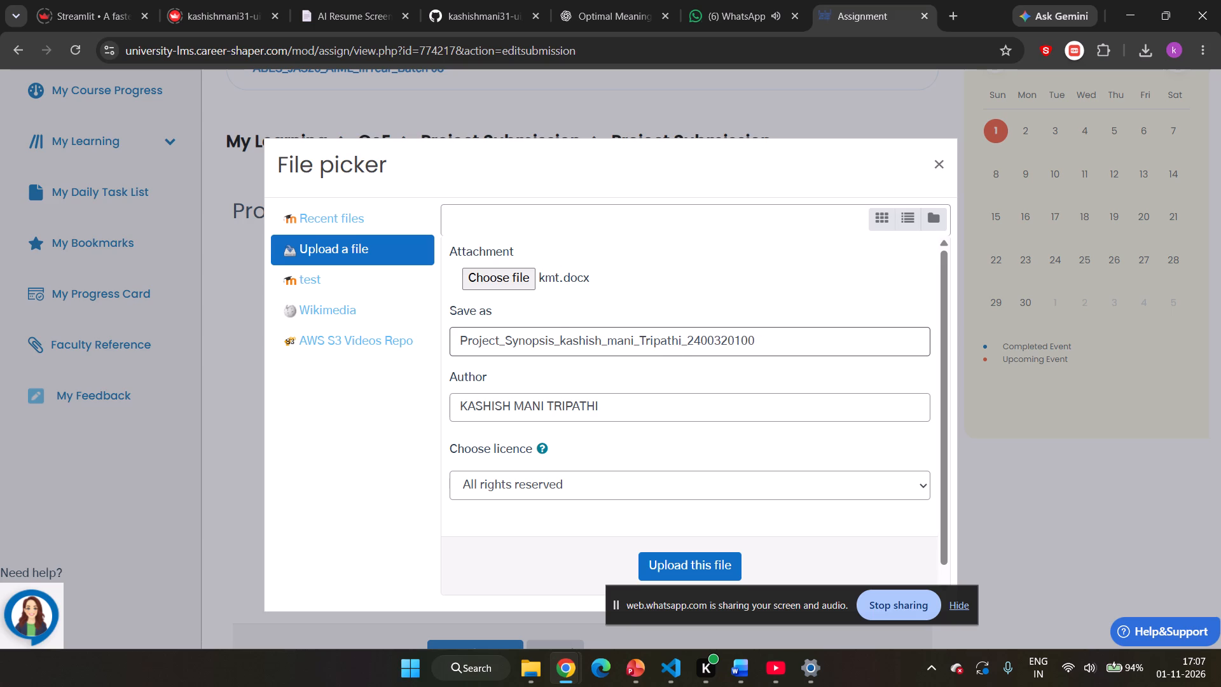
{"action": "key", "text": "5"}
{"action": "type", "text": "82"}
Replace the lowercase initial of the learner's first name in the Save as name with a capital.
{"action": "left_click", "coordinate": [565, 338]}
{"action": "key", "text": "BackSpace"}
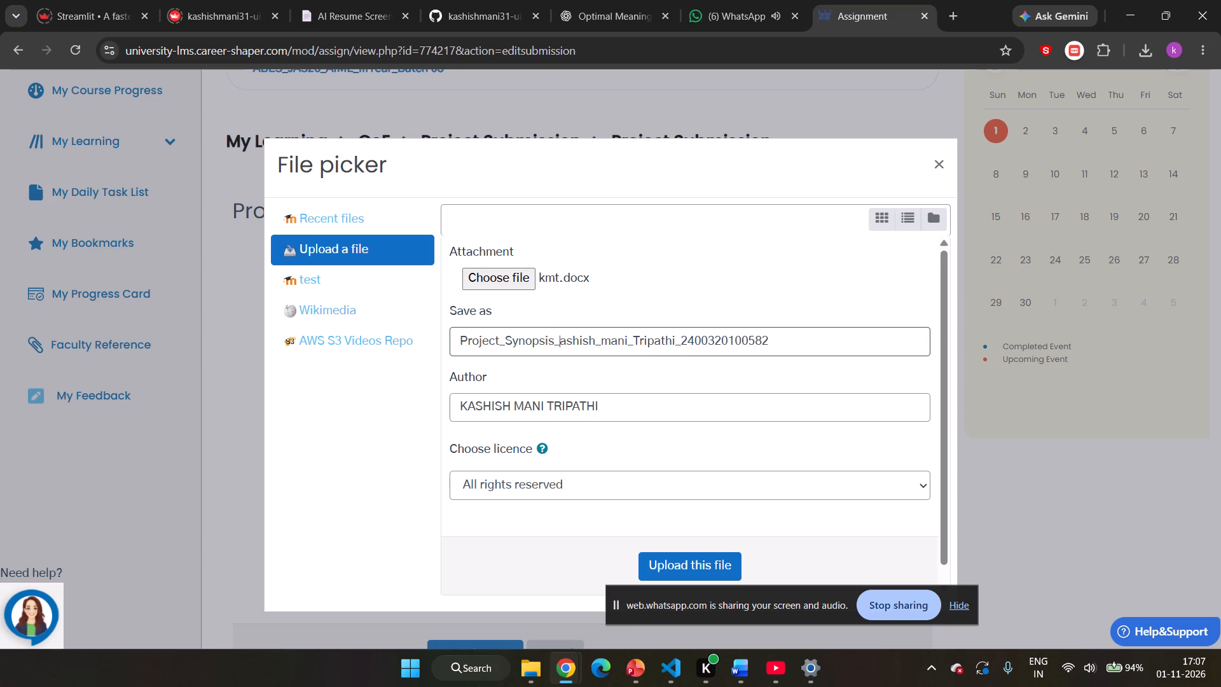